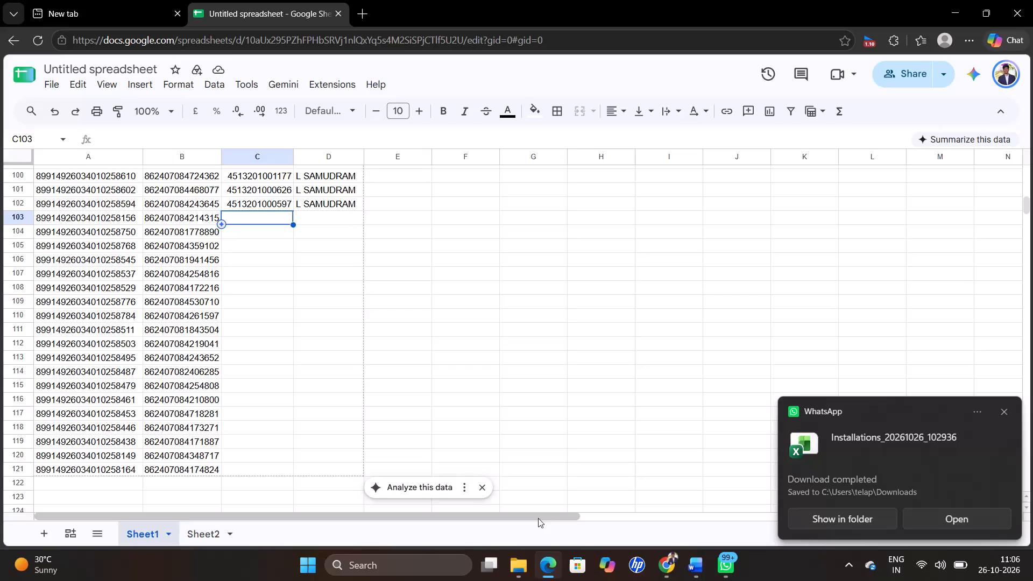
Close the untitled spreadsheet in the browser.
click(339, 12)
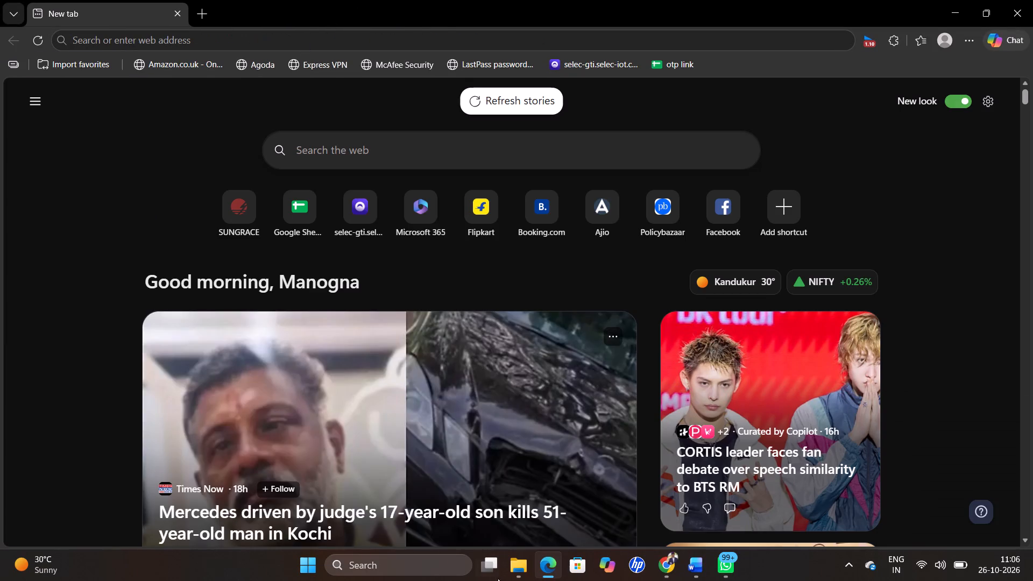
Start a web address lookup on the new page with "o".
click(111, 13)
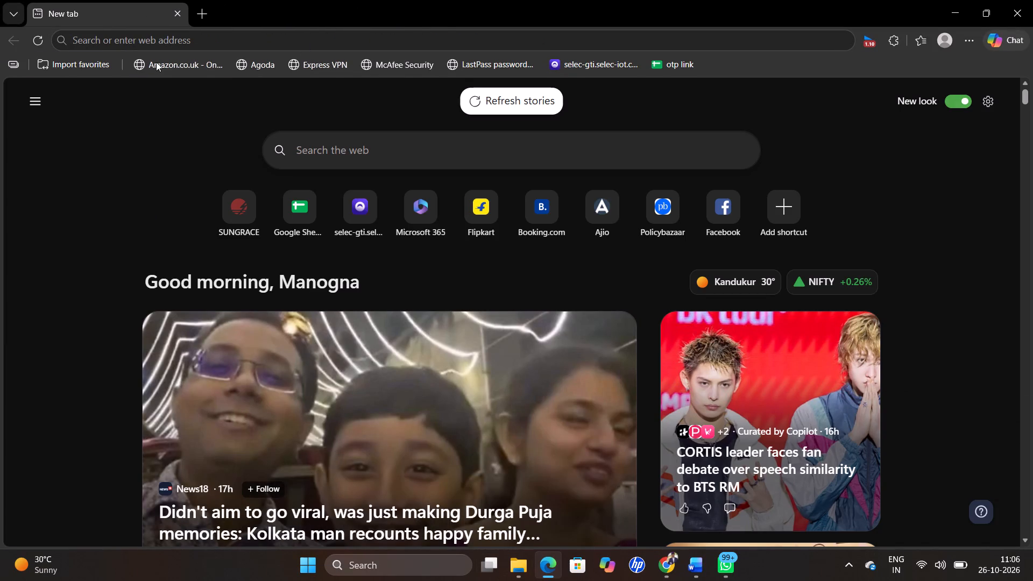
click(179, 53)
click(189, 41)
text(o)
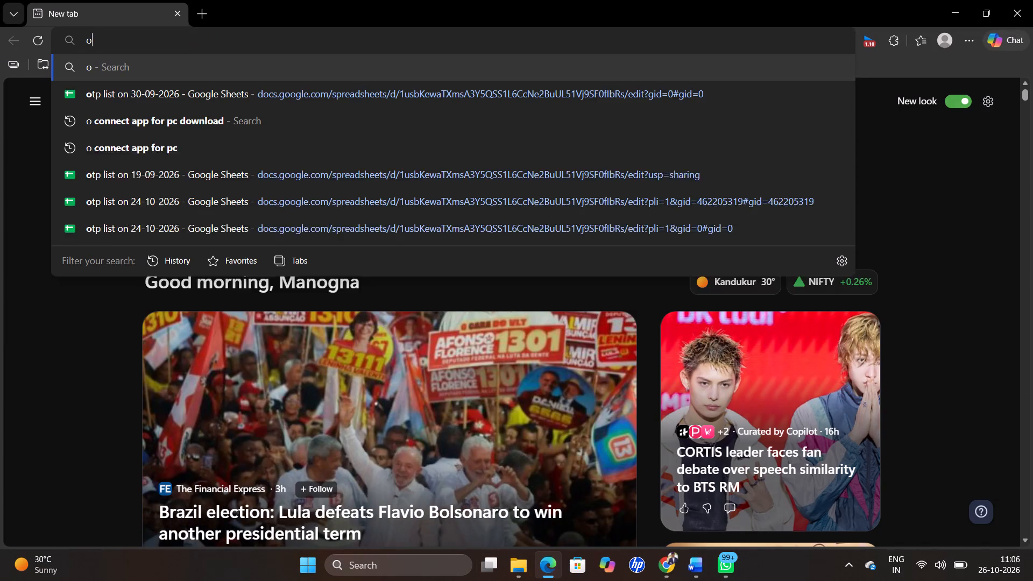
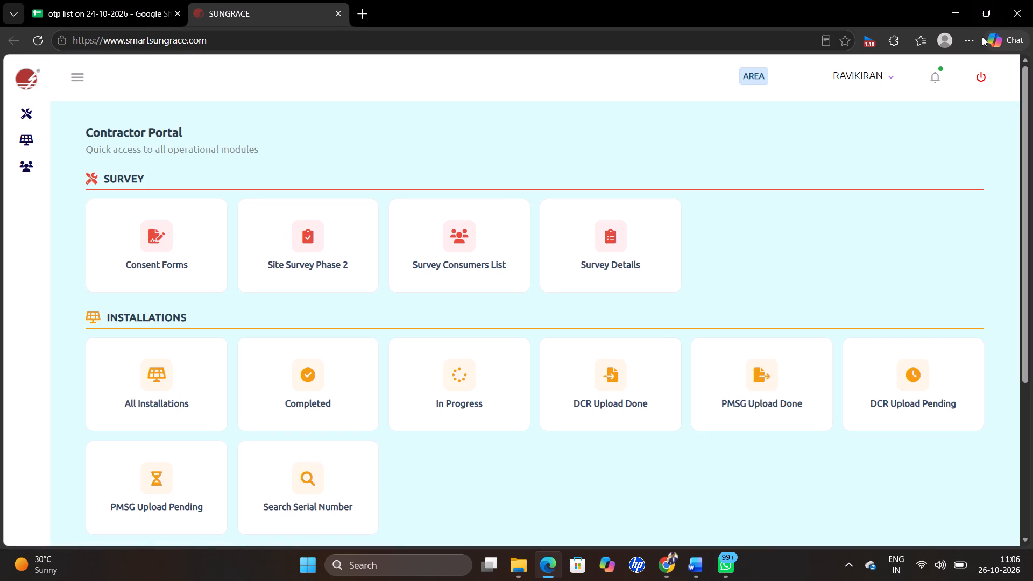
Sign out of the current contractor account on the SUNGRACE portal.
triple_click(888, 70)
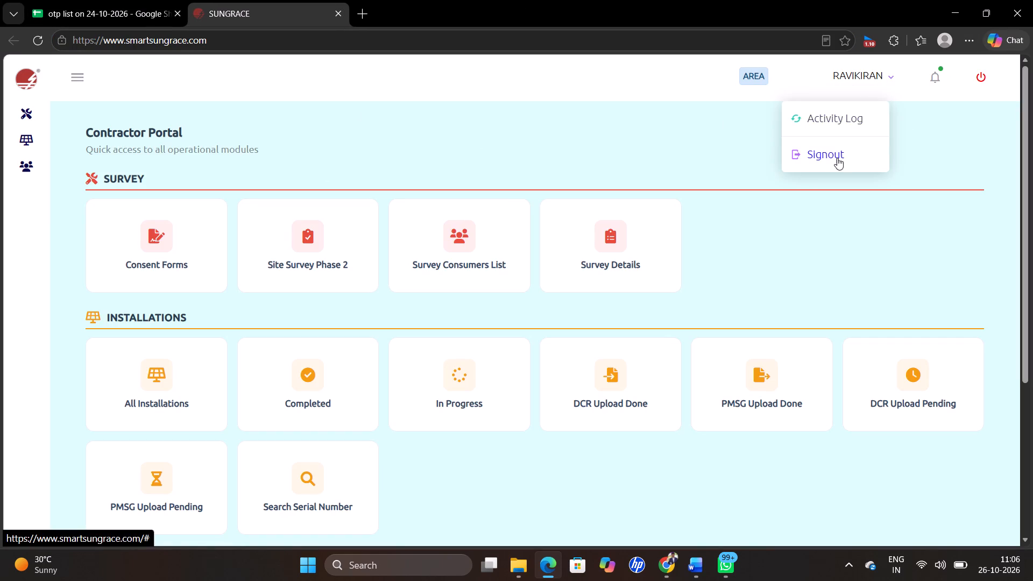
click(838, 158)
Sign in to the SUNGRACE portal with the saved login that starts with "veda".
click(501, 274)
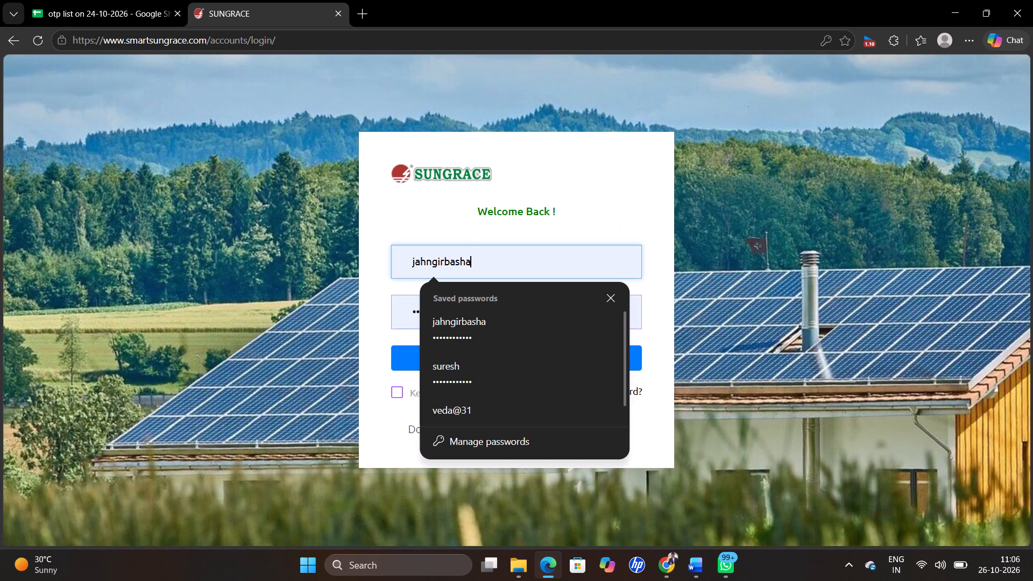
scroll(514, 346, down, 8)
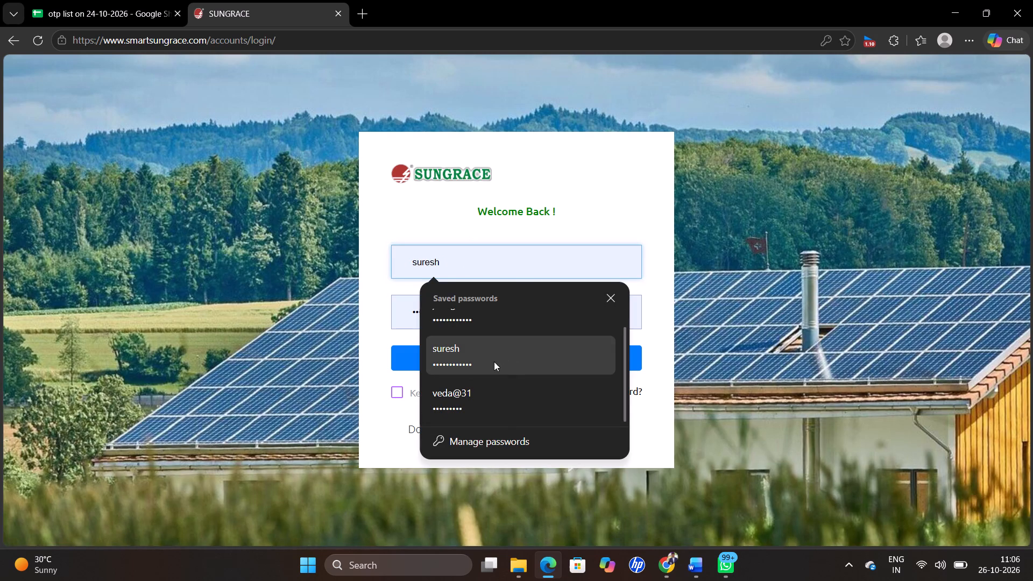
click(487, 385)
click(513, 362)
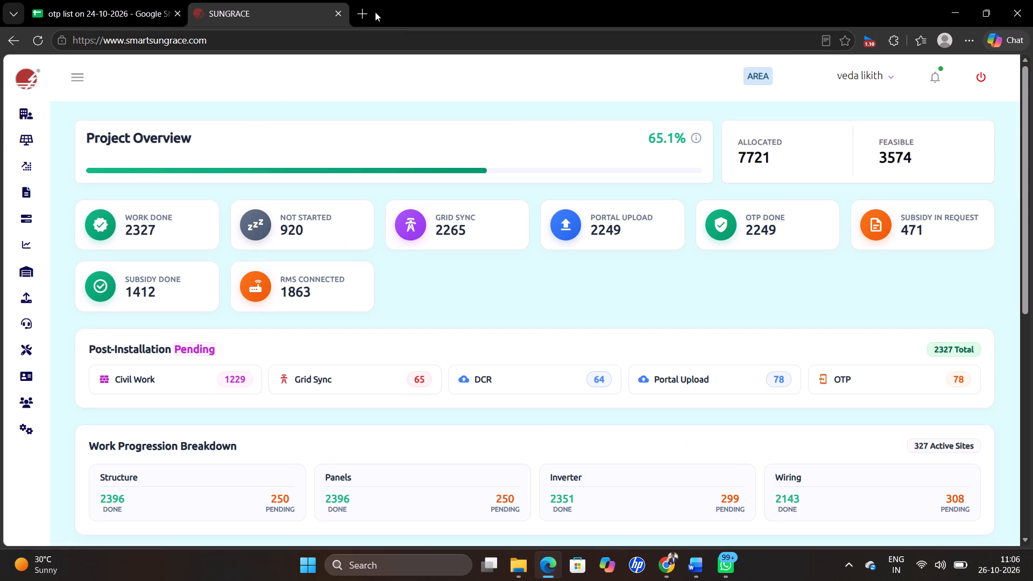
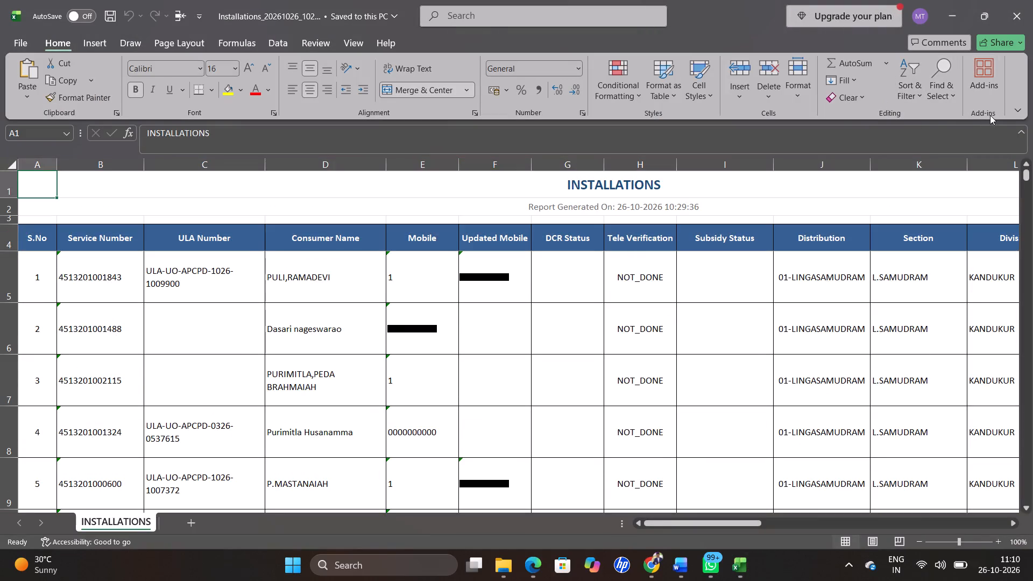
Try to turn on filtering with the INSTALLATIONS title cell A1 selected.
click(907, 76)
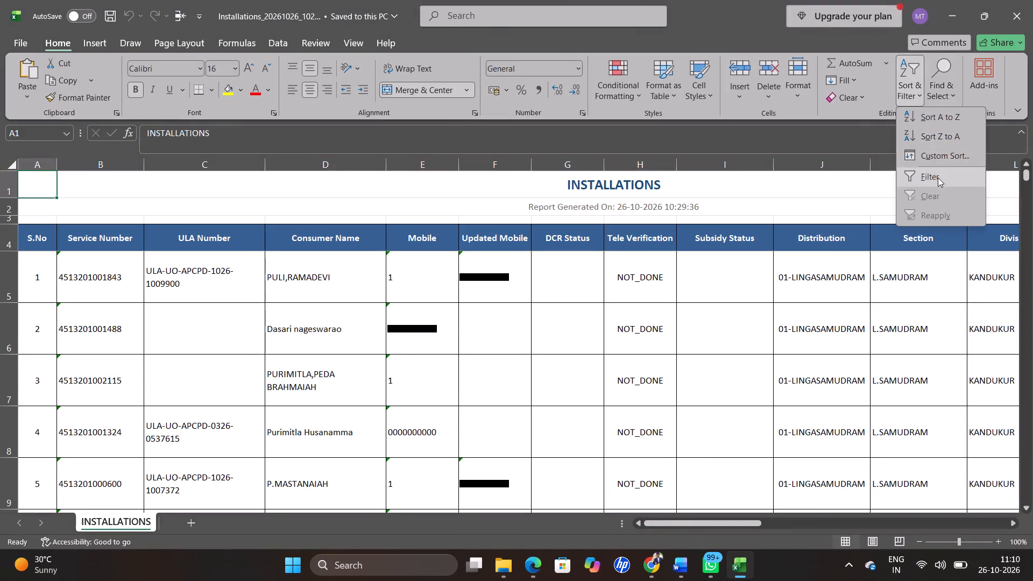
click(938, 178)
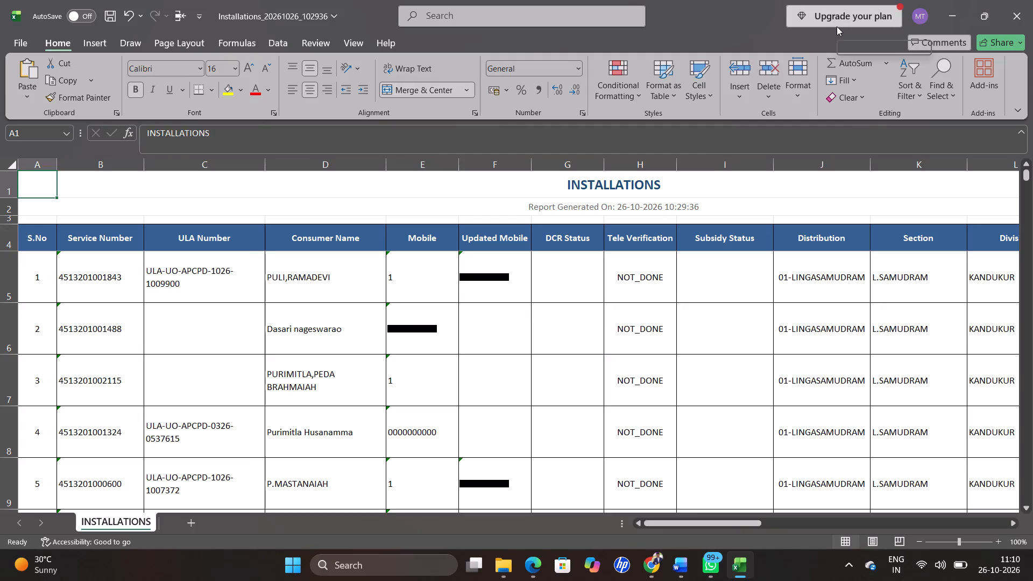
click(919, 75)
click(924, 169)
Add filters to the row 4 column headers of the INSTALLATIONS sheet, with the Consumer Name header selected.
click(228, 244)
click(268, 249)
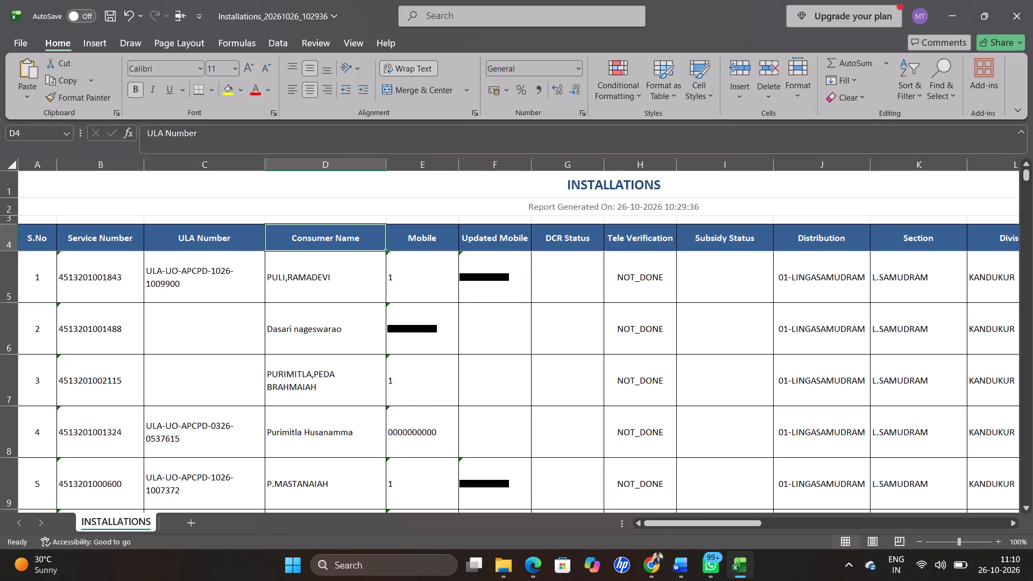
scroll(678, 204, down, 12)
scroll(485, 360, up, 10)
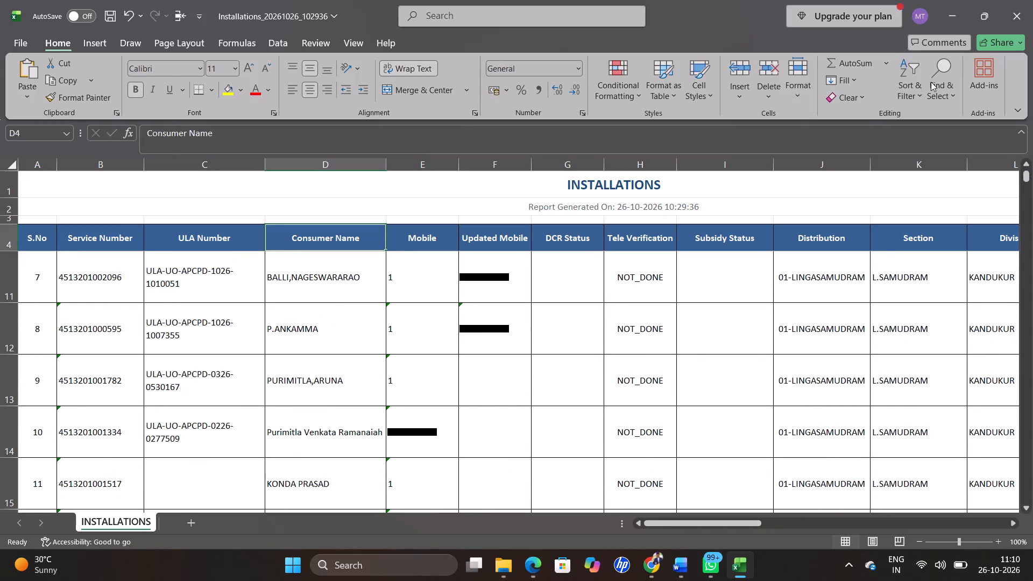
click(914, 90)
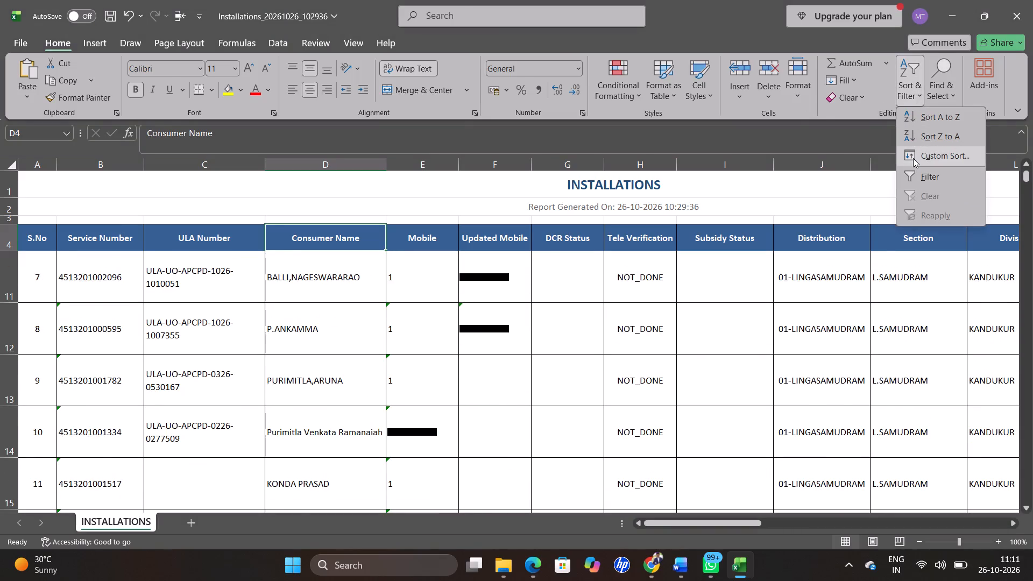
click(913, 158)
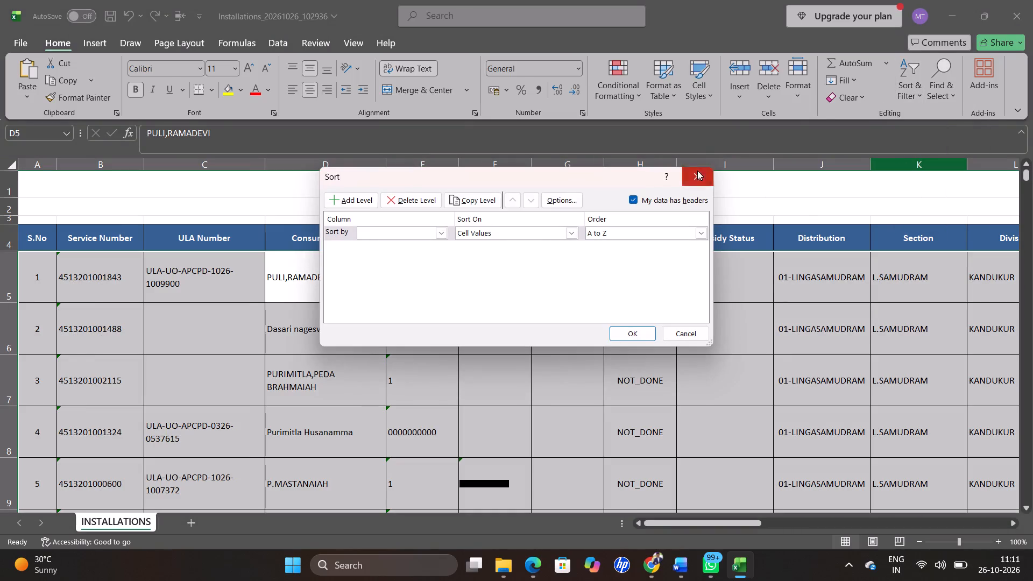
click(697, 171)
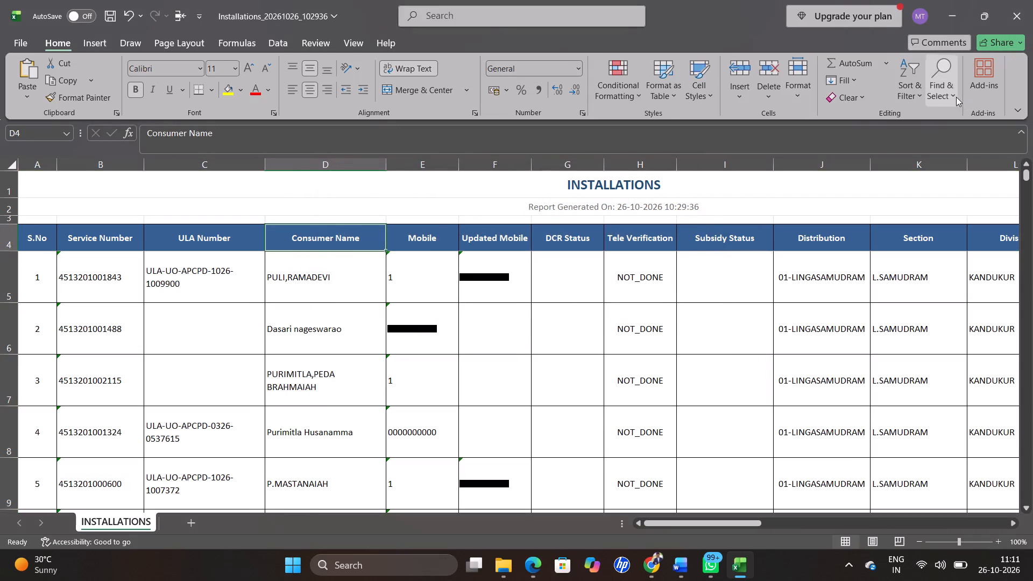
click(956, 97)
click(901, 91)
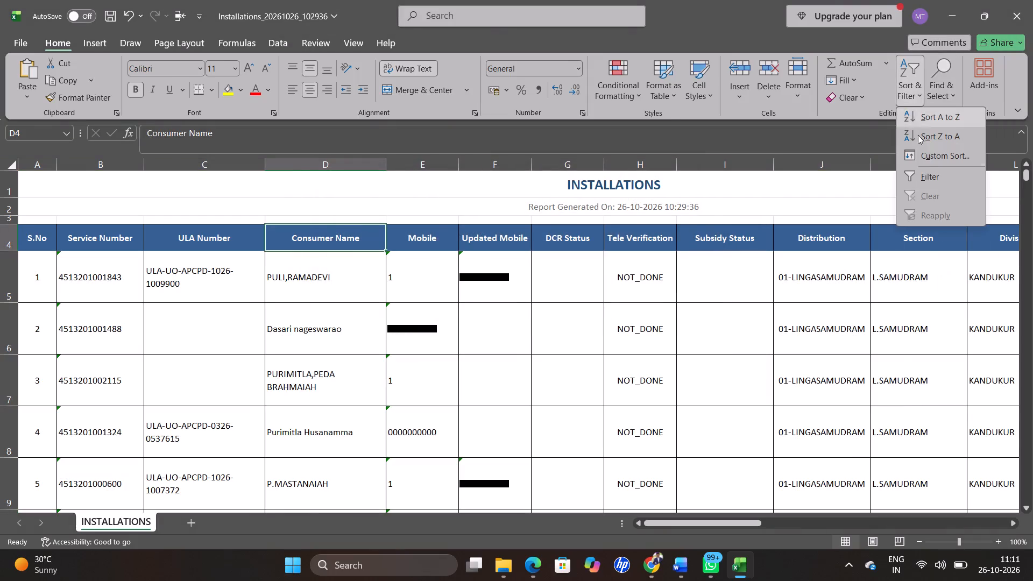
click(921, 173)
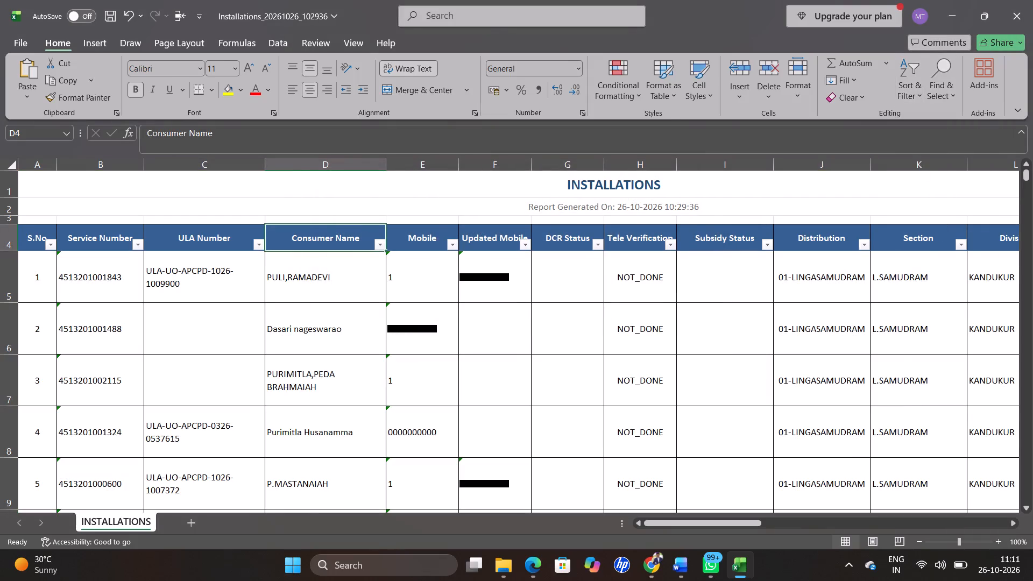
Filter the ULA Number column to exclude the (Blanks) entry.
click(259, 247)
scroll(300, 438, down, 5)
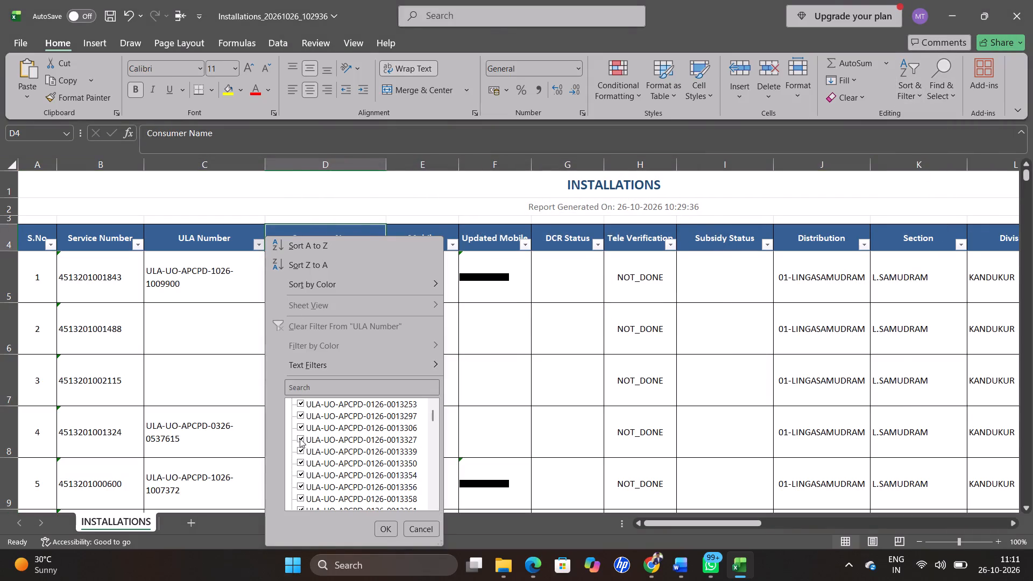
scroll(300, 438, down, 7)
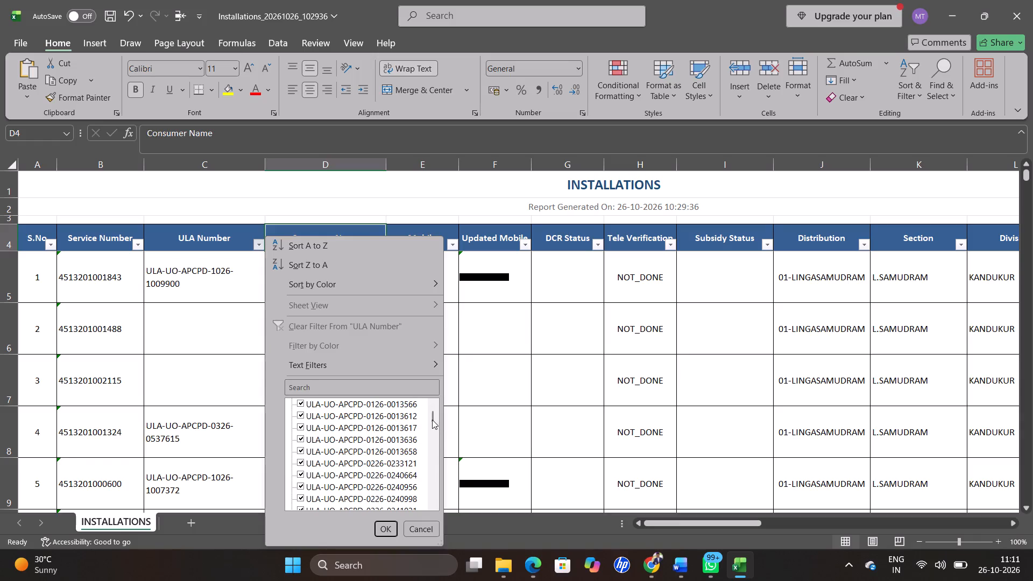
drag(433, 419, 427, 504)
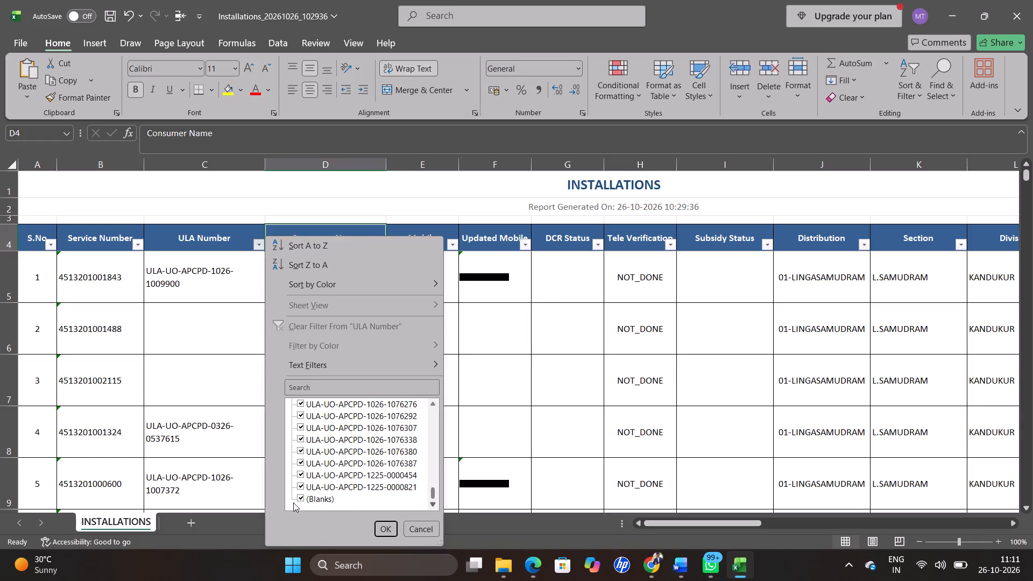
click(303, 499)
click(391, 531)
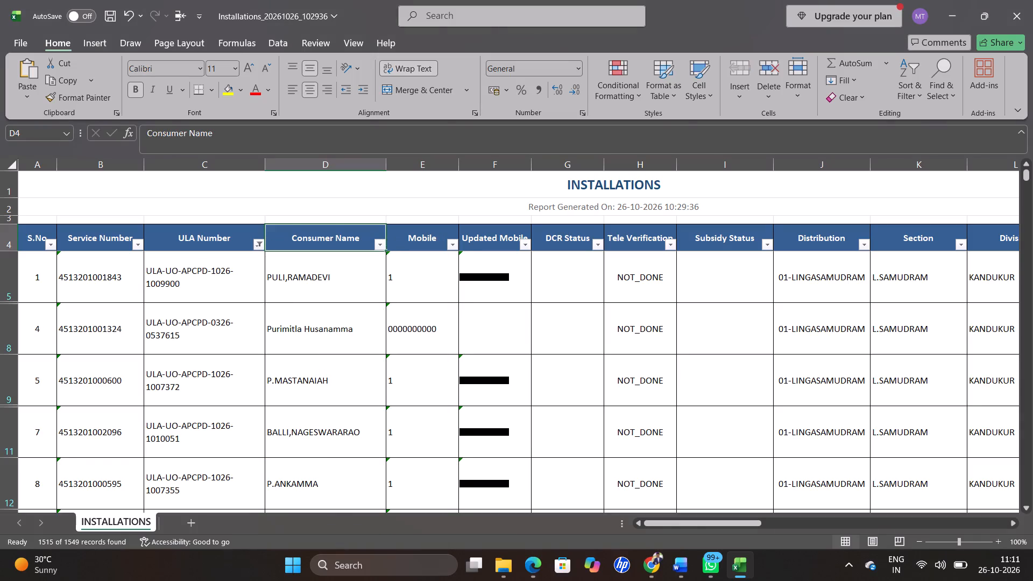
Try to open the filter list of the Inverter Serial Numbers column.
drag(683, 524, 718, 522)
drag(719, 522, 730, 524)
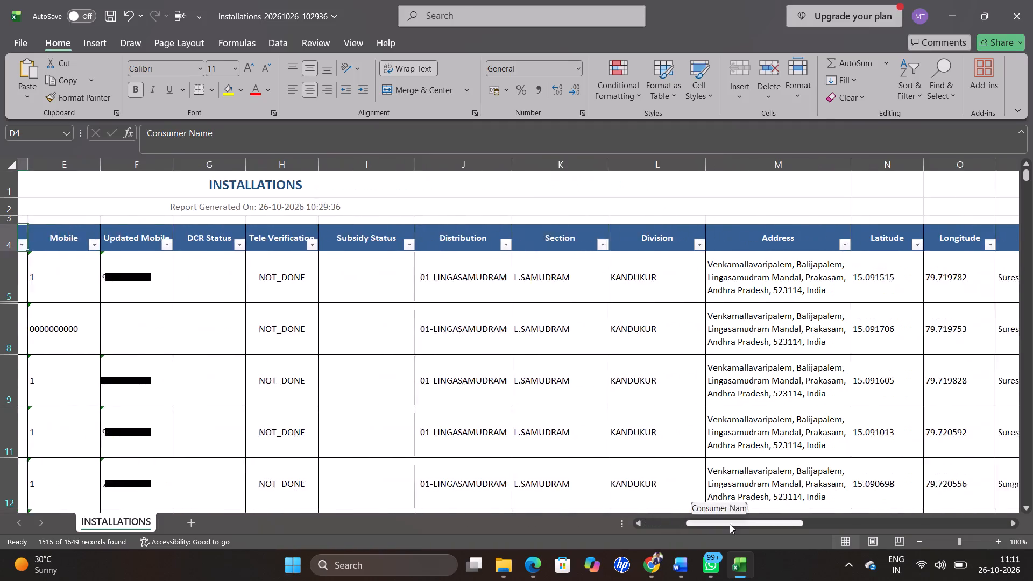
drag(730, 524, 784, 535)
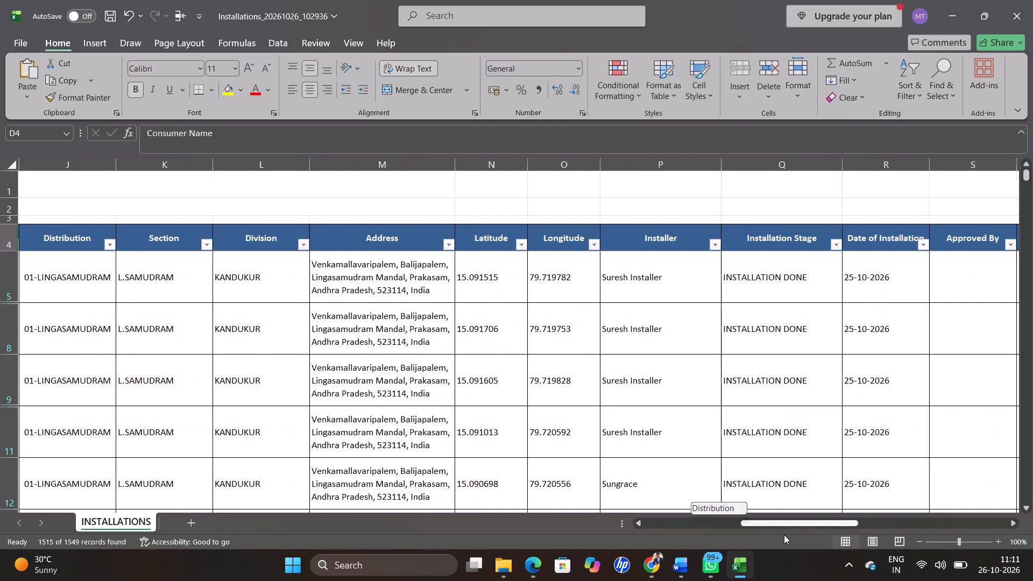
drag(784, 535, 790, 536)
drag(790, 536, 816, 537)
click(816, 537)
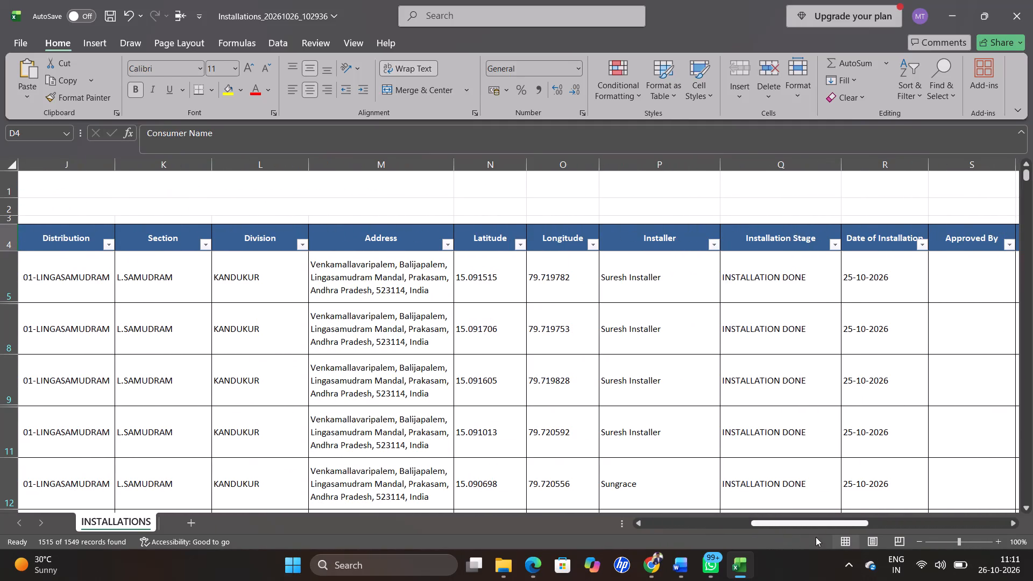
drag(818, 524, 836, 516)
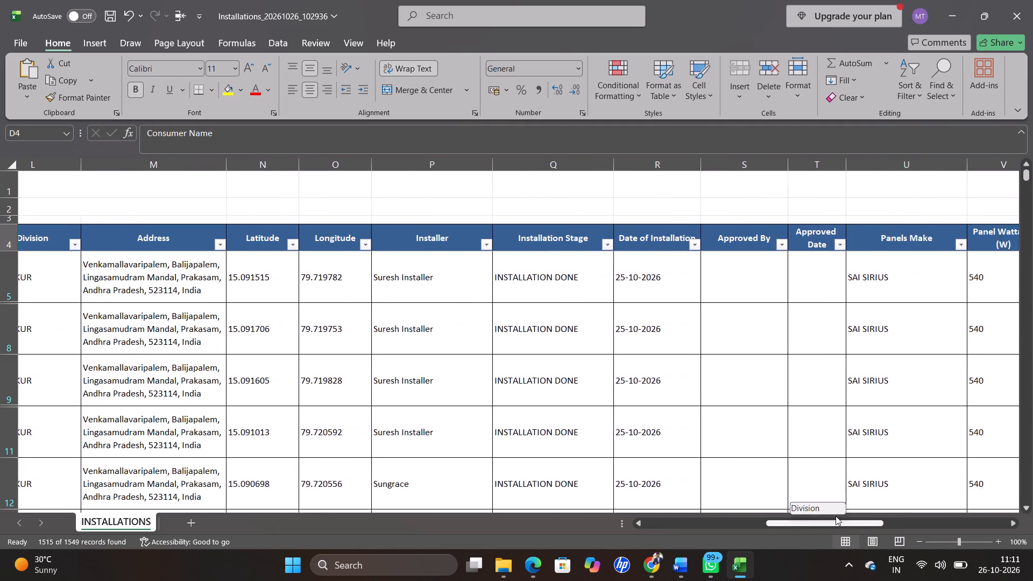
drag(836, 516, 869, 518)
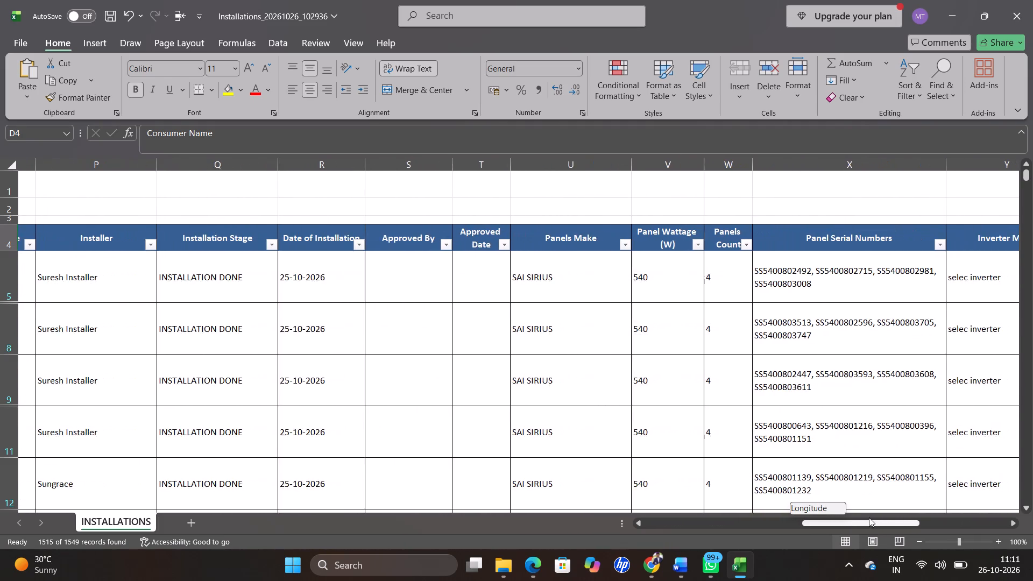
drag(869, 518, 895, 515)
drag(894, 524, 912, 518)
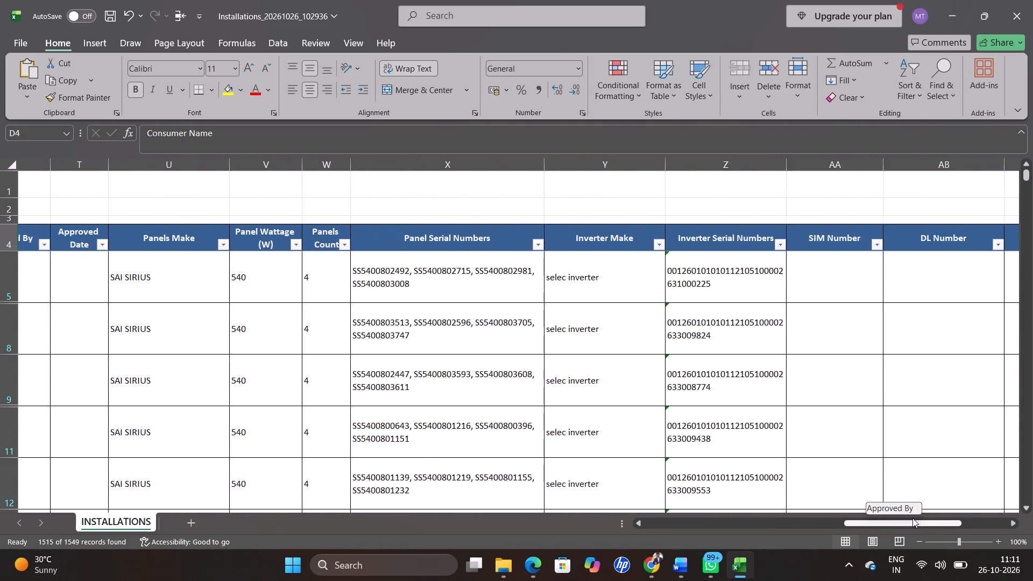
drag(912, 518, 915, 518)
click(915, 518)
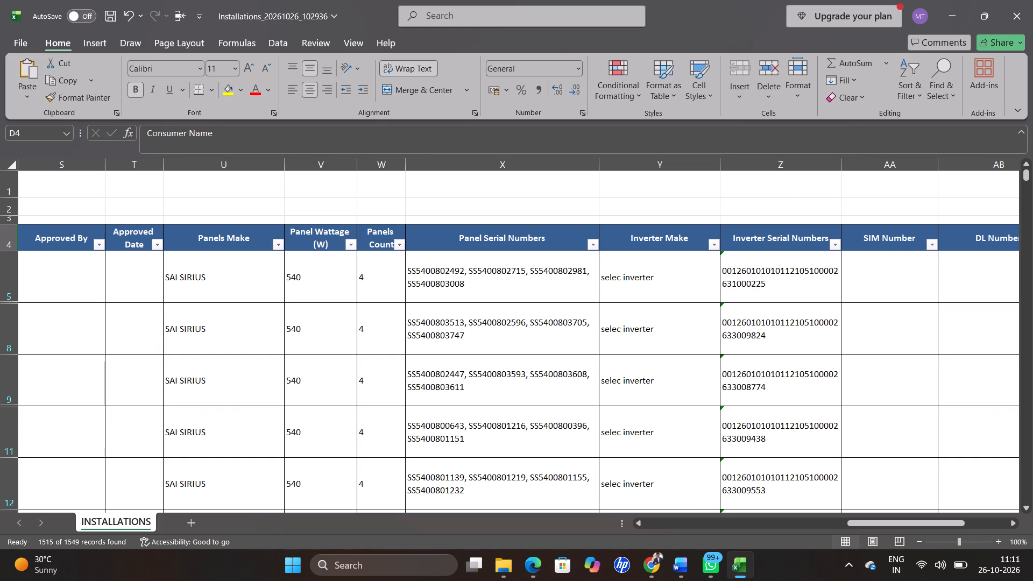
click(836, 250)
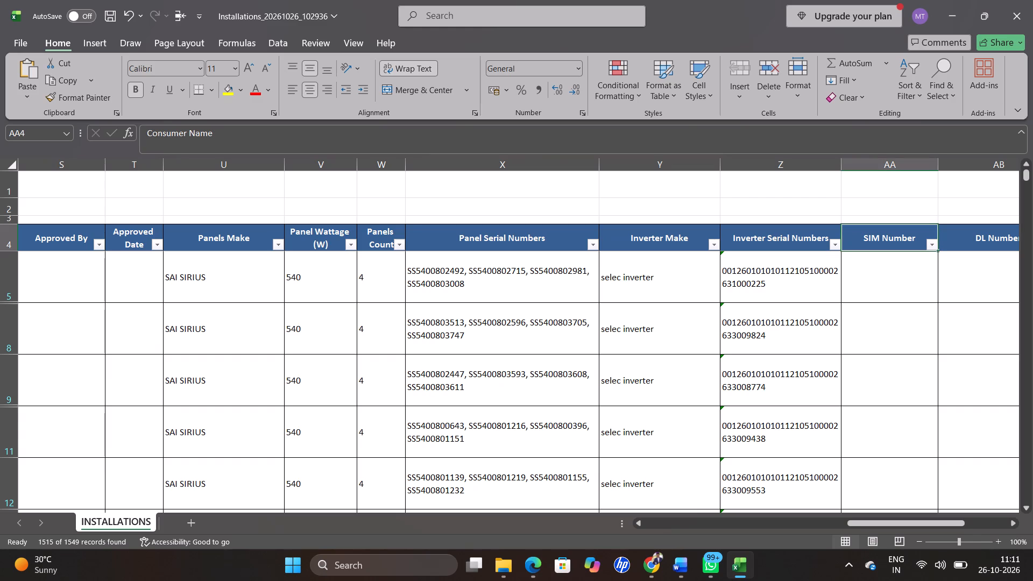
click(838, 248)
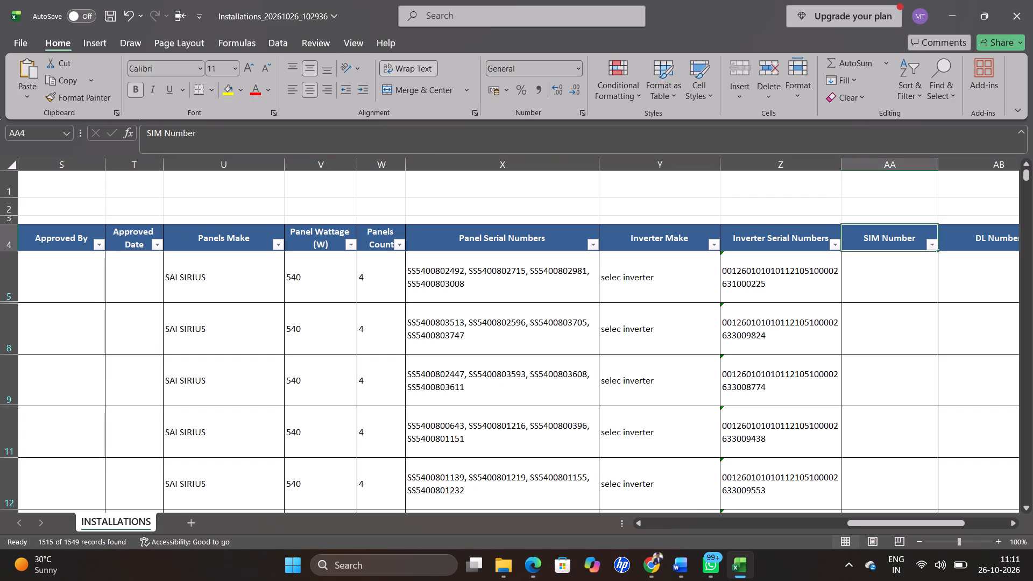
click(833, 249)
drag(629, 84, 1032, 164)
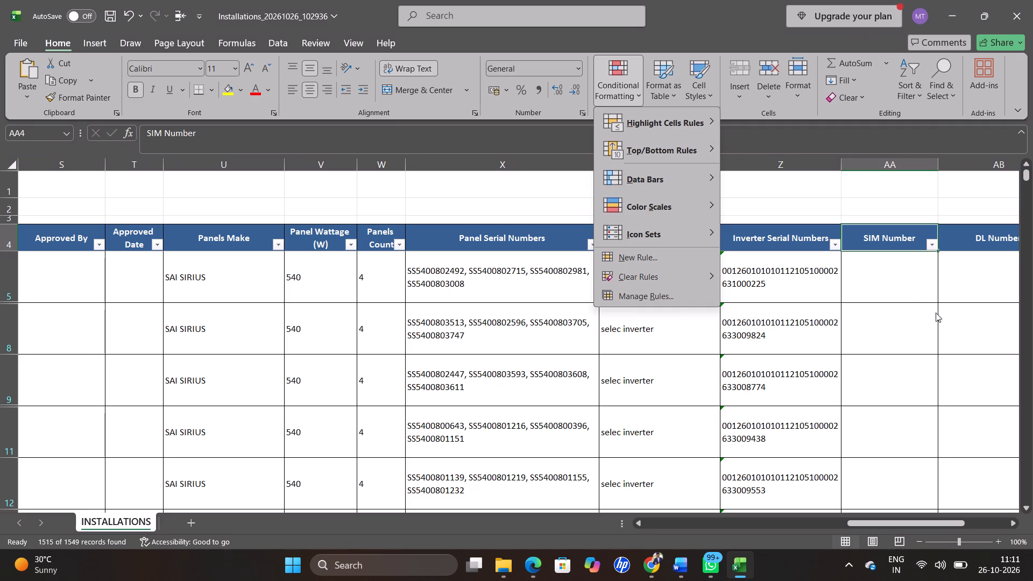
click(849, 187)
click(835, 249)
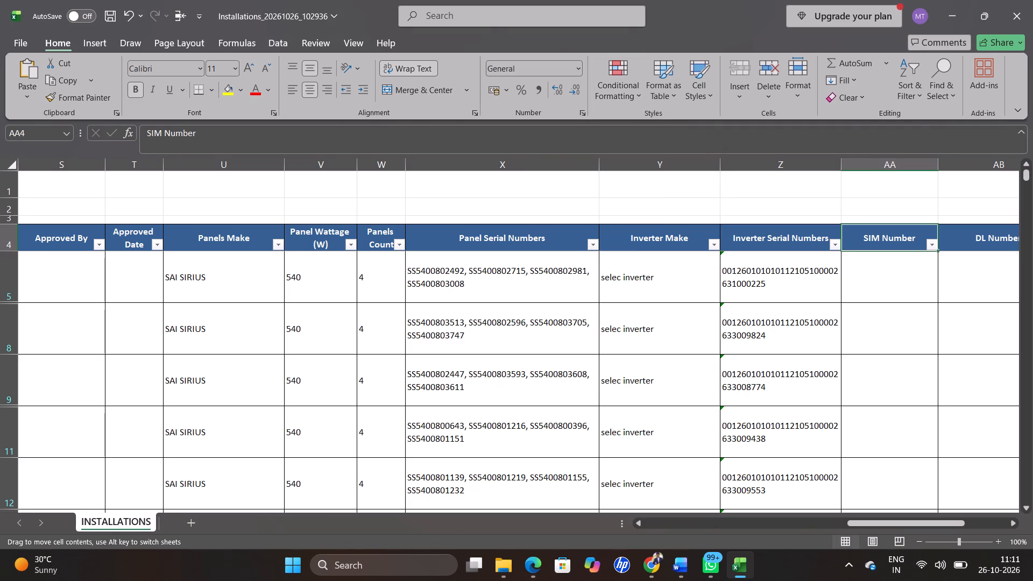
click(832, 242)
Look over the columns from SIM Number to SCAT and return to the Inverter Serial Numbers column.
drag(919, 524, 933, 524)
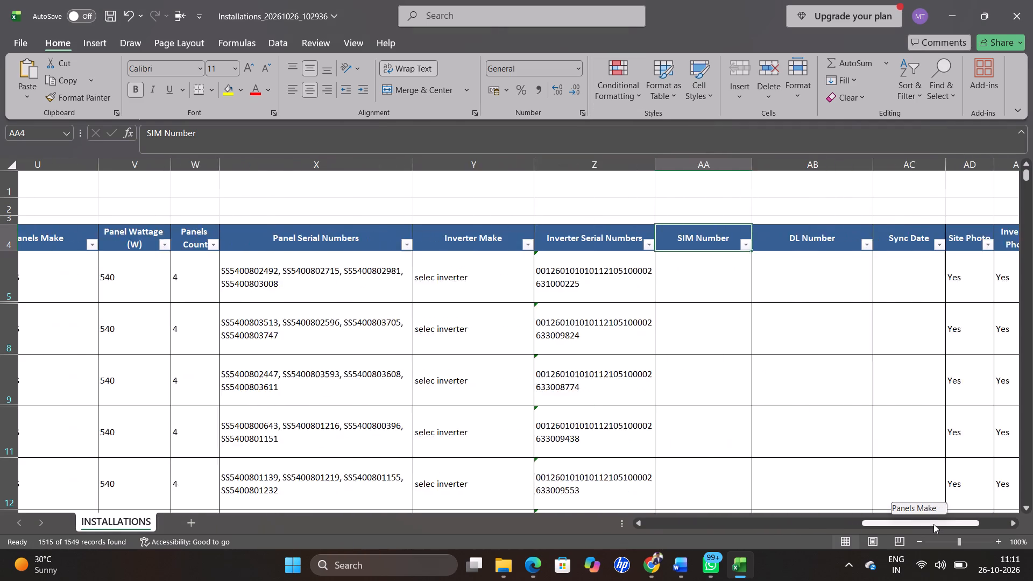
drag(933, 524, 977, 525)
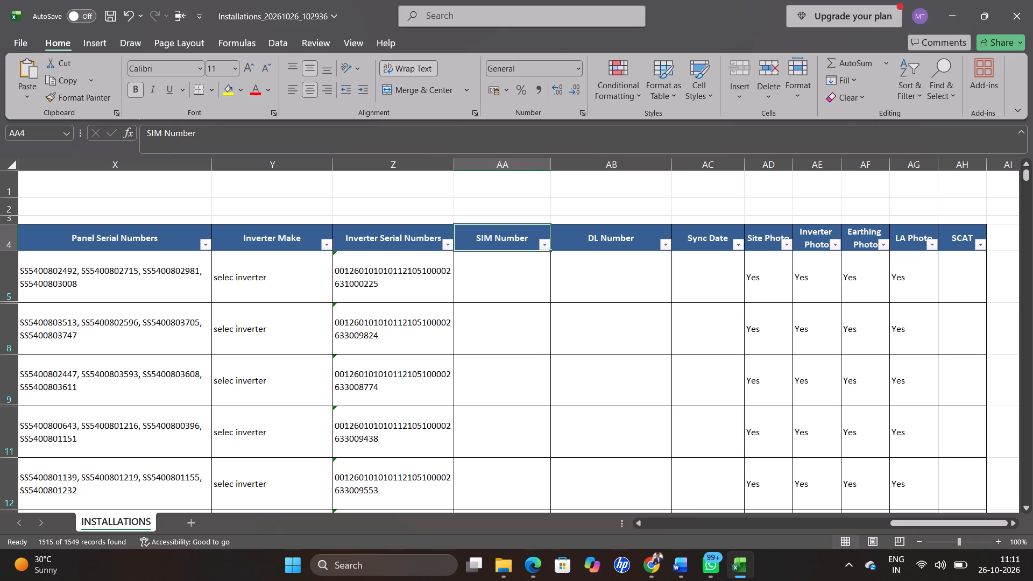
drag(909, 526, 861, 527)
click(861, 527)
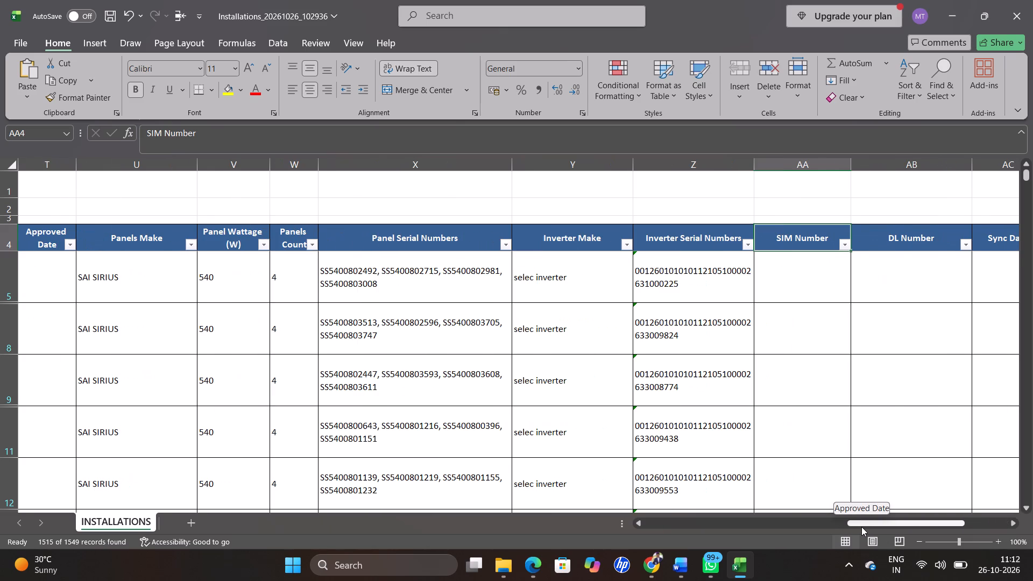
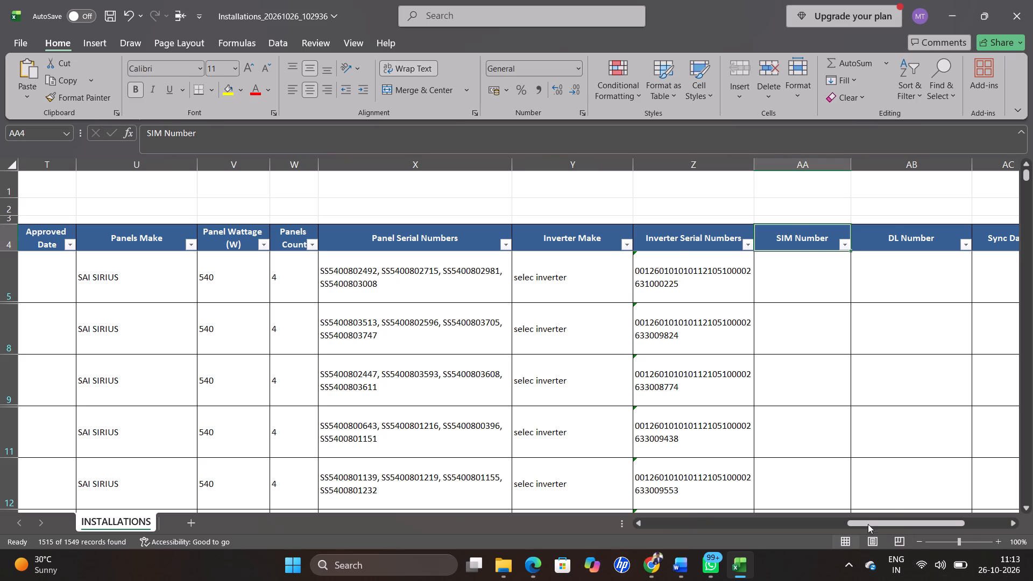
Inspect the Inverter Serial Numbers filter list, keeping all entries selected, and look over the columns through SCAT.
drag(868, 522, 796, 534)
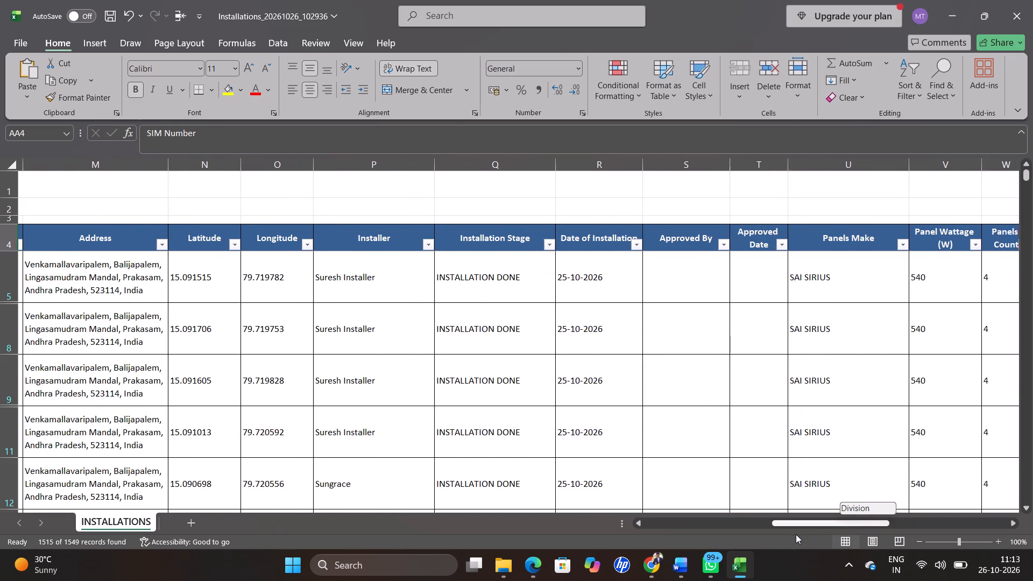
drag(796, 534, 885, 529)
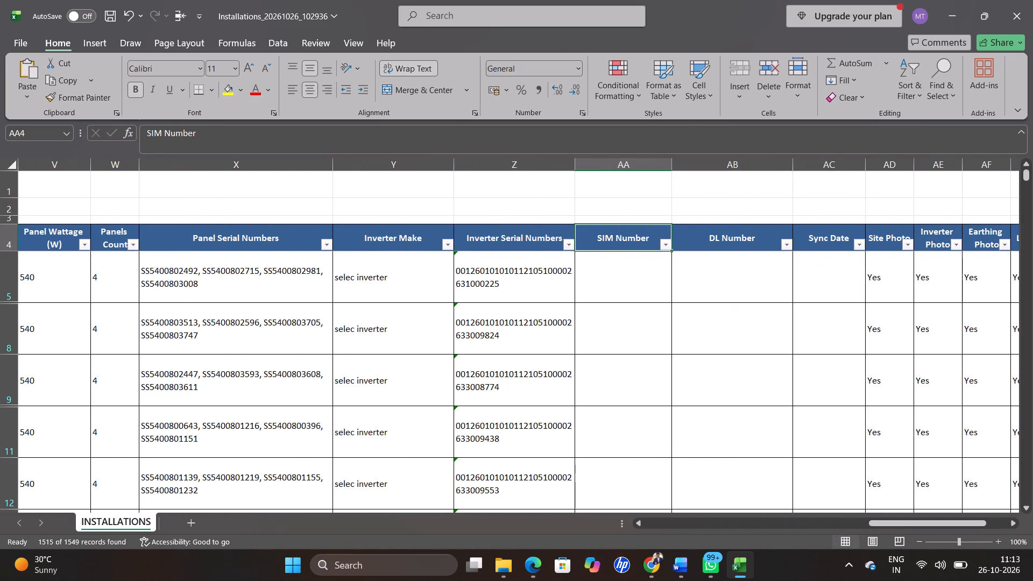
click(568, 245)
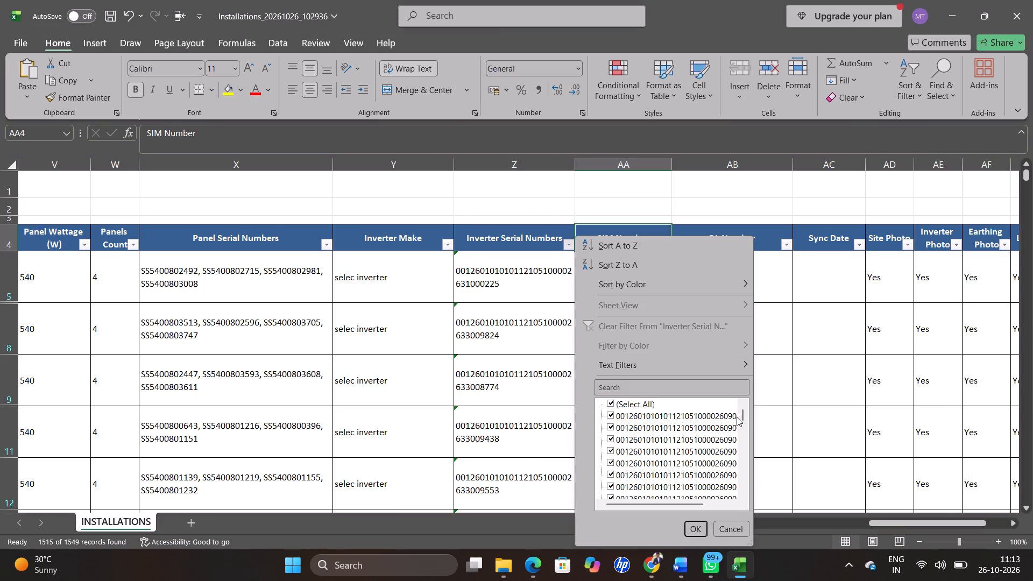
click(690, 533)
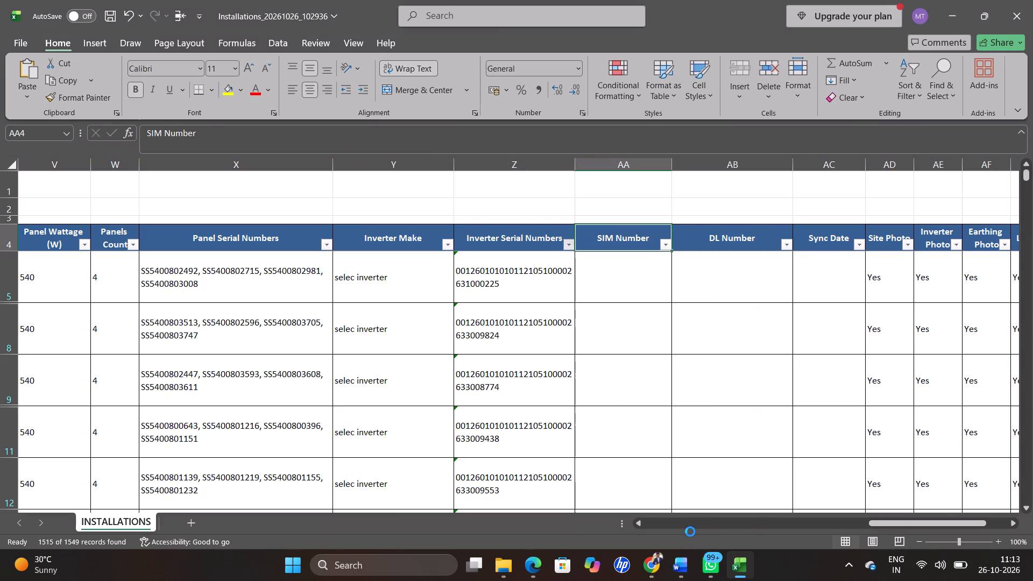
drag(881, 521, 921, 518)
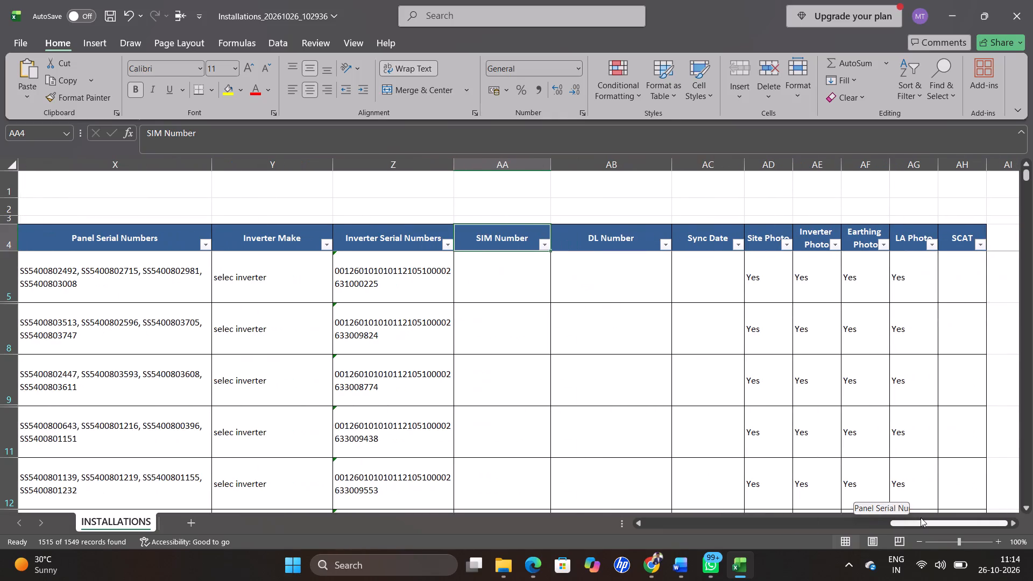
drag(921, 518, 918, 525)
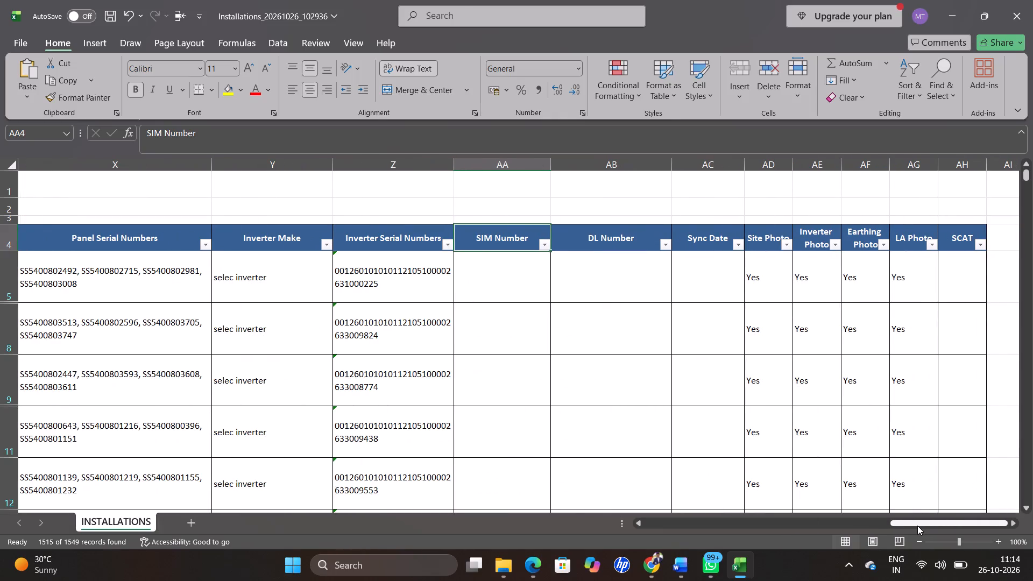
Filter the DCR Status column to exclude the Done entry, leaving (Blanks) selected.
drag(917, 523, 882, 530)
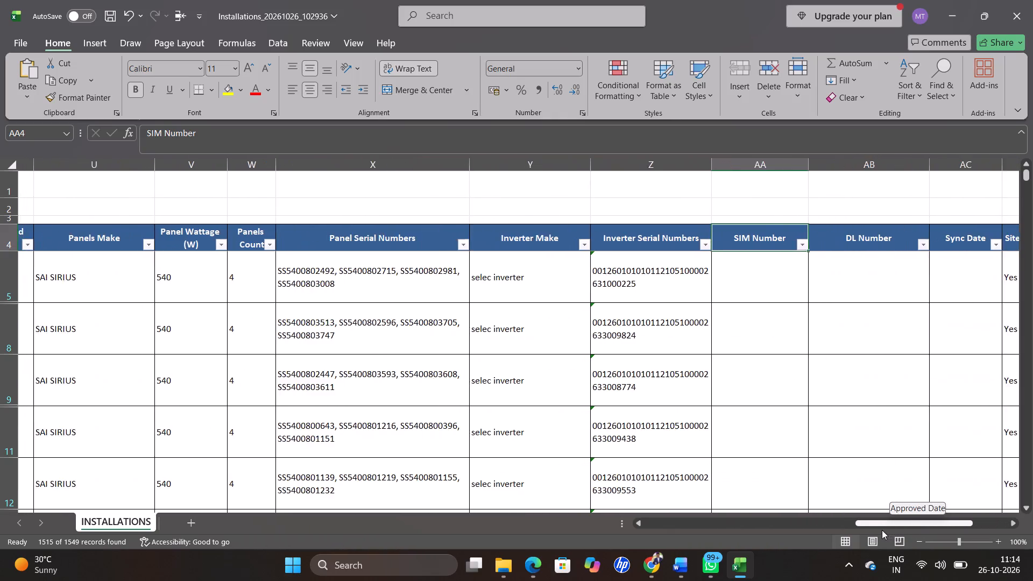
drag(882, 530, 829, 547)
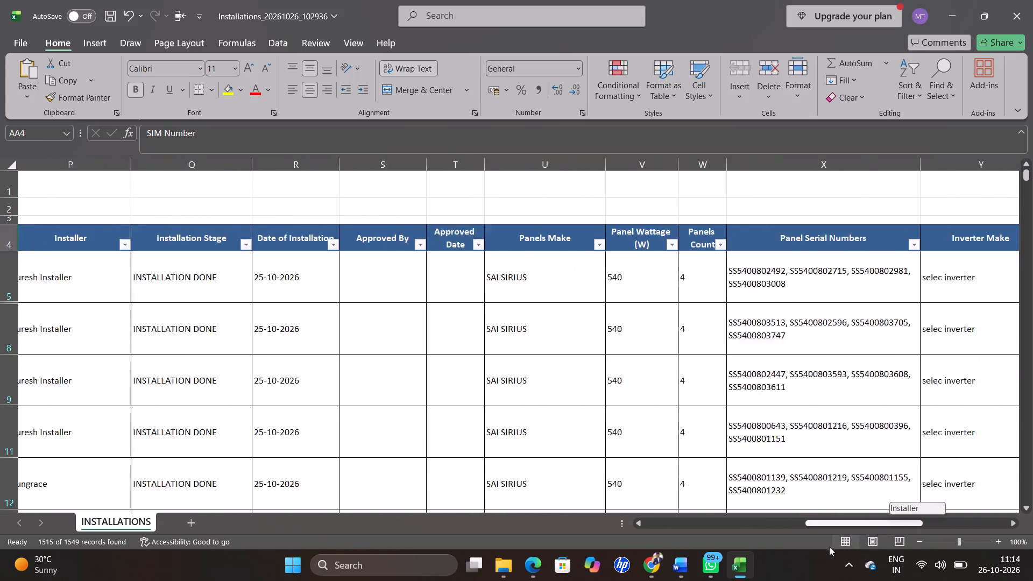
drag(829, 547, 600, 580)
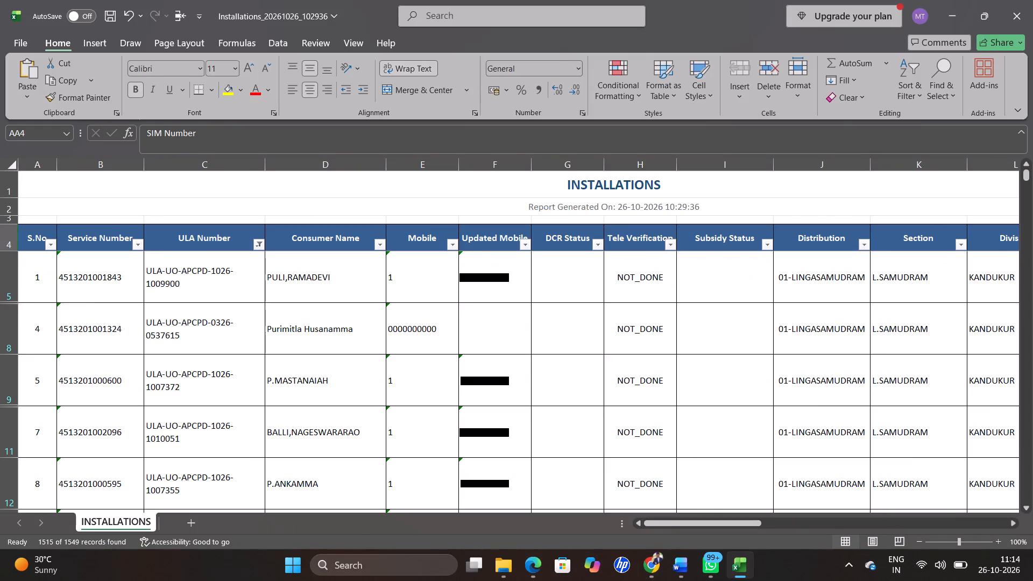
click(595, 244)
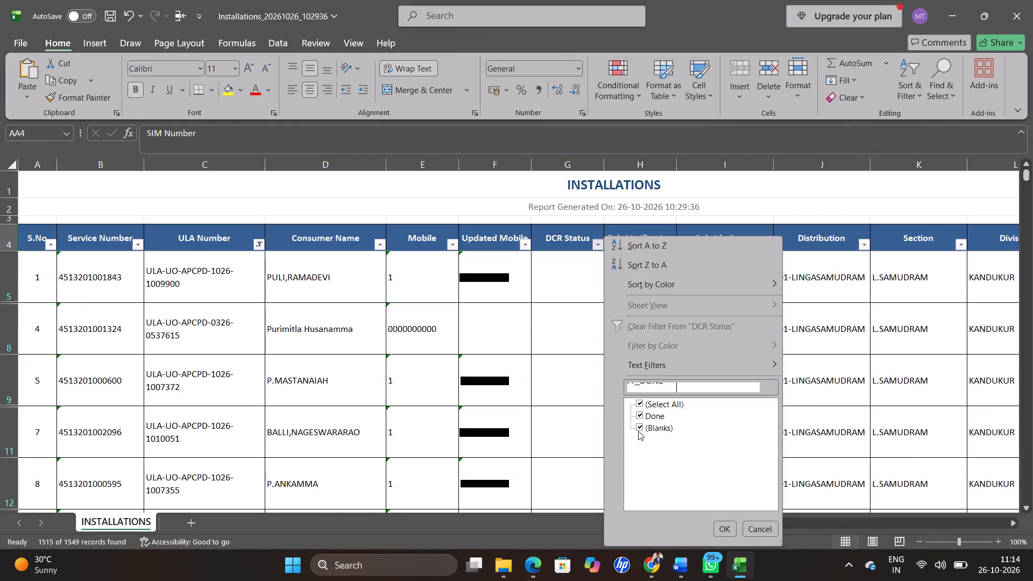
click(639, 413)
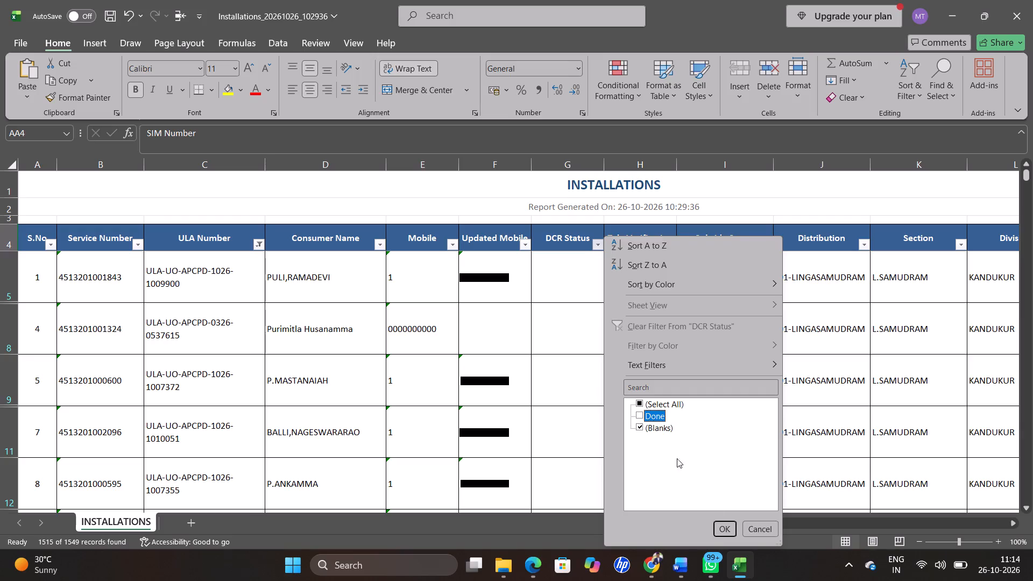
click(724, 526)
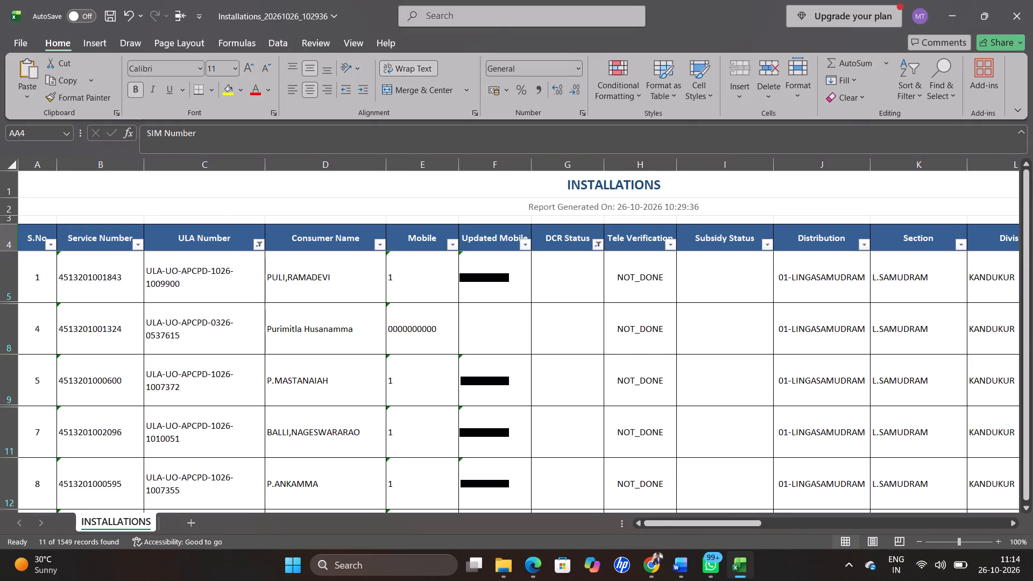
Look through the filtered records from the first to the last row, checking the Updated Mobile column.
scroll(699, 389, up, 4)
scroll(690, 396, down, 10)
scroll(712, 405, up, 15)
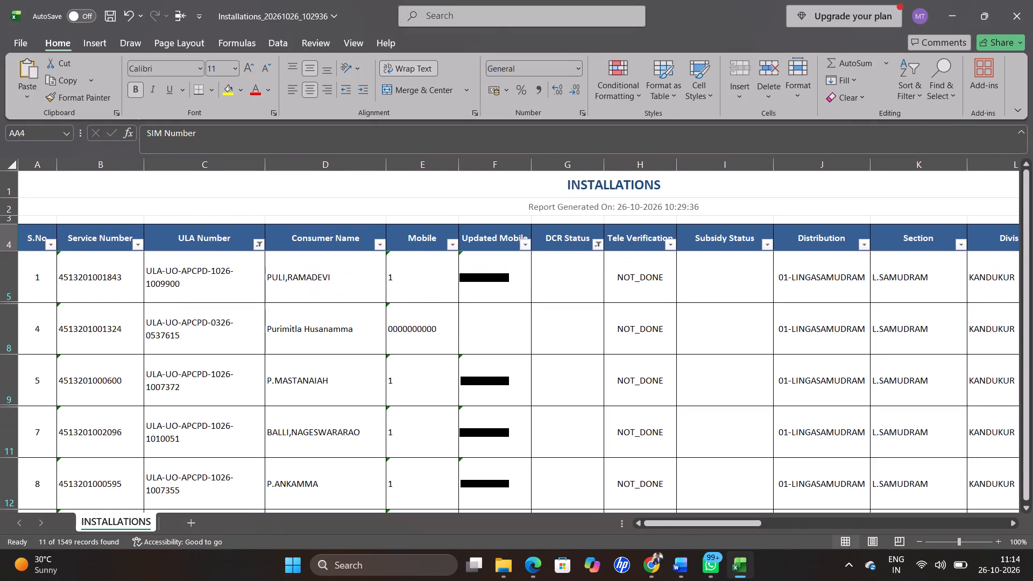
scroll(575, 455, up, 1)
scroll(574, 456, down, 6)
scroll(435, 451, up, 2)
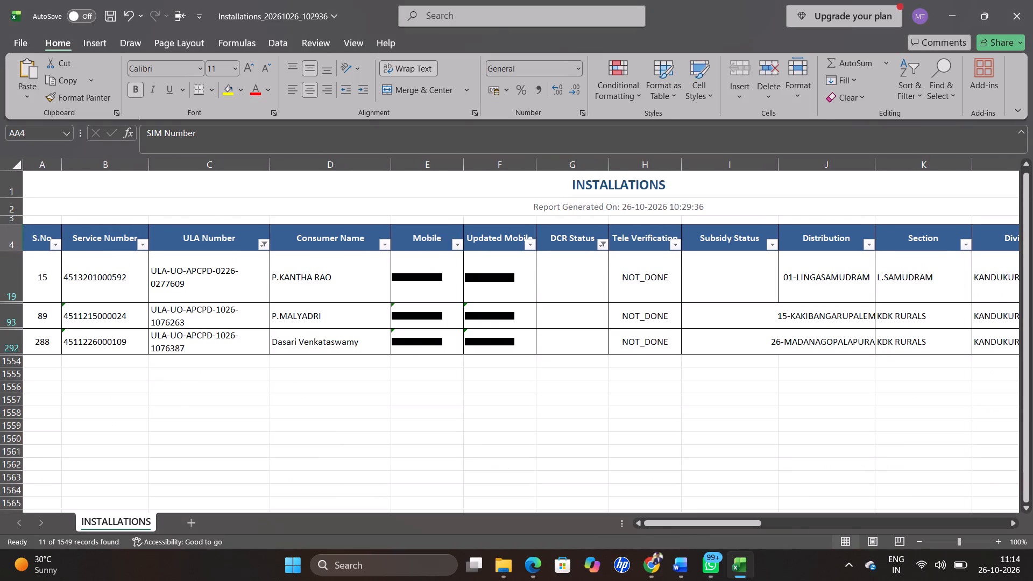
drag(491, 359, 484, 271)
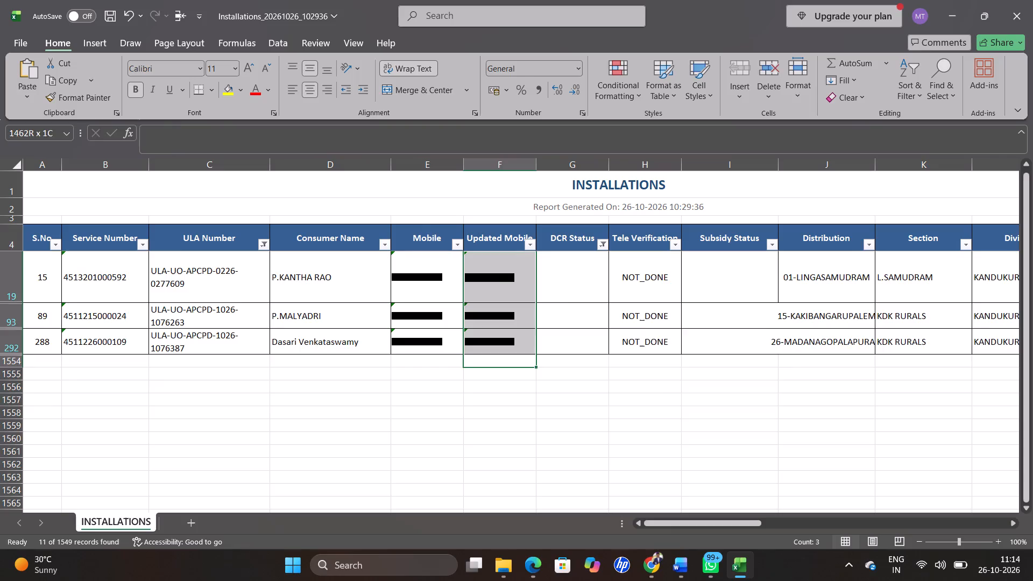
drag(484, 271, 476, 248)
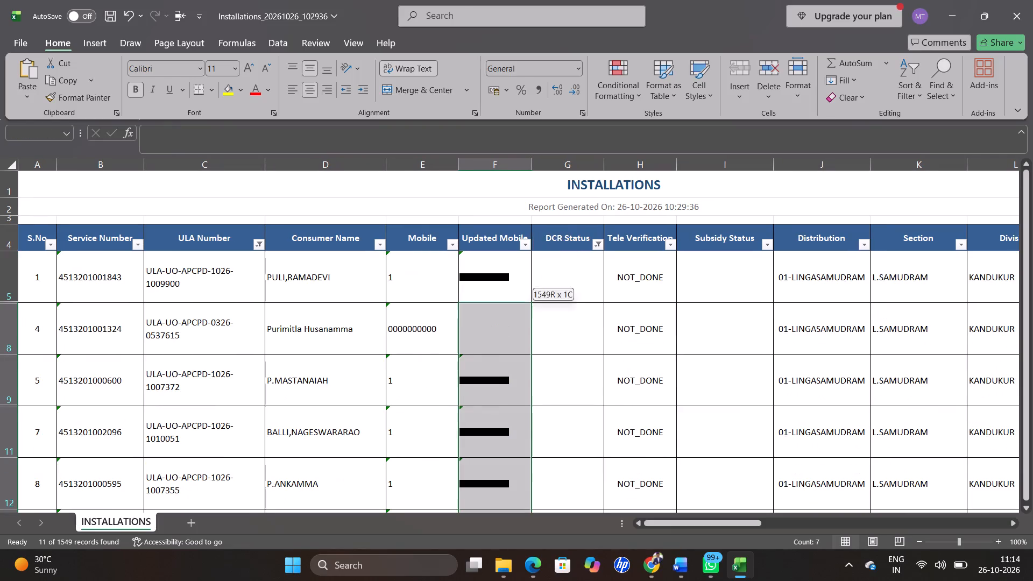
drag(476, 248, 477, 250)
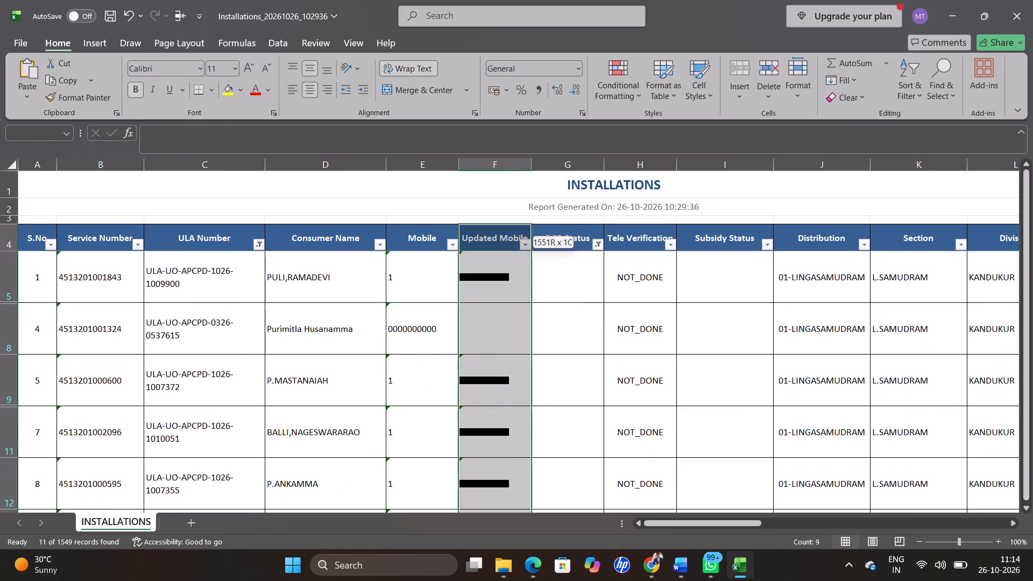
drag(477, 250, 488, 292)
click(564, 305)
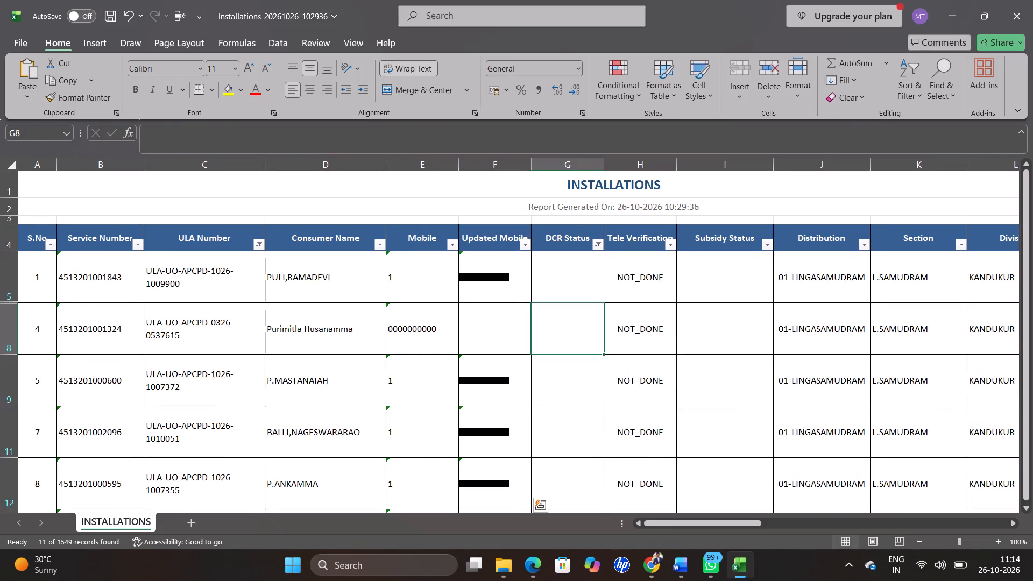
Copy the Service Number of the record with S.No 1.
drag(675, 524, 659, 525)
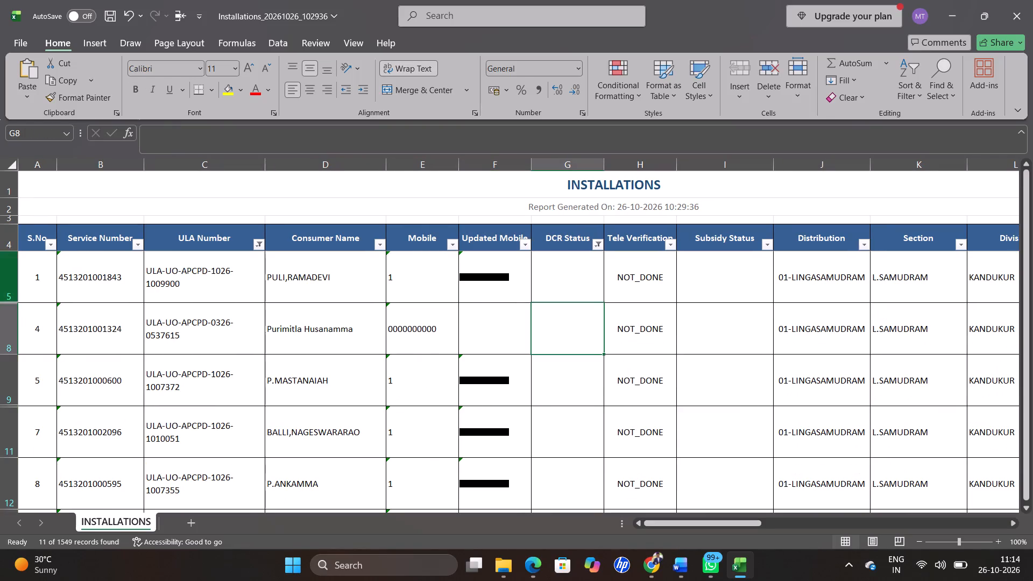
click(118, 290)
key(ctrl+c)
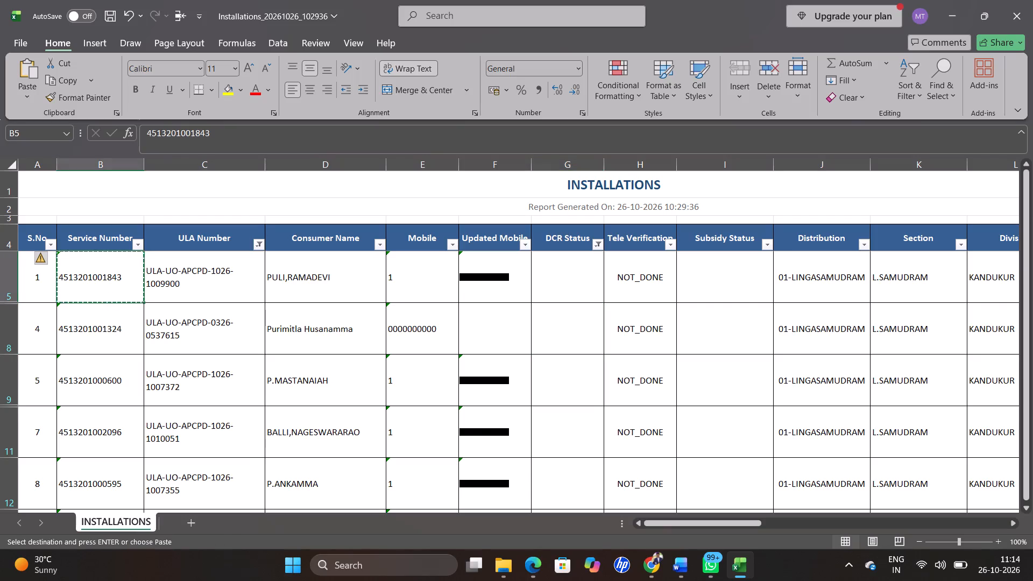
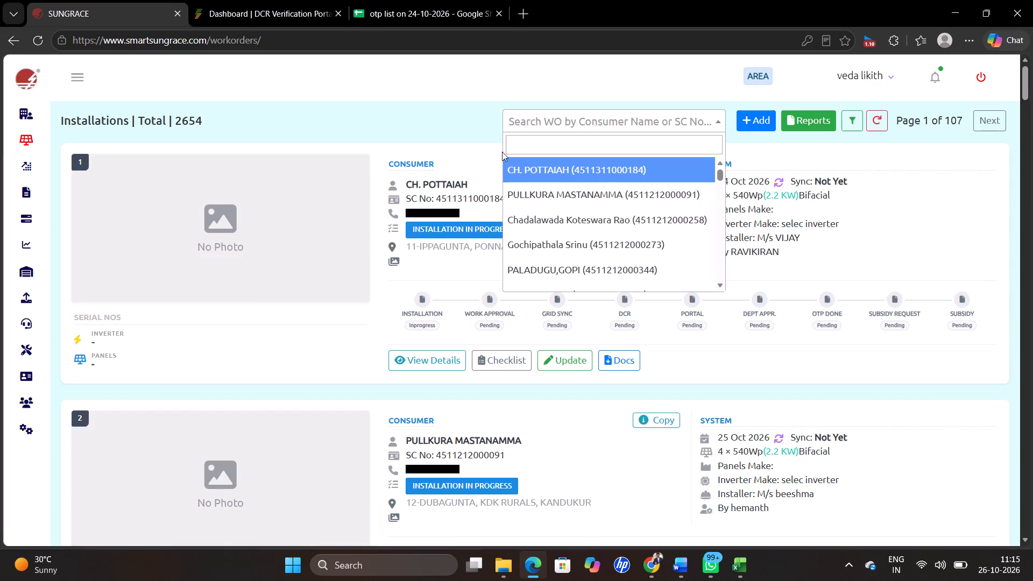
Search the SUNGRACE work orders for the copied service number and open the matching installation record.
key(ctrl+c)
key(ctrl+v)
click(572, 84)
key(Return)
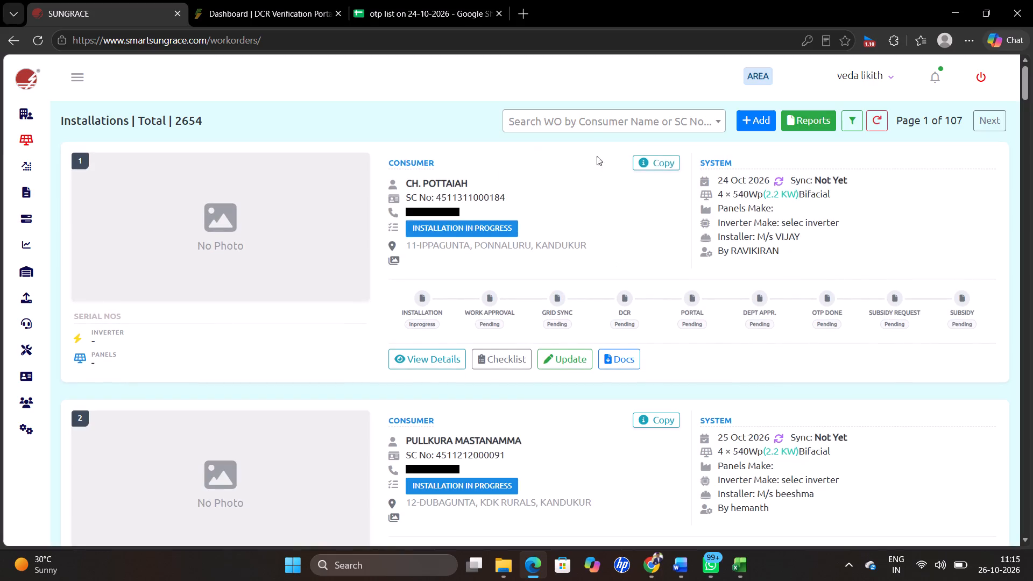
click(585, 116)
key(ctrl+v)
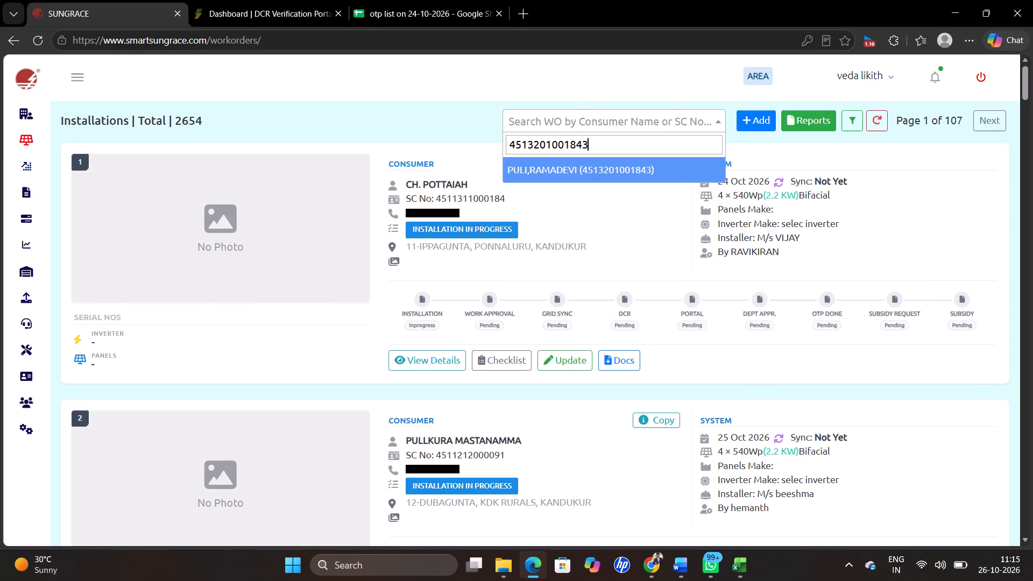
key(Return)
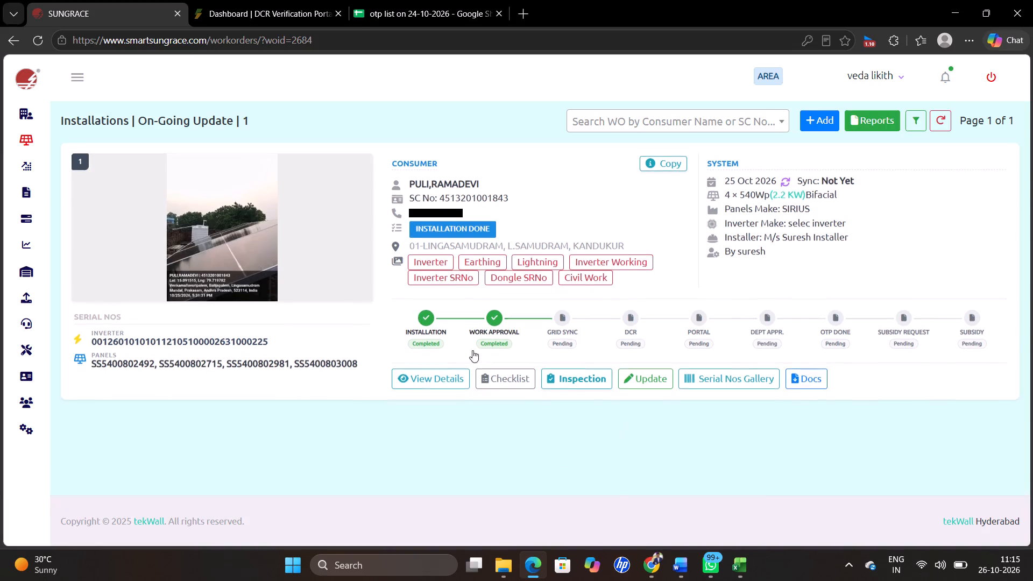
View the record's installation photo at full size, examine its caption details, and close it.
click(252, 206)
scroll(639, 370, down, 10)
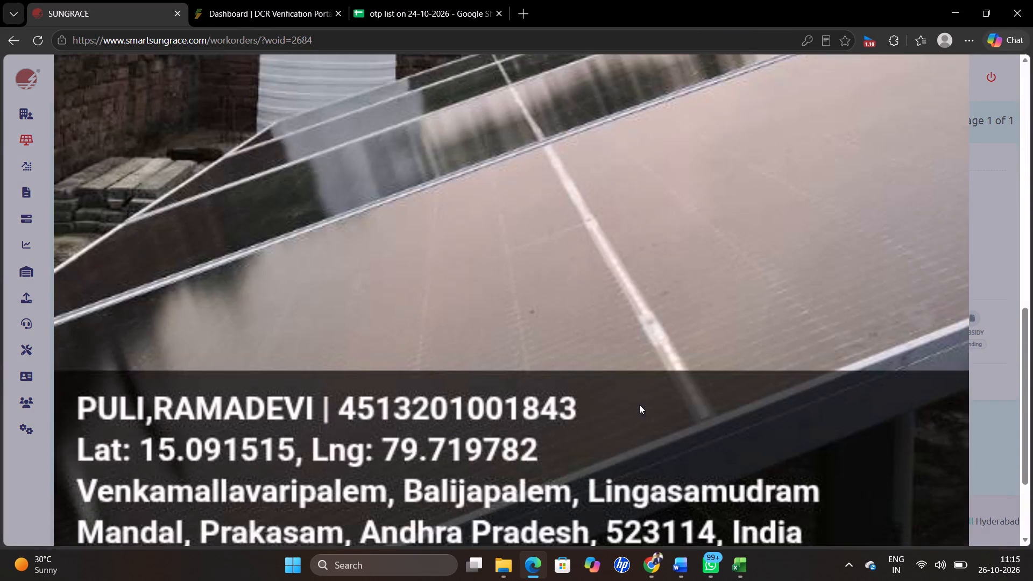
scroll(673, 409, up, 4)
scroll(669, 391, down, 11)
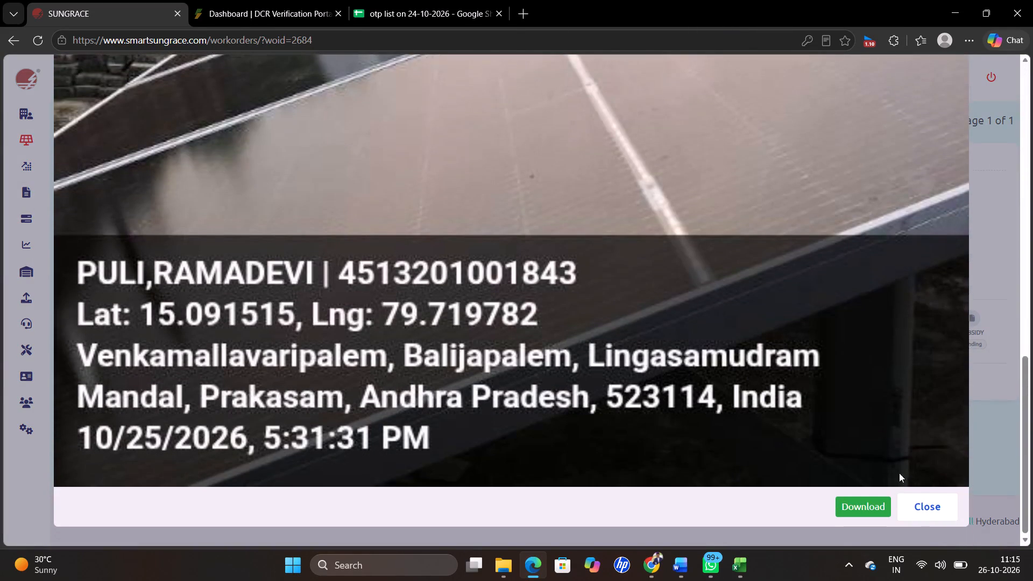
click(917, 511)
Switch to the DCR Verification Portal and open the DCR Sell (B2C - Consumer) list.
click(305, 9)
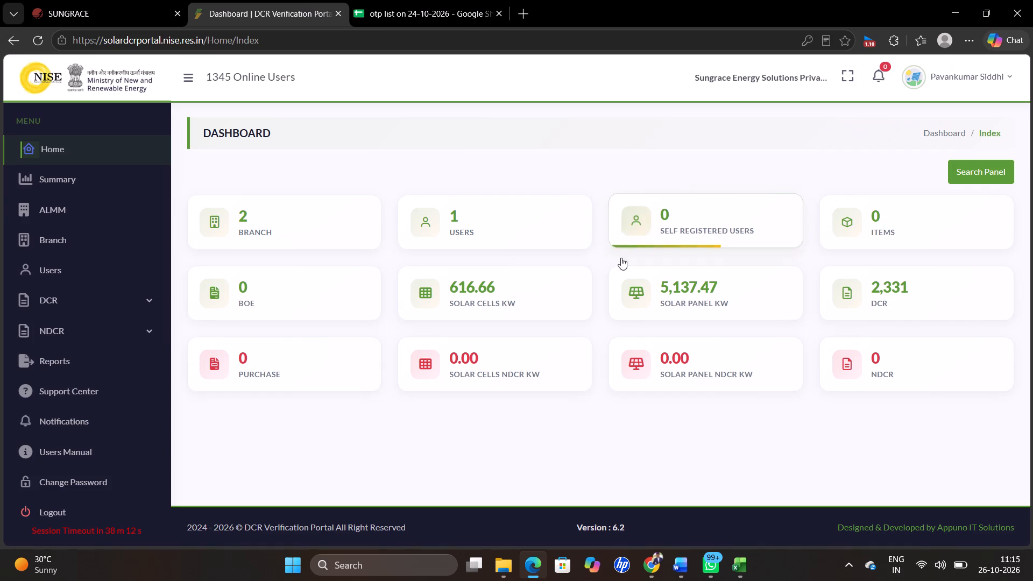
click(43, 294)
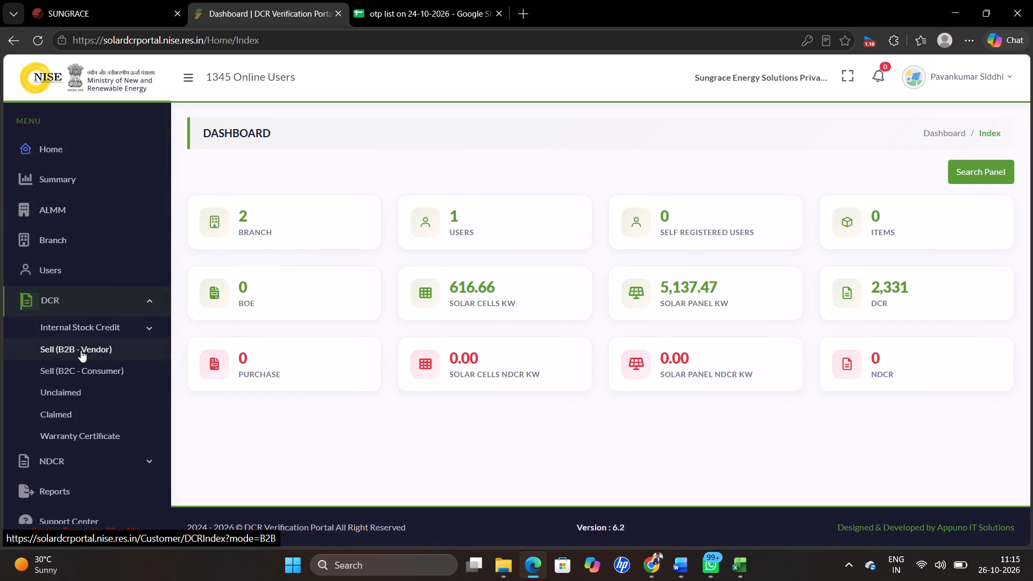
click(84, 369)
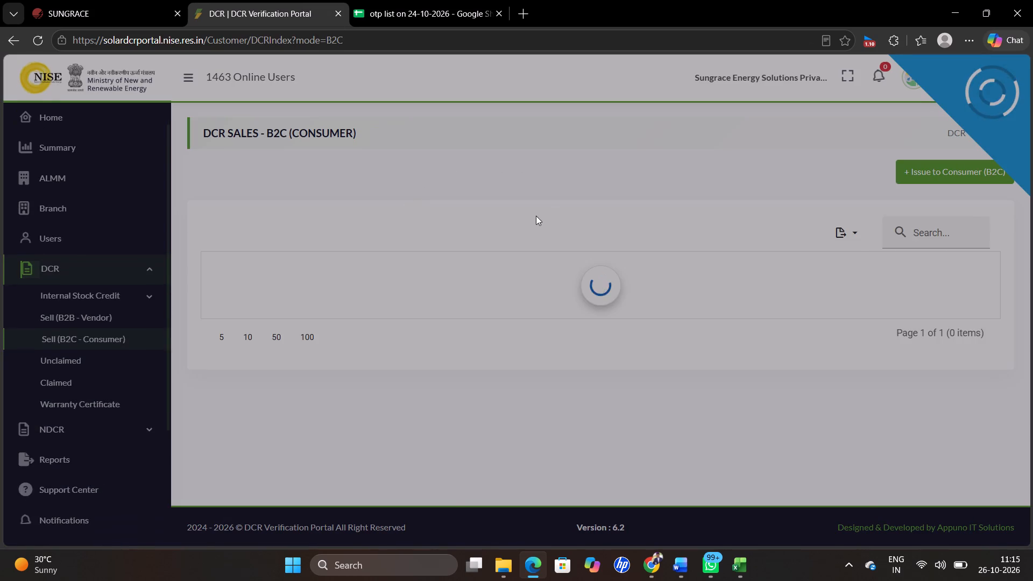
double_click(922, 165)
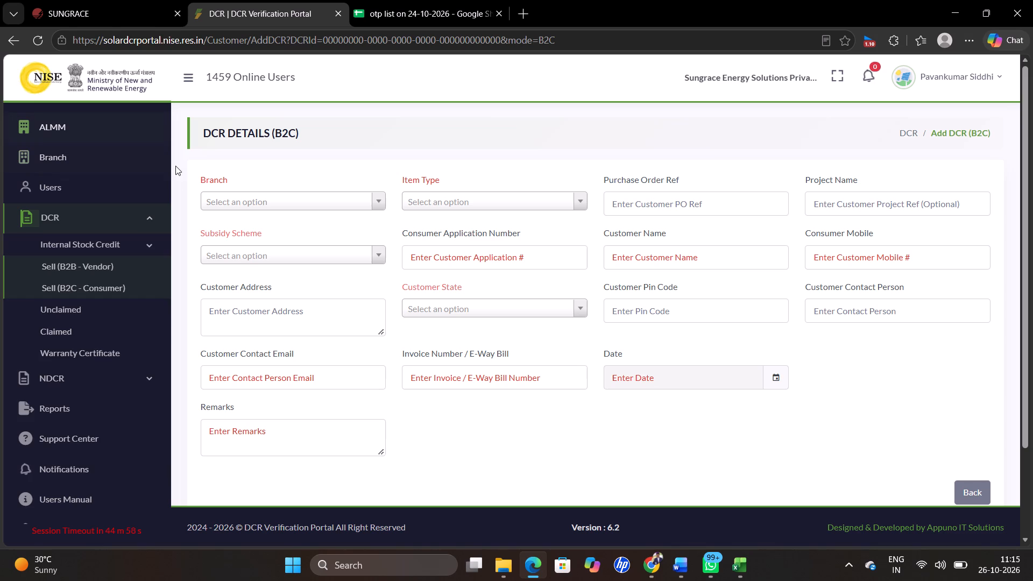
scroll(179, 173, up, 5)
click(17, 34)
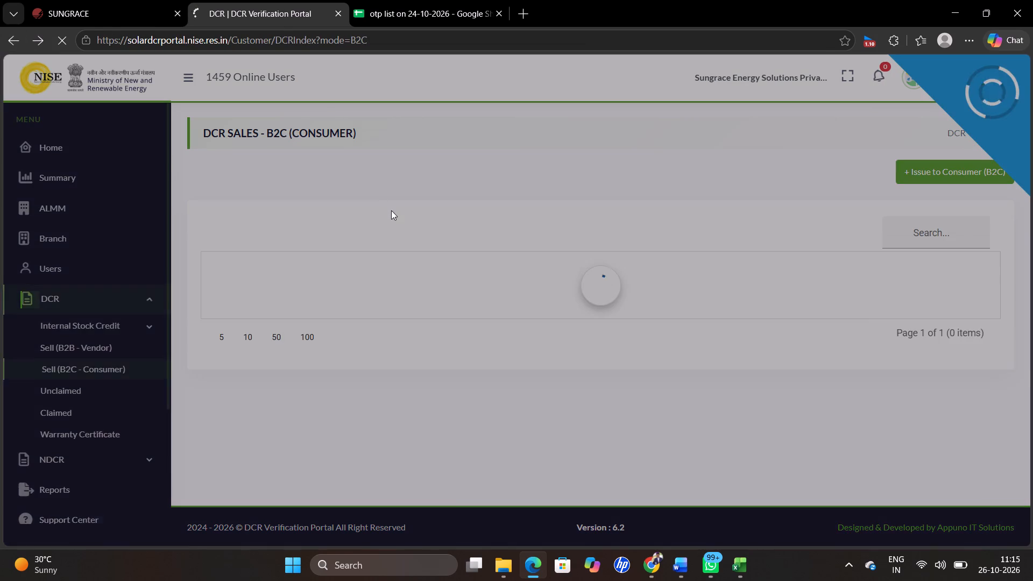
Examine the most recent entry in the DCR Sales - B2C list, including its invoice number.
scroll(692, 289, down, 2)
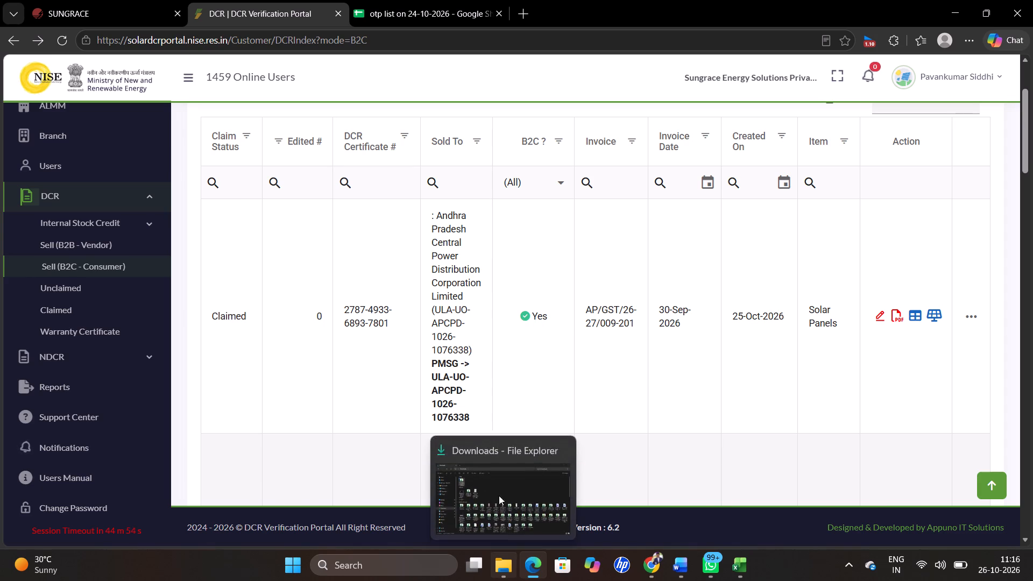
Switch to File Explorer, open the DCR009 folder and look through its numbered subfolders.
click(498, 492)
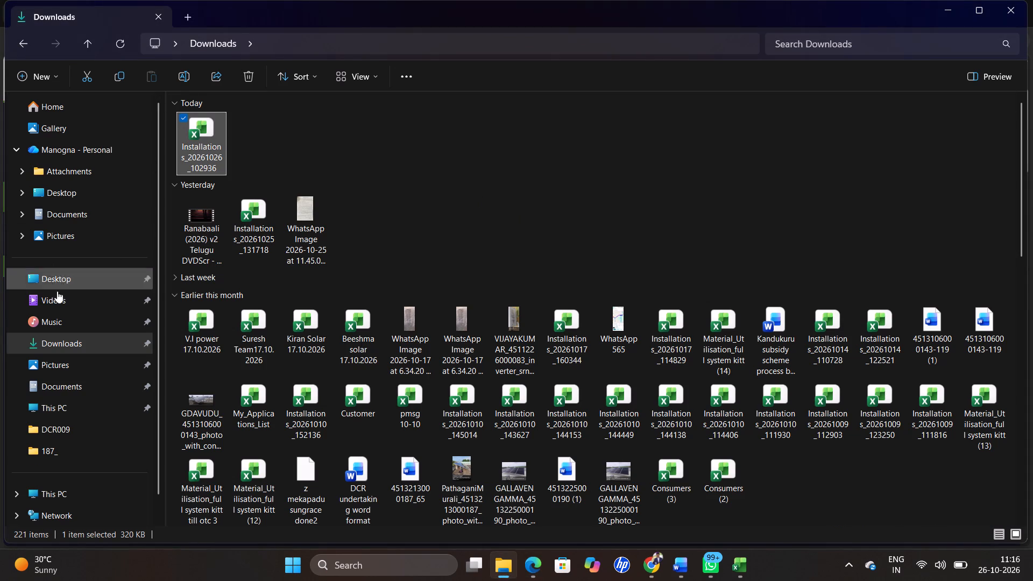
double_click(52, 439)
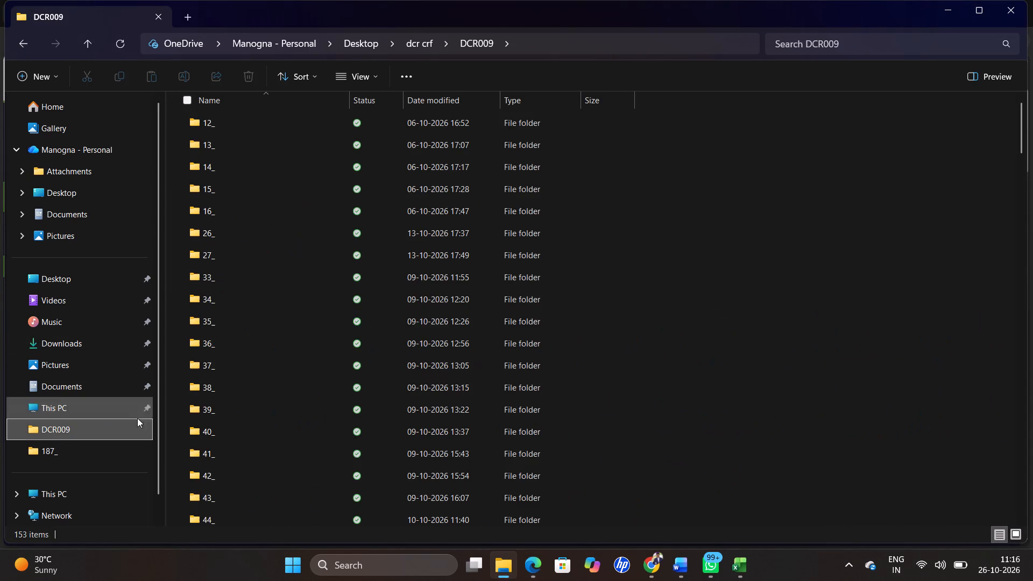
scroll(257, 426, down, 18)
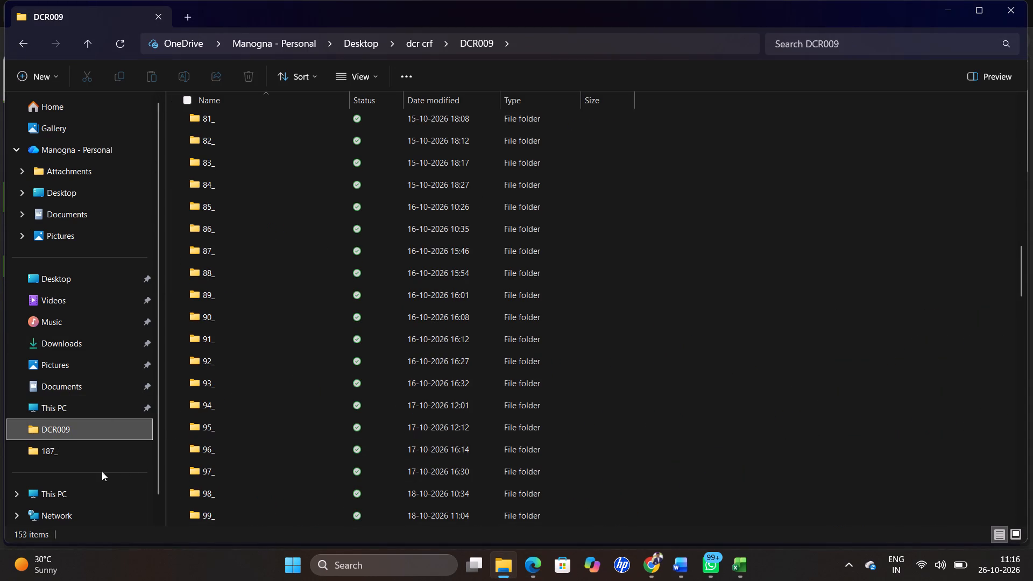
scroll(101, 474, down, 5)
scroll(101, 353, up, 5)
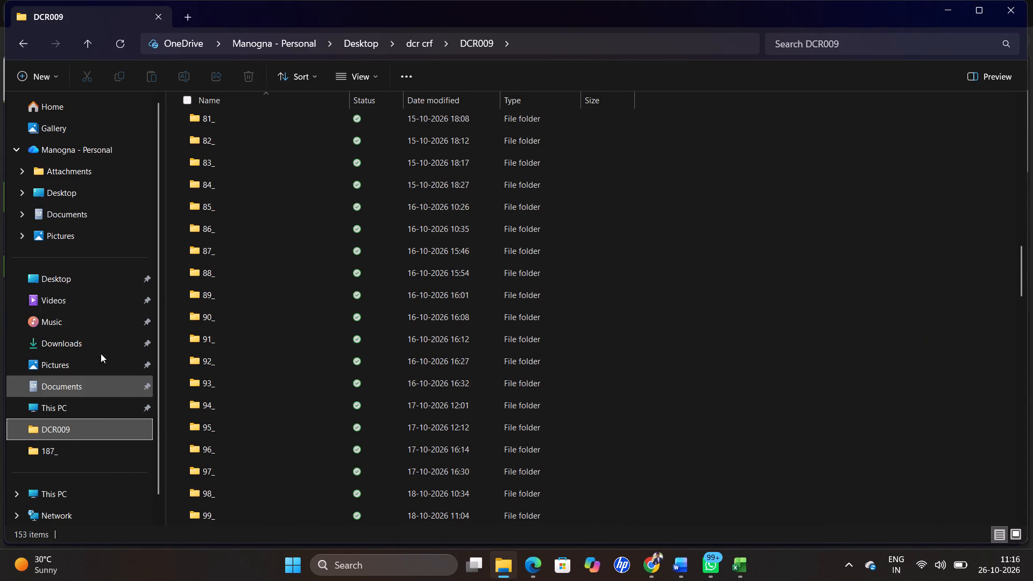
scroll(83, 432, down, 5)
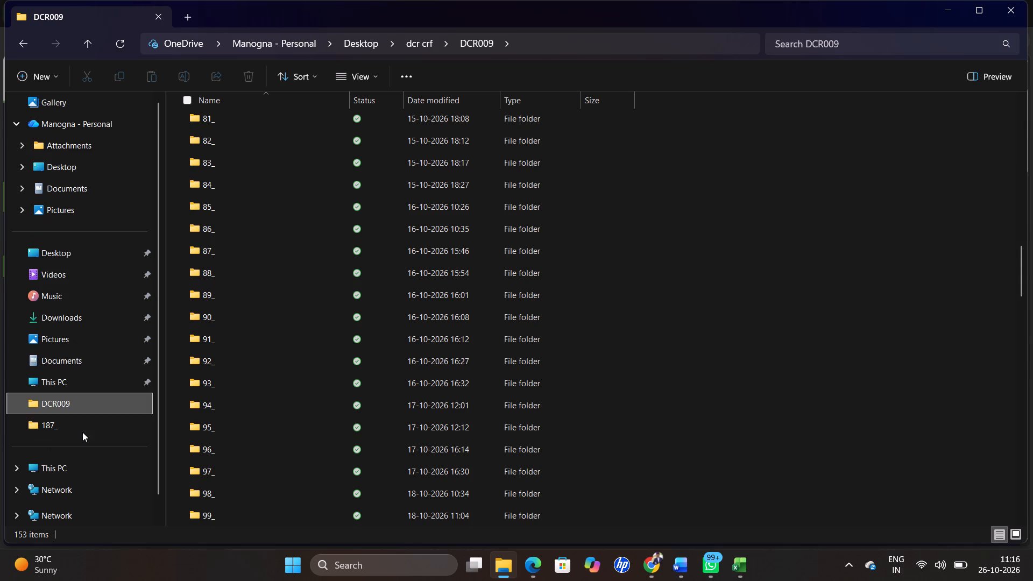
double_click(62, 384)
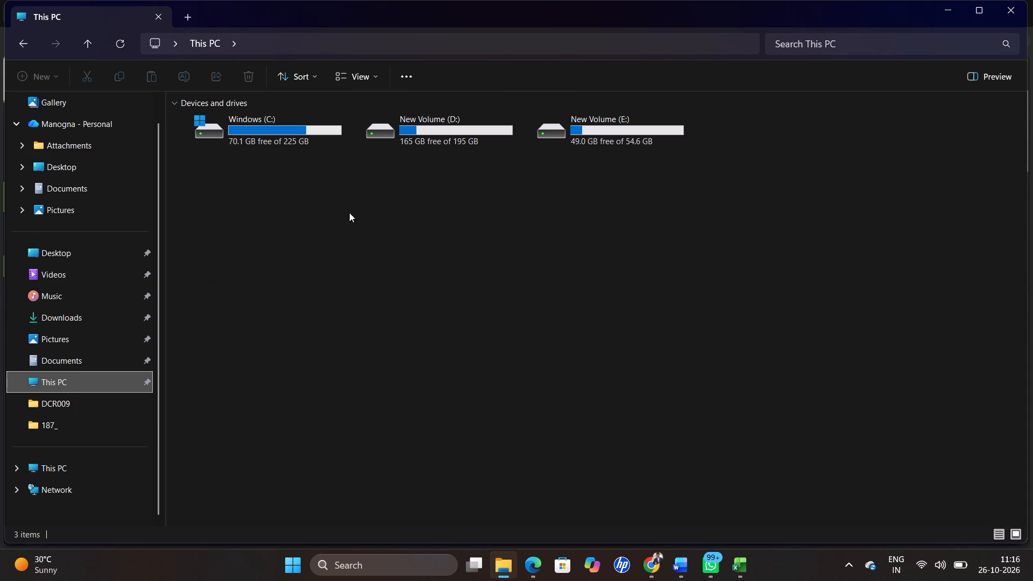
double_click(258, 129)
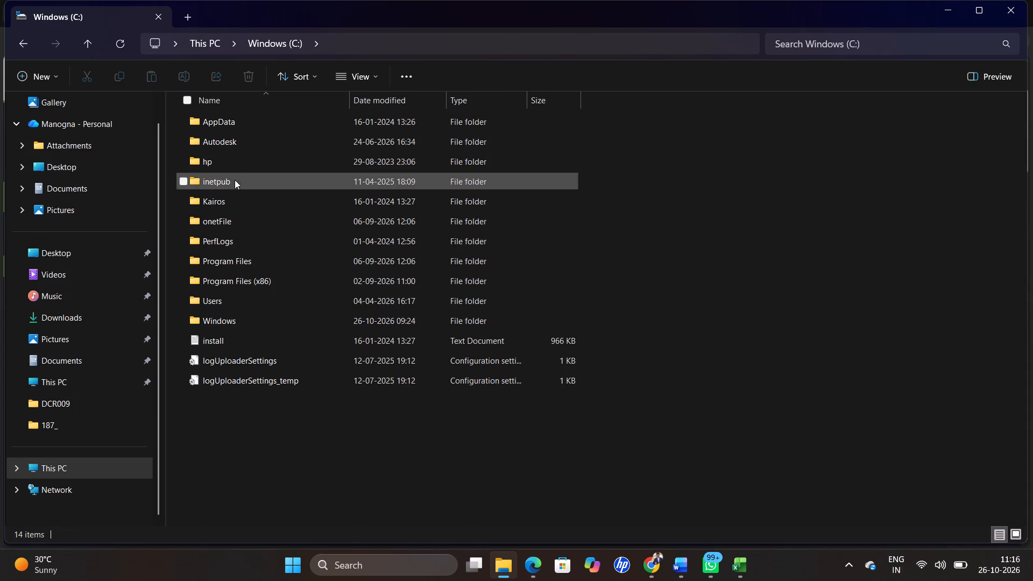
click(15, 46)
Open the DCR7 folder inside dcr crf on the Desktop and look through its subfolders to the end.
double_click(109, 260)
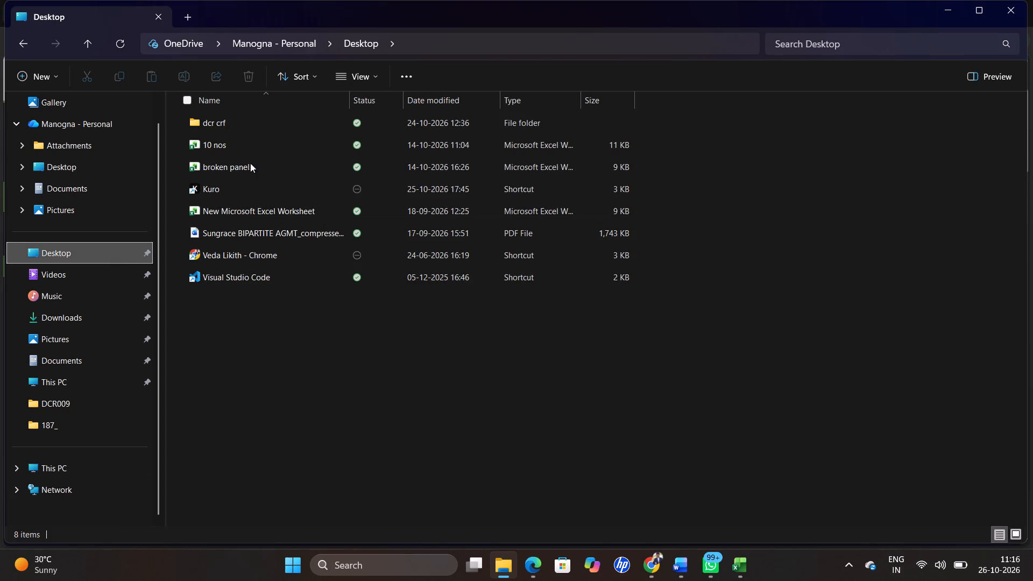
double_click(246, 126)
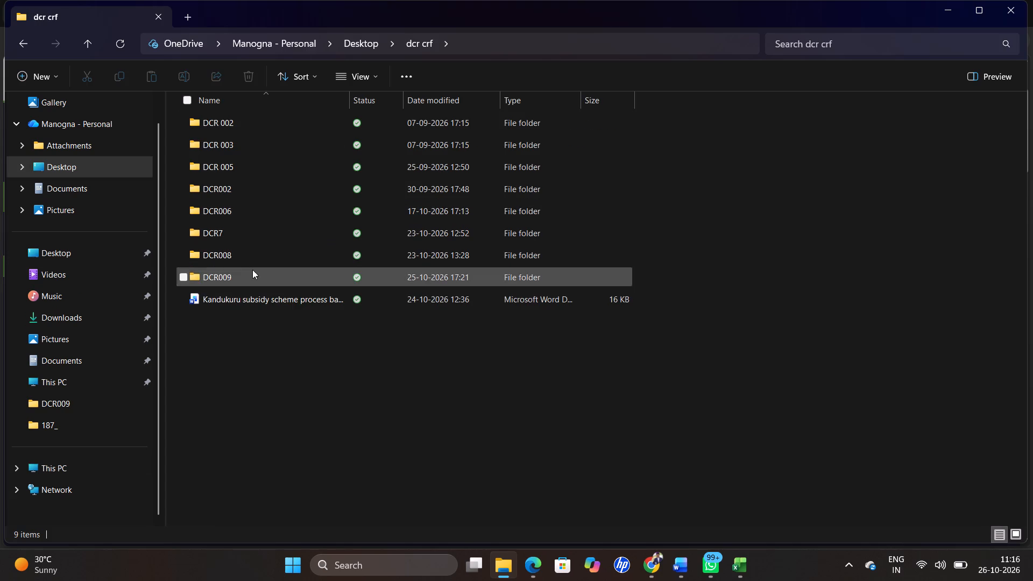
triple_click(243, 239)
scroll(255, 253, down, 10)
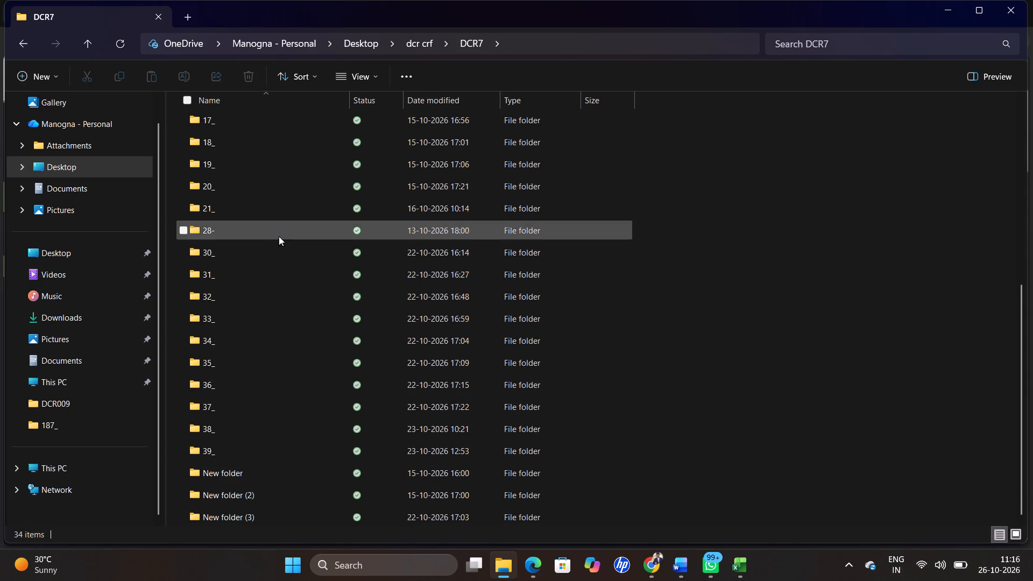
scroll(279, 236, down, 5)
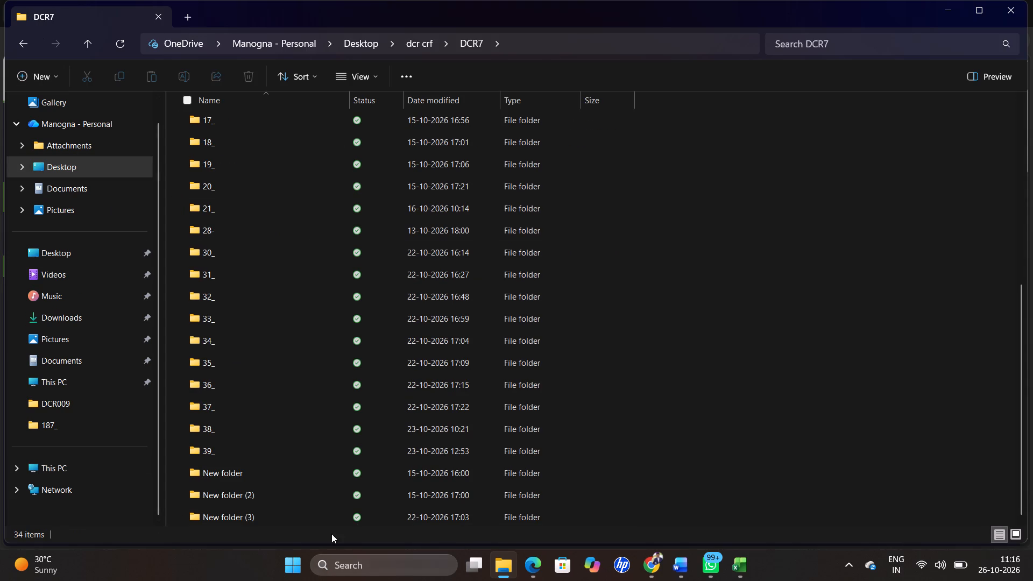
Check the contents of New folder (3), New folder (2) and New folder in DCR7, returning to DCR7 after each.
double_click(270, 512)
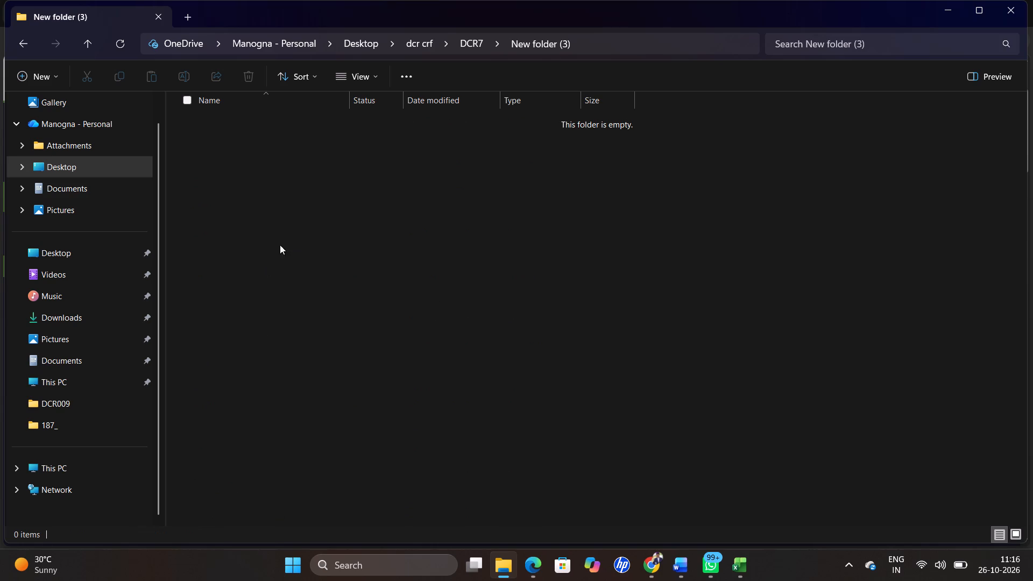
click(10, 38)
click(19, 45)
click(250, 507)
click(256, 501)
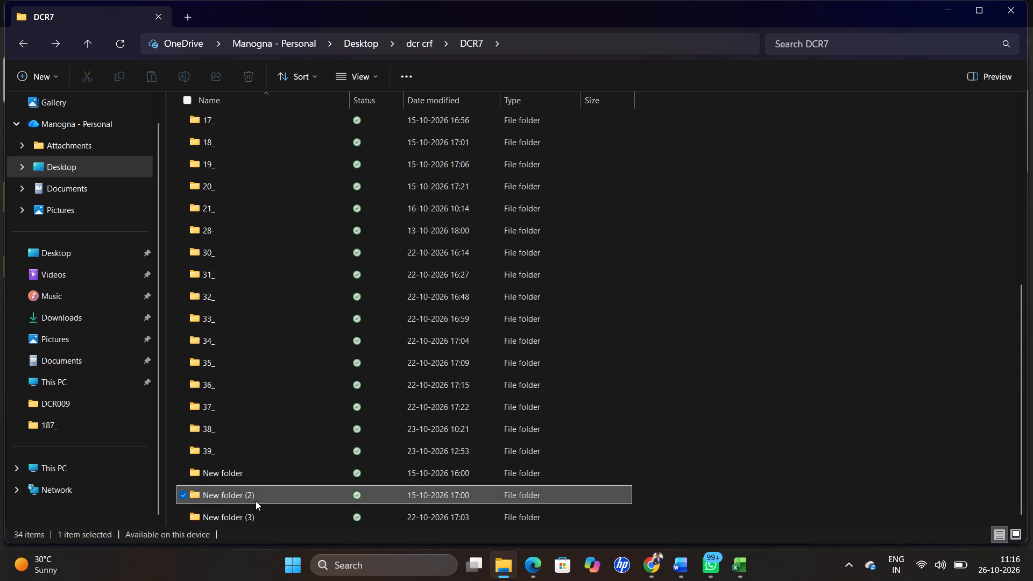
double_click(256, 501)
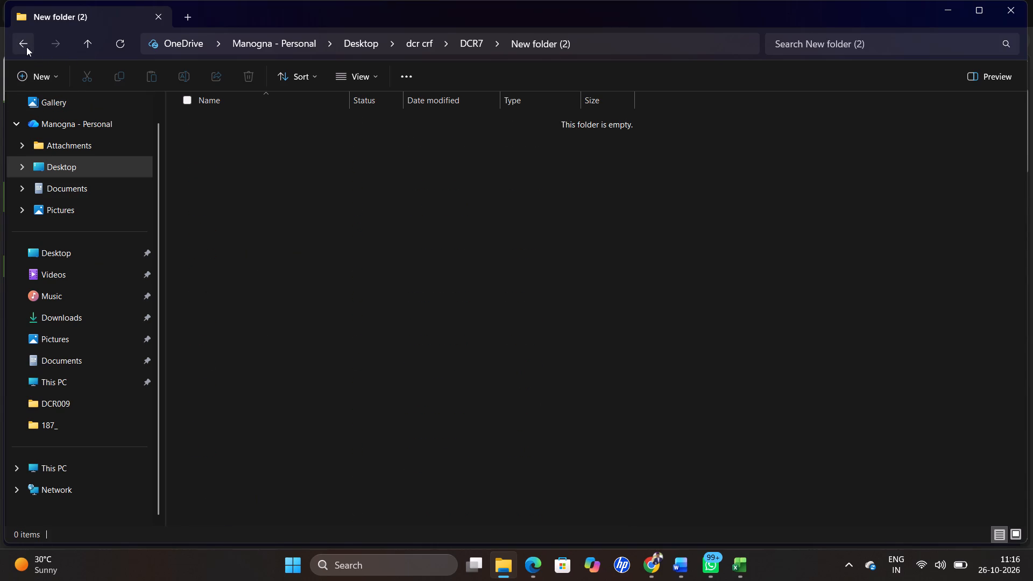
click(26, 47)
double_click(258, 494)
click(16, 33)
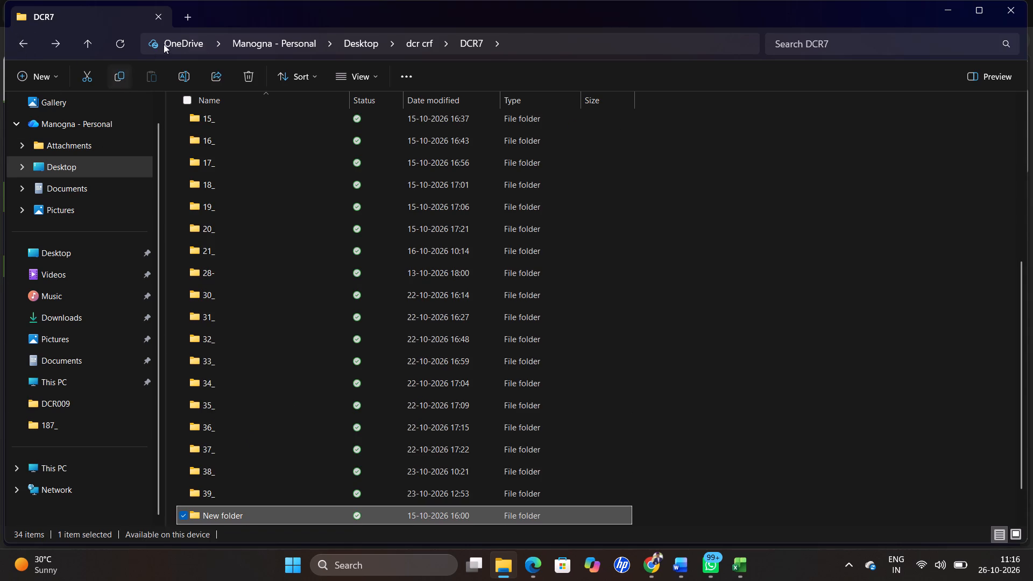
Go to the DCR008 folder, look through its subfolders, and check the contents of its New folder.
click(444, 43)
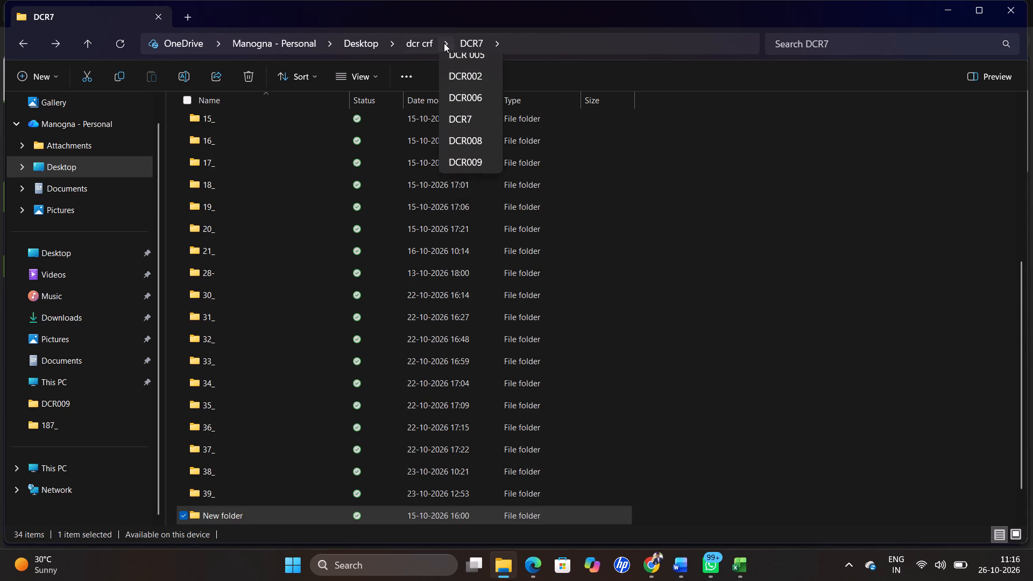
double_click(472, 195)
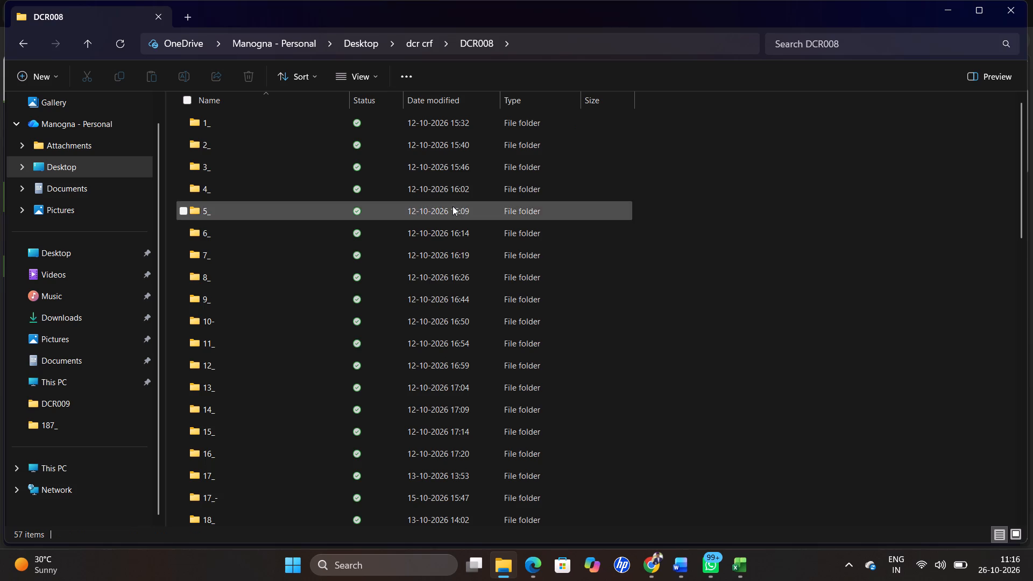
scroll(442, 215, down, 19)
scroll(443, 214, down, 5)
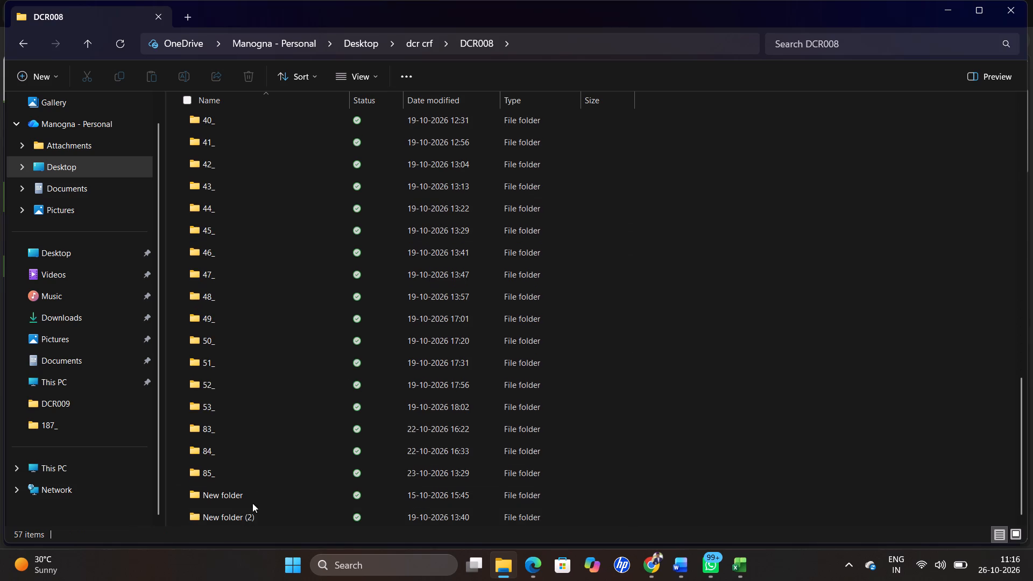
double_click(256, 499)
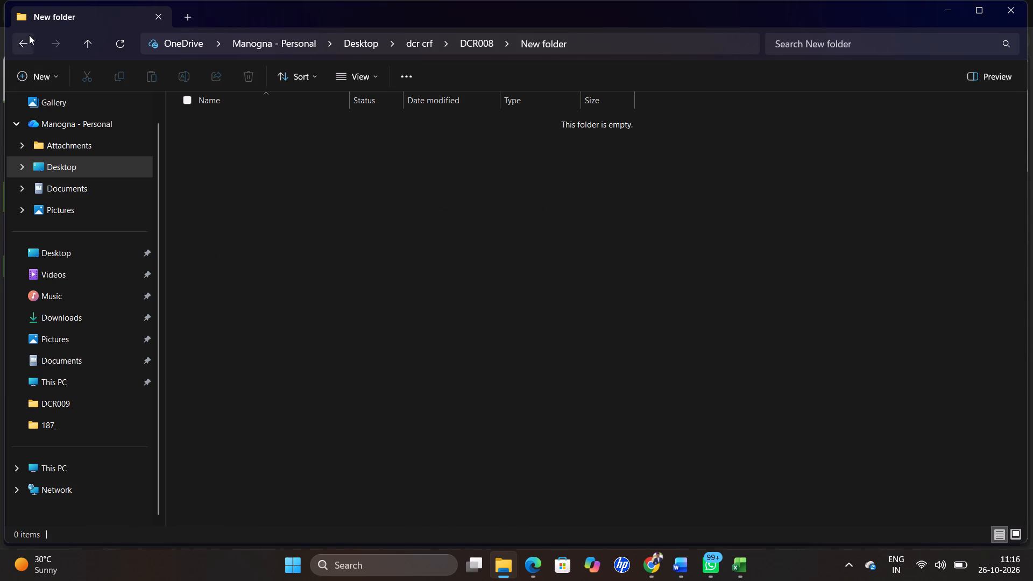
click(21, 42)
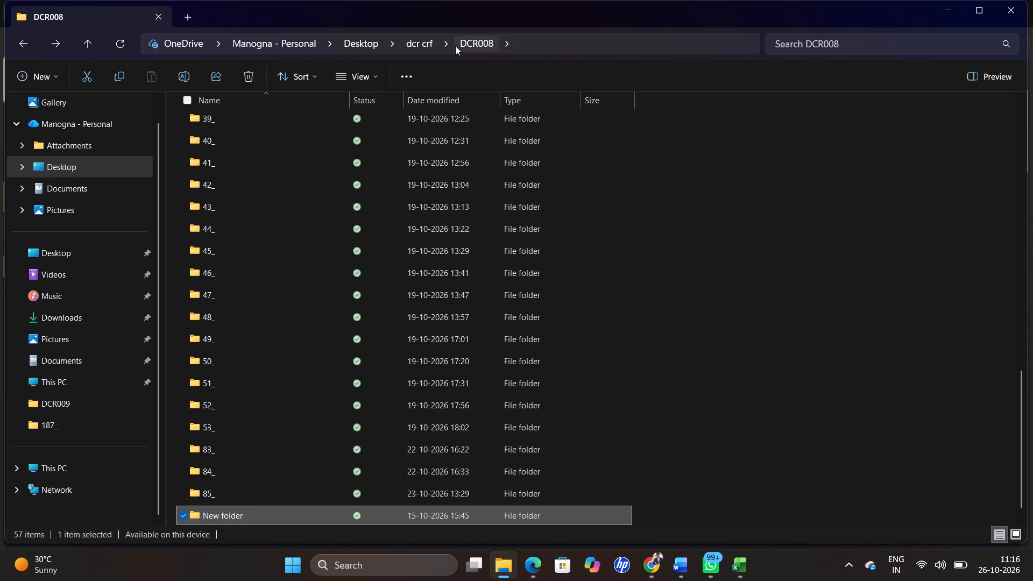
Go to the DCR009 folder, look through its subfolders to the end, and check the contents of its New folder.
click(443, 44)
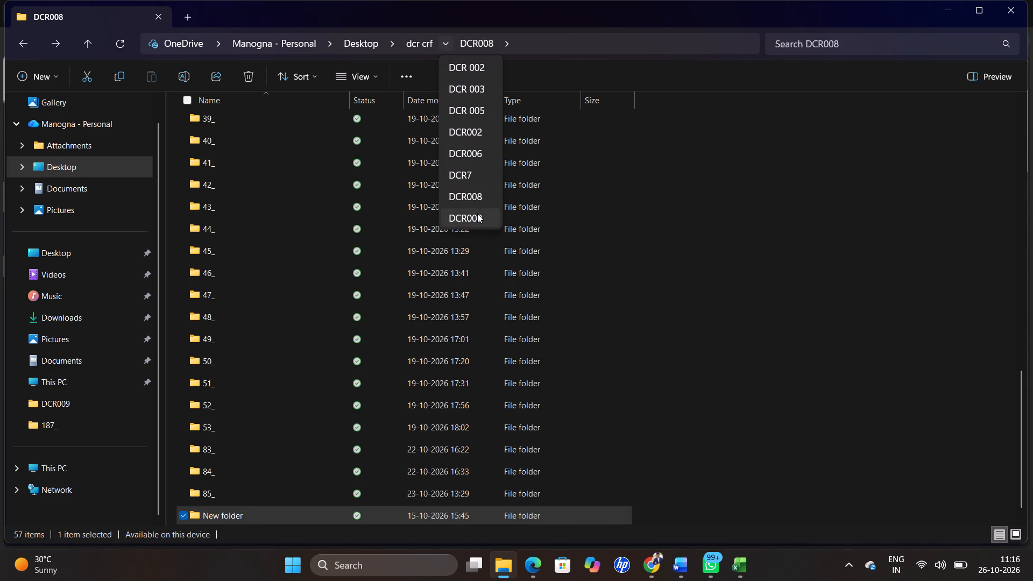
click(477, 214)
scroll(352, 236, down, 20)
scroll(352, 236, down, 1)
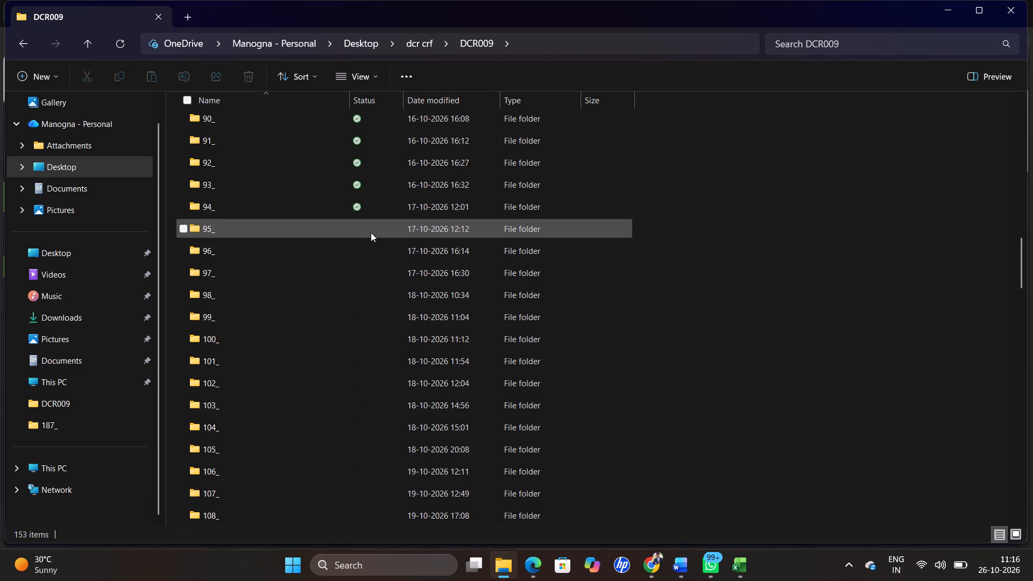
scroll(371, 232, down, 17)
scroll(383, 264, down, 17)
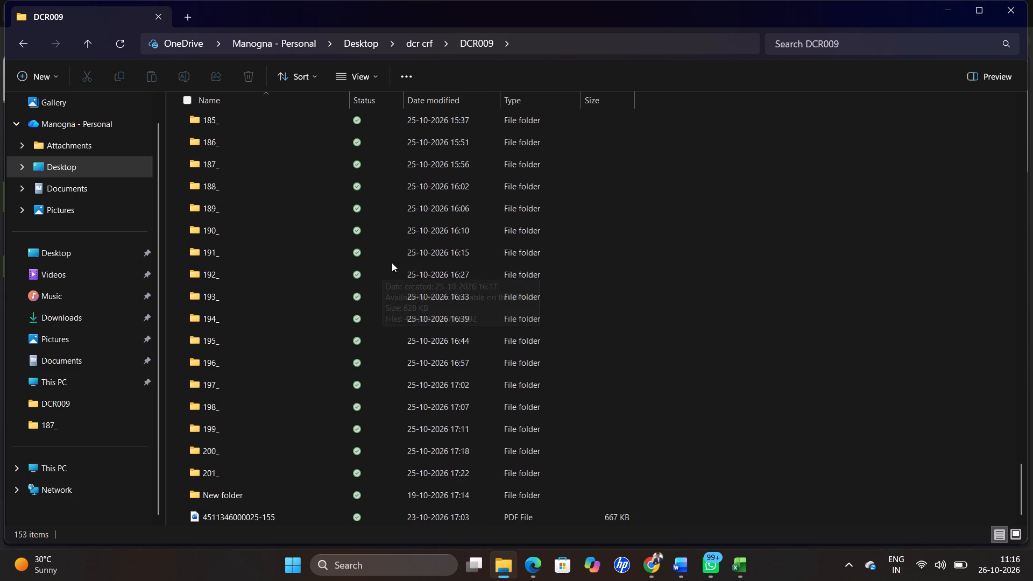
double_click(244, 505)
double_click(250, 499)
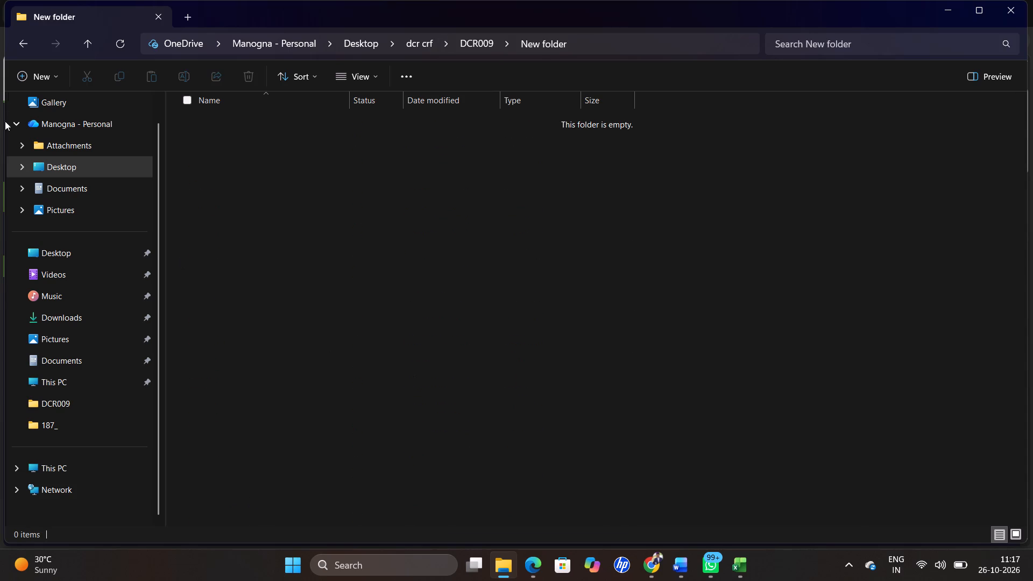
click(21, 38)
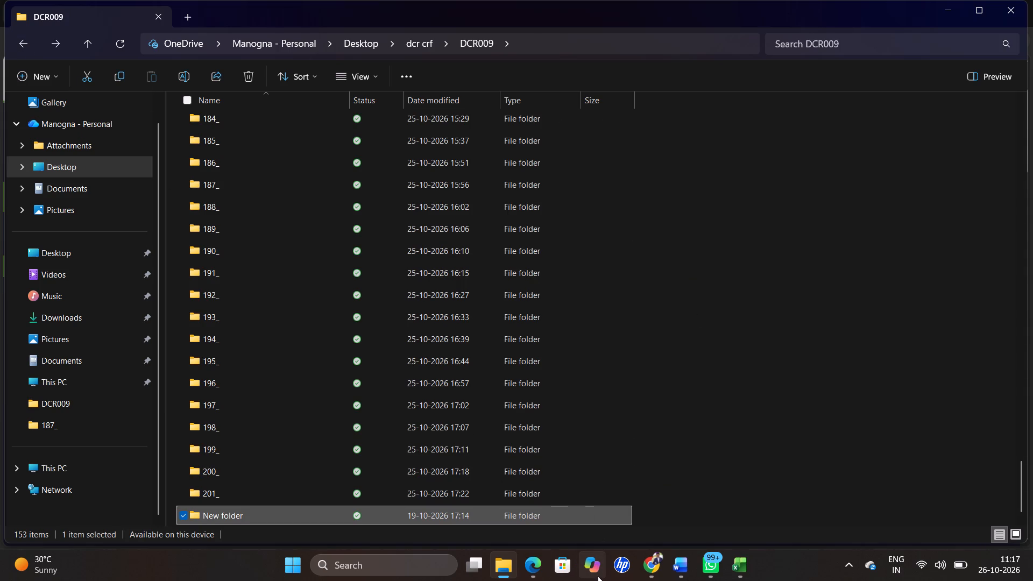
Switch to the DCR portal in Edge, look over the latest B2C sales, and start a new Issue to Consumer (B2C) entry.
click(531, 567)
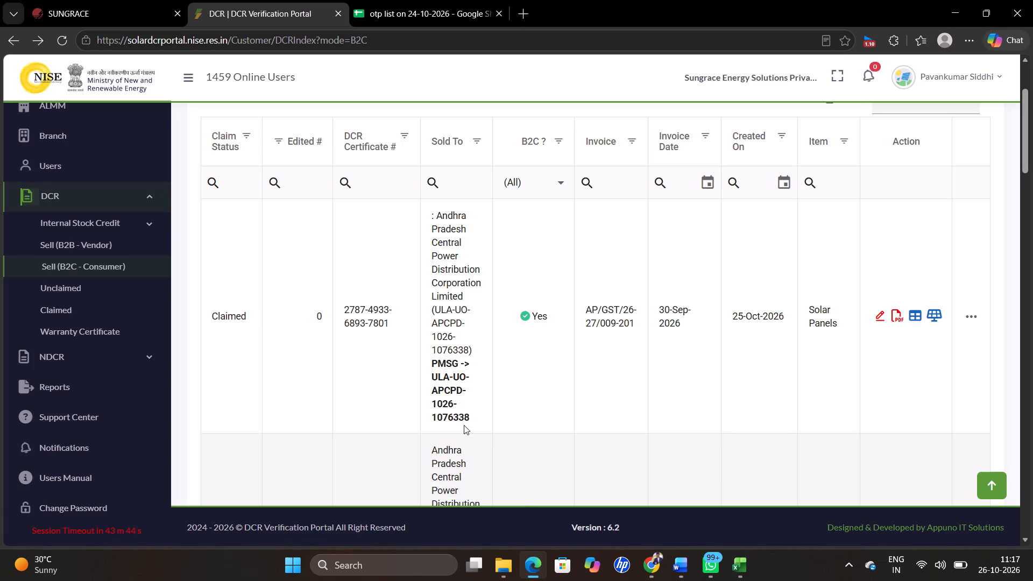
scroll(527, 363, down, 6)
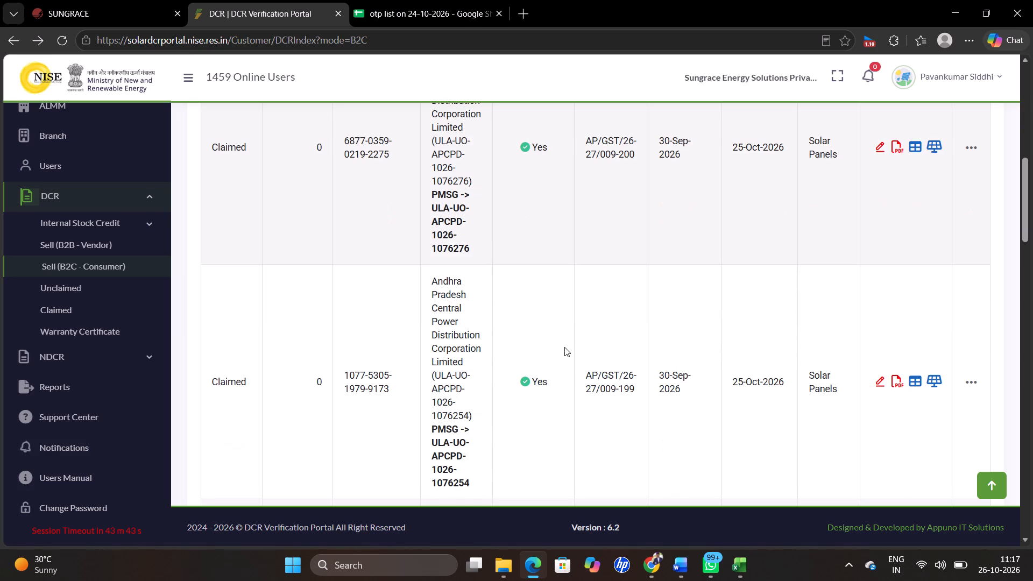
scroll(564, 347, down, 6)
scroll(567, 360, up, 18)
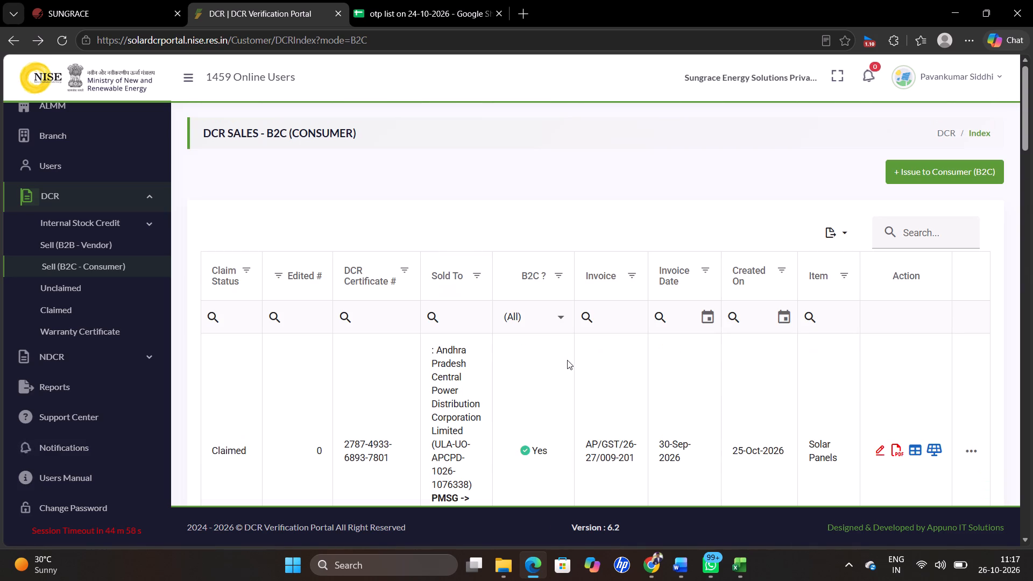
scroll(567, 360, up, 4)
drag(931, 177, 932, 166)
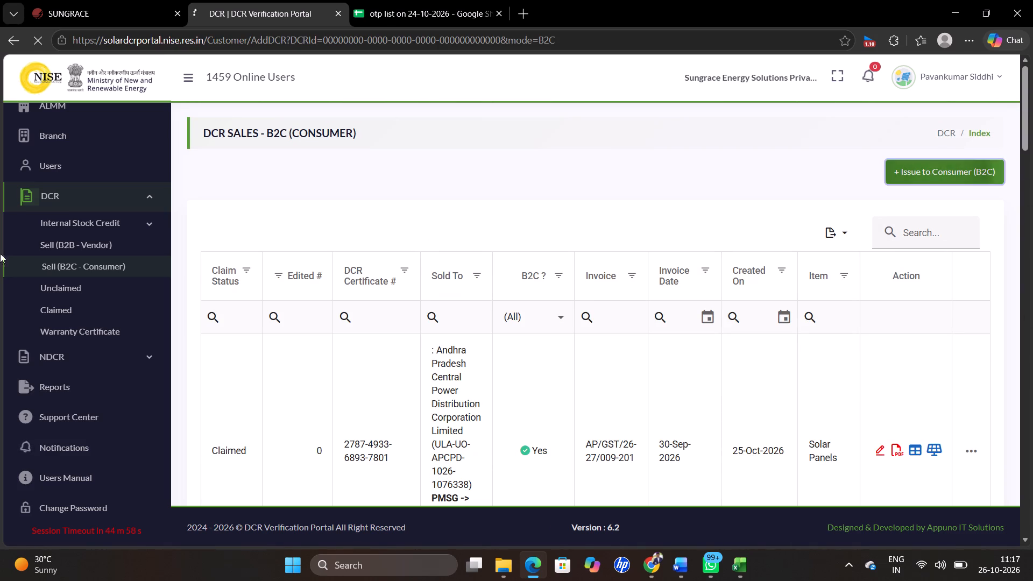
Set the branch to Andhra Pradesh, the item type to Solar Panels and the subsidy scheme to PM Surya Ghar: Muft Bijli Yojana.
click(351, 201)
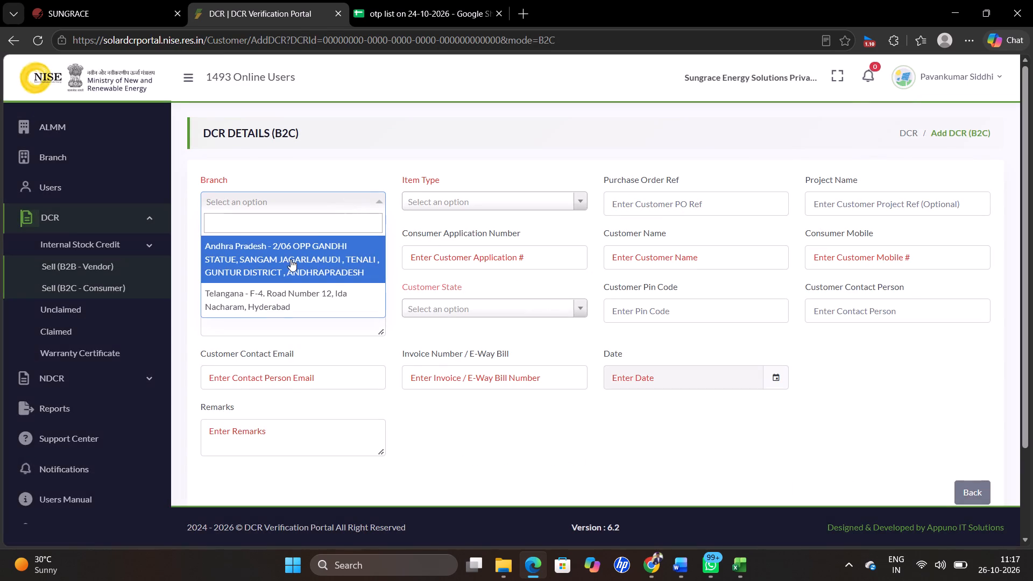
click(291, 259)
click(359, 203)
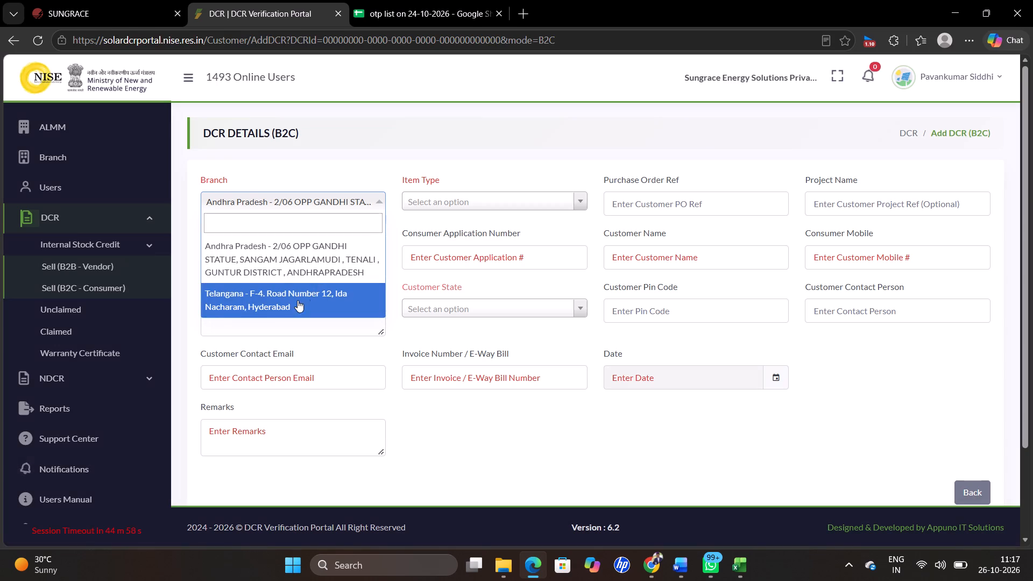
click(331, 268)
click(494, 208)
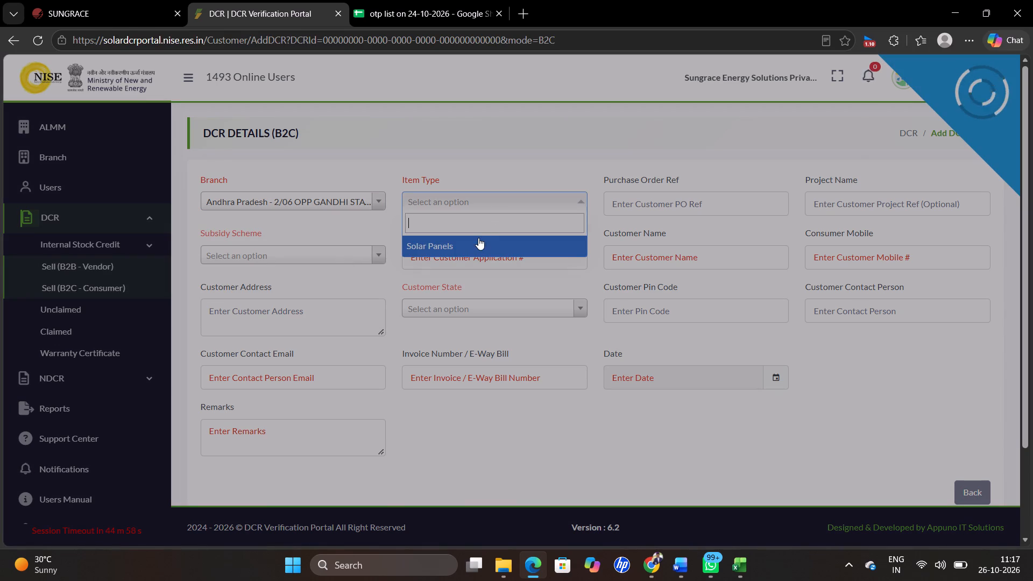
click(478, 238)
click(363, 259)
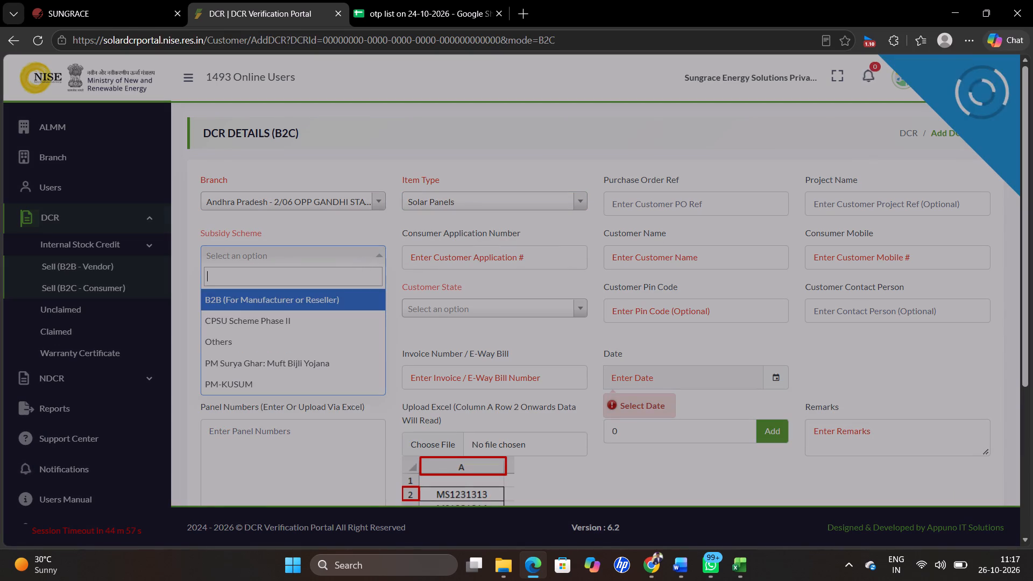
click(262, 359)
Copy the ULA number from the installation's SUNGRACE record into the Consumer Application Number of the DCR entry.
click(503, 266)
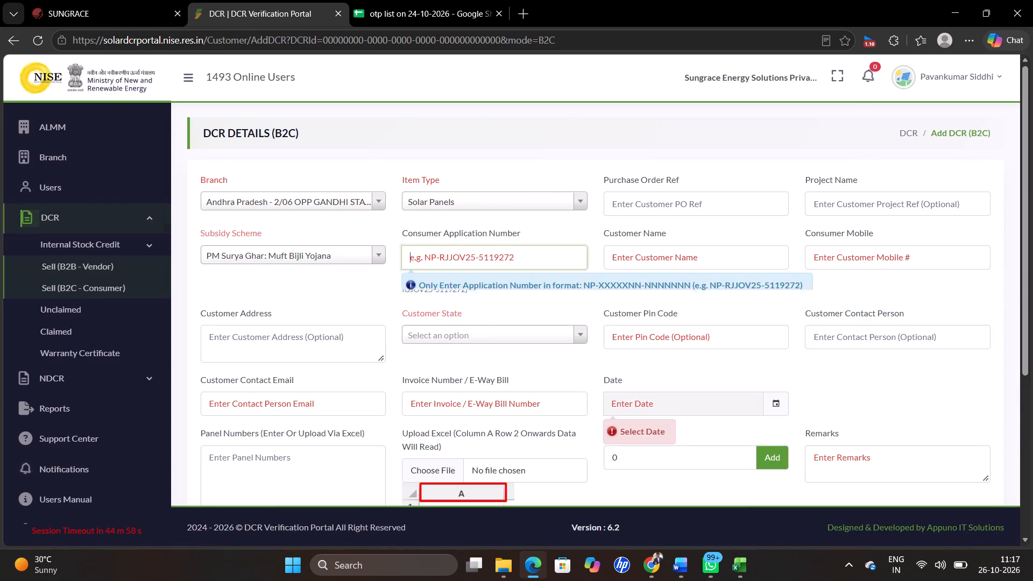
click(127, 4)
click(655, 162)
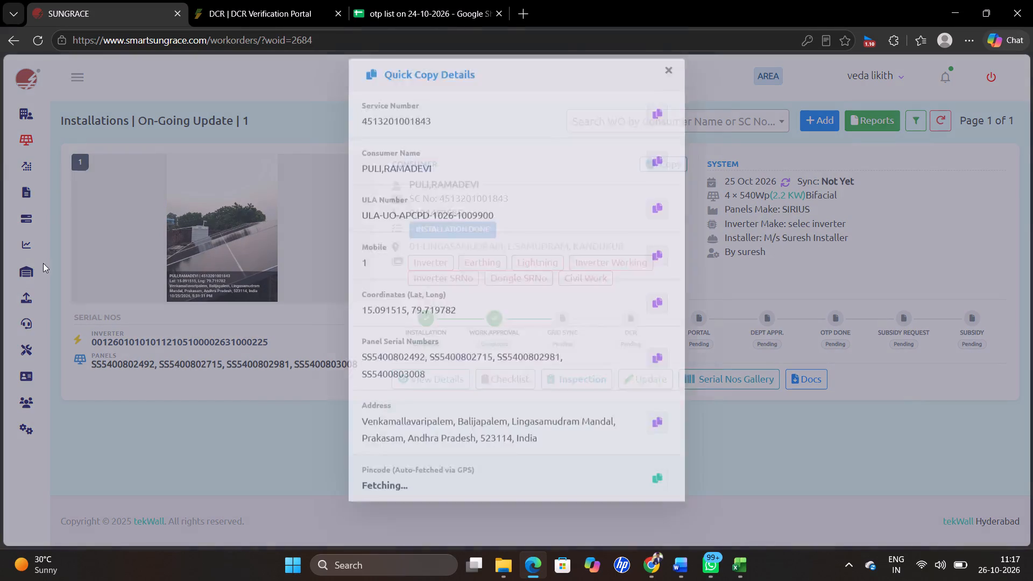
click(661, 229)
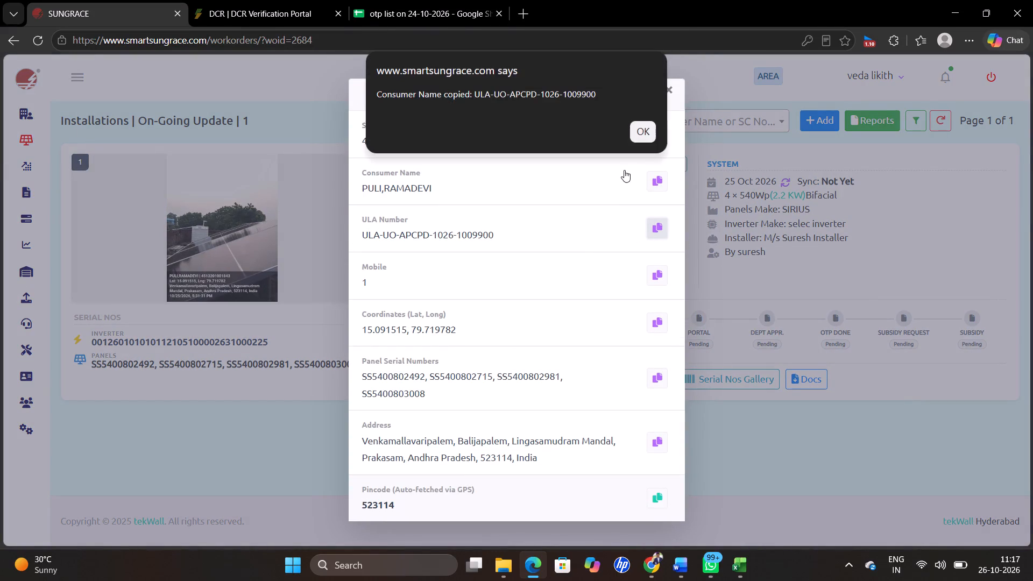
click(645, 146)
click(648, 135)
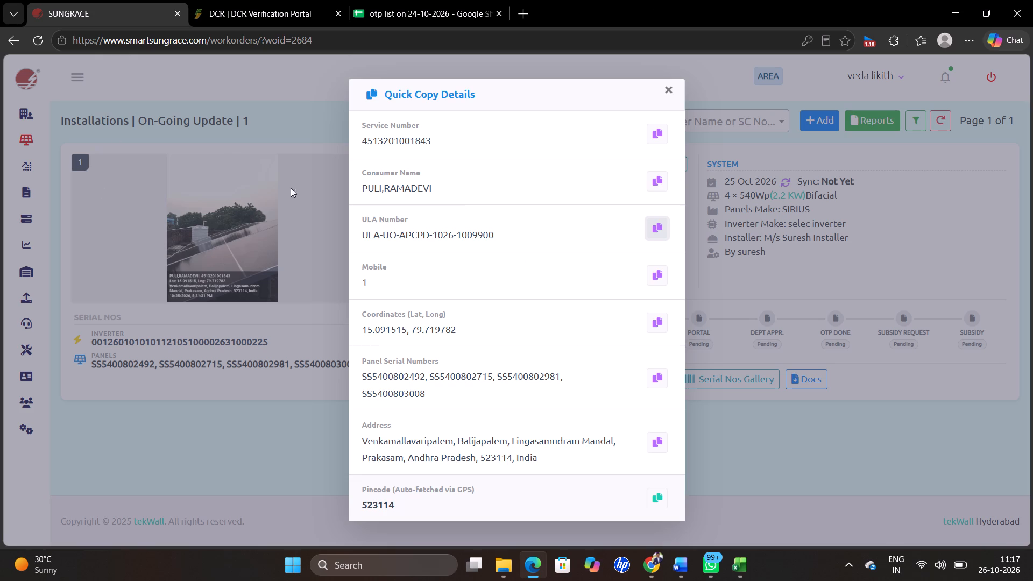
click(244, 12)
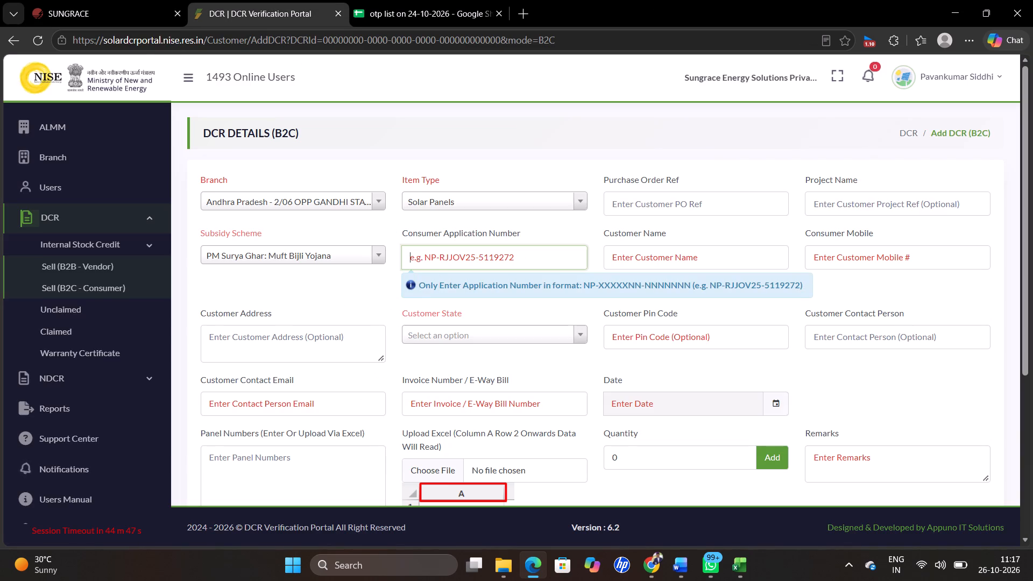
right_click(445, 254)
key(ctrl+v)
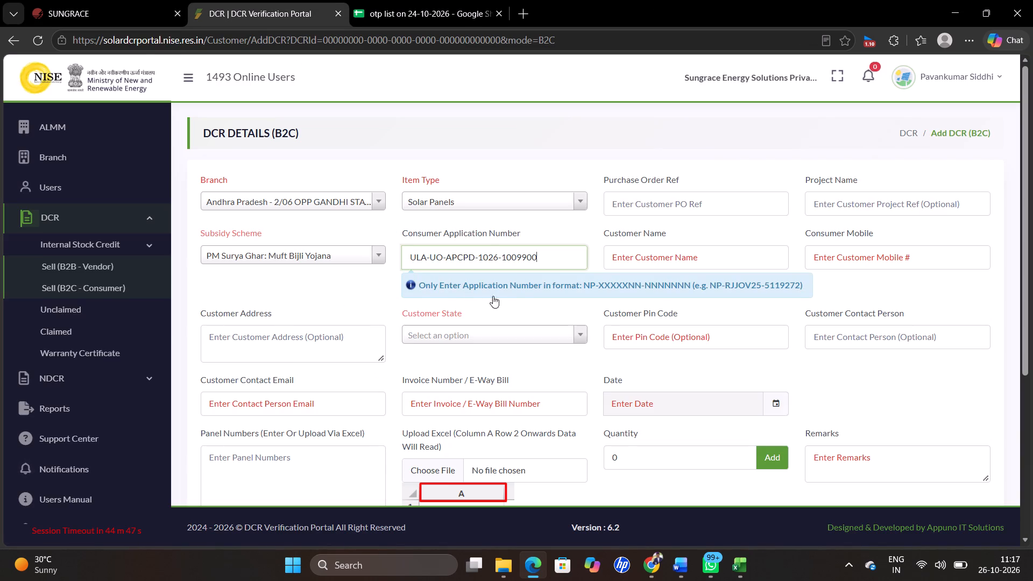
Copy the customer name Andhra Pradesh Central Power Distribution Corporation Limited from the Kandukuru Word document into the DCR entry's Customer Name.
click(705, 263)
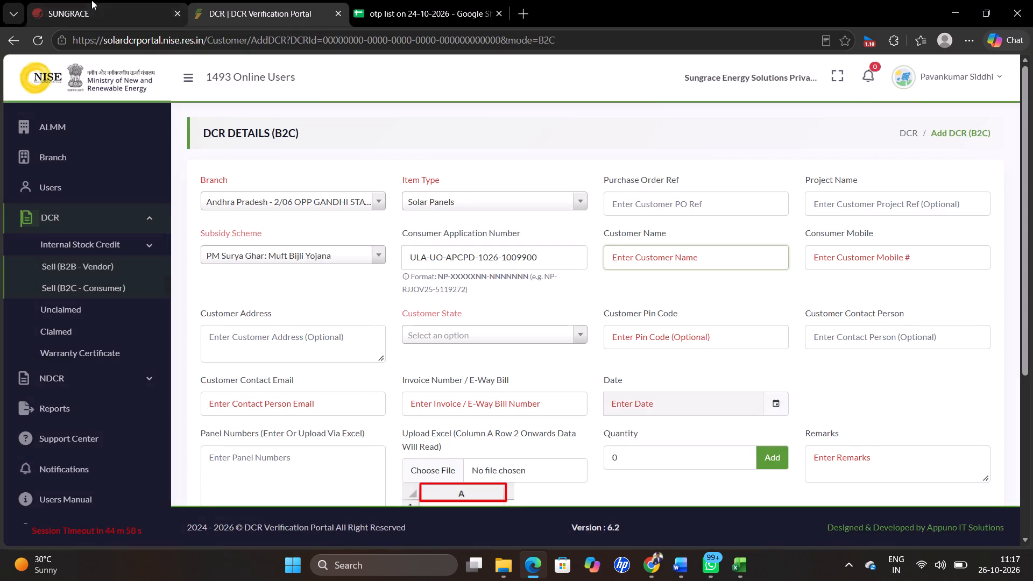
click(94, 0)
click(669, 93)
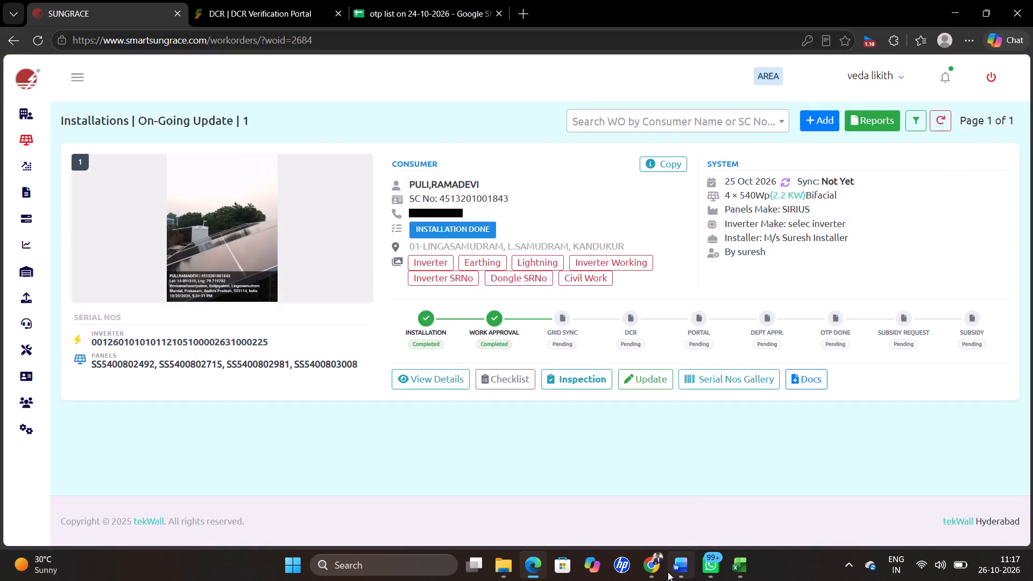
double_click(669, 572)
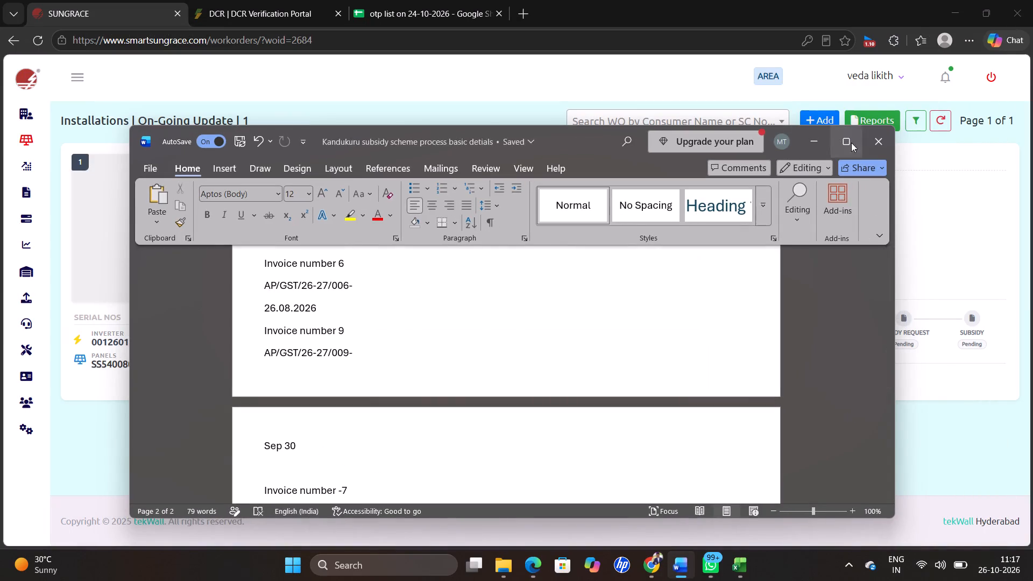
click(851, 143)
scroll(247, 172, up, 18)
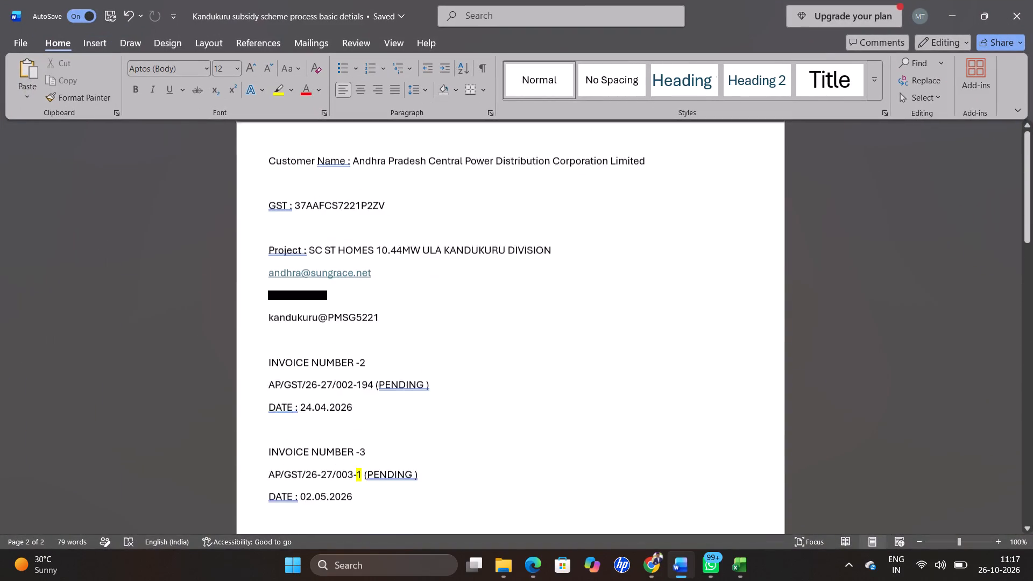
drag(353, 171, 525, 195)
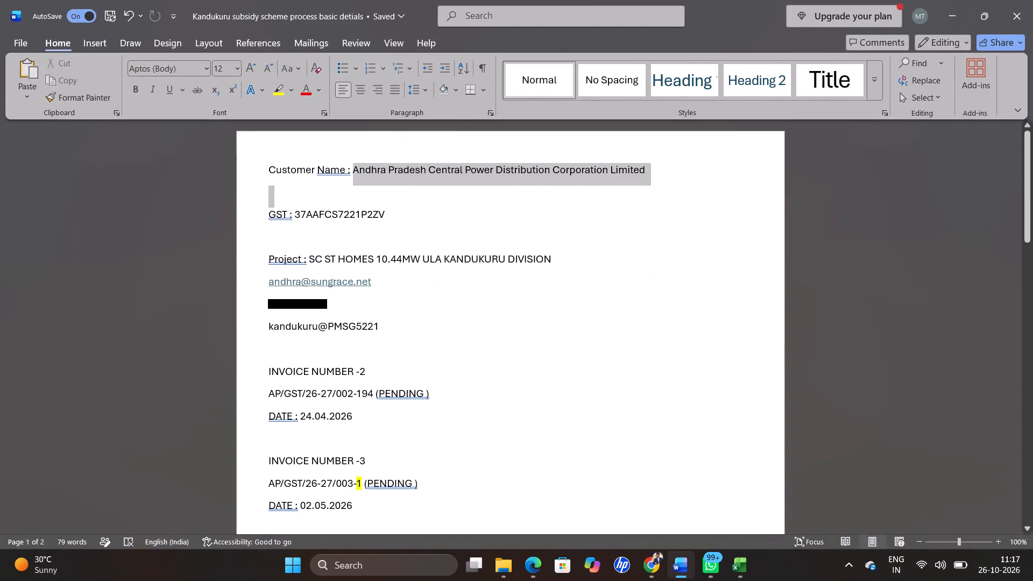
drag(525, 195, 647, 179)
key(ctrl+c)
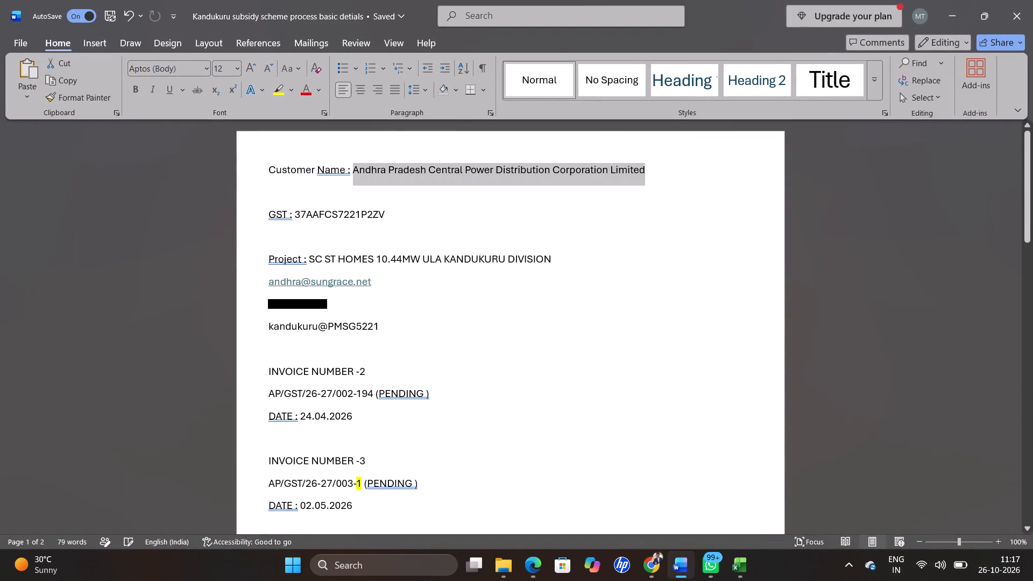
click(524, 566)
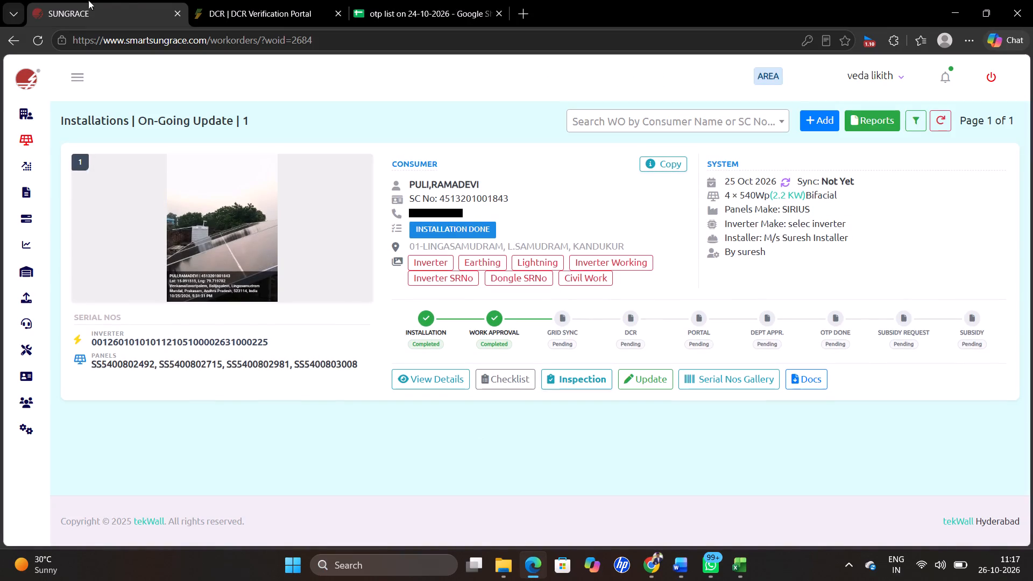
click(267, 10)
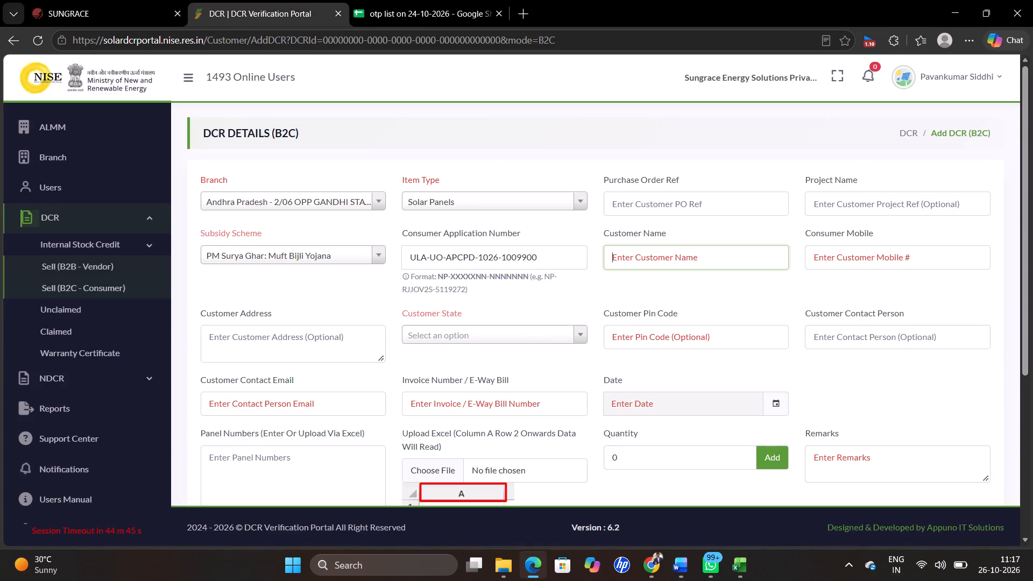
click(657, 259)
key(ctrl+v)
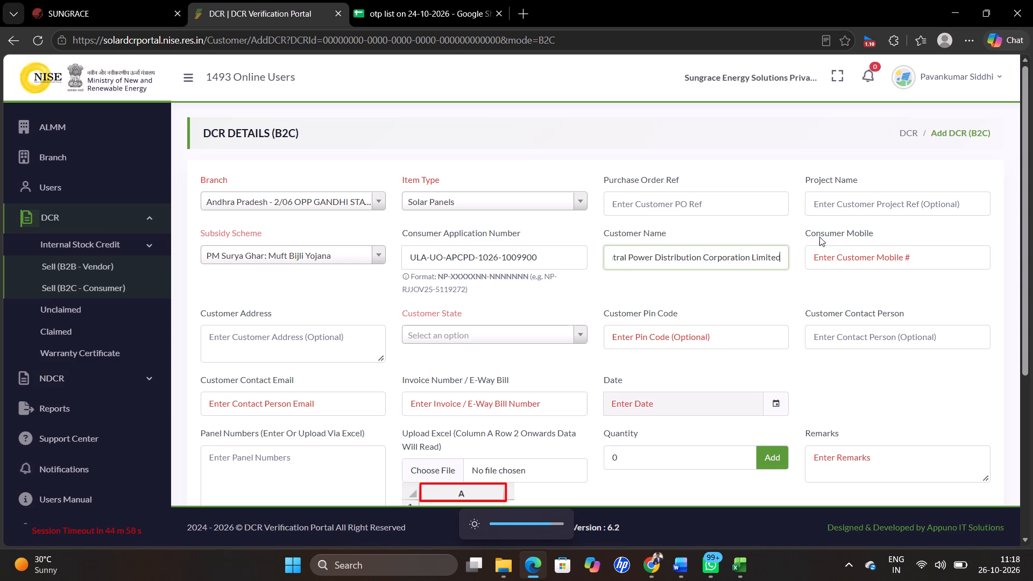
click(931, 263)
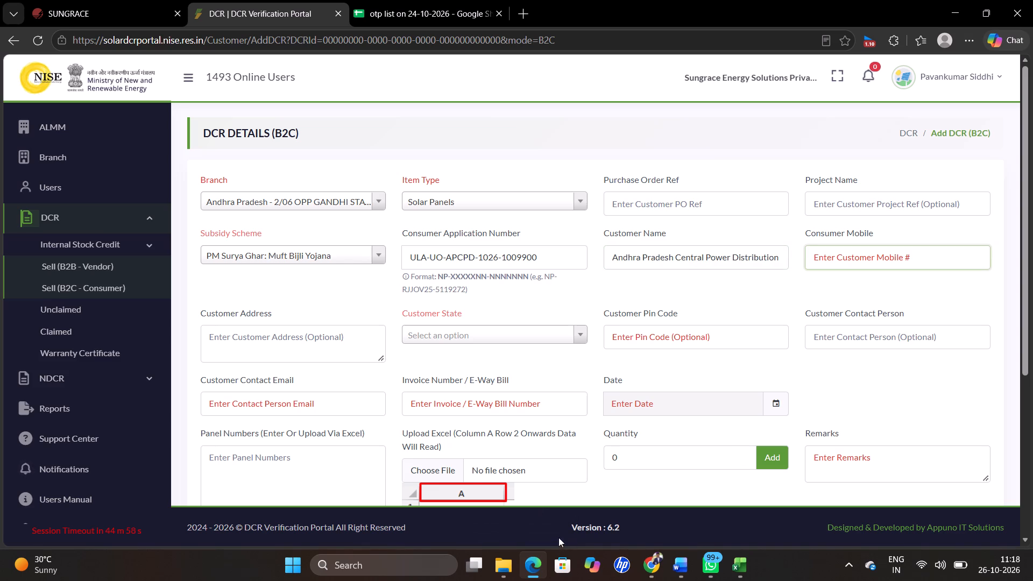
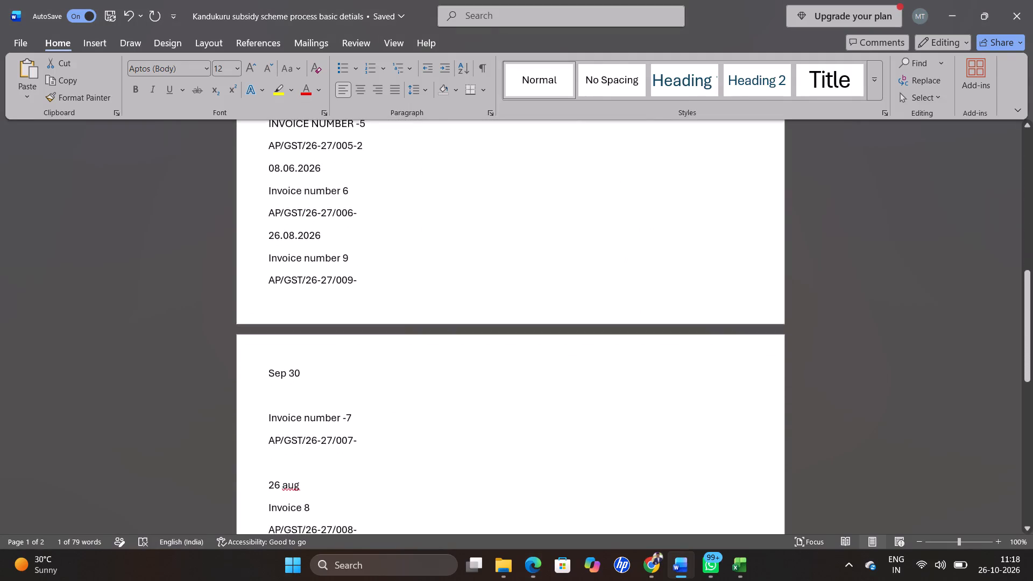
scroll(395, 400, down, 1)
scroll(432, 268, down, 3)
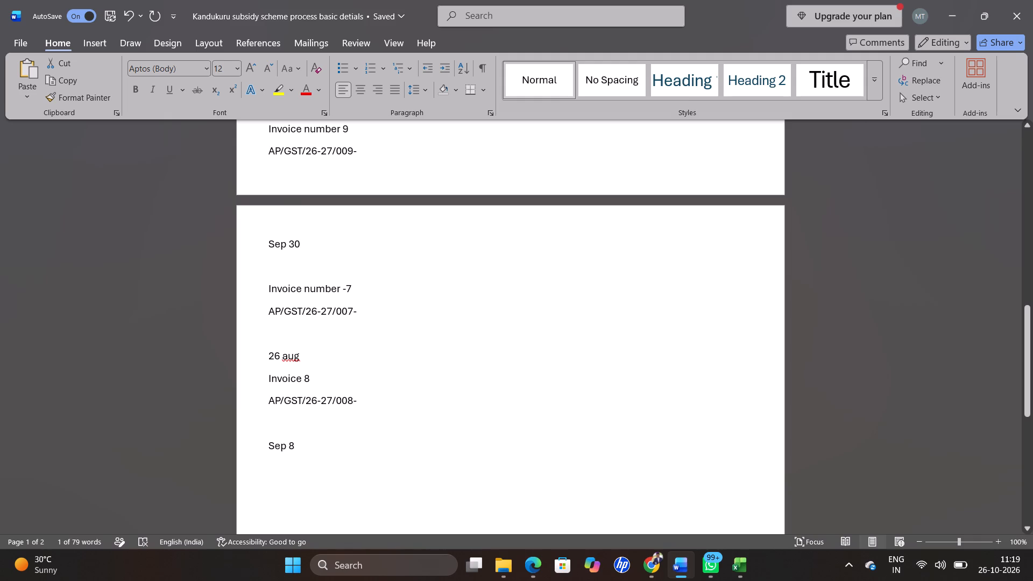
scroll(331, 440, up, 3)
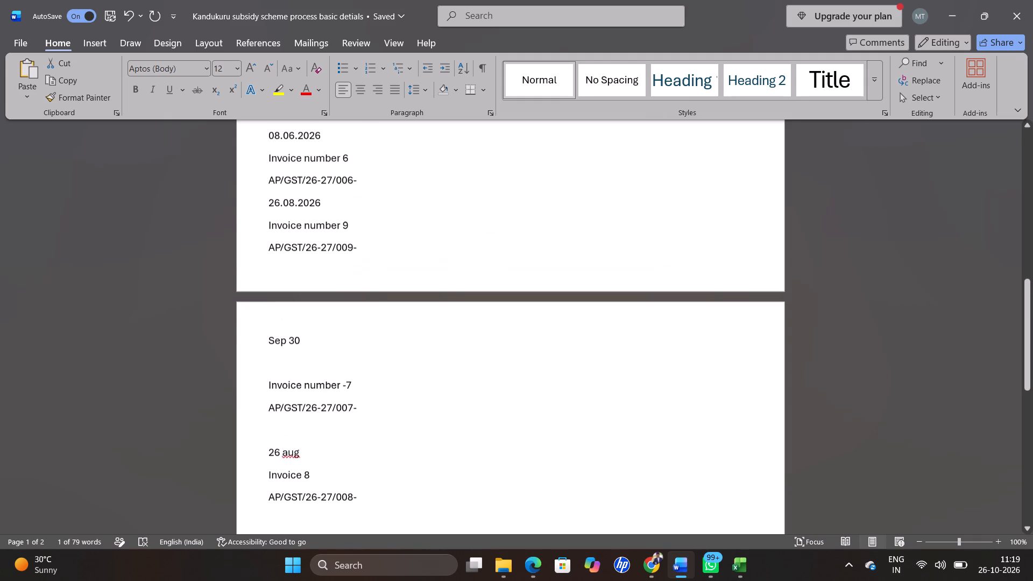
scroll(331, 440, up, 2)
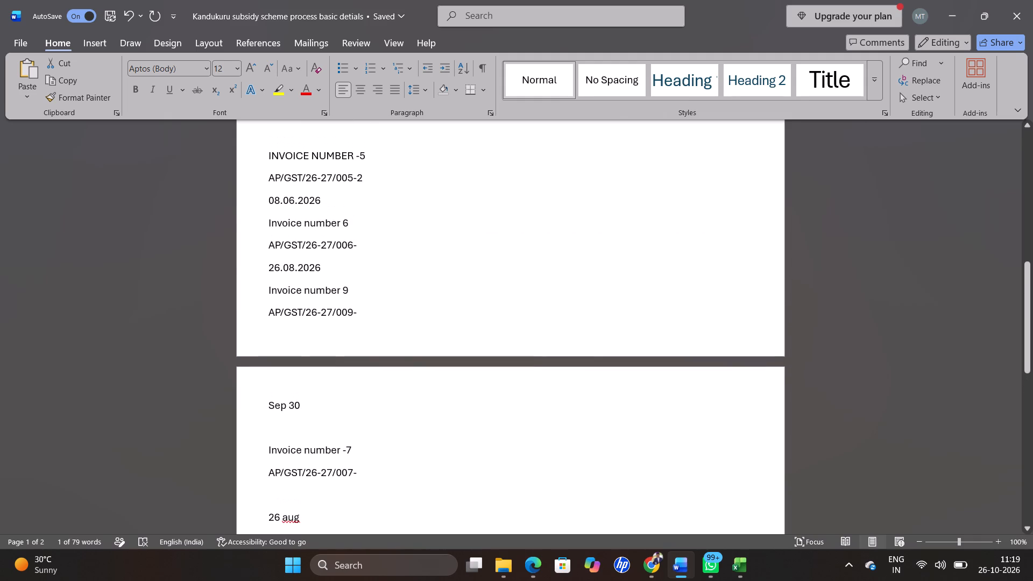
scroll(331, 446, down, 1)
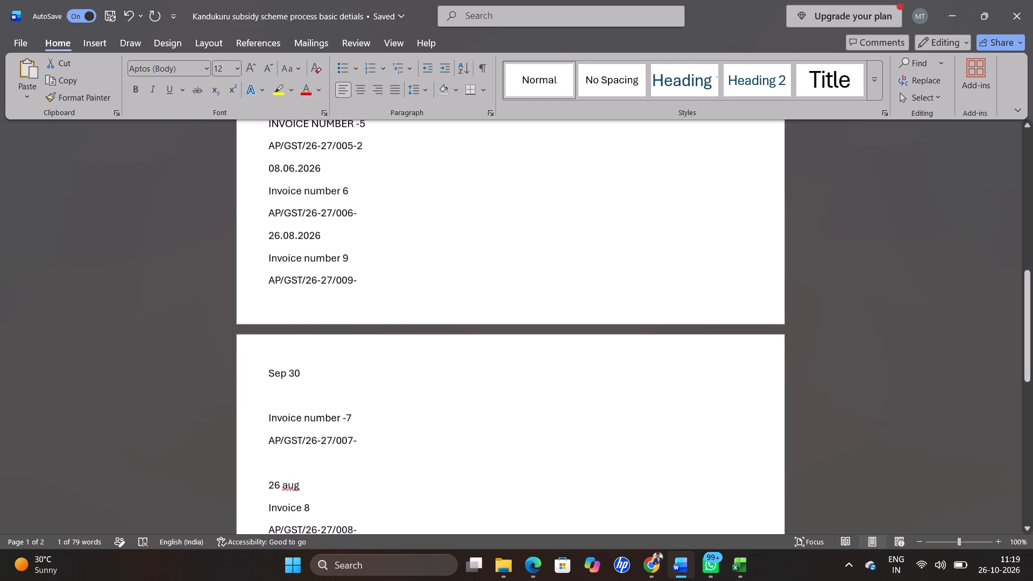
scroll(334, 446, down, 3)
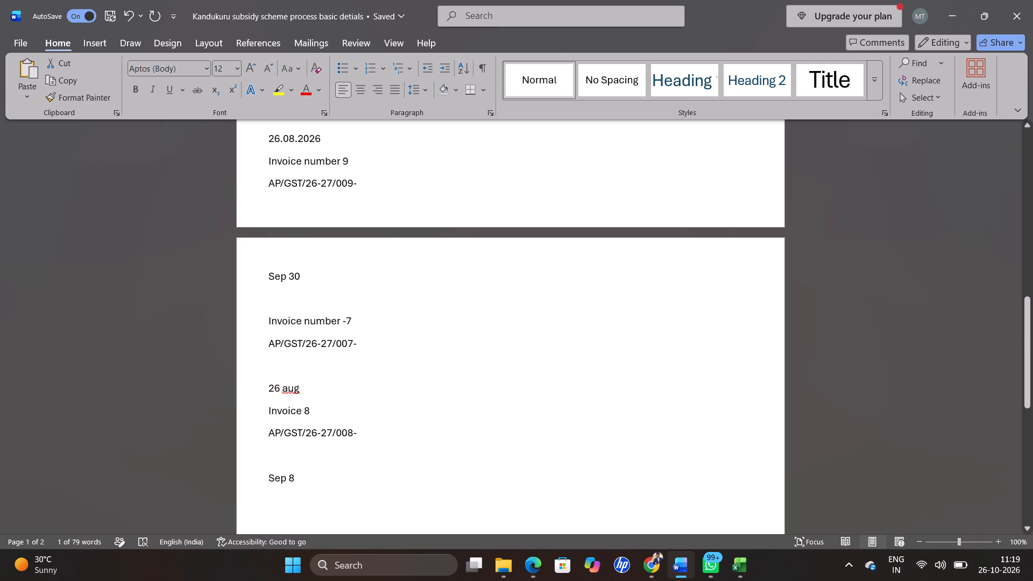
scroll(326, 406, up, 3)
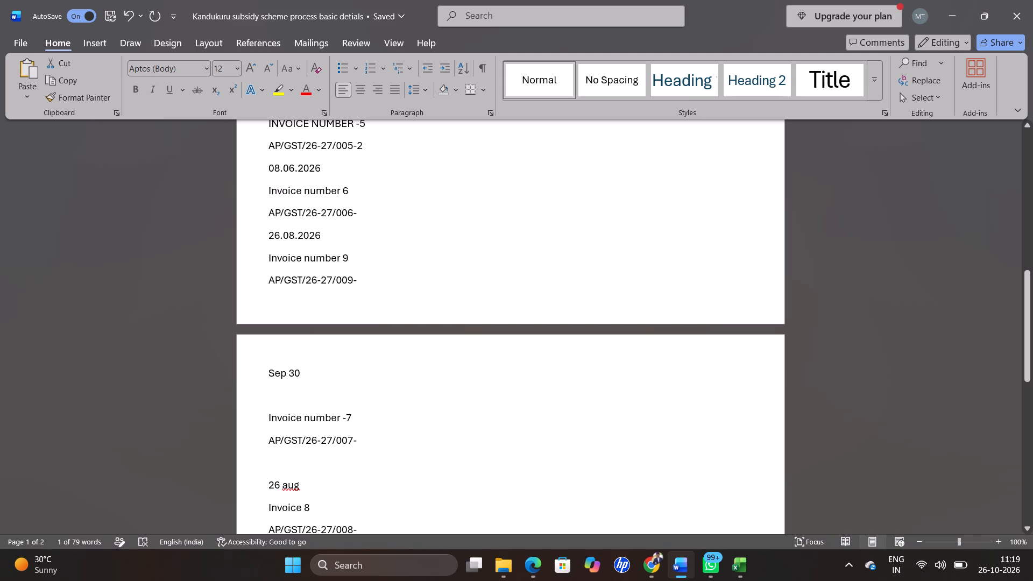
scroll(345, 422, up, 2)
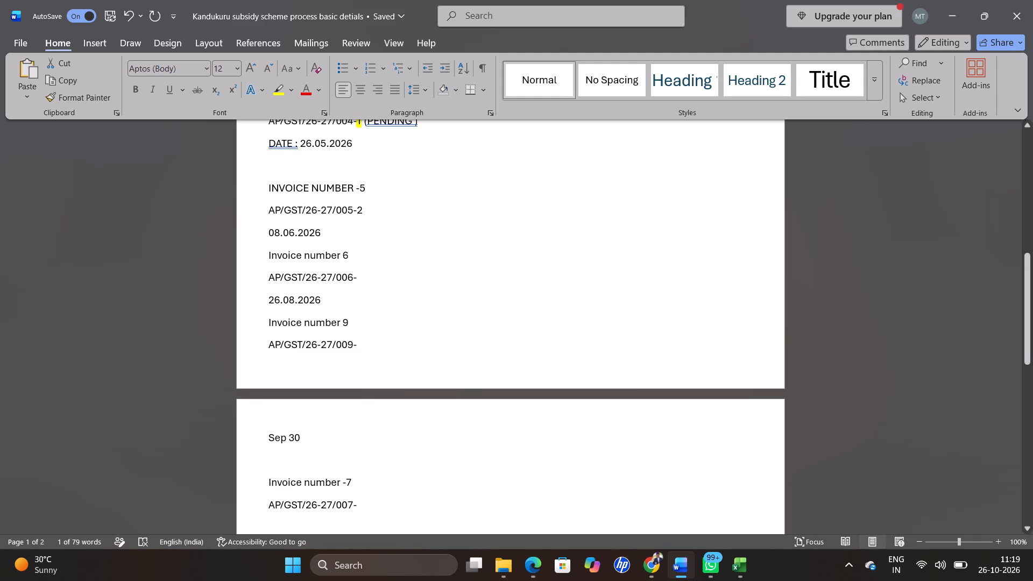
scroll(320, 436, down, 2)
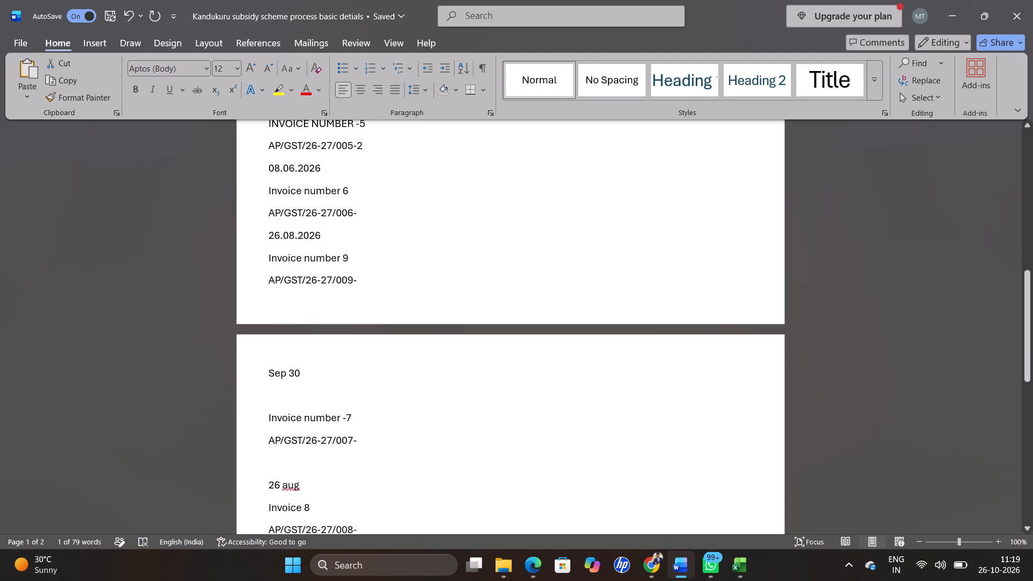
scroll(322, 443, down, 4)
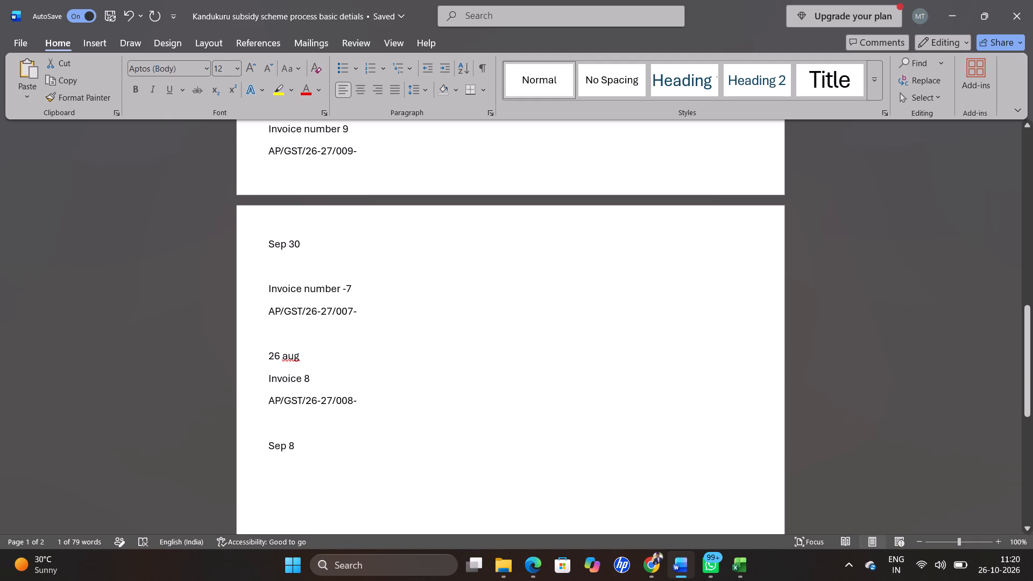
scroll(313, 361, up, 5)
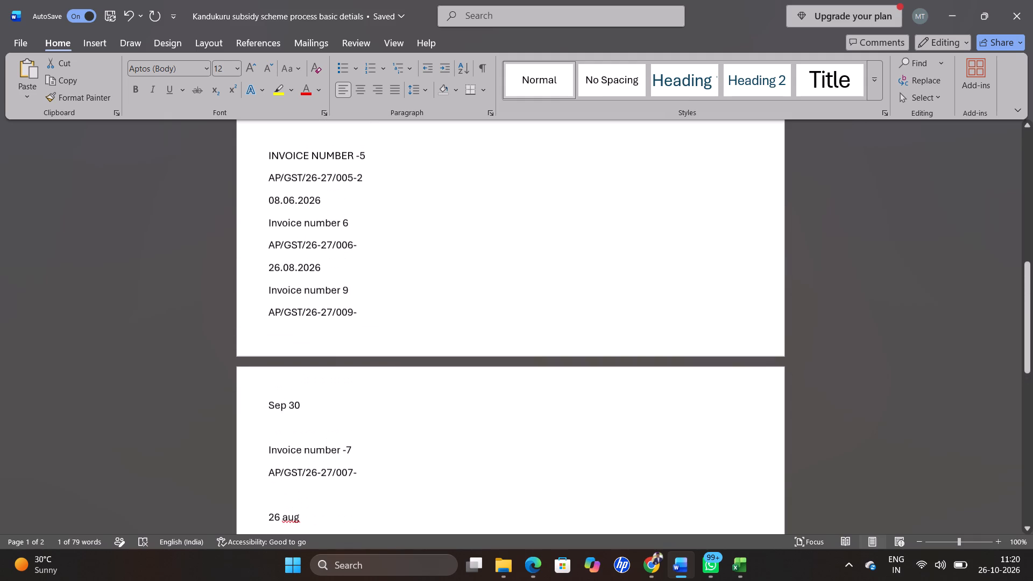
scroll(322, 366, down, 3)
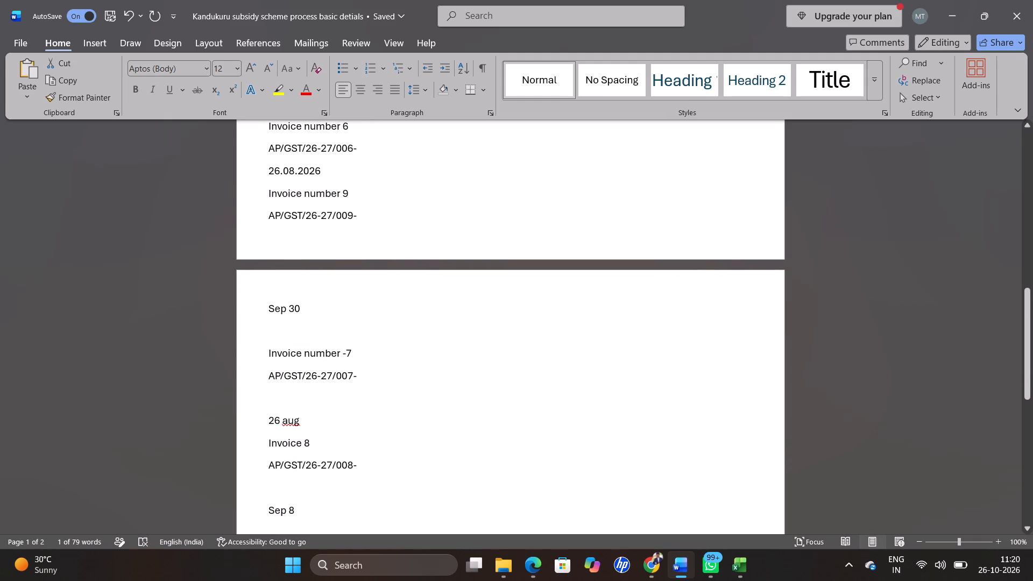
scroll(323, 371, down, 3)
scroll(323, 371, up, 1)
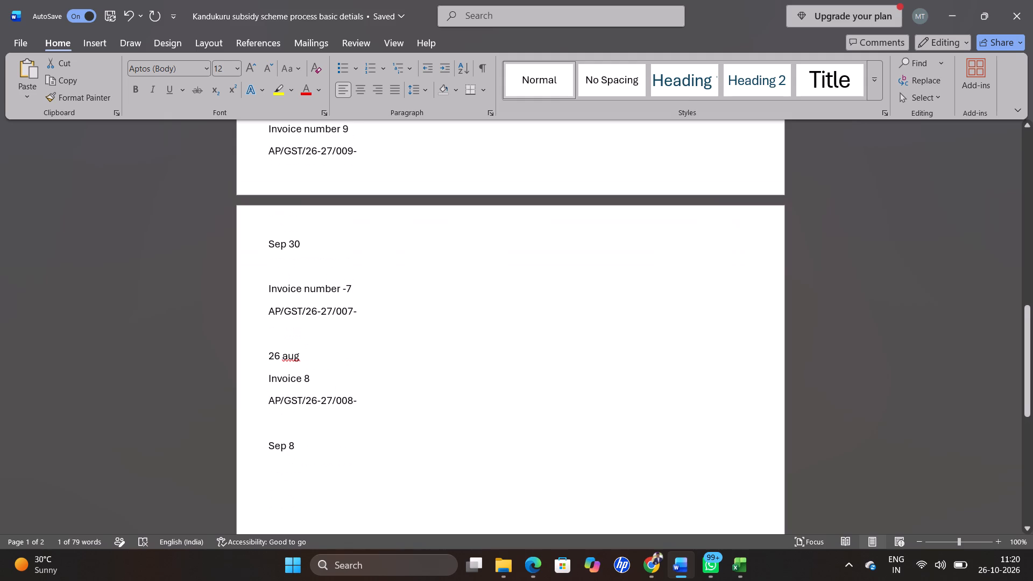
scroll(323, 372, up, 4)
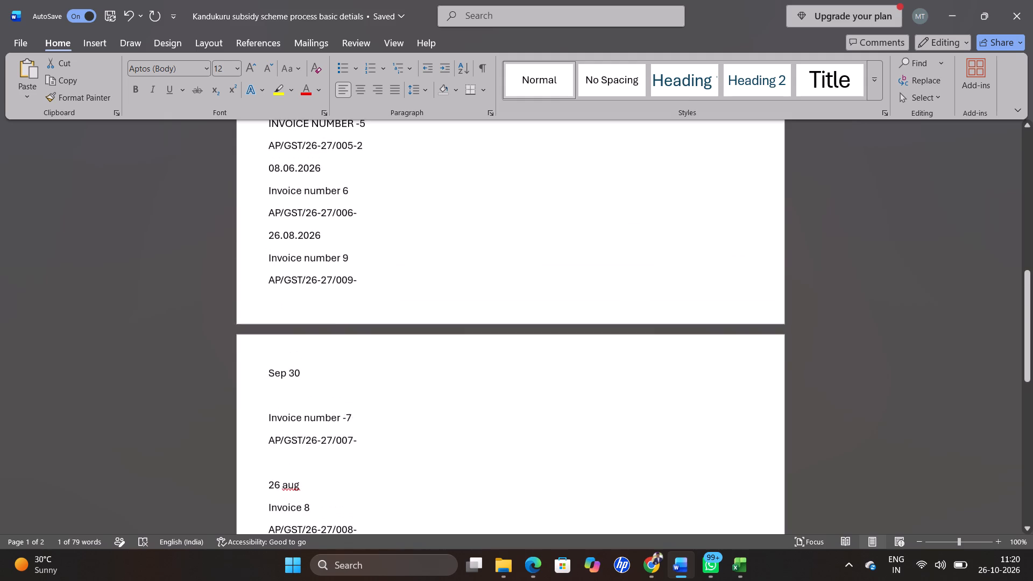
scroll(323, 372, up, 1)
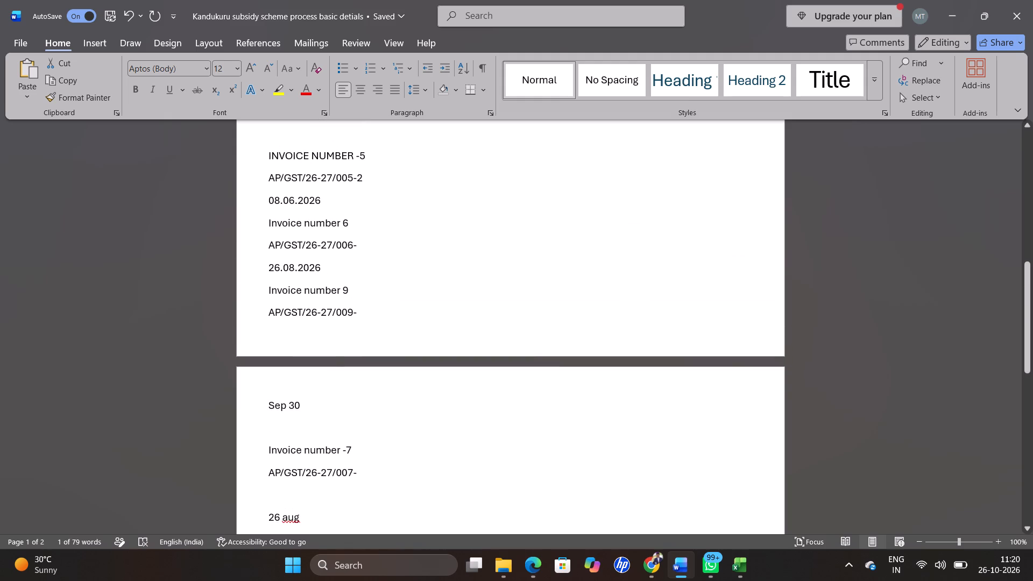
scroll(338, 464, down, 2)
scroll(317, 464, up, 3)
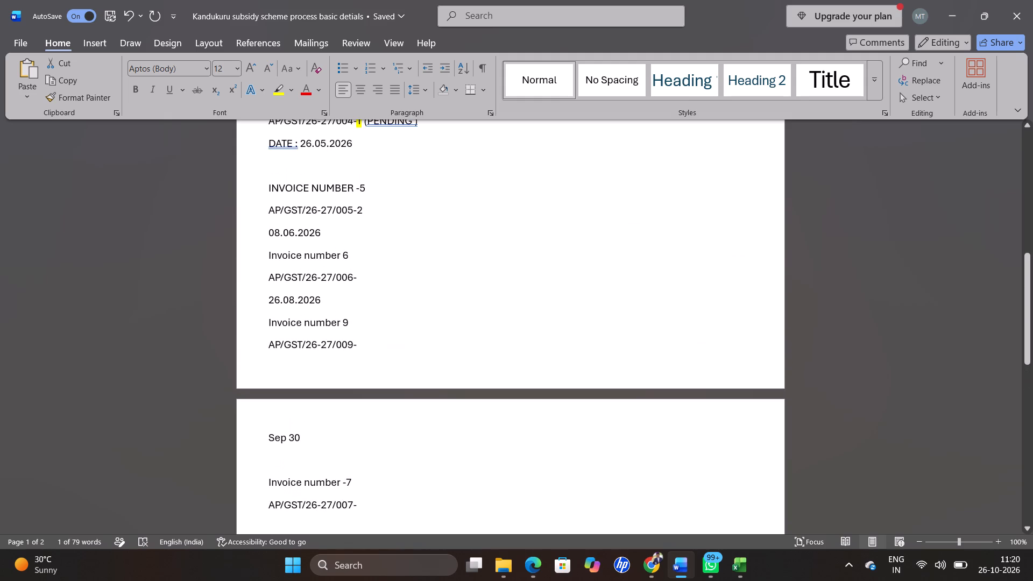
scroll(328, 459, up, 3)
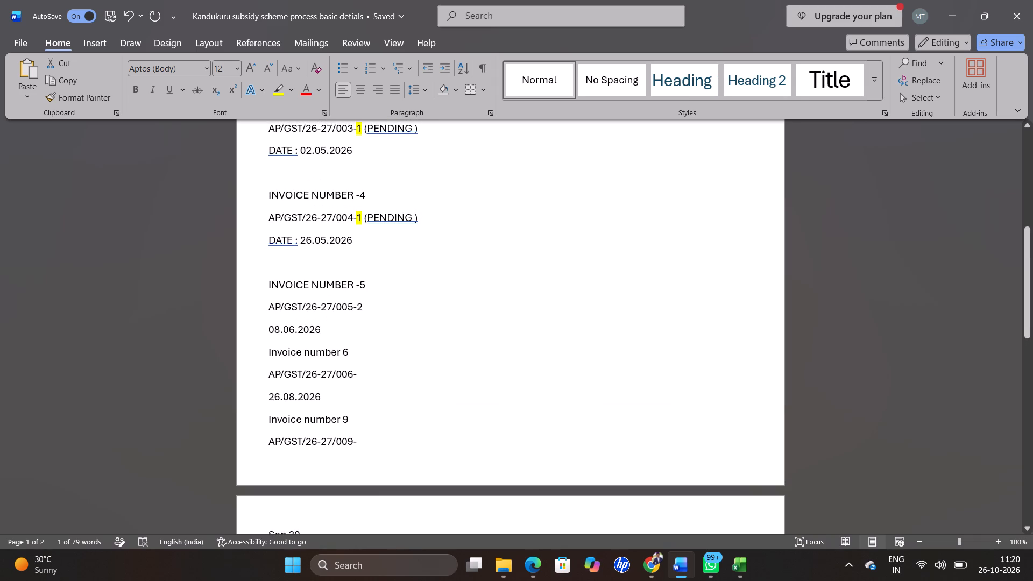
Change the date under invoice number 6 (AP/GST/26-27/006-) to 12.08.2026 and save the Word document.
click(280, 396)
key(BackSpace)
key(BackSpace)
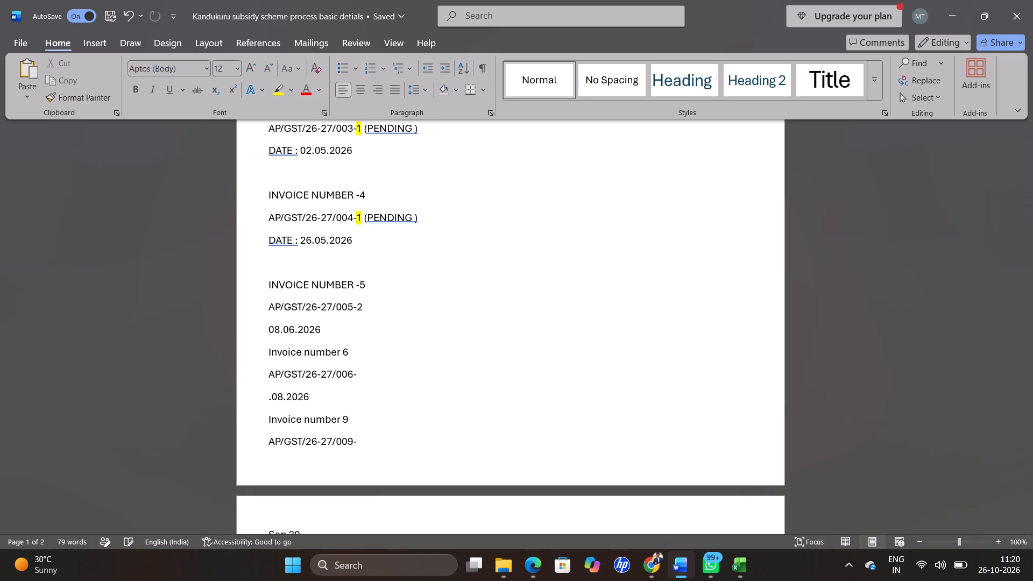
text(12)
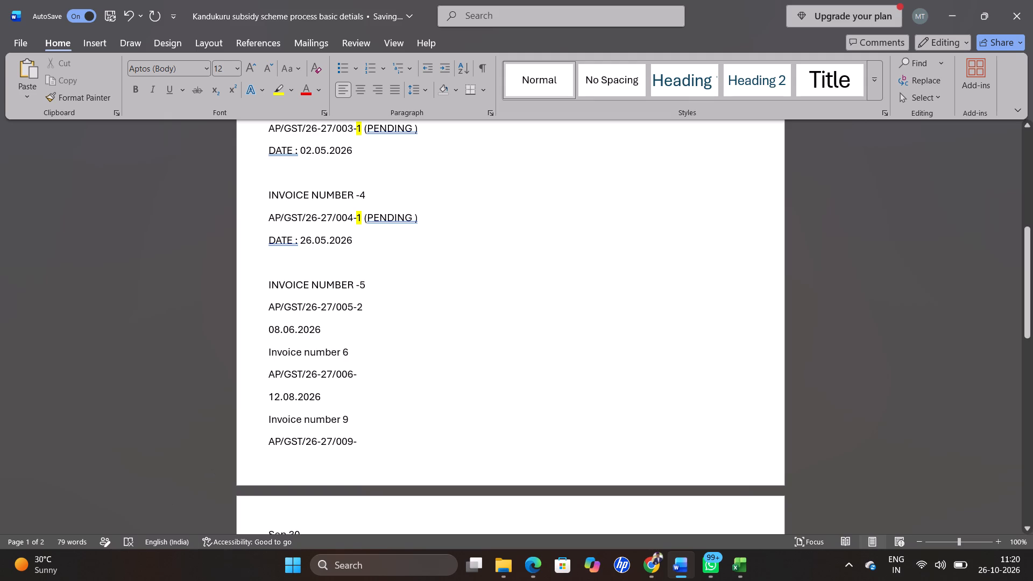
click(110, 18)
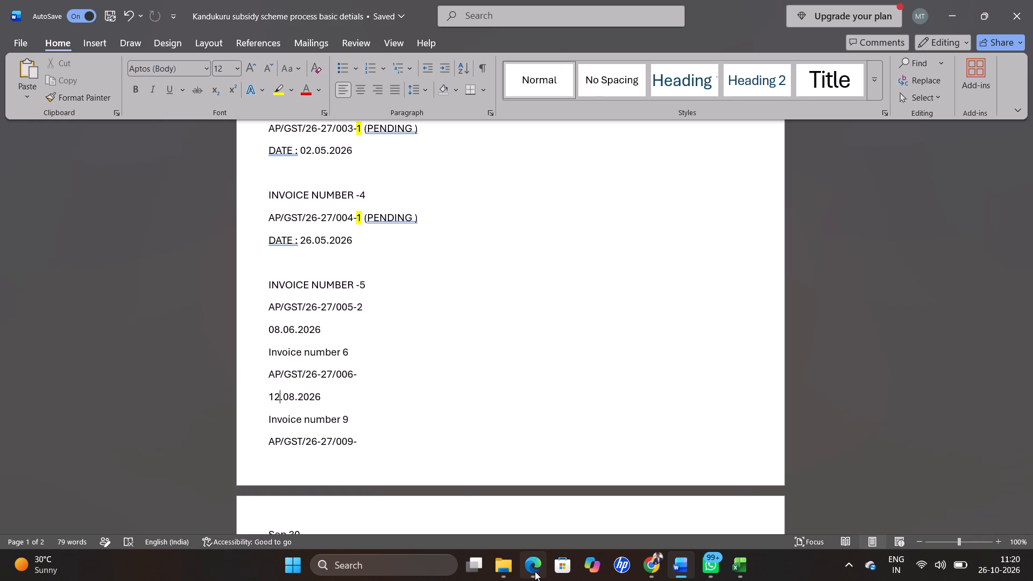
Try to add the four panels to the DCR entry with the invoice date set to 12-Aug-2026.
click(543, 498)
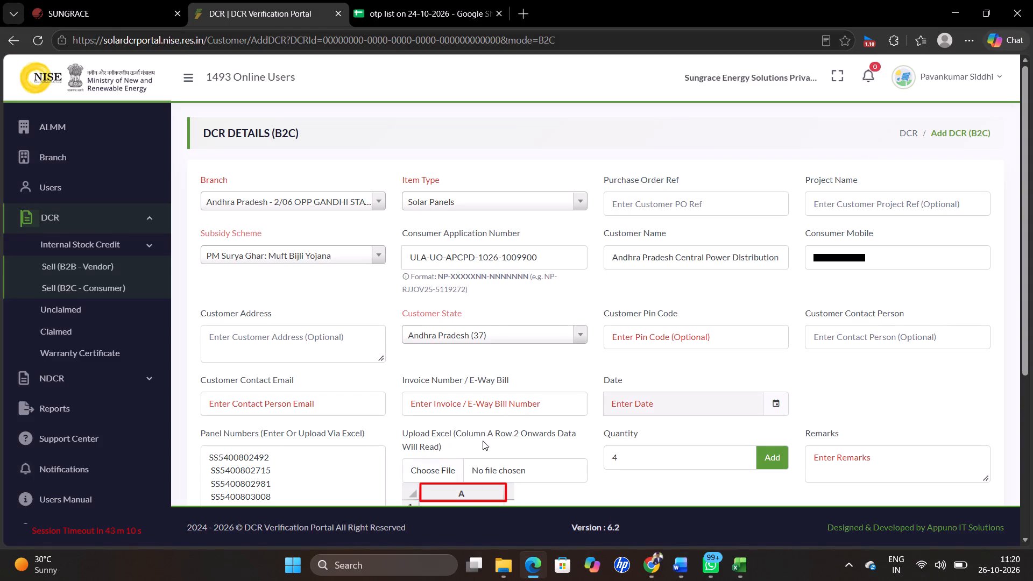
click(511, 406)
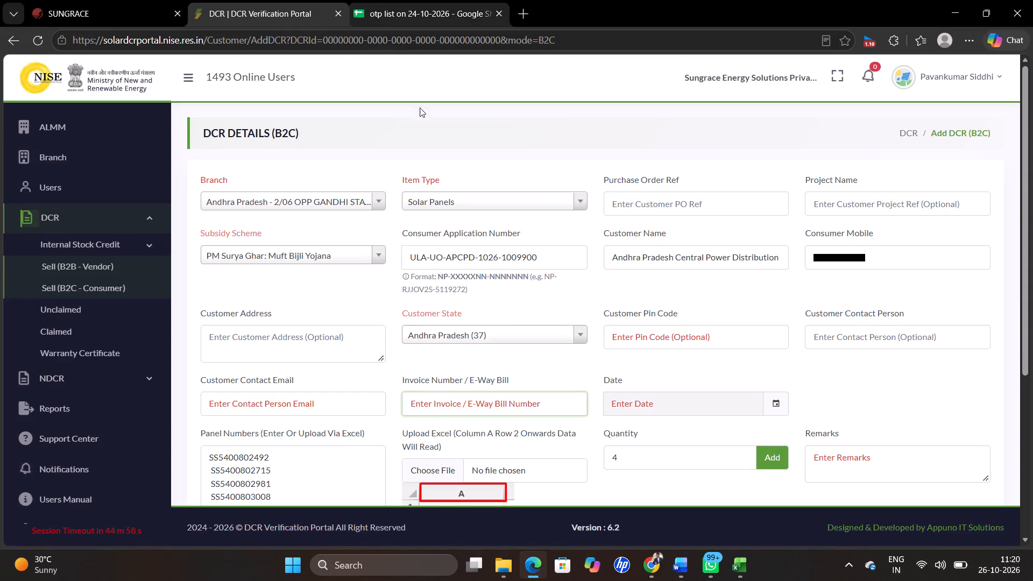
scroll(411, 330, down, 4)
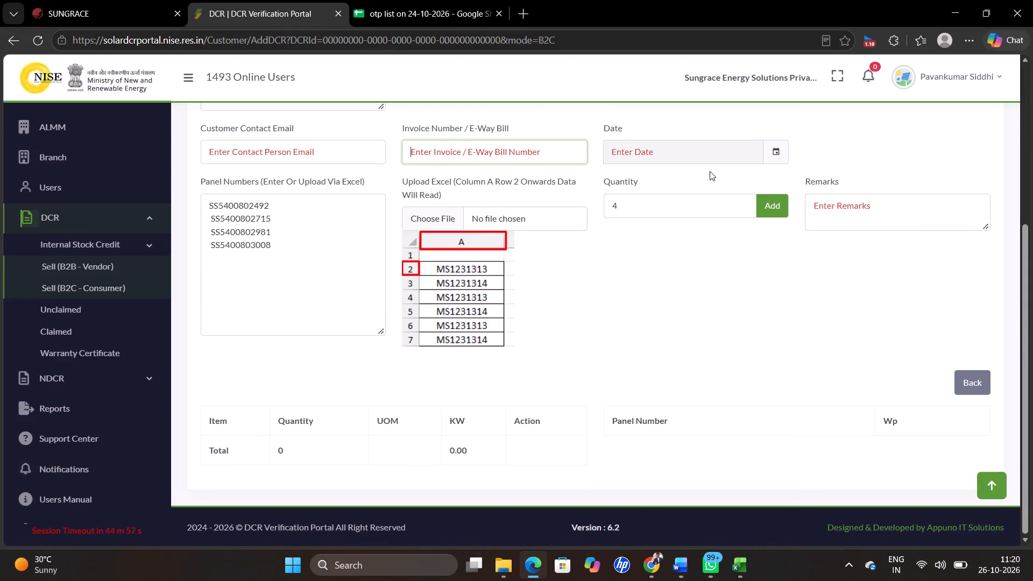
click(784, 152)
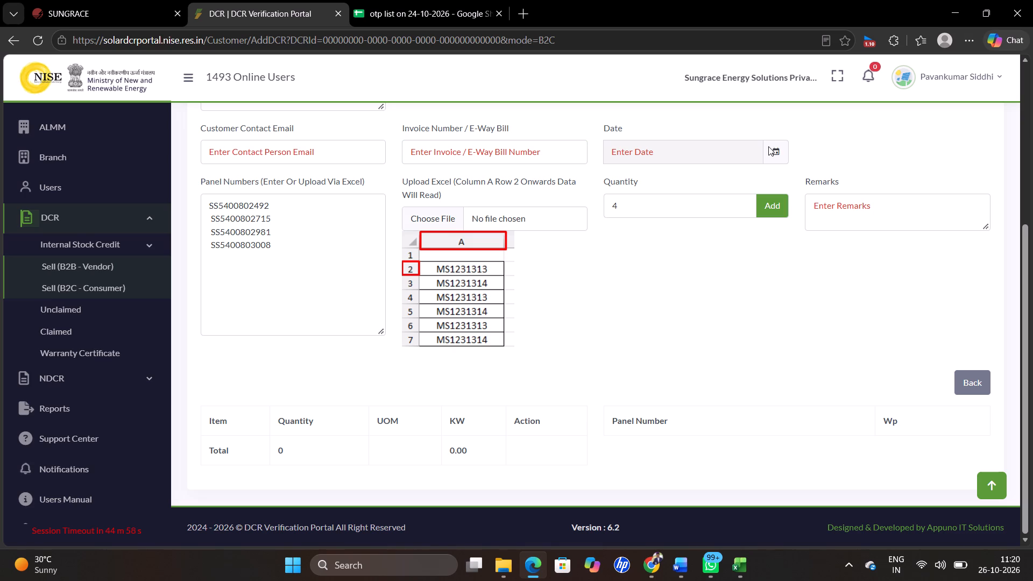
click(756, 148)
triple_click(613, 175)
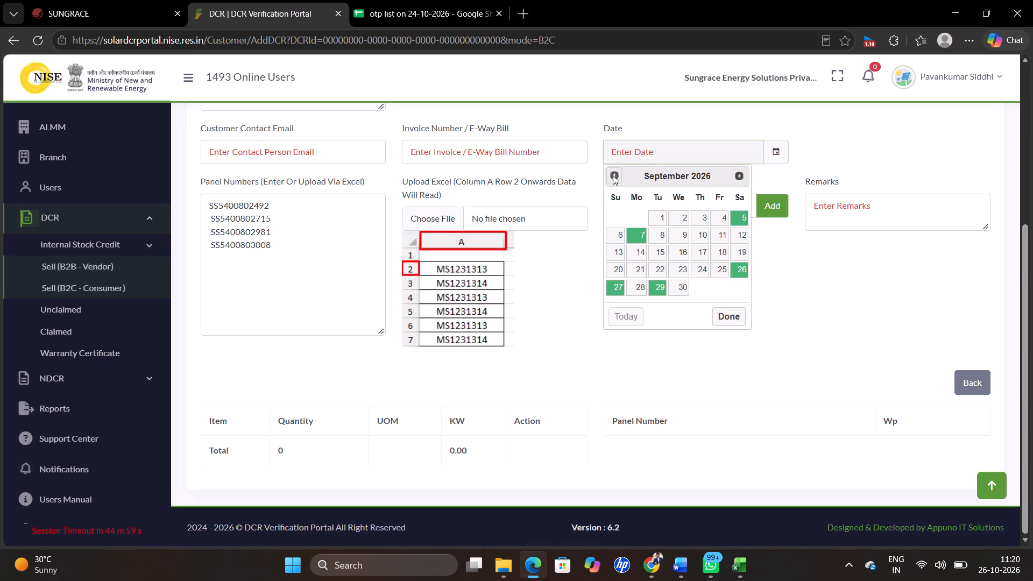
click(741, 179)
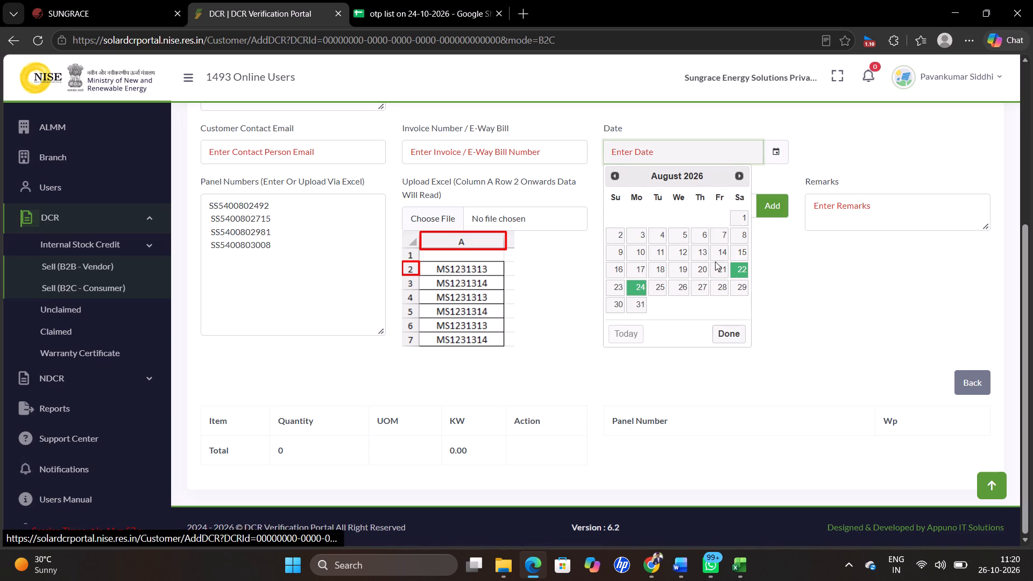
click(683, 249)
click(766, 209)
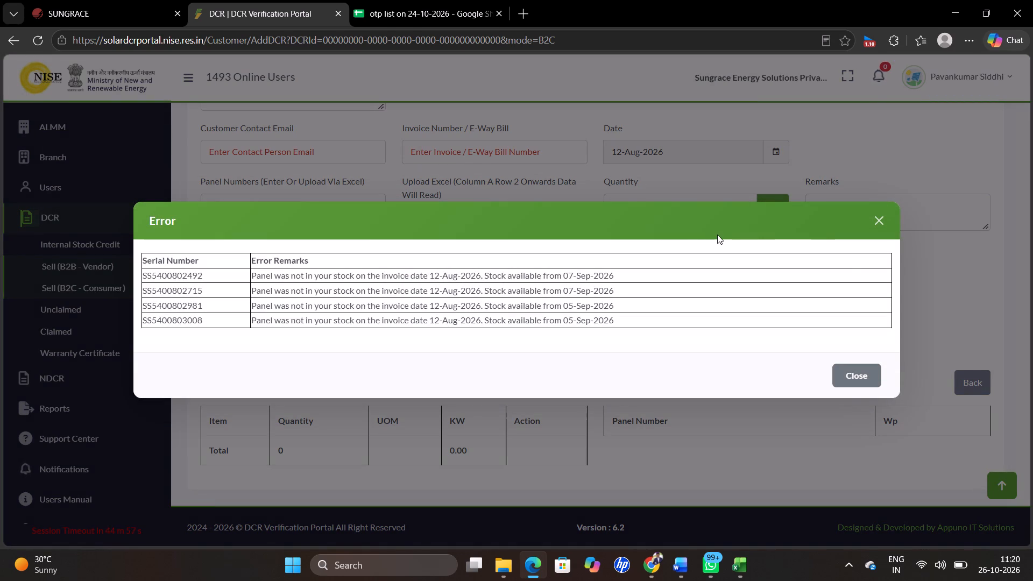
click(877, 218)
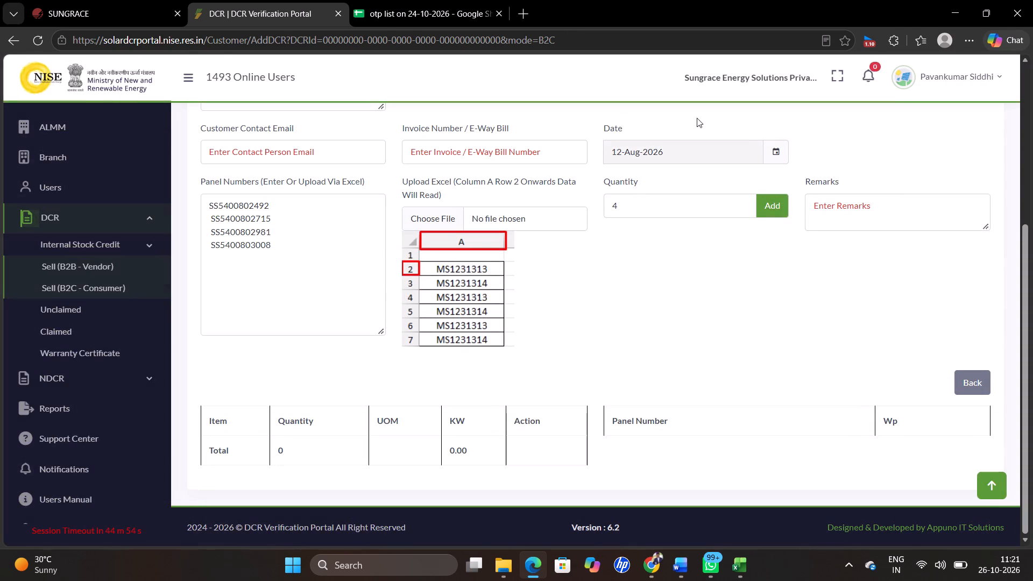
Check the later invoice dates in the Word document and set the DCR entry's date to invoice 8's date, 08-Sep-2026.
click(772, 150)
click(777, 153)
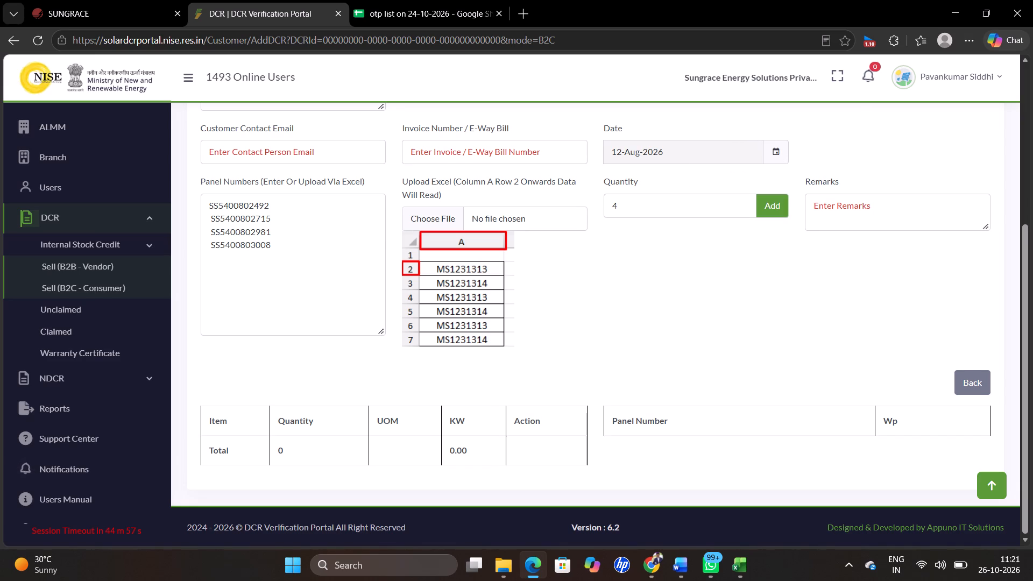
click(688, 152)
double_click(739, 179)
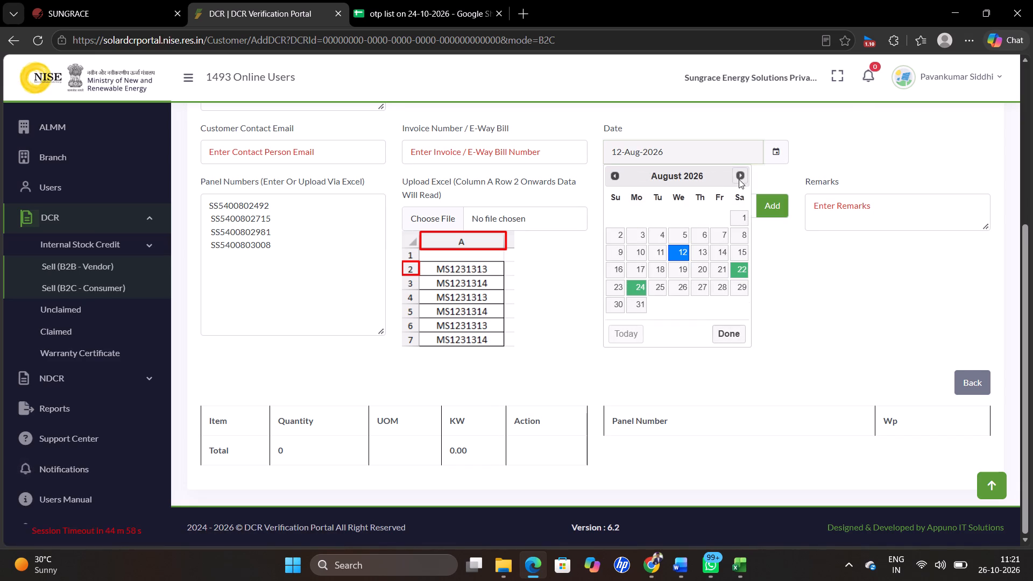
click(618, 177)
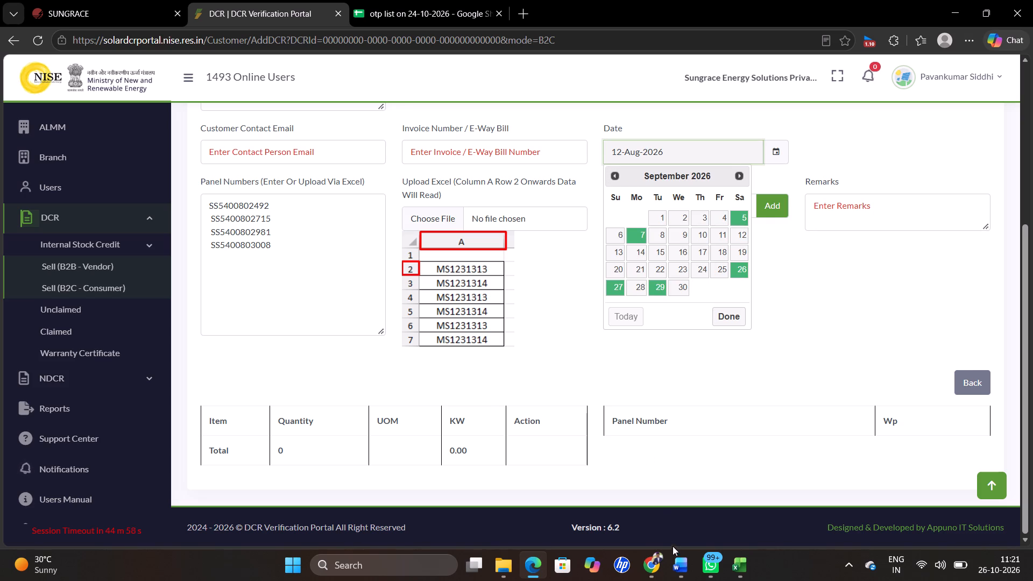
click(680, 520)
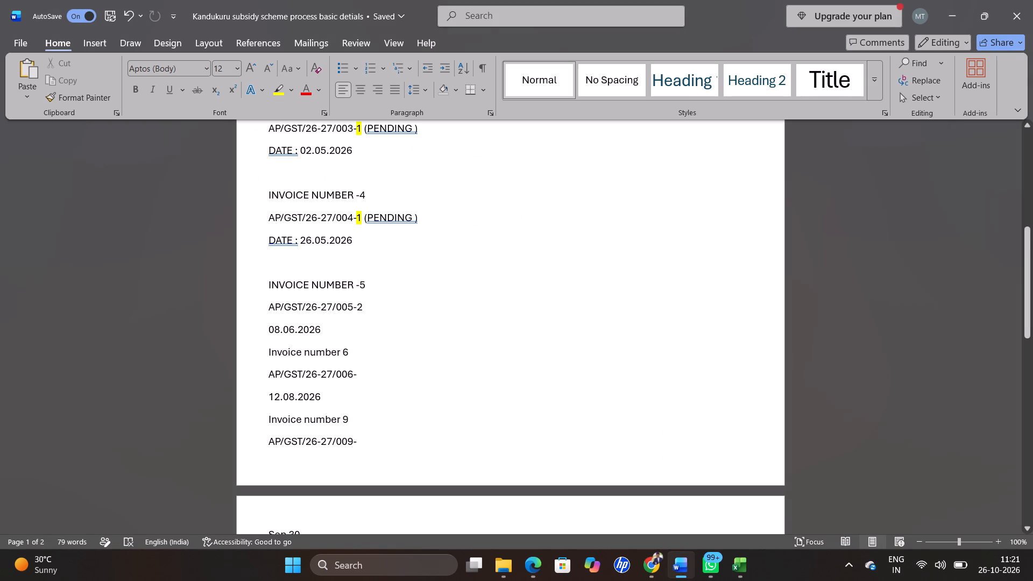
scroll(479, 297, down, 7)
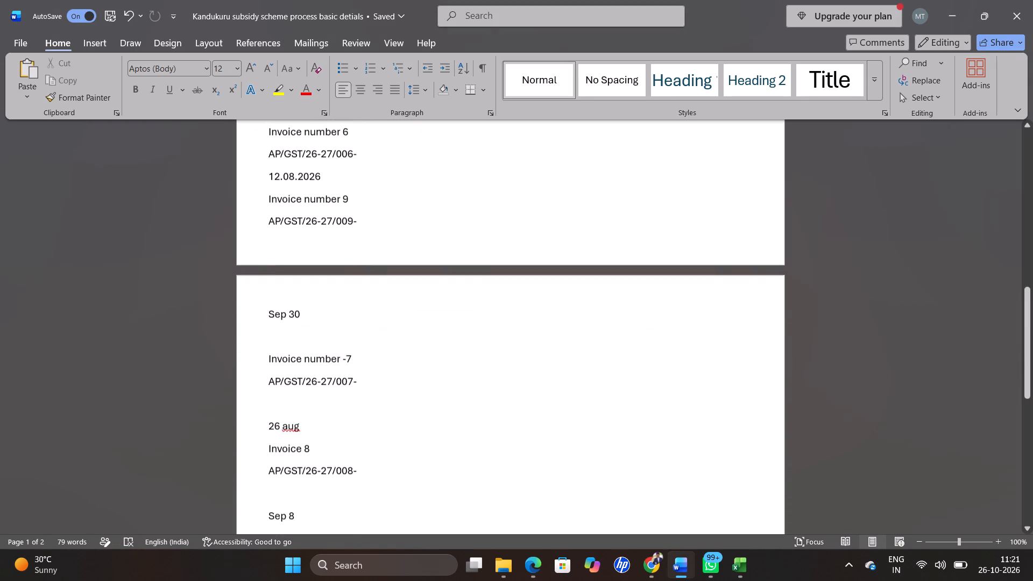
scroll(477, 300, down, 4)
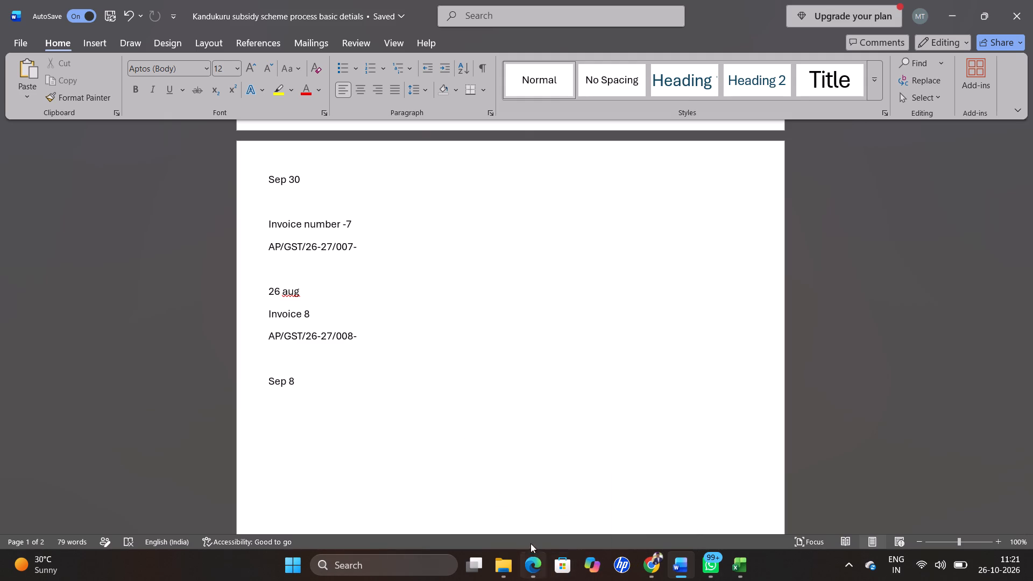
click(527, 521)
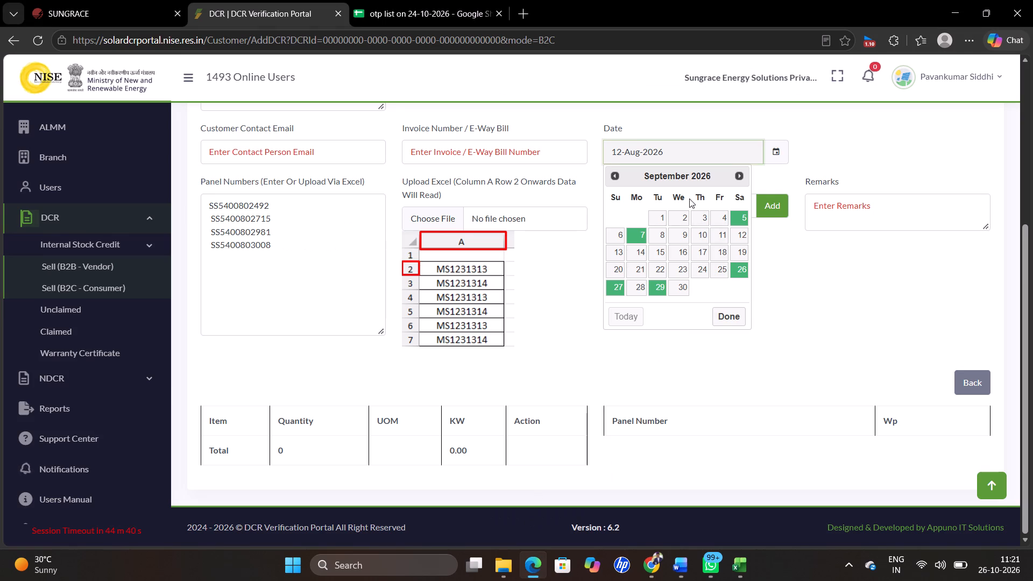
click(656, 237)
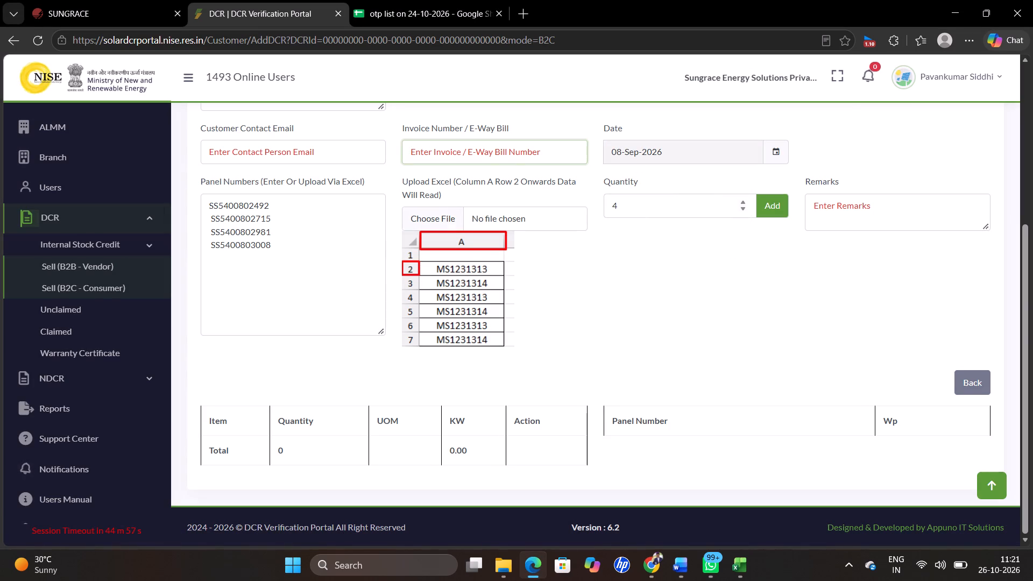
Add the four entered panel serials to the DCR entry's item list.
click(774, 211)
scroll(614, 313, down, 3)
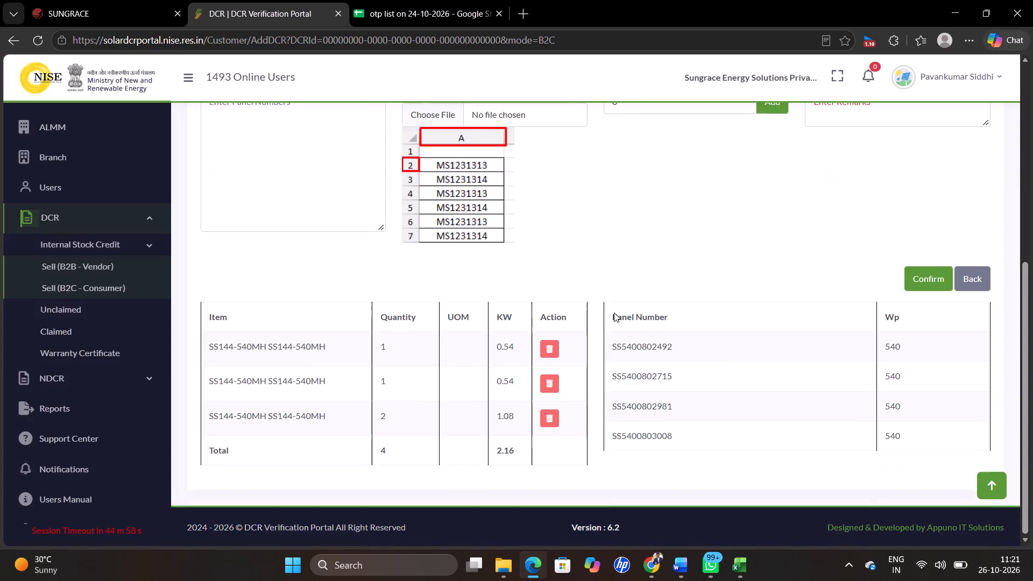
scroll(614, 313, up, 4)
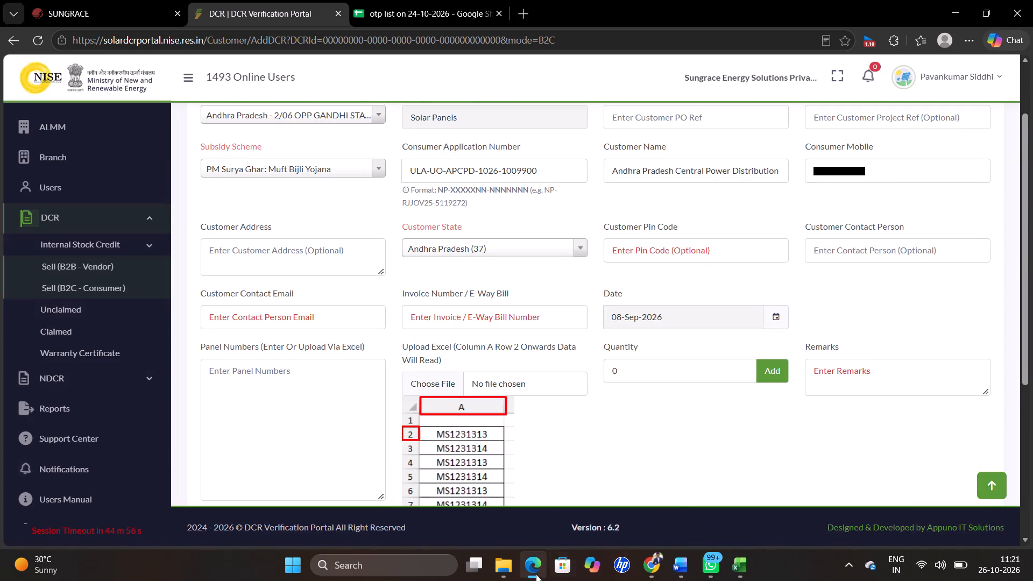
Switch to File Explorer and examine the DCR008 folder inside dcr crf, including its New folder.
click(524, 512)
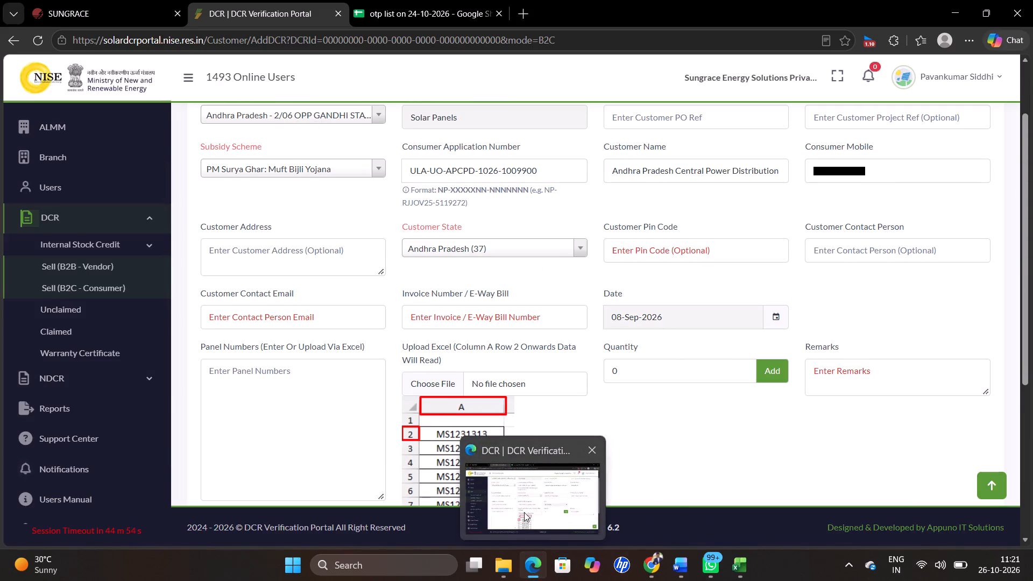
click(509, 519)
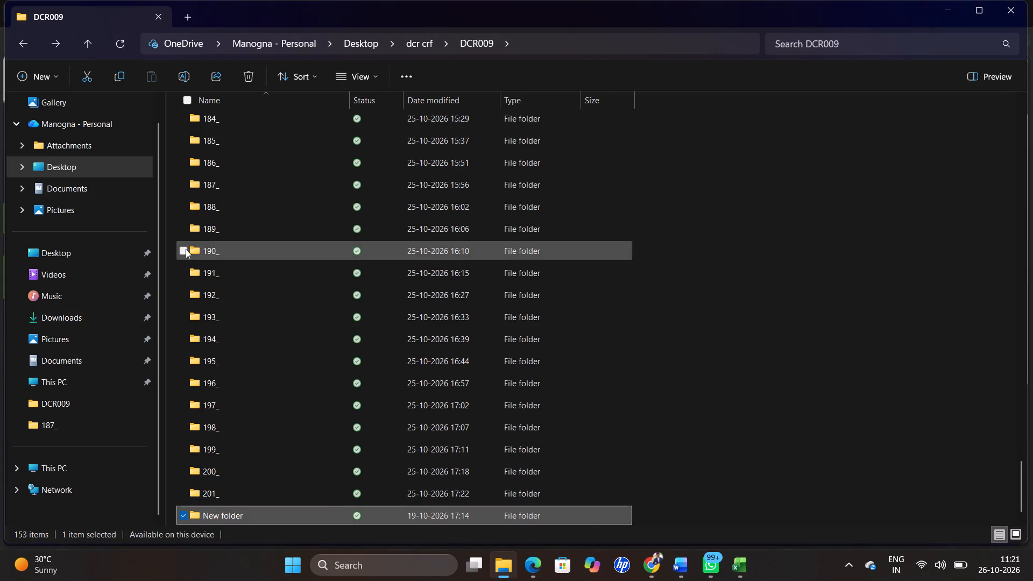
click(504, 44)
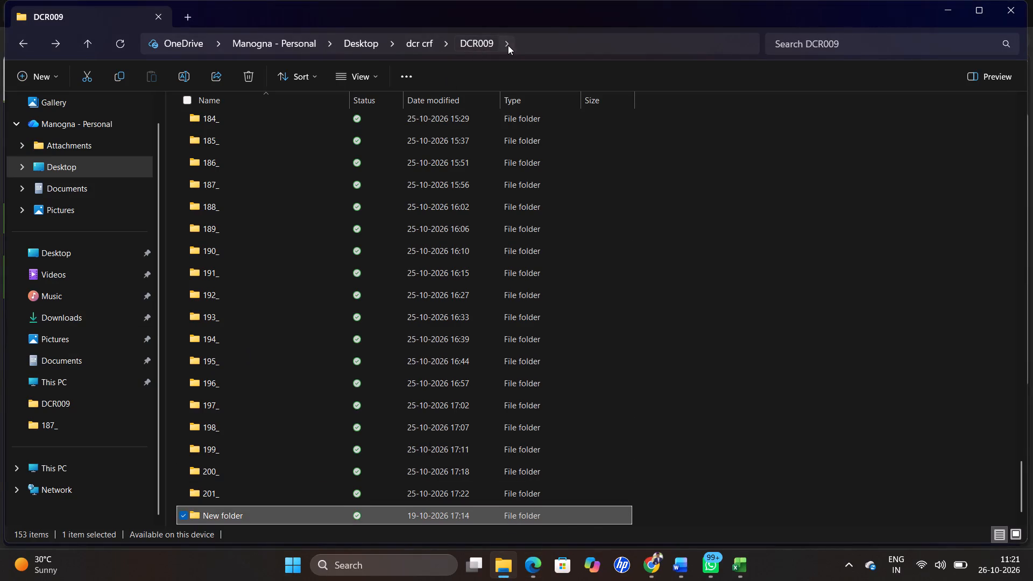
click(449, 43)
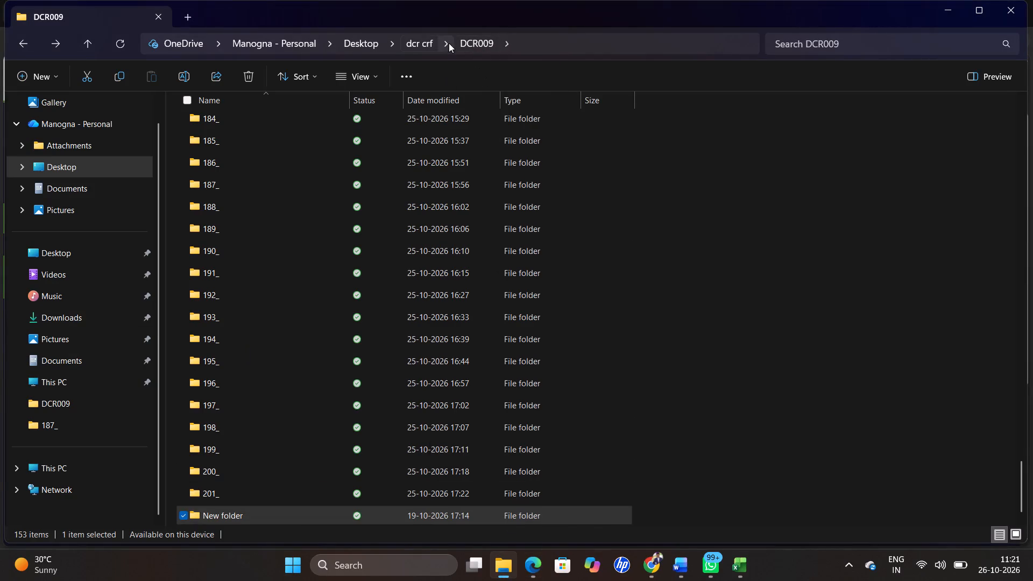
click(449, 40)
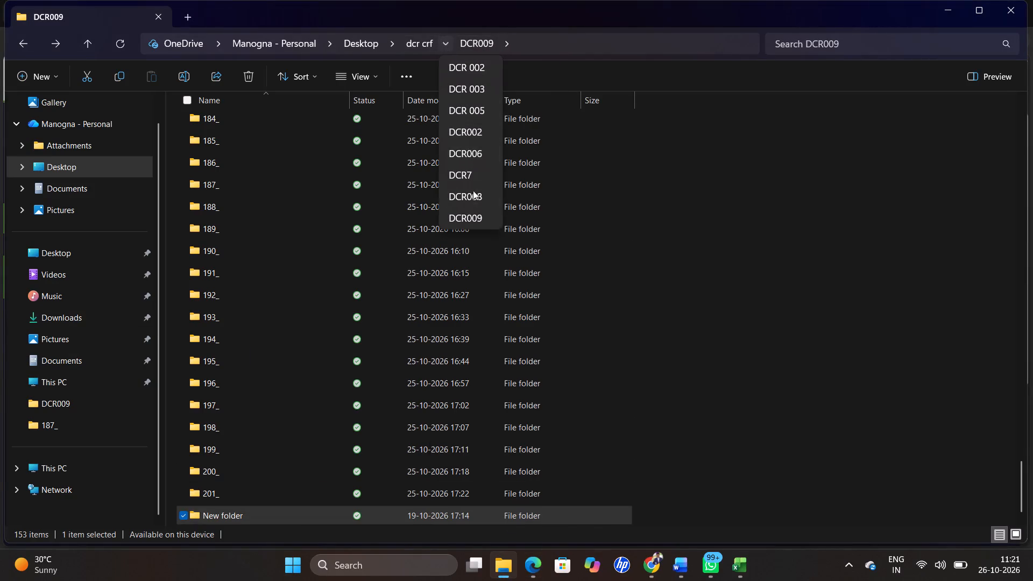
click(474, 193)
scroll(471, 230, down, 19)
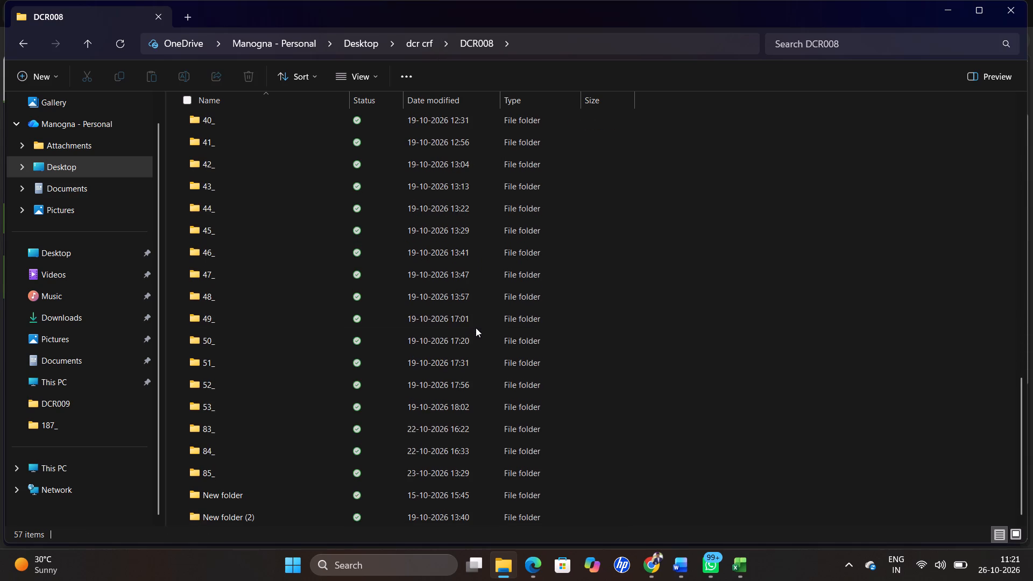
double_click(270, 488)
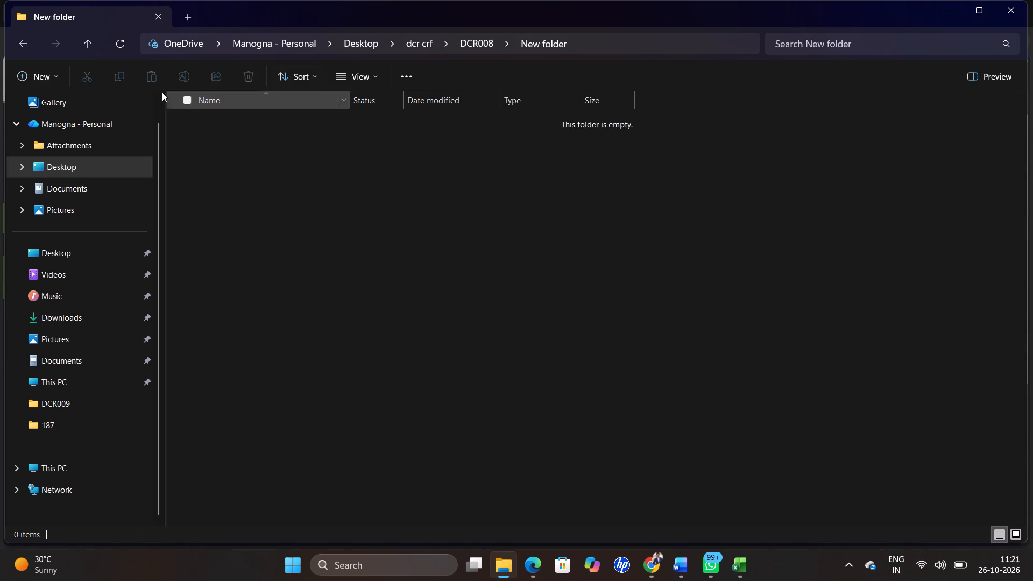
click(17, 37)
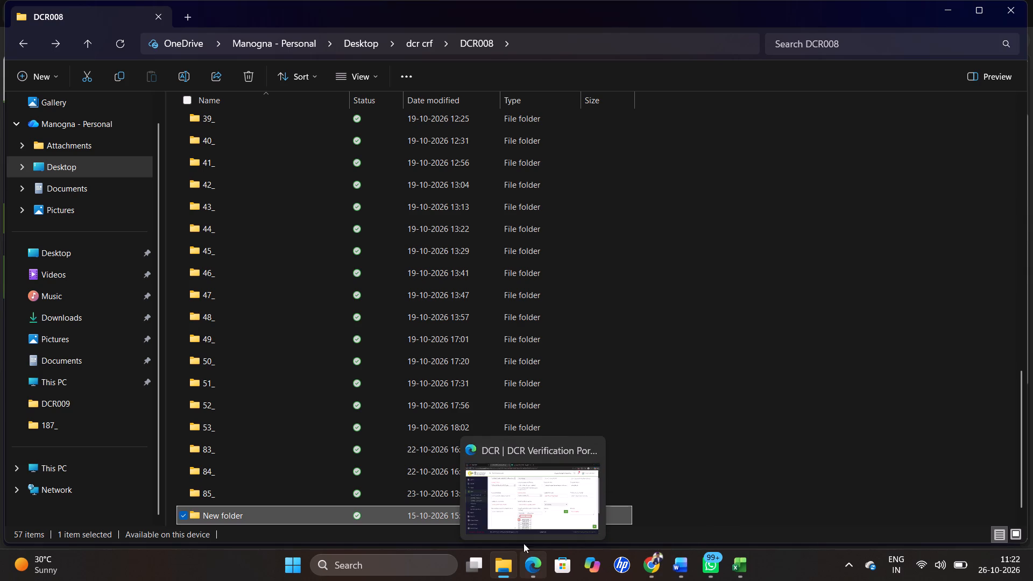
Copy invoice 8's number prefix AP/GST/26-27/008- from the Word document into the DCR entry's invoice number in Edge.
click(519, 523)
click(493, 315)
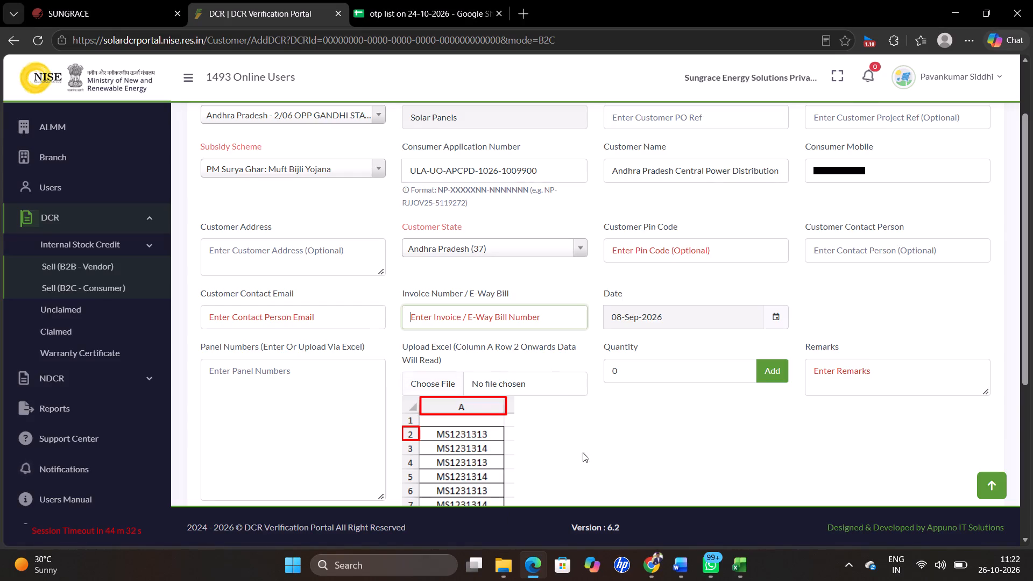
click(670, 525)
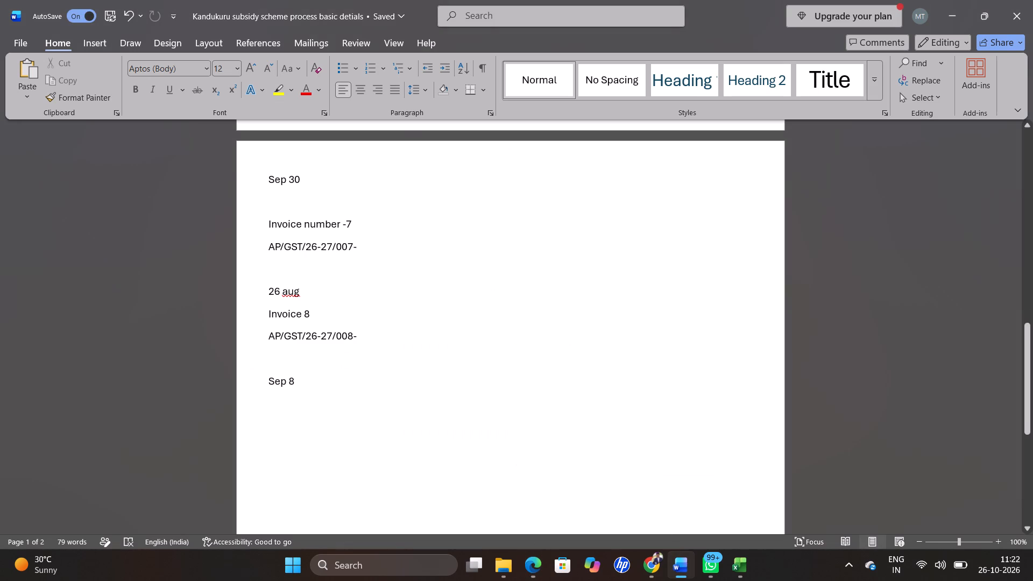
scroll(334, 324, up, 2)
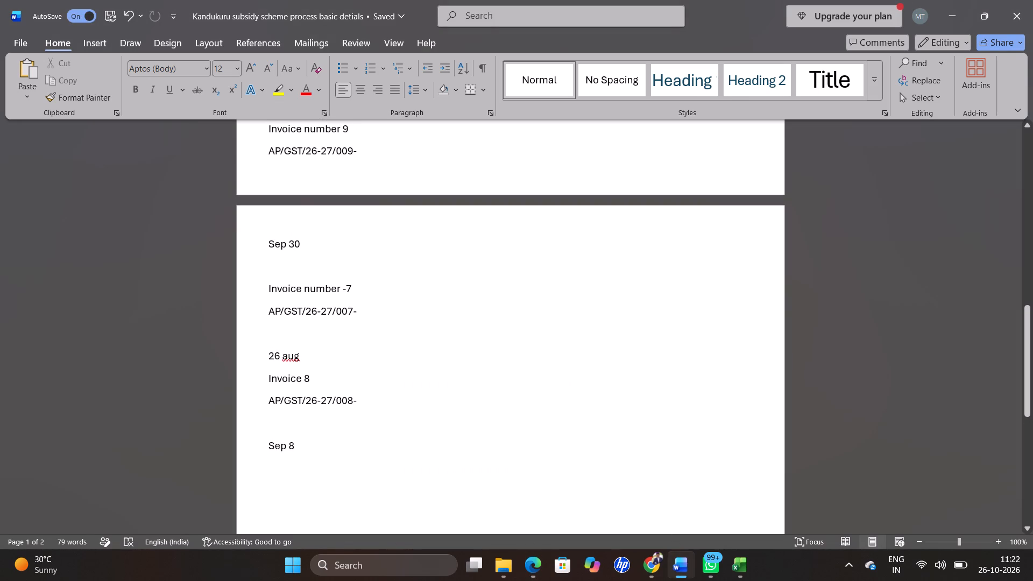
drag(358, 401, 269, 402)
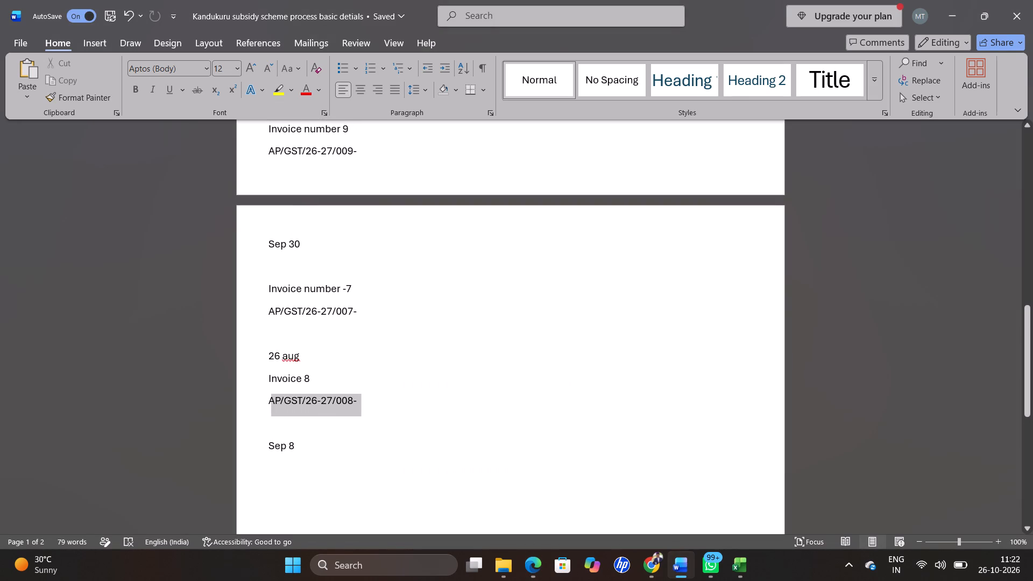
drag(269, 402, 260, 402)
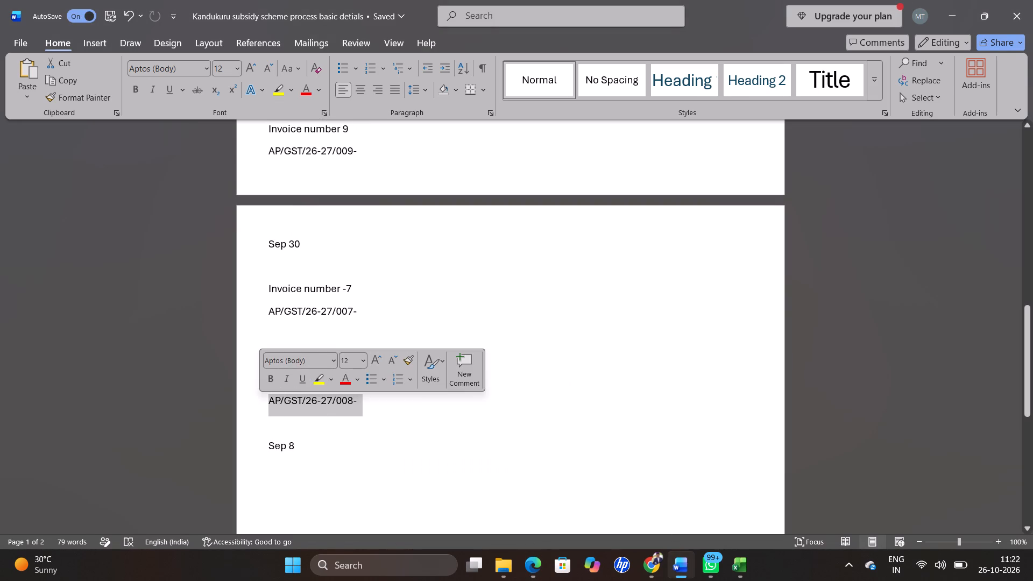
key(ctrl+c)
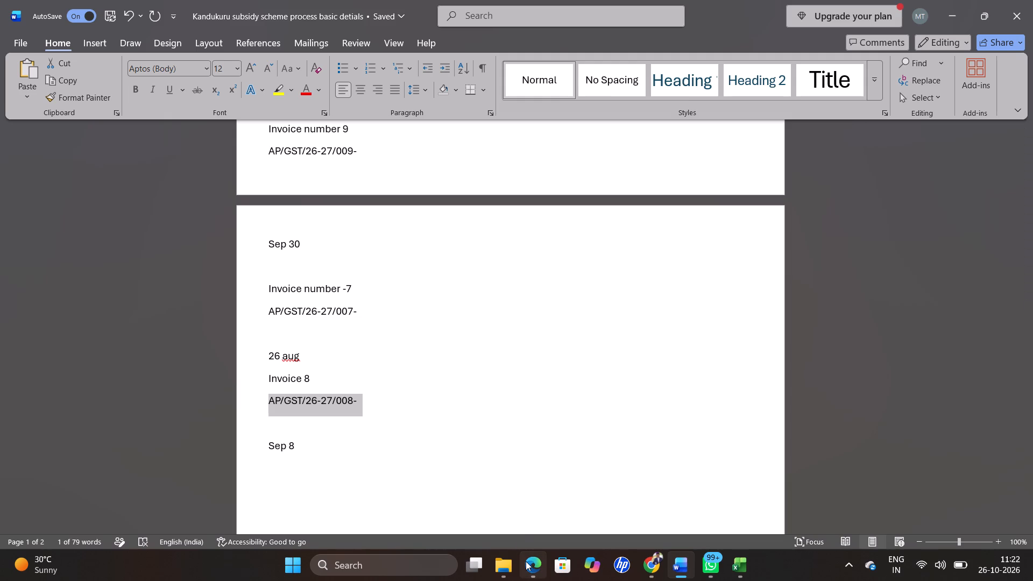
click(524, 513)
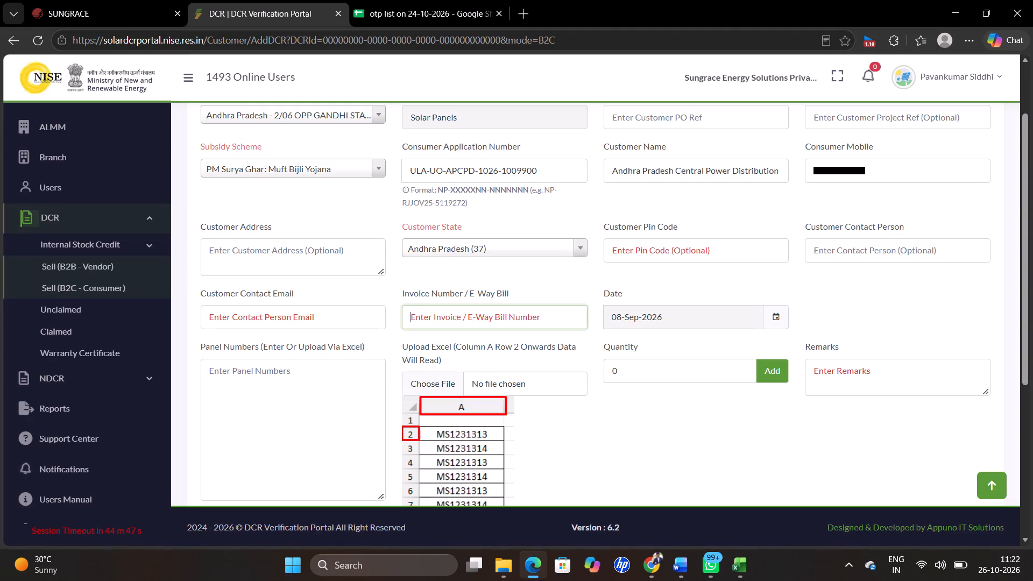
key(ctrl+v)
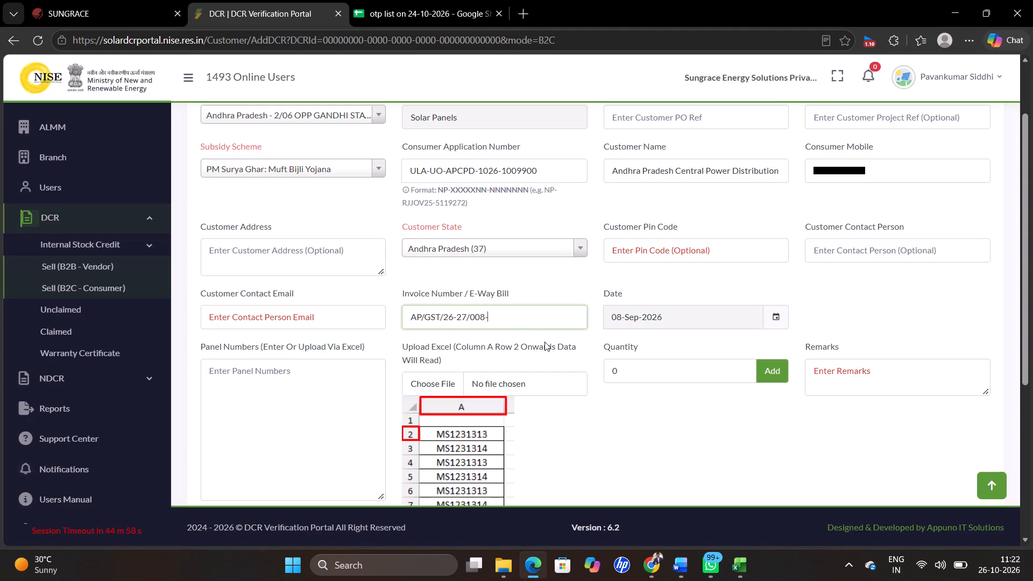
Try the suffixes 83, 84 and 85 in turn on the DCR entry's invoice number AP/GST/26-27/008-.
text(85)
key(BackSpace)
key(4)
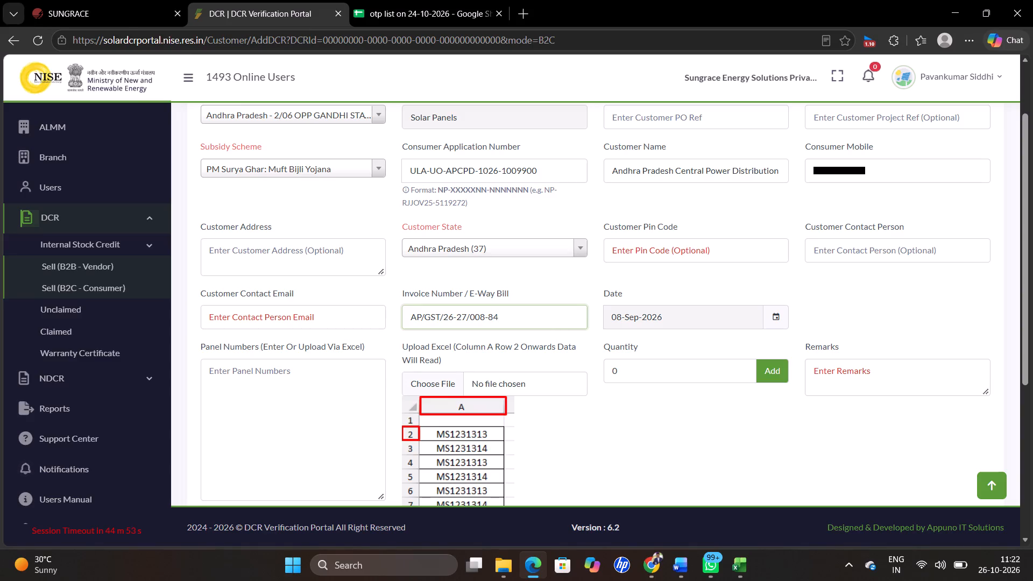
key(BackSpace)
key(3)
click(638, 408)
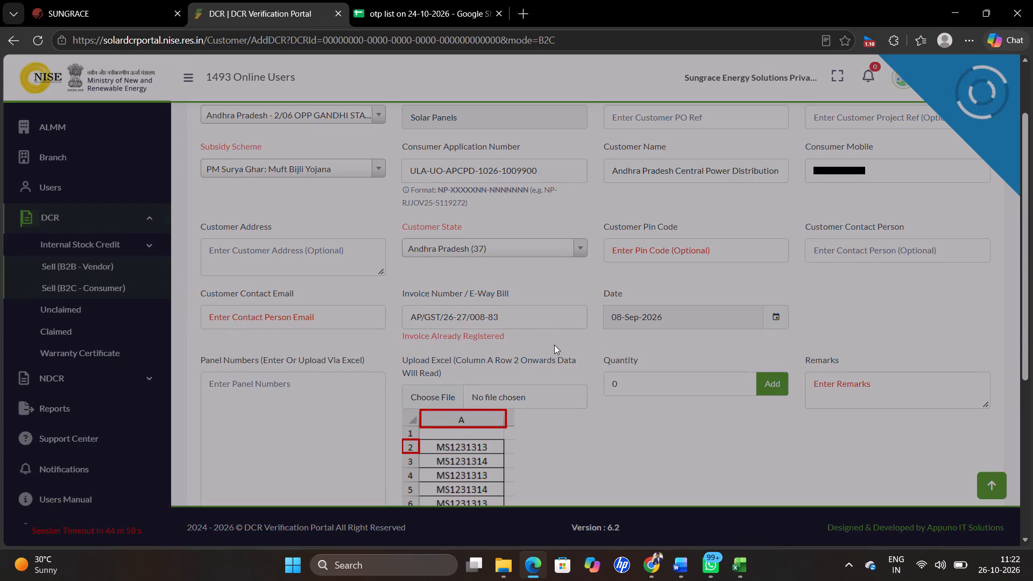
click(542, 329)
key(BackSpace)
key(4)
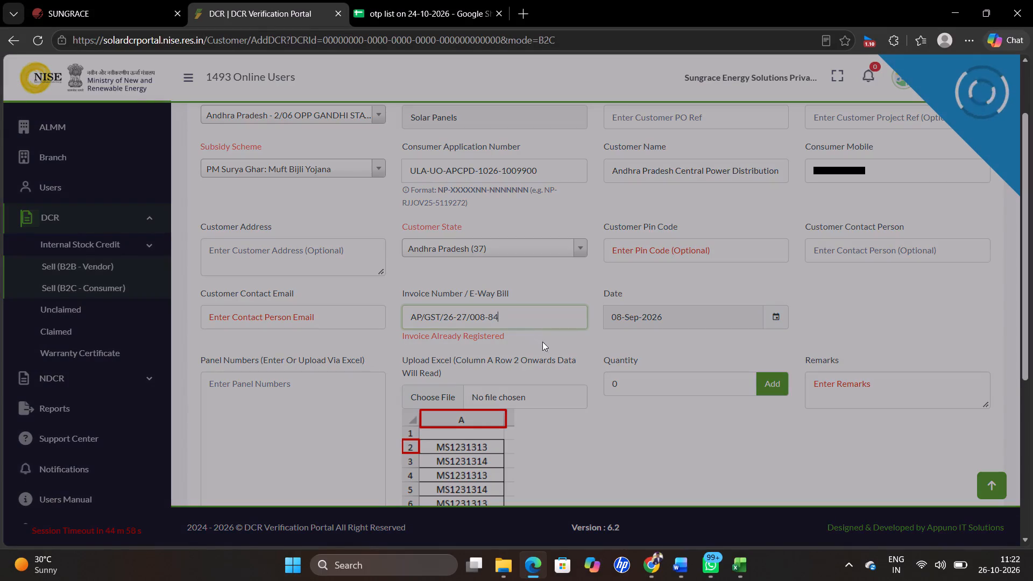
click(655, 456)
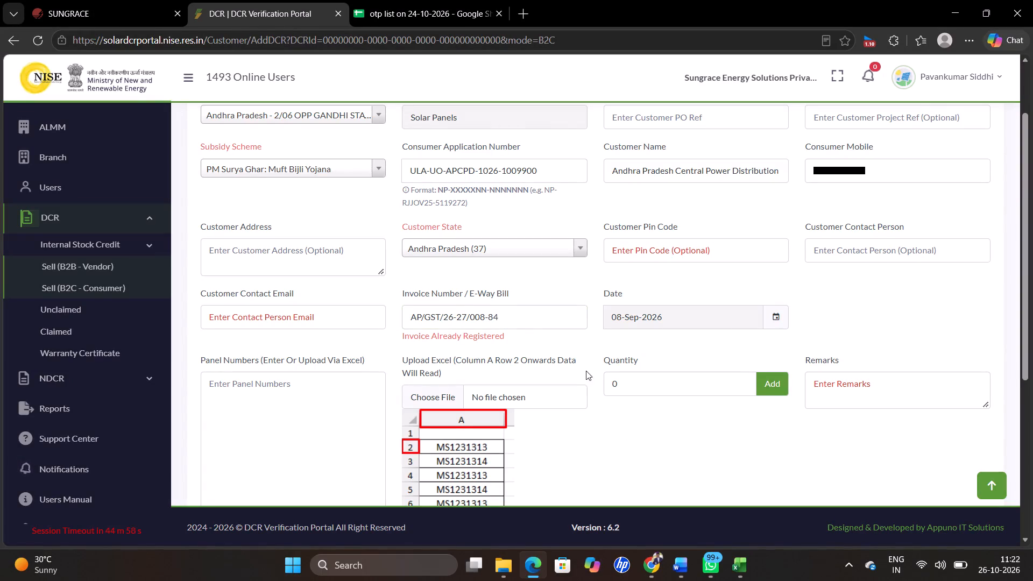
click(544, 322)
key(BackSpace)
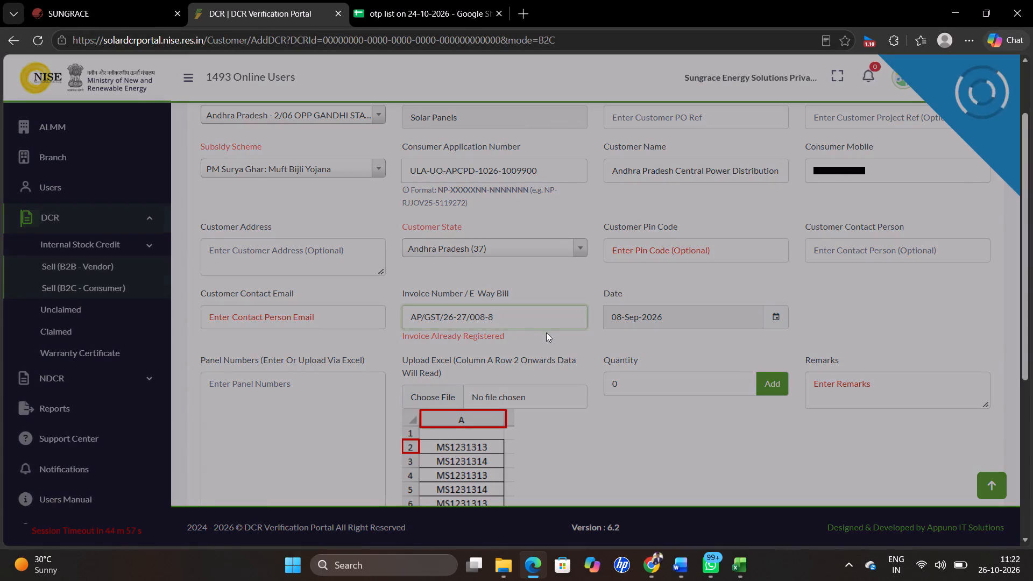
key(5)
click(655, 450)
Set the DCR entry's invoice number to AP/GST/26-27/008-86.
click(539, 315)
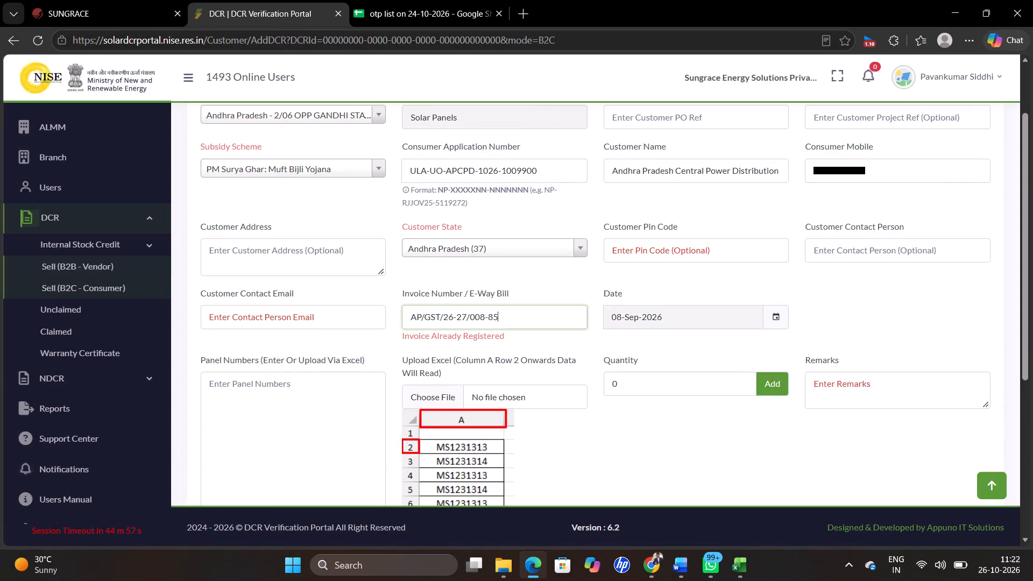
key(BackSpace)
key(6)
click(627, 426)
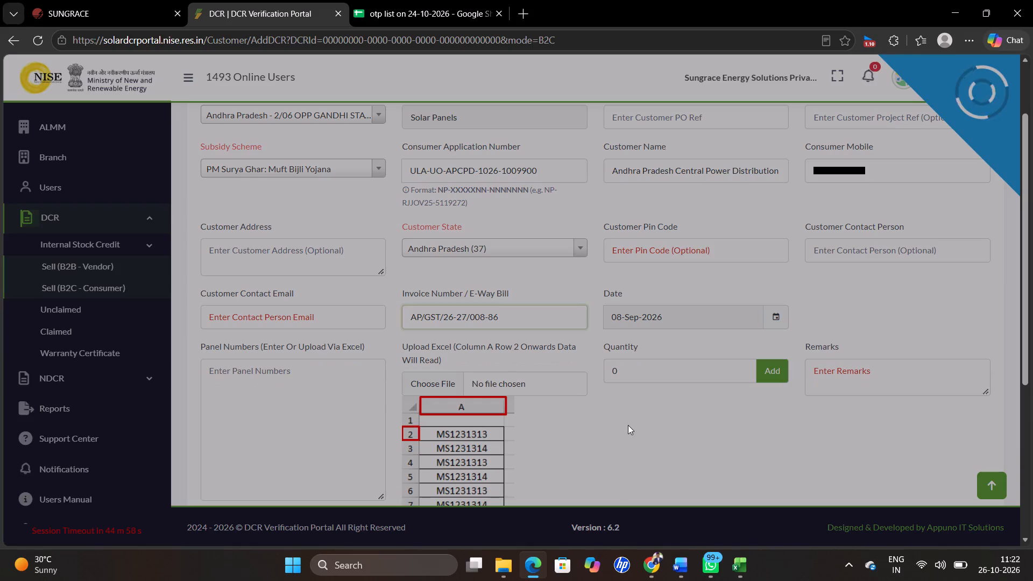
click(322, 414)
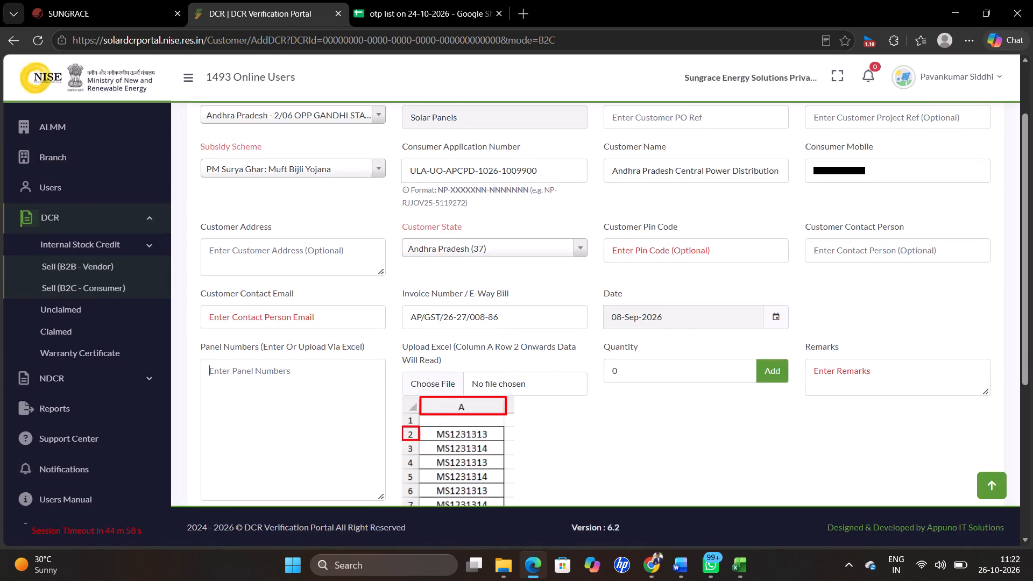
Copy the installation address from the SUNGRACE record into the DCR entry's remarks.
scroll(458, 419, up, 4)
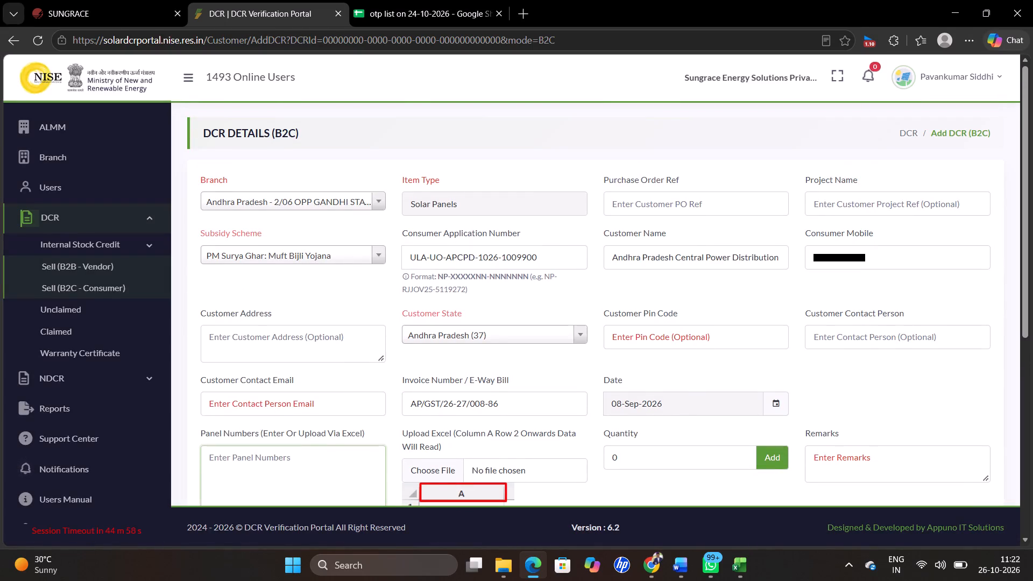
click(704, 342)
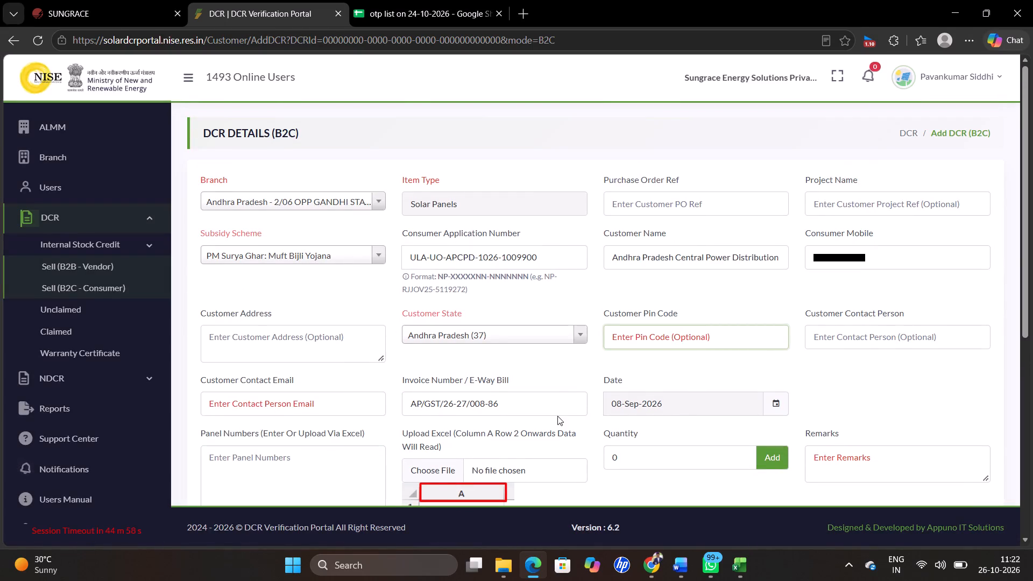
click(126, 14)
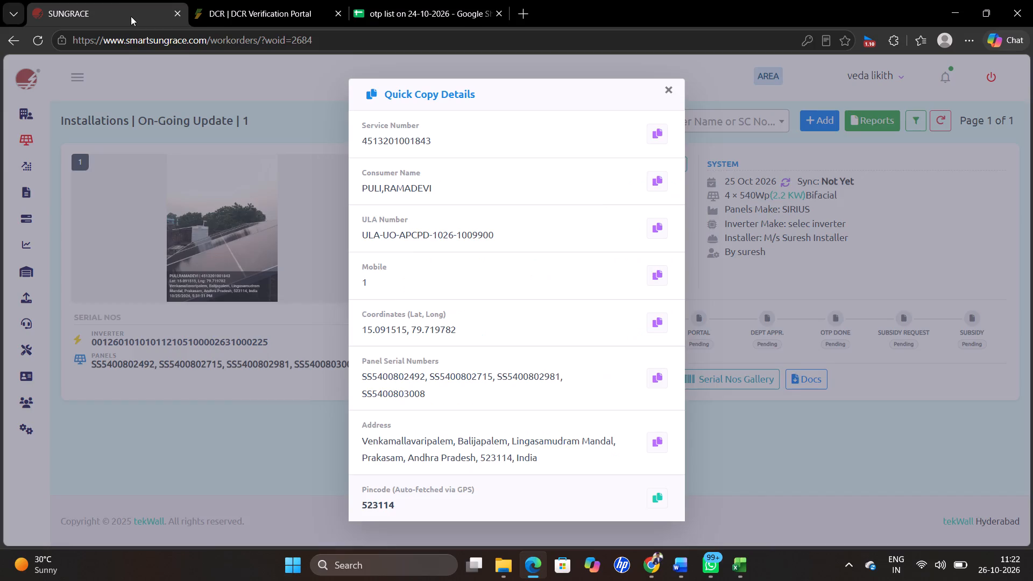
click(653, 441)
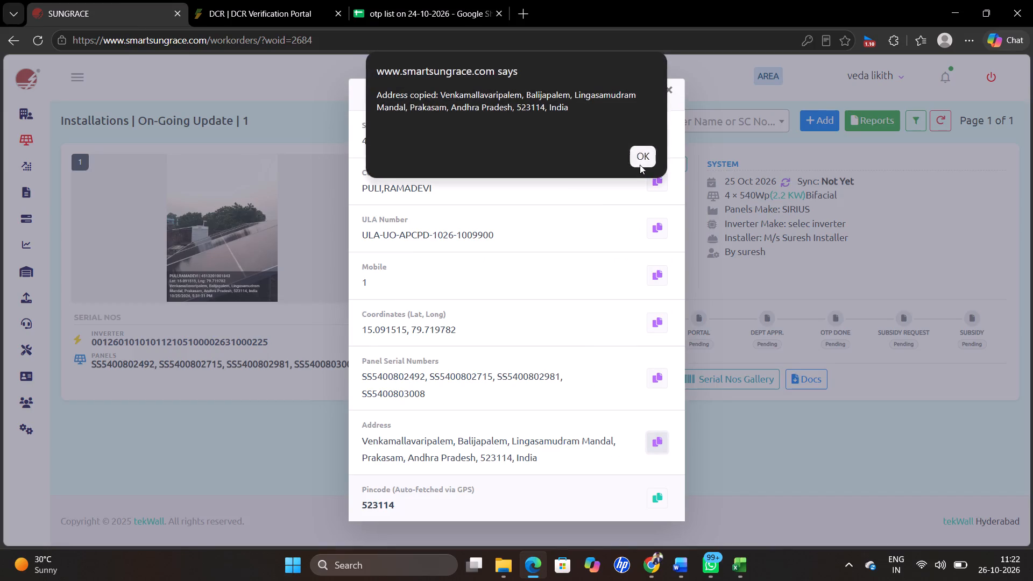
click(640, 164)
click(319, 6)
click(859, 448)
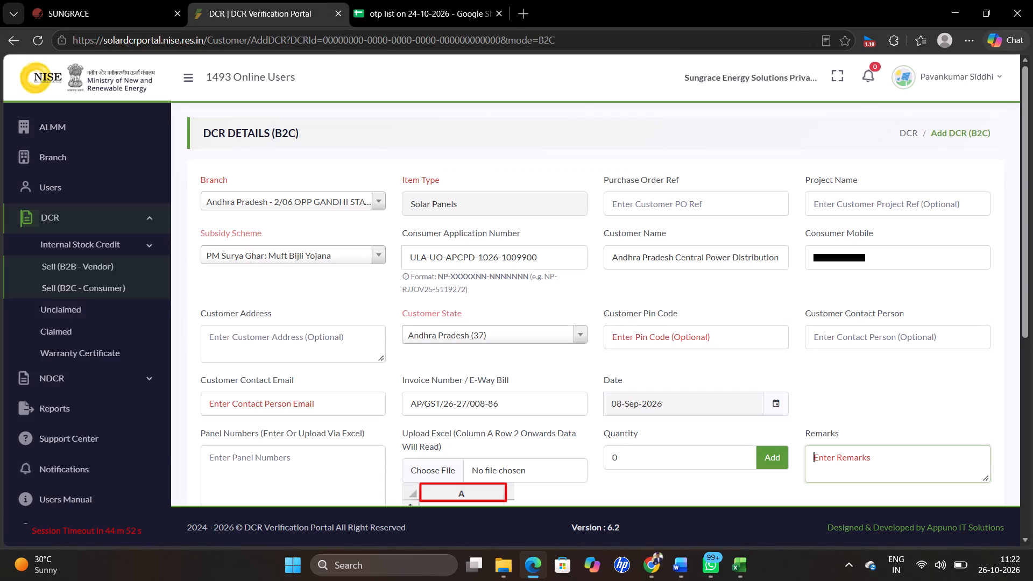
key(ctrl+v)
ctrl+drag(865, 445, 916, 452)
click(883, 481)
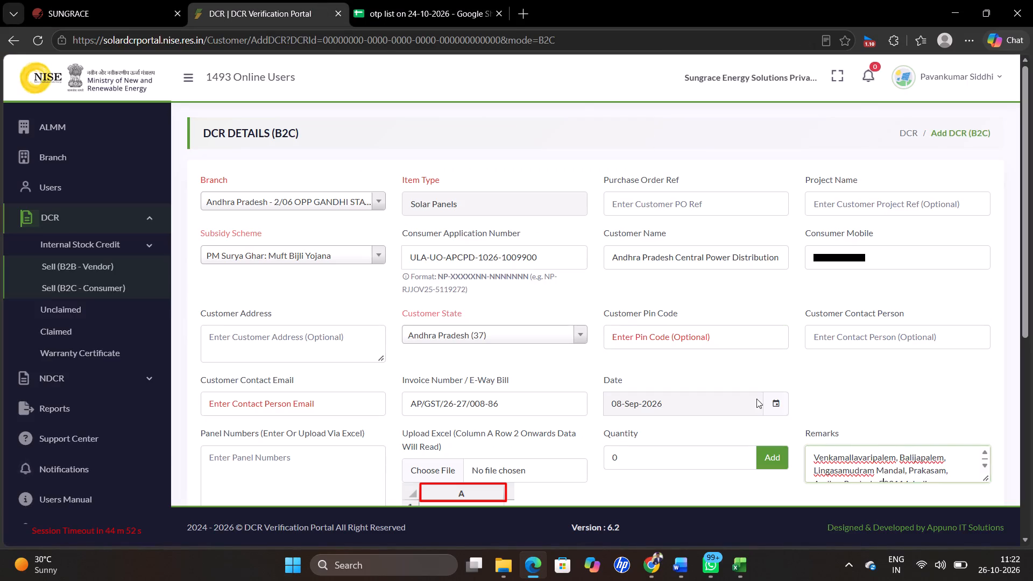
Fill in the DCR entry's customer pin code with the pincode from the SUNGRACE record.
click(707, 328)
click(150, 17)
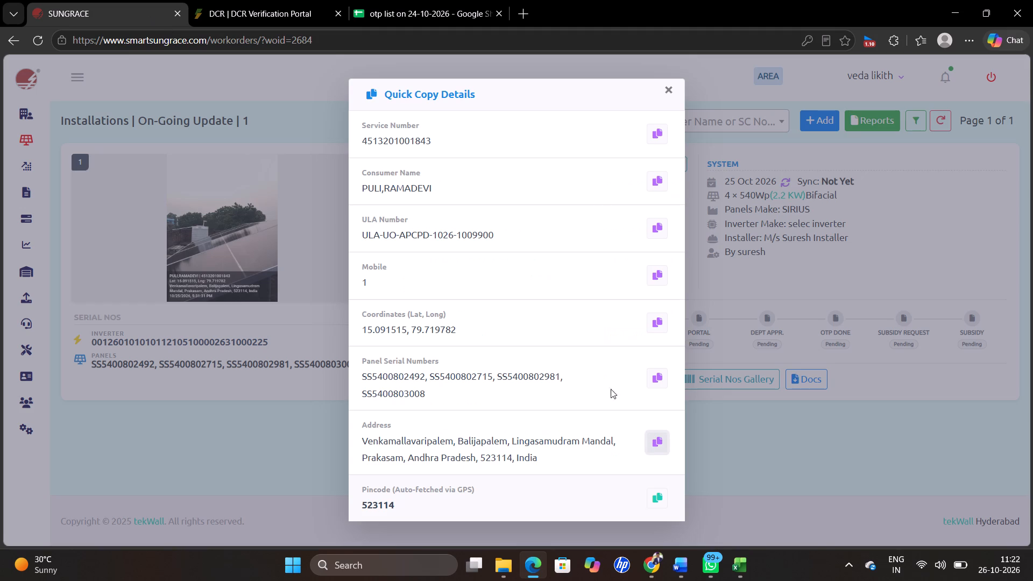
click(661, 501)
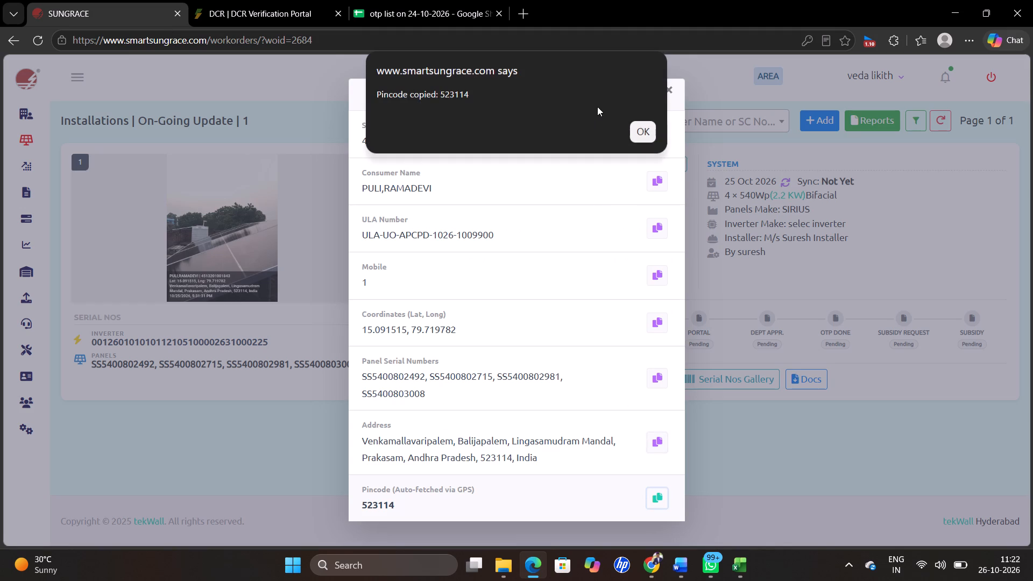
click(633, 131)
click(311, 0)
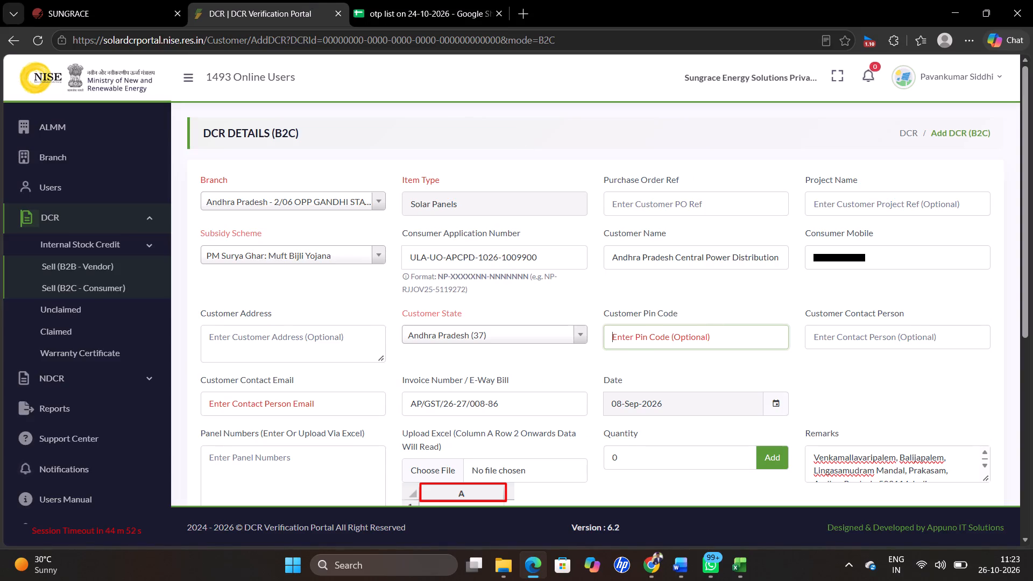
key(ctrl+v)
click(835, 209)
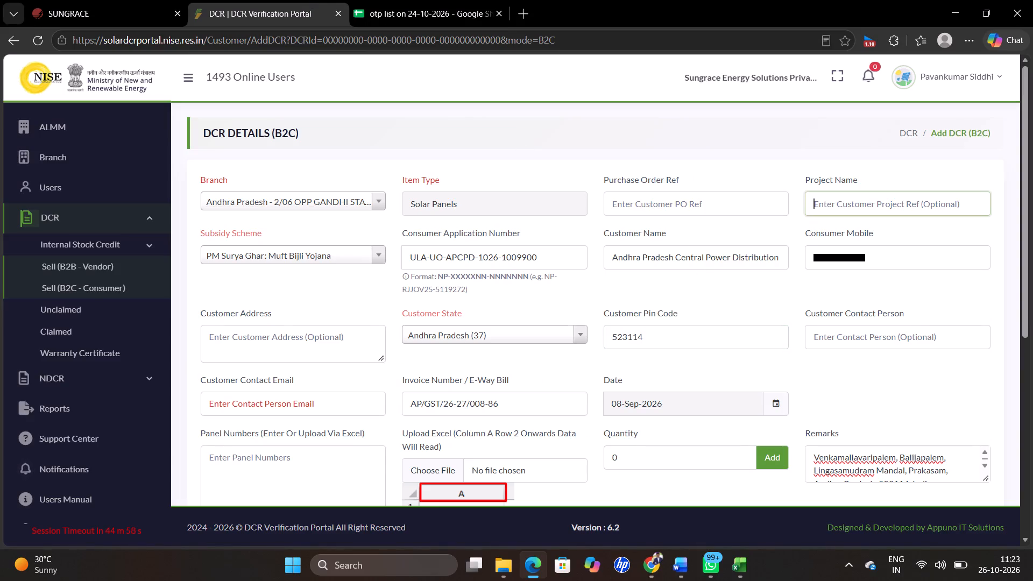
click(664, 527)
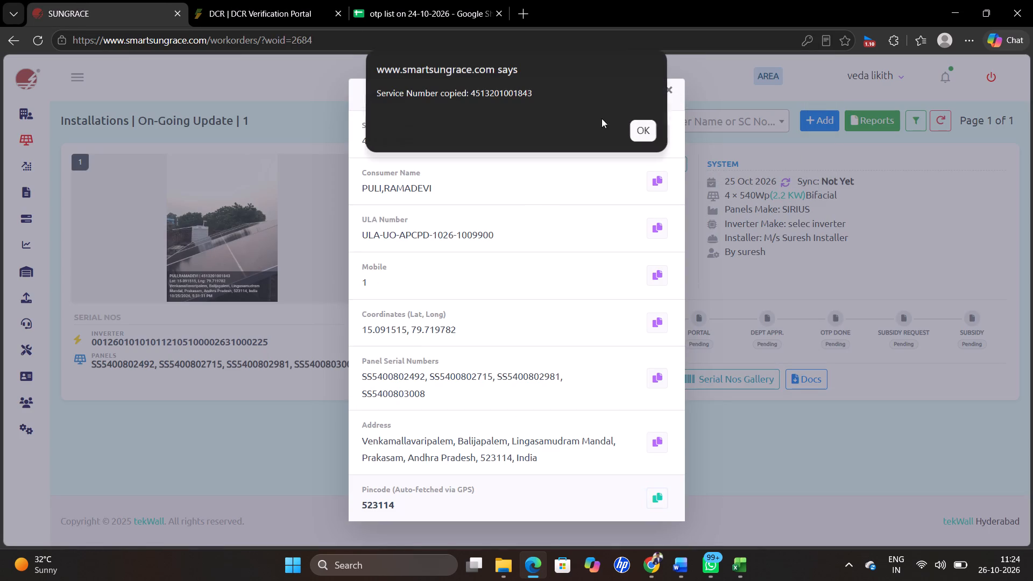
click(638, 133)
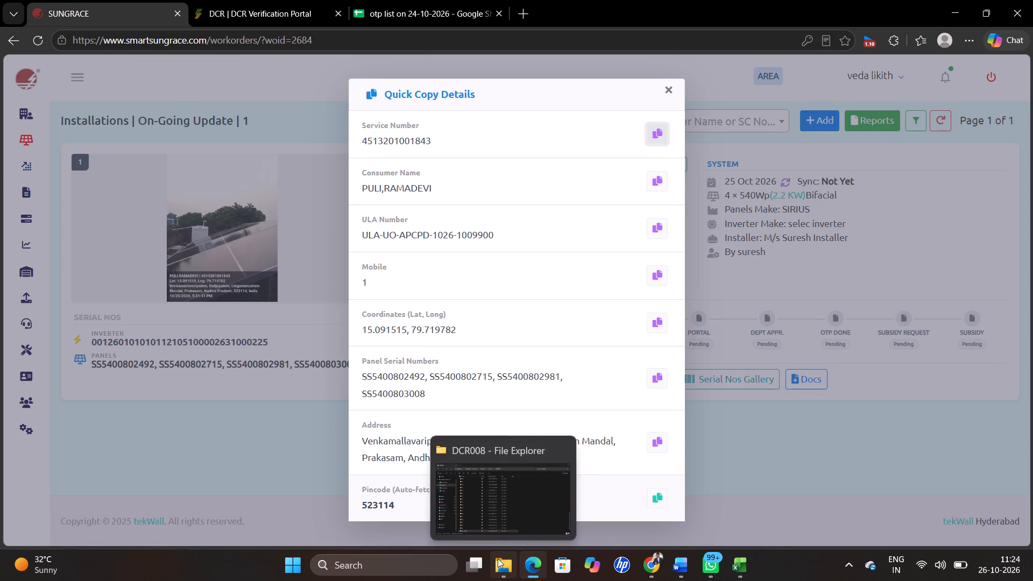
In File Explorer, rename the folder "New folder" inside DCR008 as 86 and open it.
click(501, 527)
scroll(287, 291, down, 5)
click(231, 492)
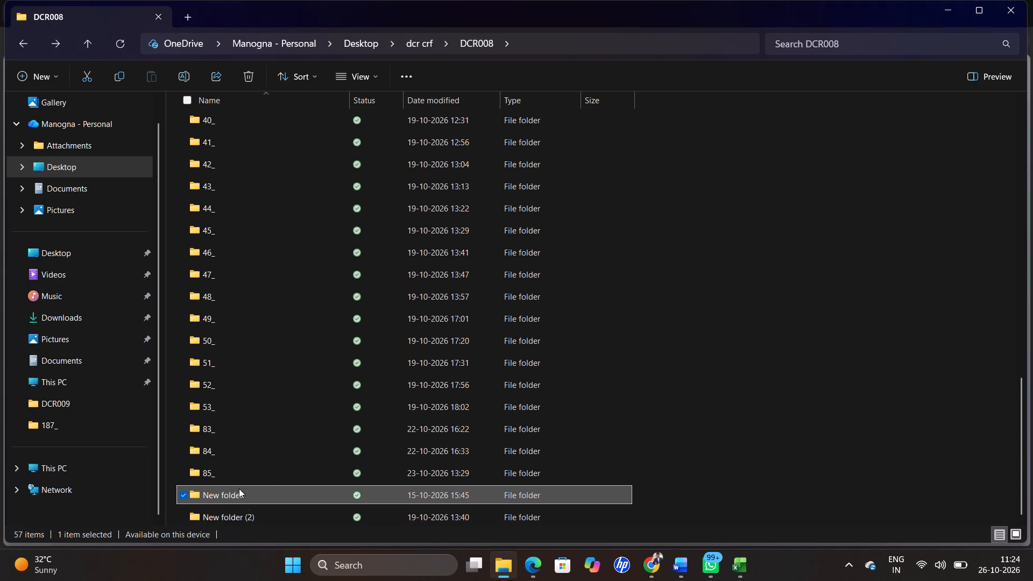
click(239, 488)
click(182, 79)
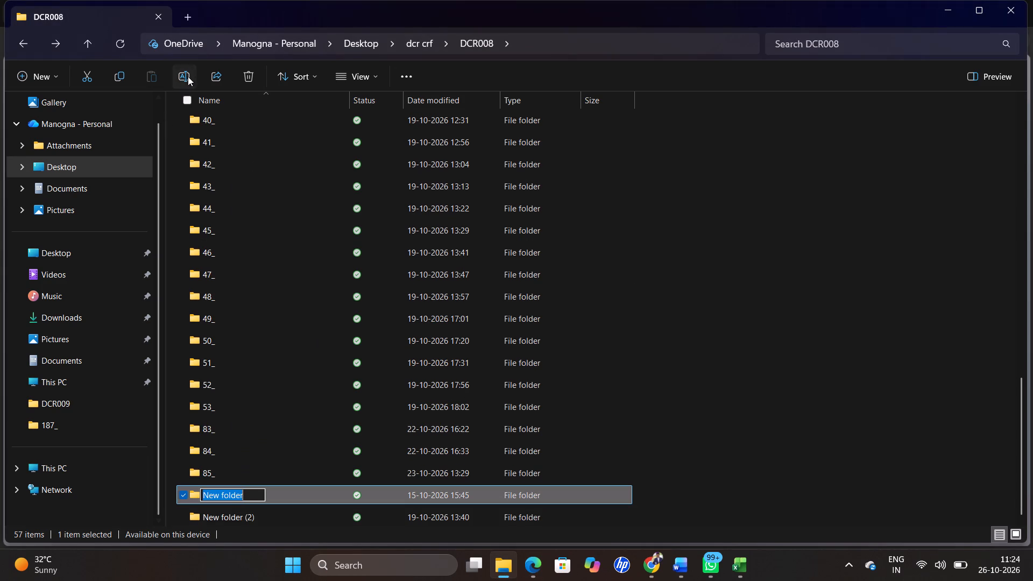
key(BackSpace)
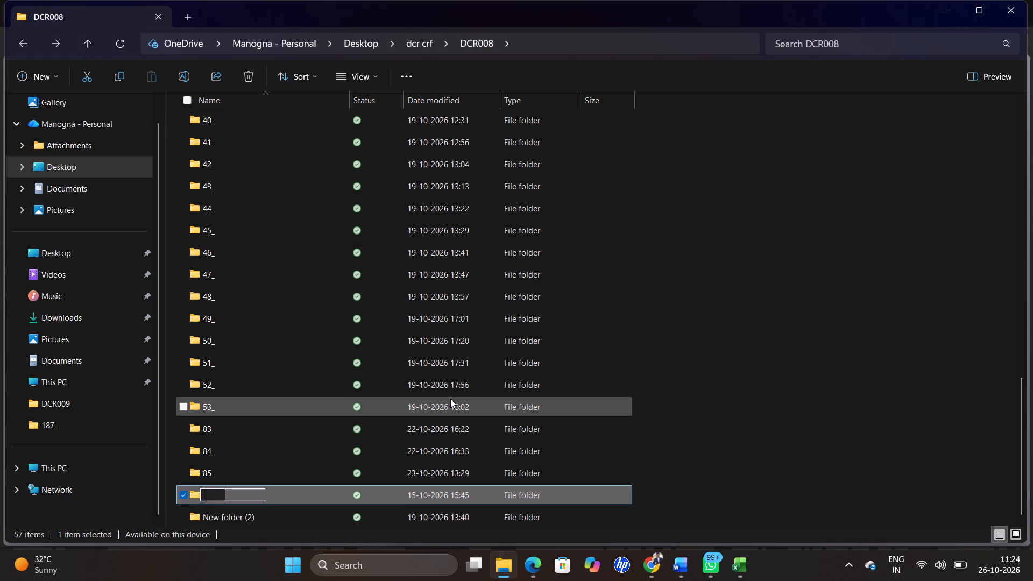
text(863)
key(BackSpace)
key(Return)
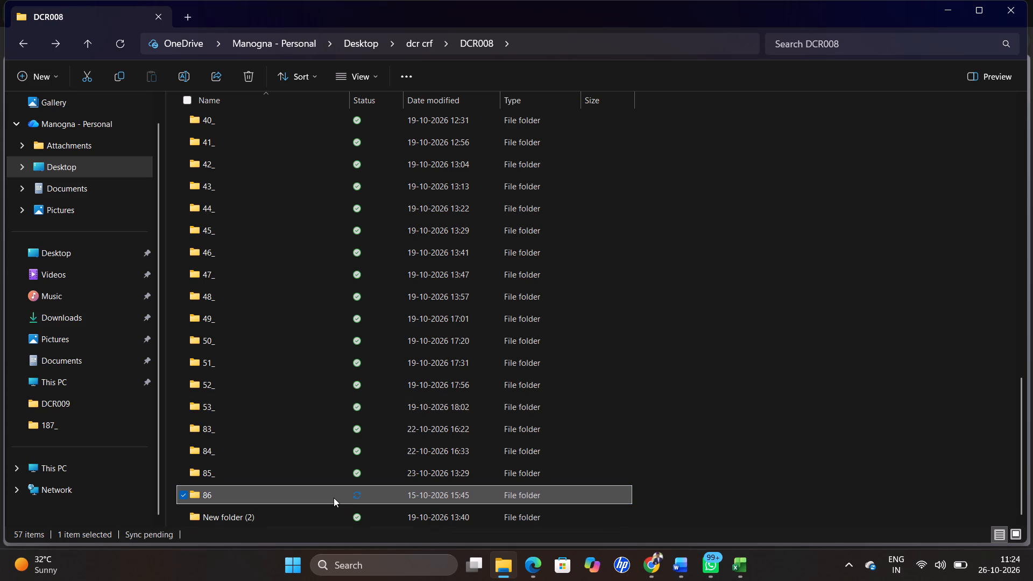
double_click(321, 495)
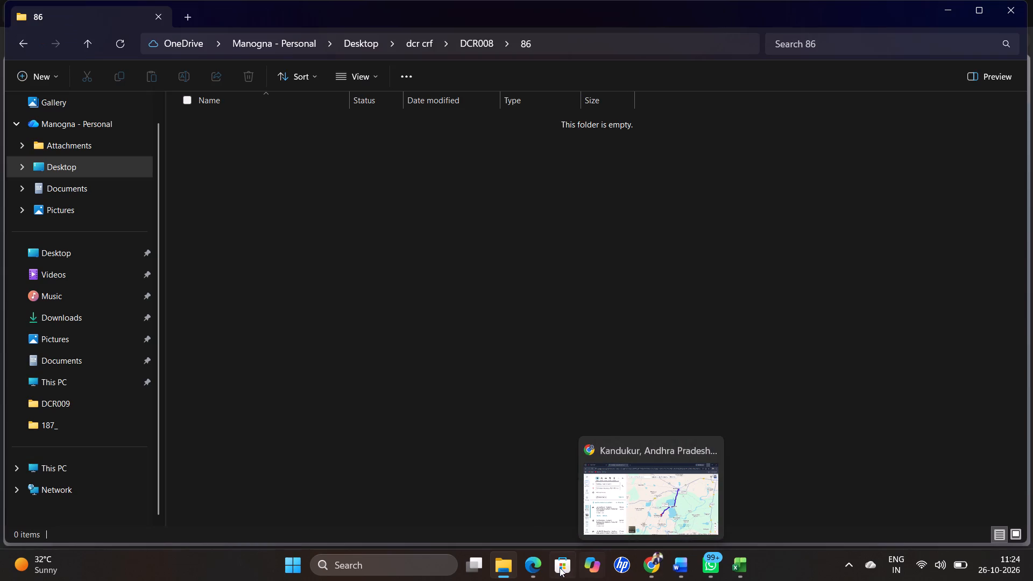
click(533, 519)
click(820, 439)
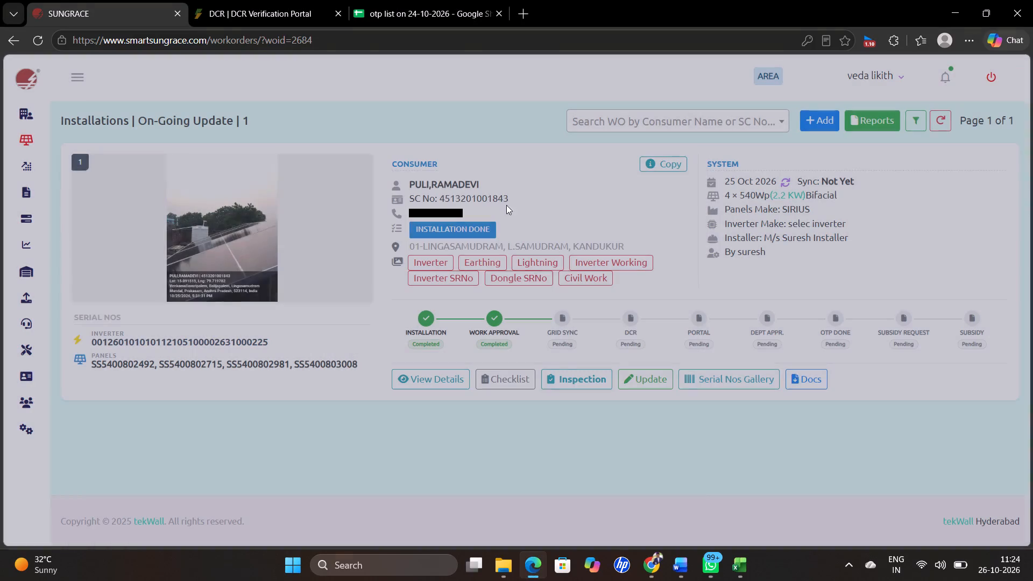
click(281, 0)
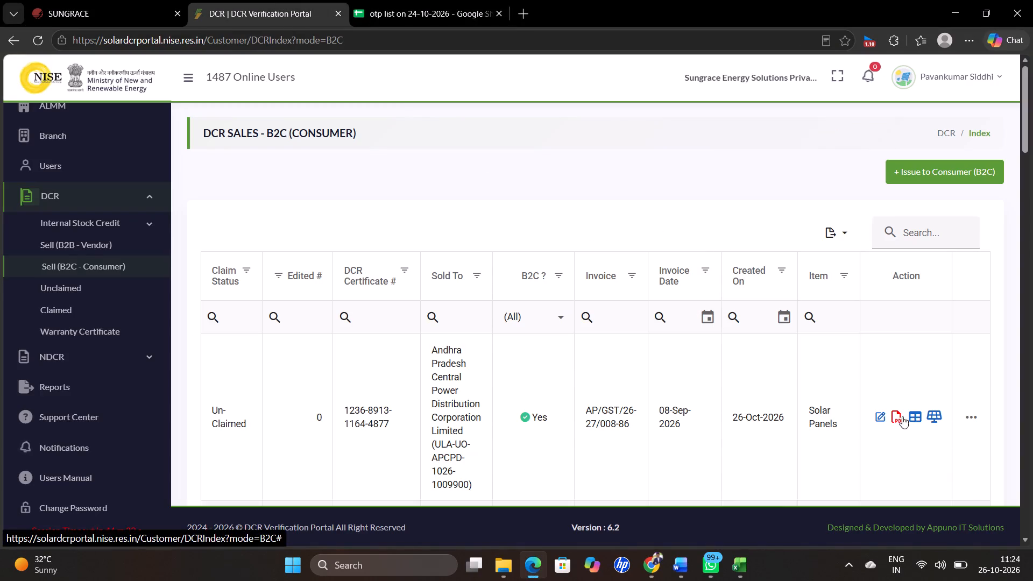
click(898, 419)
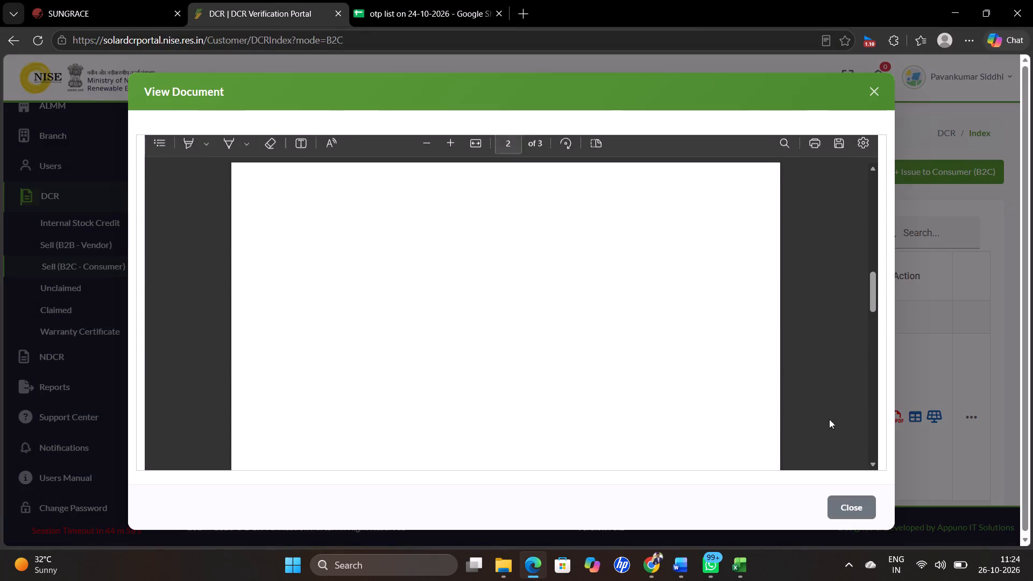
Save the certificate PDF in Desktop > dcr crf > DCR008 > 86, named with the copied service number plus _86, and close the document view.
click(839, 146)
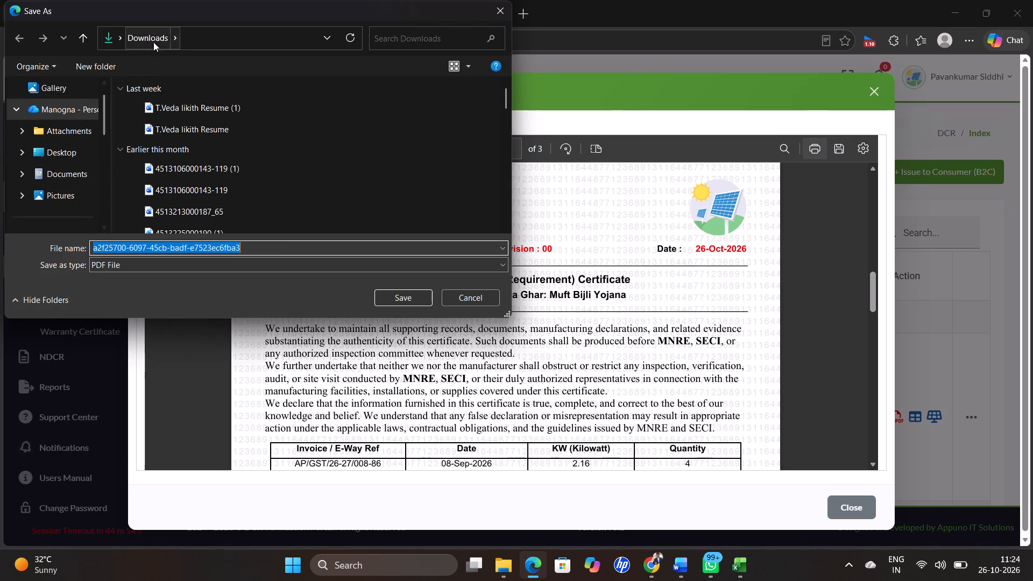
double_click(67, 156)
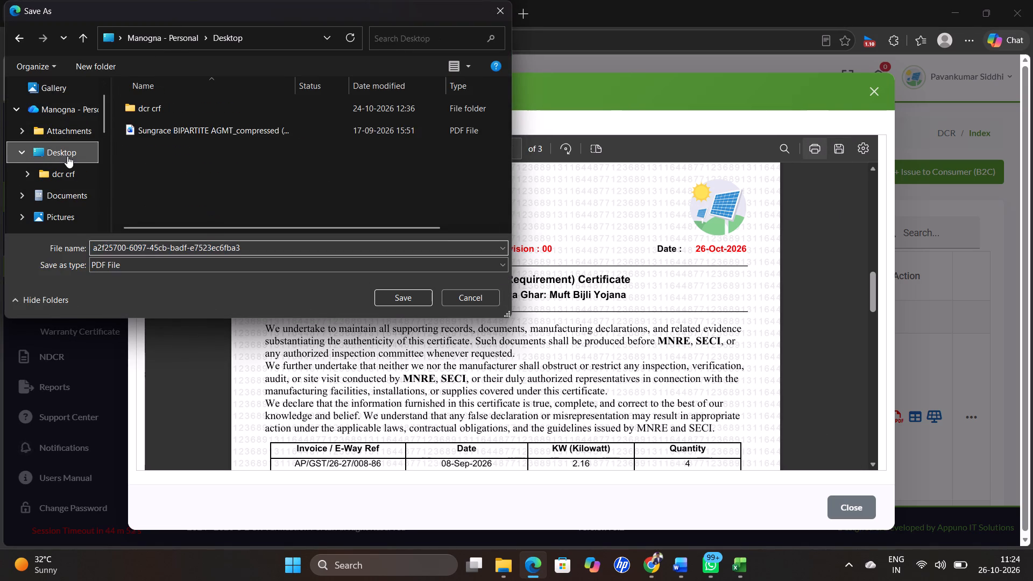
double_click(210, 107)
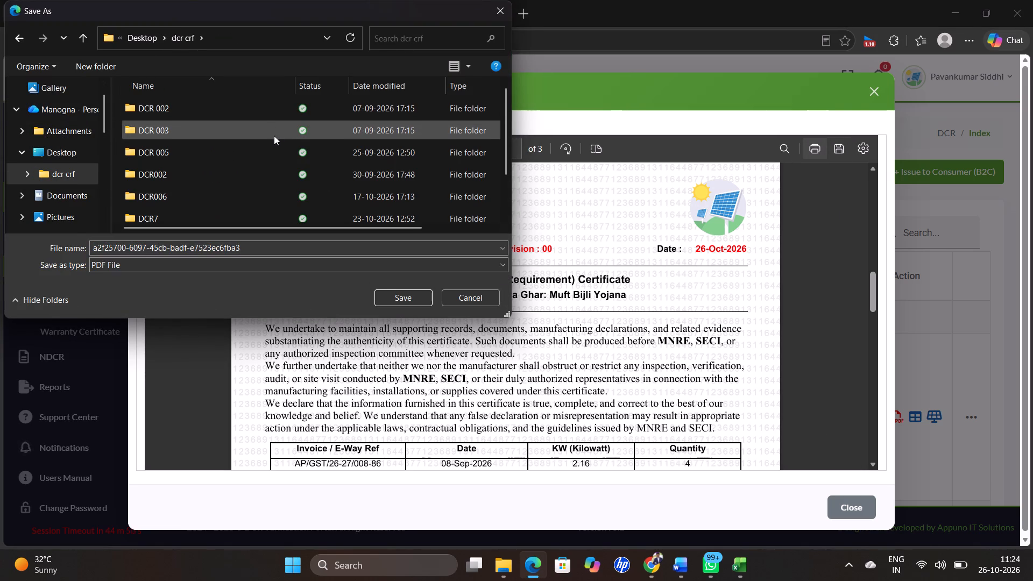
scroll(254, 147, down, 3)
double_click(191, 196)
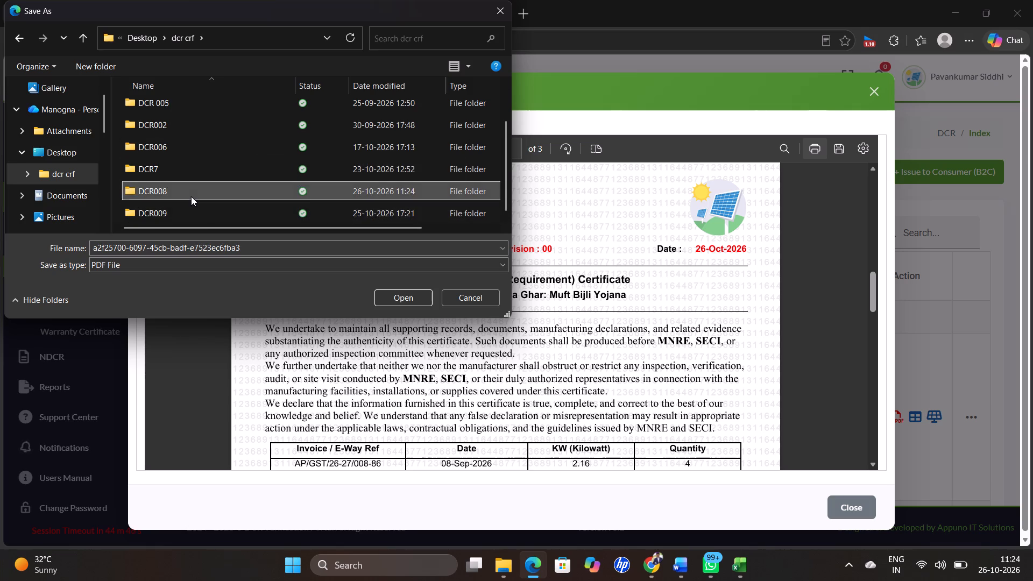
scroll(246, 173, down, 19)
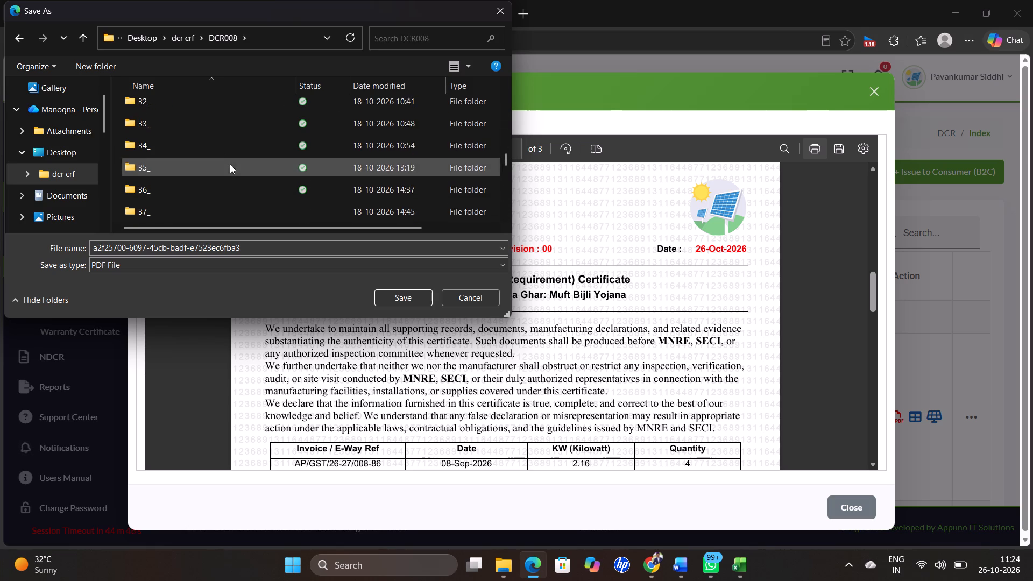
scroll(230, 164, down, 15)
double_click(202, 186)
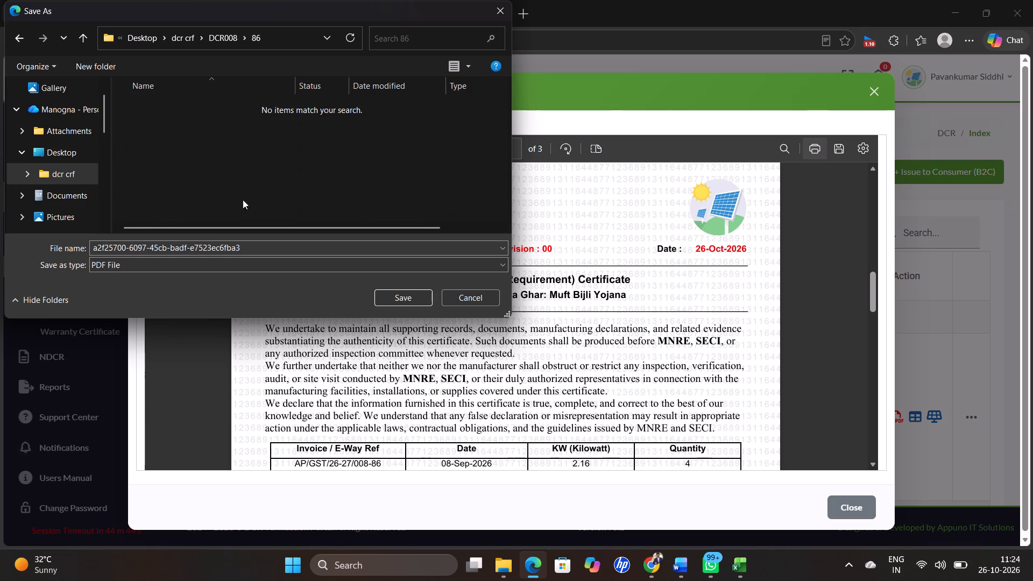
click(251, 239)
click(247, 243)
key(BackSpace)
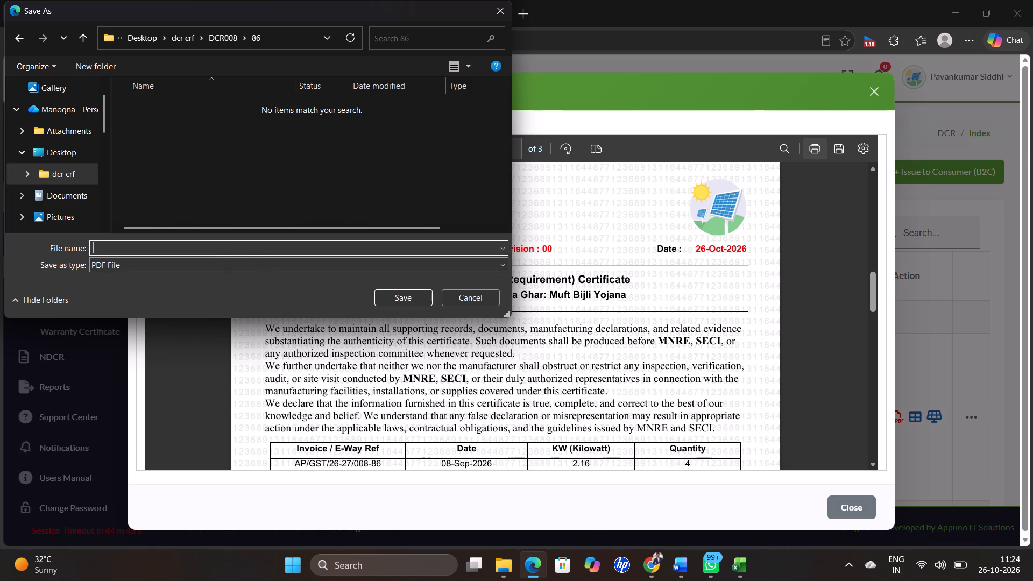
key(ctrl+v)
key(shift+underscore)
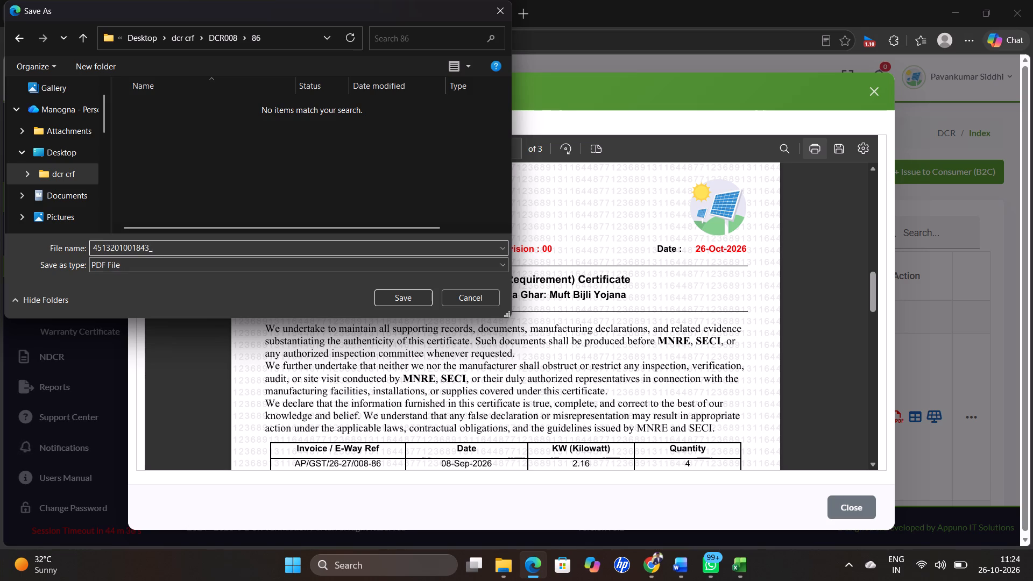
text(86)
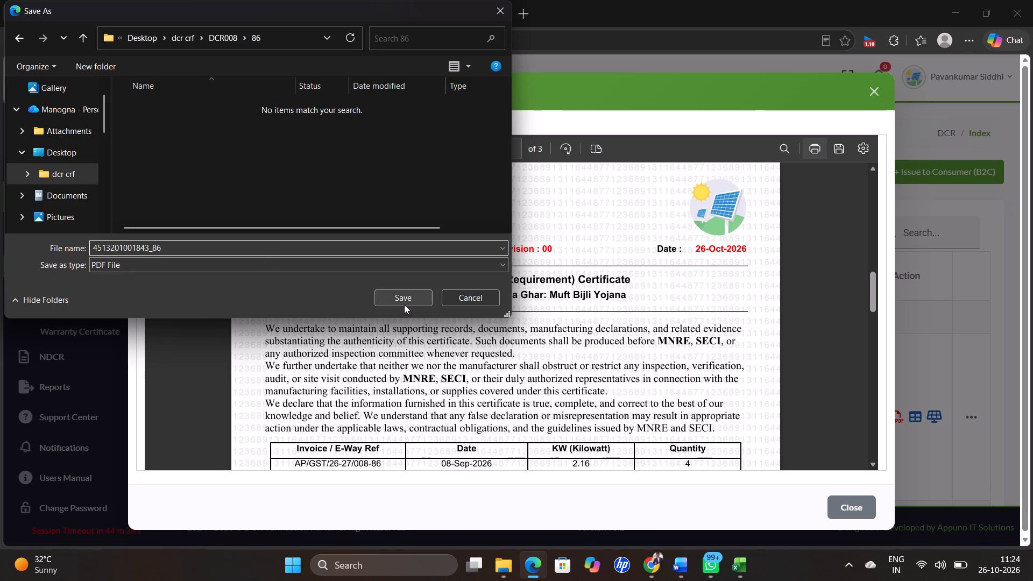
click(404, 301)
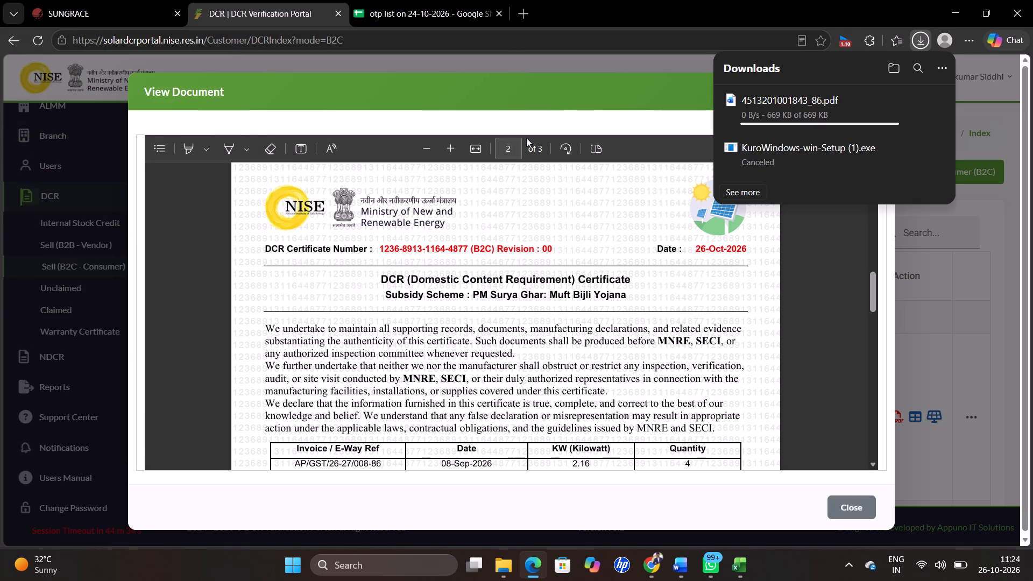
click(940, 277)
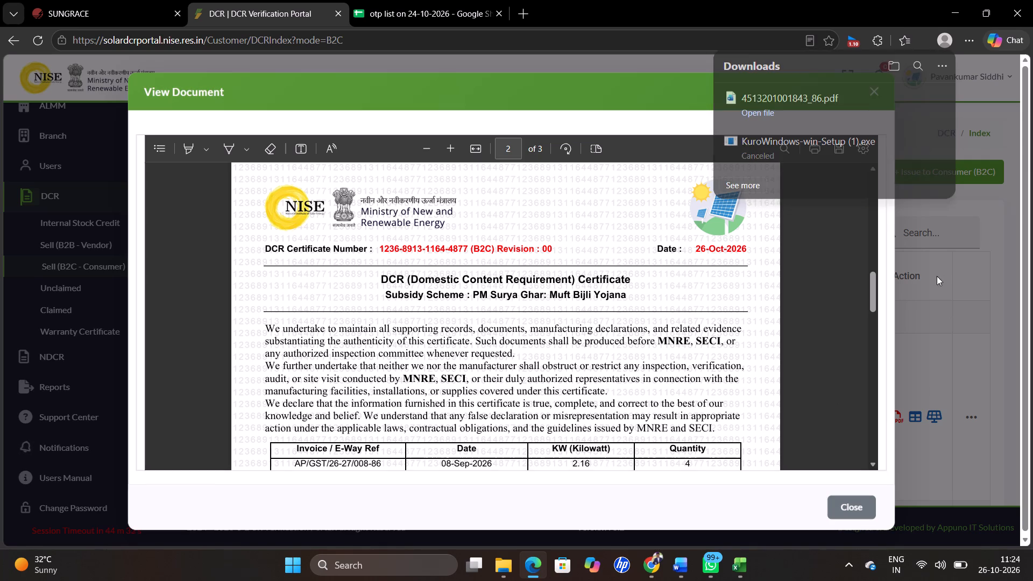
click(879, 90)
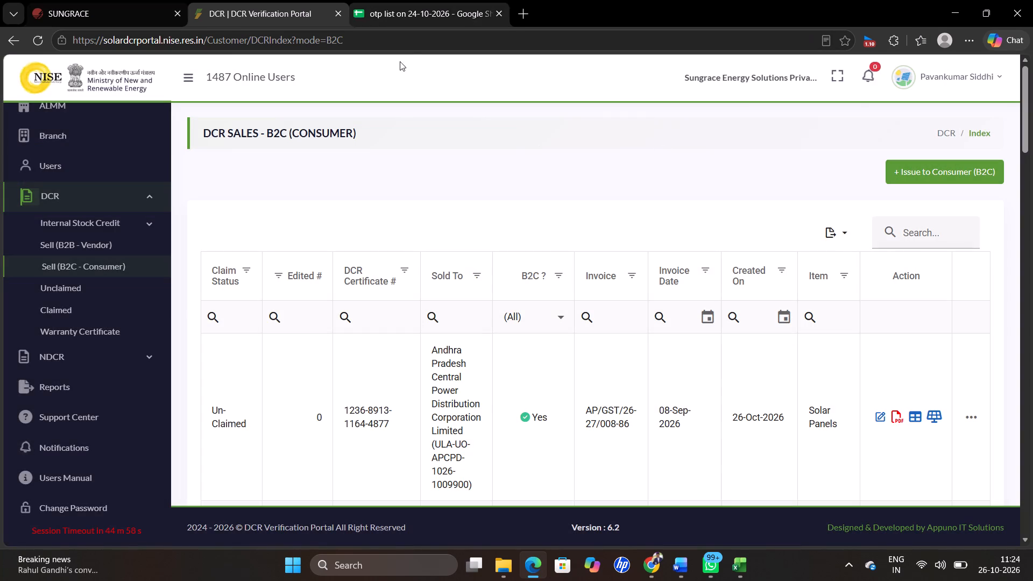
Open the Project Stage update form for the same installation in SUNGRACE.
click(122, 6)
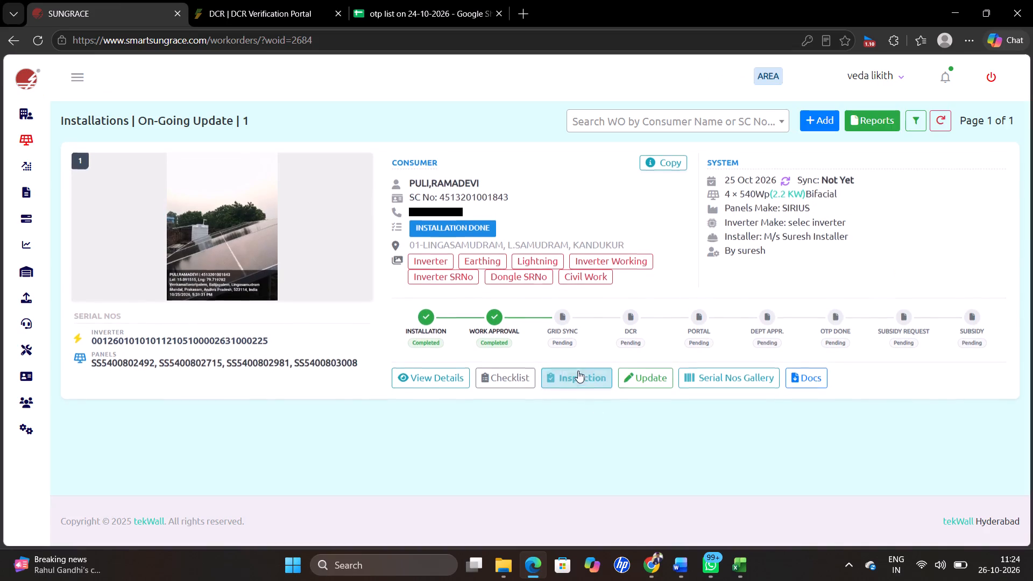
click(638, 379)
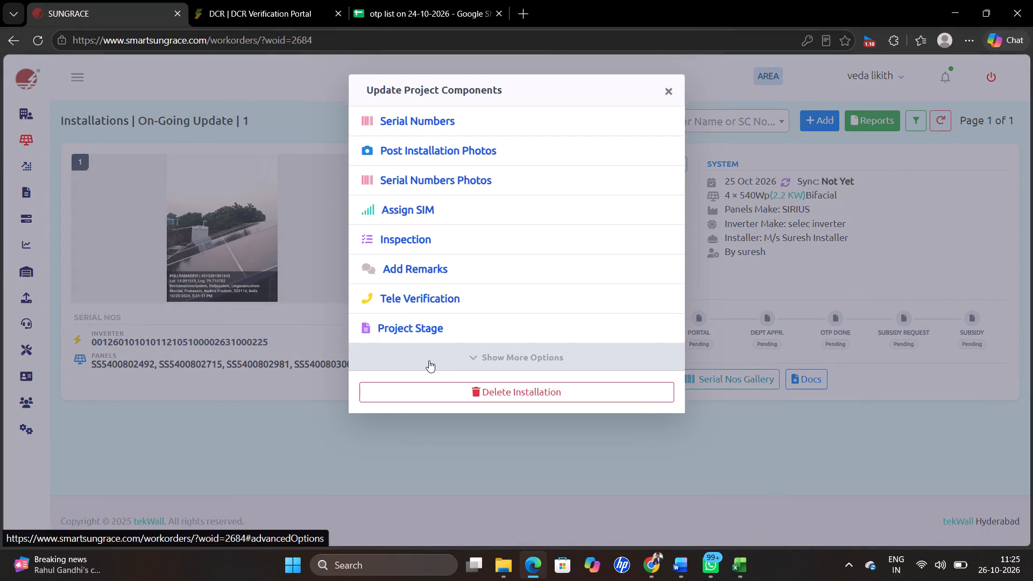
click(449, 330)
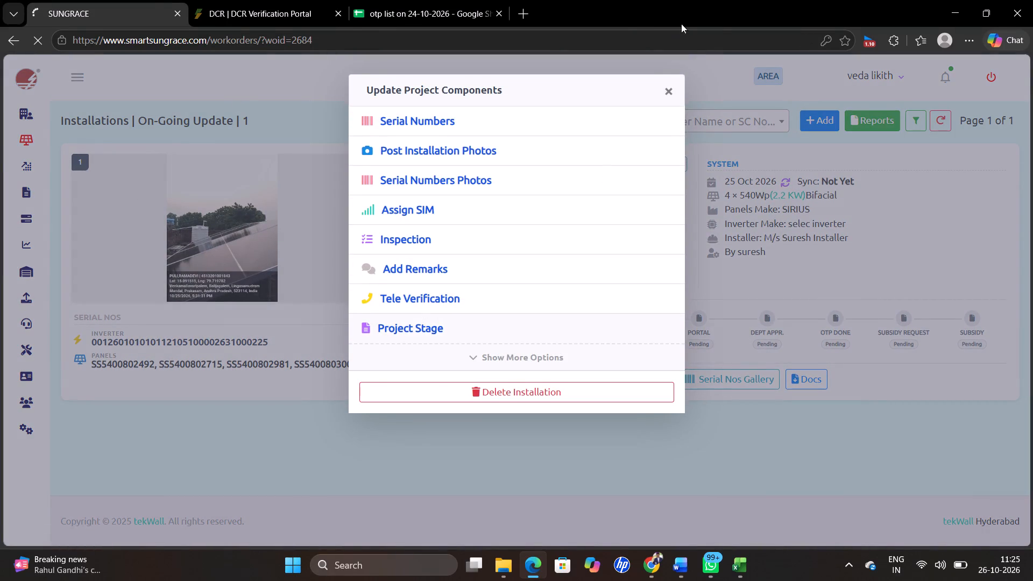
Attach the certificate PDF from dcr crf > DCR008 > 86 as the Dcr upload and submit the form.
scroll(414, 370, down, 6)
click(352, 337)
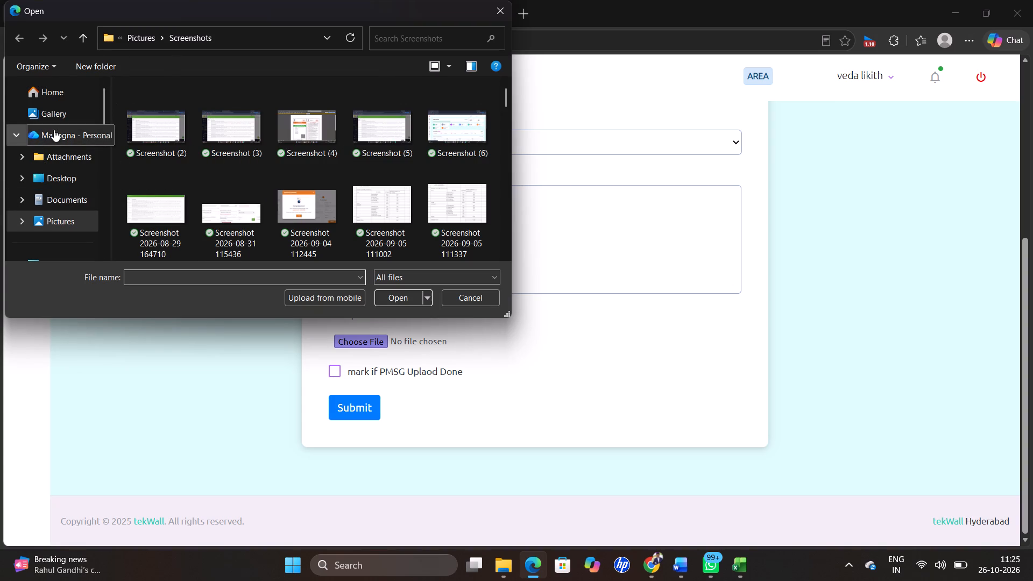
double_click(56, 173)
double_click(162, 115)
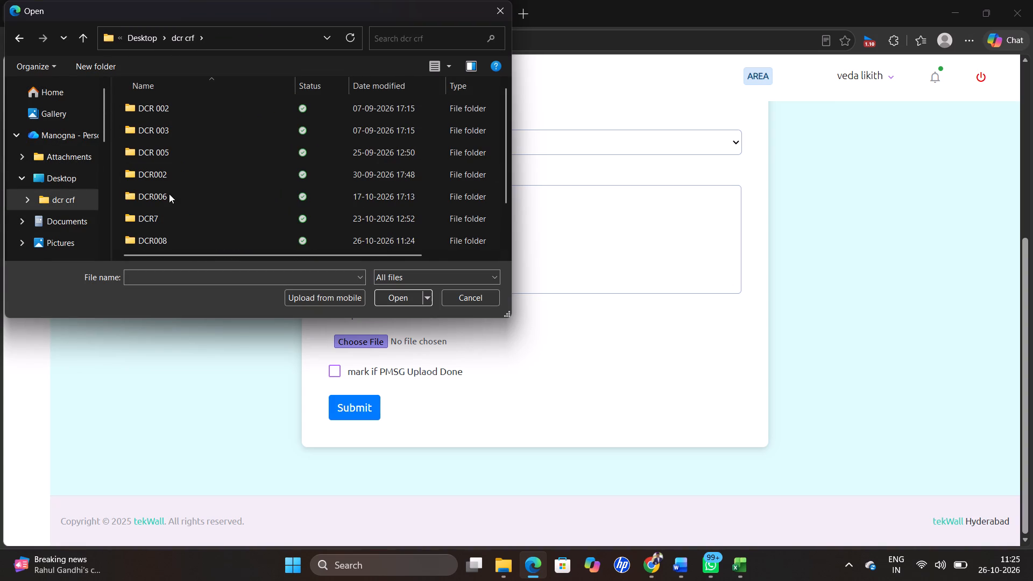
scroll(168, 200, down, 1)
double_click(172, 201)
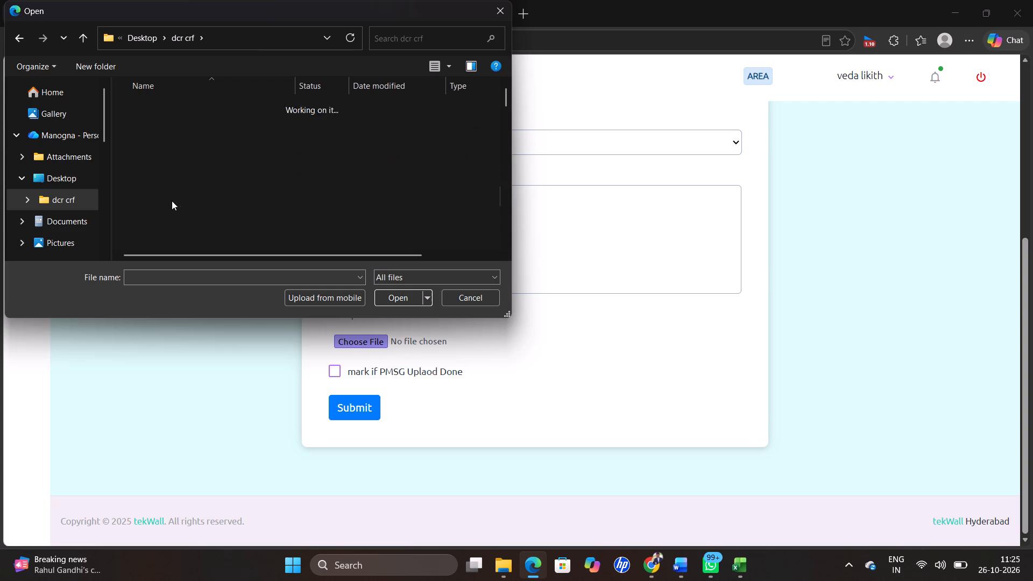
click(247, 40)
scroll(228, 149, down, 15)
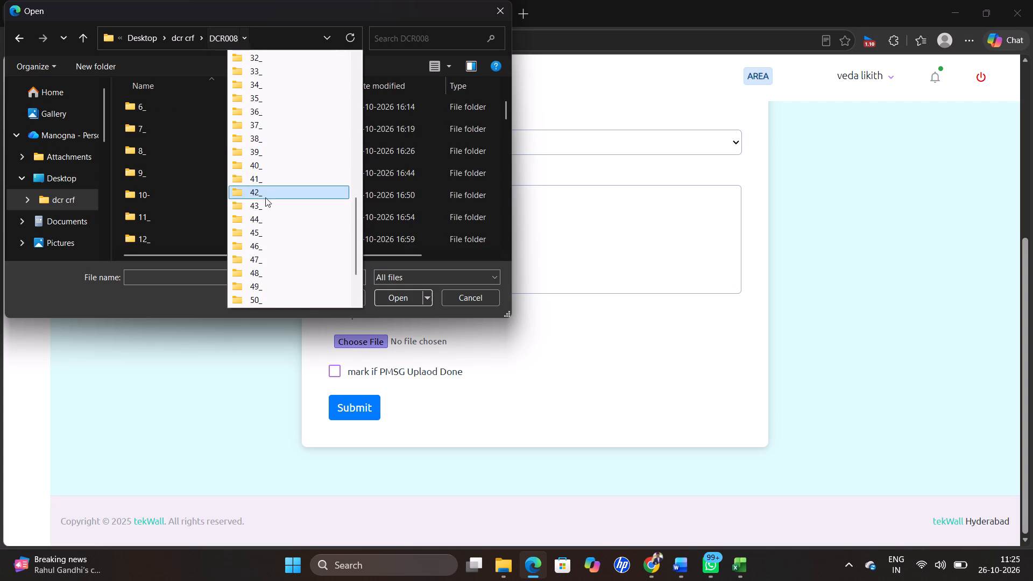
scroll(265, 197, down, 11)
double_click(273, 291)
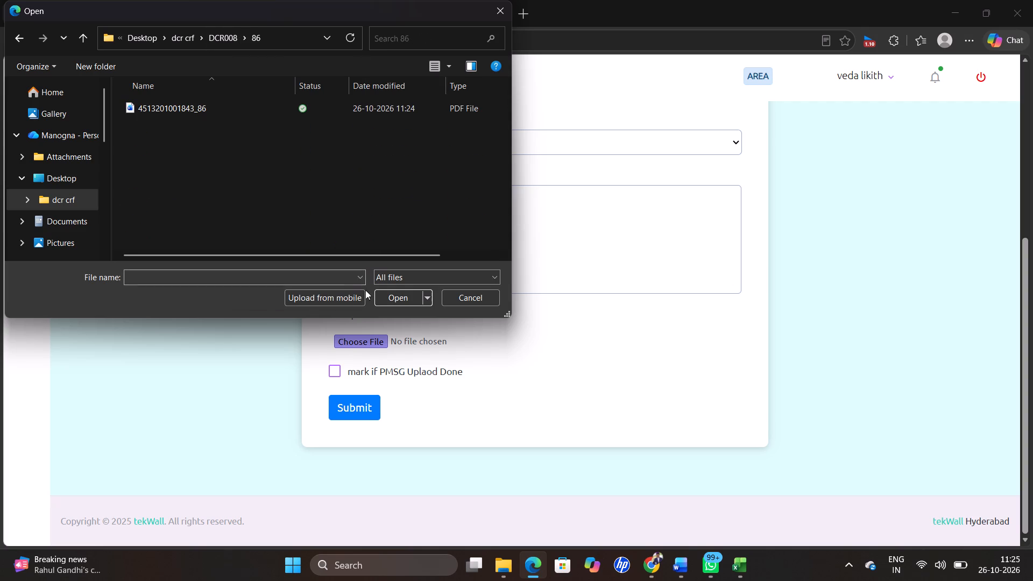
click(271, 101)
click(397, 293)
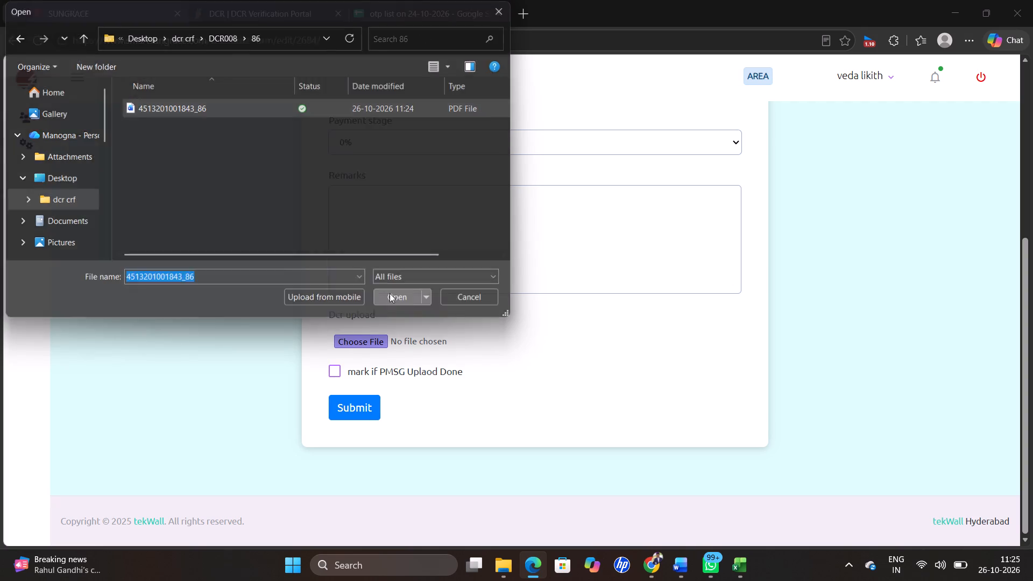
click(355, 404)
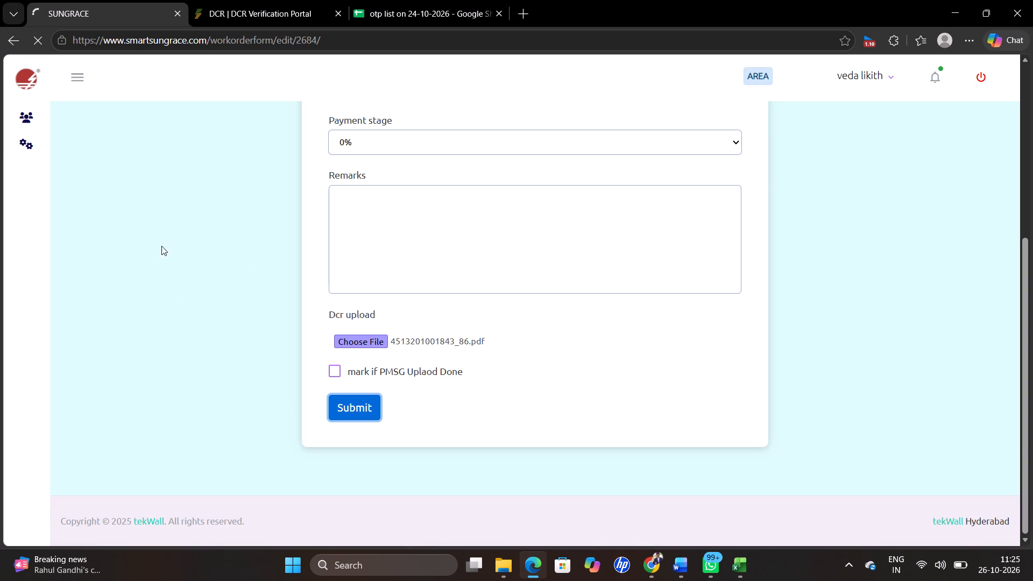
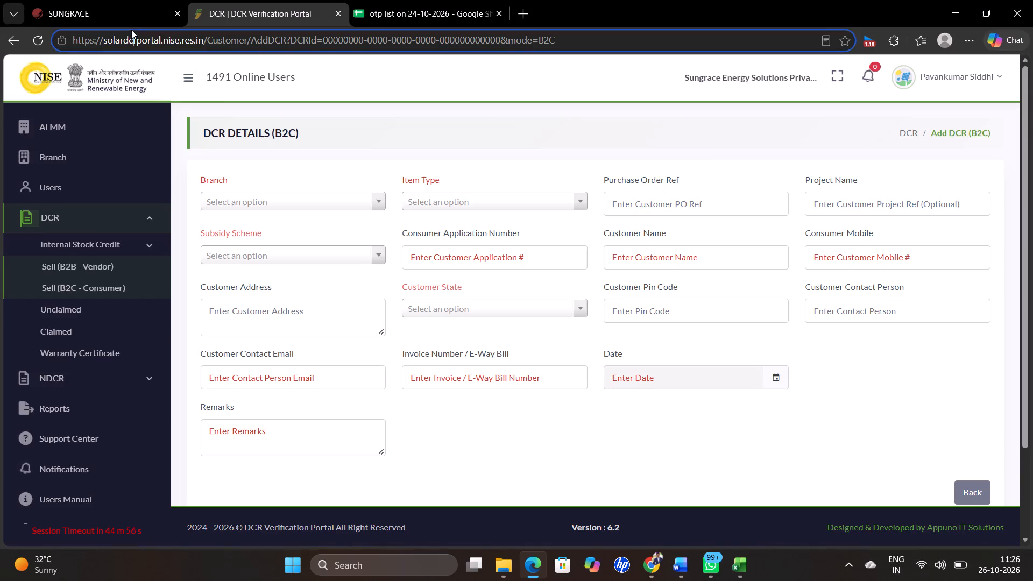
Switch to SUNGRACE and open the installation record matching the copied service number through the work order search.
click(118, 15)
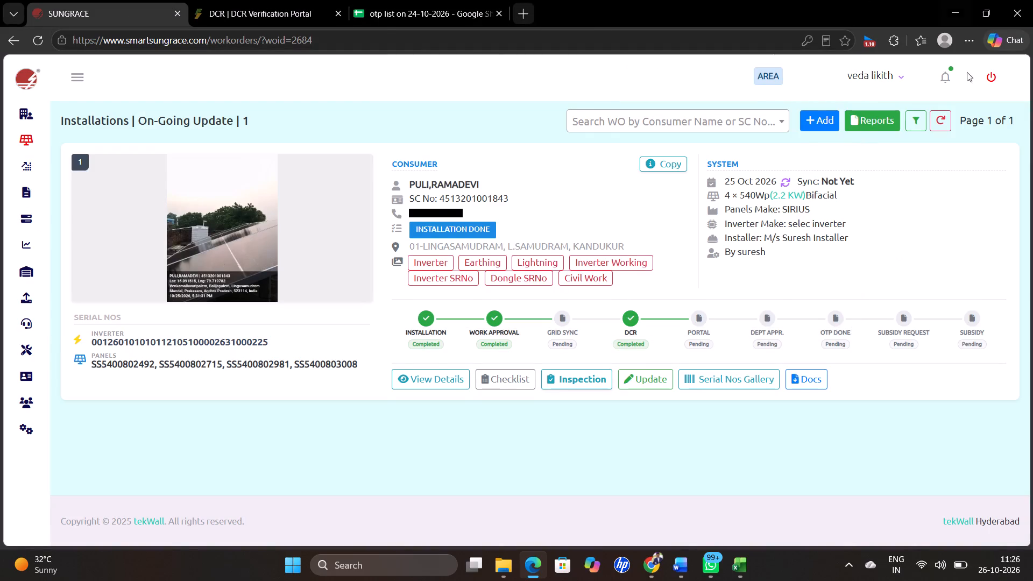
click(713, 118)
key(ctrl+v)
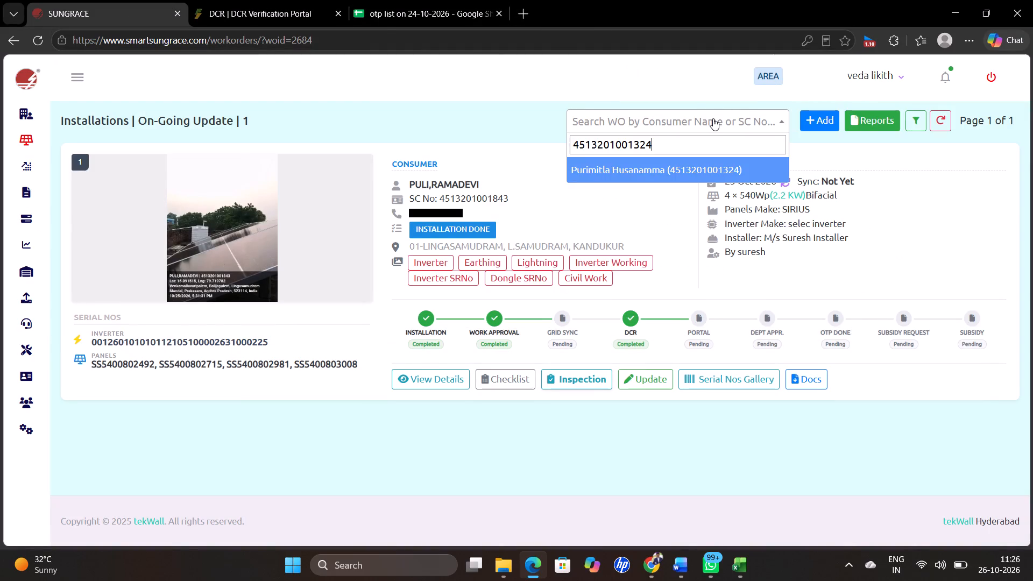
key(Return)
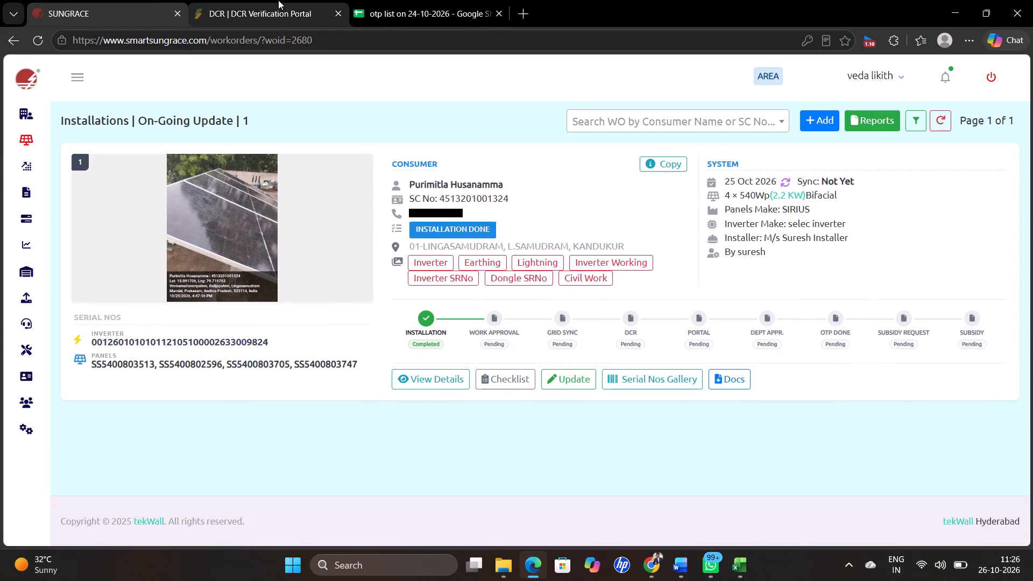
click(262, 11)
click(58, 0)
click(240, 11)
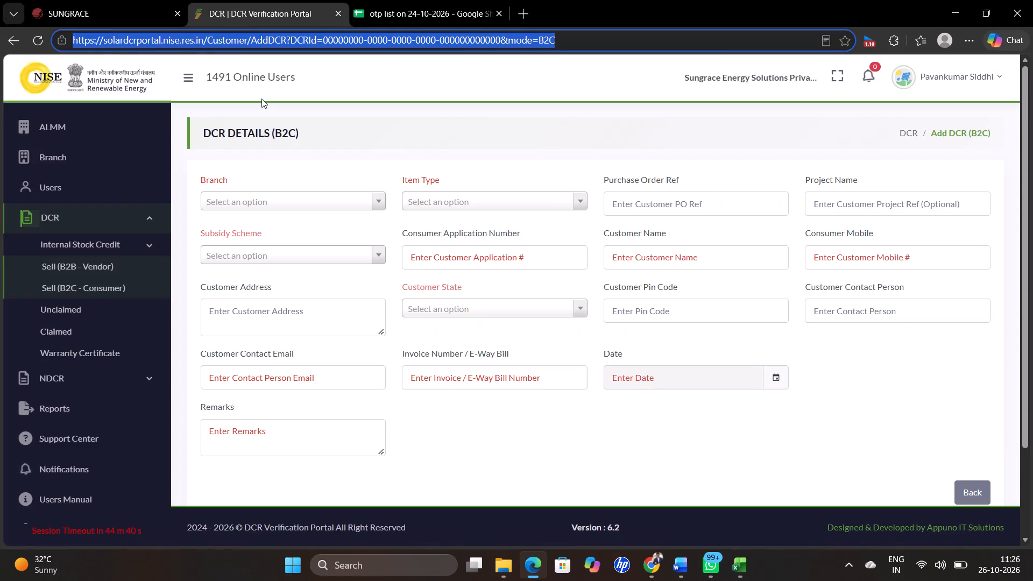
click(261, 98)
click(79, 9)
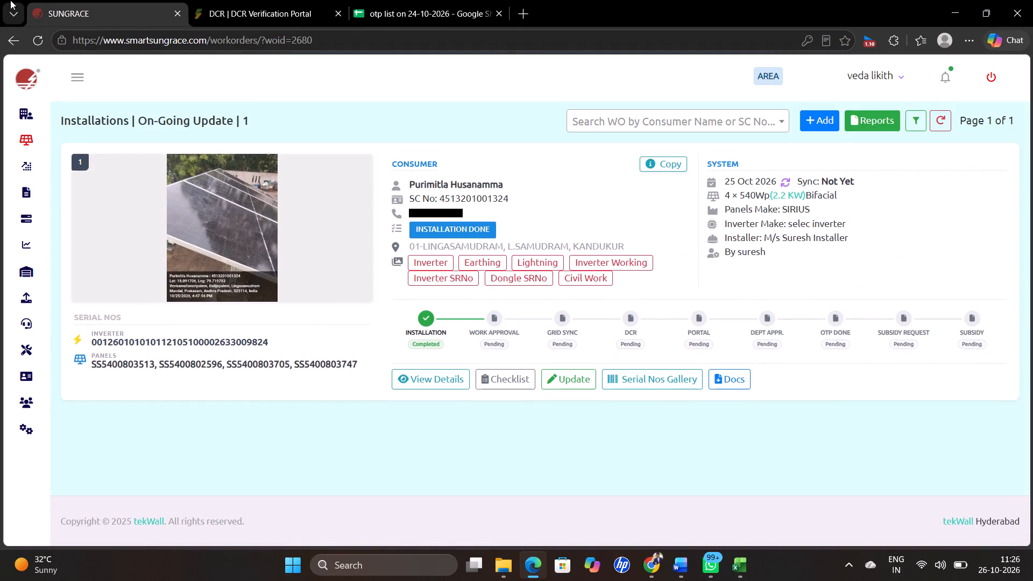
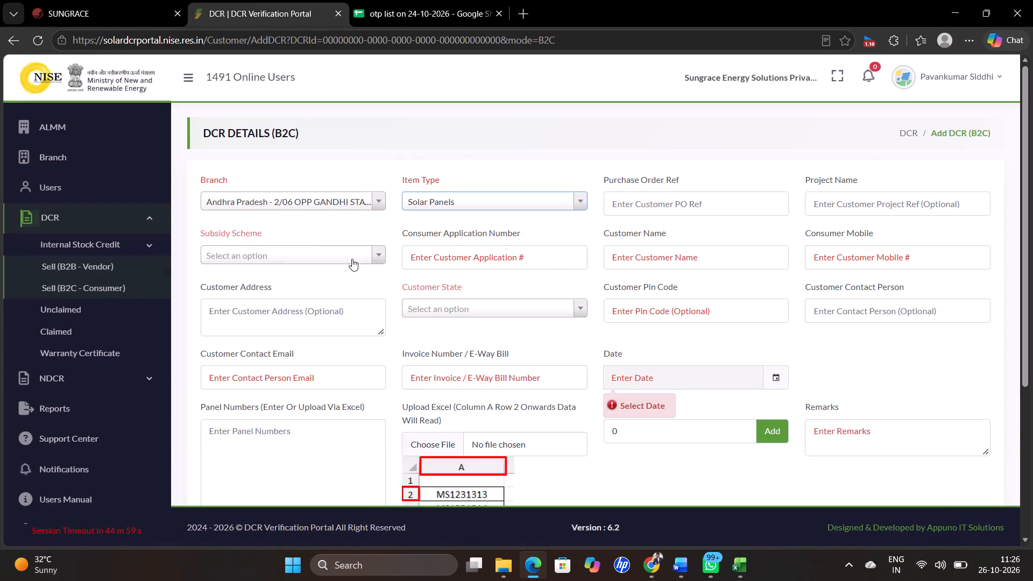
Set the subsidy scheme of the B2C DCR entry to PM Surya Ghar: Muft Bijli Yojana.
click(352, 259)
click(285, 355)
Copy the ULA number from the SUNGRACE record's quick copy details into the DCR form's consumer application number.
click(475, 240)
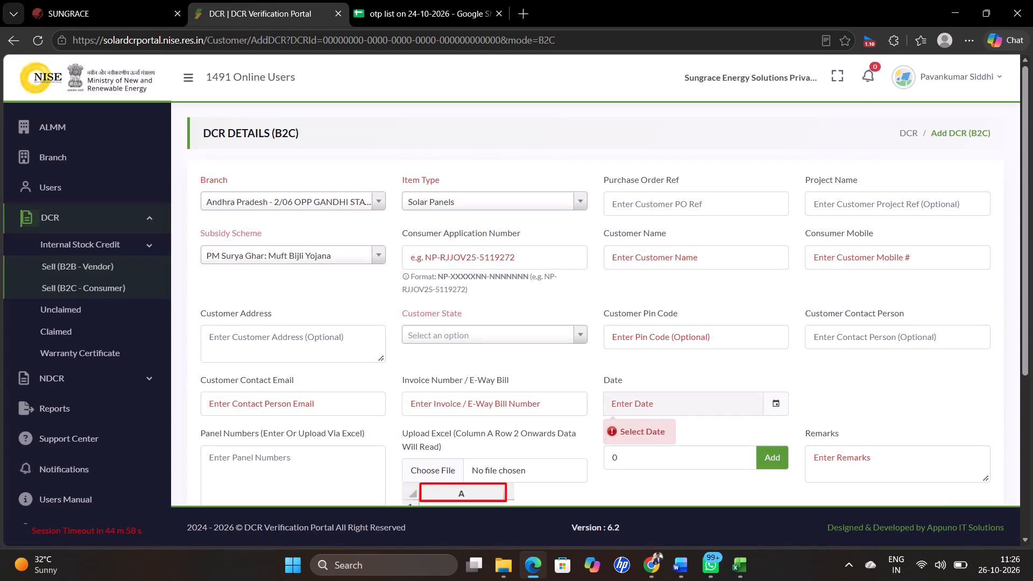
click(482, 252)
click(82, 5)
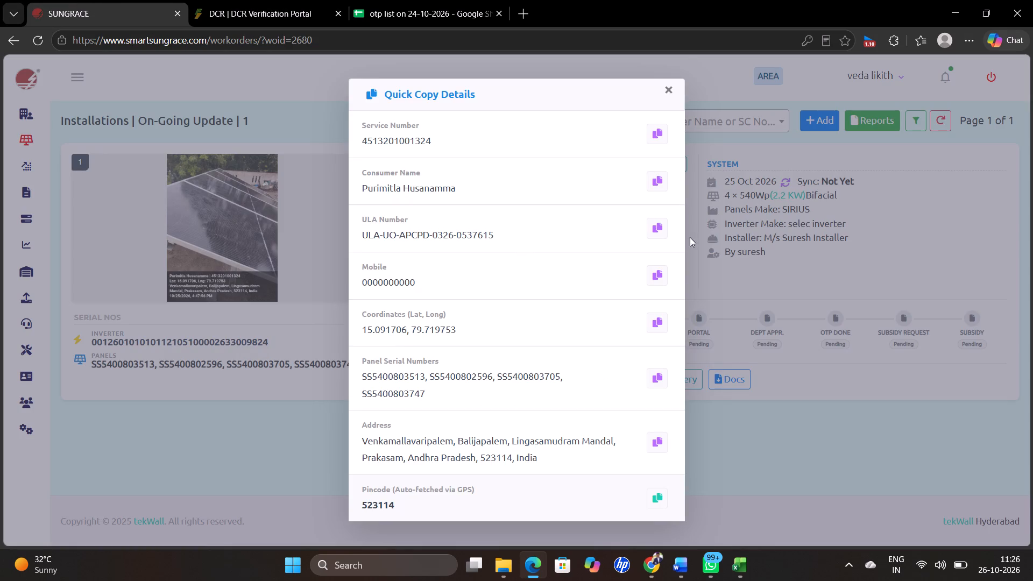
click(659, 227)
click(646, 135)
click(253, 18)
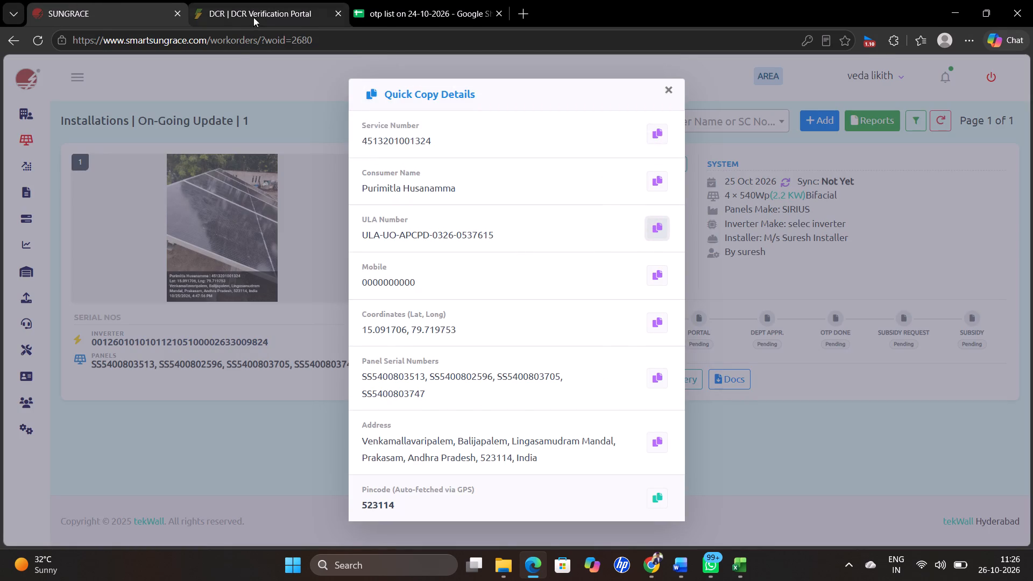
key(ctrl+v)
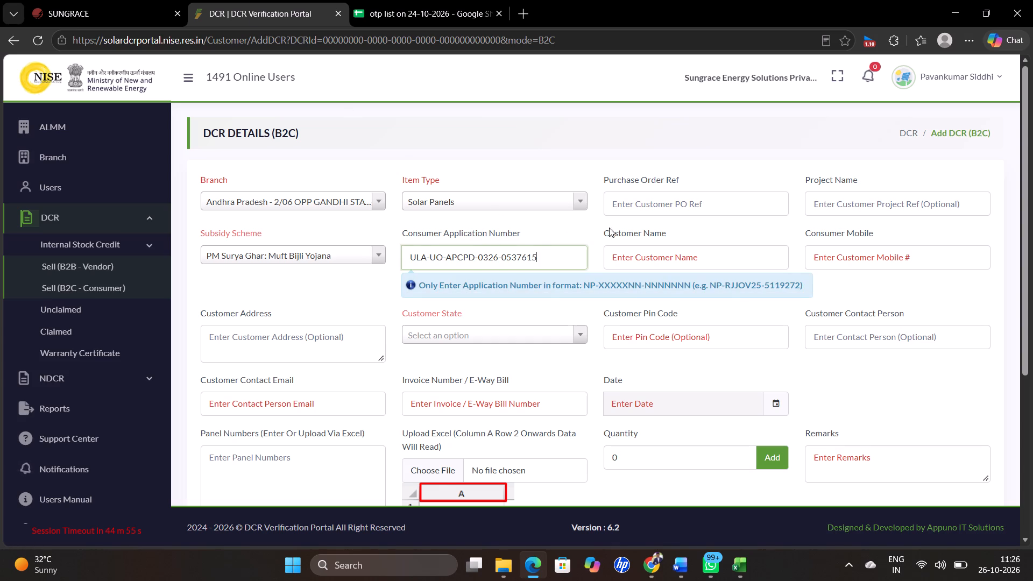
click(622, 244)
click(633, 264)
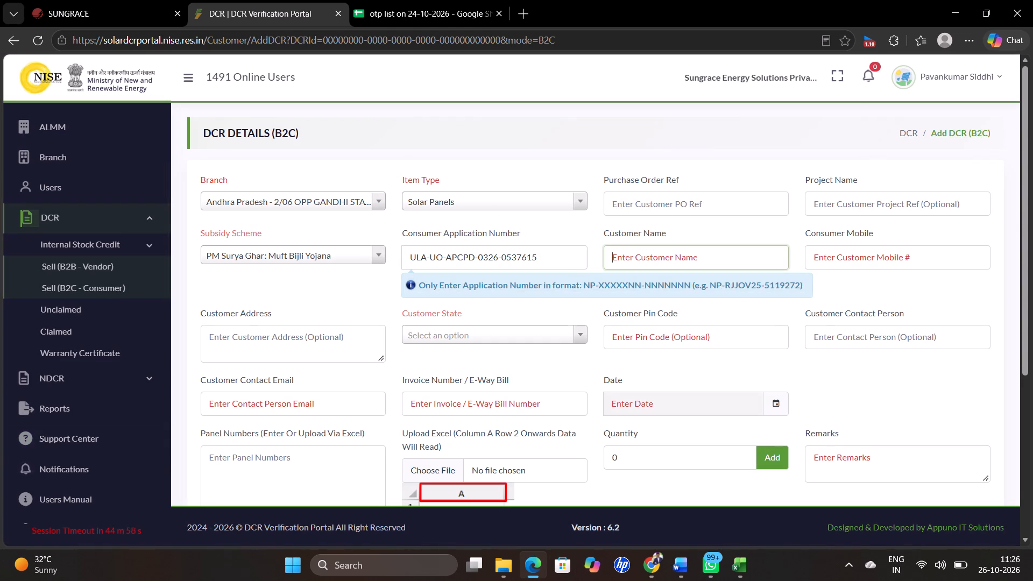
Copy the panel serial numbers from the SUNGRACE record into the DCR form's panel numbers.
click(279, 472)
click(80, 0)
scroll(341, 193, down, 5)
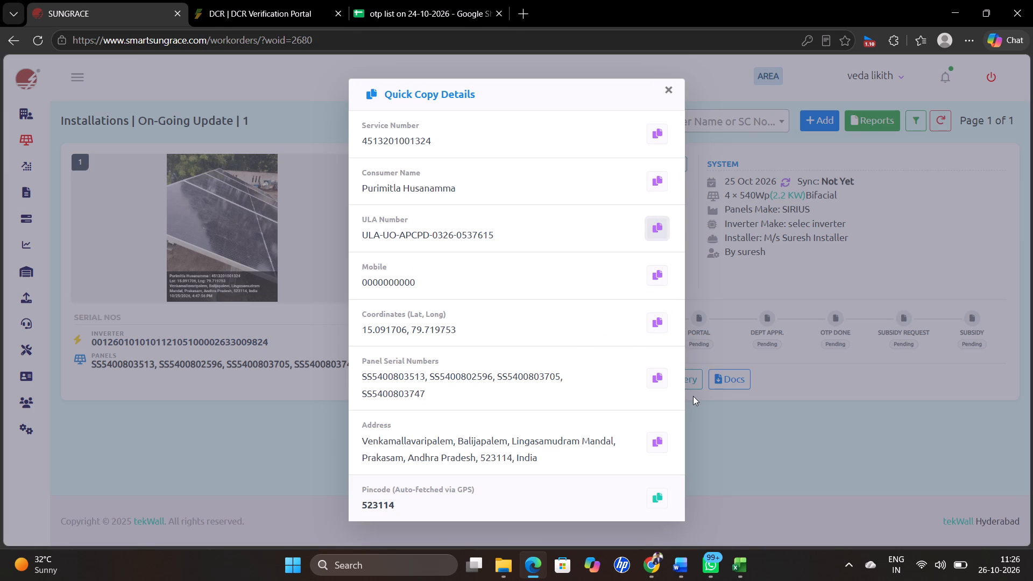
click(654, 376)
click(641, 144)
click(228, 23)
key(ctrl+v)
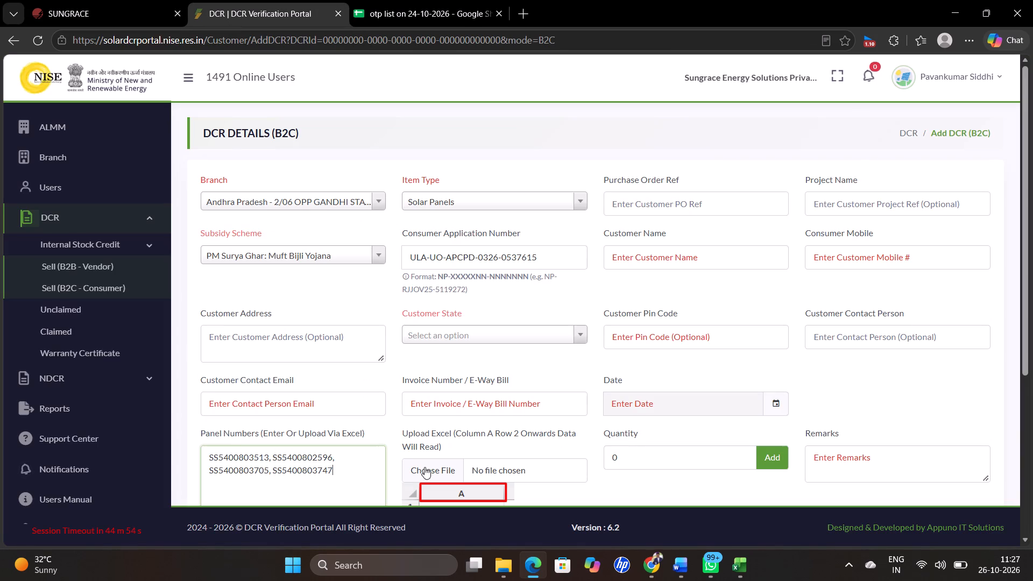
Separate the first panel serial number onto its own line and remove the comma after it.
click(273, 460)
key(BackSpace)
key(Return)
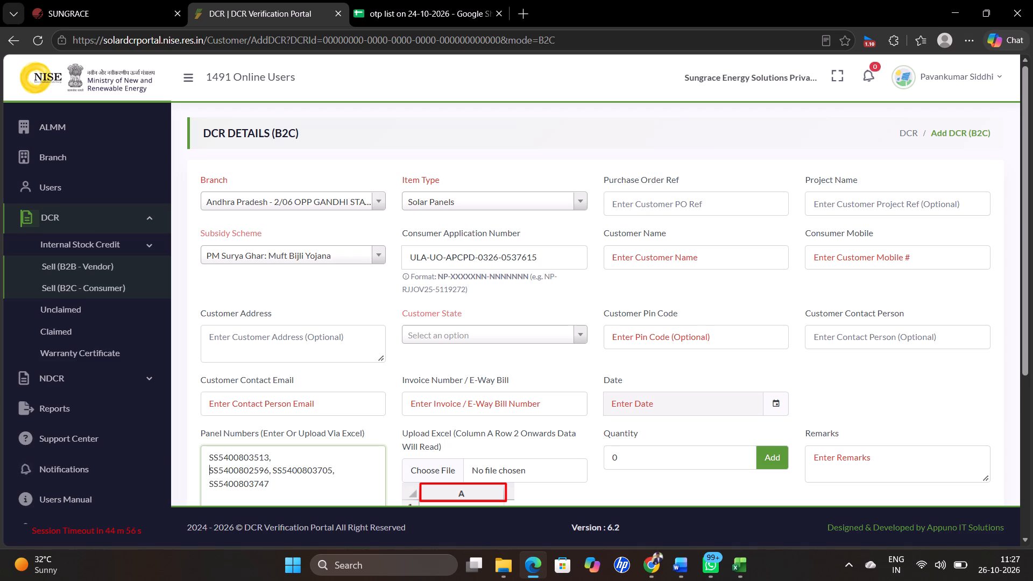
key(Up)
key(Right)
key(Right)
key(Right)
key(Right)
key(Right)
key(Right)
key(Right)
key(Right)
key(Right)
key(Right)
key(Right)
key(Right)
key(Right)
key(BackSpace)
Remove the comma after the second panel serial number and start a new line there.
key(Down)
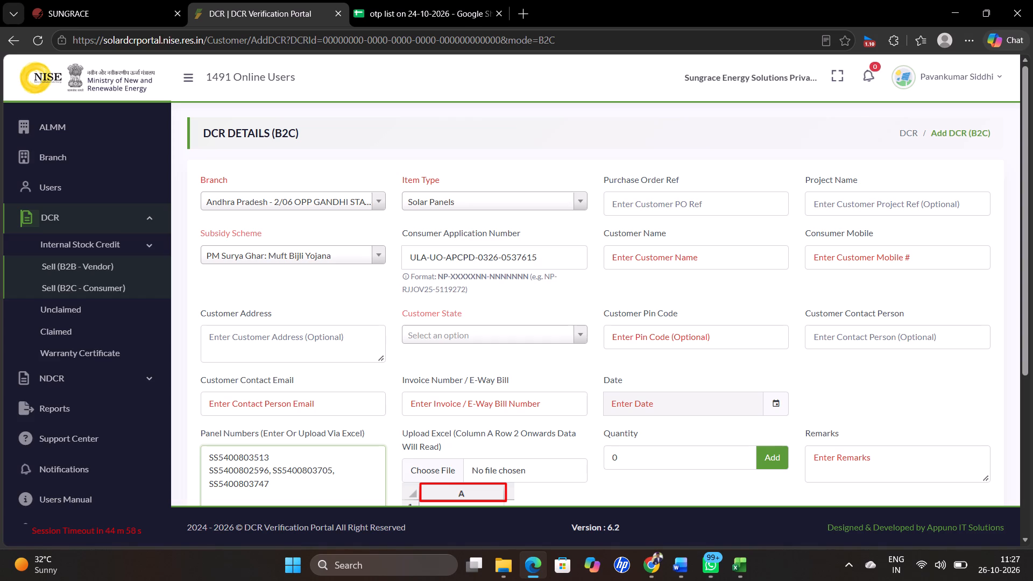
key(Right)
key(BackSpace)
key(Down)
key(Up)
key(Return)
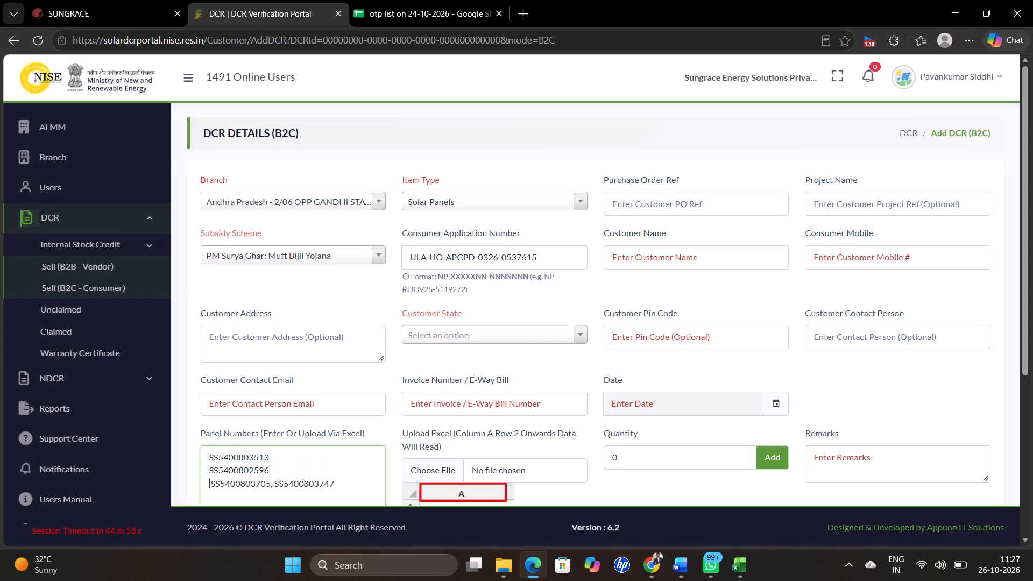
Replace the comma between the third and fourth panel serial numbers with a line break.
key(Down)
key(Left)
key(Left)
key(Left)
key(Left)
key(Left)
key(Left)
key(Left)
key(Left)
key(Left)
key(Left)
key(Left)
key(Left)
key(Left)
key(BackSpace)
key(Return)
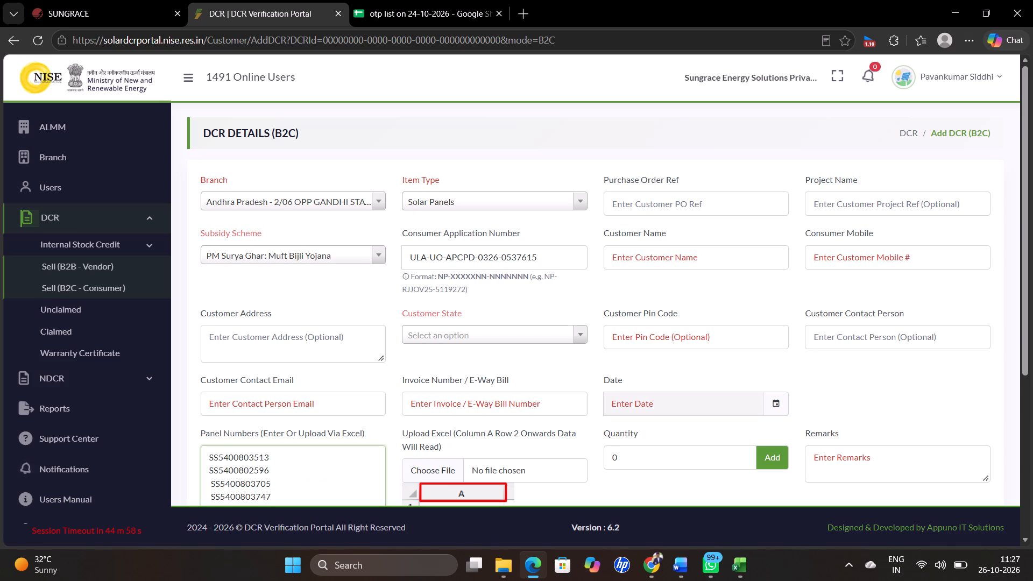
Set the panel quantity to 4.
click(656, 460)
key(BackSpace)
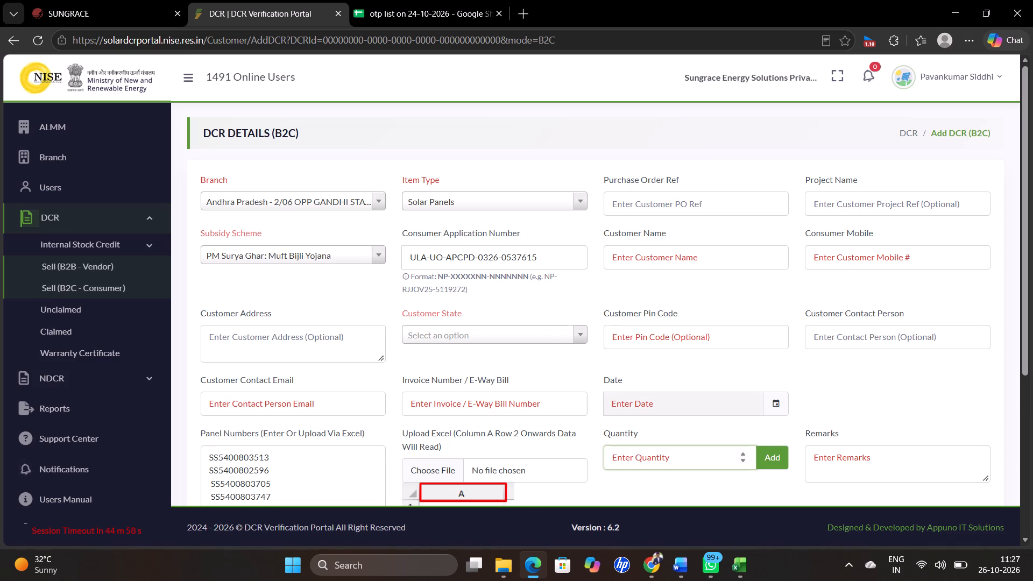
key(4)
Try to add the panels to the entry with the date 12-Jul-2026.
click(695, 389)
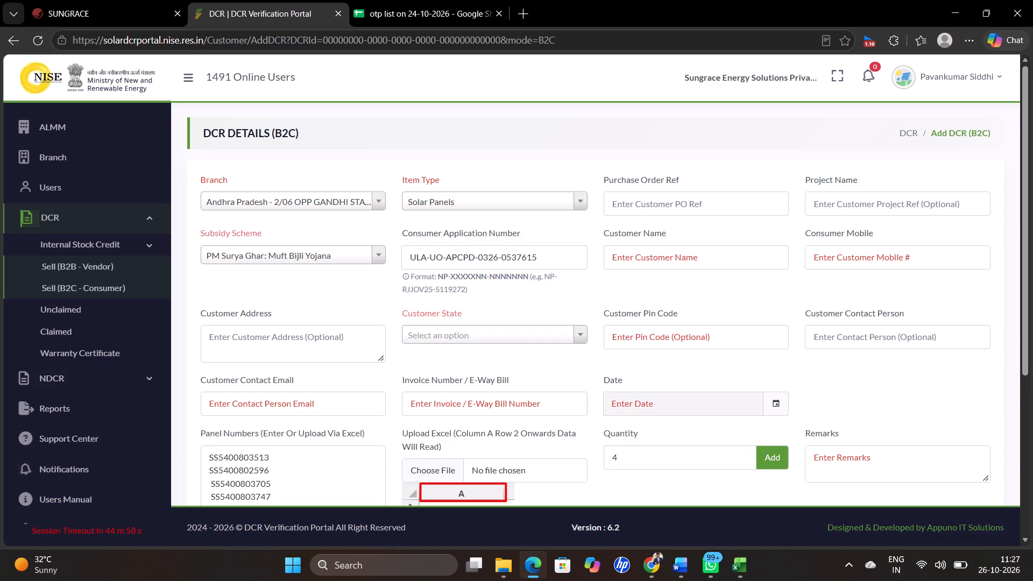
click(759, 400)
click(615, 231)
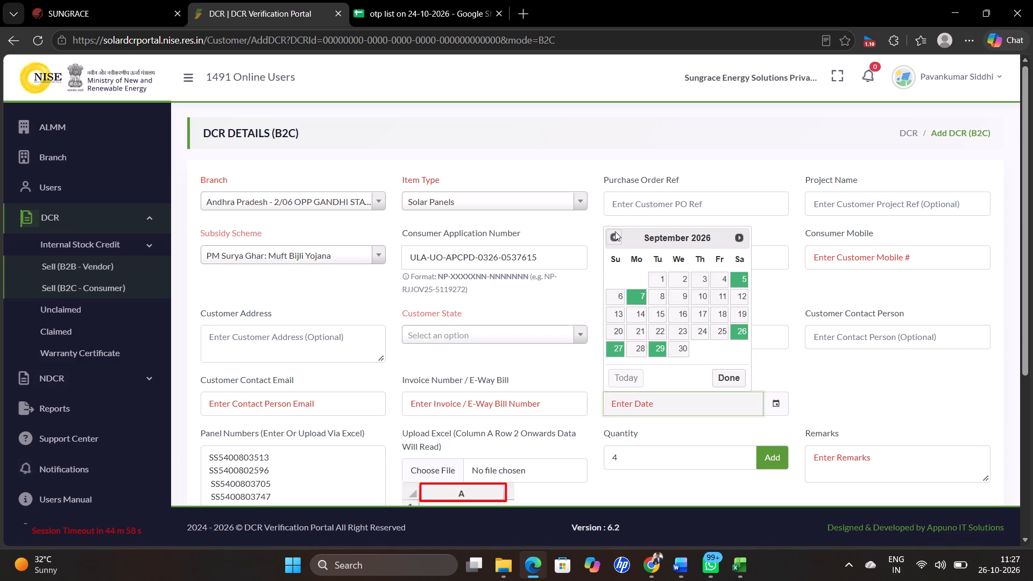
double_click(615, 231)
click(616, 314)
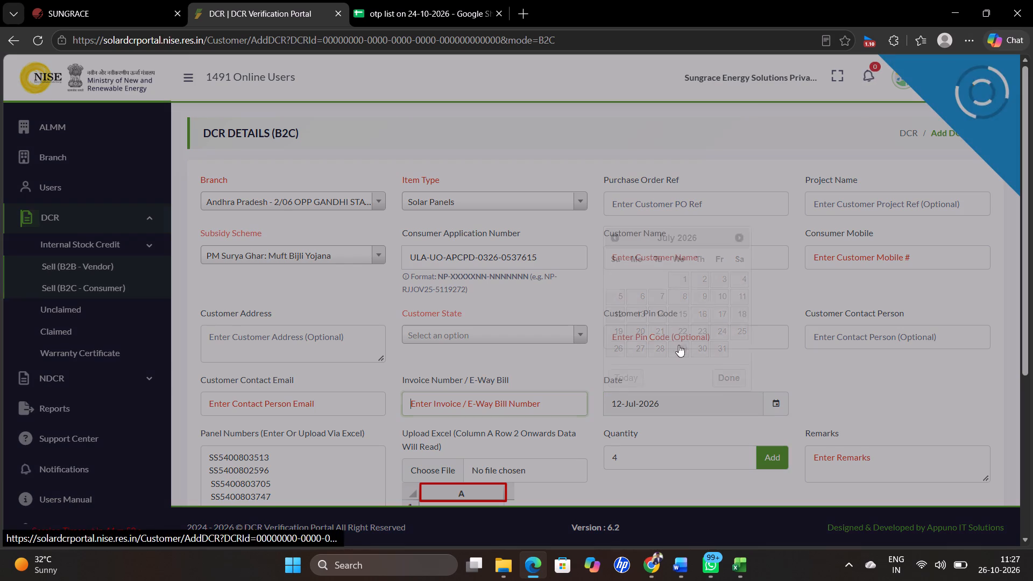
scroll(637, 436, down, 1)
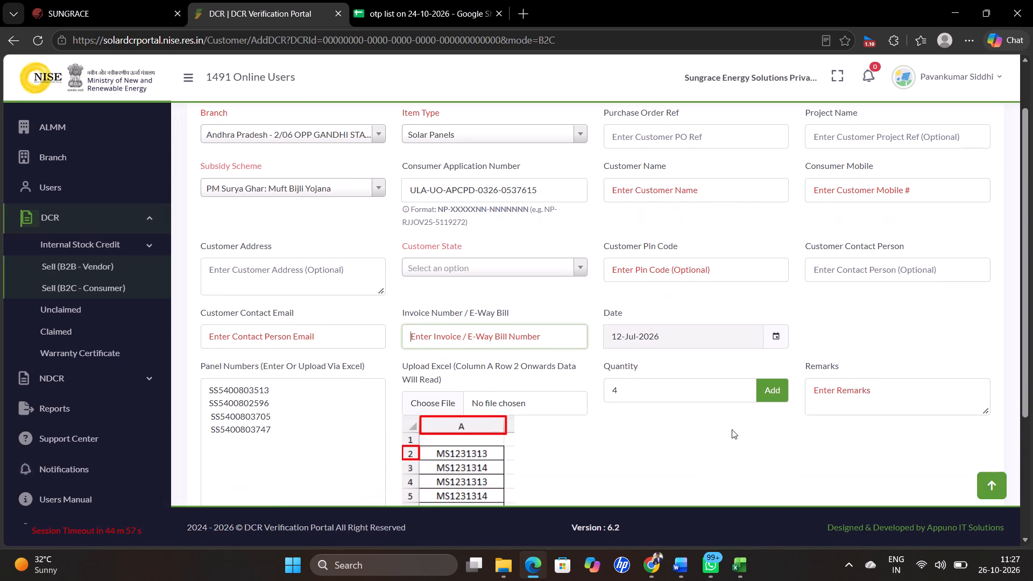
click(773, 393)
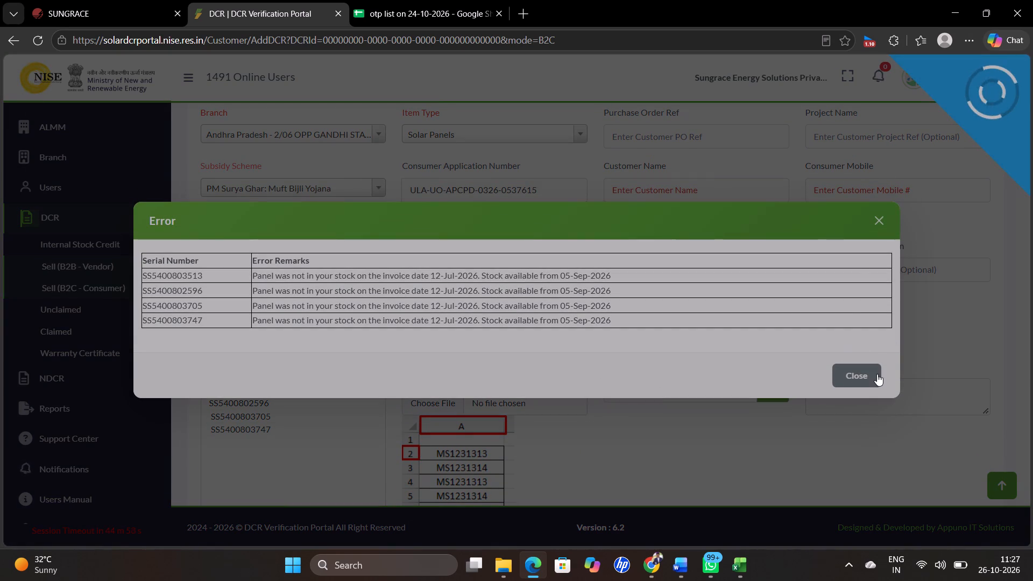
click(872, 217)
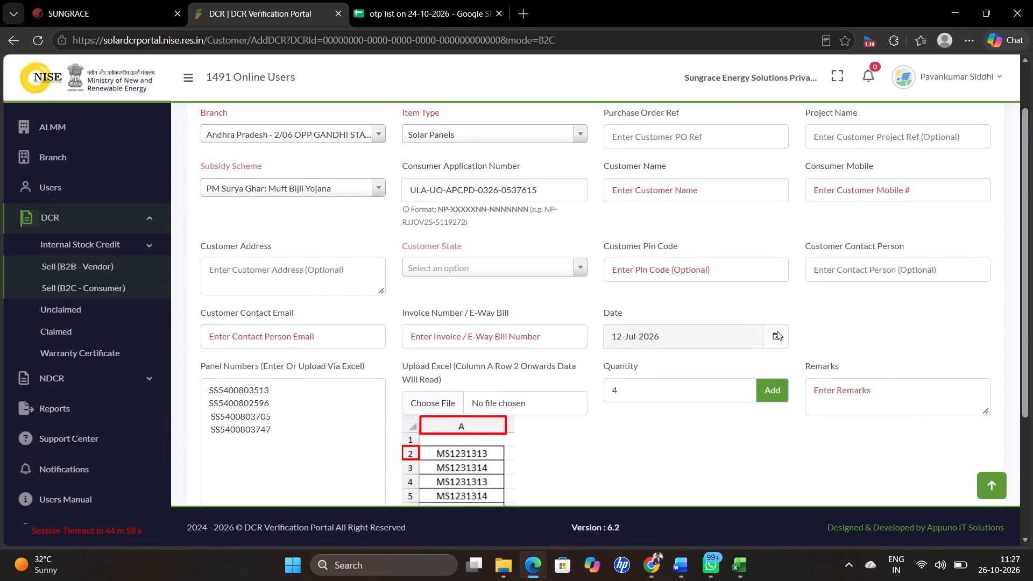
Set the date to 08-Sep-2026 and add the four panels to the DCR entry.
click(786, 334)
click(774, 331)
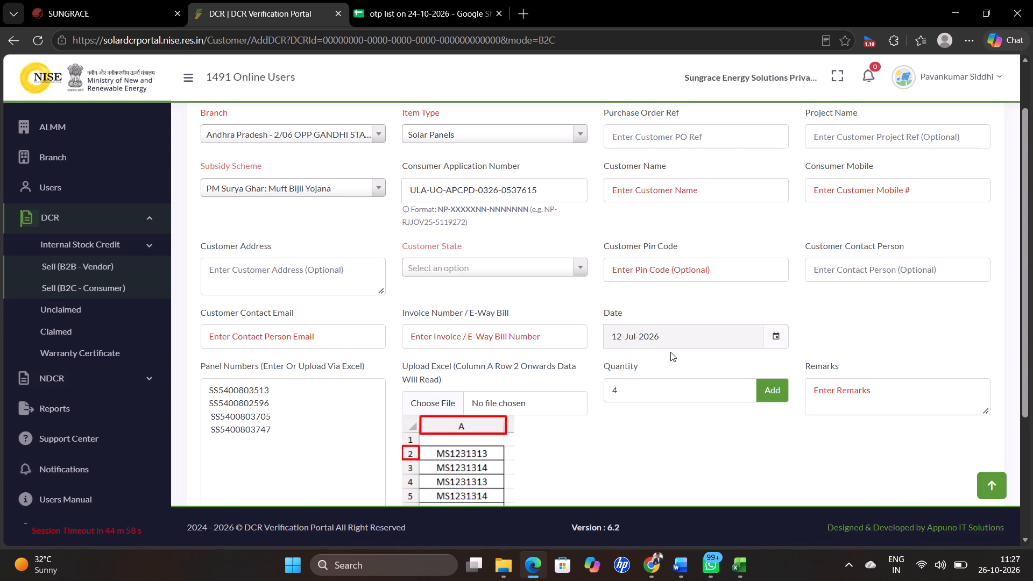
click(670, 346)
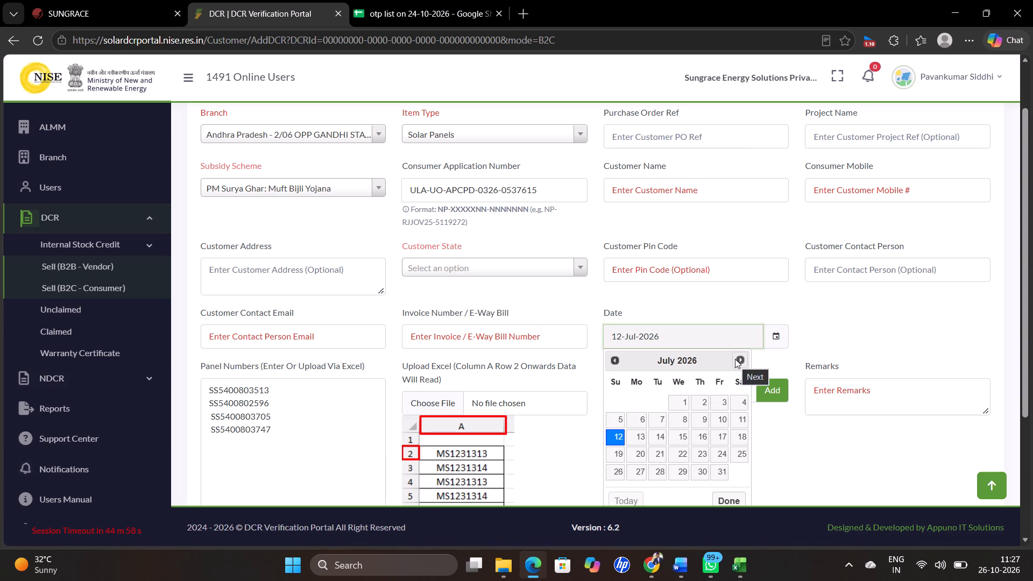
click(730, 365)
double_click(739, 360)
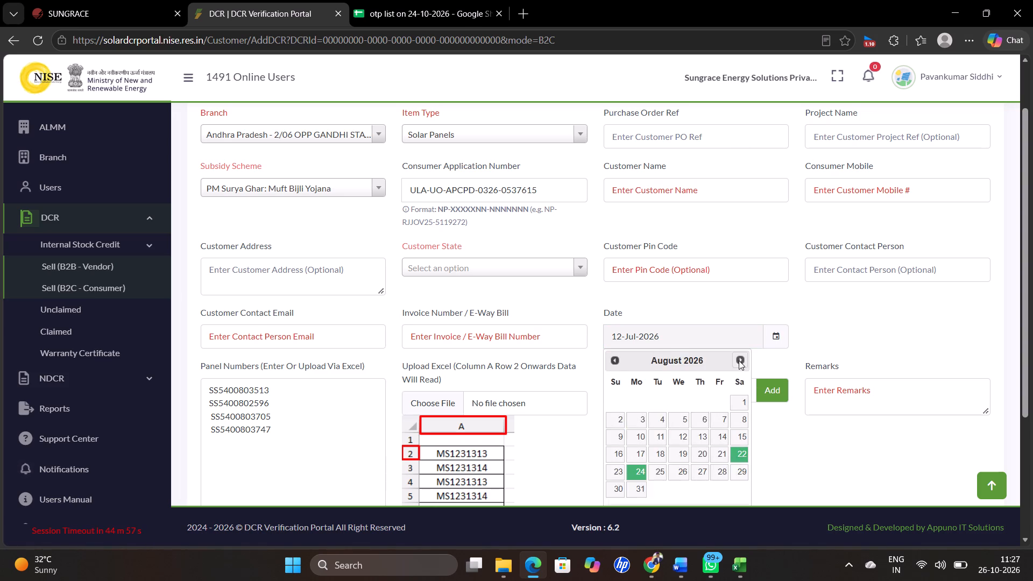
click(657, 420)
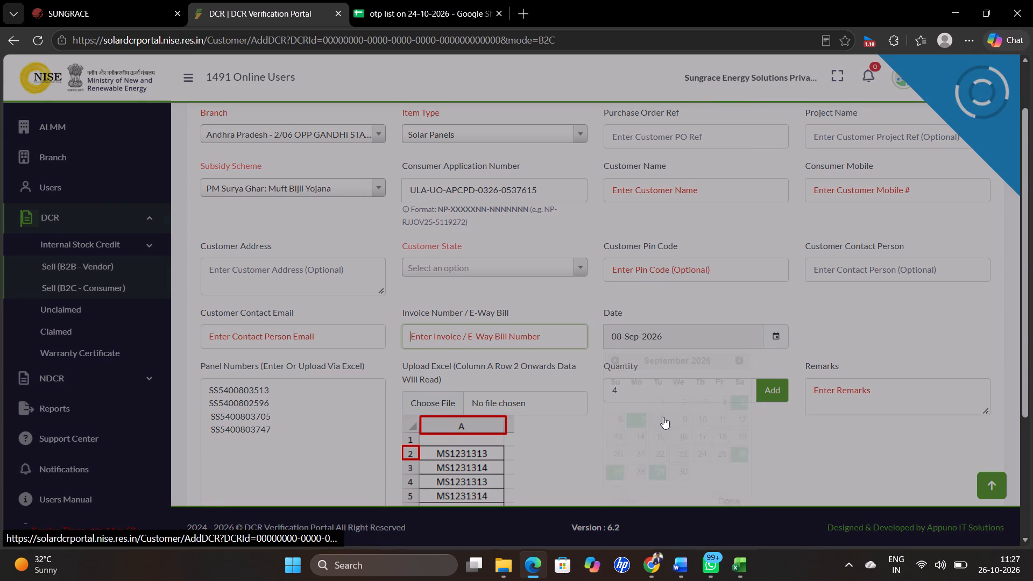
click(777, 386)
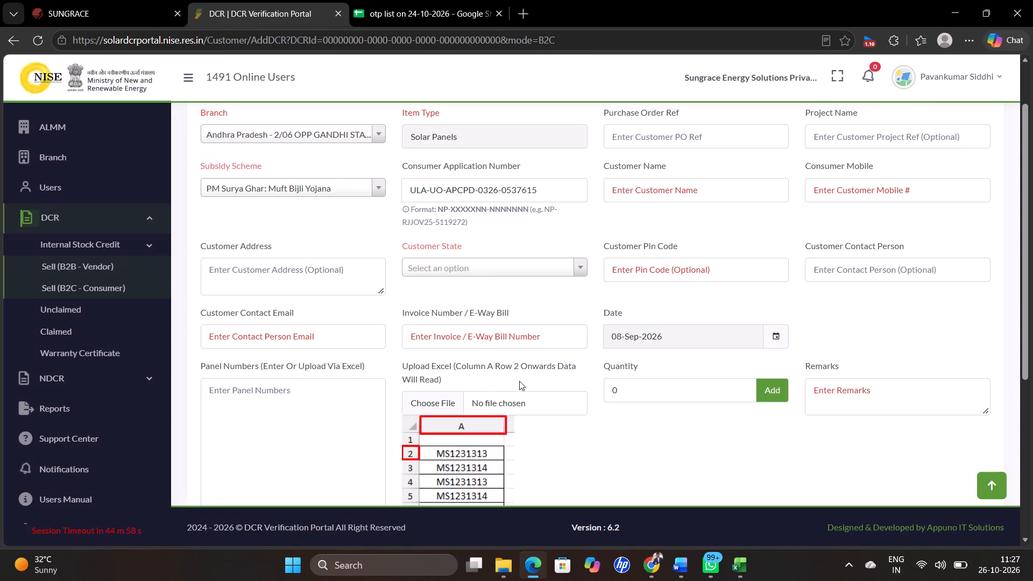
click(481, 335)
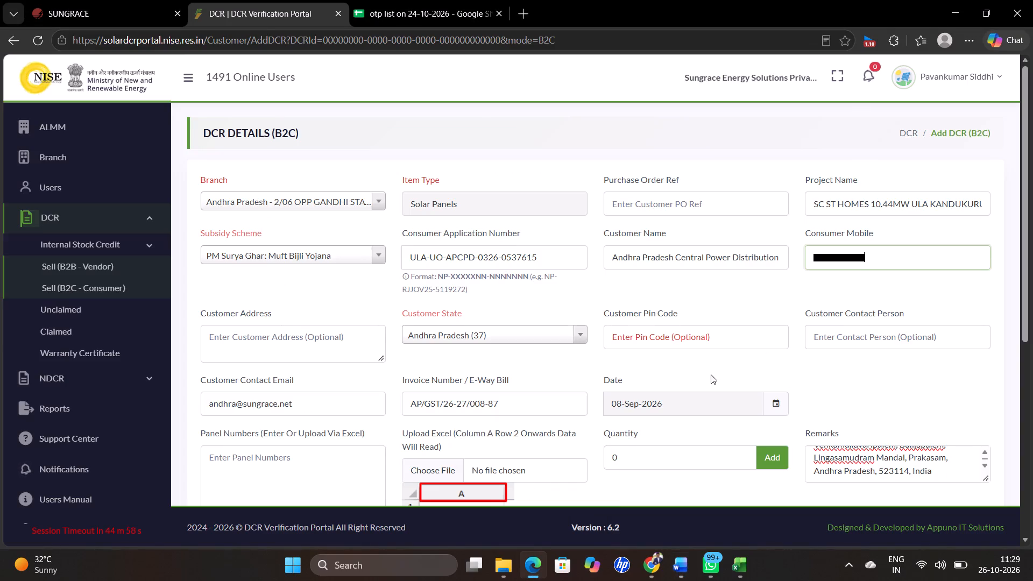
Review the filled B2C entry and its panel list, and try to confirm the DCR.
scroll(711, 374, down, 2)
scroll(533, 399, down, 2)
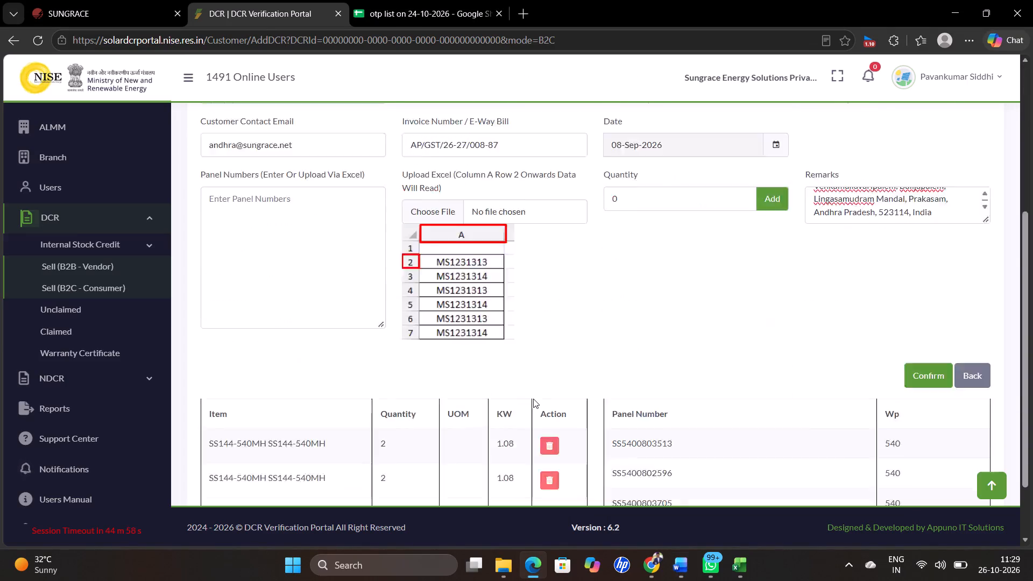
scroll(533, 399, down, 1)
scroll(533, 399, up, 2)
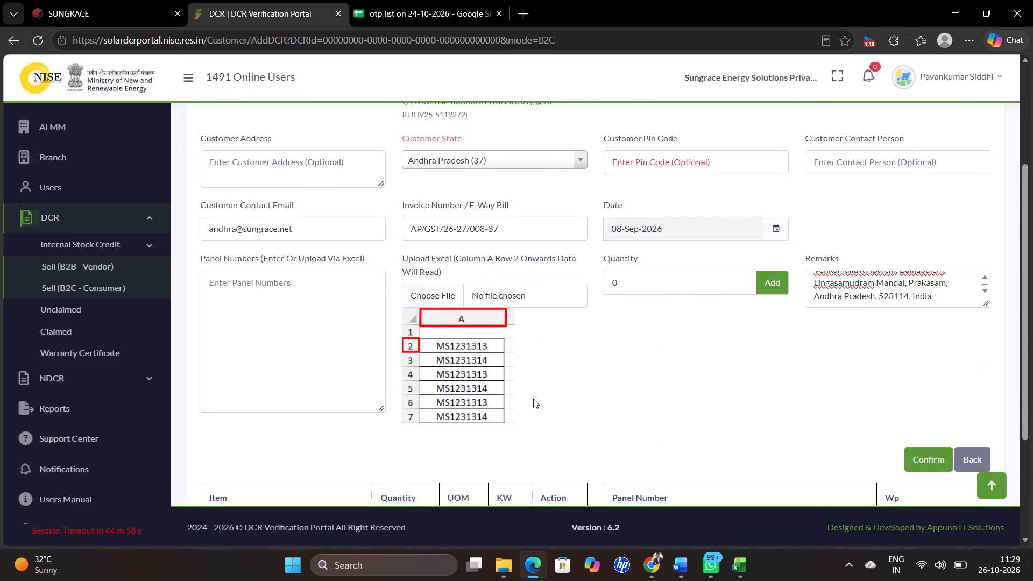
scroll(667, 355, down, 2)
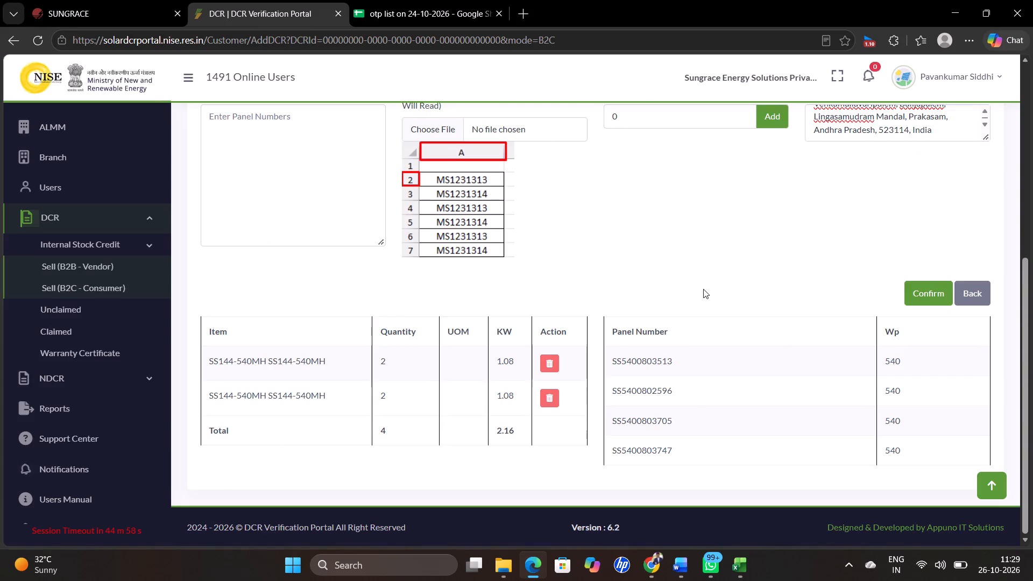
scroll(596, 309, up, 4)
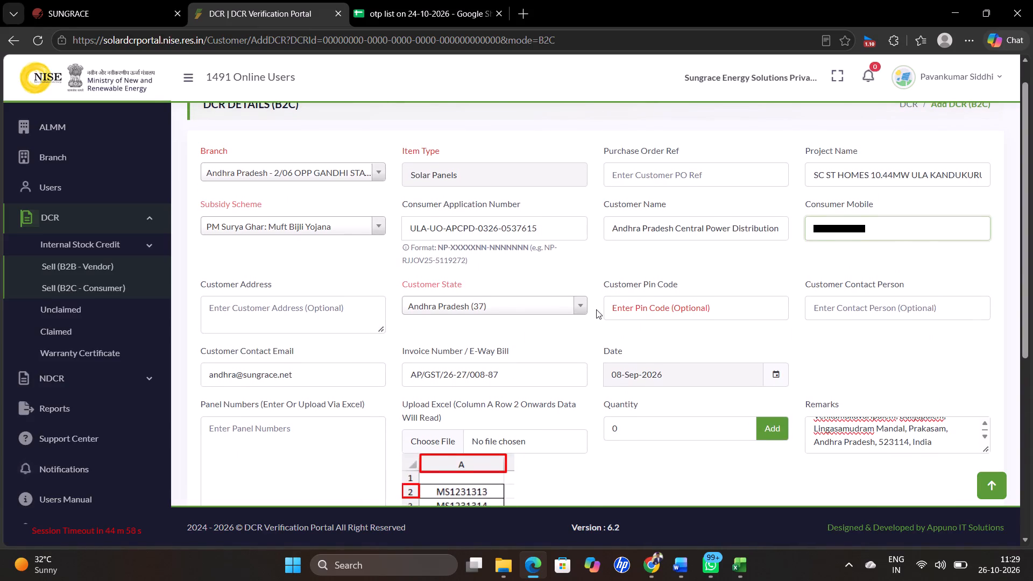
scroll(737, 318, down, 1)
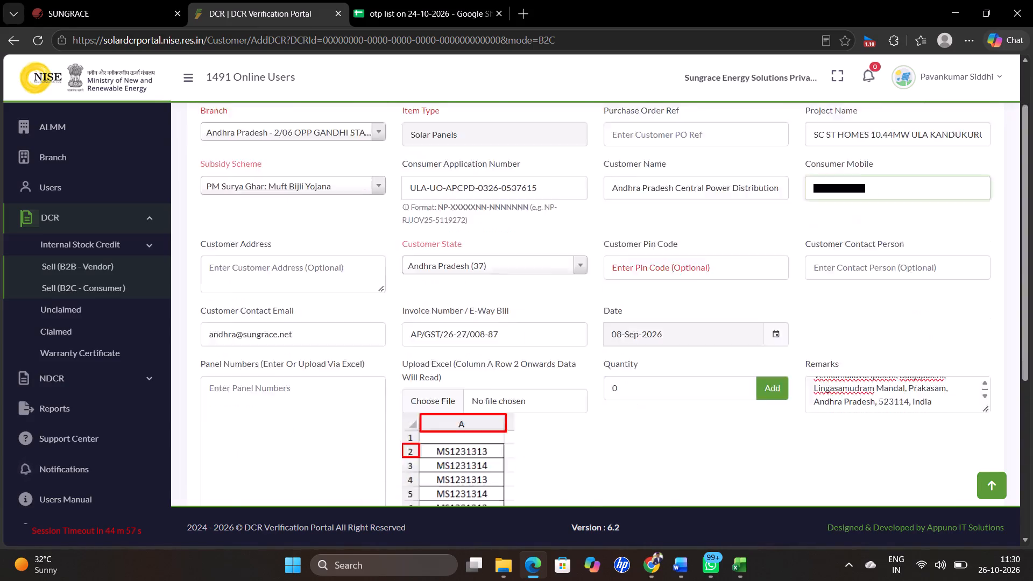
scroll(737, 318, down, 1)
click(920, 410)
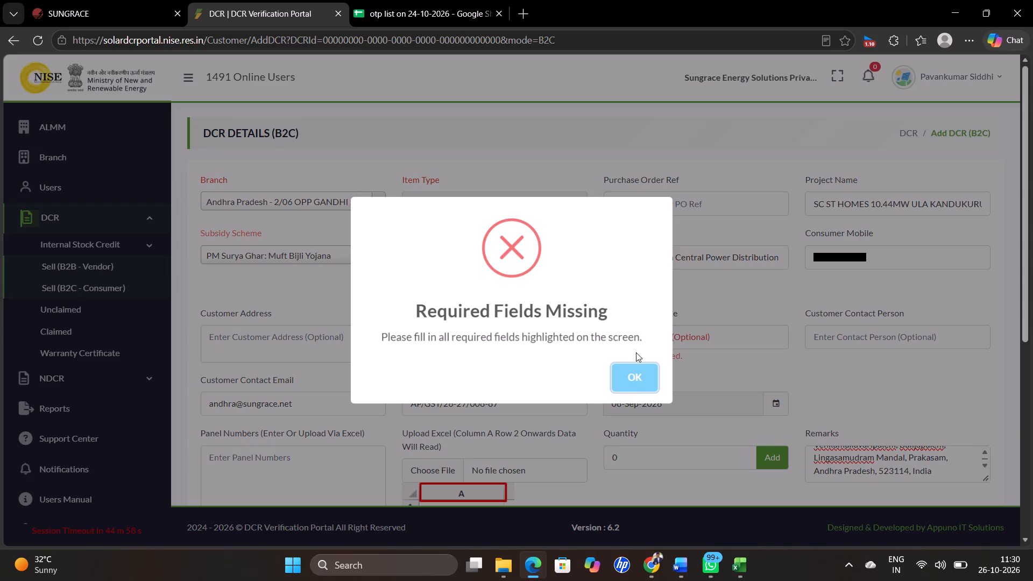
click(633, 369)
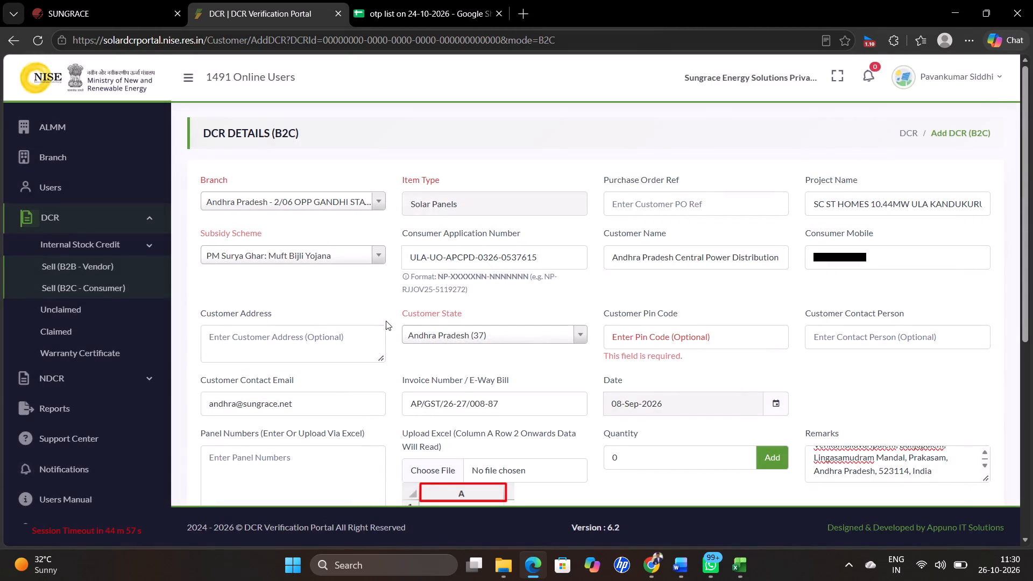
Copy the pincode from the installation's Quick Copy Details in SUNGRACE into the Customer Pin Code of the DCR entry.
click(657, 335)
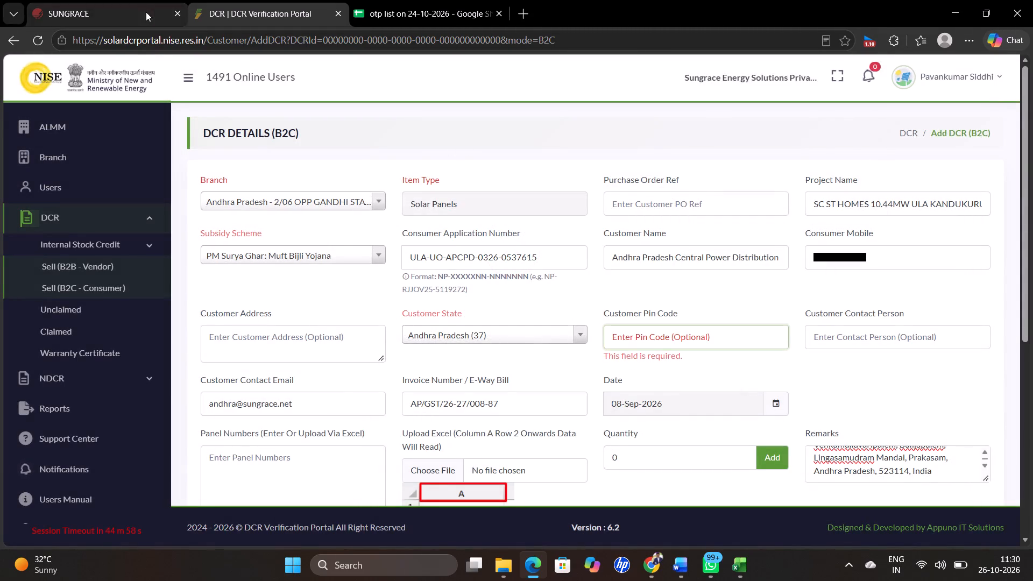
click(143, 10)
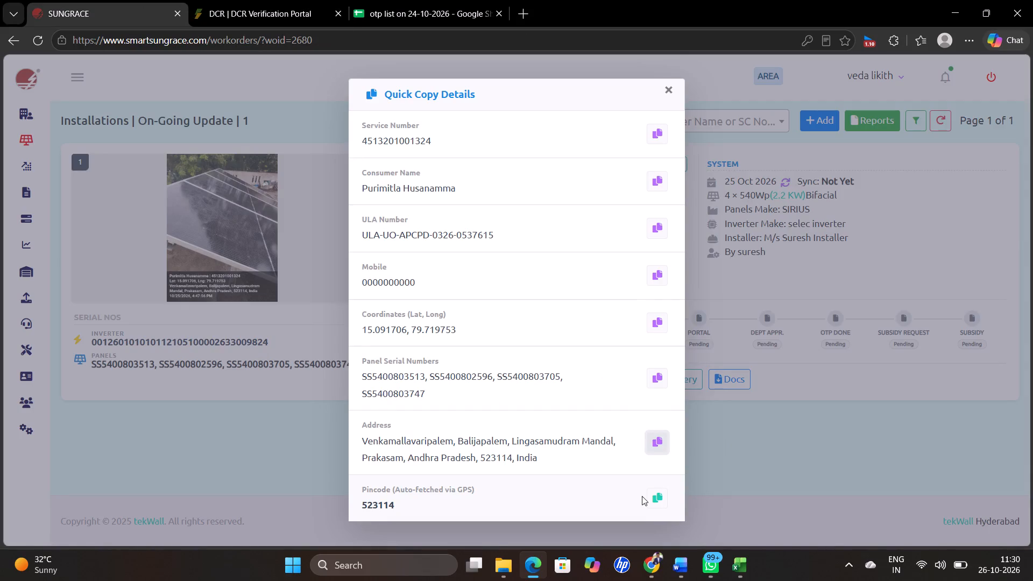
click(660, 501)
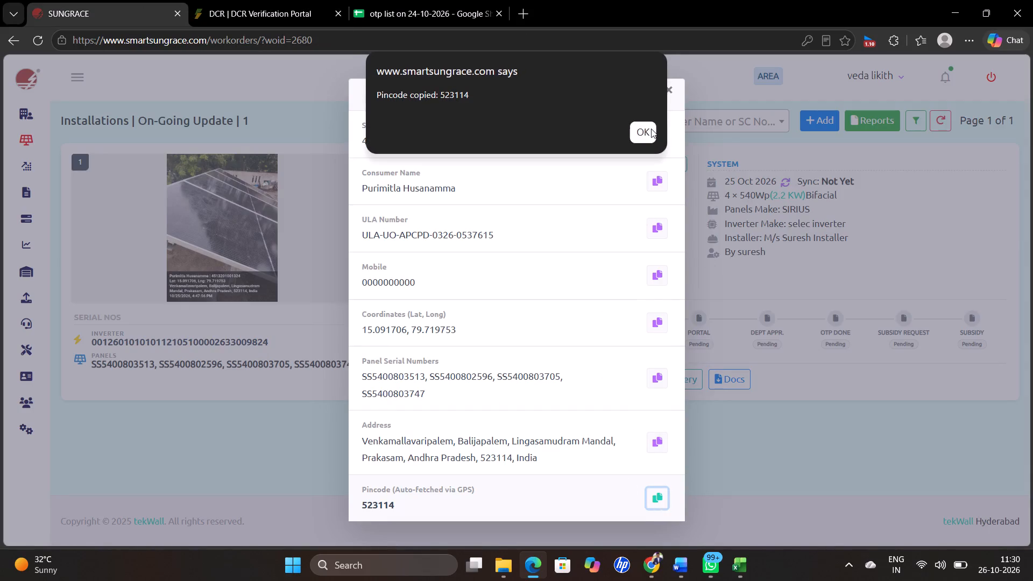
click(651, 129)
click(284, 20)
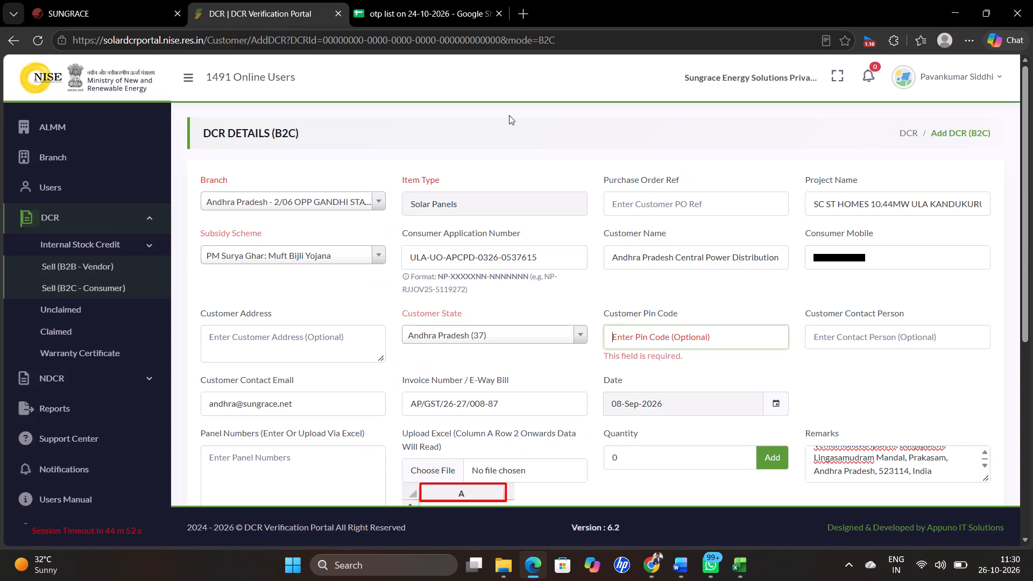
click(624, 337)
key(ctrl+v)
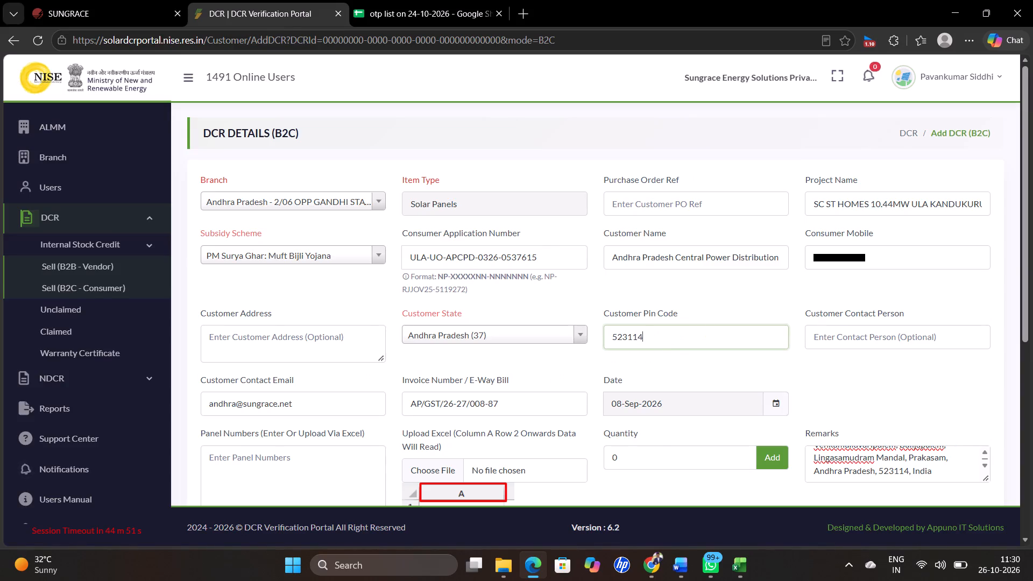
Confirm the completed B2C DCR entry on the portal.
scroll(657, 435, down, 4)
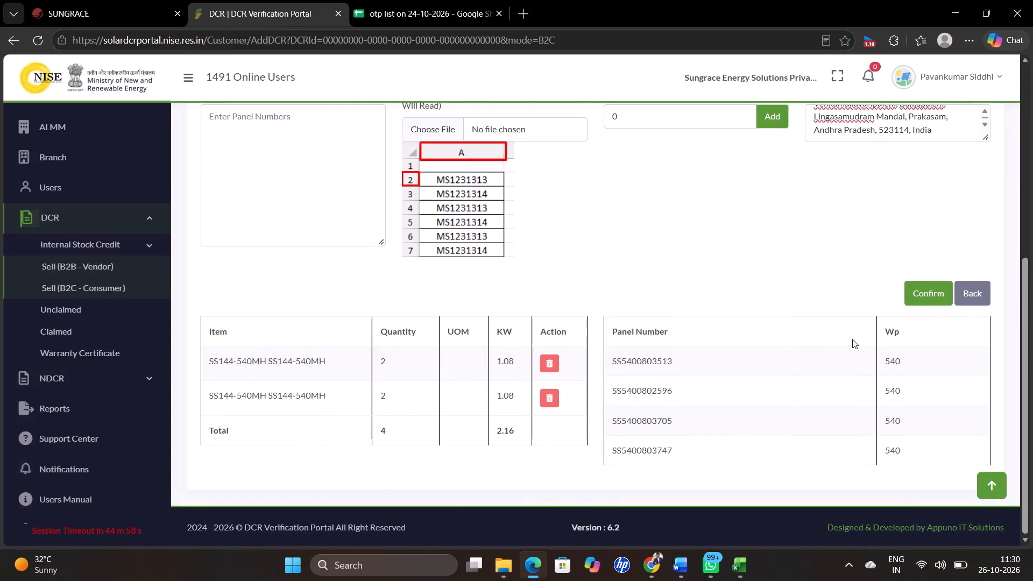
click(914, 296)
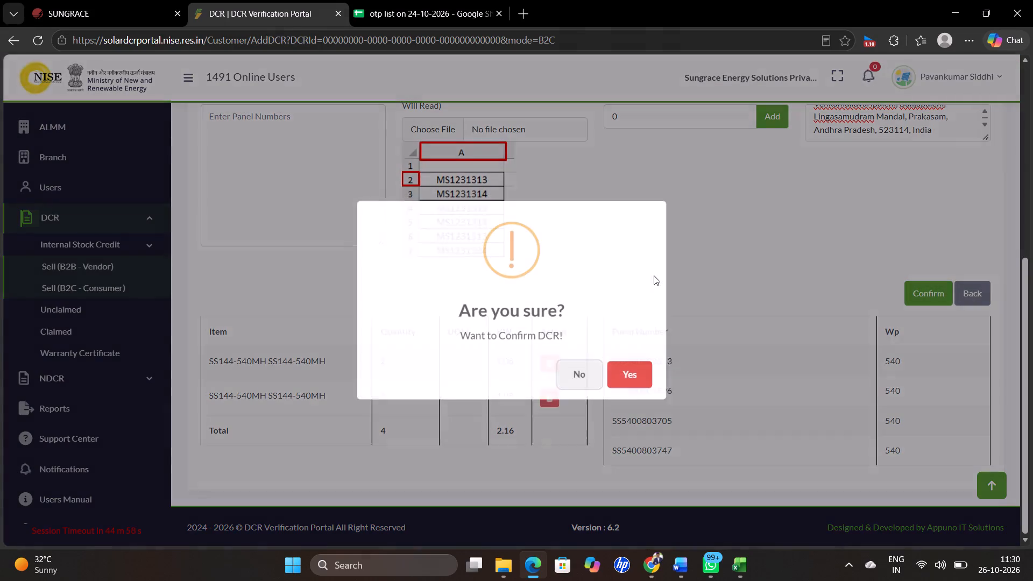
click(627, 381)
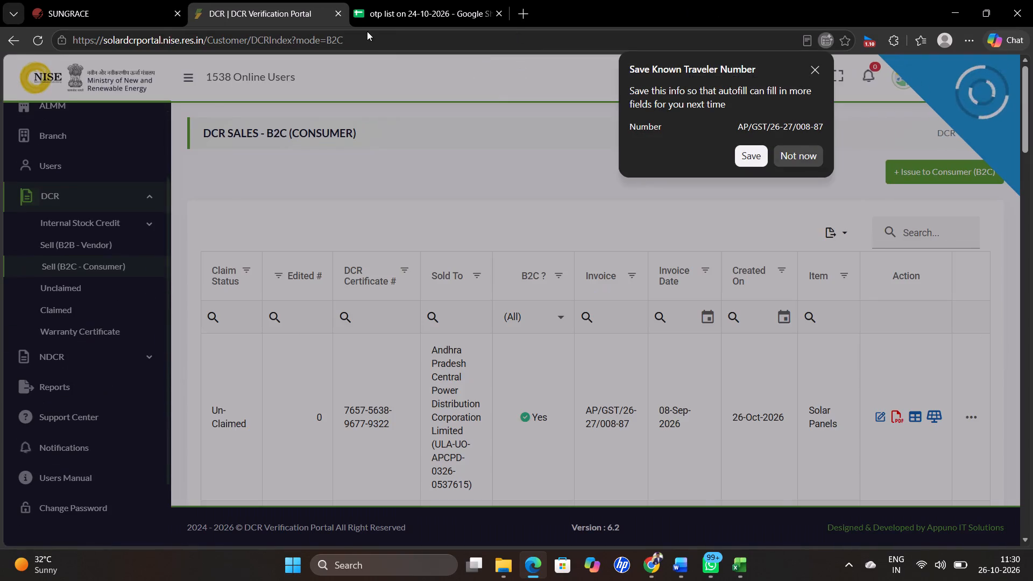
Copy the service number from the installation's Quick Copy Details in SUNGRACE and return to the DCR sales list.
click(146, 15)
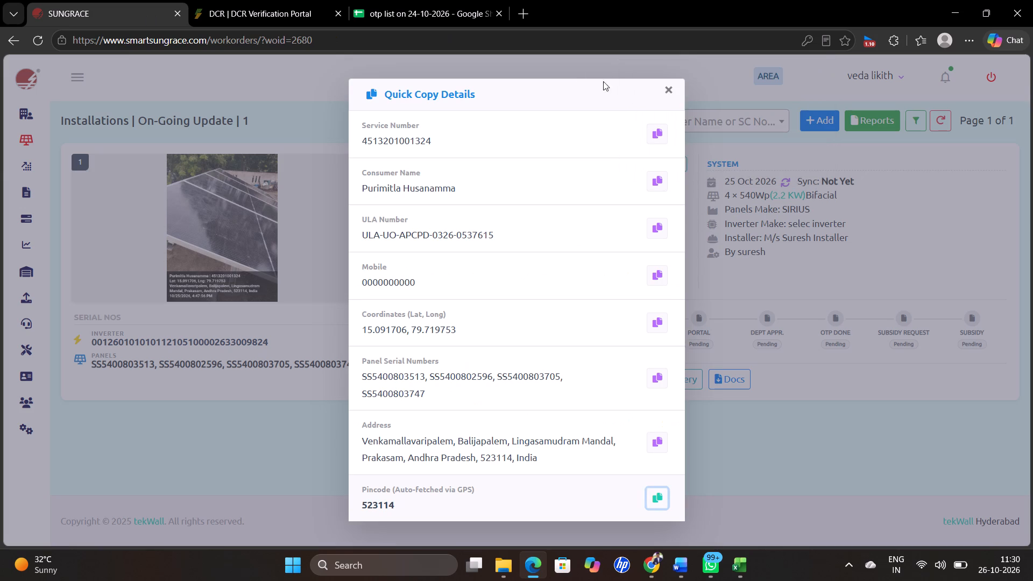
click(652, 131)
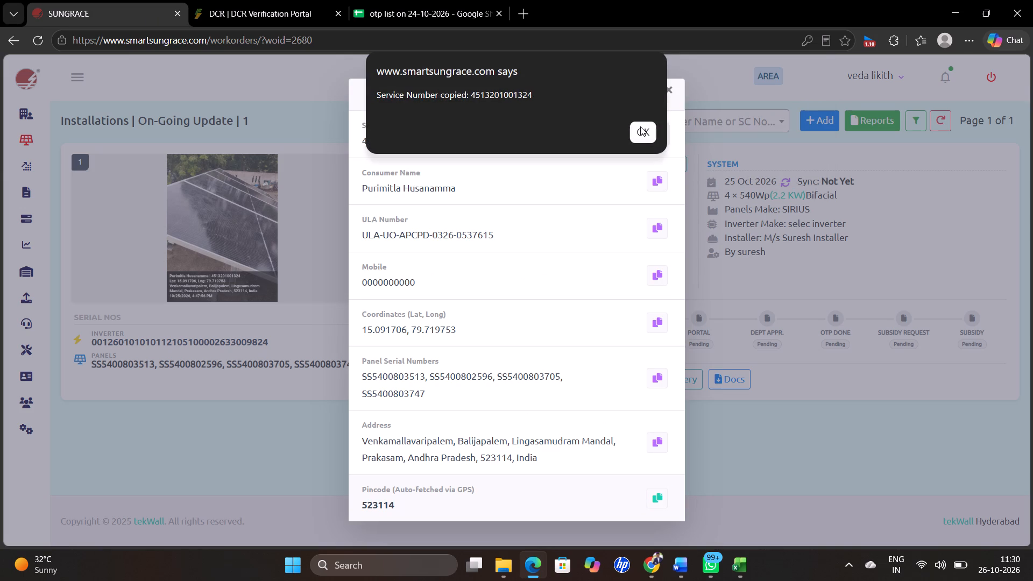
click(640, 126)
click(257, 0)
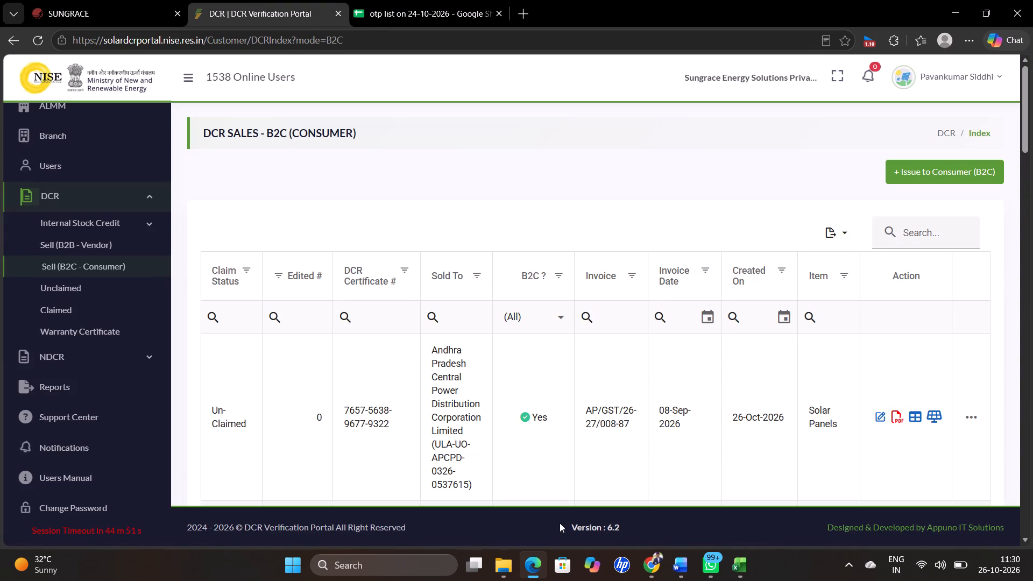
Switch to File Explorer, check the contents of New folder (2) inside DCR008, and go back to the DCR008 folder list.
click(490, 506)
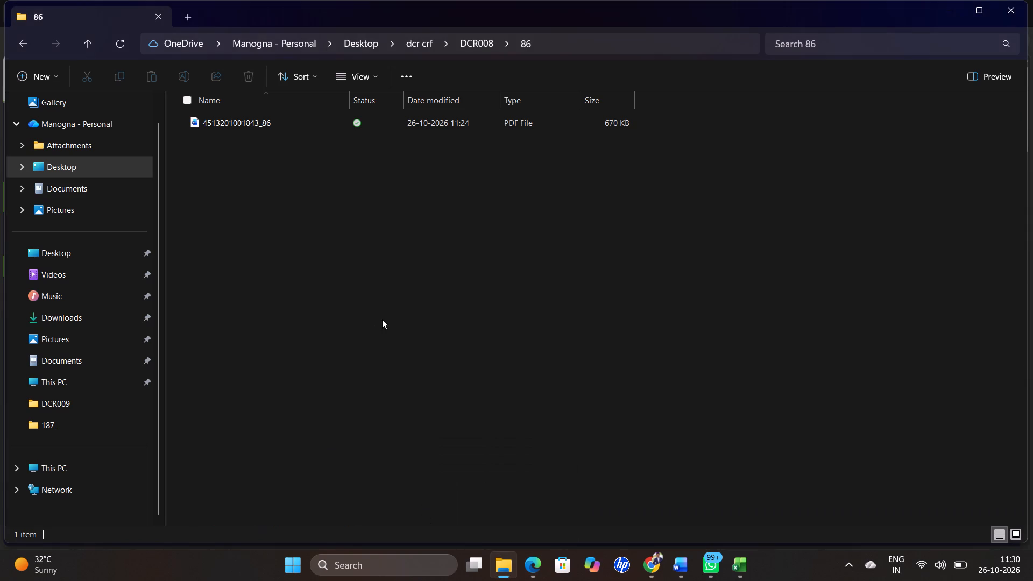
click(447, 49)
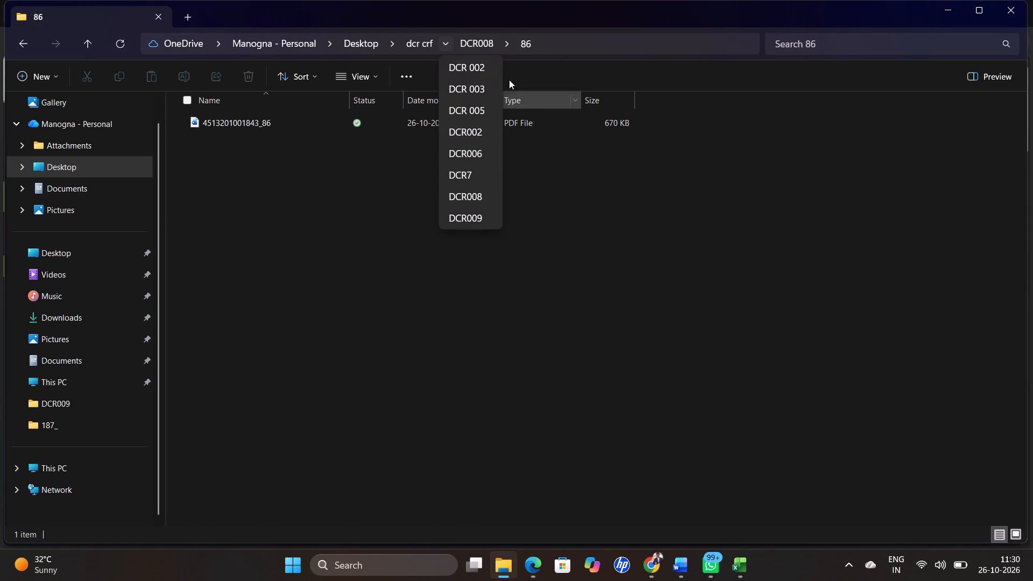
click(505, 46)
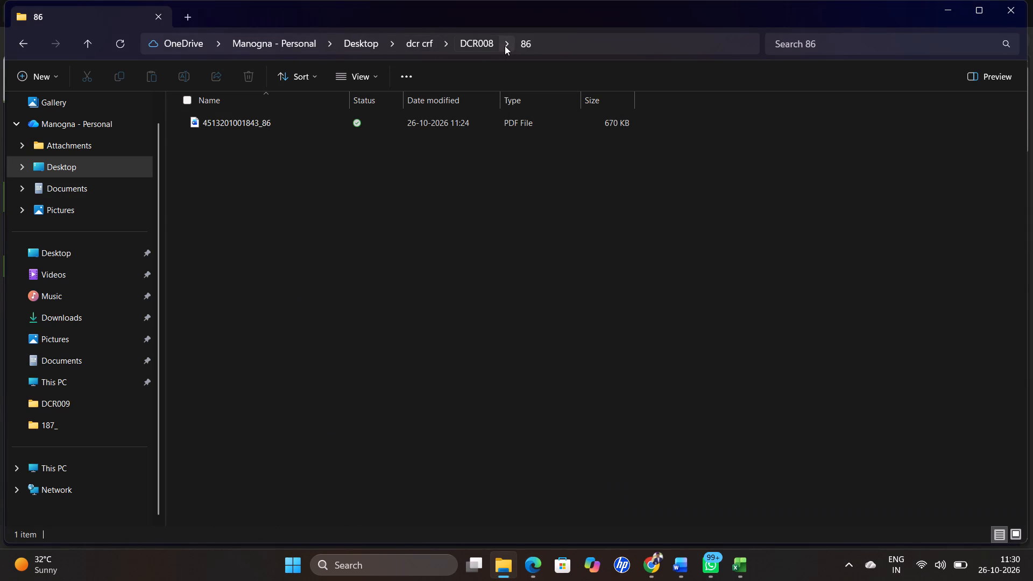
click(505, 46)
scroll(538, 179, down, 6)
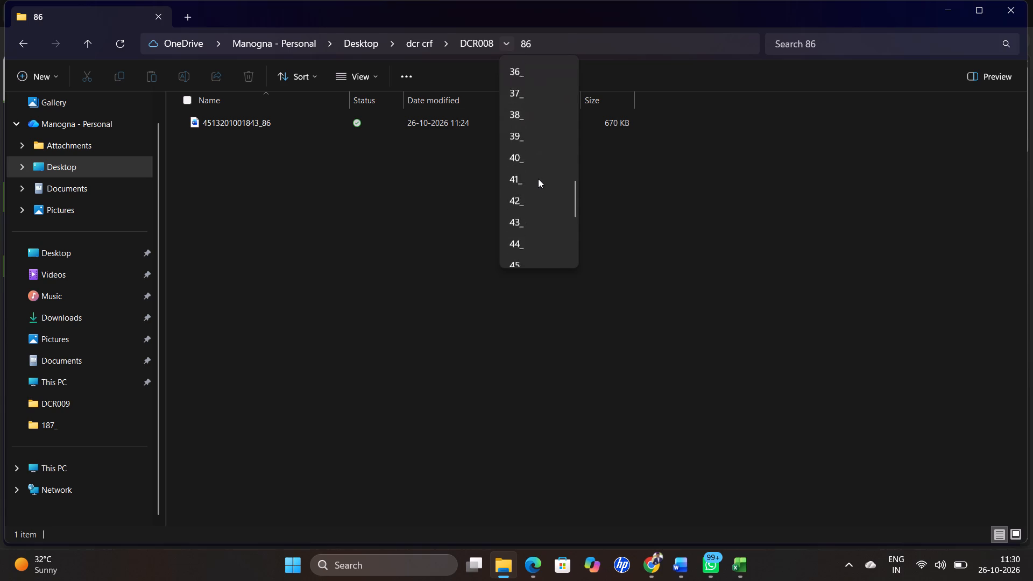
scroll(538, 179, down, 6)
double_click(541, 259)
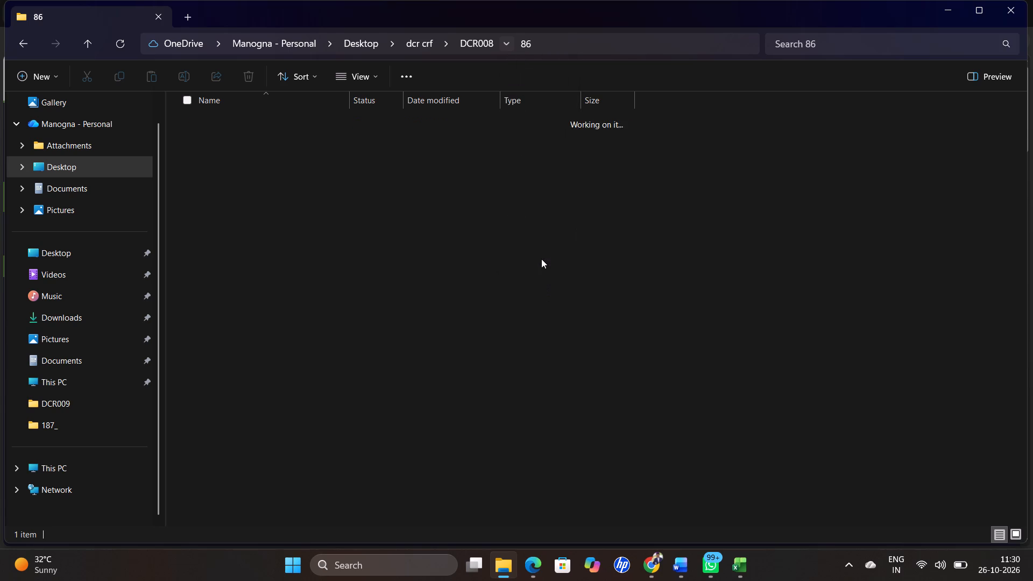
click(217, 115)
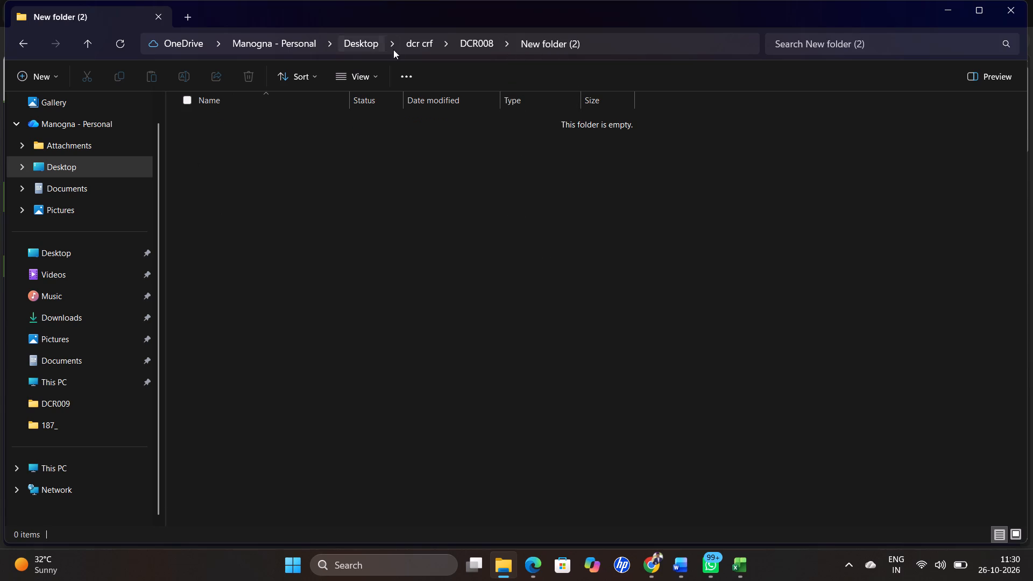
click(23, 46)
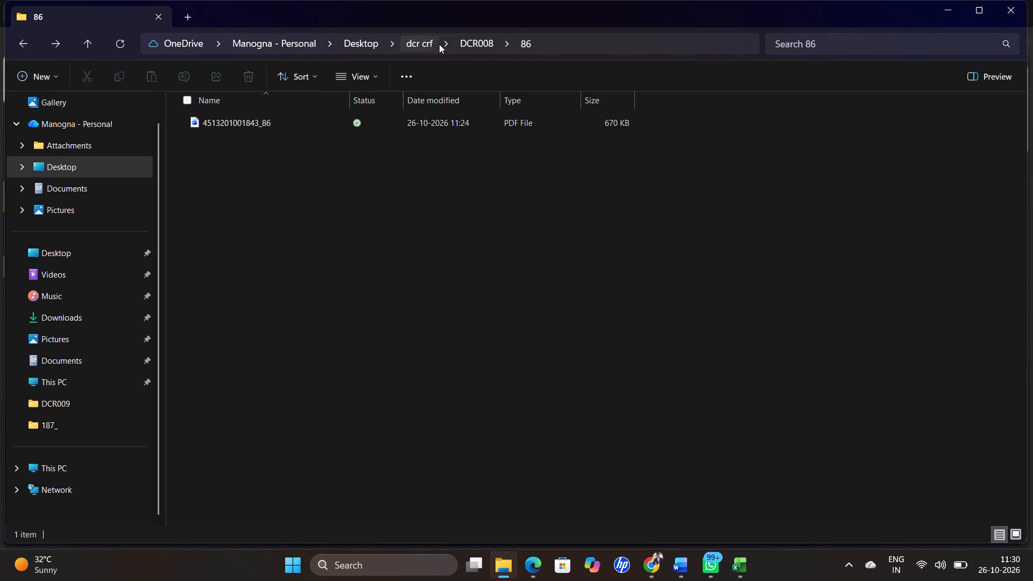
click(24, 52)
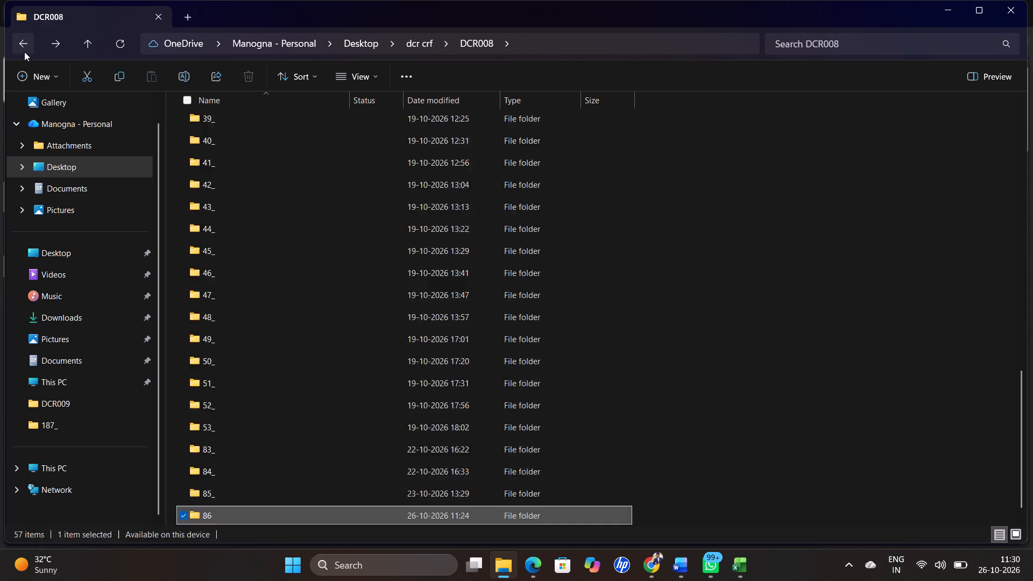
scroll(326, 396, down, 3)
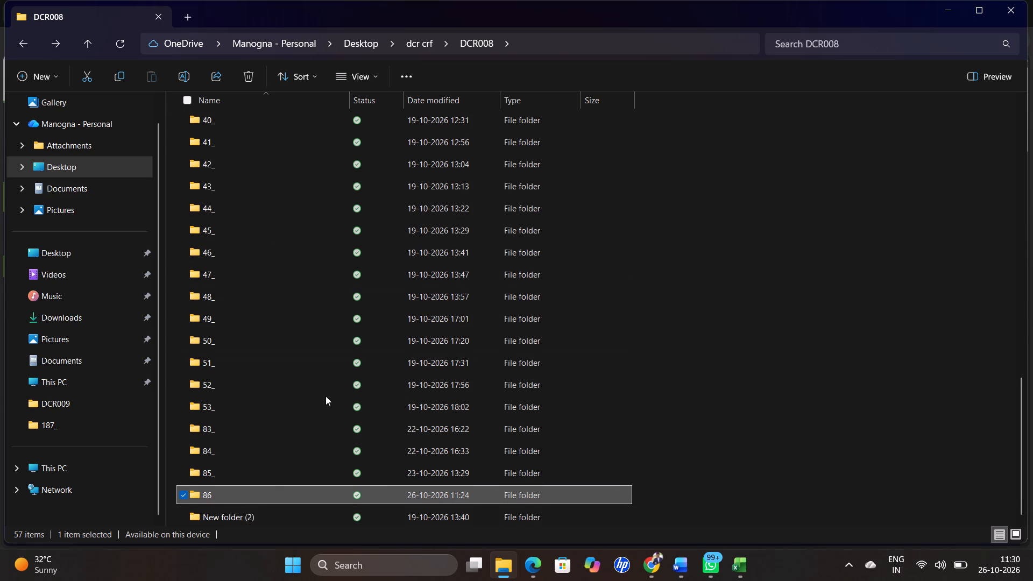
double_click(255, 518)
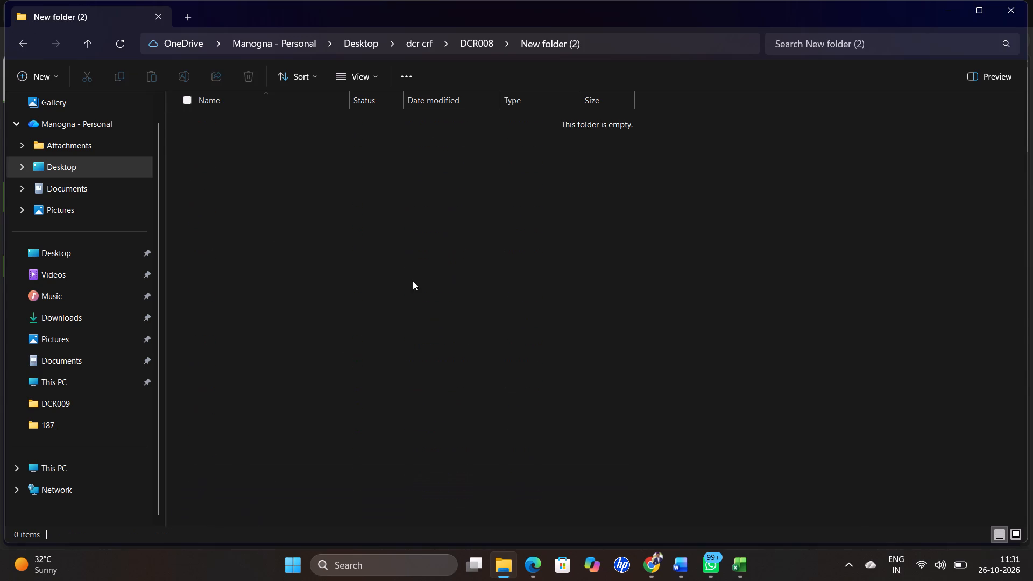
click(24, 39)
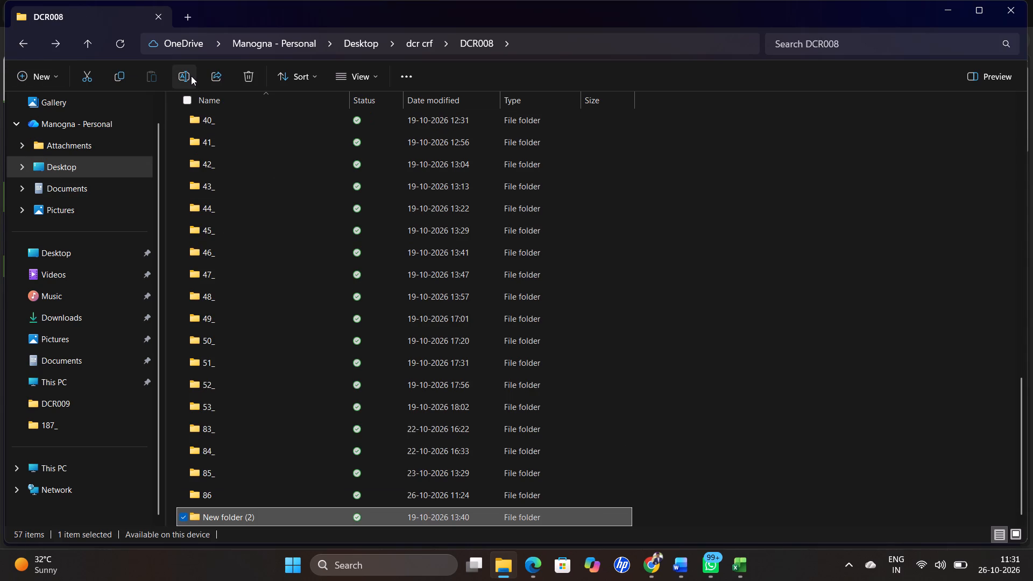
Rename New folder (2) inside DCR008 as 87 and open it.
click(191, 76)
key(BackSpace)
text(87)
key(Return)
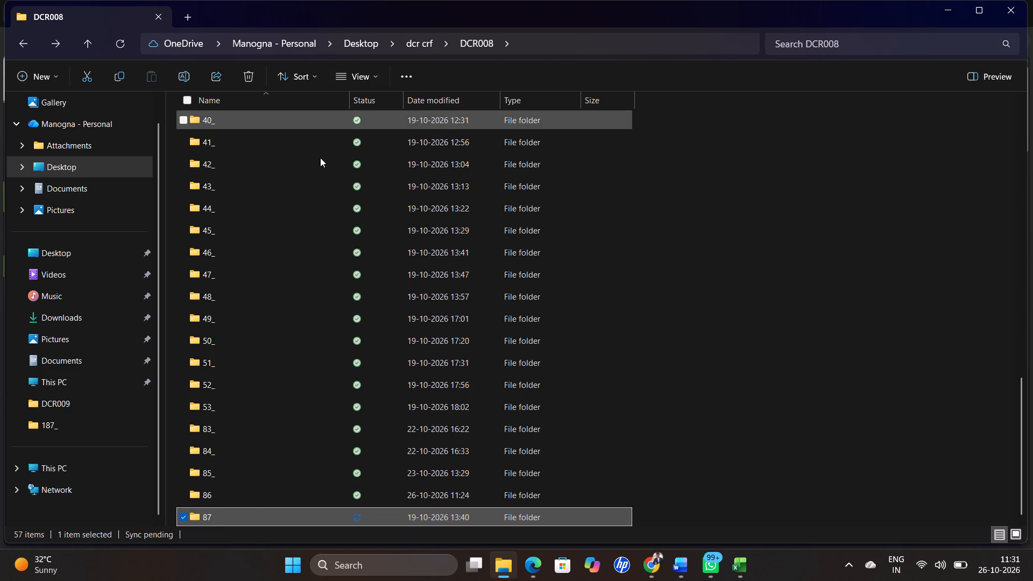
double_click(234, 519)
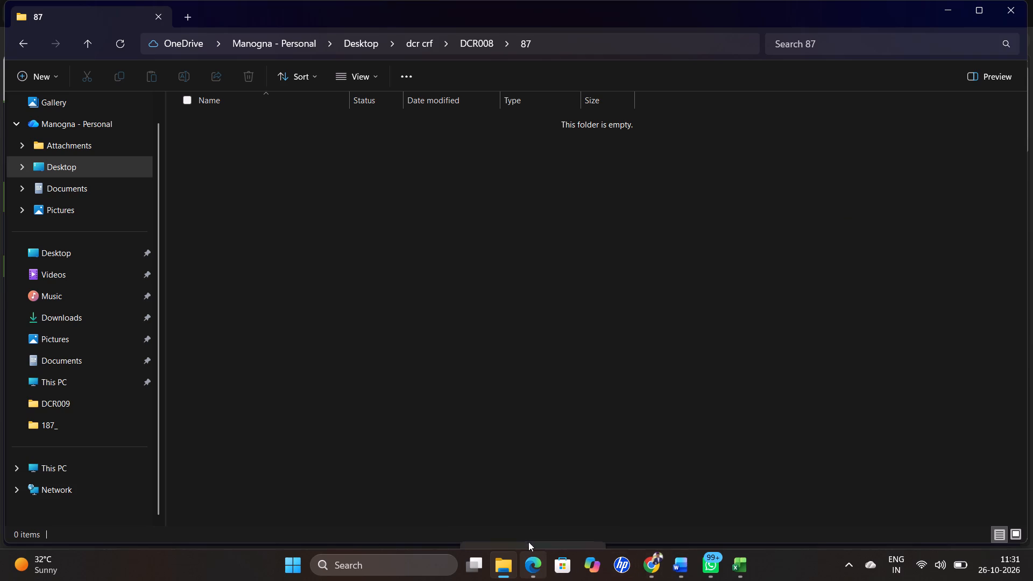
Switch back to the DCR portal in Edge and open the PDF certificate for invoice AP/GST/26-27/008-87.
click(520, 519)
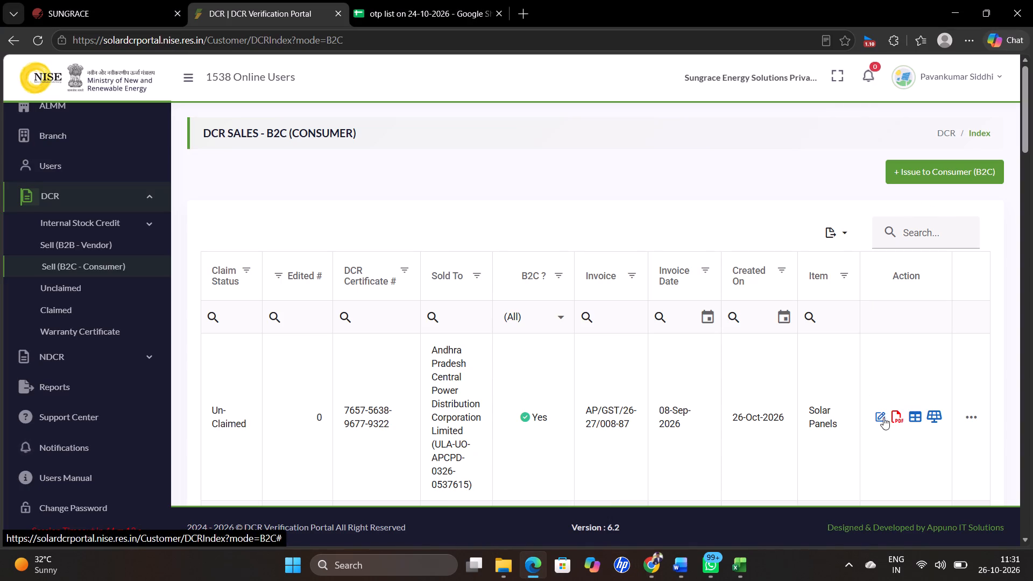
click(894, 418)
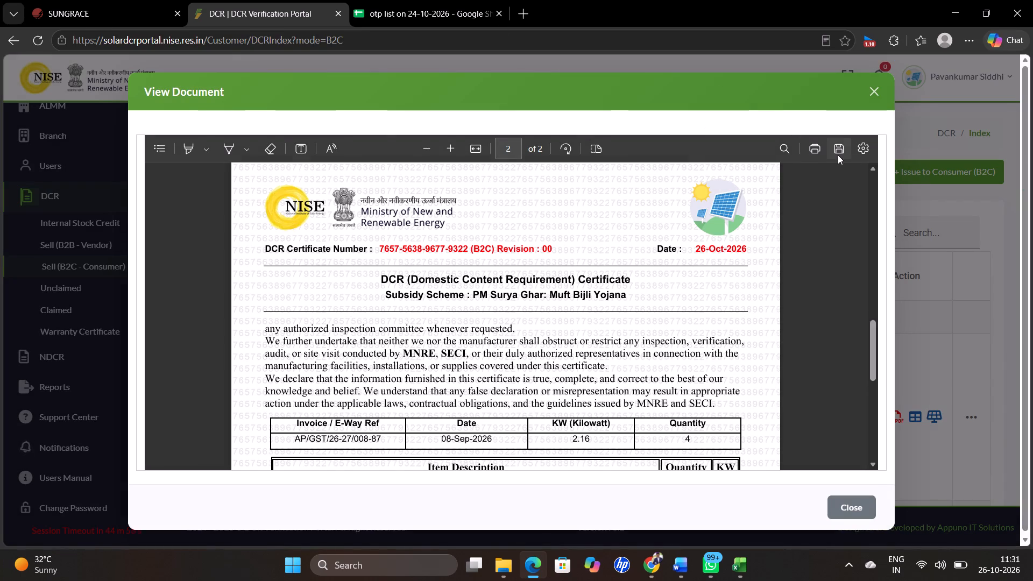
Save the certificate PDF in DCR008's folder 87, named with the copied service number followed by _87.
click(838, 151)
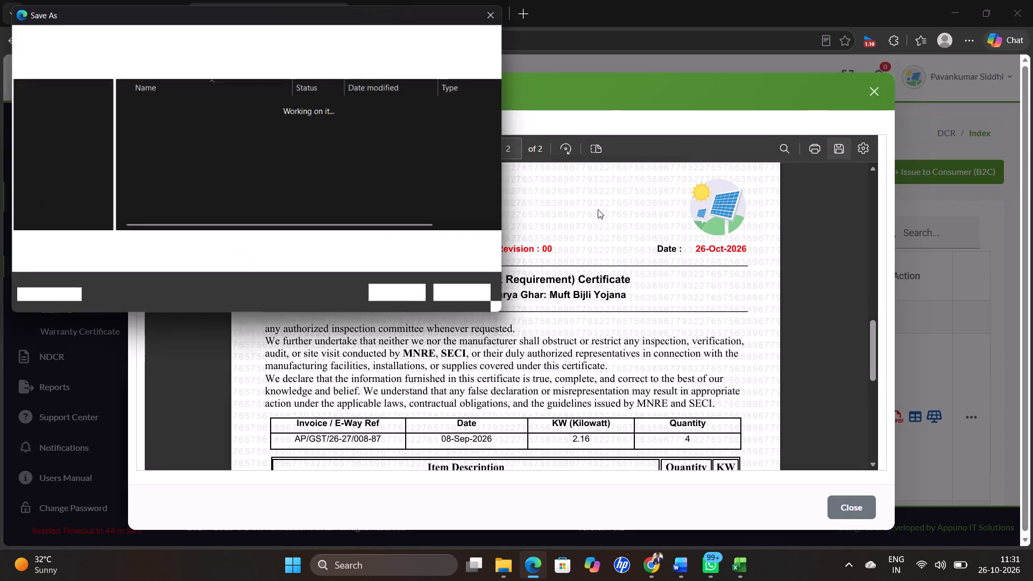
click(245, 34)
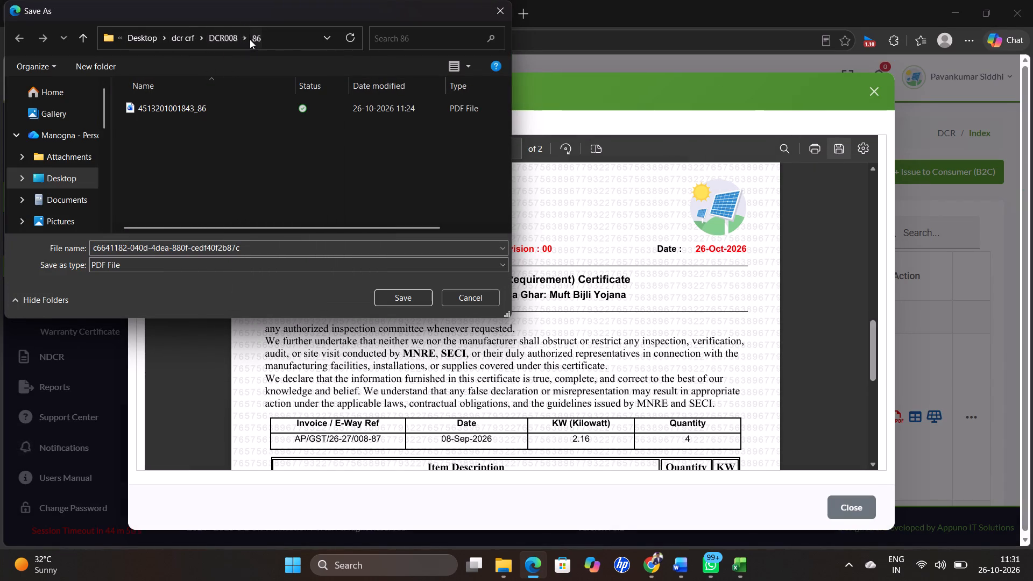
click(243, 38)
click(243, 38)
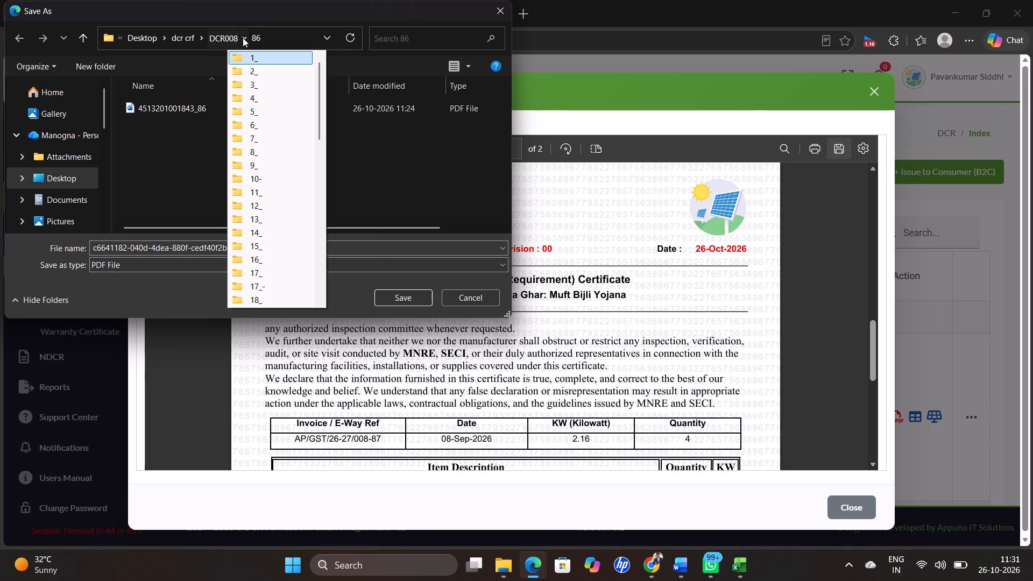
scroll(259, 107, down, 13)
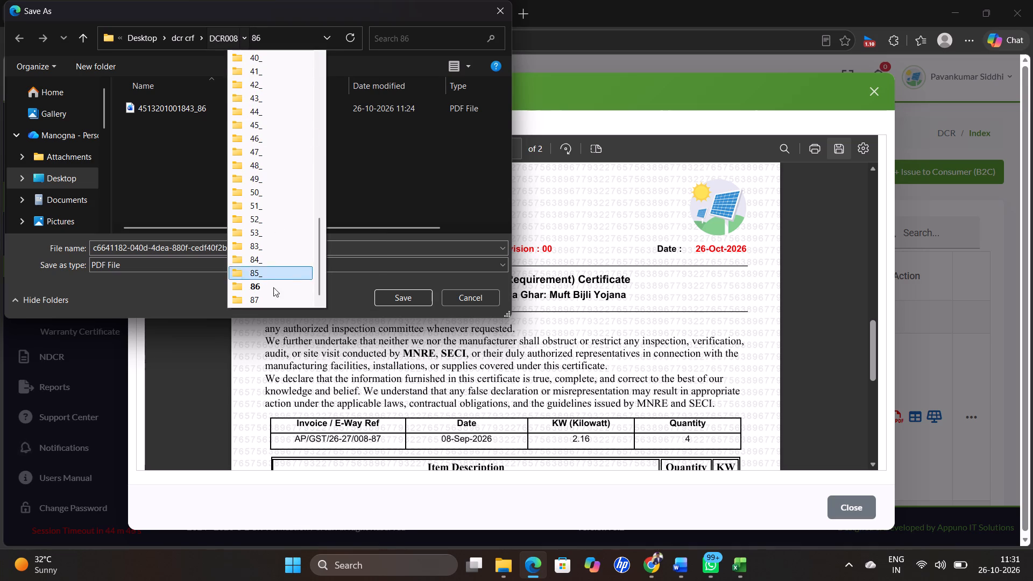
double_click(265, 306)
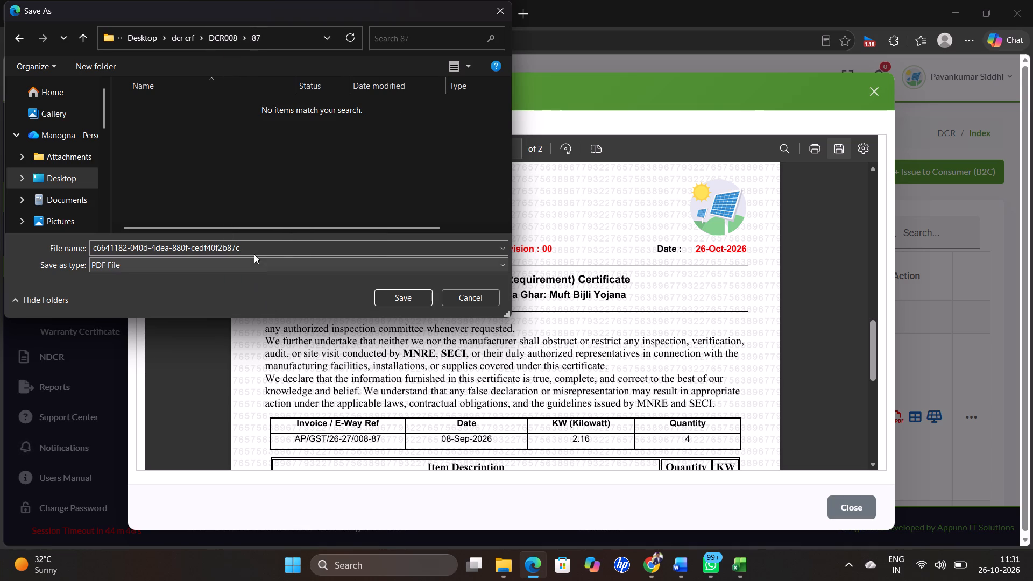
click(253, 250)
key(BackSpace)
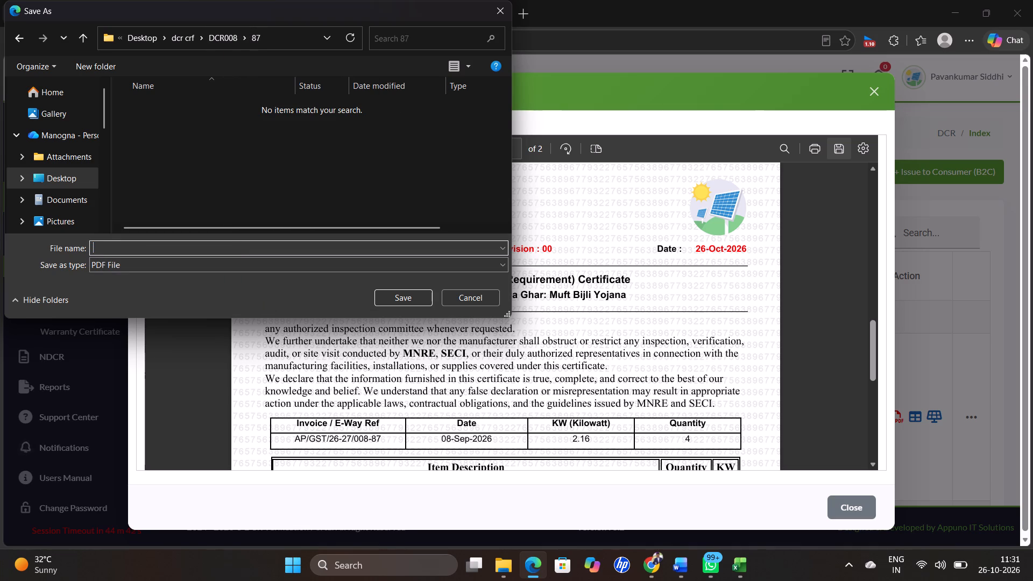
key(ctrl+v)
key(shift+underscore)
text(8/7)
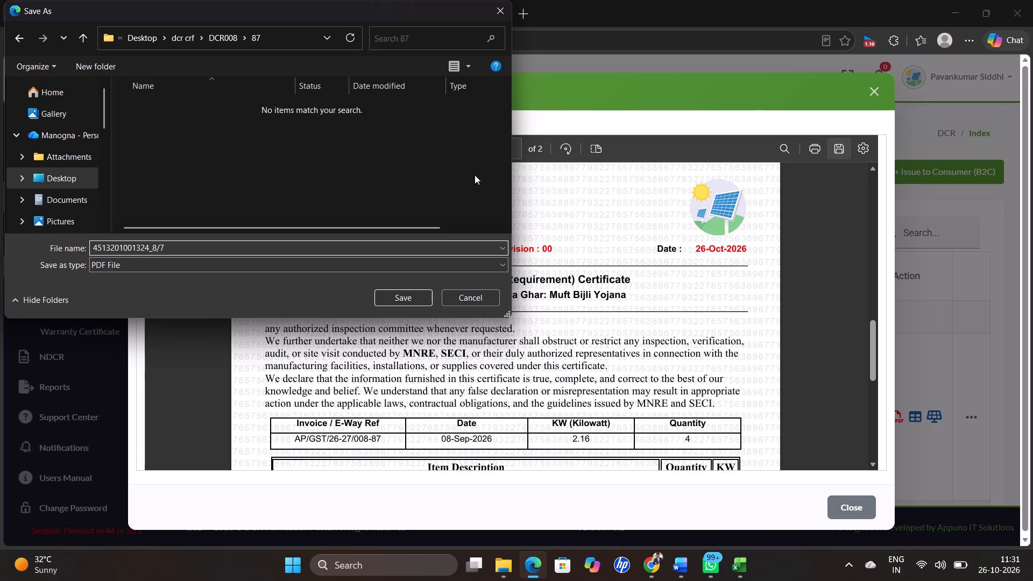
key(BackSpace)
key(BackSpace)
key(7)
click(409, 300)
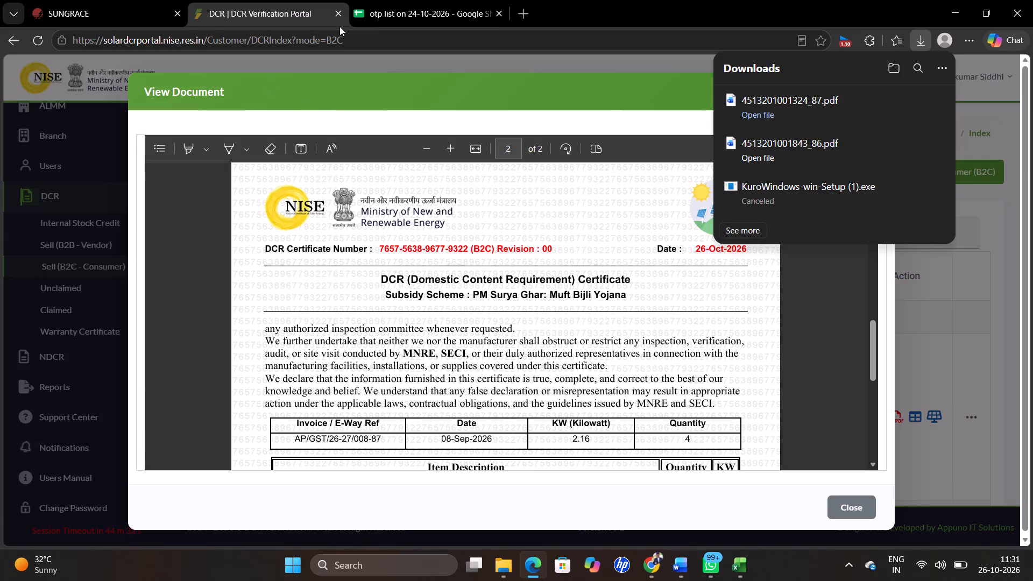
Return to SUNGRACE, close the Quick Copy Details, and open the installation's Project Stage update form.
click(148, 12)
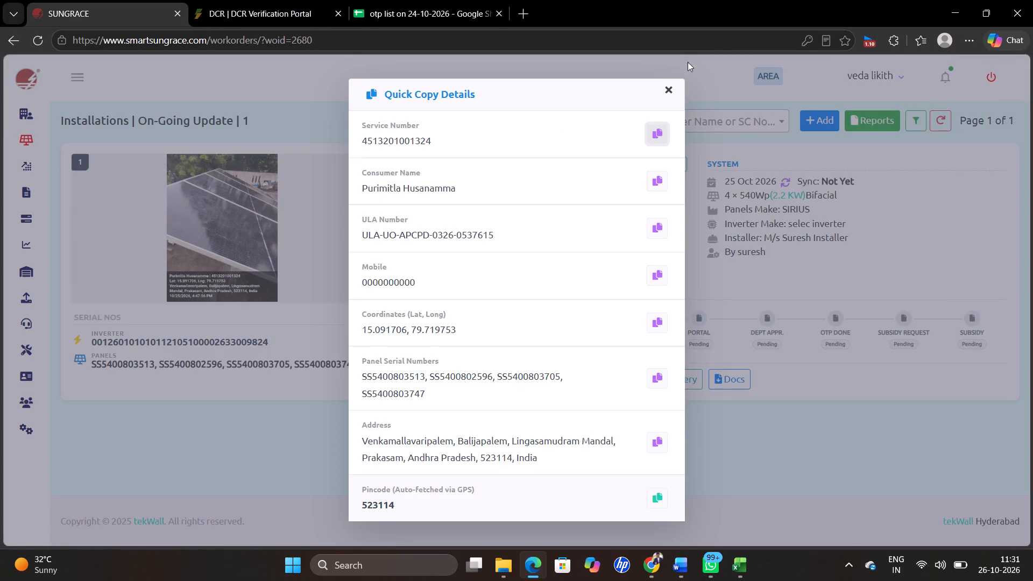
click(669, 88)
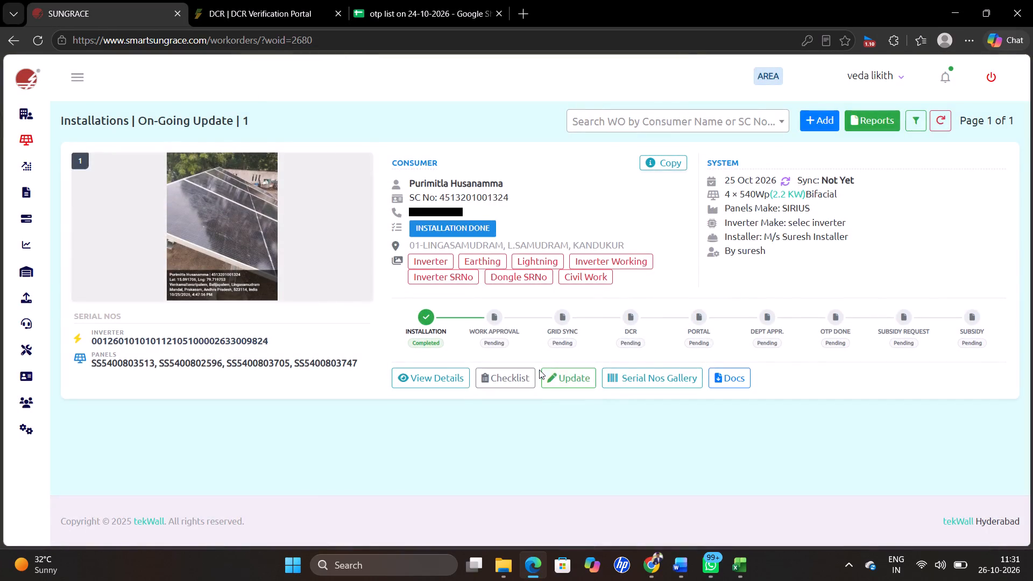
click(554, 371)
click(481, 332)
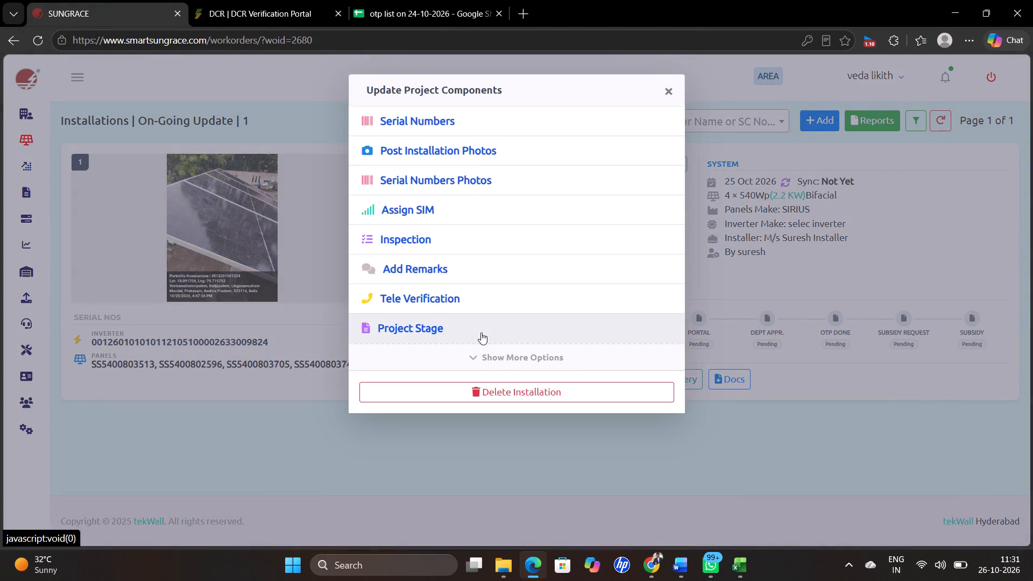
Attach the certificate PDF from DCR008's folder 87 as the Dcr upload and submit the form.
scroll(481, 332, down, 3)
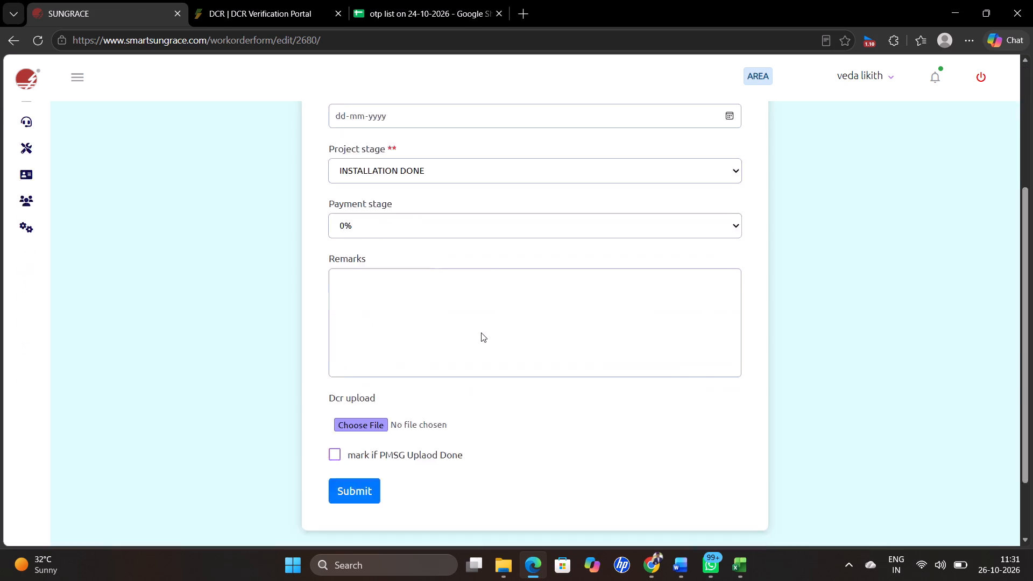
scroll(481, 332, down, 1)
click(376, 339)
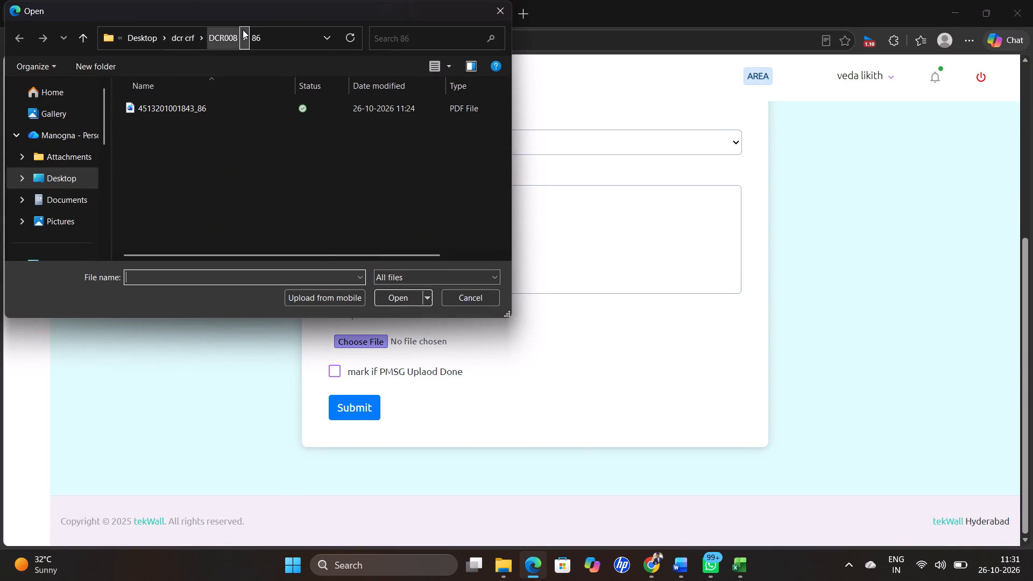
click(243, 30)
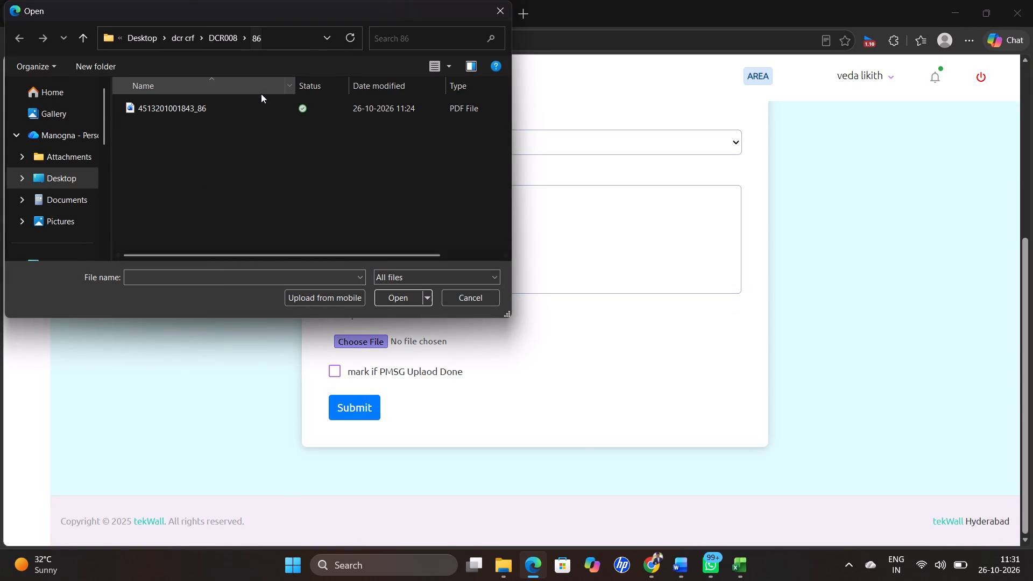
click(243, 34)
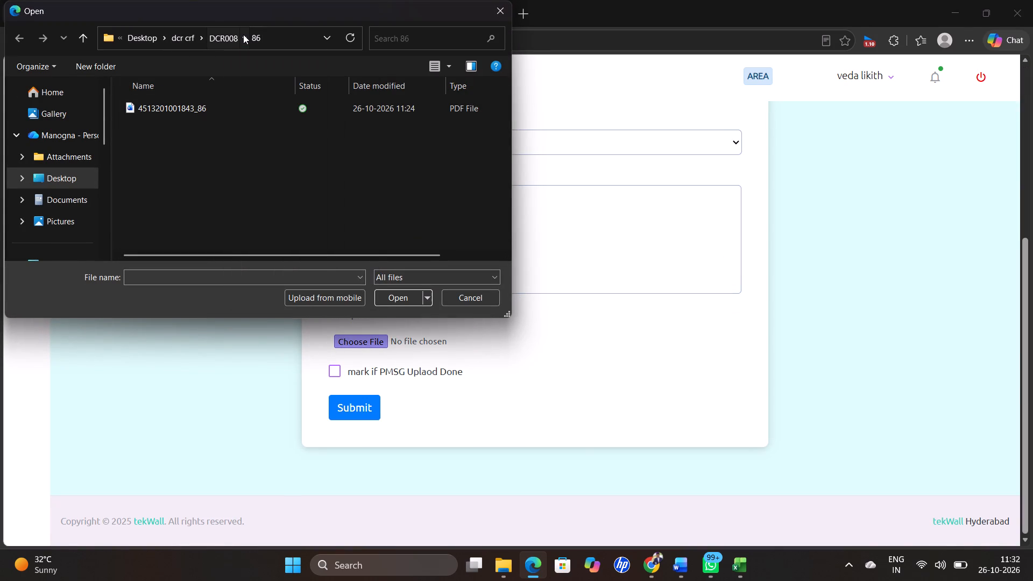
click(243, 34)
scroll(259, 102, down, 7)
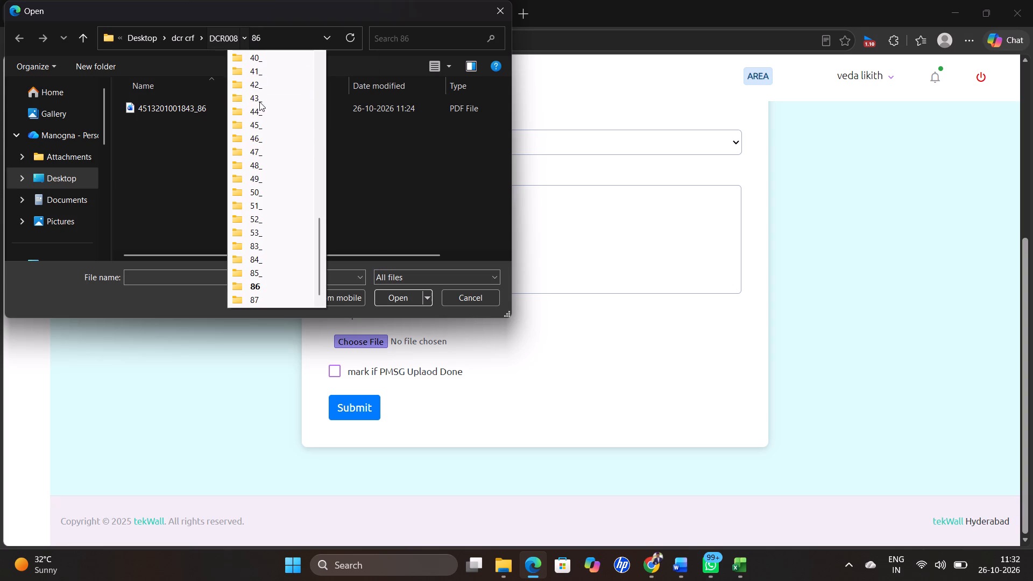
double_click(261, 301)
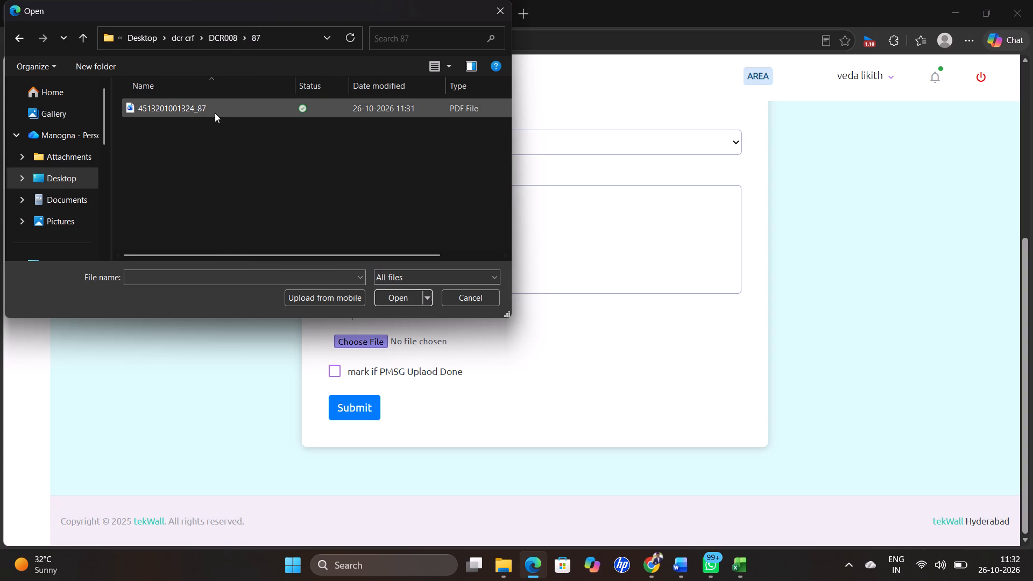
double_click(215, 113)
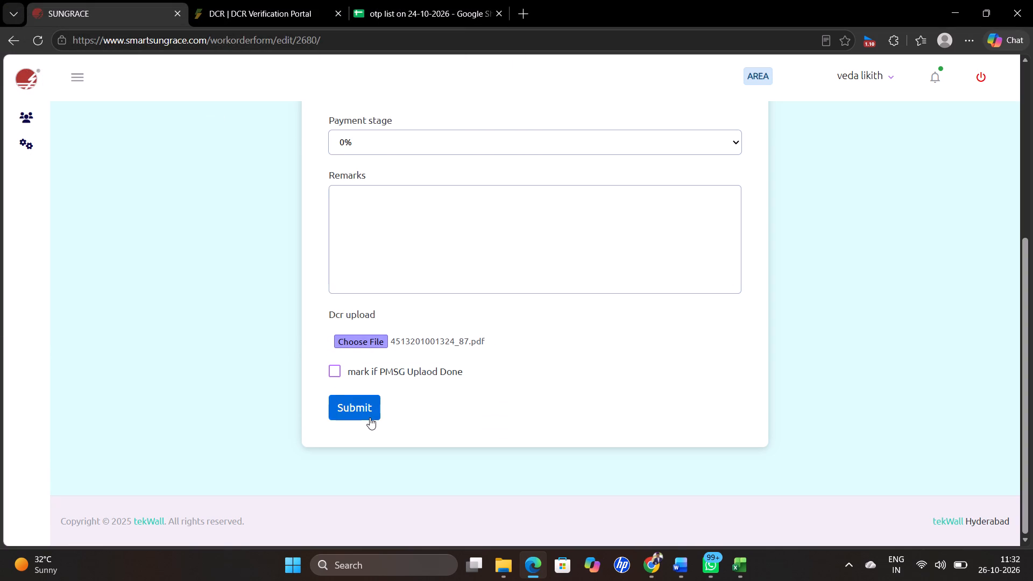
click(370, 417)
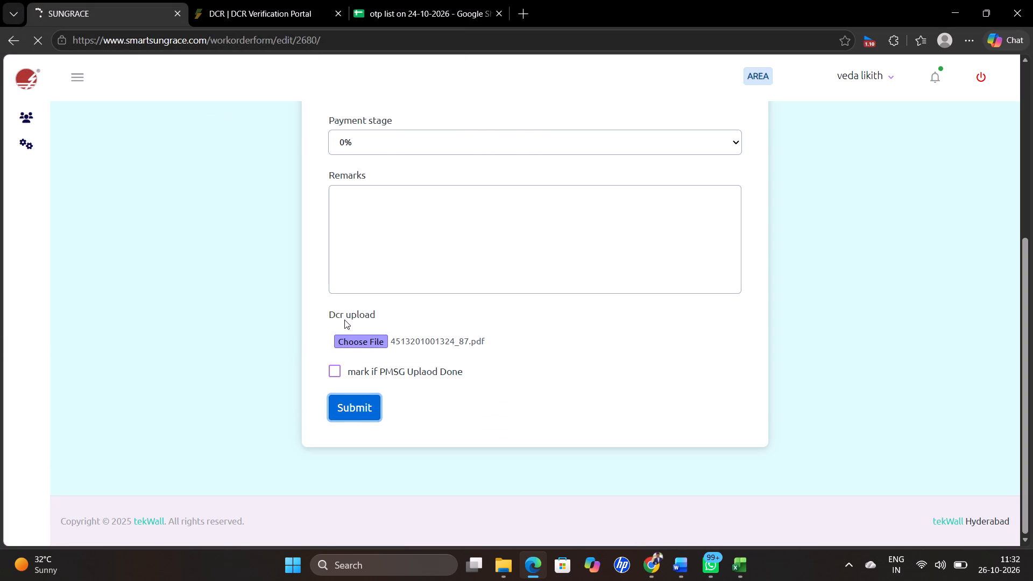
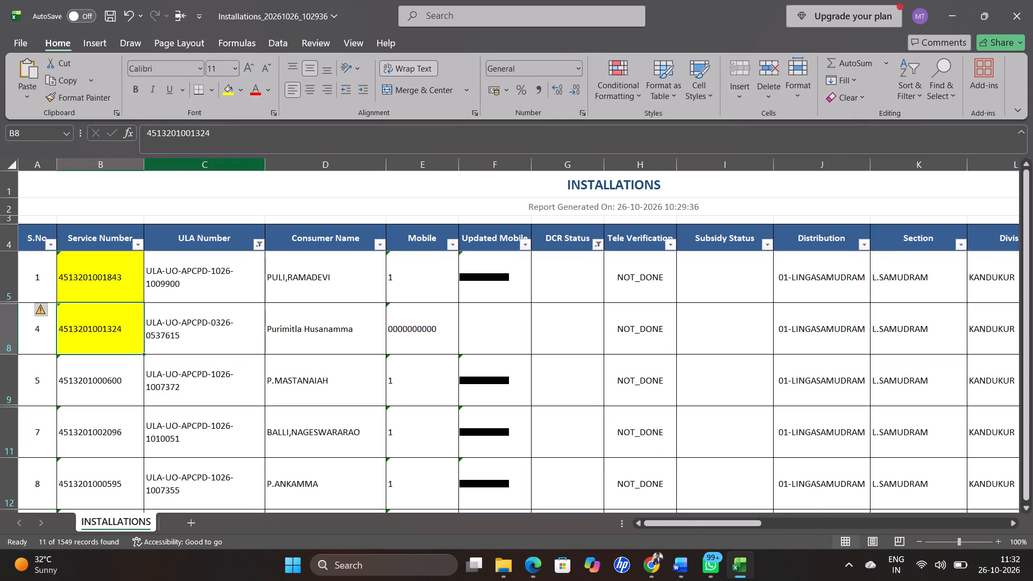
Copy the service number of the installation with S.No 5 from the INSTALLATIONS sheet.
click(94, 396)
key(ctrl+c)
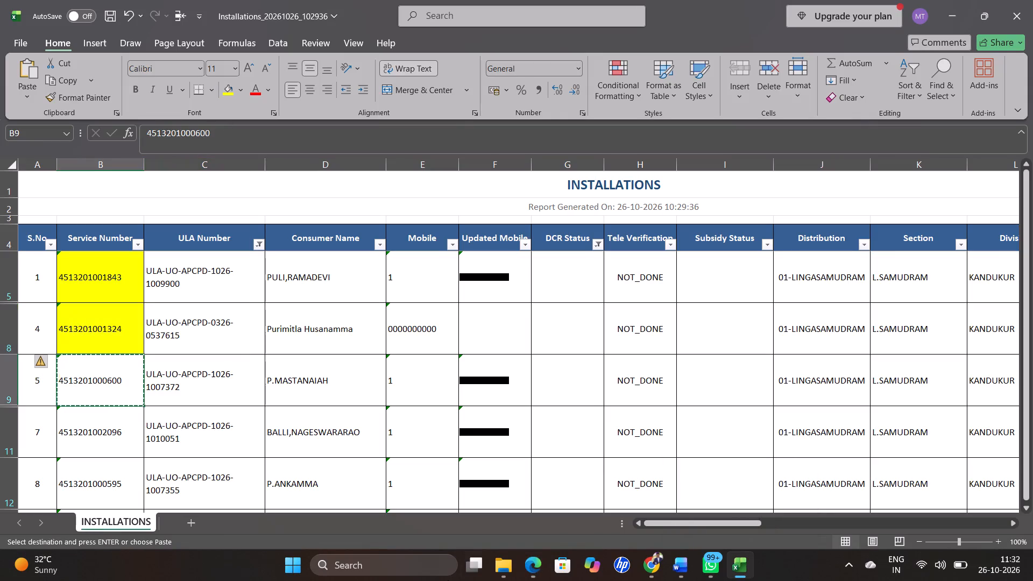
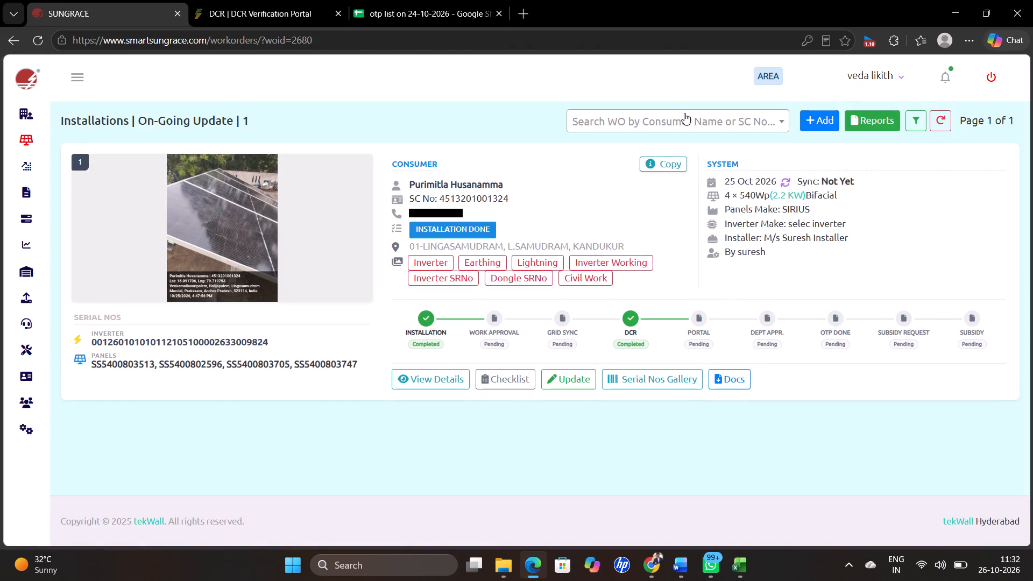
Look up the copied service number in SUNGRACE and open its installation work order.
ctrl+drag(666, 141, 655, 153)
key(ctrl+v)
key(Return)
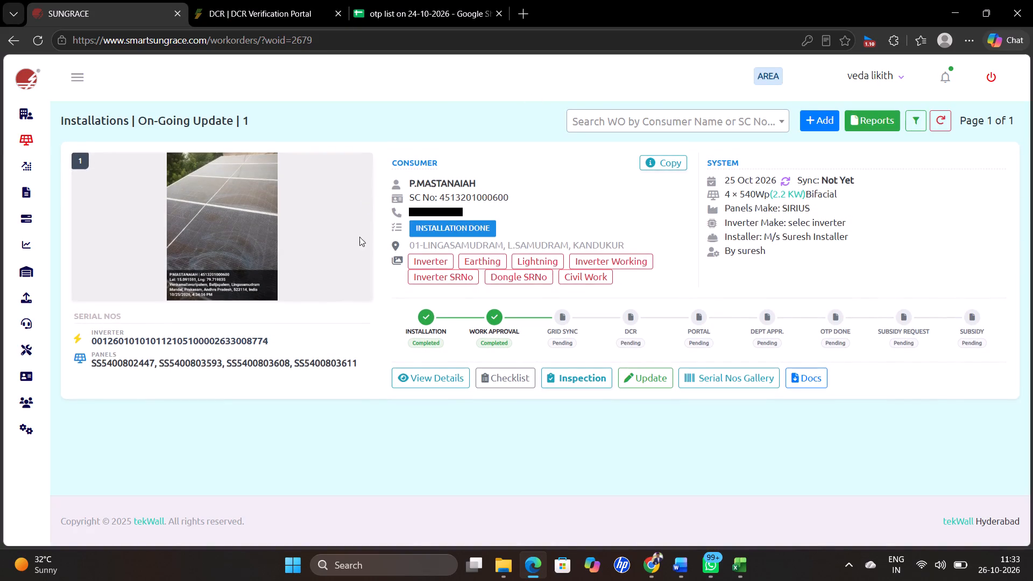
View the installation photo of this work order through to its caption.
click(235, 217)
scroll(385, 251, down, 9)
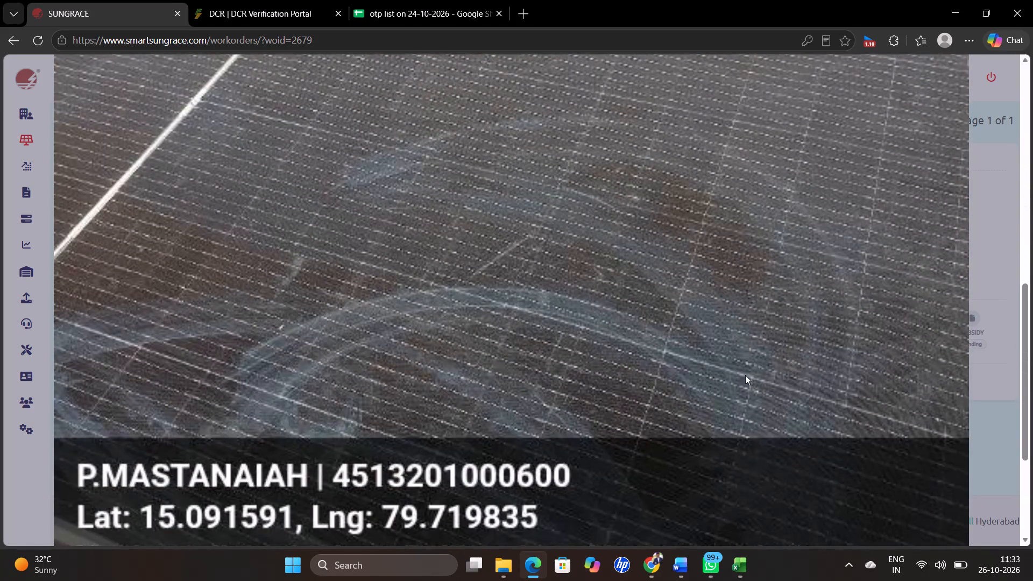
scroll(957, 455, down, 5)
click(936, 494)
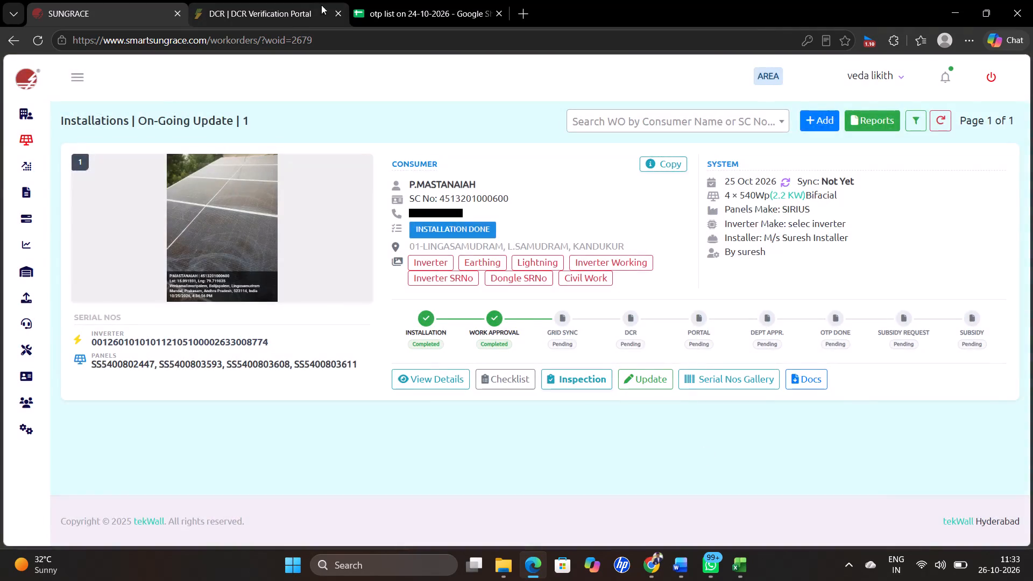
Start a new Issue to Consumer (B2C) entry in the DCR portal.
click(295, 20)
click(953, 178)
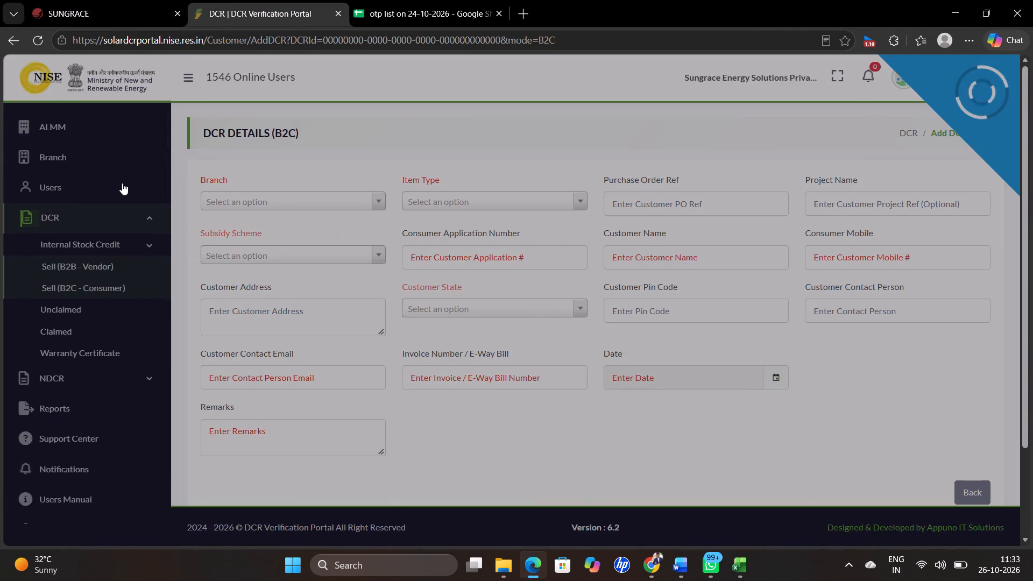
Download the installation photo from the SUNGRACE work order and close the photo view.
click(155, 4)
click(263, 202)
scroll(320, 200, down, 6)
scroll(662, 382, down, 4)
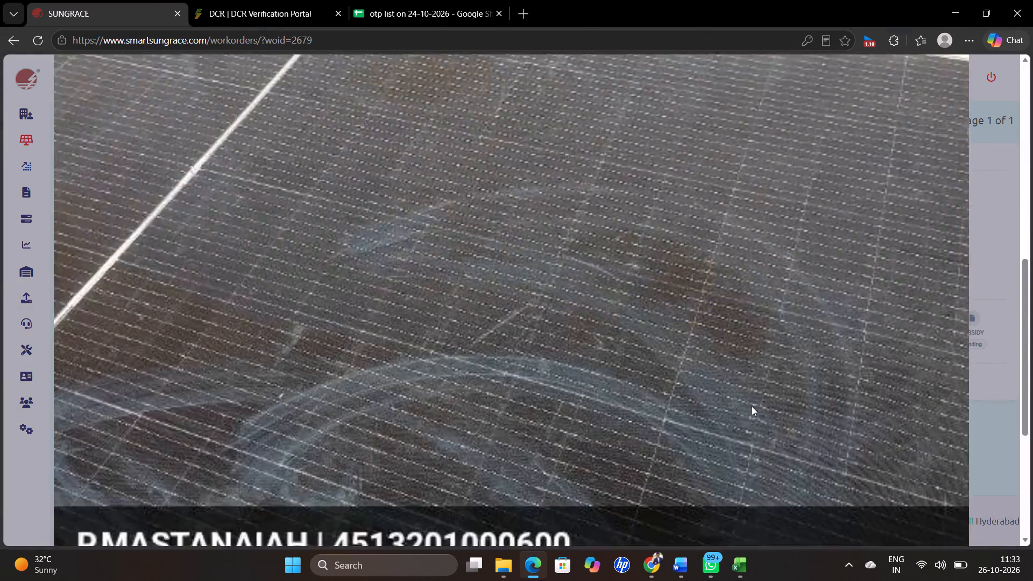
scroll(752, 406, down, 7)
click(862, 503)
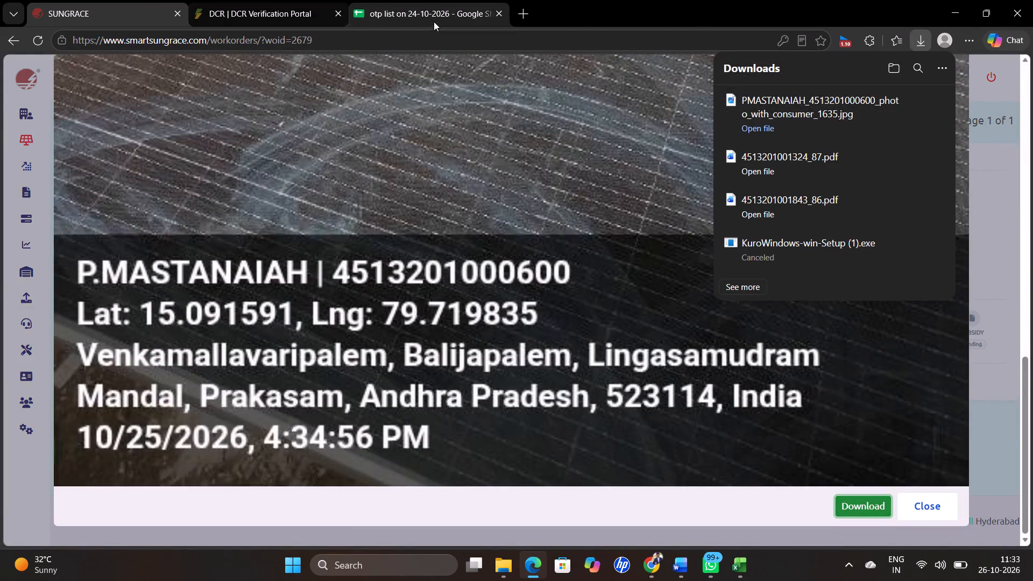
click(926, 511)
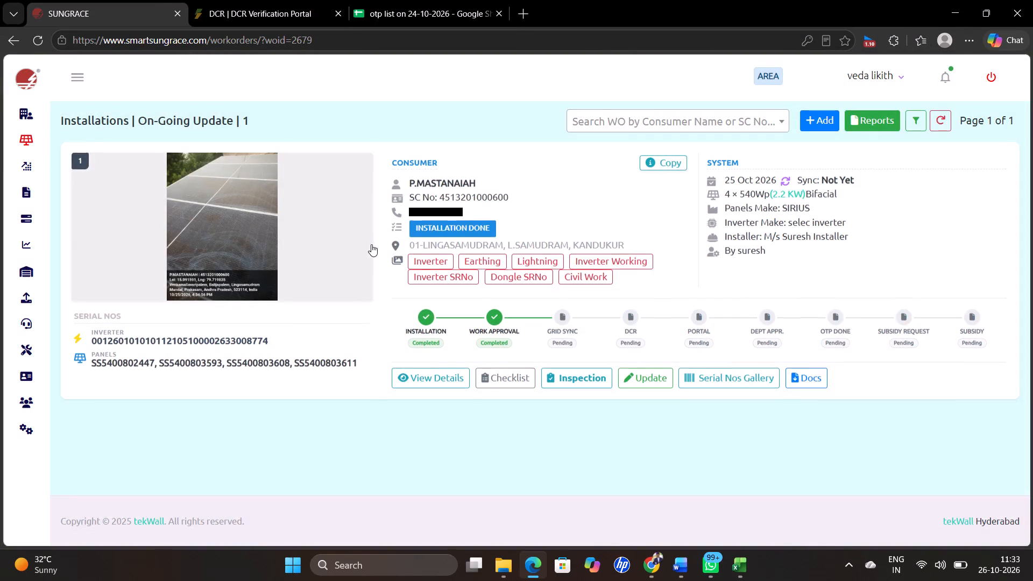
Open the work order's Quick Copy Details and copy the panel serial numbers.
click(660, 165)
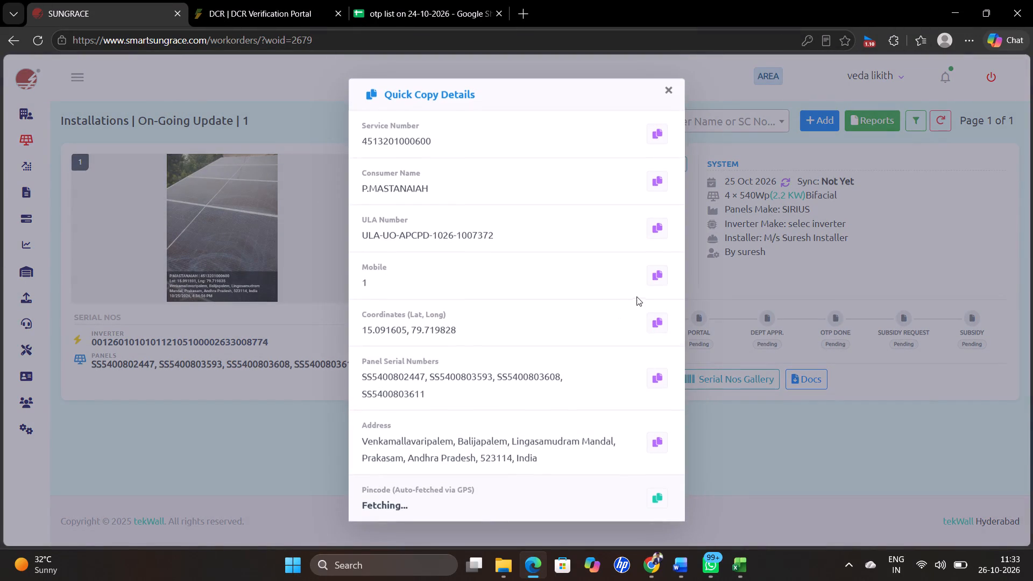
click(654, 382)
click(643, 146)
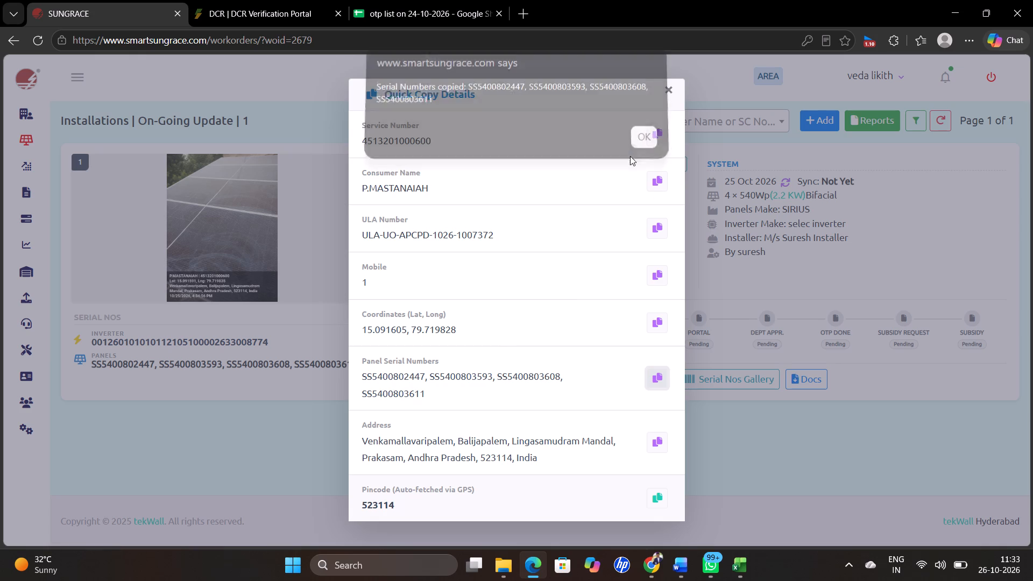
In the DCR portal, start a fresh Issue to Consumer (B2C) entry from the B2C sales list.
click(267, 4)
scroll(284, 207, down, 4)
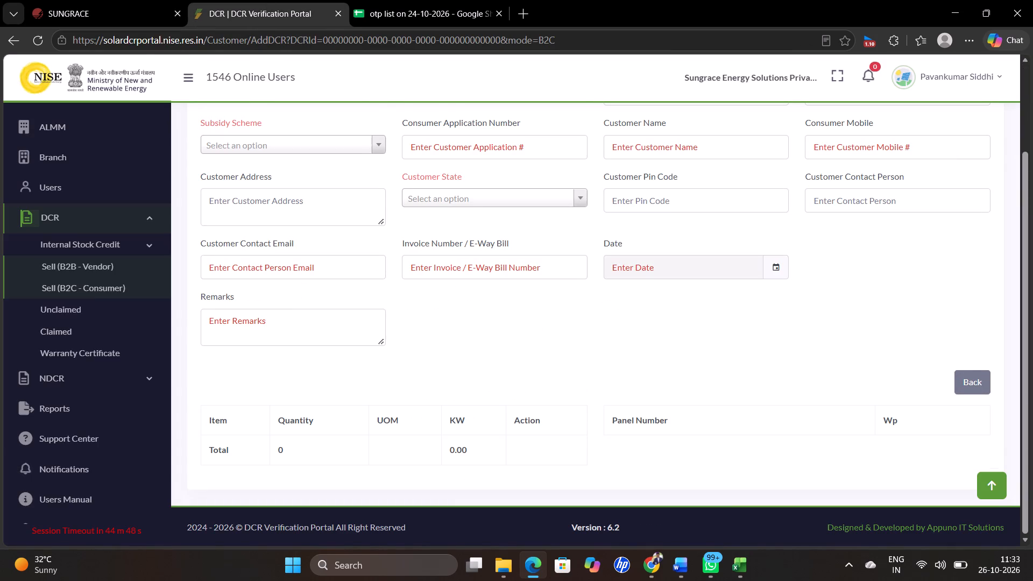
scroll(303, 286, down, 8)
scroll(337, 295, up, 4)
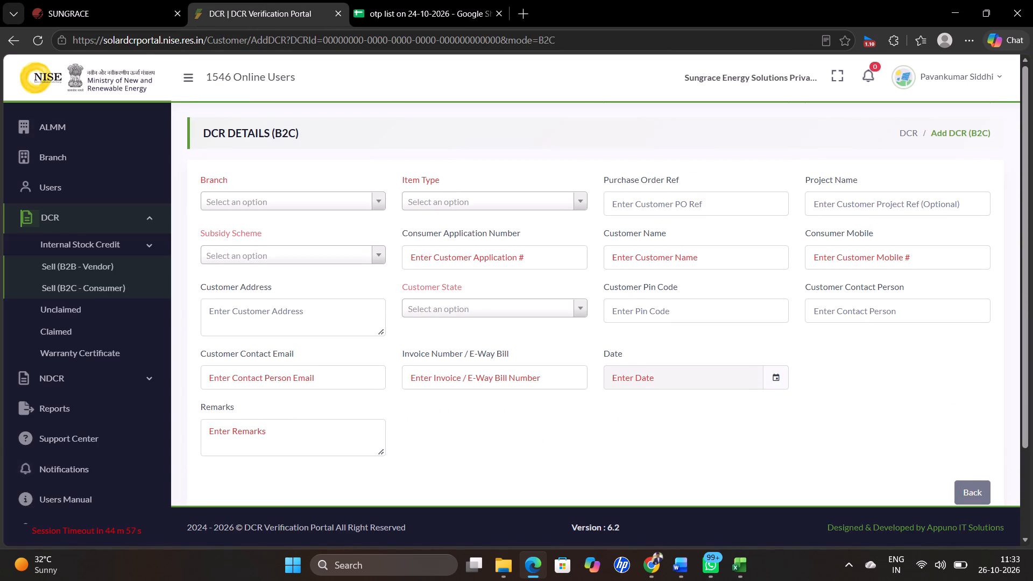
scroll(365, 304, up, 5)
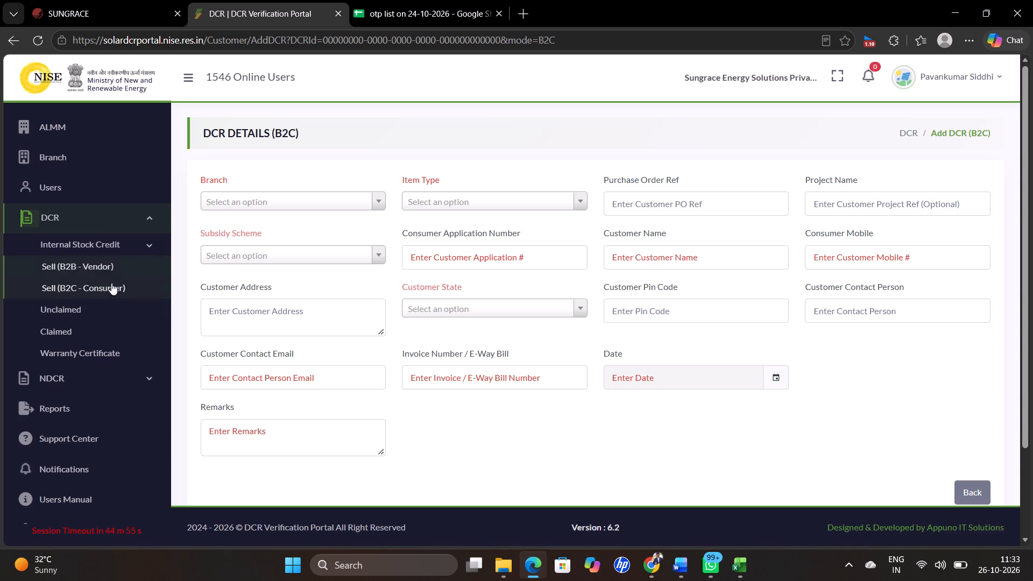
click(124, 288)
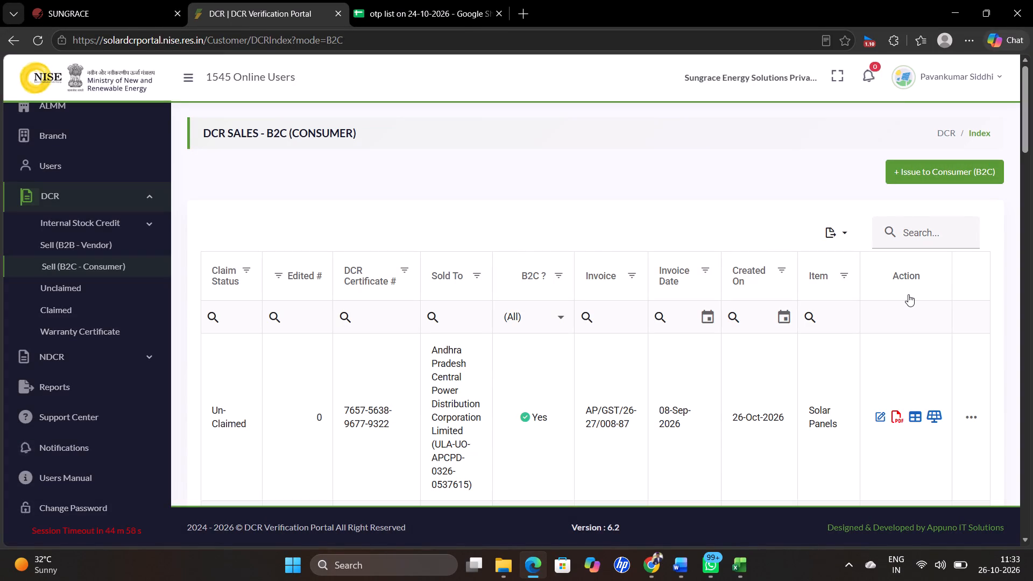
click(965, 175)
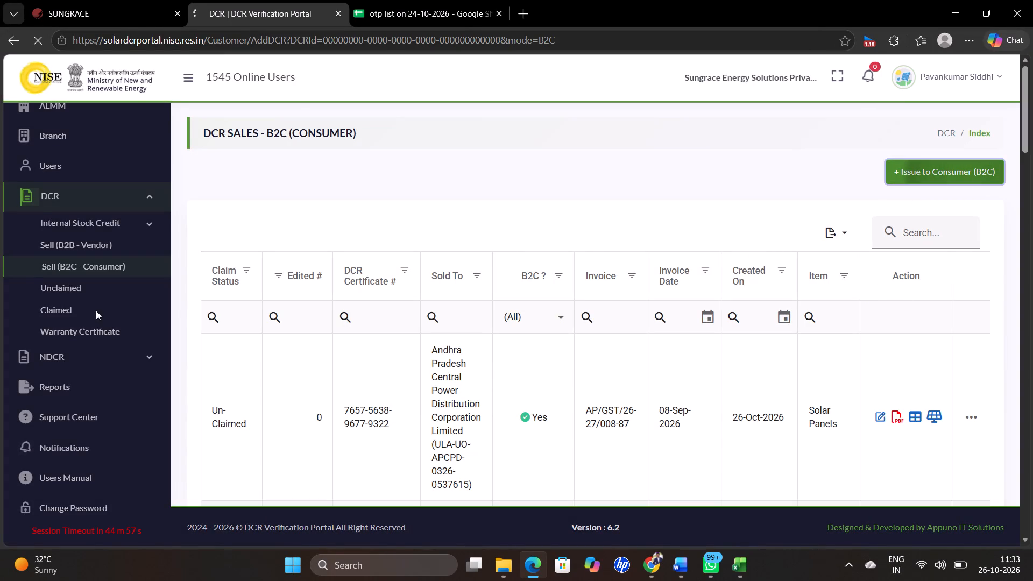
scroll(291, 367, down, 3)
scroll(377, 306, up, 3)
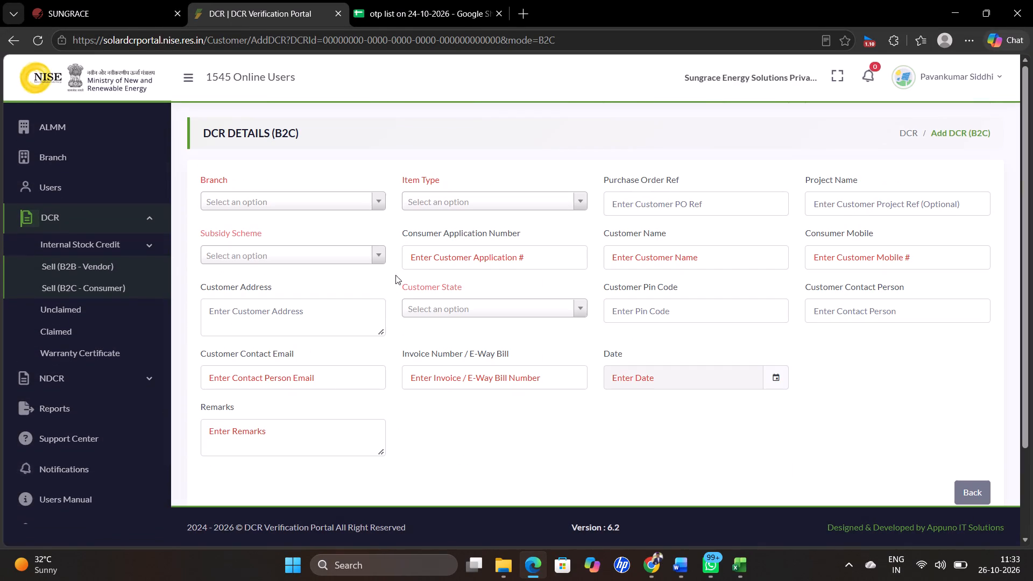
Set the Andhra Pradesh branch, item type Solar Panels and subsidy scheme PM Surya Ghar: Muft Bijli Yojana.
click(379, 195)
click(310, 249)
click(430, 202)
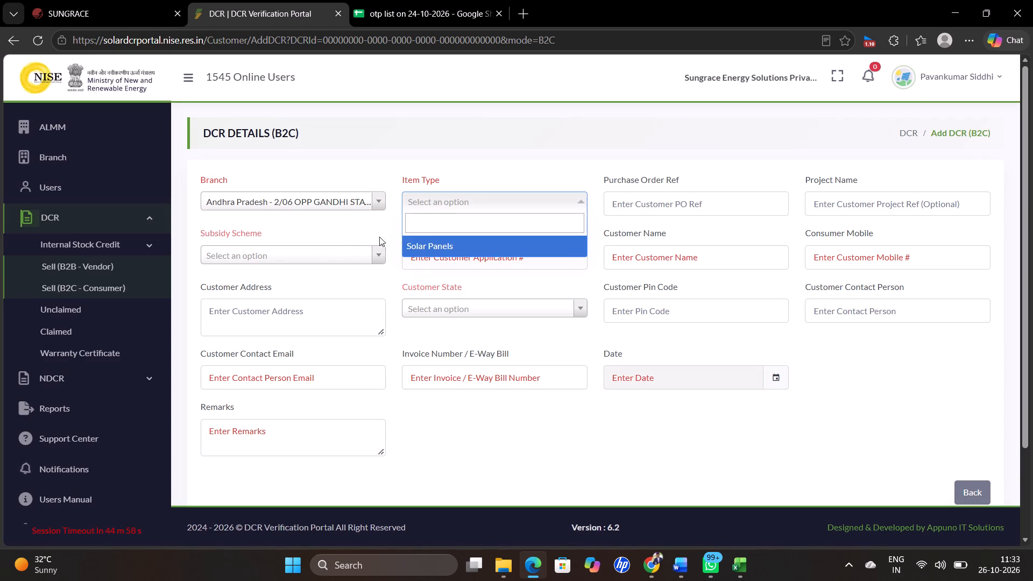
click(431, 240)
click(313, 268)
click(332, 260)
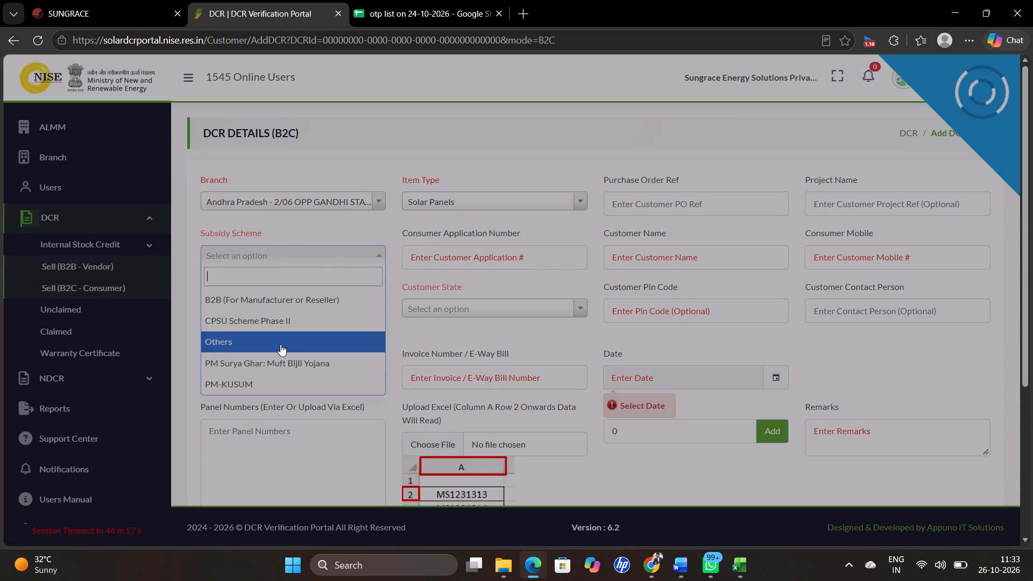
click(284, 365)
Copy the ULA number from the SUNGRACE quick copy details into the Consumer Application Number field.
click(498, 261)
click(131, 0)
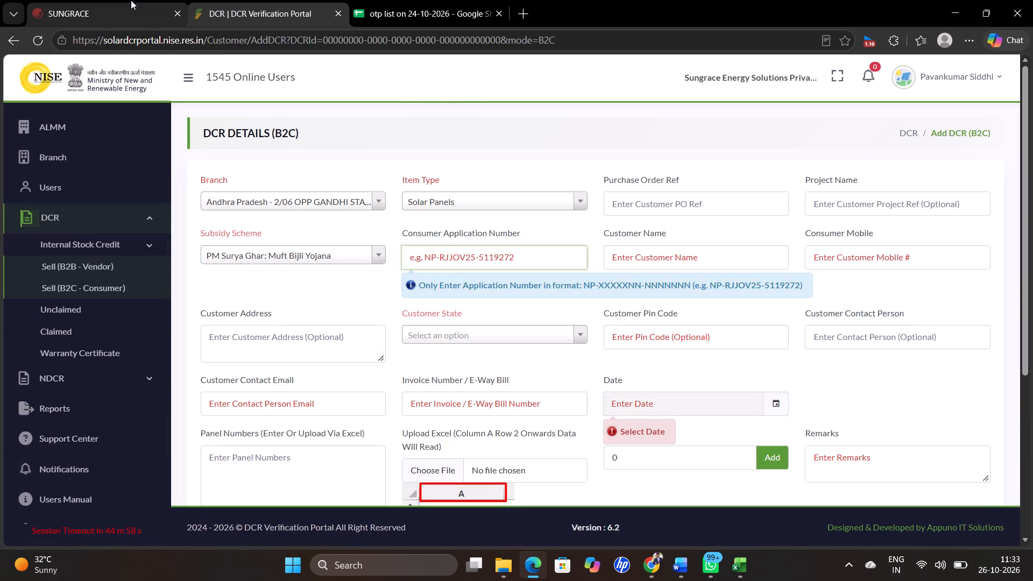
click(653, 228)
click(645, 129)
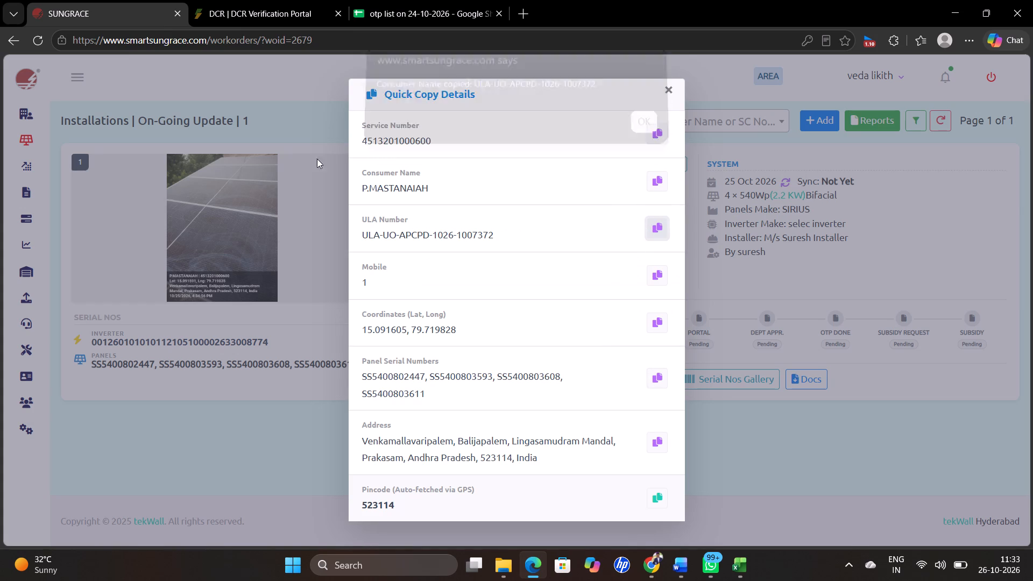
click(251, 24)
key(ctrl+v)
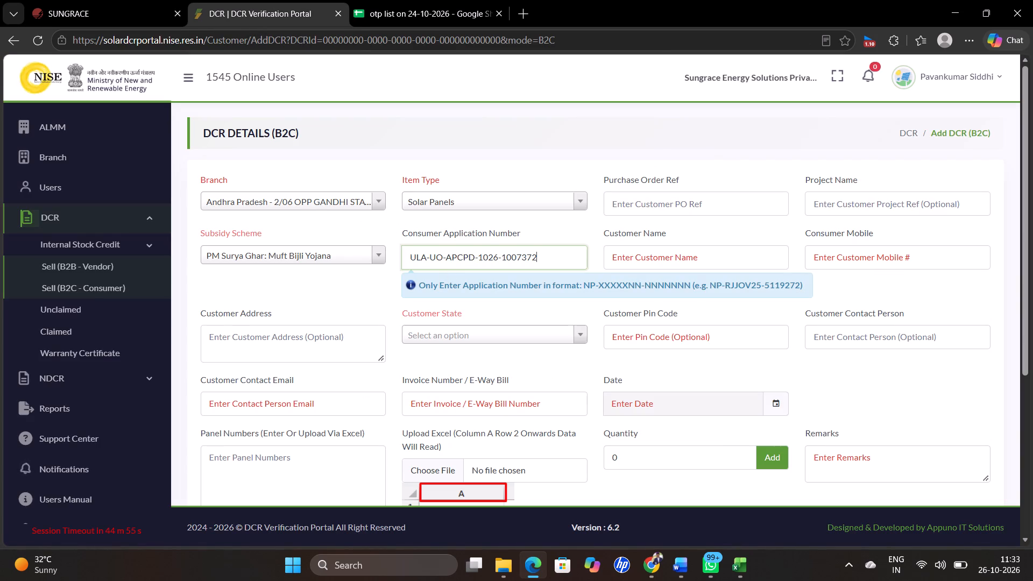
Set the Customer State to Andhra Pradesh (37).
click(448, 343)
click(442, 424)
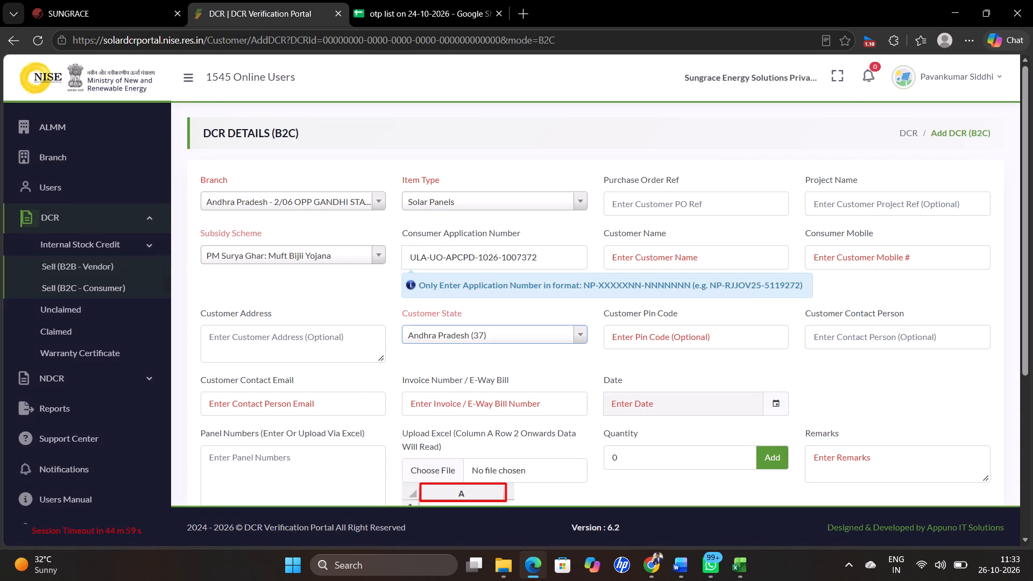
Copy the four panel serial numbers from the SUNGRACE quick copy details into the DCR form's Panel Numbers field.
click(274, 462)
click(80, 0)
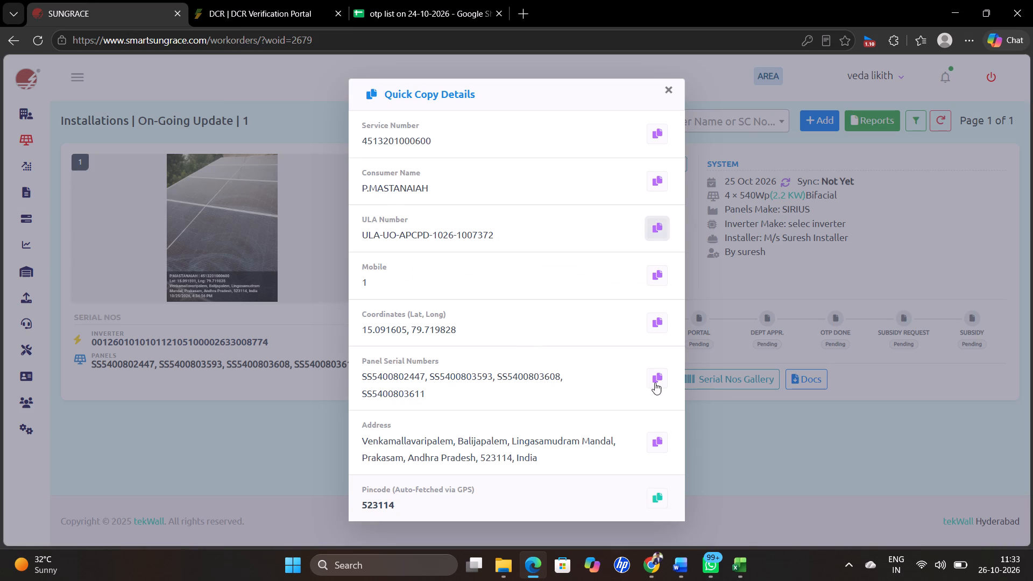
click(655, 381)
click(644, 149)
click(256, 16)
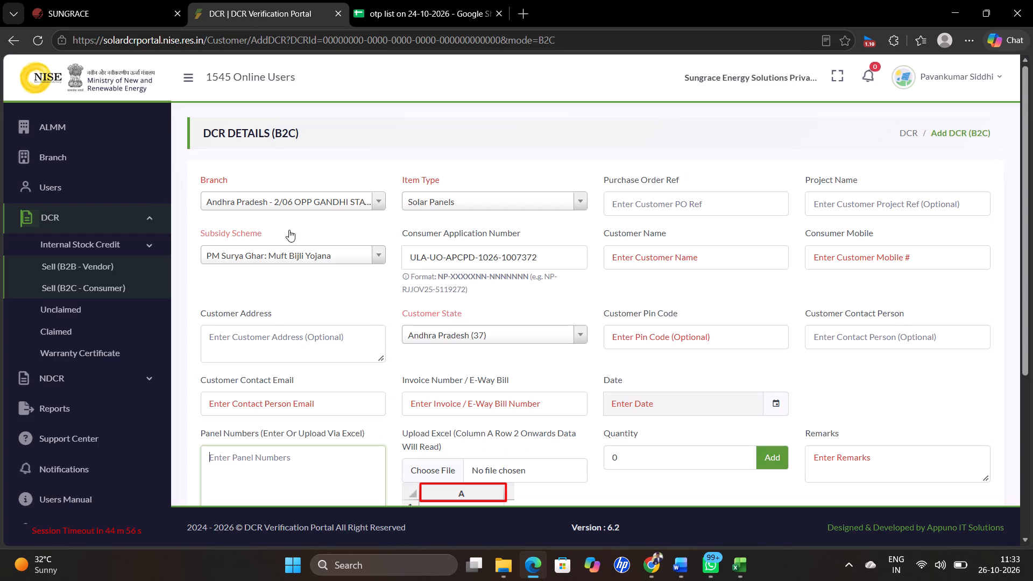
click(267, 456)
key(ctrl+v)
key(ctrl+b)
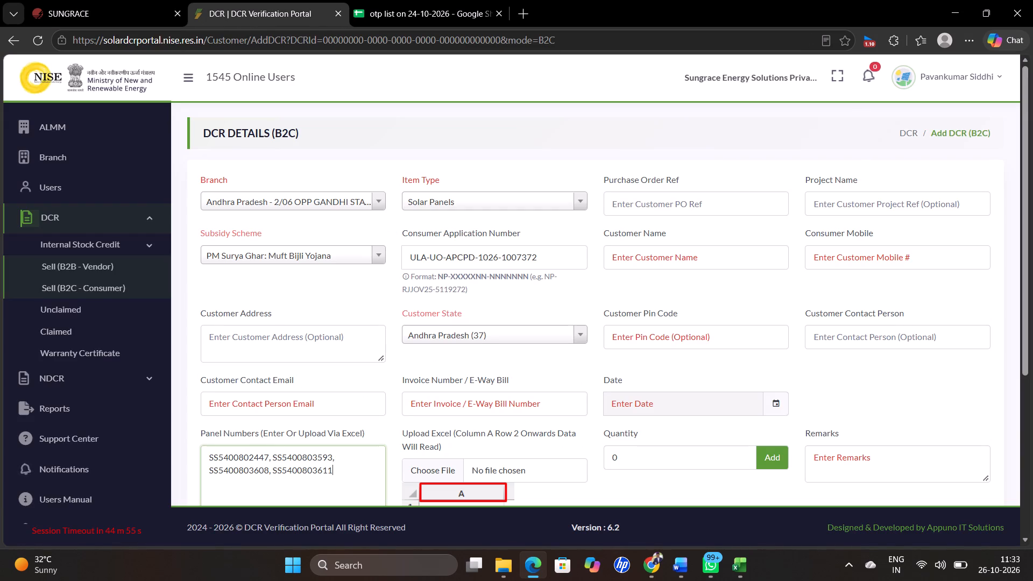
Reformat the panel numbers to one serial number per line with the commas removed.
click(266, 459)
key(Right)
key(Right)
key(BackSpace)
key(Return)
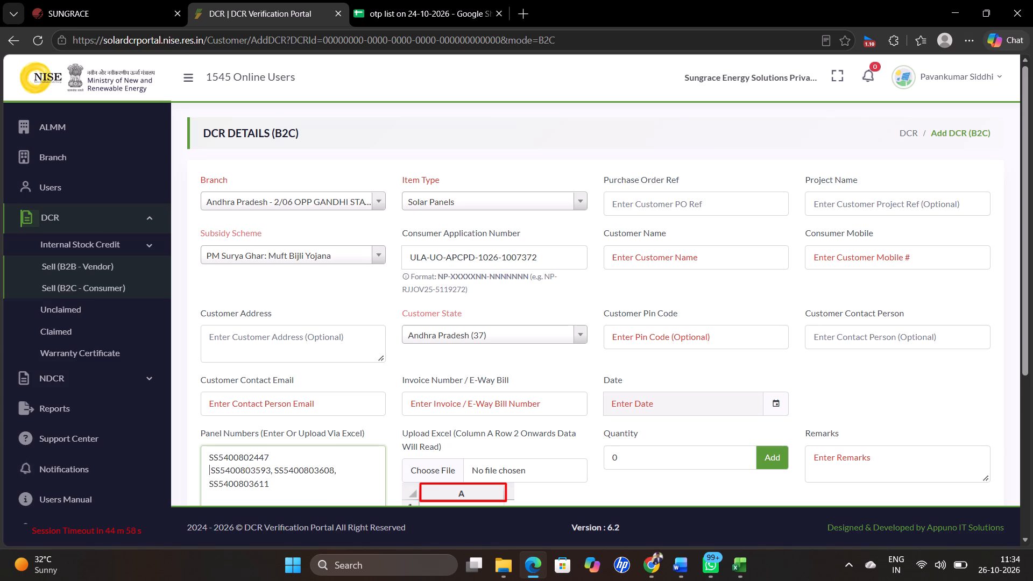
click(275, 471)
key(Left)
key(BackSpace)
key(Return)
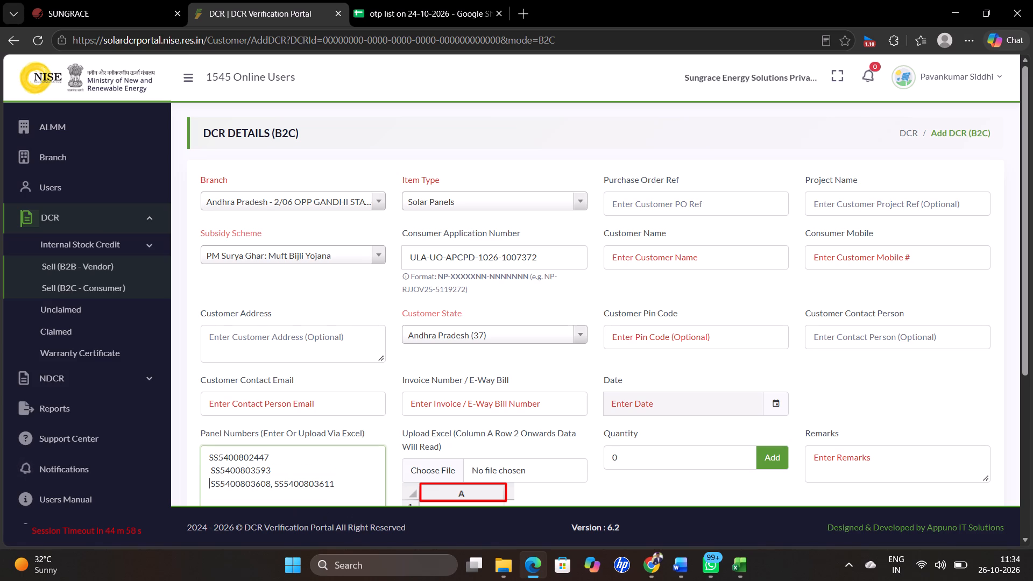
click(272, 487)
key(BackSpace)
key(Return)
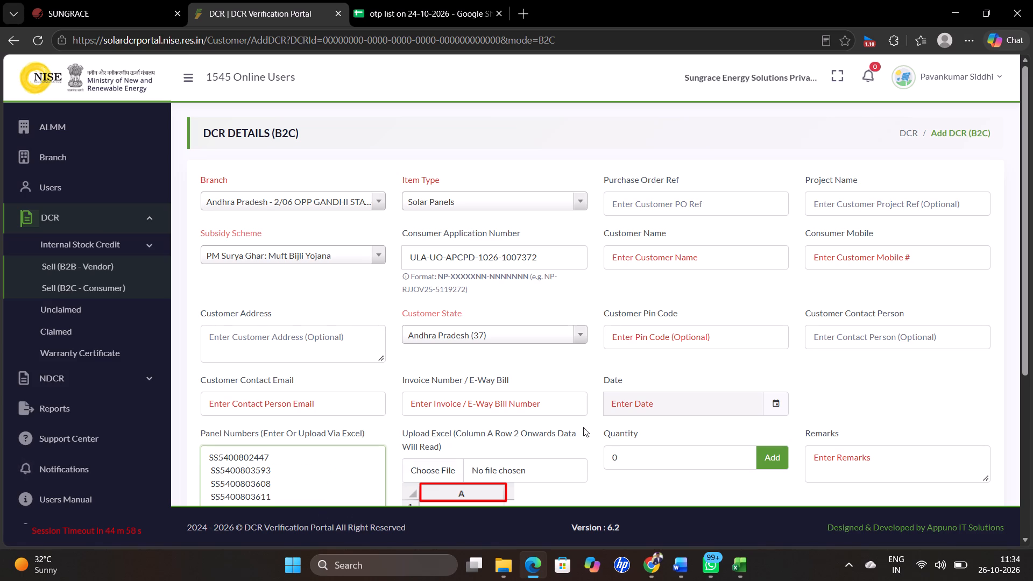
Set the panel quantity to 4.
click(663, 403)
click(674, 465)
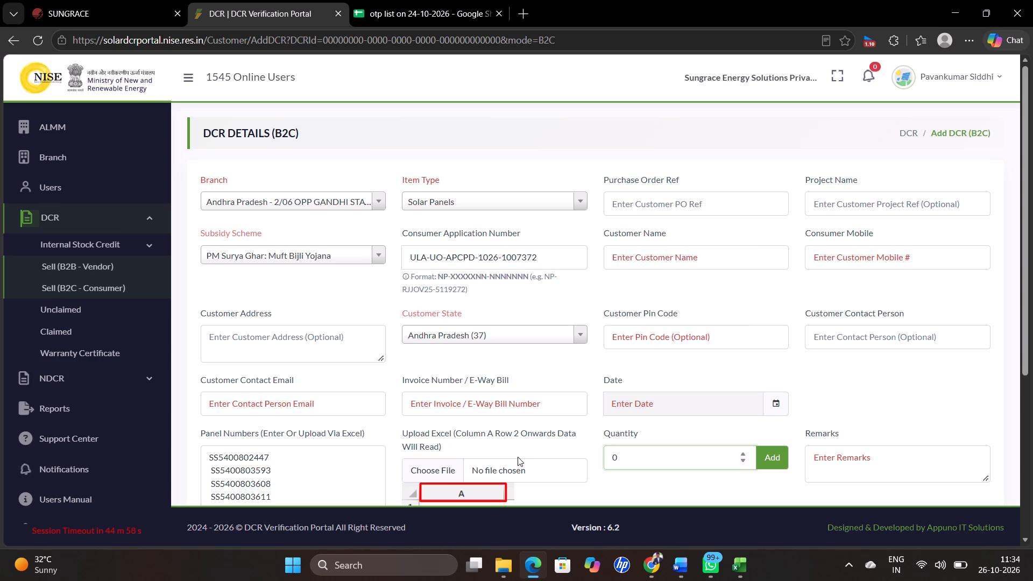
key(BackSpace)
key(4)
Set the invoice date to 12-Aug-2026.
click(544, 399)
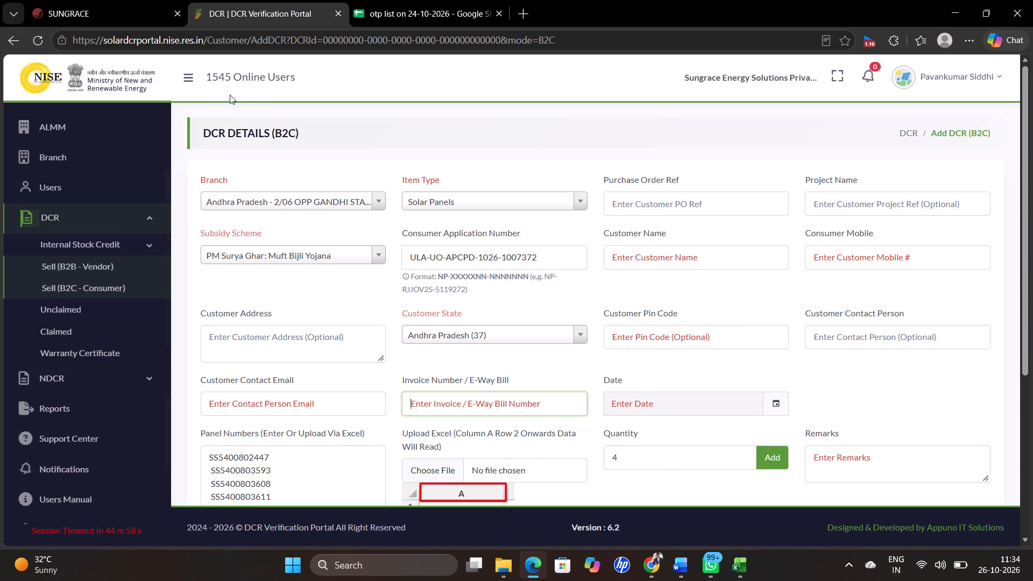
click(122, 0)
click(275, 0)
click(654, 394)
triple_click(607, 238)
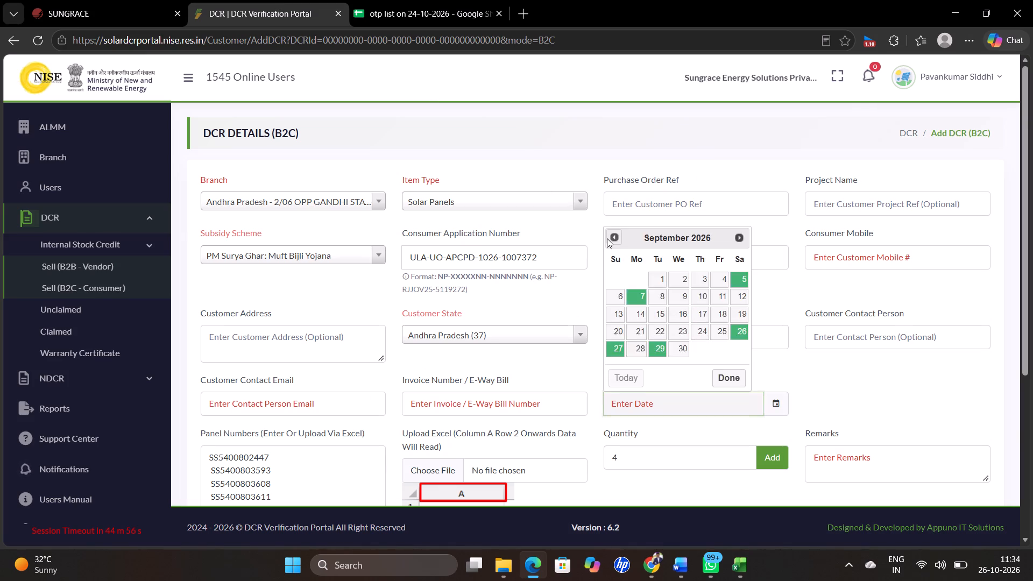
click(742, 236)
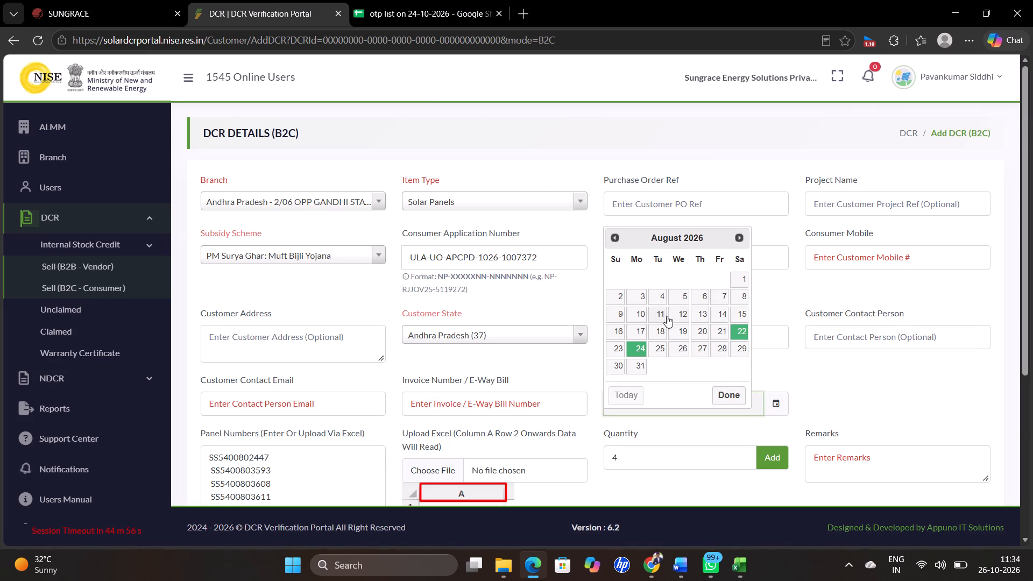
click(678, 308)
scroll(575, 444, down, 4)
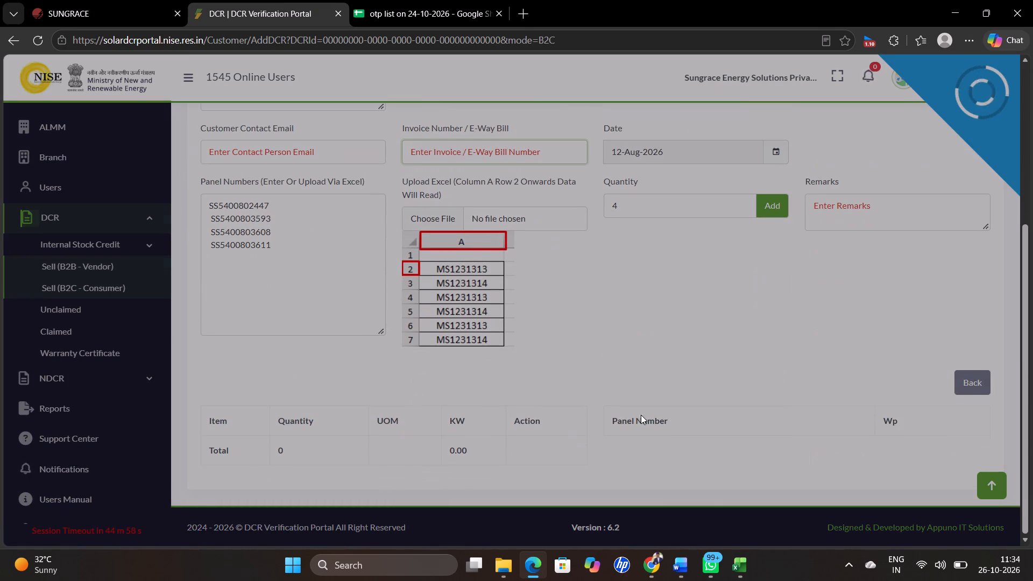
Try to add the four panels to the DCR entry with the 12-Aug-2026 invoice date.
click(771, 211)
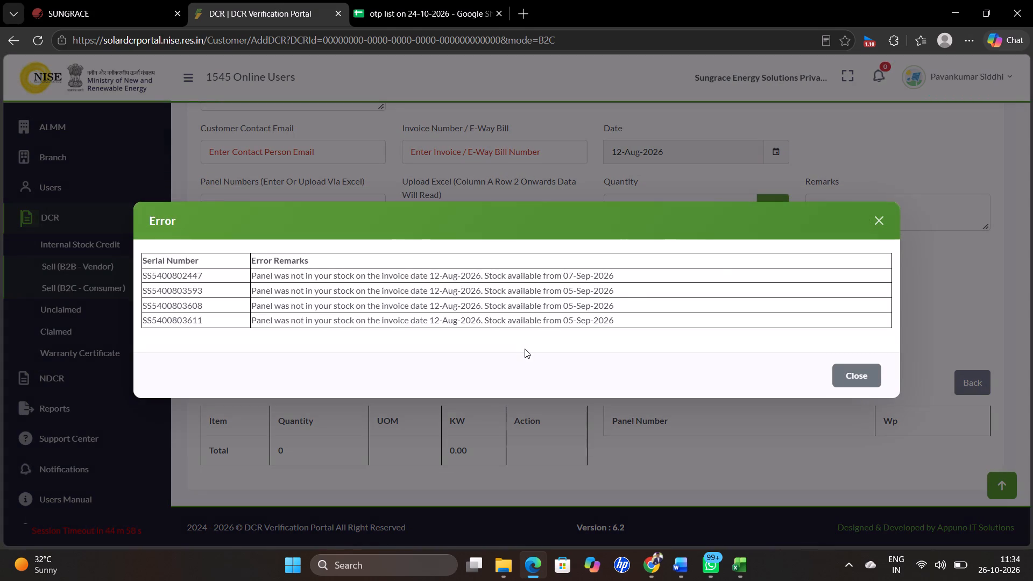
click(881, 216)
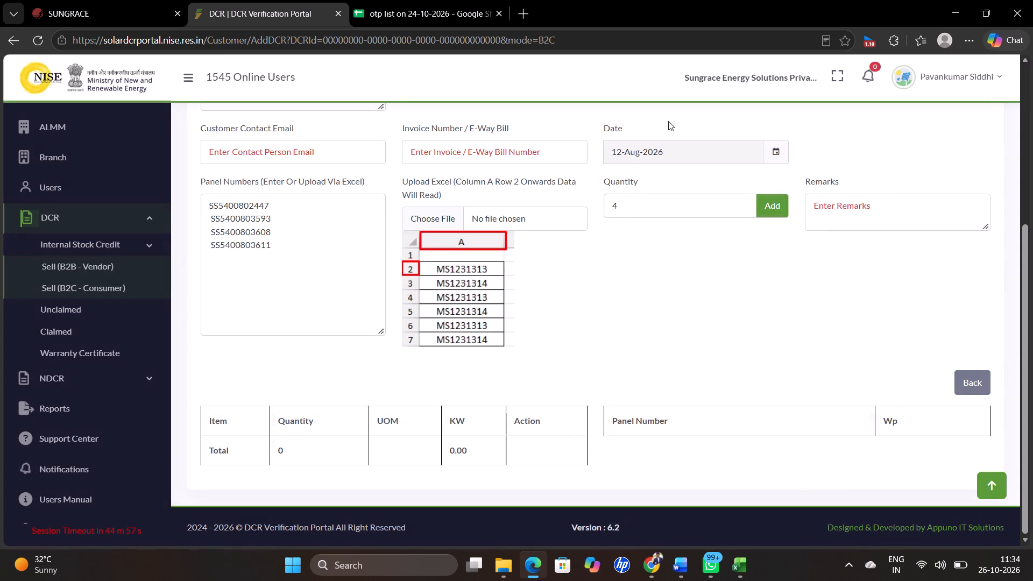
Set the invoice date to 08-Sep-2026.
scroll(692, 183, up, 2)
click(773, 280)
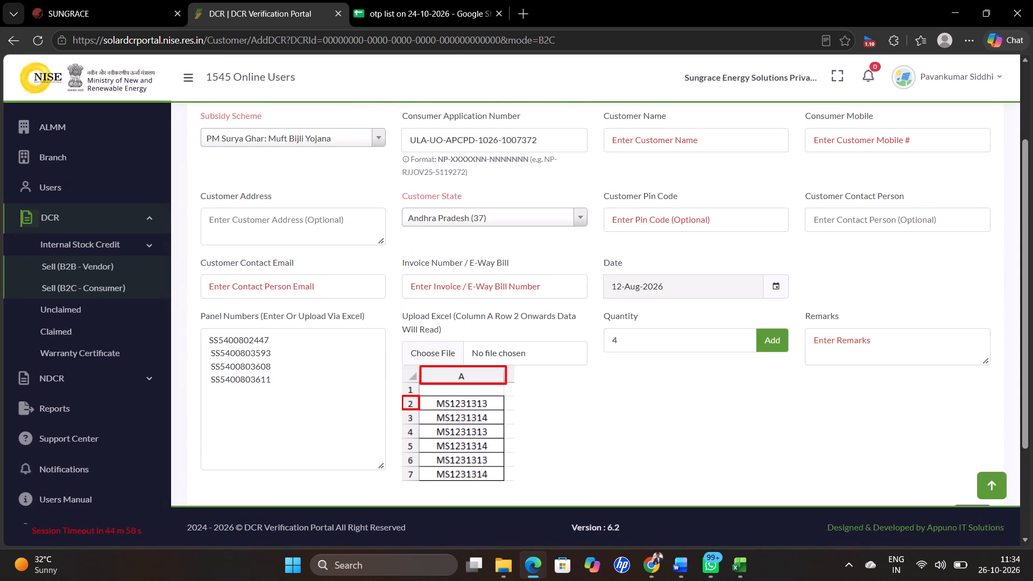
click(678, 287)
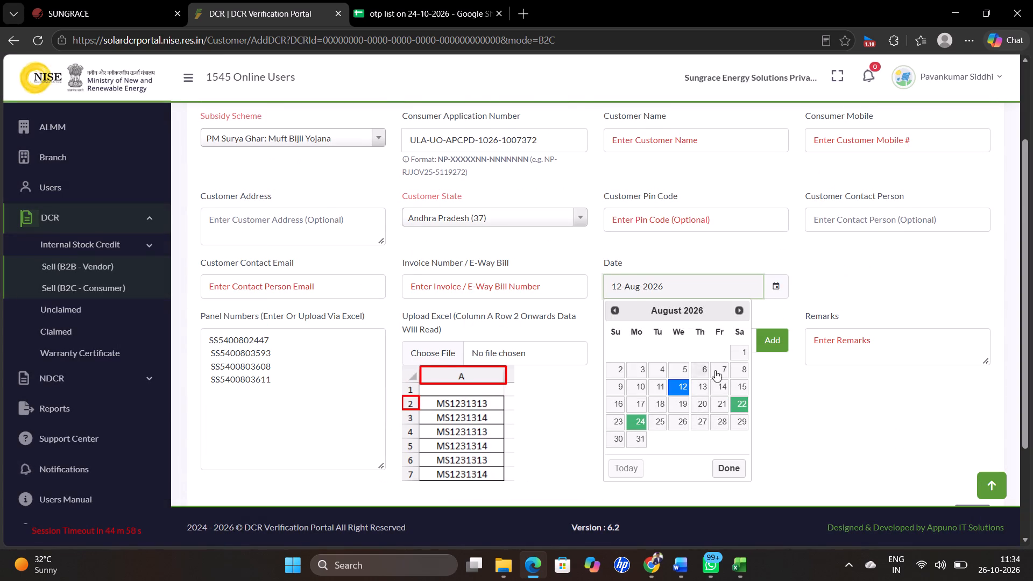
click(742, 311)
click(660, 372)
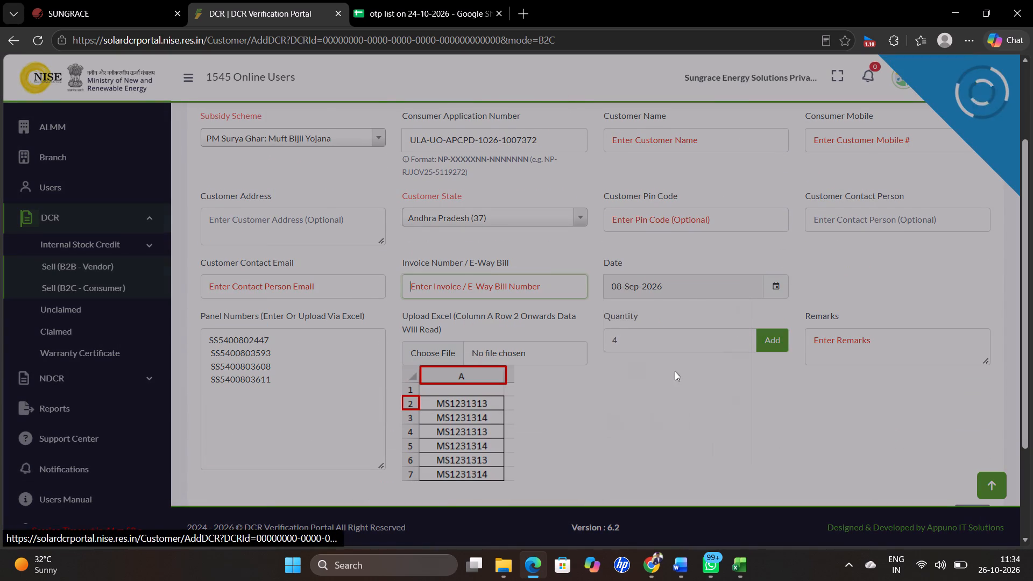
Enter invoice number AP/GST/26-27/008-88, copying the Invoice 8 prefix AP/GST/26-27/008- from the Kandukuru subsidy scheme Word document.
click(543, 285)
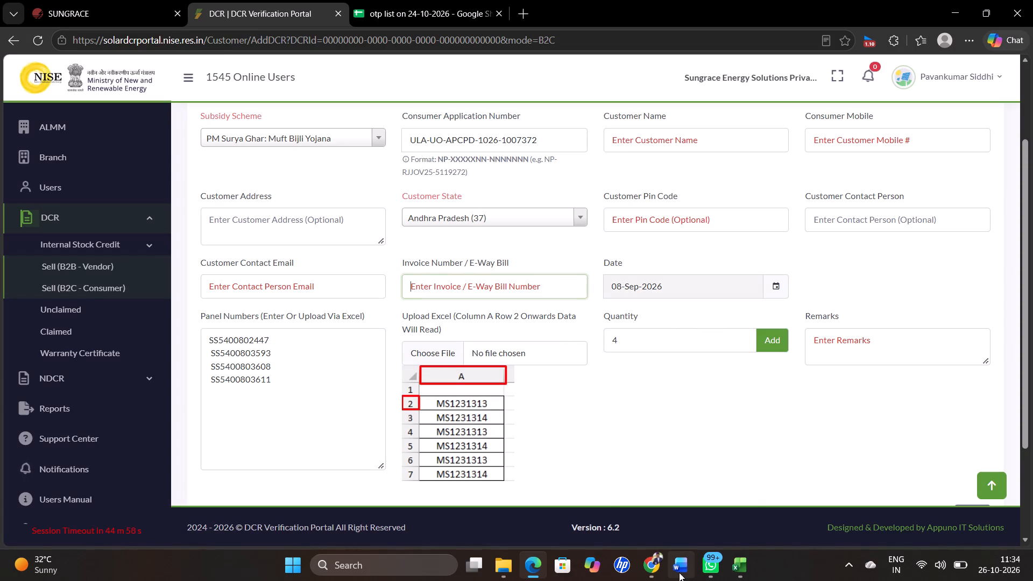
click(662, 504)
scroll(595, 478, down, 14)
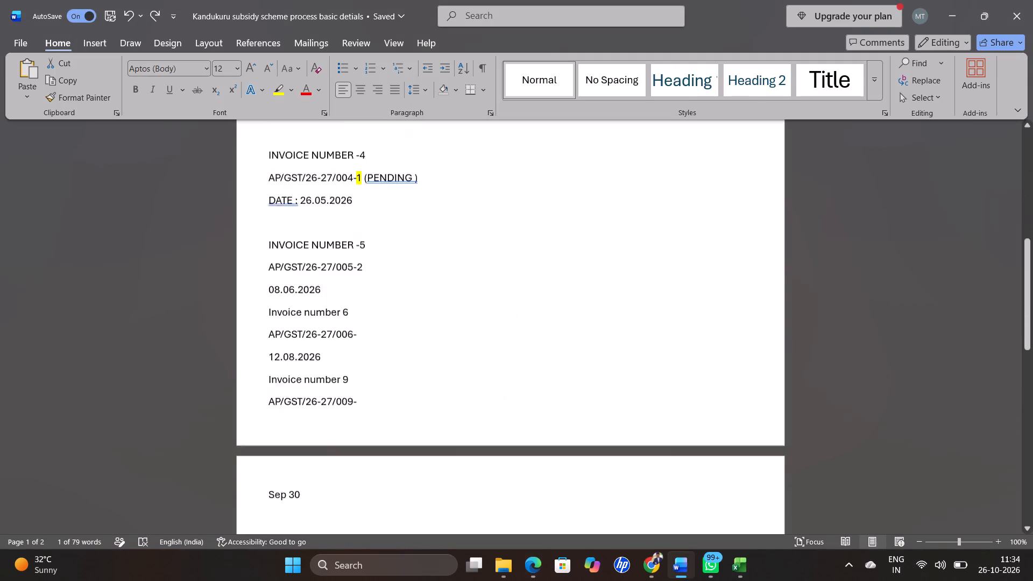
scroll(359, 427, down, 4)
drag(362, 465, 335, 471)
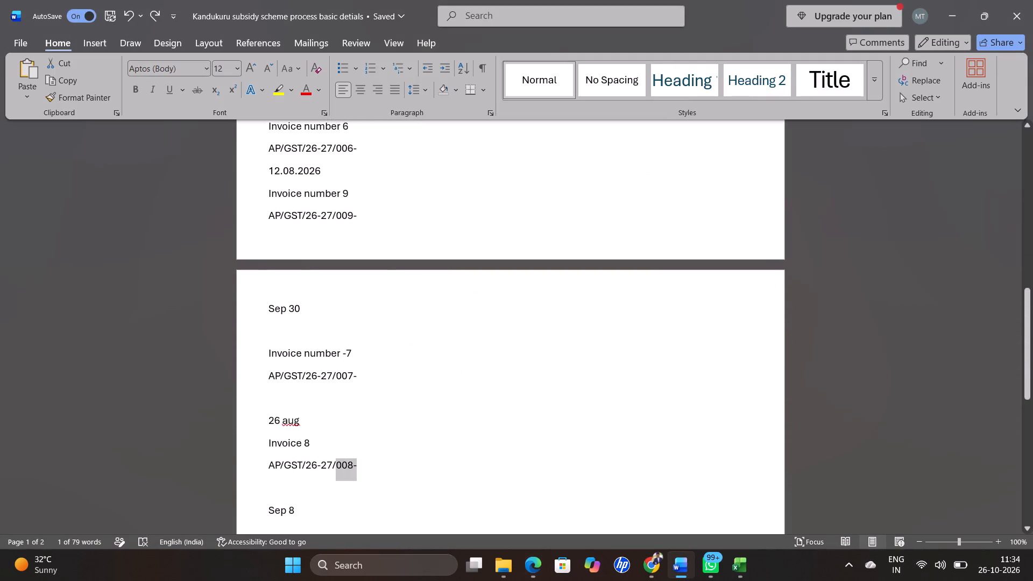
drag(335, 471, 251, 470)
key(ctrl+c)
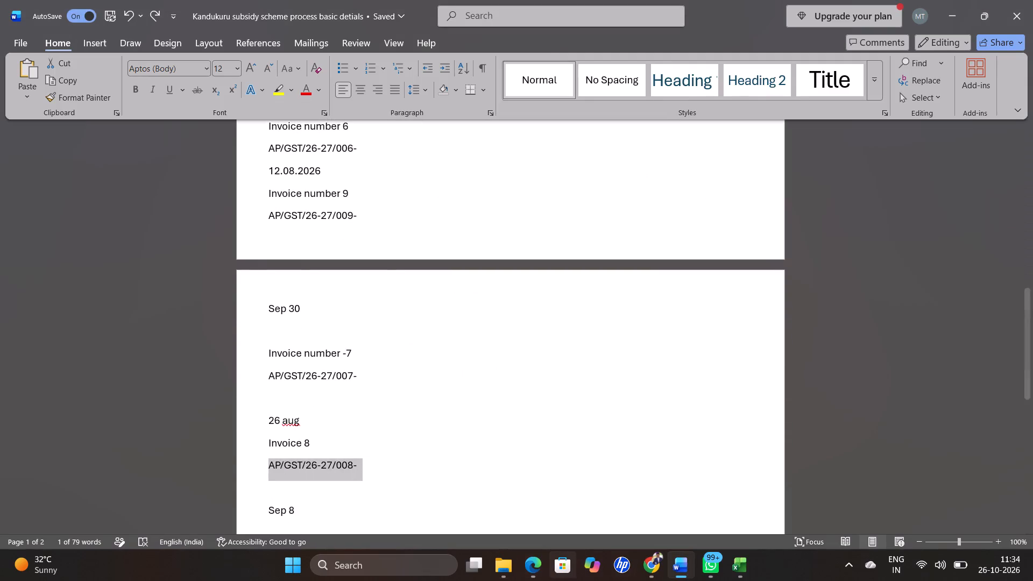
click(530, 536)
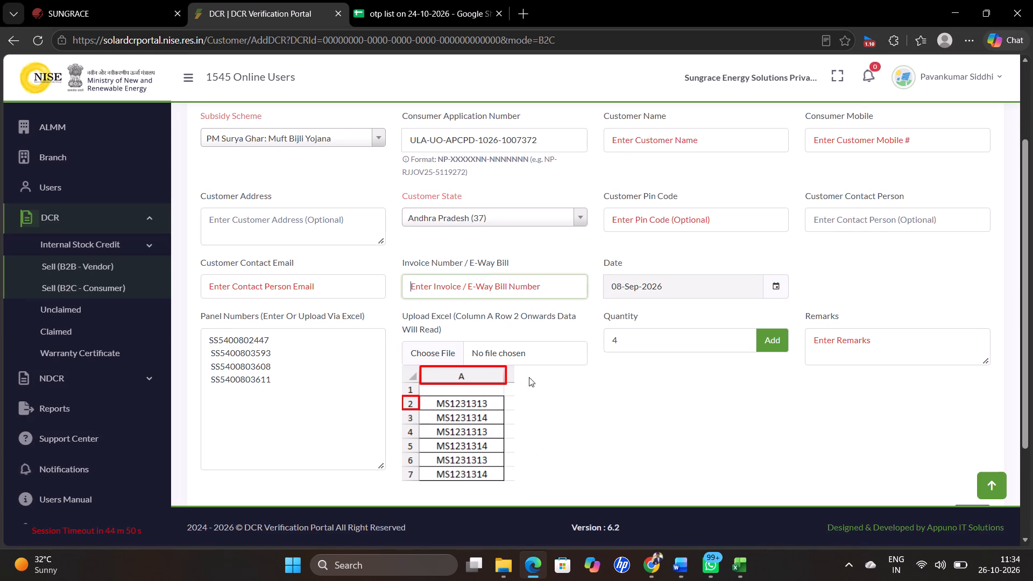
click(515, 285)
key(ctrl+v)
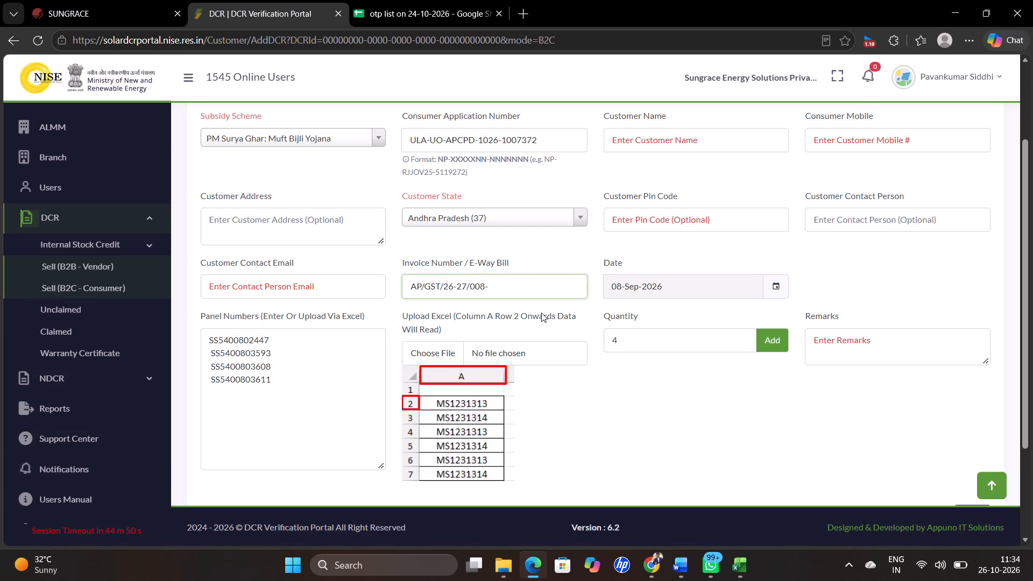
key(8)
key(8)
Add the four listed panels to the DCR entry.
drag(587, 337, 646, 278)
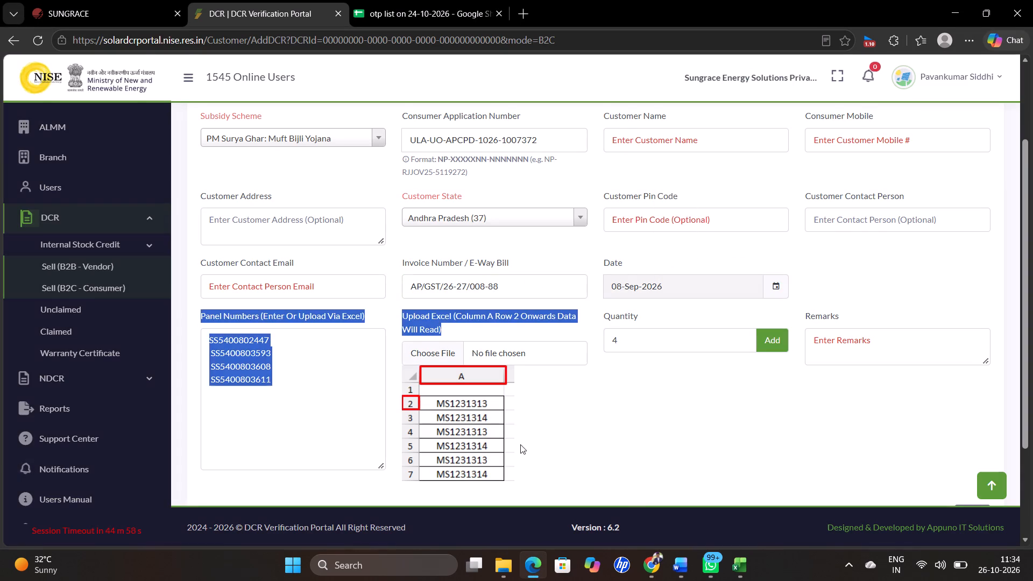
click(529, 436)
click(774, 335)
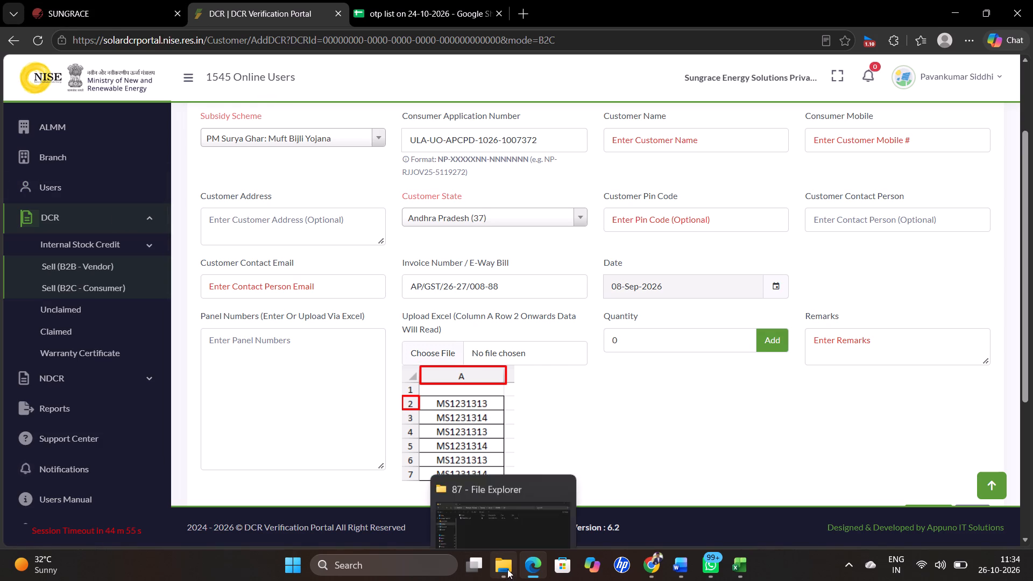
In File Explorer, create a folder named 88 inside DCR008 and open it.
click(507, 505)
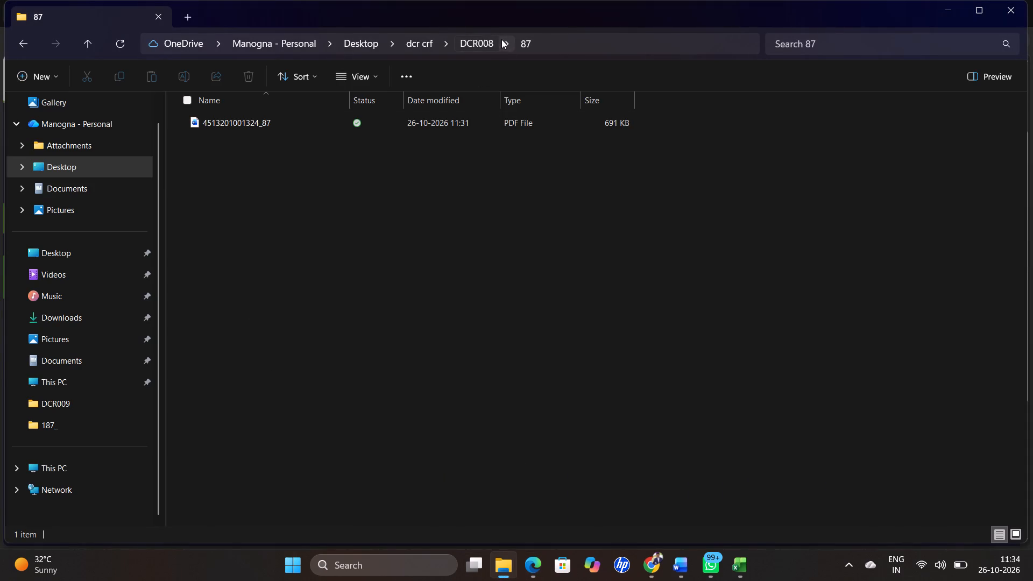
click(501, 39)
click(484, 42)
double_click(483, 46)
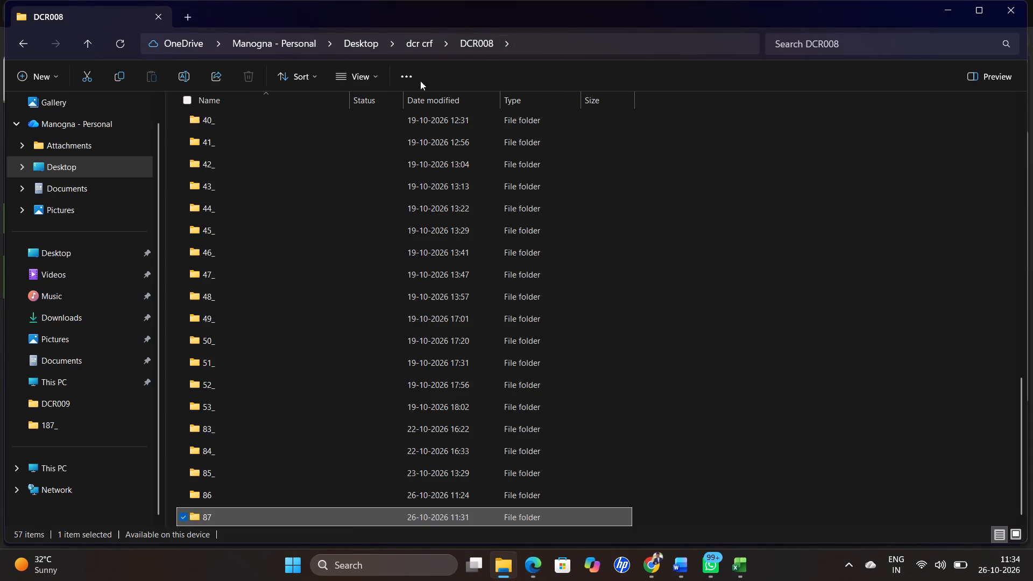
click(33, 72)
click(45, 102)
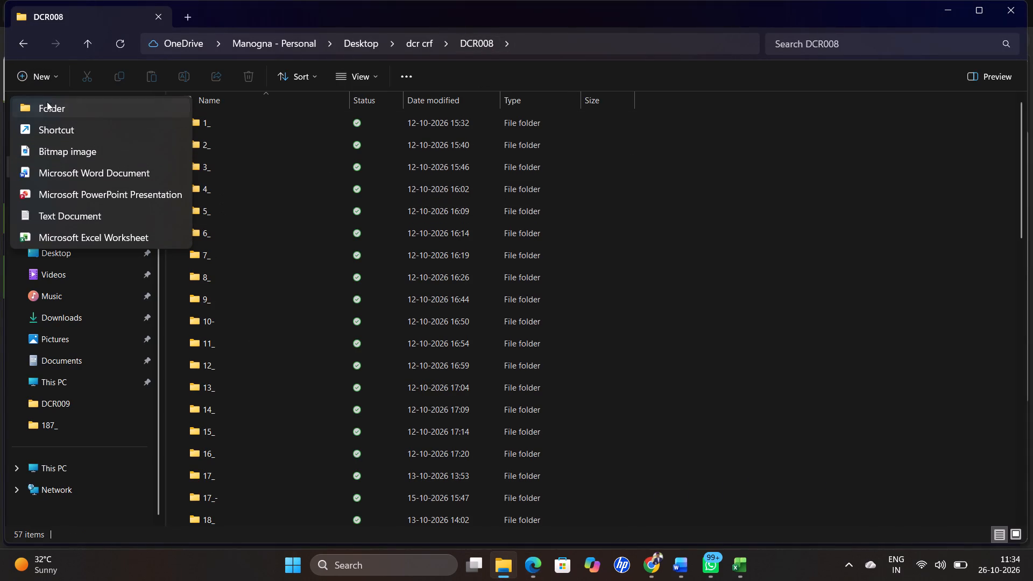
key(BackSpace)
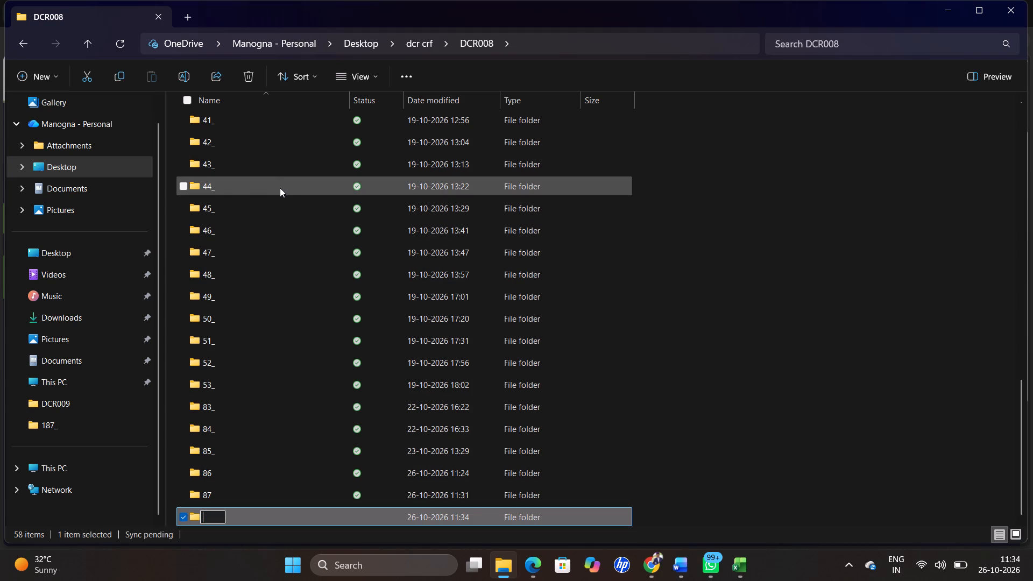
text(88)
key(Return)
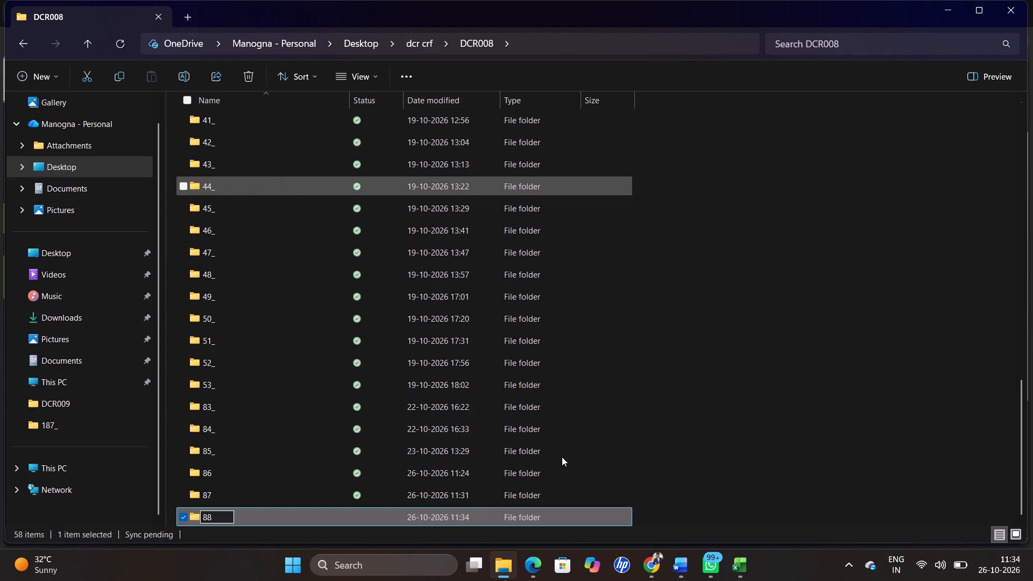
click(567, 457)
click(206, 521)
click(210, 516)
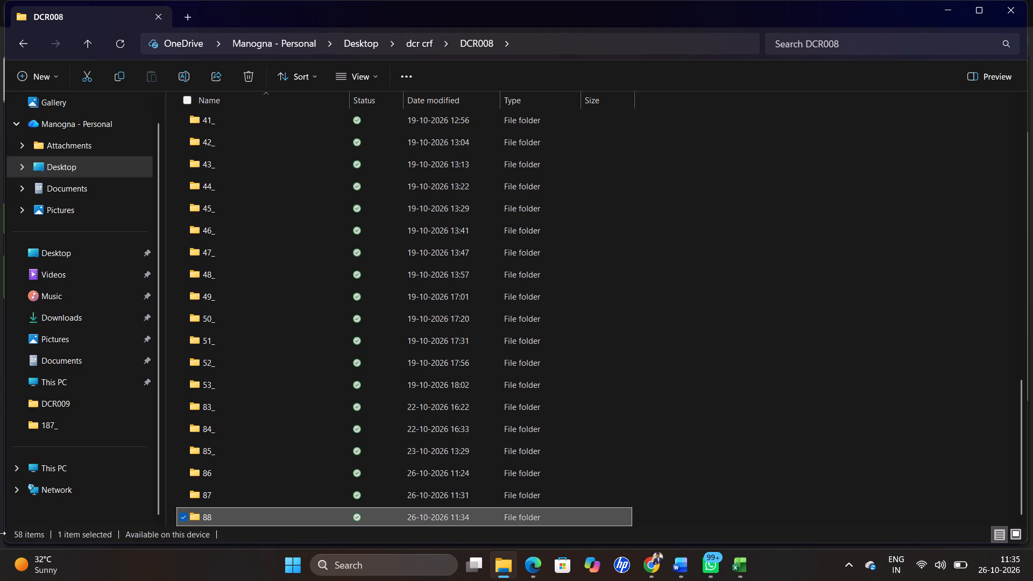
click(298, 518)
click(302, 515)
double_click(293, 516)
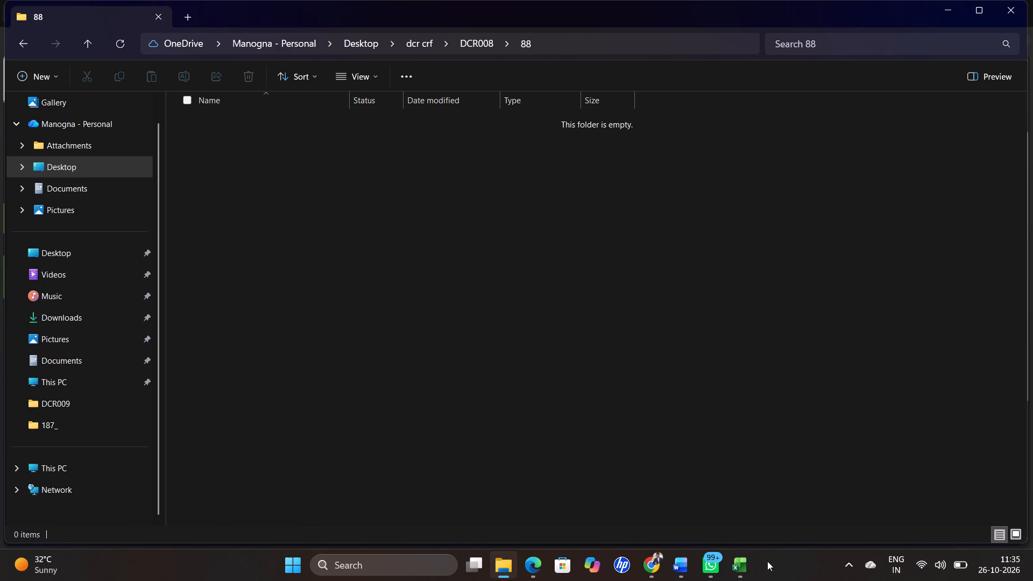
Copy the installation address from the SUNGRACE quick copy details into the DCR form's Remarks field.
click(542, 510)
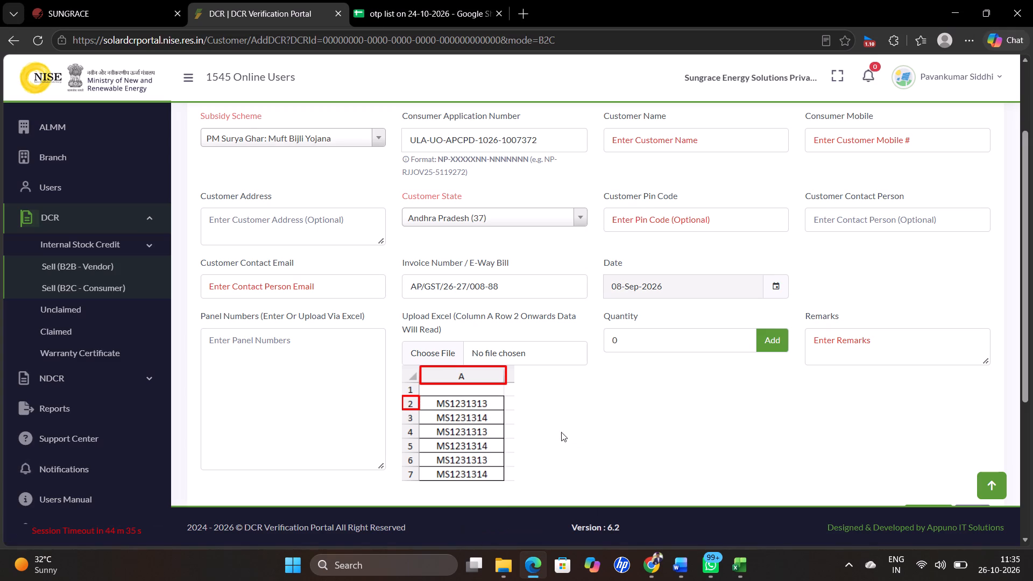
scroll(566, 288, up, 4)
click(749, 342)
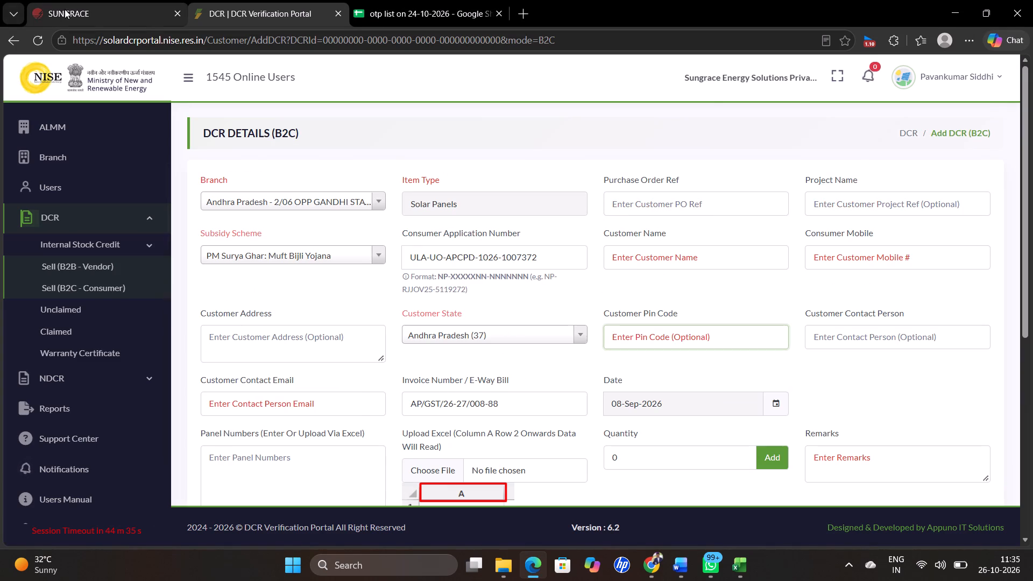
click(66, 10)
click(657, 441)
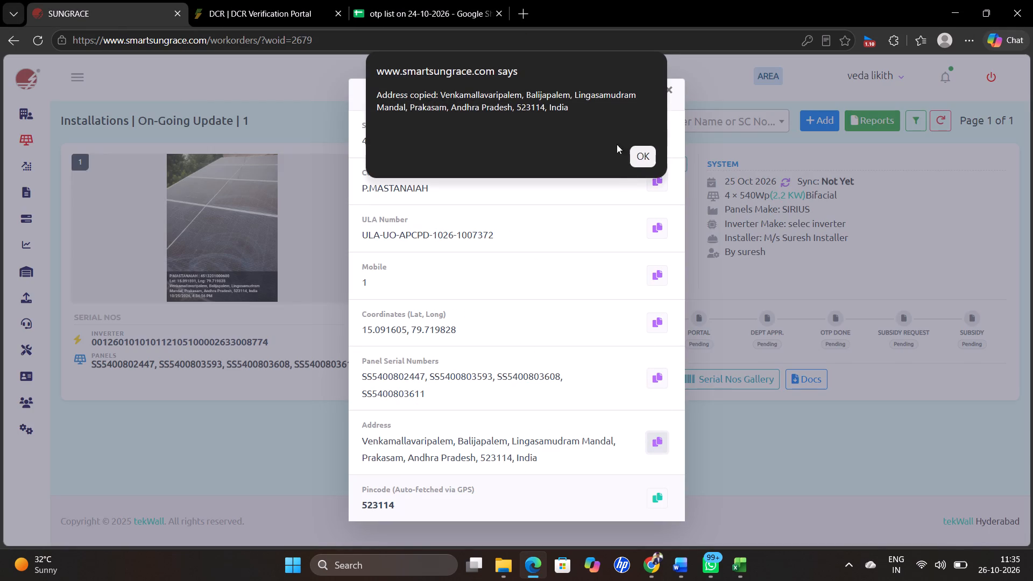
click(647, 152)
click(237, 13)
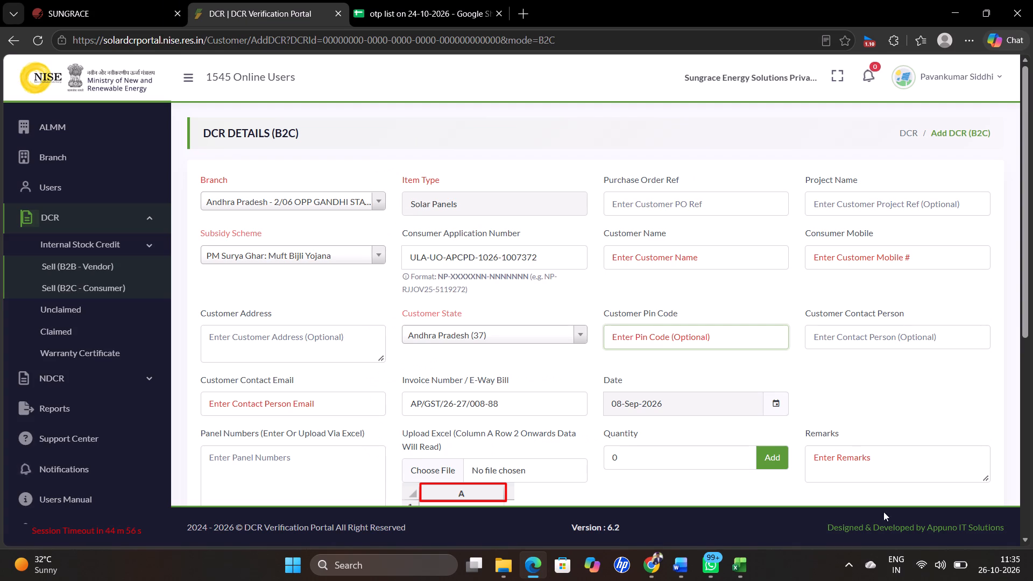
click(878, 477)
key(ctrl+v)
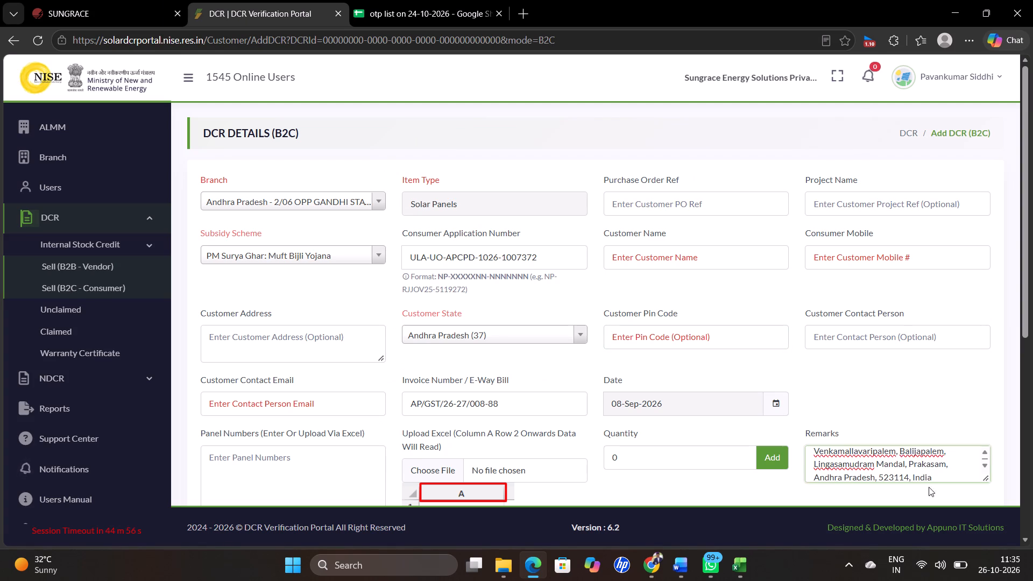
Copy the pin code from the Remarks address into the Customer Pin Code field.
double_click(898, 473)
double_click(900, 476)
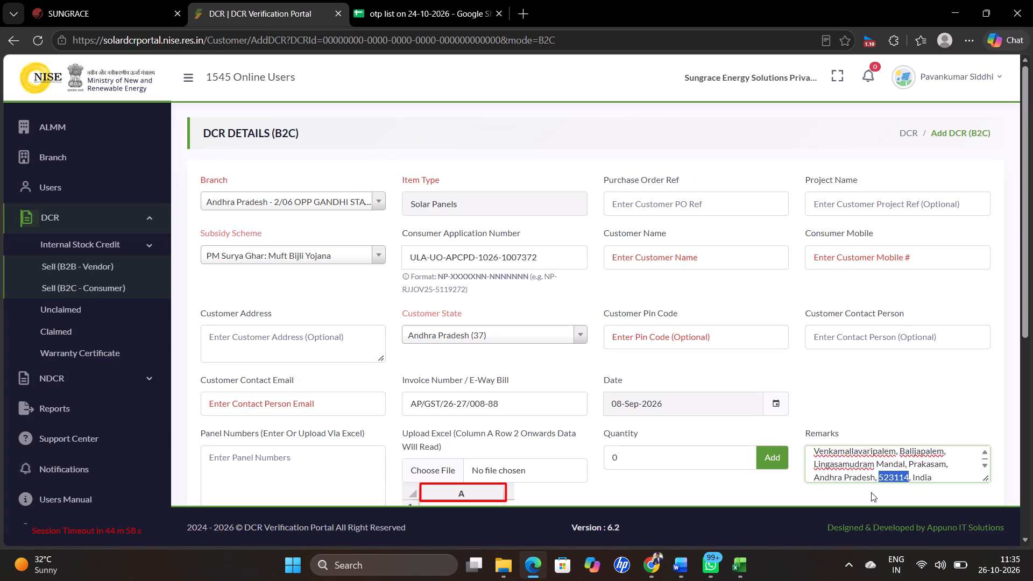
key(ctrl+c)
click(701, 331)
key(ctrl+v)
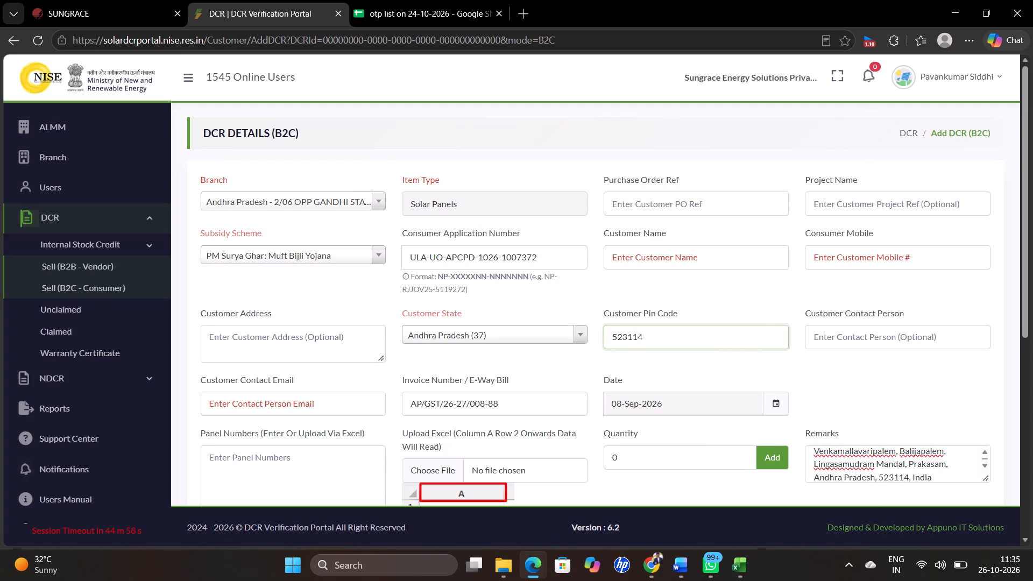
click(859, 259)
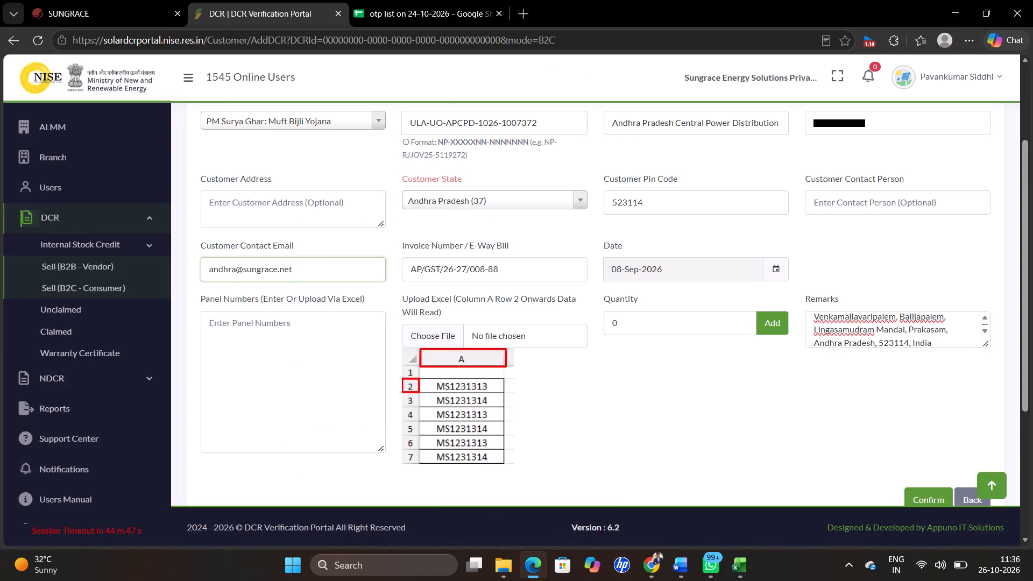
scroll(580, 403, down, 2)
scroll(643, 375, down, 3)
scroll(865, 276, up, 10)
scroll(866, 316, down, 4)
scroll(865, 318, up, 3)
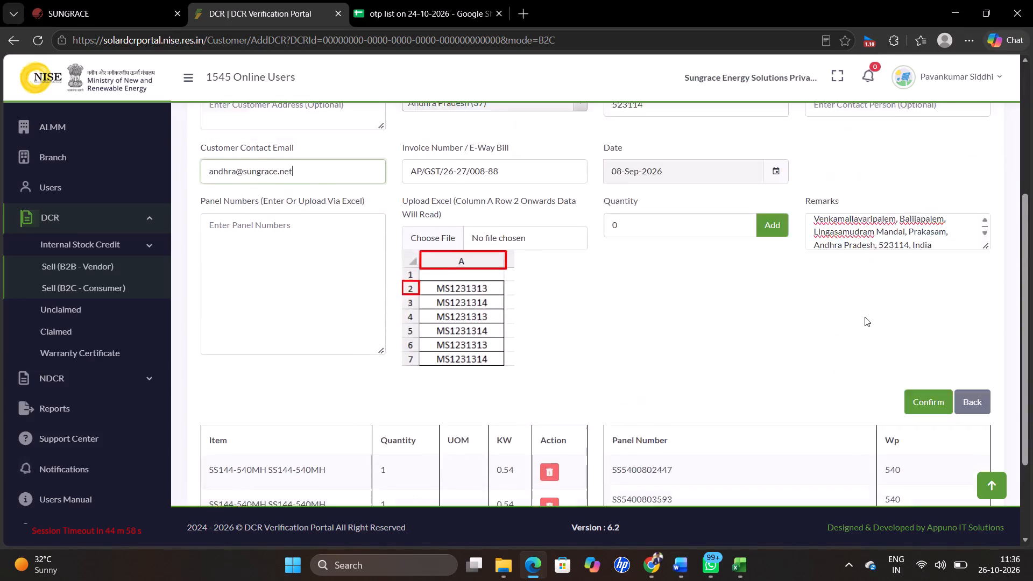
scroll(887, 370, down, 5)
click(932, 282)
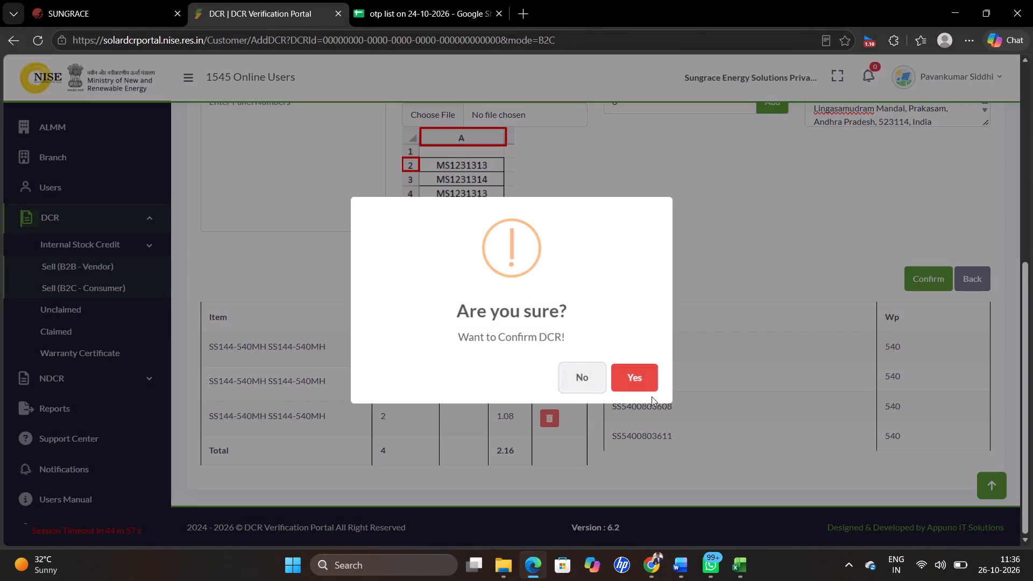
click(627, 371)
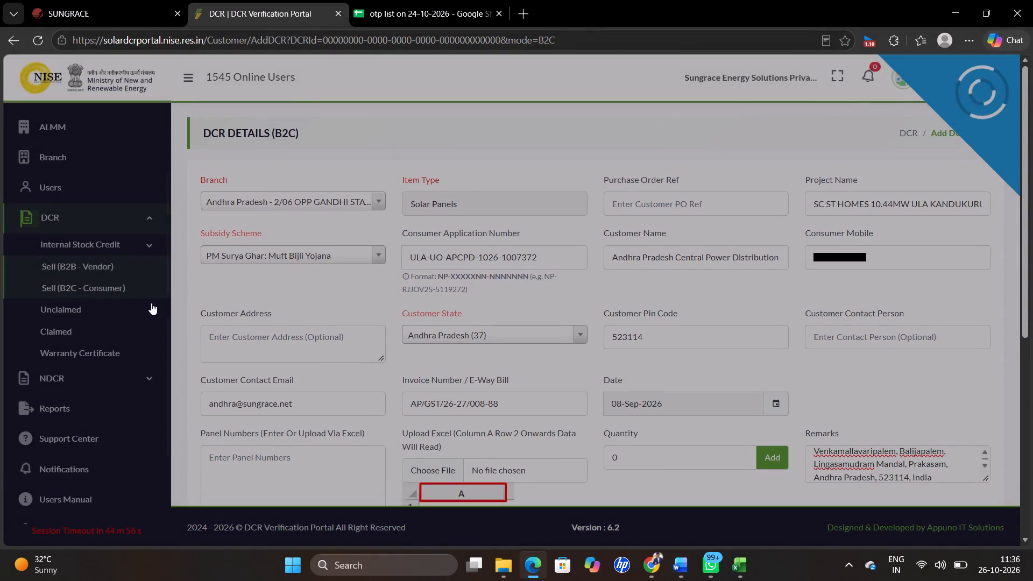
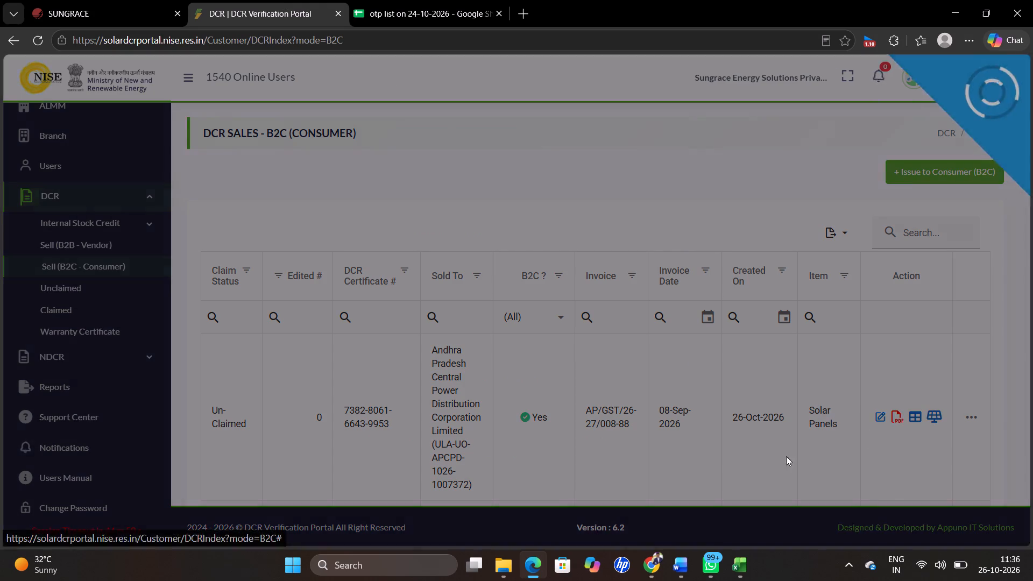
Save the DCR certificate PDF for invoice AP/GST/26-27/008-88 in DCR008 folder 88, named with the copied number followed by _88.
scroll(730, 350, down, 2)
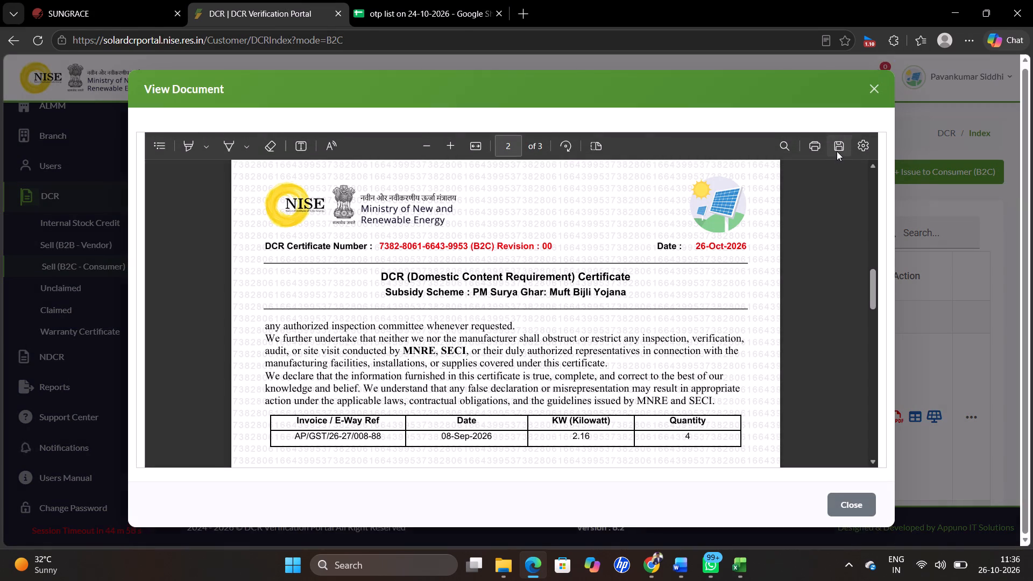
click(837, 151)
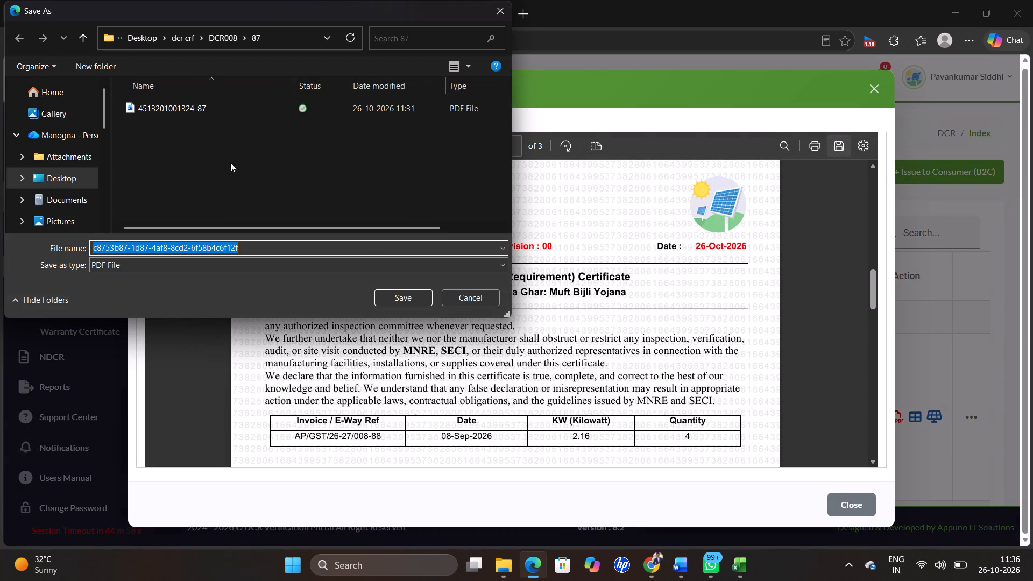
click(245, 40)
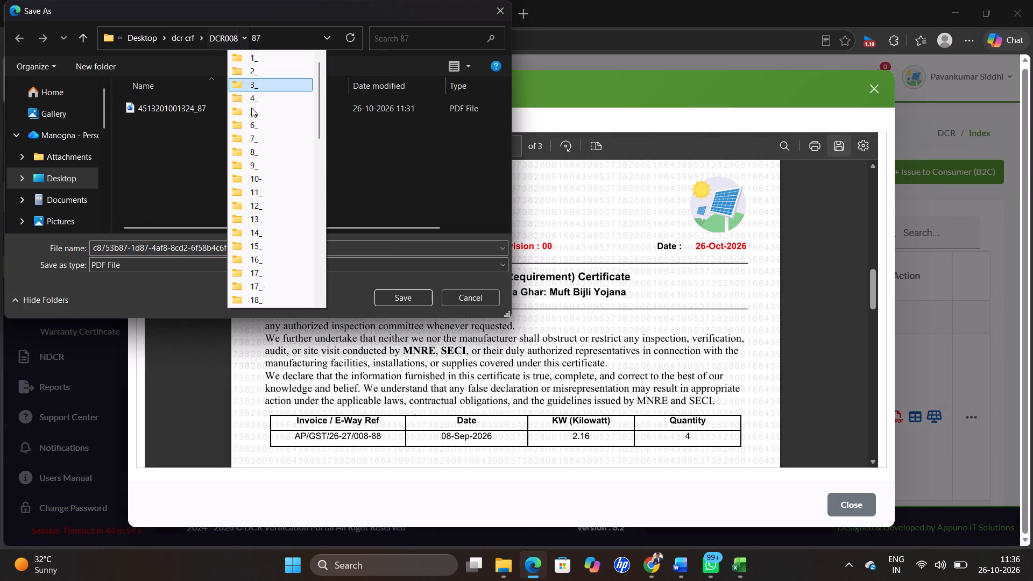
scroll(255, 211, down, 20)
scroll(255, 211, down, 3)
double_click(264, 300)
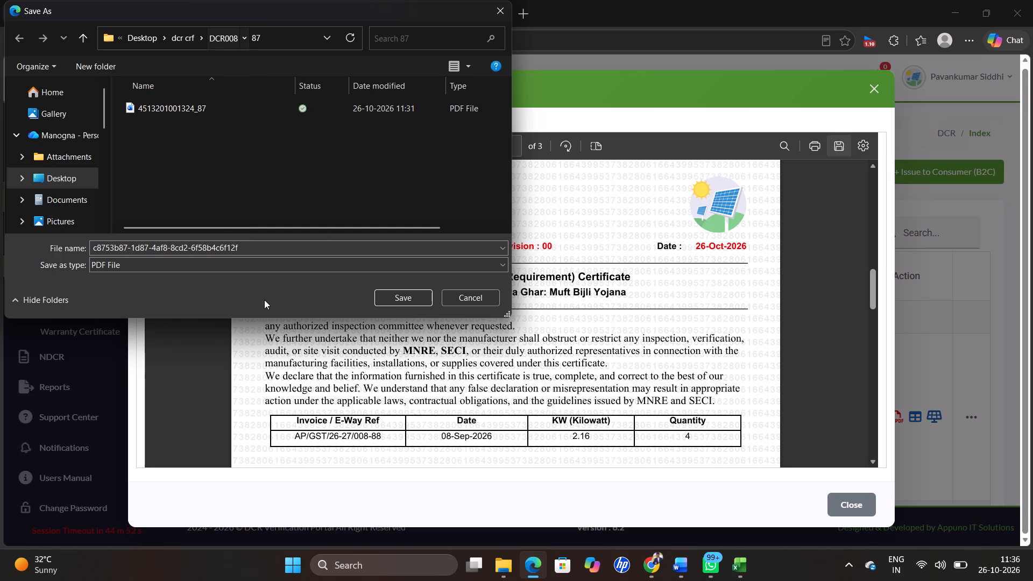
click(240, 243)
key(BackSpace)
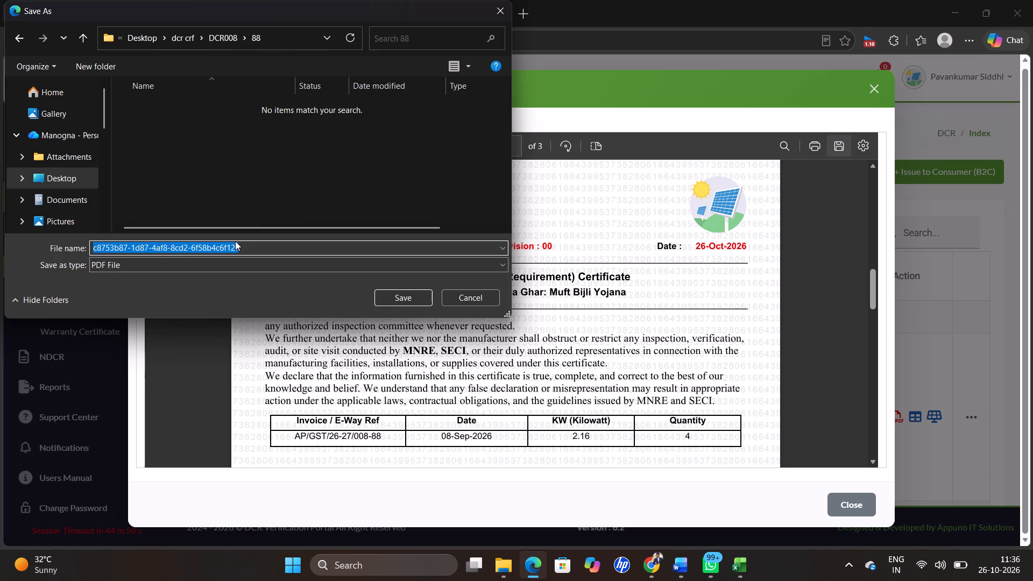
key(ctrl+v)
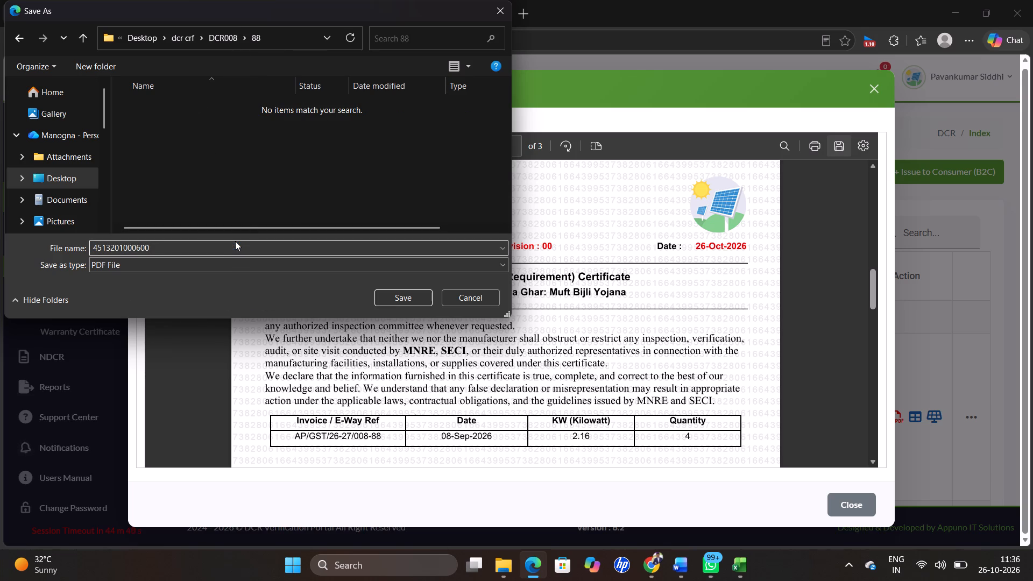
key(shift+underscore)
text(88)
click(415, 294)
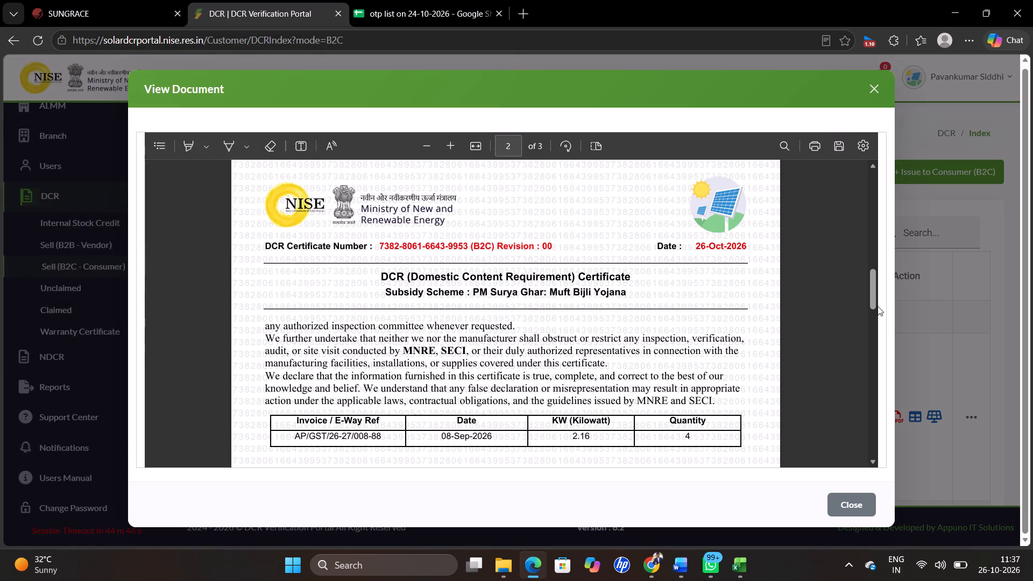
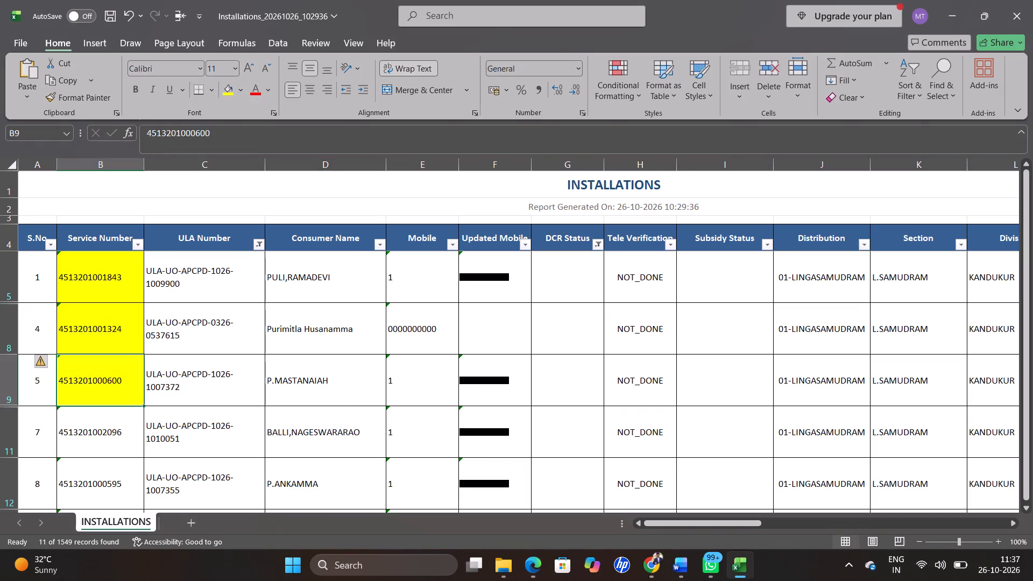
Copy the service number of S.No 7 from the Installations workbook and look up that installation in SUNGRACE.
click(81, 438)
key(ctrl+c)
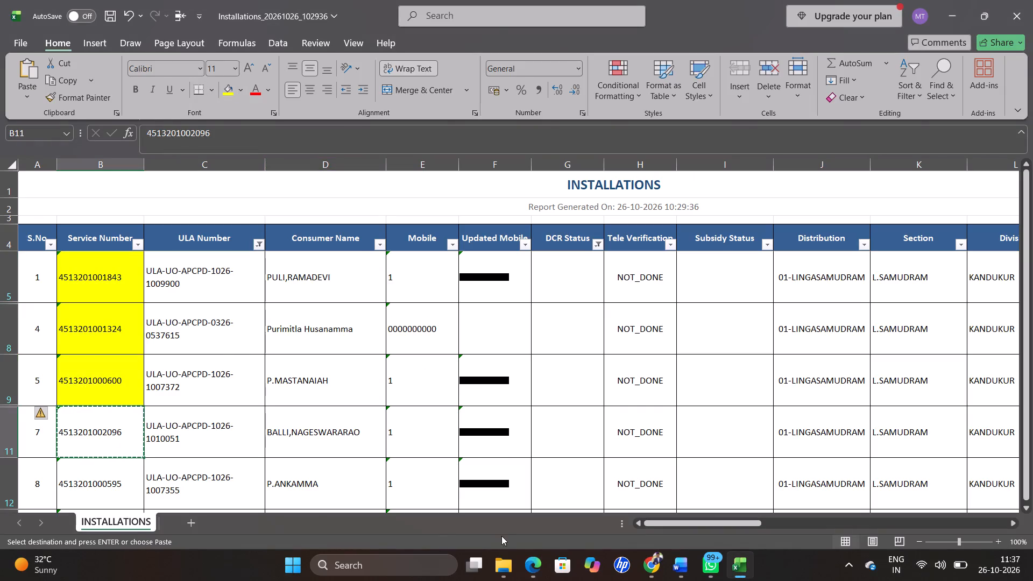
click(512, 499)
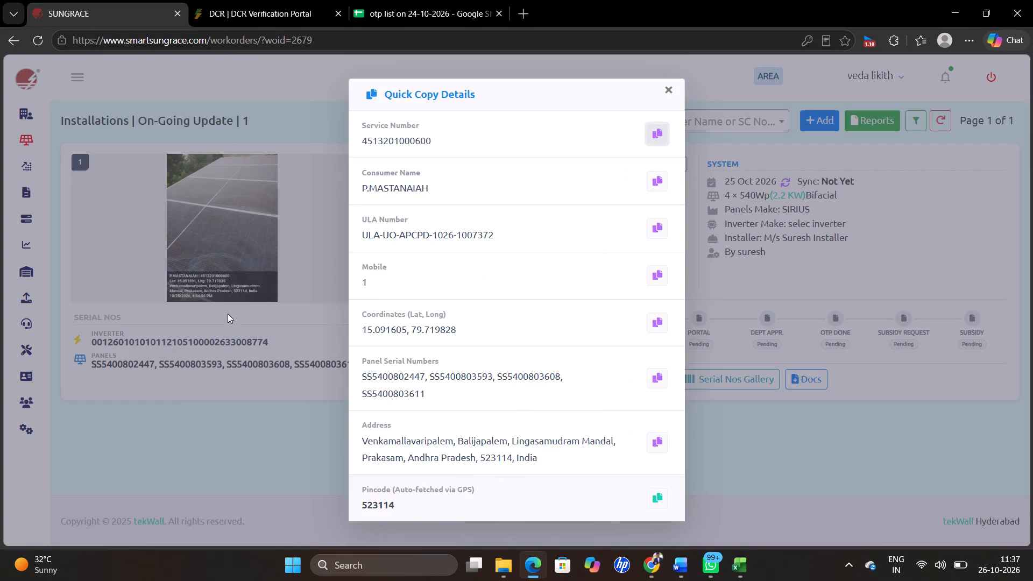
click(669, 84)
click(704, 118)
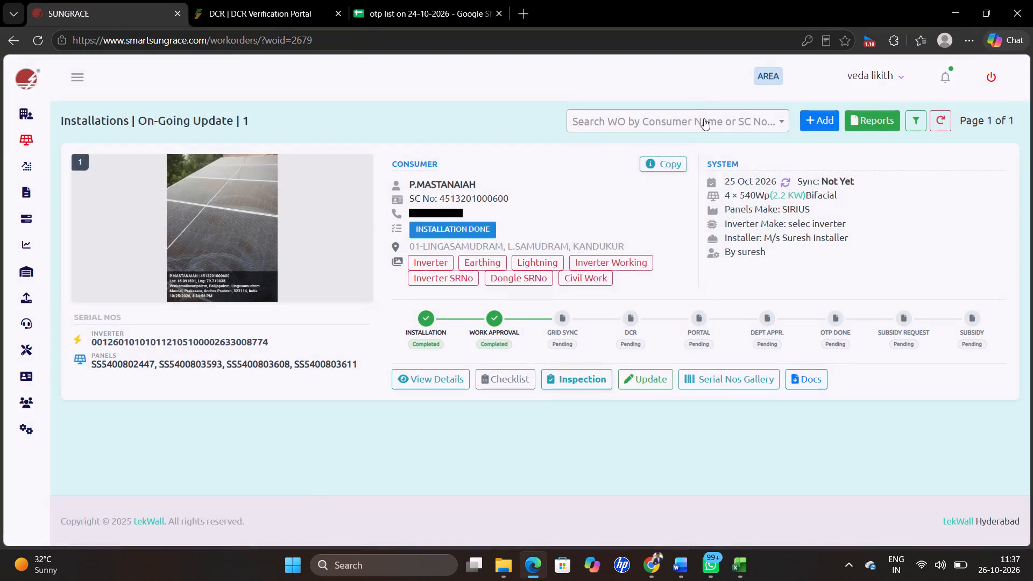
key(ctrl+v)
key(Return)
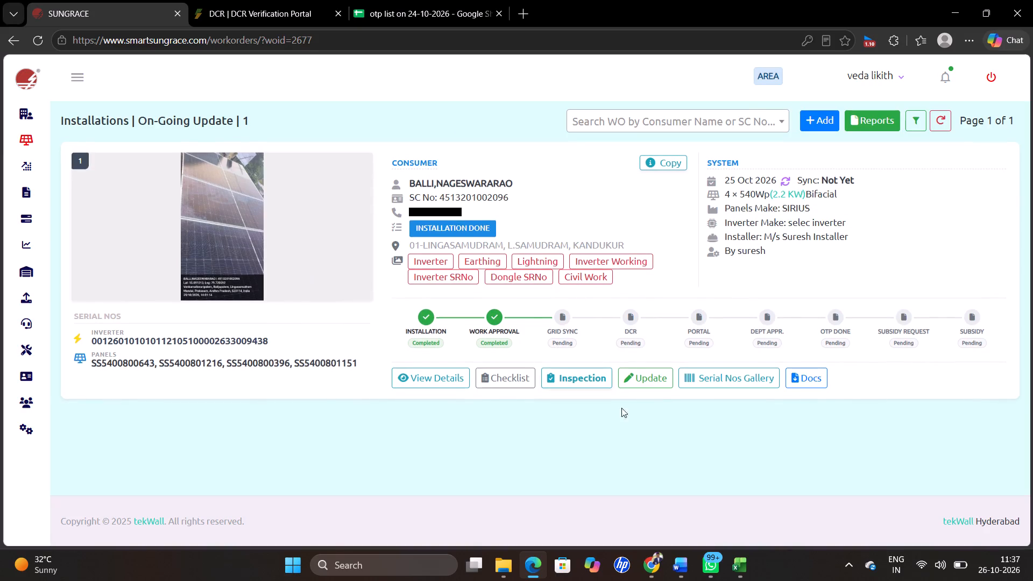
Start a new B2C DCR entry with the Andhra Pradesh branch, item type Solar Panels and subsidy scheme PM Surya Ghar: Muft Bijli Yojana.
click(72, 0)
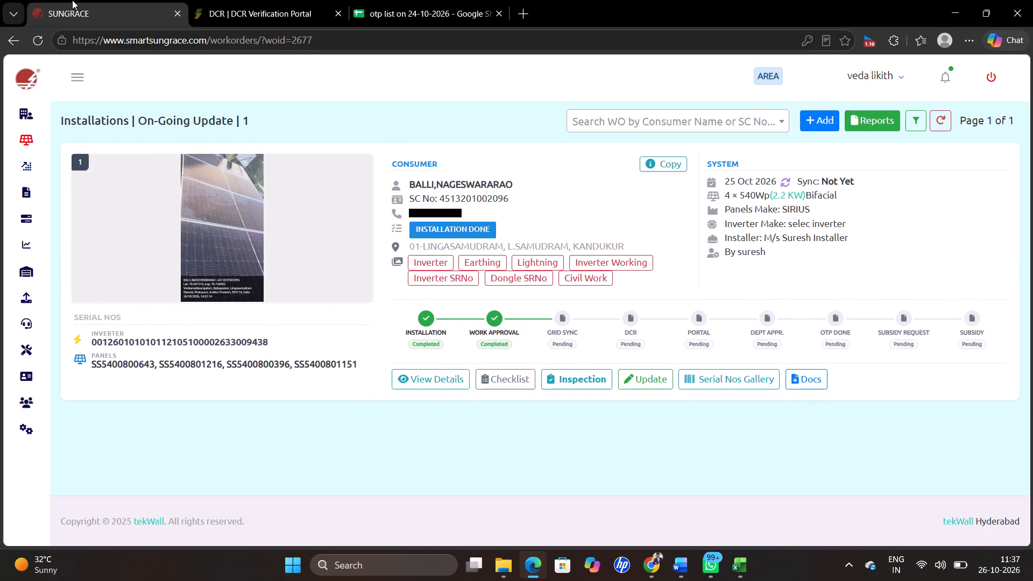
click(201, 5)
click(881, 89)
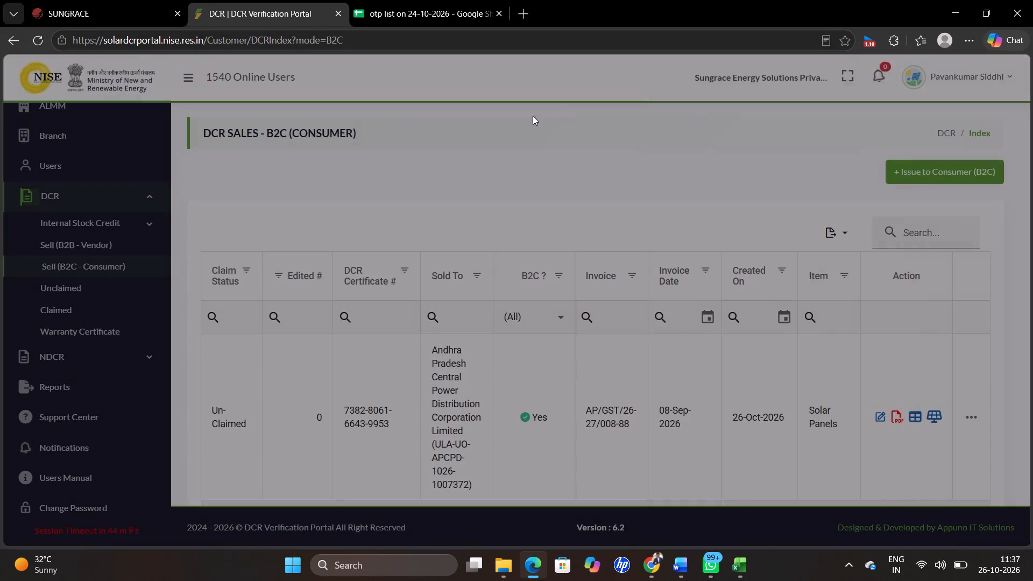
click(75, 2)
click(262, 0)
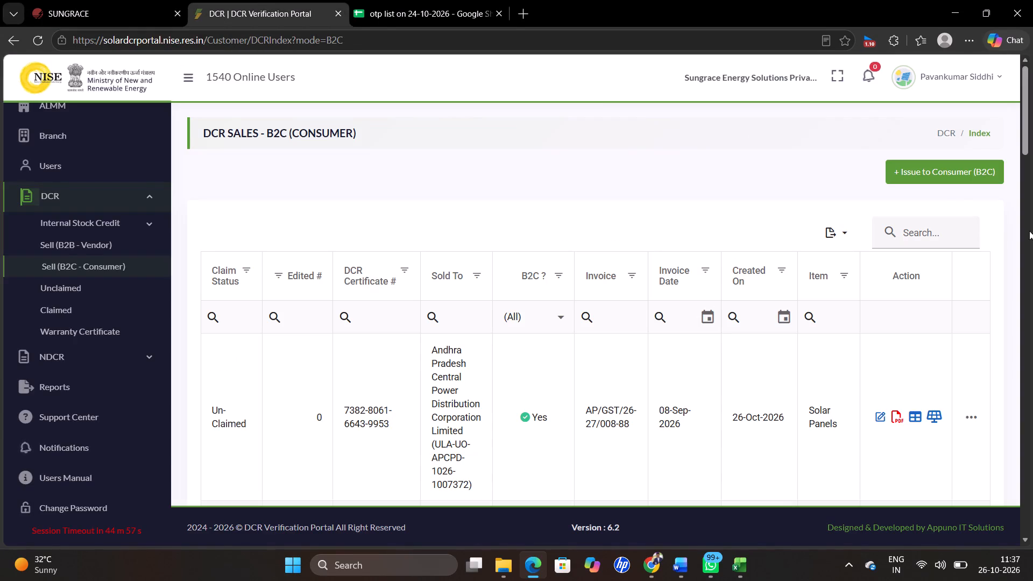
click(952, 186)
click(952, 172)
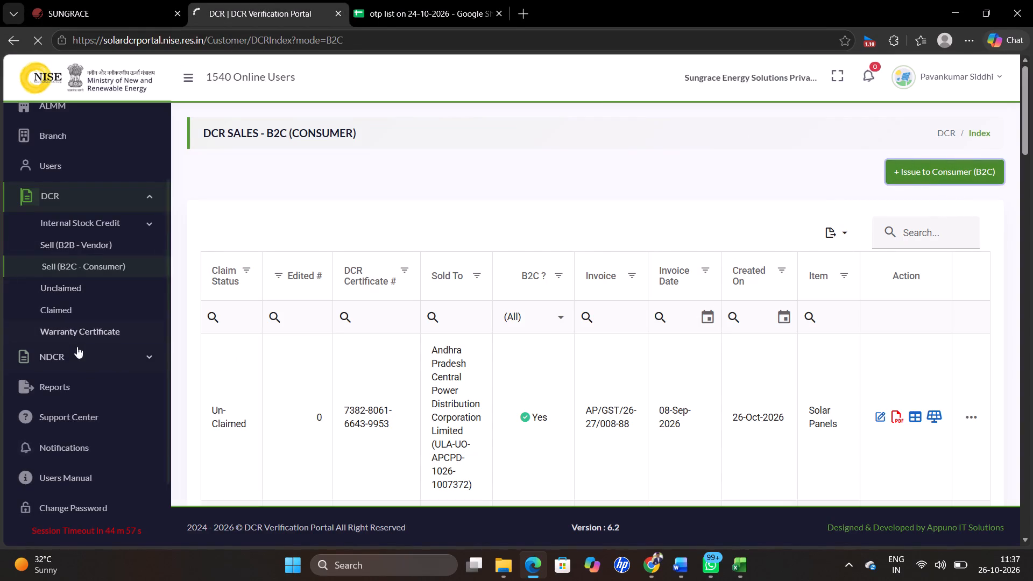
click(988, 167)
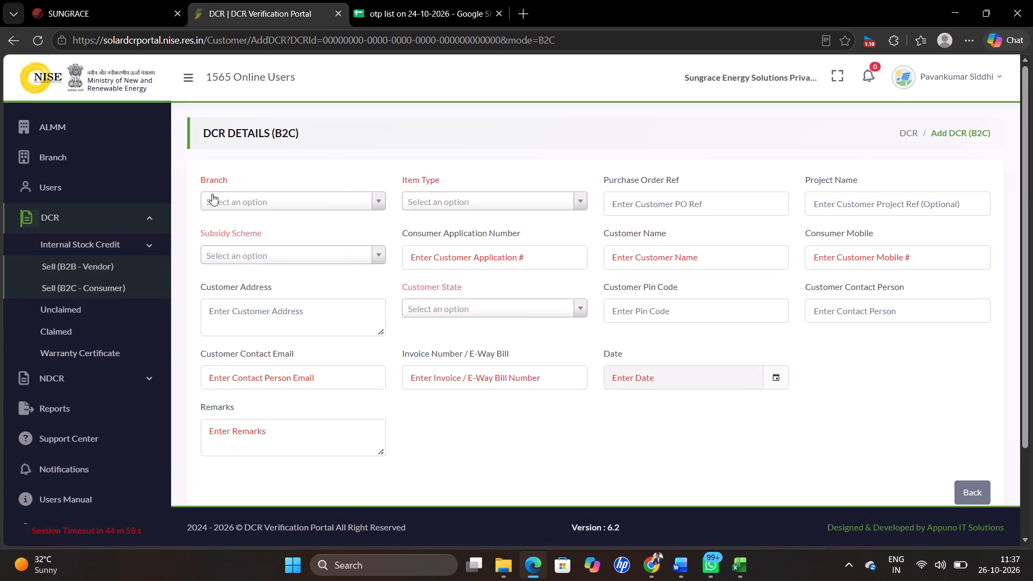
click(359, 205)
click(323, 244)
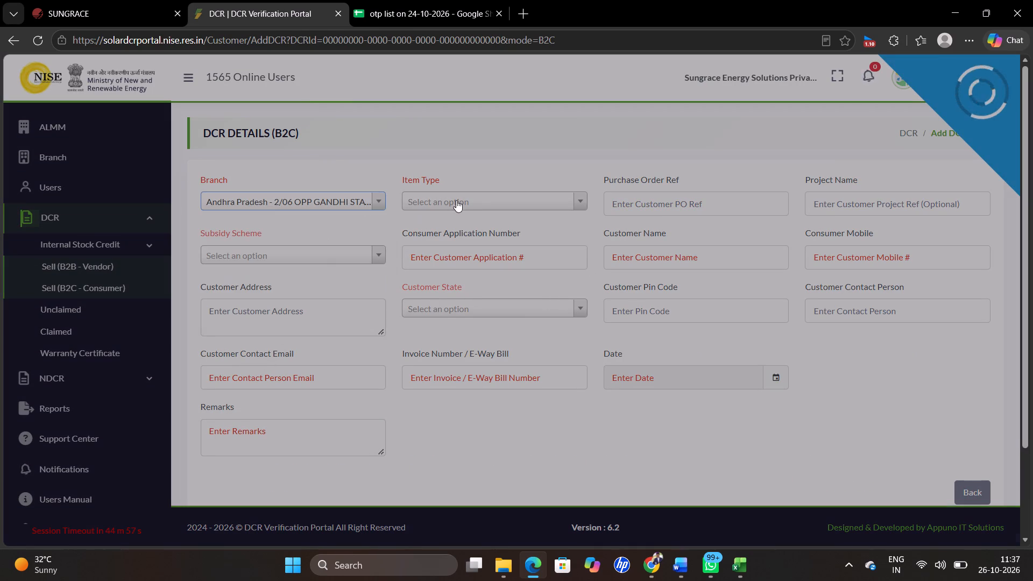
click(456, 200)
click(421, 236)
click(352, 249)
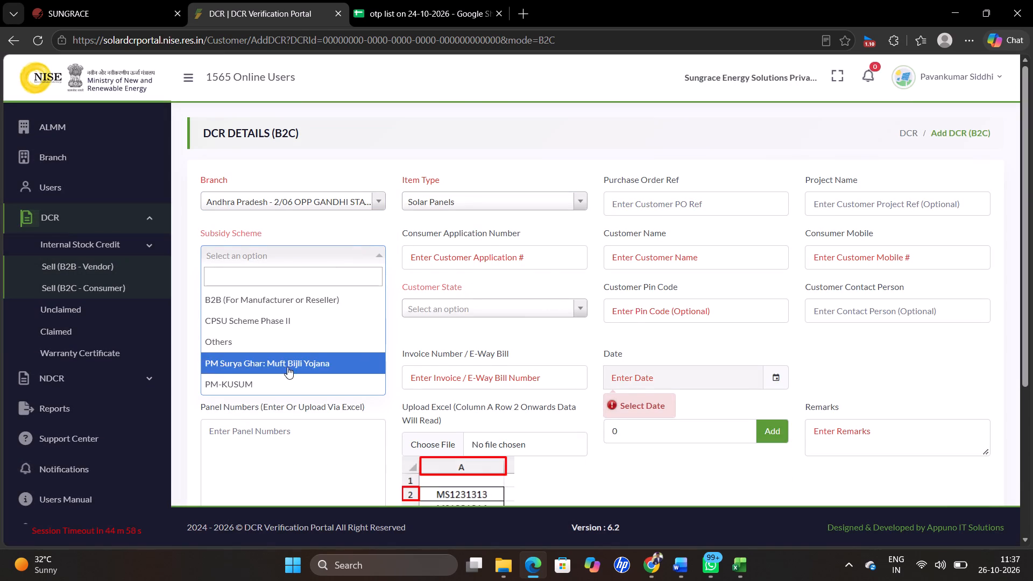
click(288, 366)
Copy the installation's ULA number from SUNGRACE into the Consumer Application Number of the DCR entry.
click(143, 0)
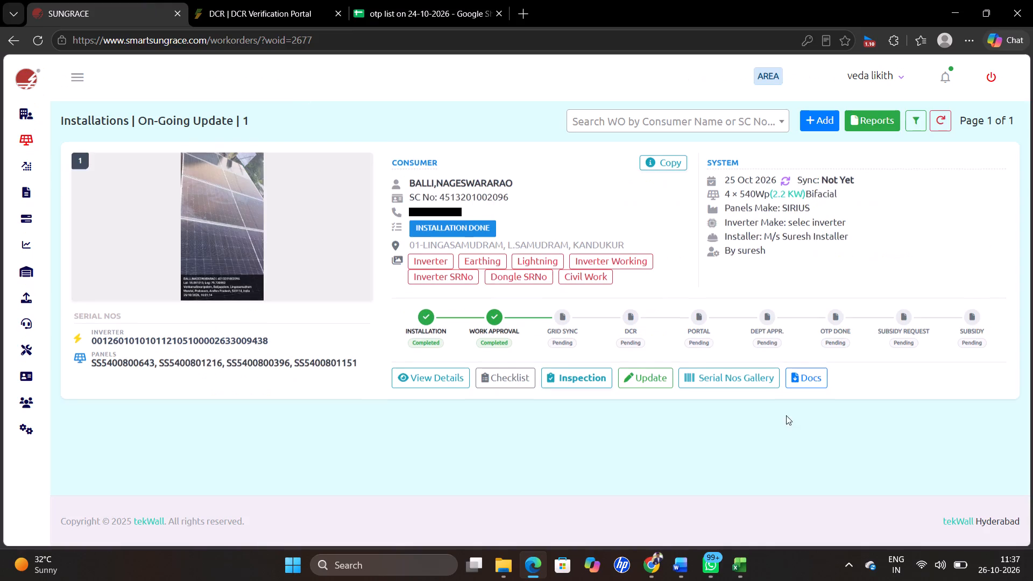
click(664, 161)
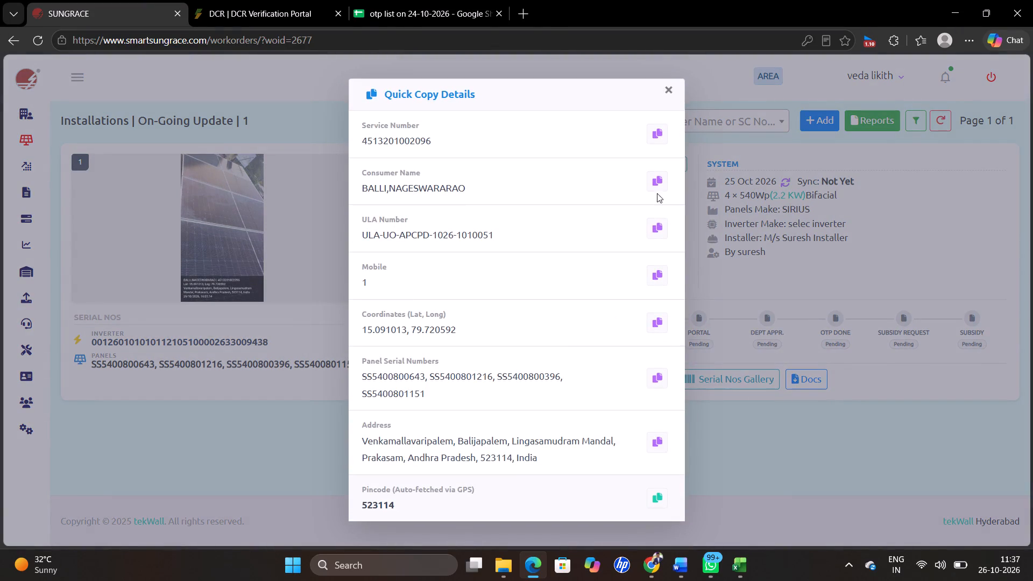
click(647, 228)
click(638, 127)
click(218, 0)
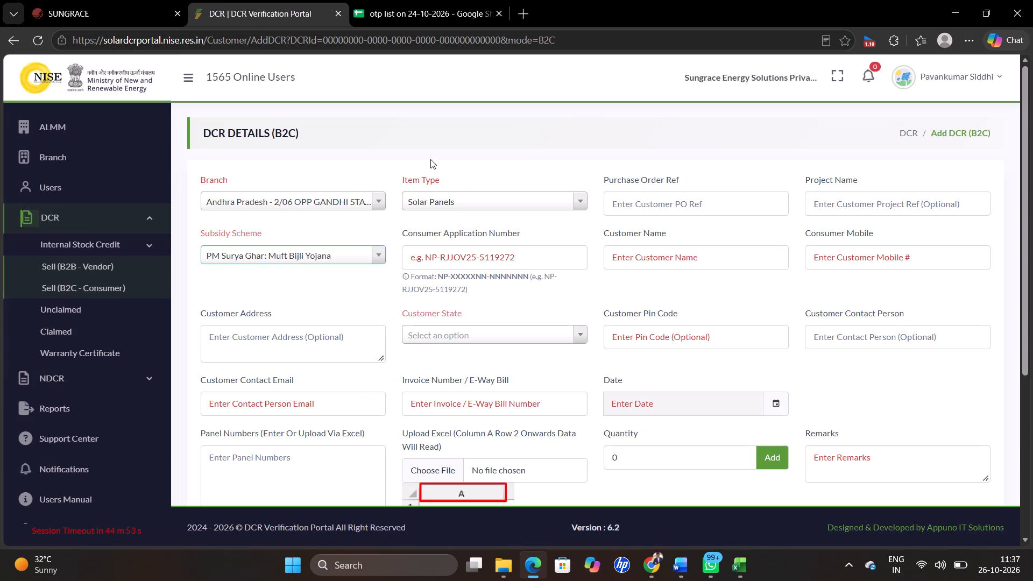
click(507, 261)
key(ctrl+v)
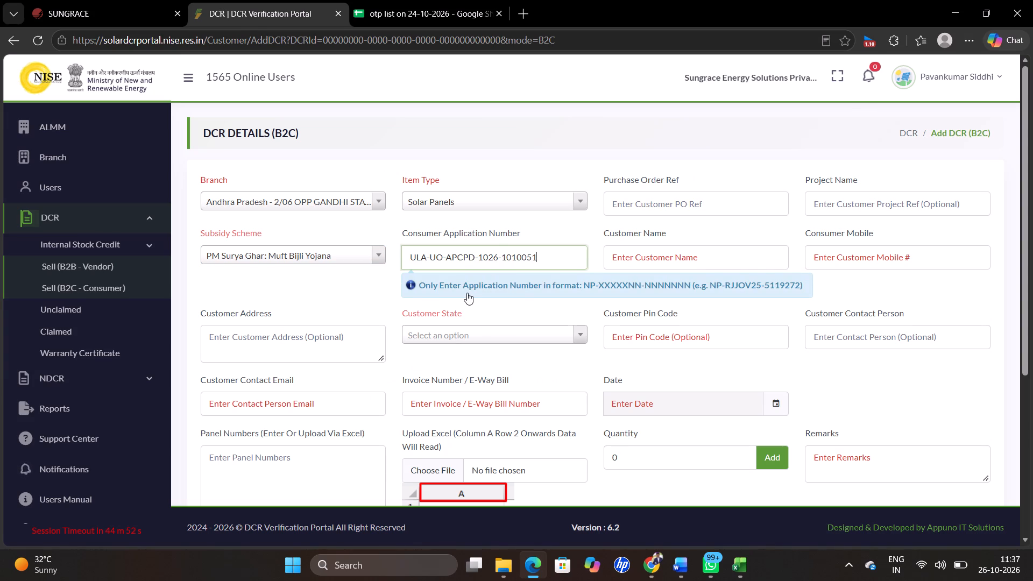
click(653, 266)
Copy the installation's four panel serial numbers from SUNGRACE into the Panel Numbers of the DCR entry.
click(89, 12)
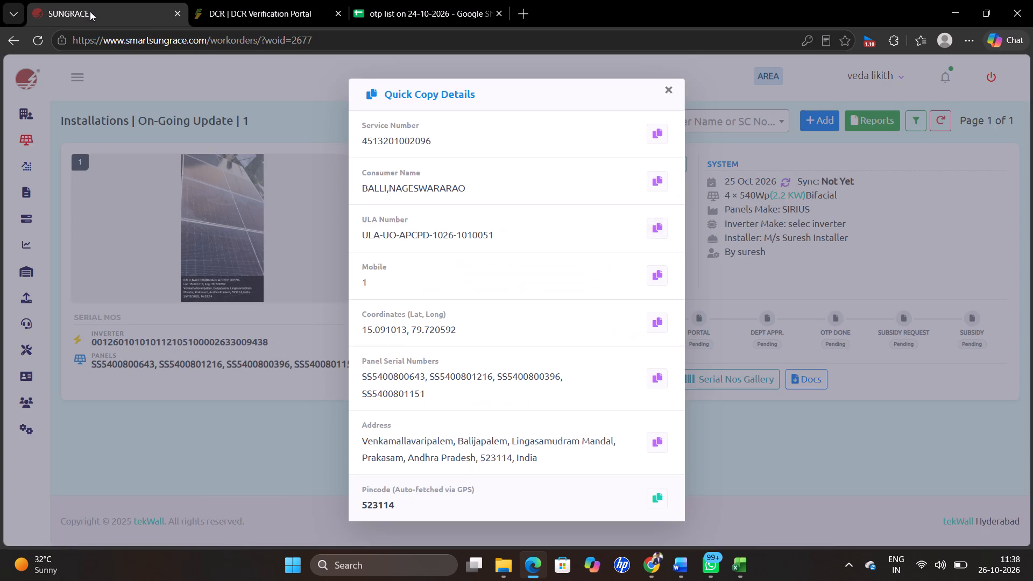
click(649, 380)
click(640, 137)
click(252, 2)
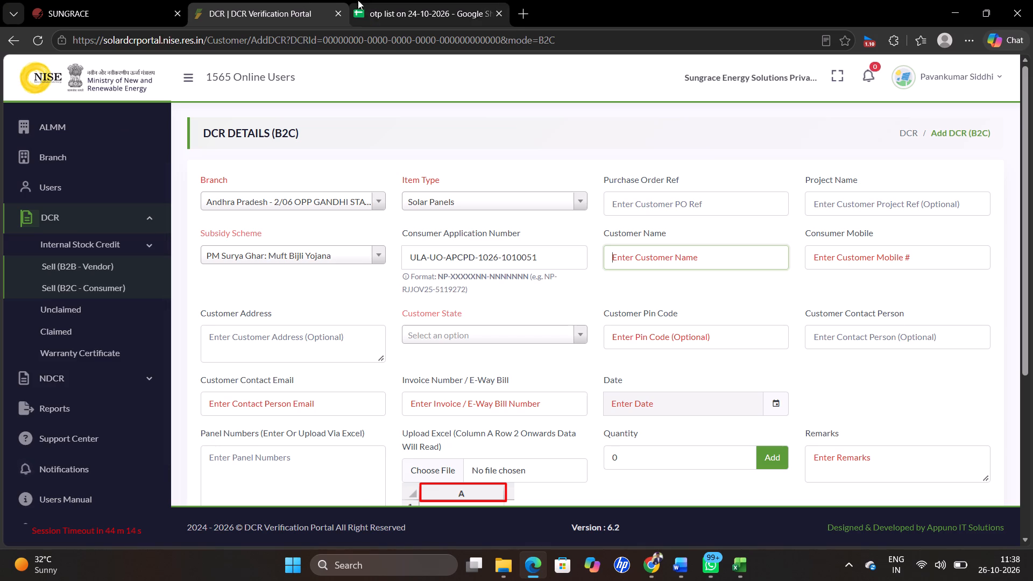
click(74, 0)
click(654, 385)
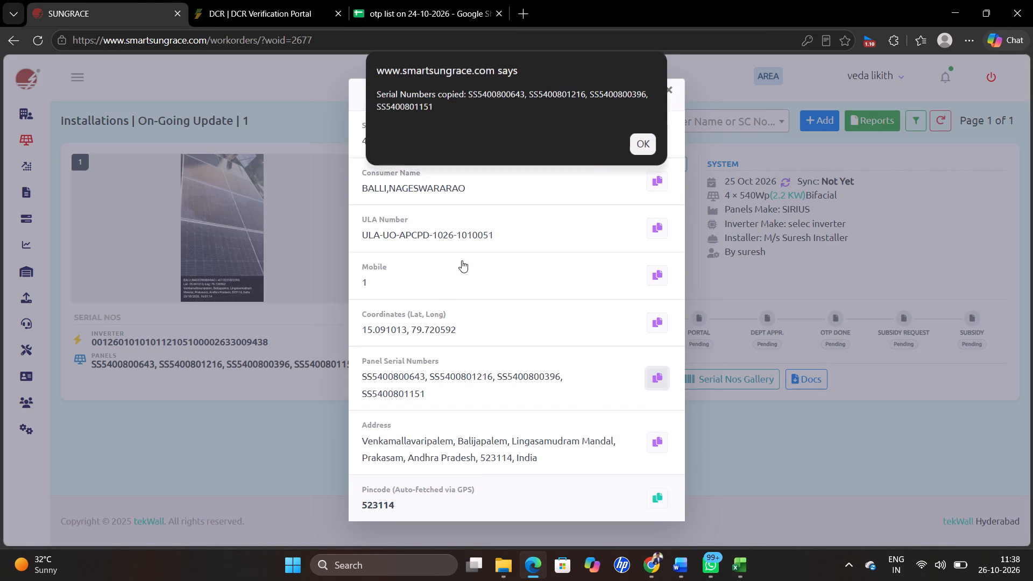
click(642, 139)
click(228, 16)
click(223, 497)
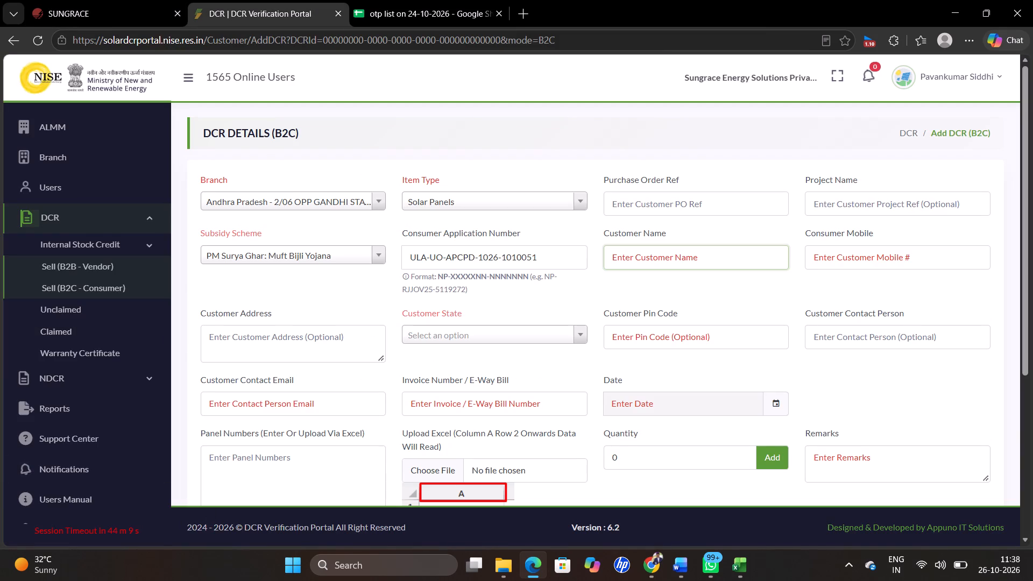
key(ctrl+v)
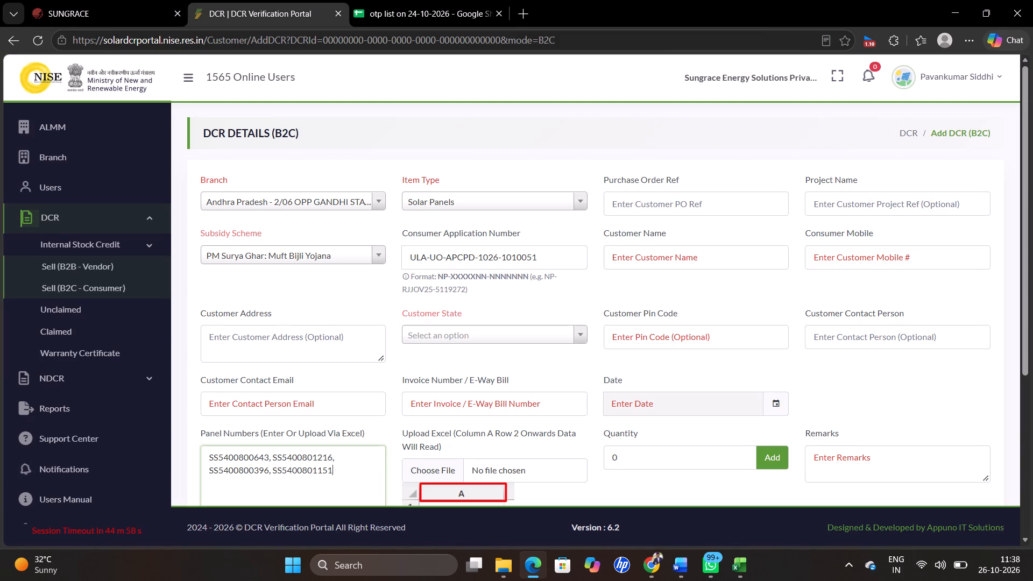
Split the pasted panel numbers so each of the four serials stands on its own line without commas.
click(270, 460)
key(Right)
key(BackSpace)
key(Return)
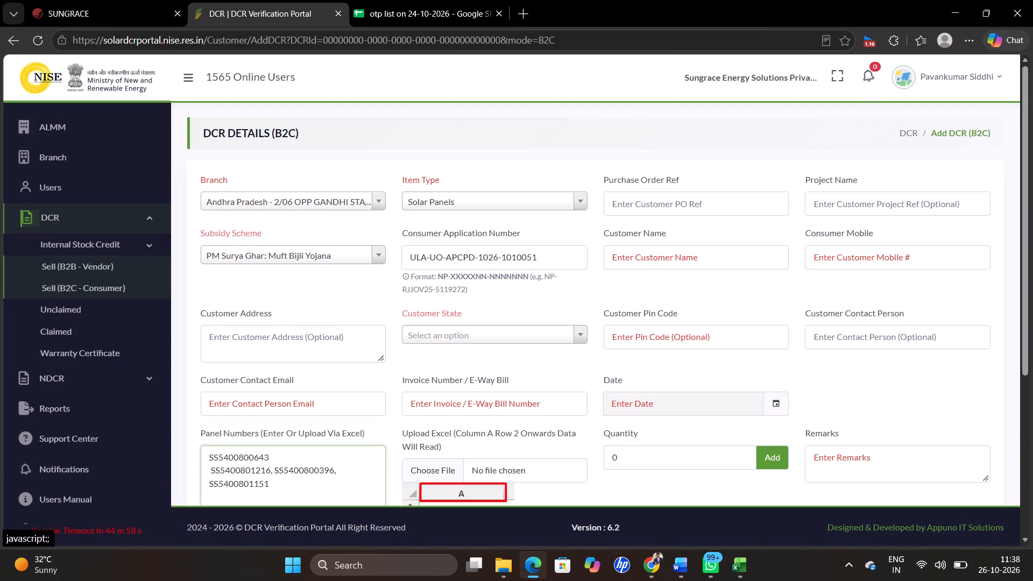
click(275, 476)
key(Left)
key(Left)
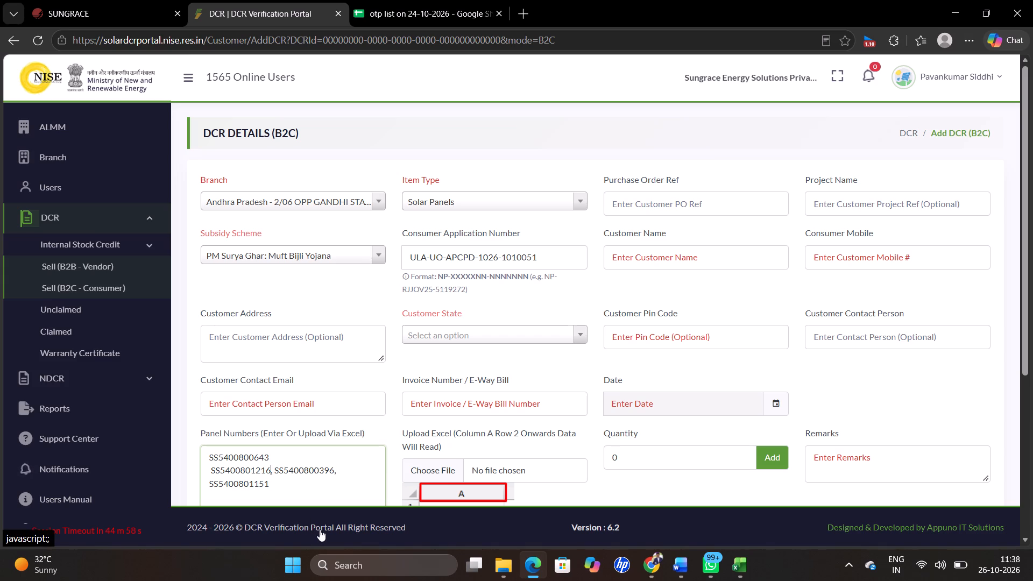
click(320, 529)
key(Right)
key(BackSpace)
key(Return)
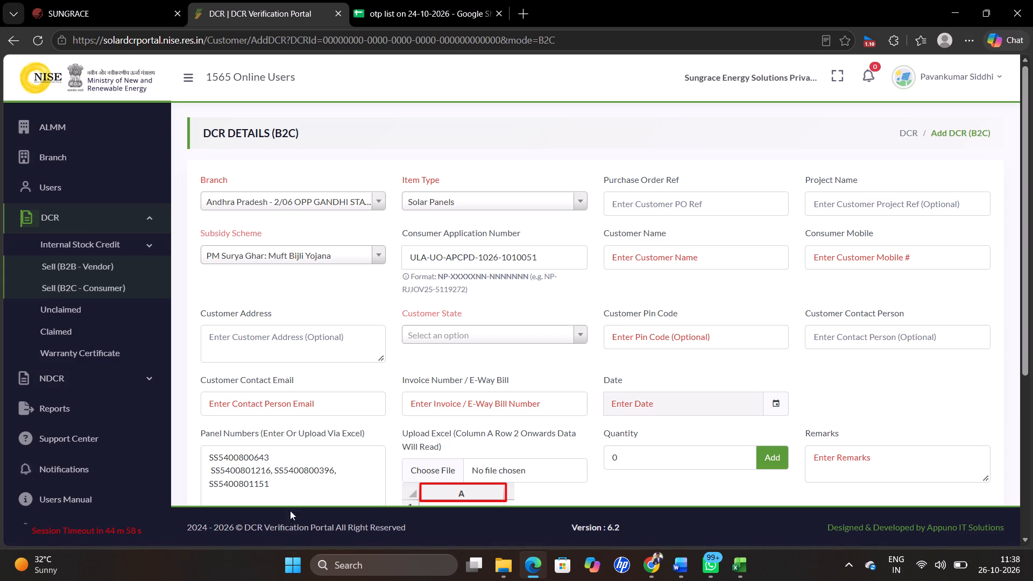
click(274, 469)
key(Left)
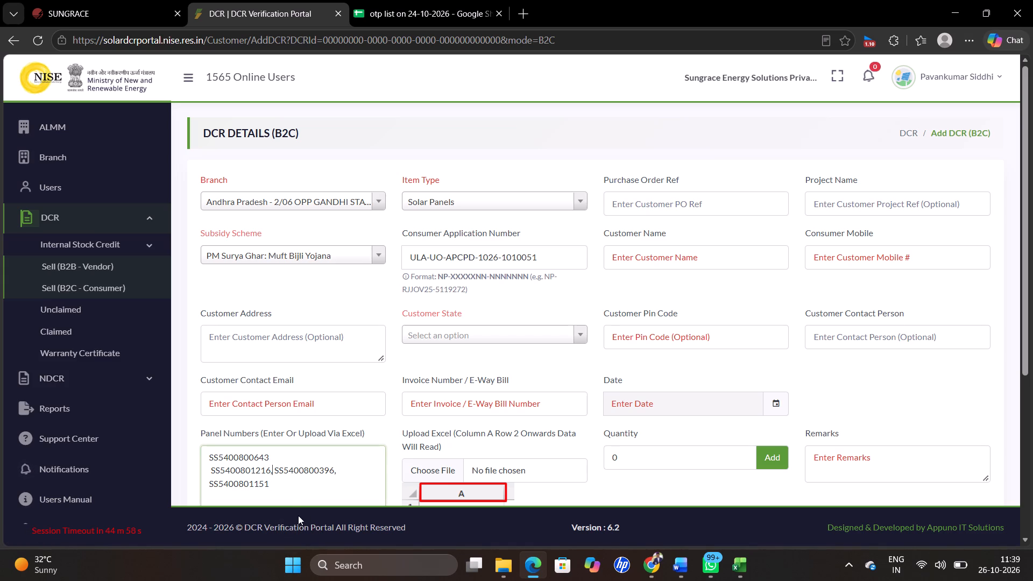
key(BackSpace)
key(Return)
click(277, 486)
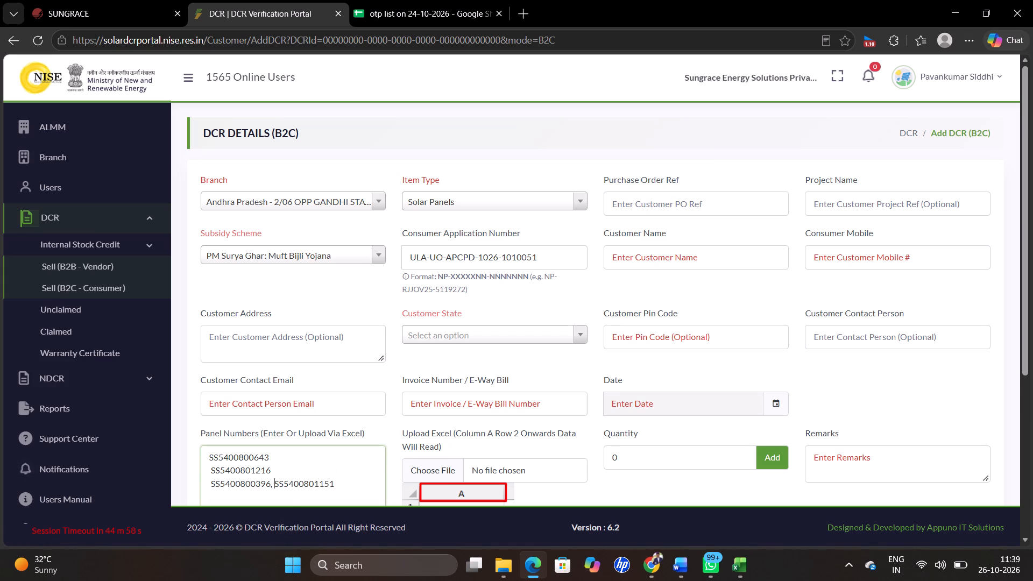
key(Left)
key(BackSpace)
key(Return)
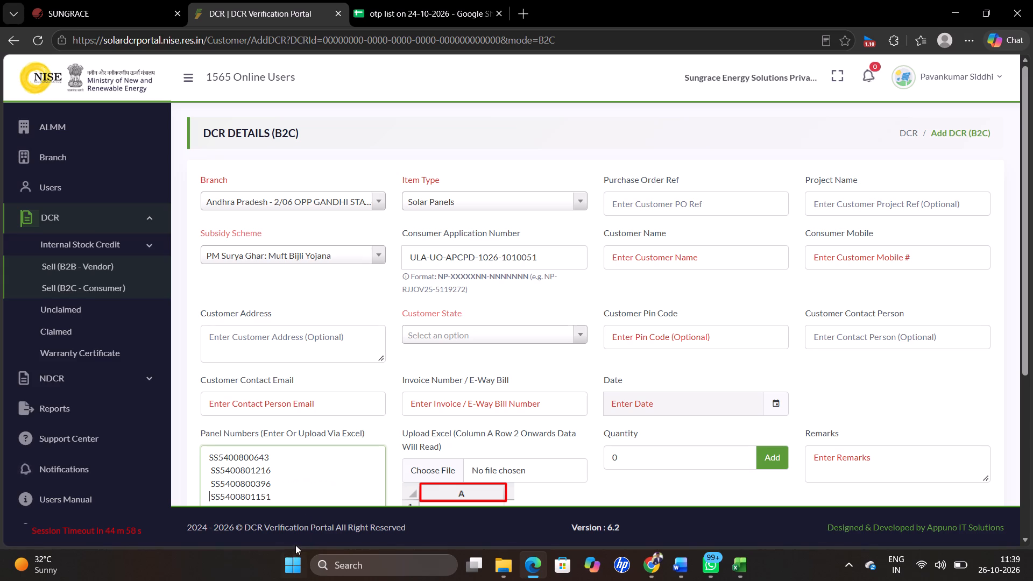
Set the panel quantity to 4.
click(660, 463)
key(BackSpace)
key(4)
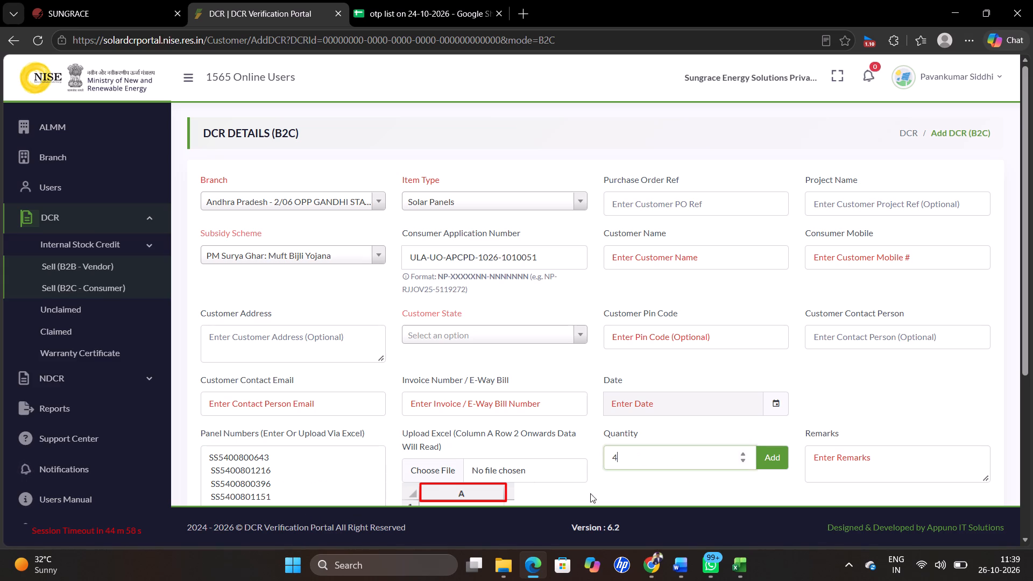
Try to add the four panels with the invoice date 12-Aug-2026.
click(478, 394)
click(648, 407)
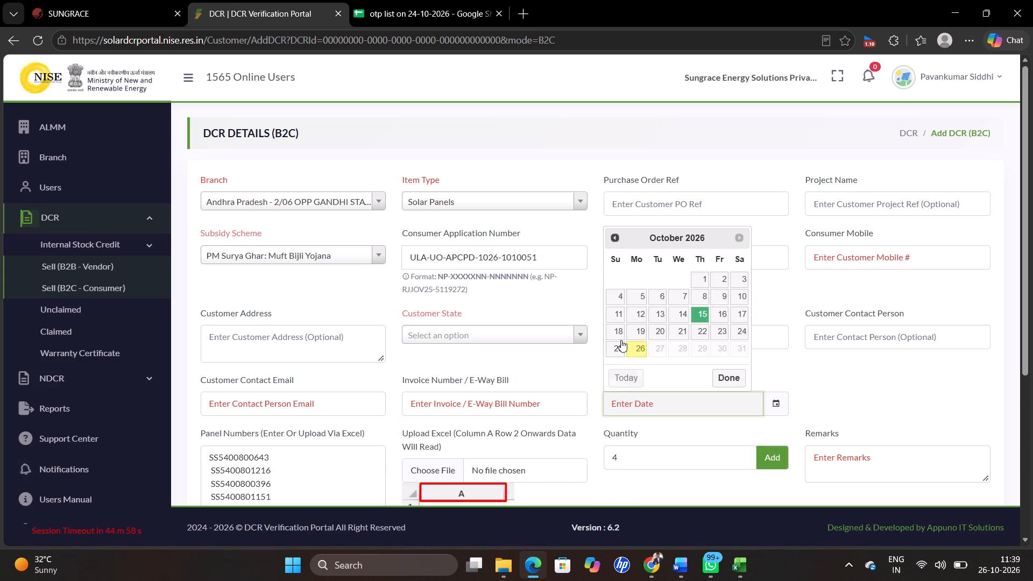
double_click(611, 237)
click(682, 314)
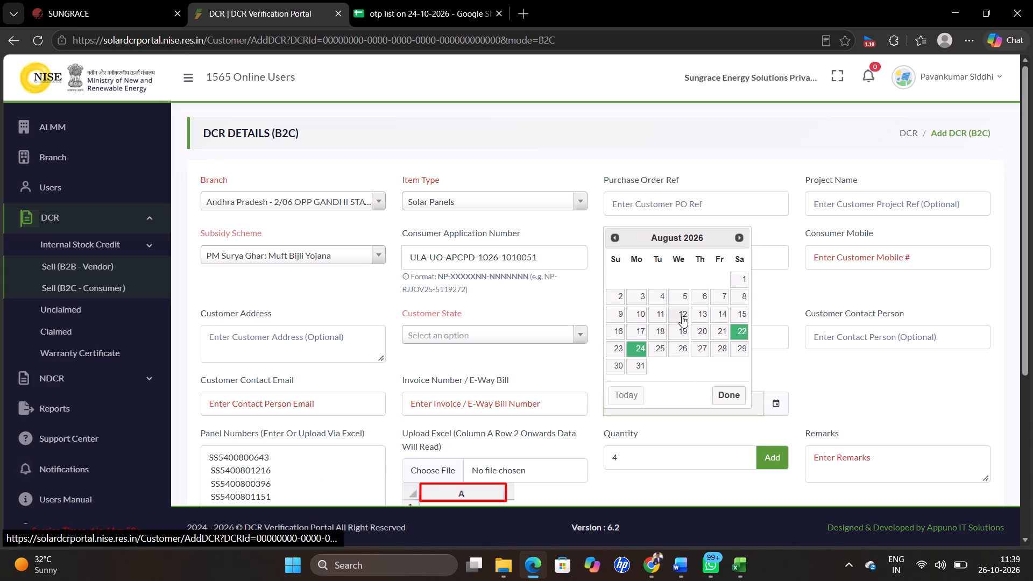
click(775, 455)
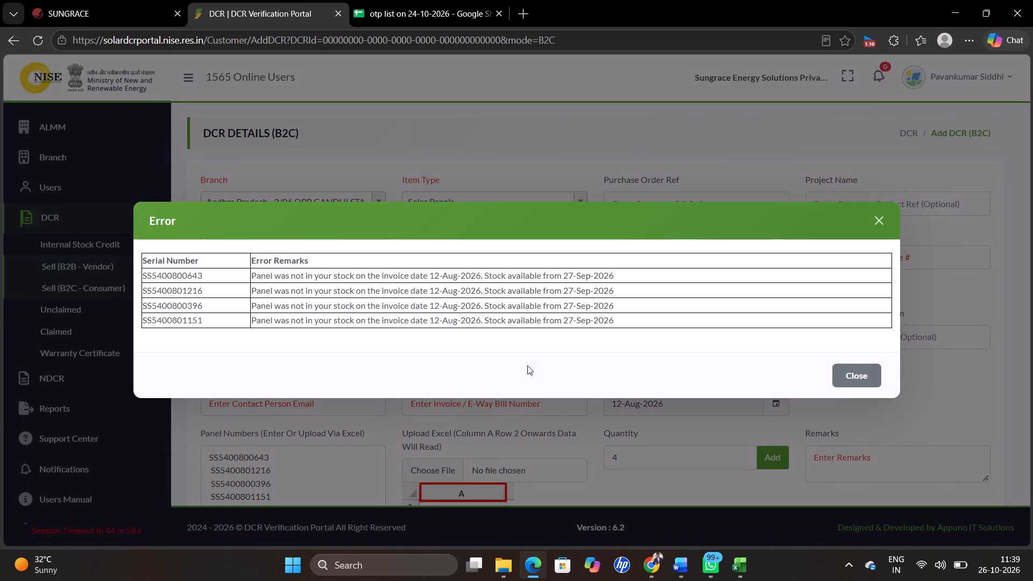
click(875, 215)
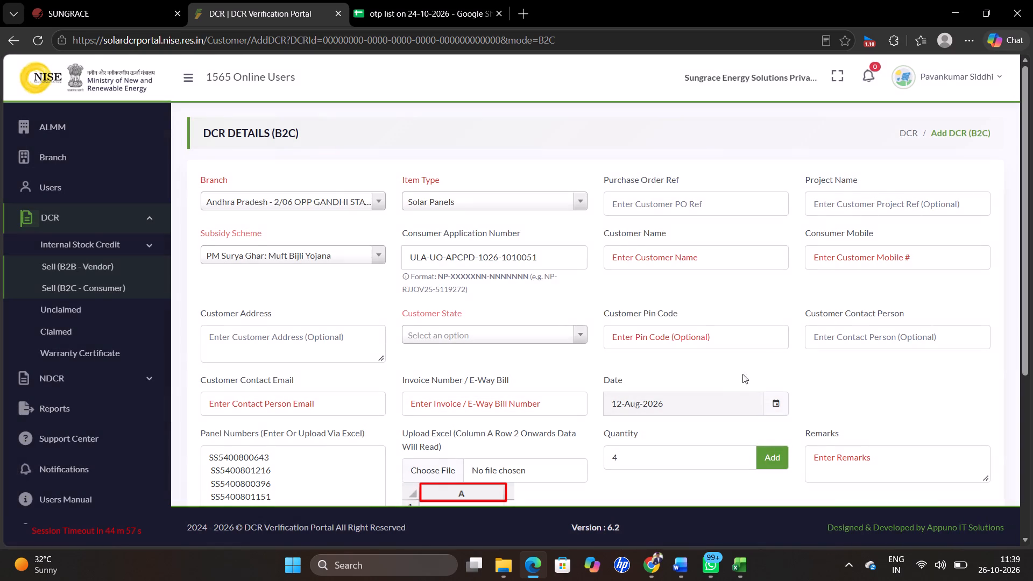
Set the invoice date of the DCR entry to 30-Sep-2026.
click(703, 401)
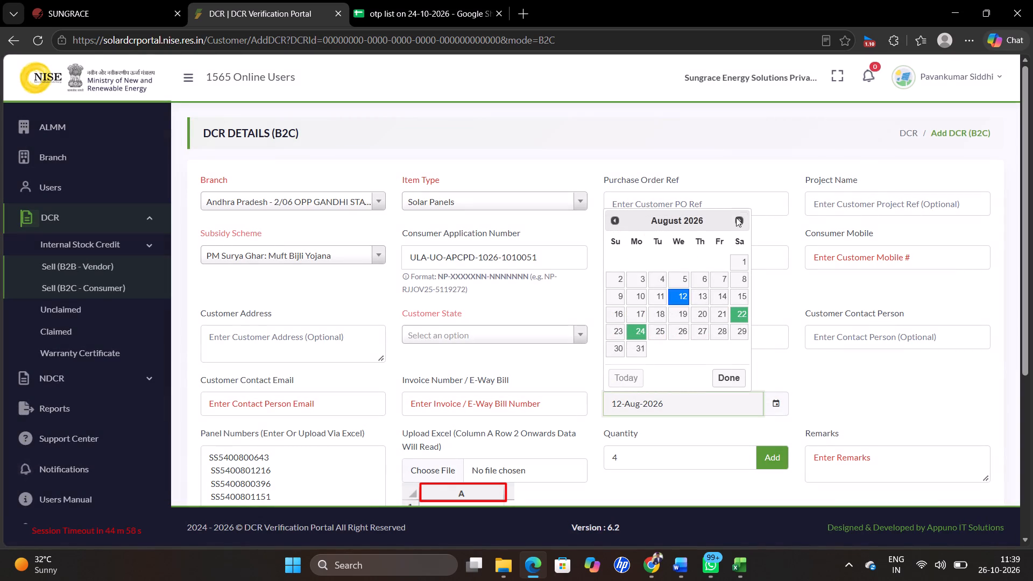
double_click(743, 221)
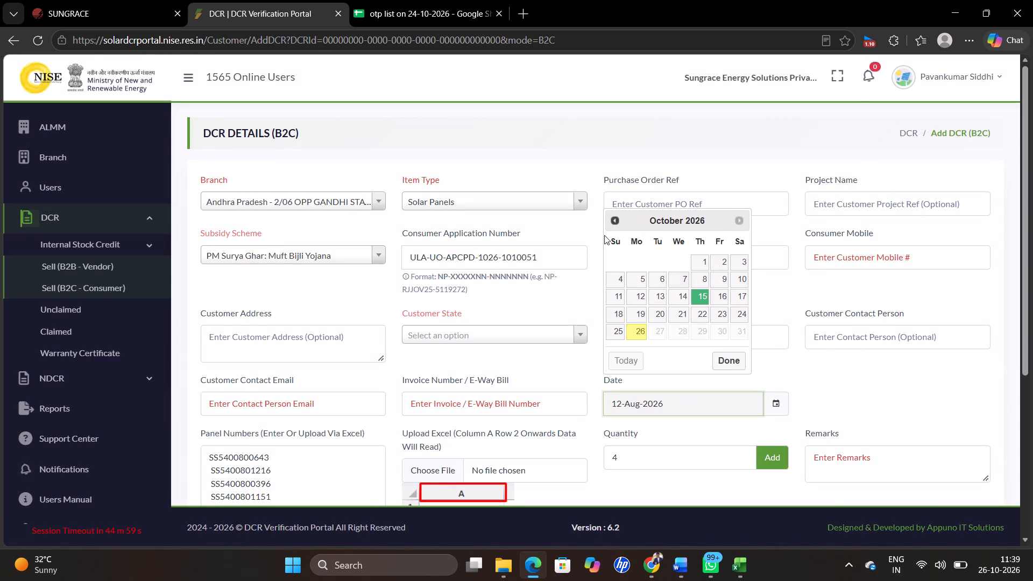
click(614, 215)
click(680, 331)
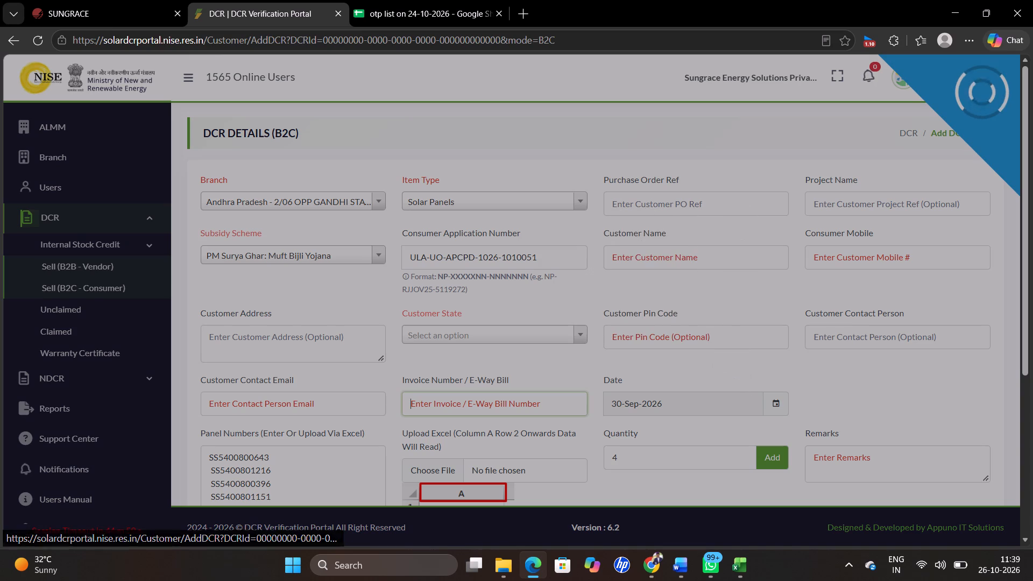
Add the four entered panels to the DCR entry with the 30-Sep-2026 date.
click(775, 452)
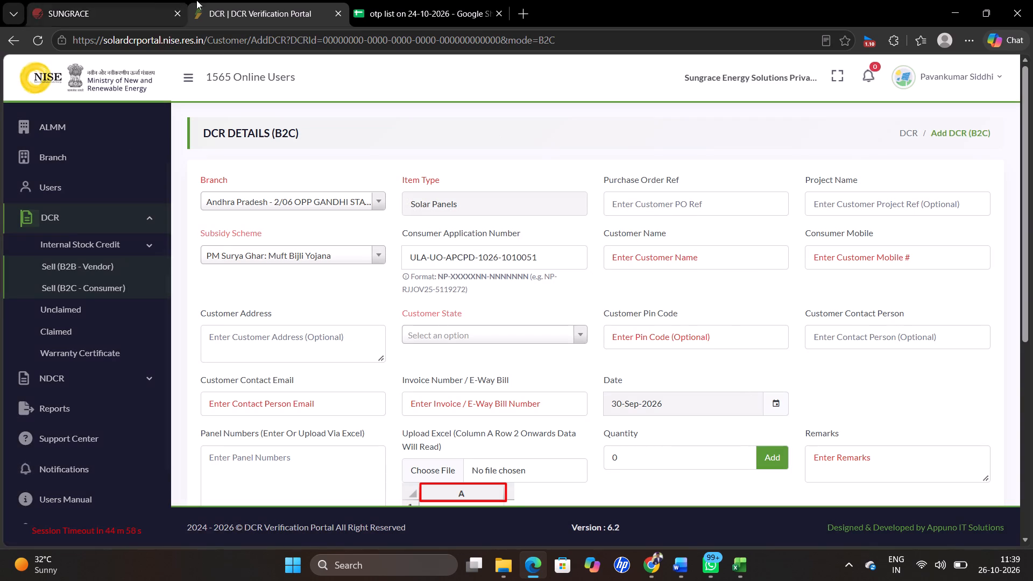
Copy the invoice 9 prefix from the Word details document and set the DCR invoice number to AP/GST/26-27/009-202.
click(120, 19)
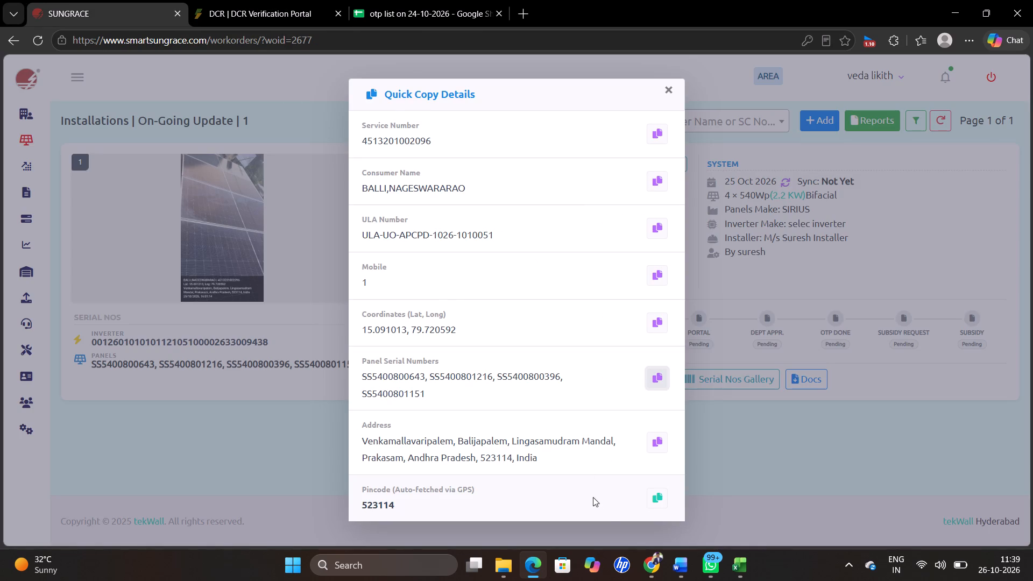
click(686, 521)
scroll(416, 394, down, 6)
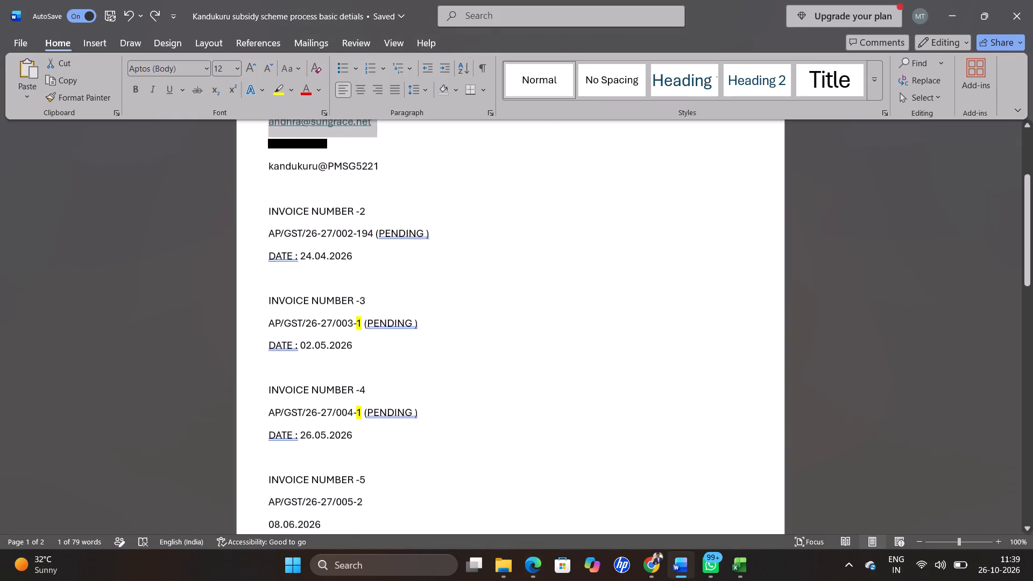
scroll(416, 394, down, 5)
scroll(319, 340, down, 4)
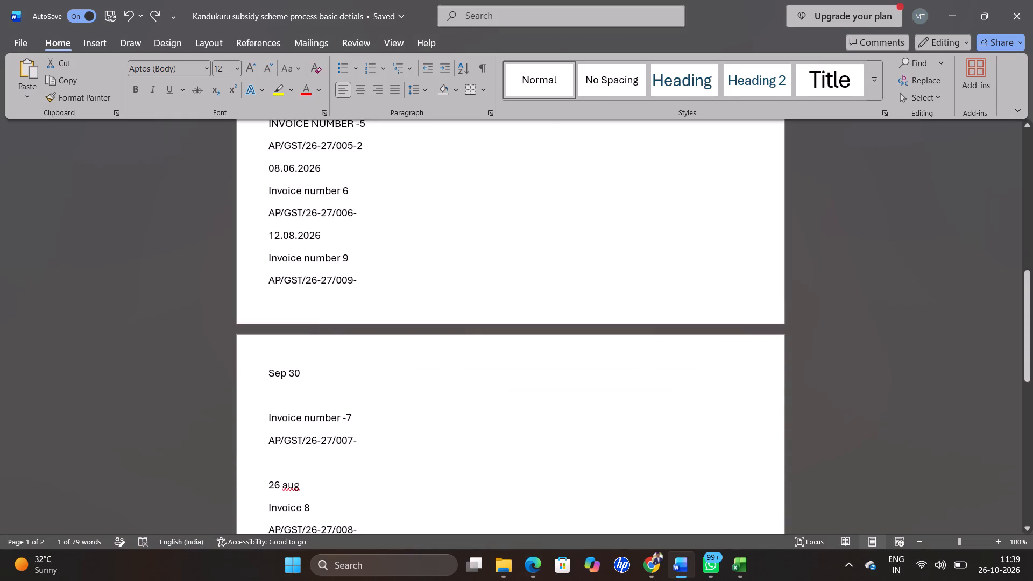
drag(267, 277, 363, 284)
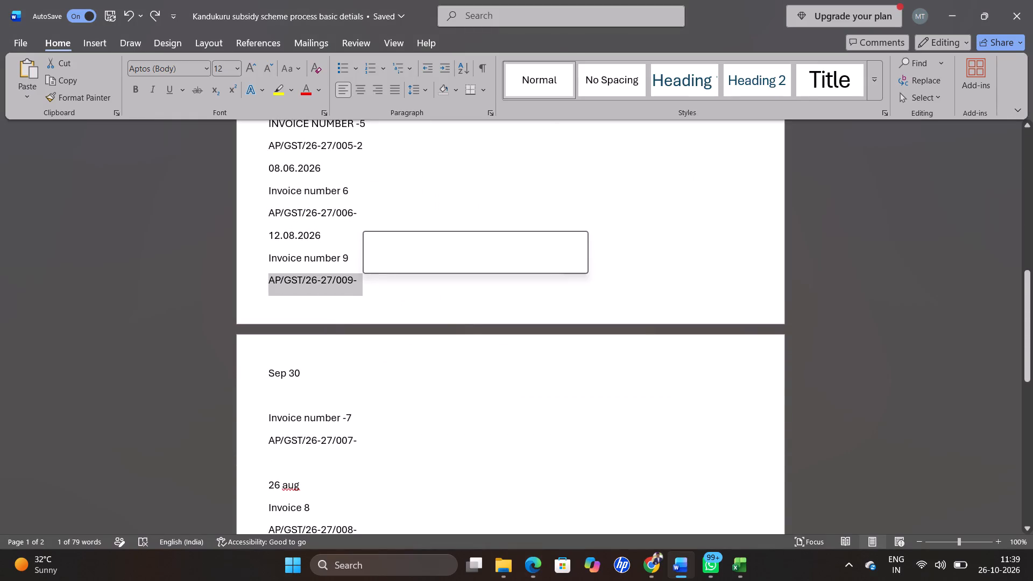
key(ctrl+c)
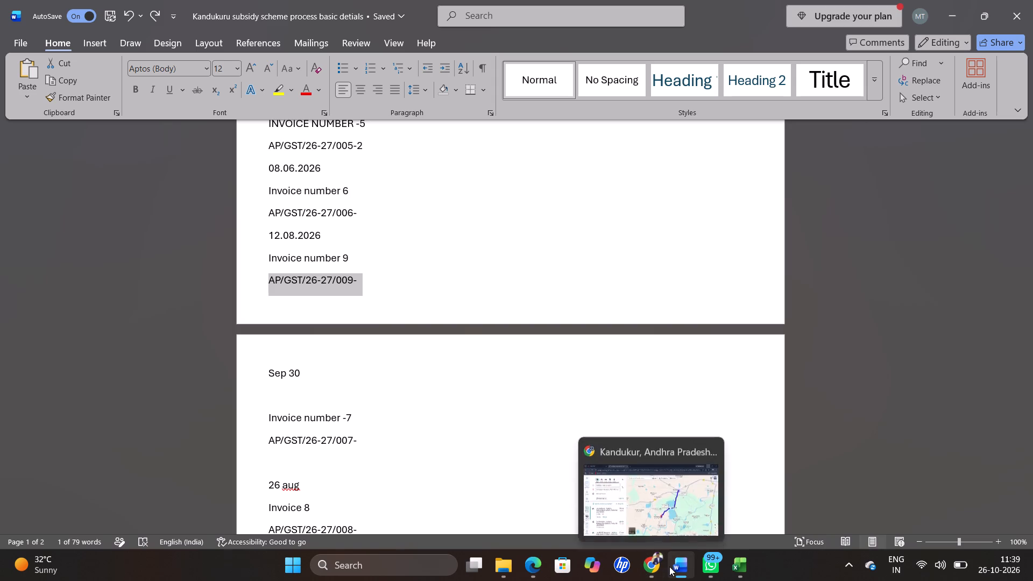
click(540, 501)
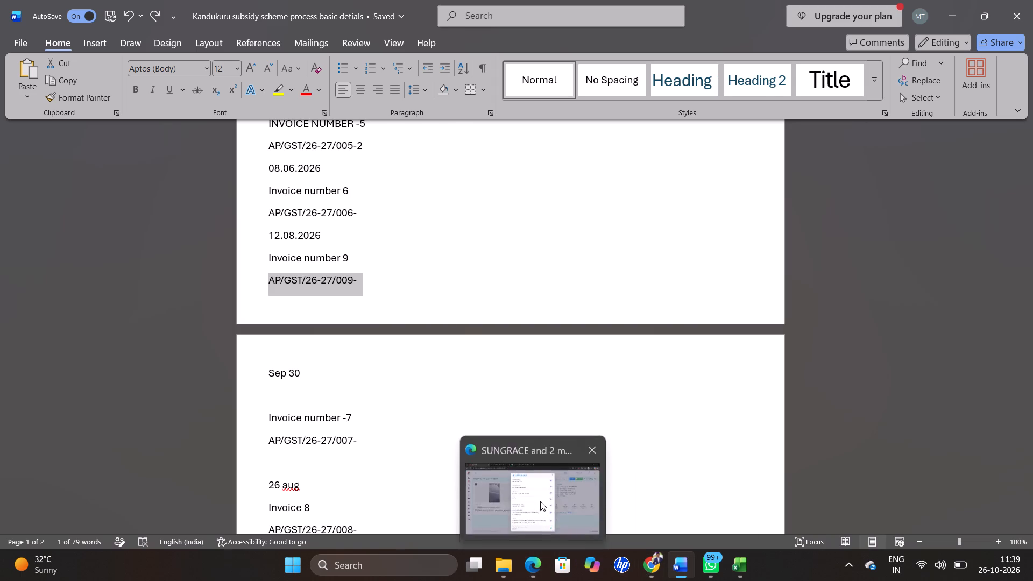
click(315, 0)
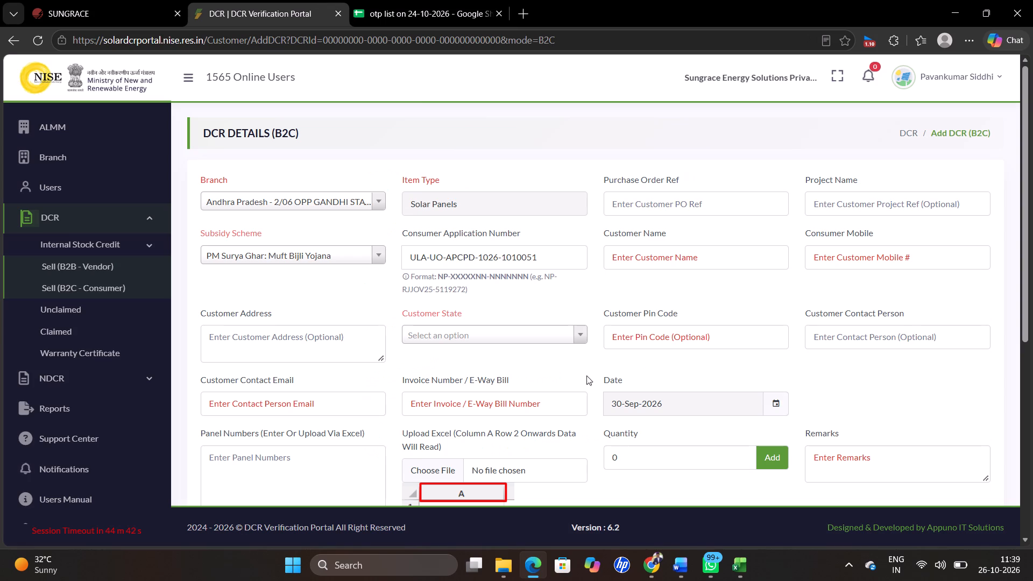
scroll(525, 396, down, 1)
click(535, 336)
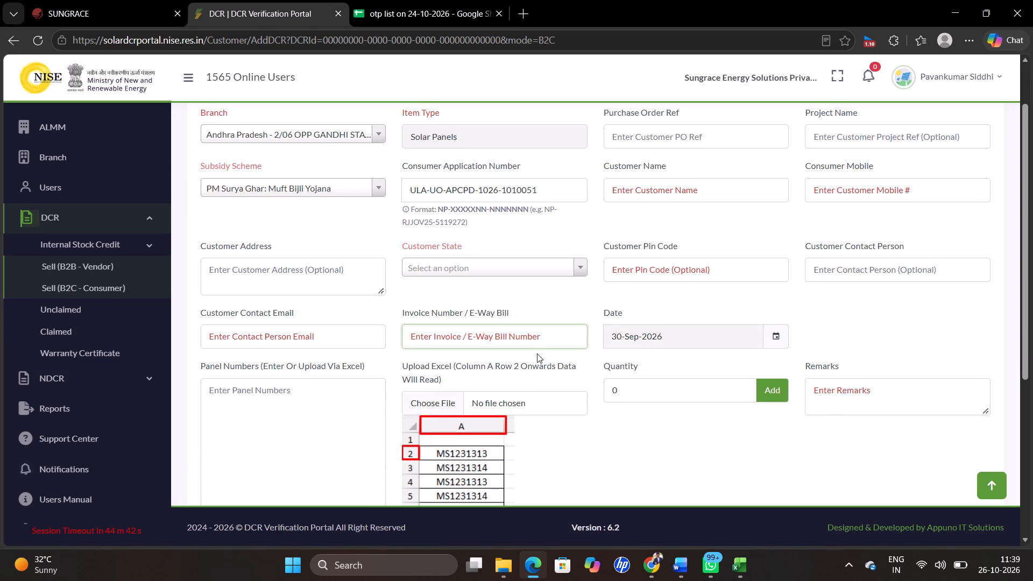
key(ctrl+v)
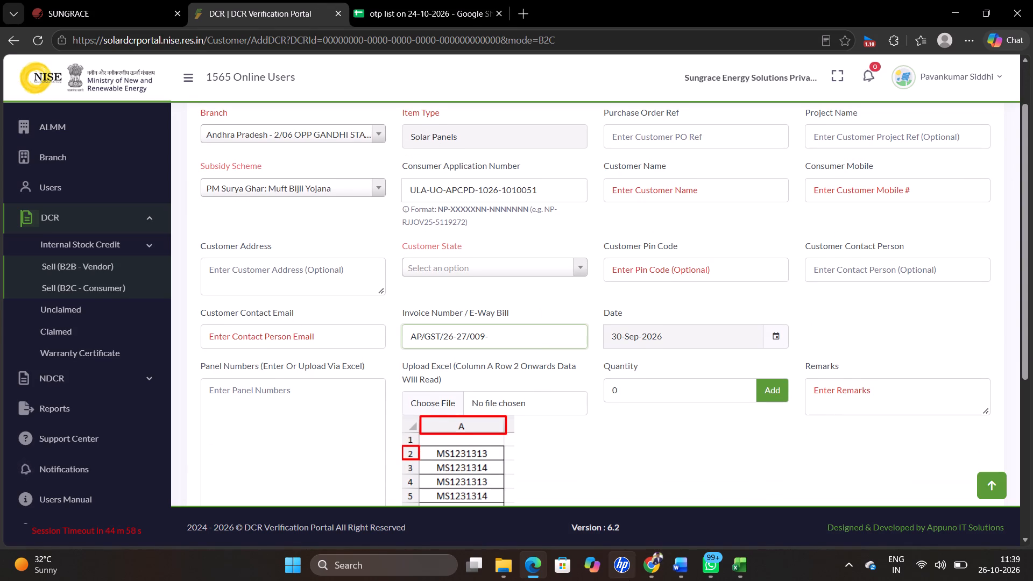
text(202)
Copy the installation address from the SUNGRACE quick copy details into the DCR entry's remarks.
click(730, 450)
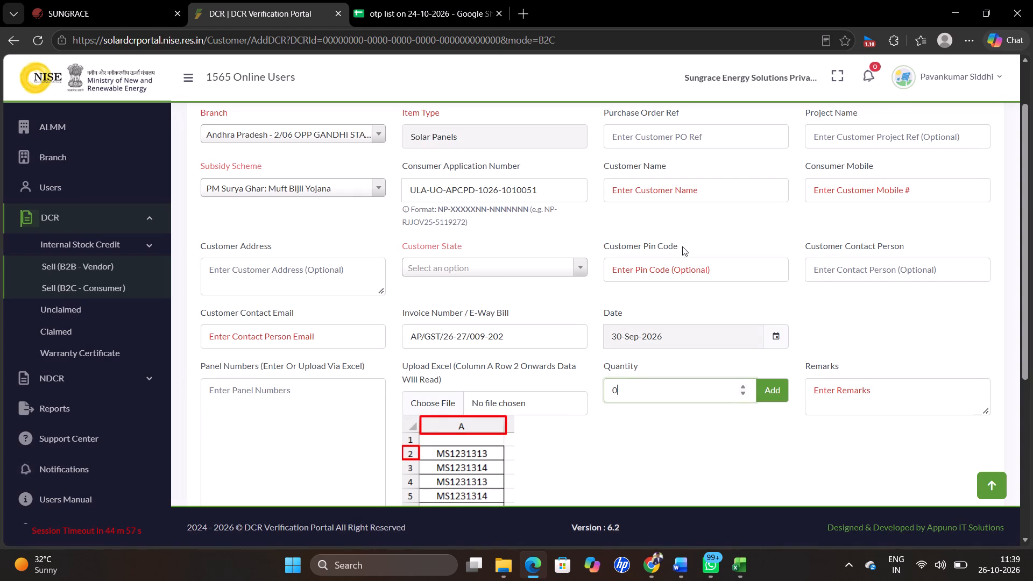
click(681, 264)
click(56, 0)
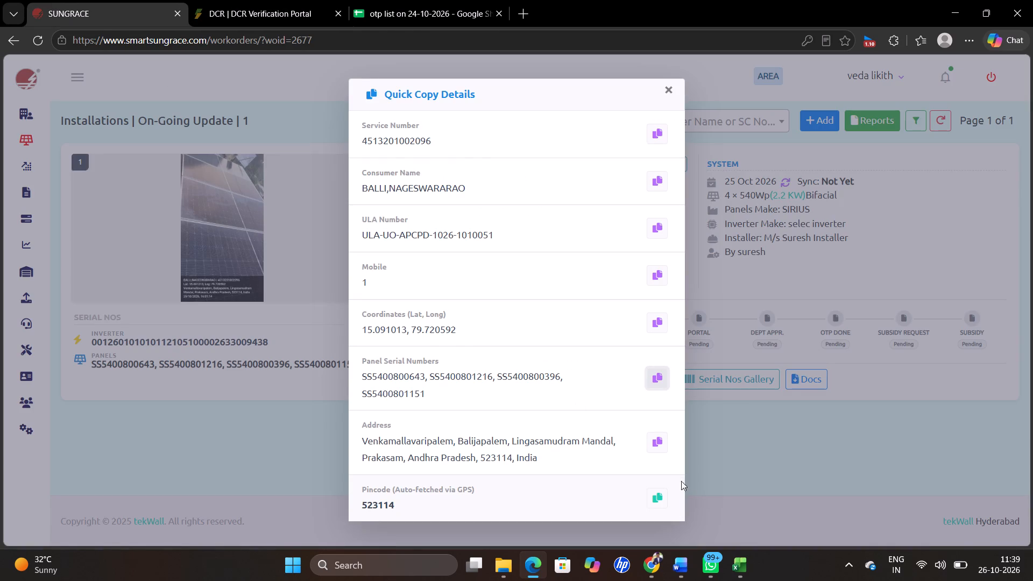
click(659, 446)
click(639, 162)
click(266, 14)
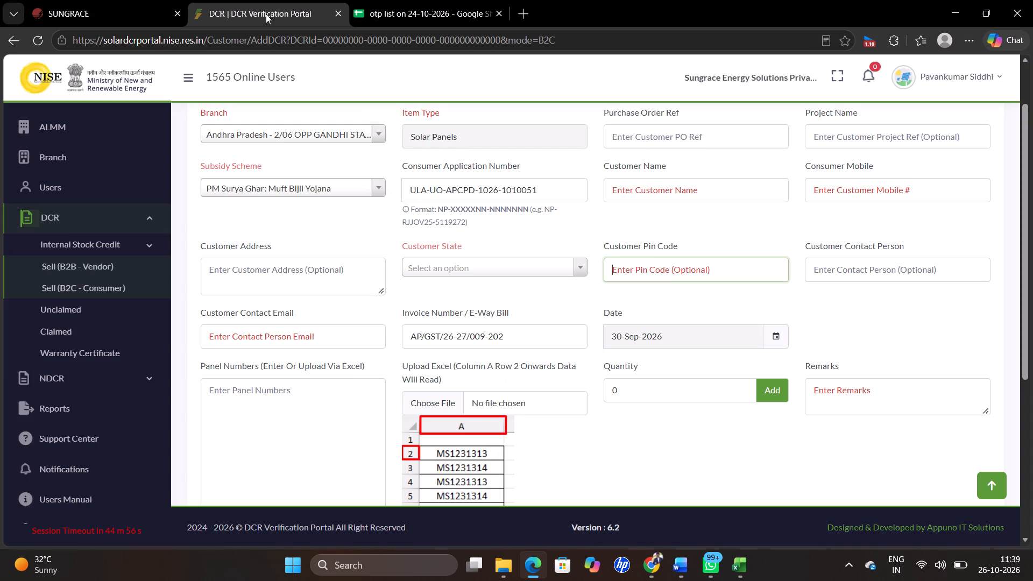
click(895, 408)
key(ctrl+v)
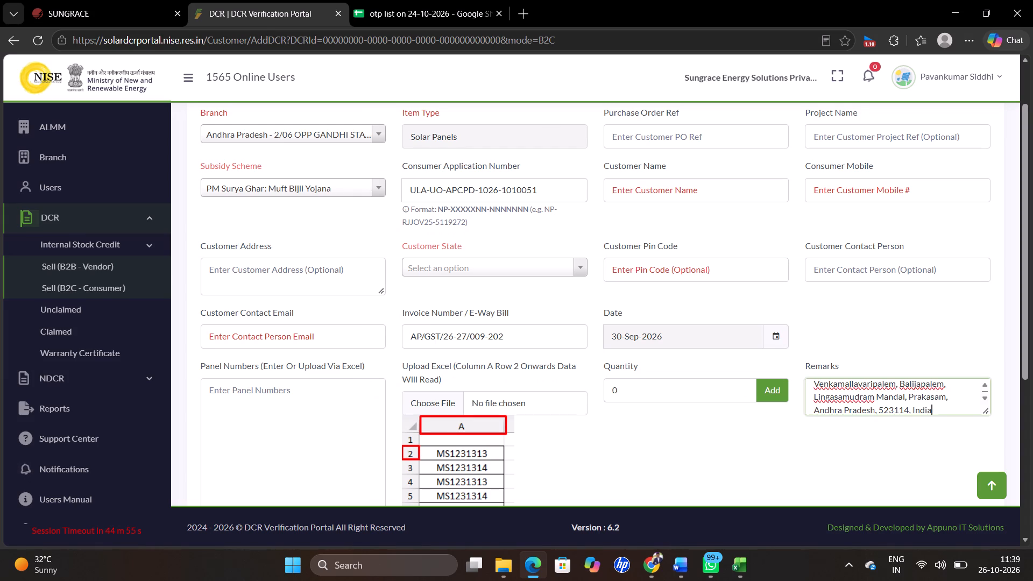
Copy the installation's pincode from the SUNGRACE details into the DCR entry's customer pin code.
click(34, 2)
click(650, 500)
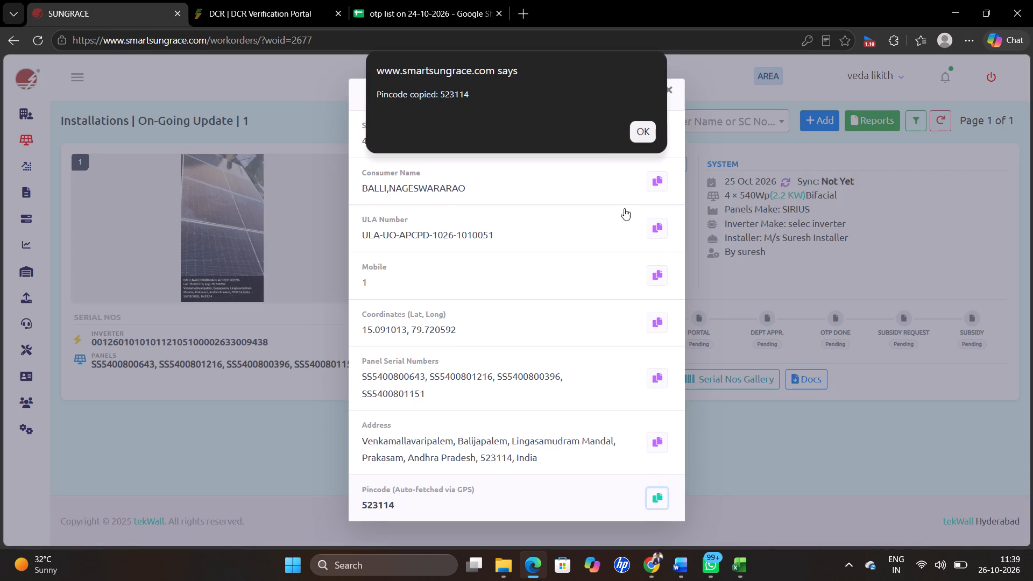
click(649, 126)
click(295, 9)
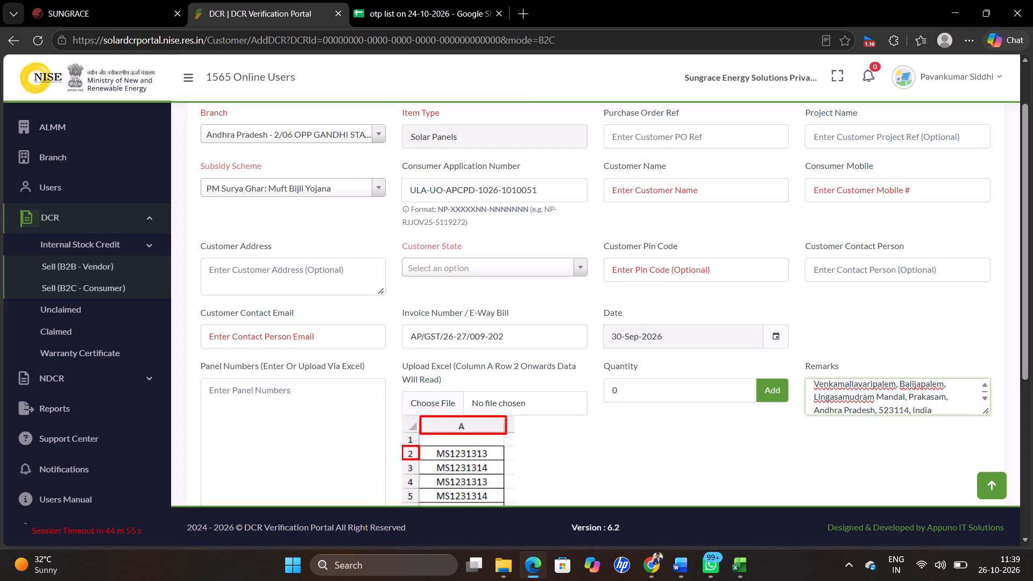
click(685, 270)
key(ctrl+v)
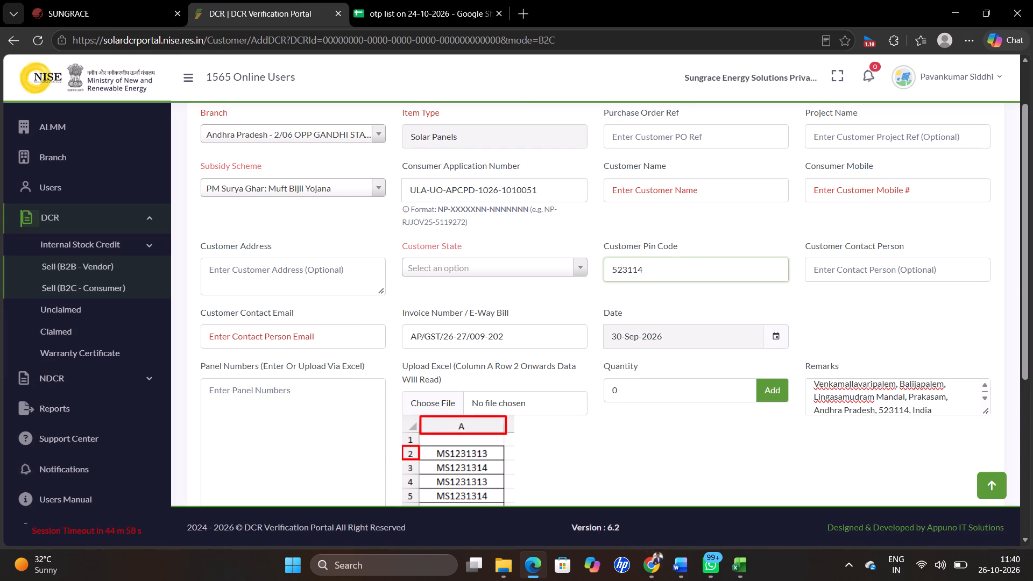
click(679, 528)
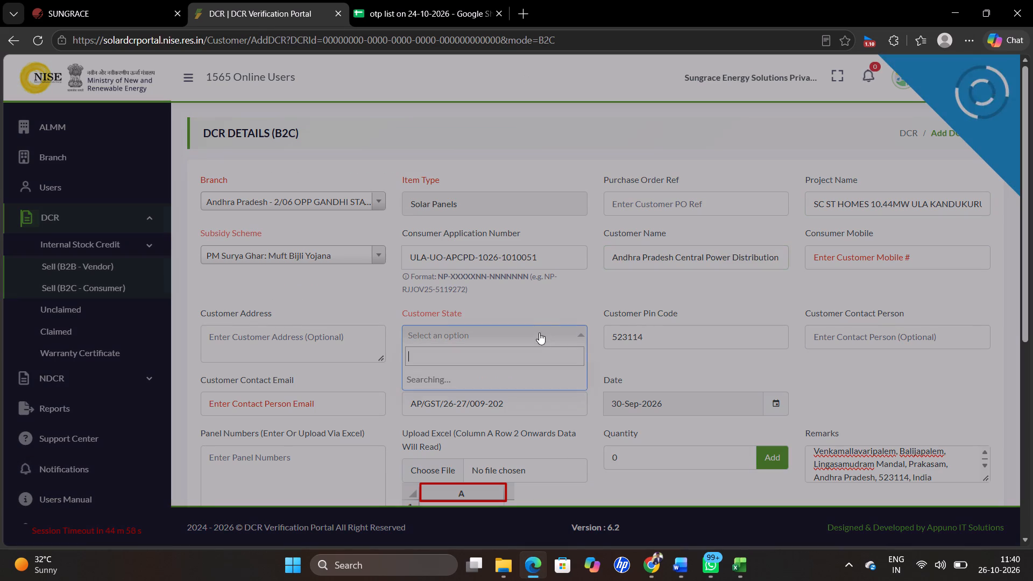
click(461, 422)
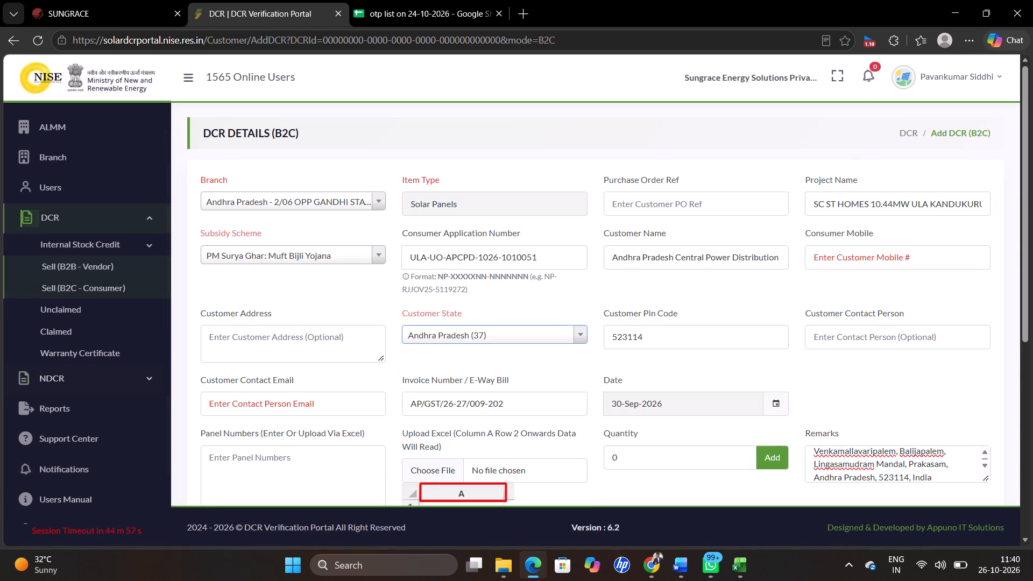
Fill in the customer contact email and consumer mobile number from the Word details document.
click(277, 400)
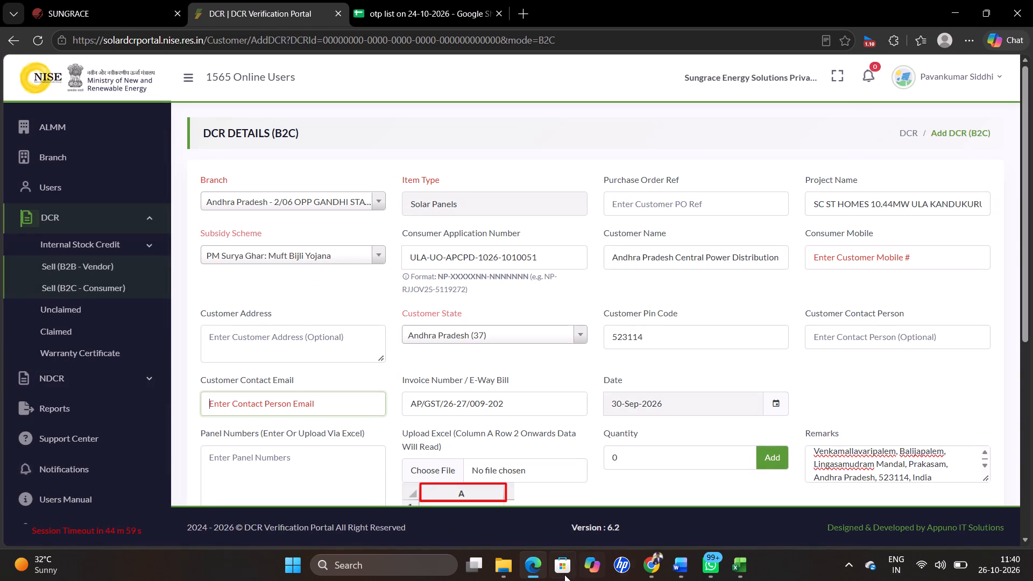
click(670, 526)
scroll(489, 458, down, 2)
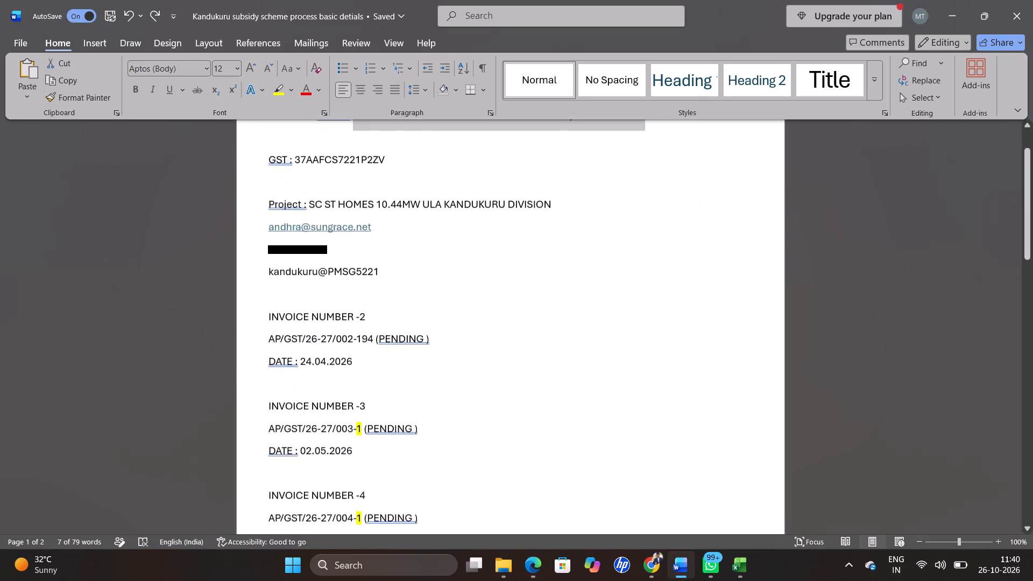
Copy the contact email address from the Word details document into the DCR entry's customer contact email.
scroll(457, 441, up, 2)
click(413, 343)
scroll(362, 356, down, 3)
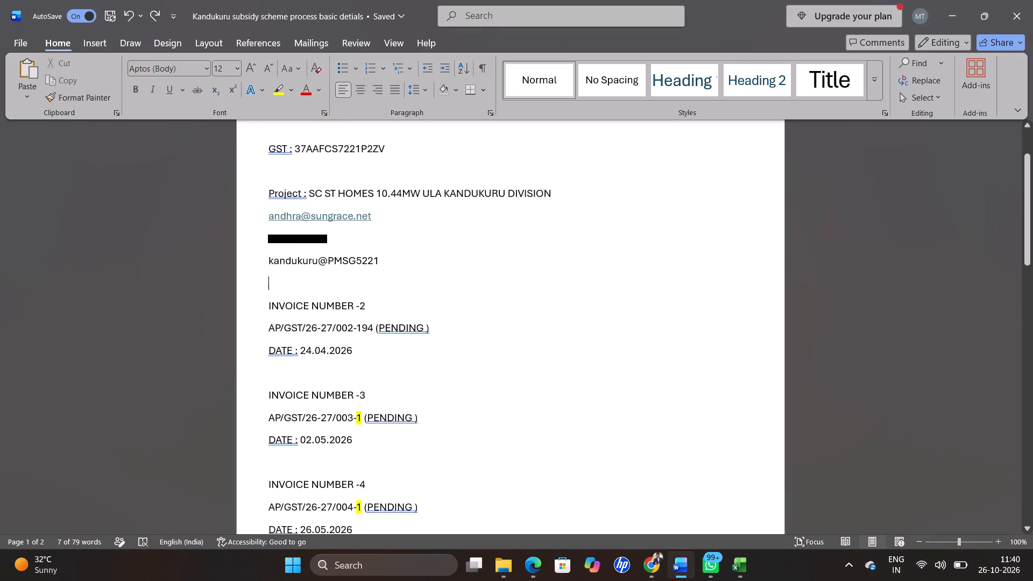
scroll(286, 290, up, 2)
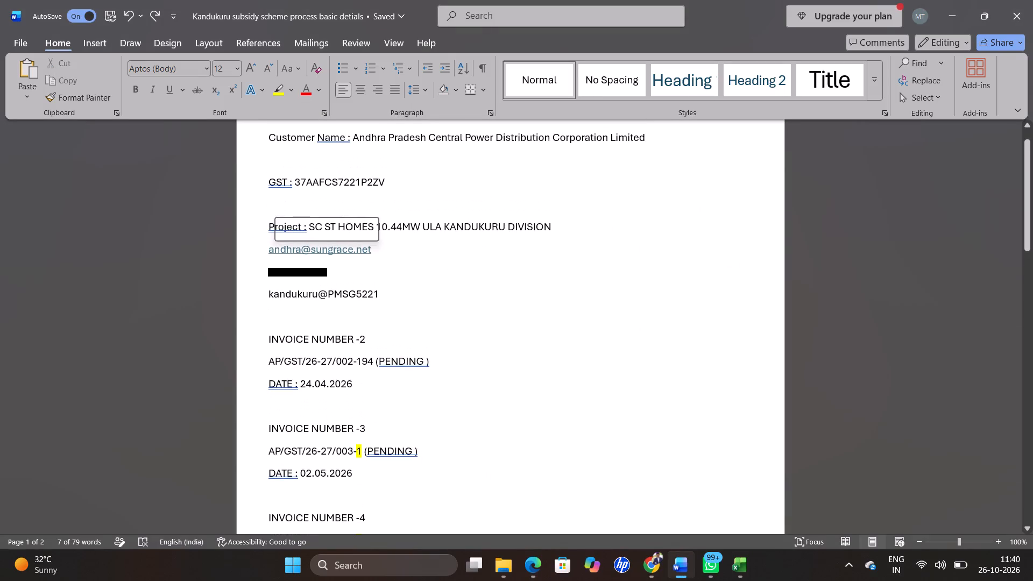
drag(269, 251, 378, 251)
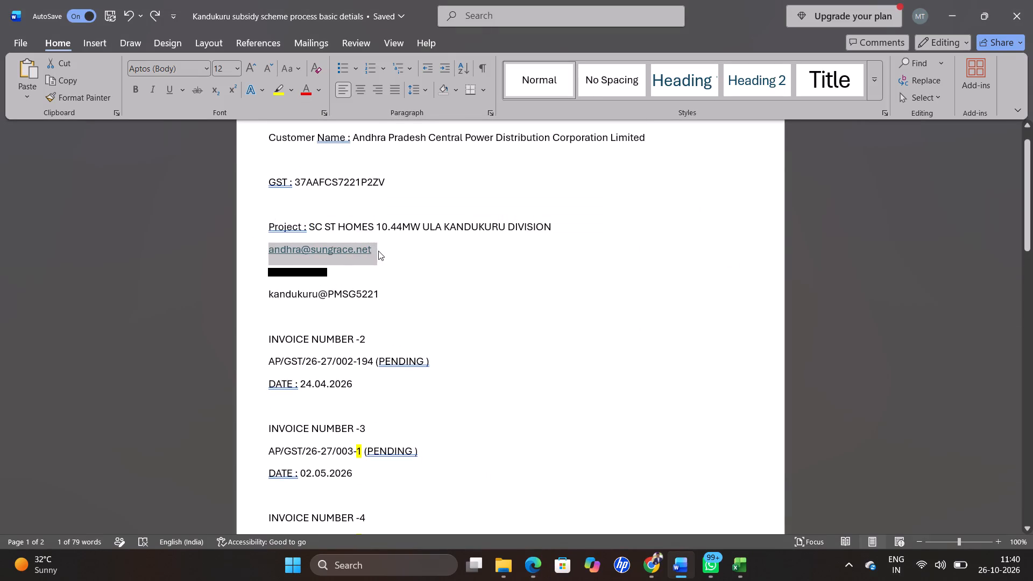
key(ctrl+c)
click(533, 513)
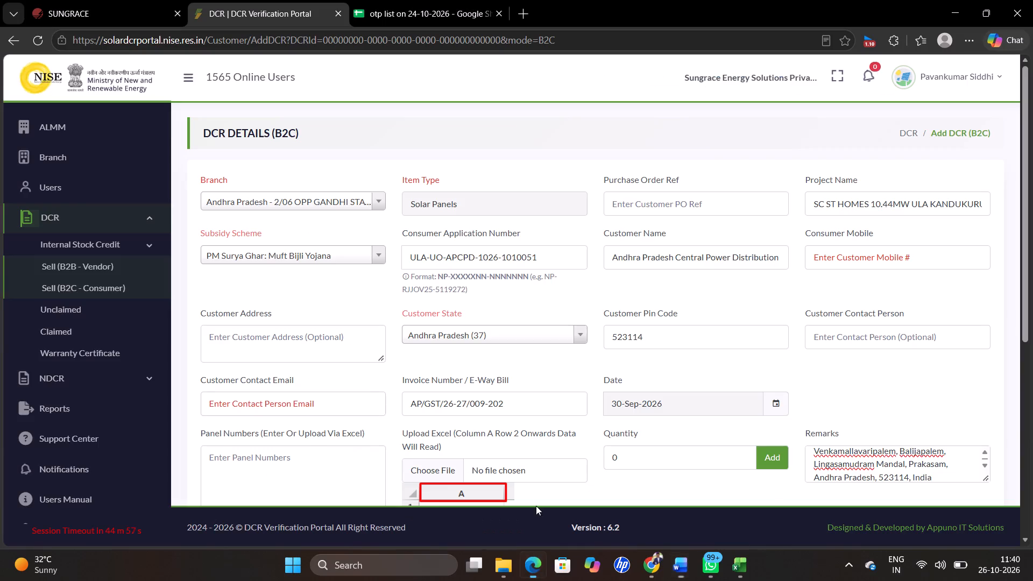
click(290, 406)
key(ctrl+v)
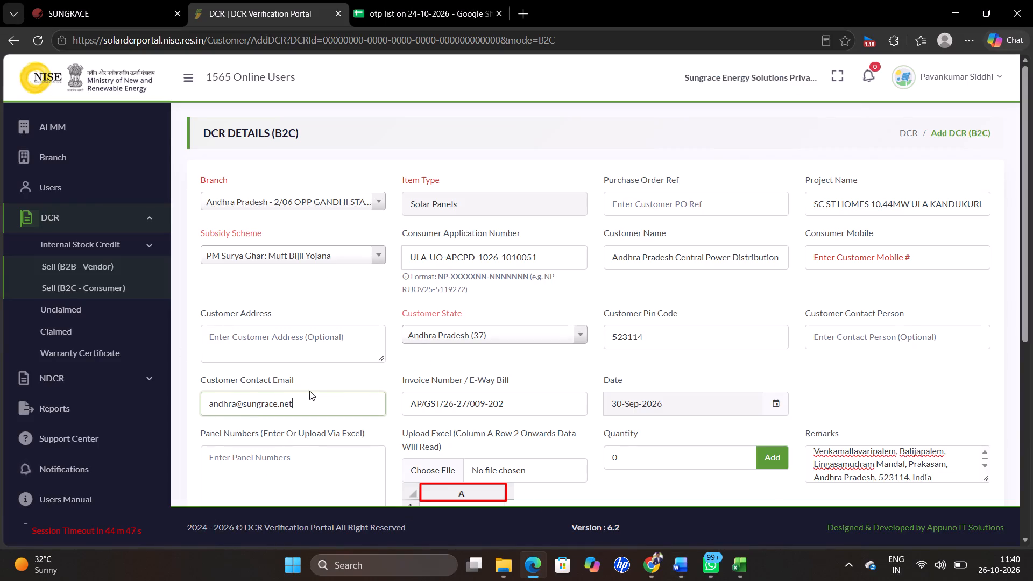
scroll(428, 444, down, 4)
click(928, 365)
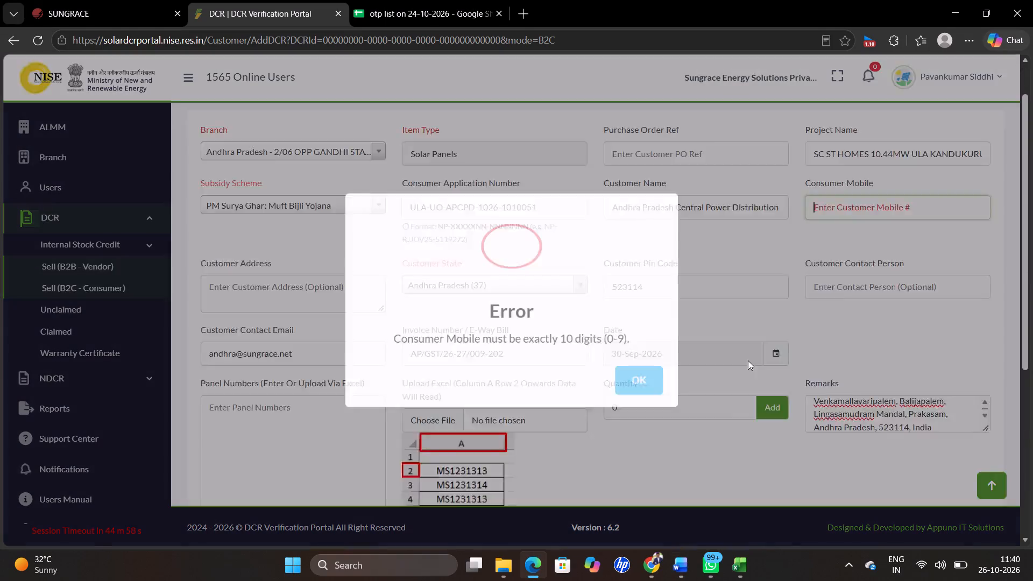
click(626, 374)
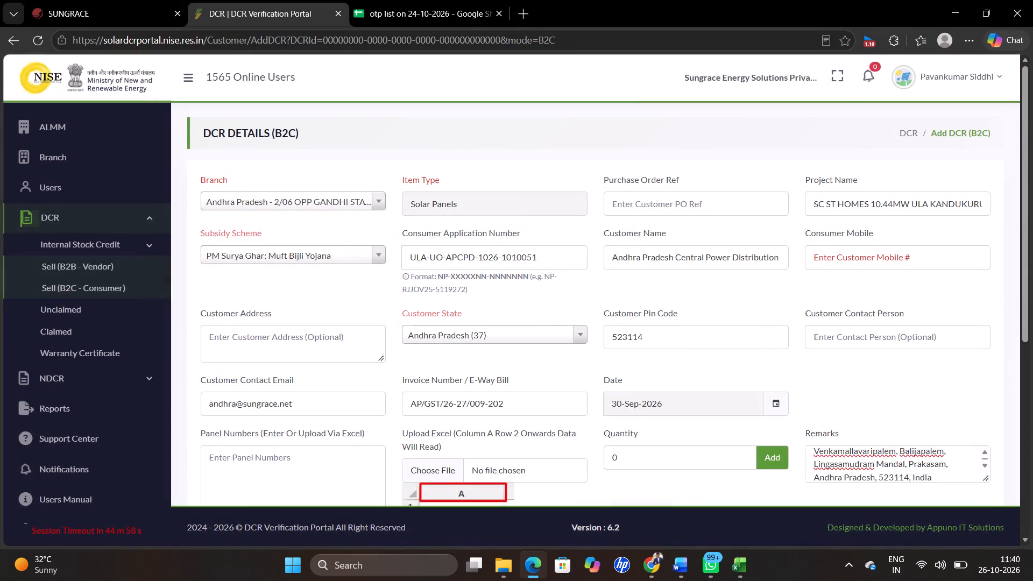
Copy the mobile number from the Word details document into the DCR entry's consumer mobile field.
click(872, 266)
click(673, 549)
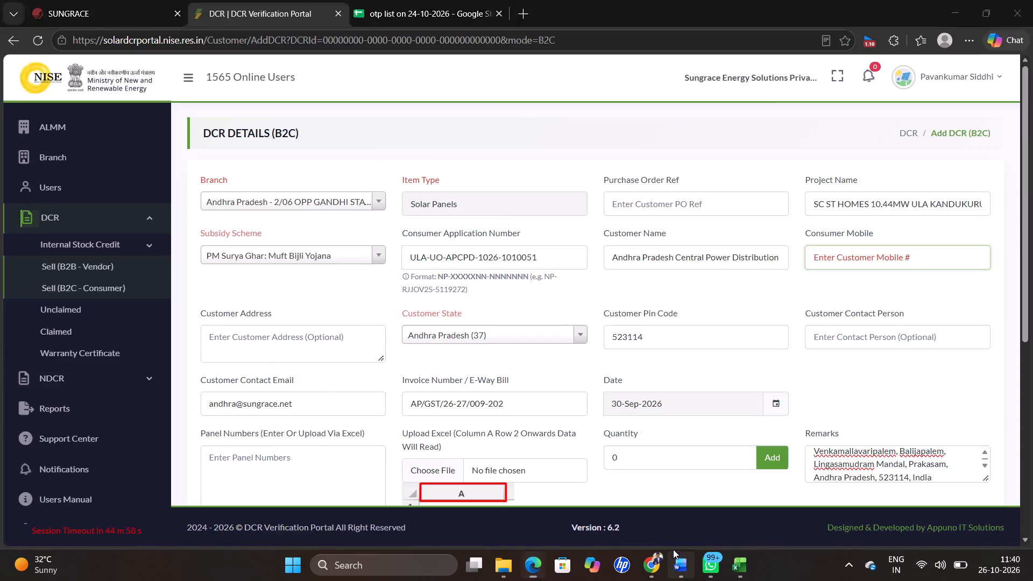
scroll(349, 358, up, 2)
click(376, 332)
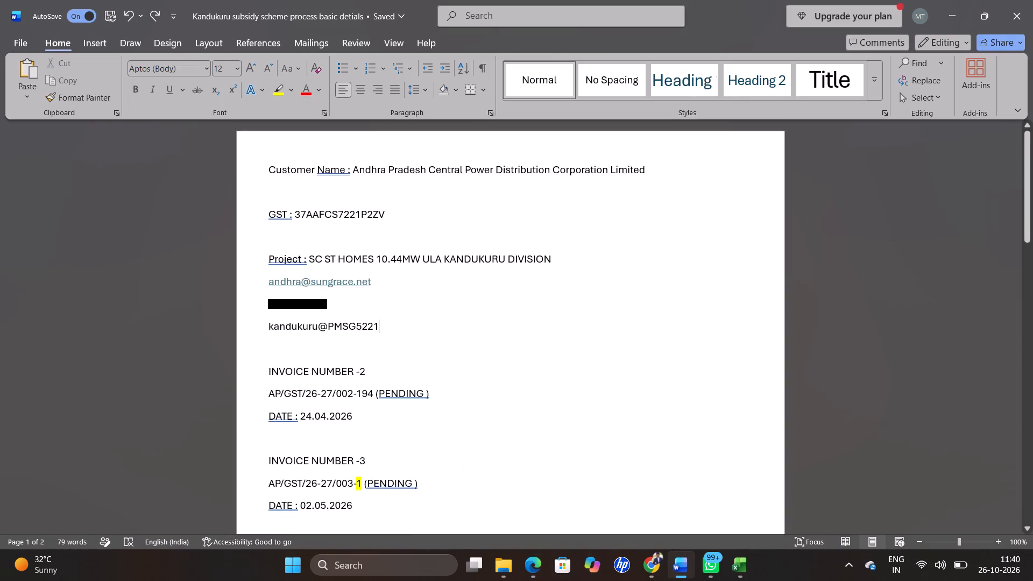
drag(269, 304, 343, 303)
key(ctrl+c)
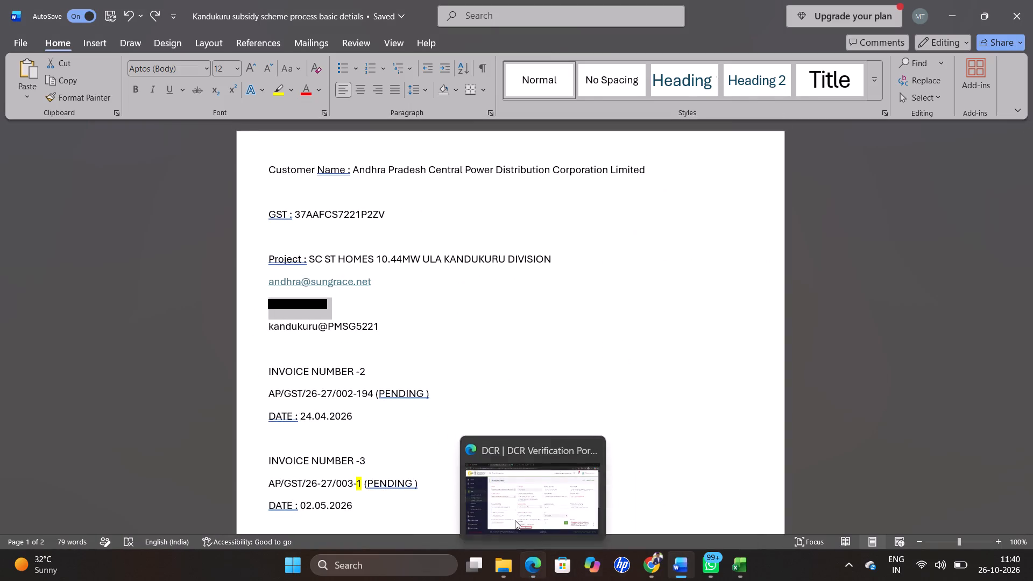
click(511, 502)
key(ctrl+v)
scroll(674, 334, down, 3)
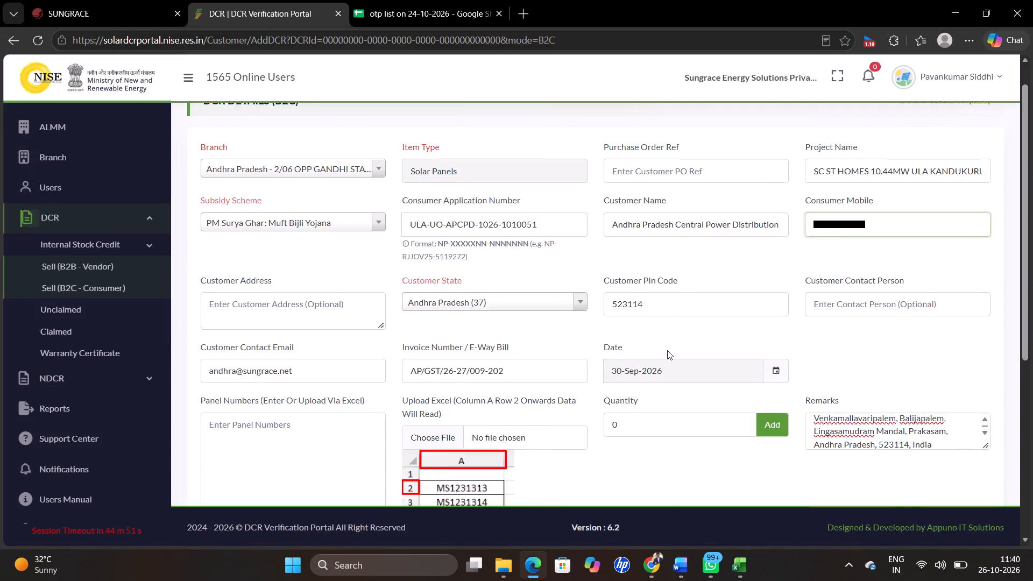
Submit the completed B2C DCR entry and approve its confirmation.
scroll(667, 350, down, 6)
click(928, 288)
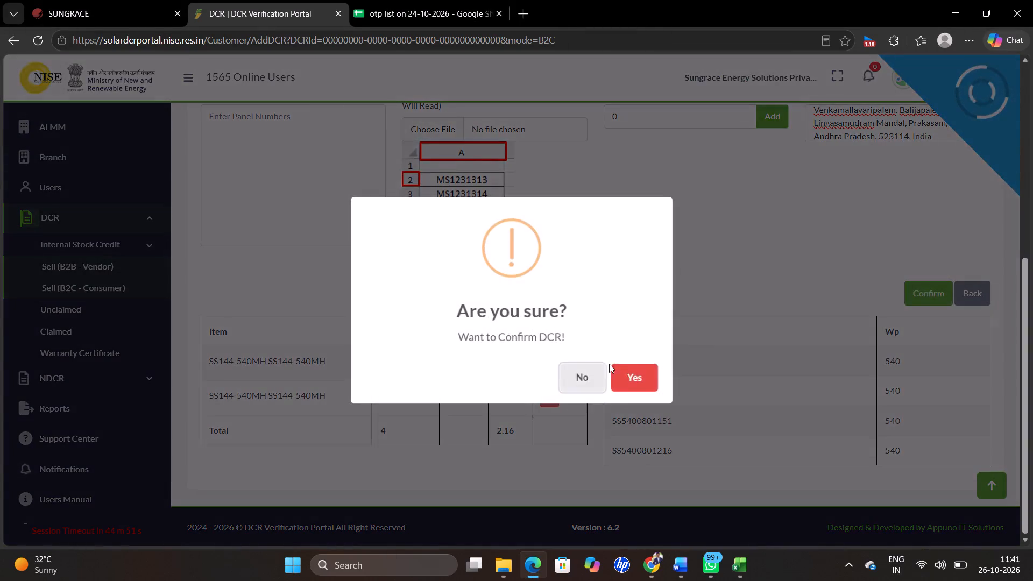
click(642, 373)
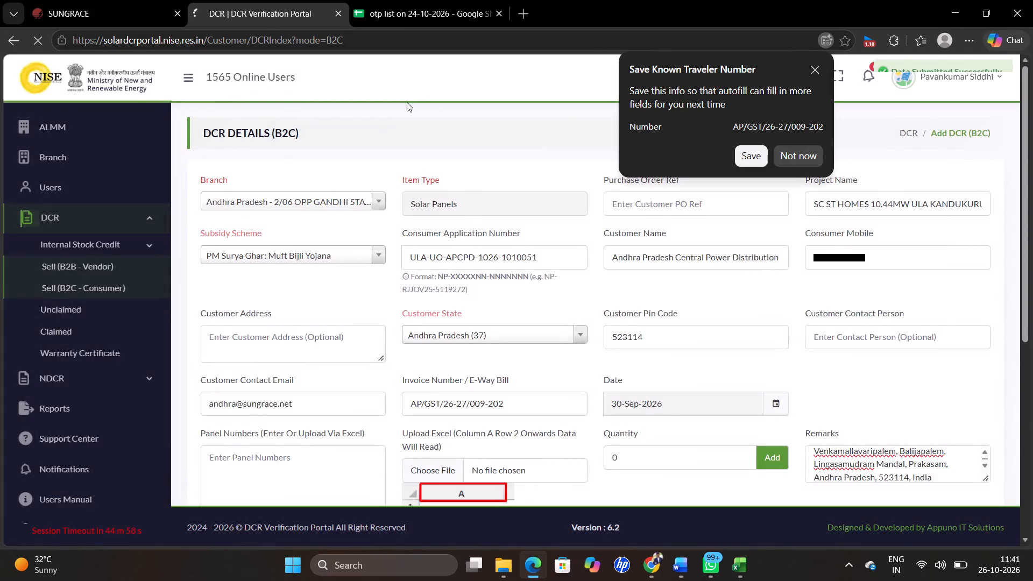
Switch to SUNGRACE and copy the installation's service number from its quick copy details.
click(120, 4)
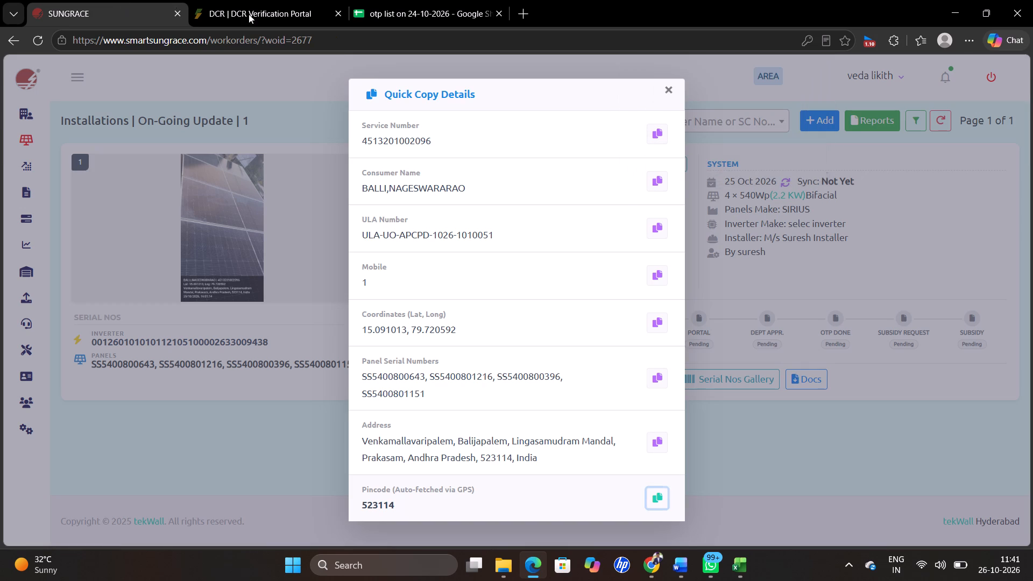
click(656, 141)
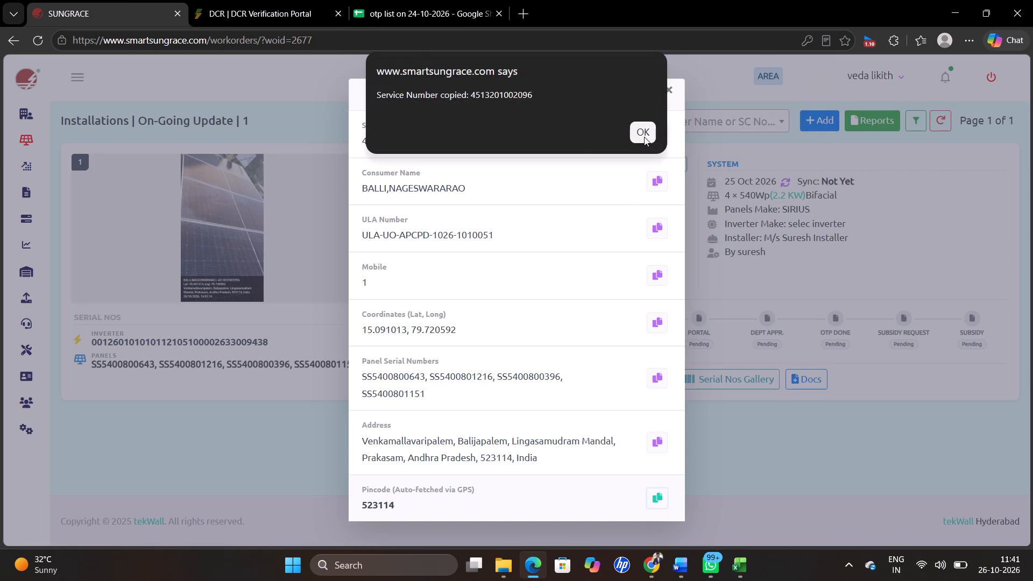
click(644, 137)
In File Explorer, rename the empty New folder inside DCR009 as 202 and open it.
click(509, 563)
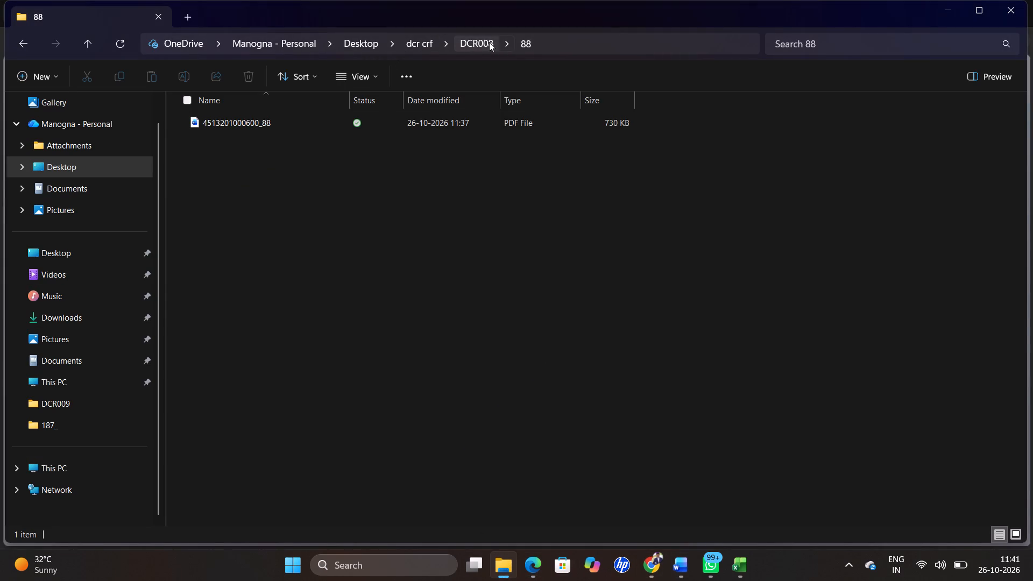
click(447, 42)
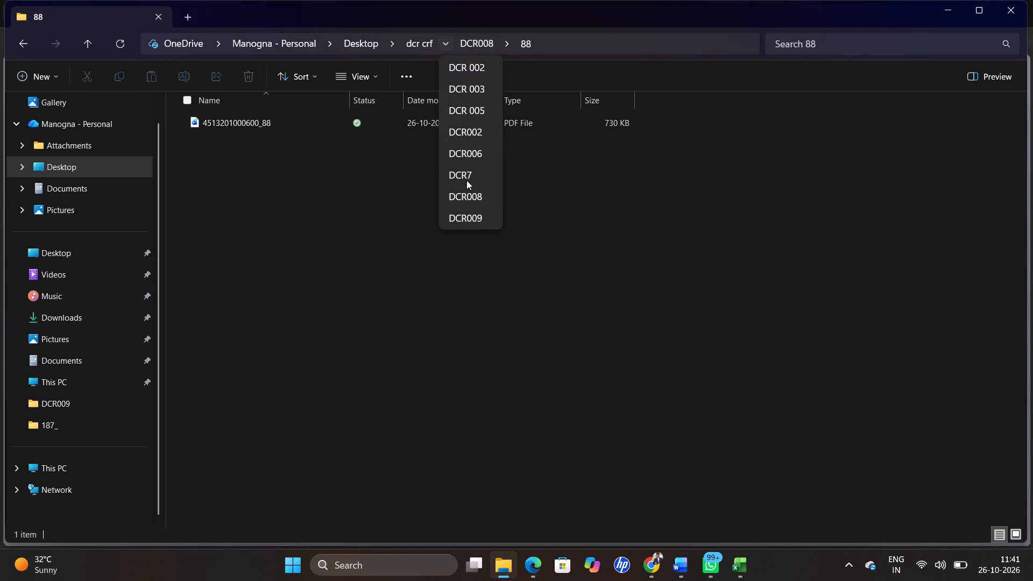
double_click(478, 215)
scroll(300, 261, down, 11)
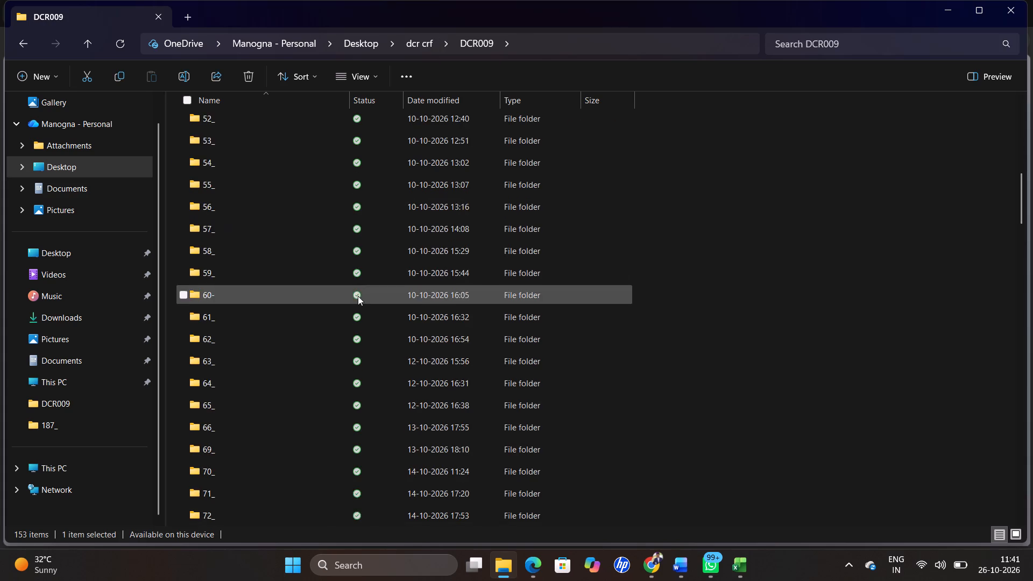
scroll(358, 296, down, 20)
scroll(358, 296, down, 18)
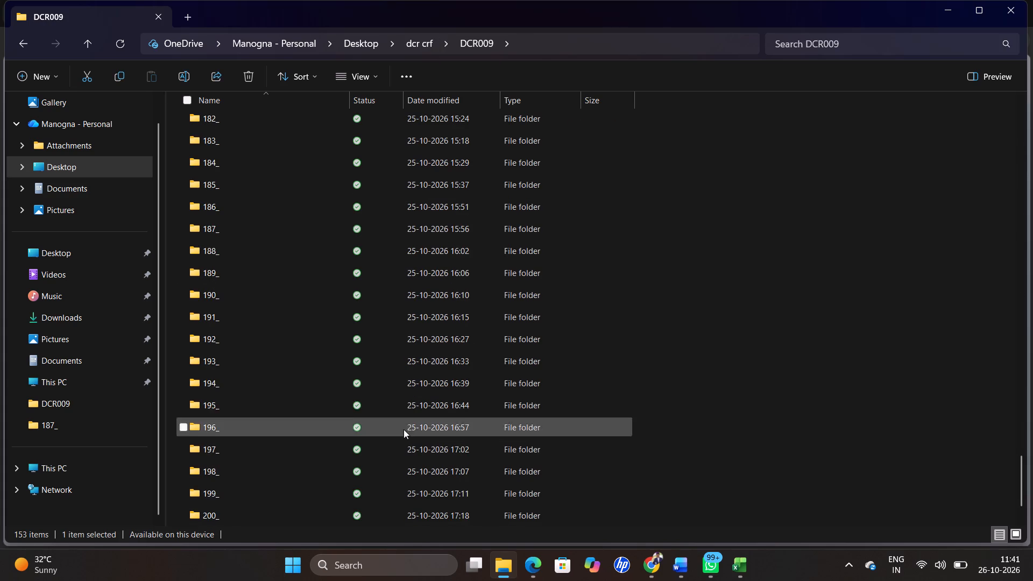
scroll(404, 429, down, 6)
double_click(238, 494)
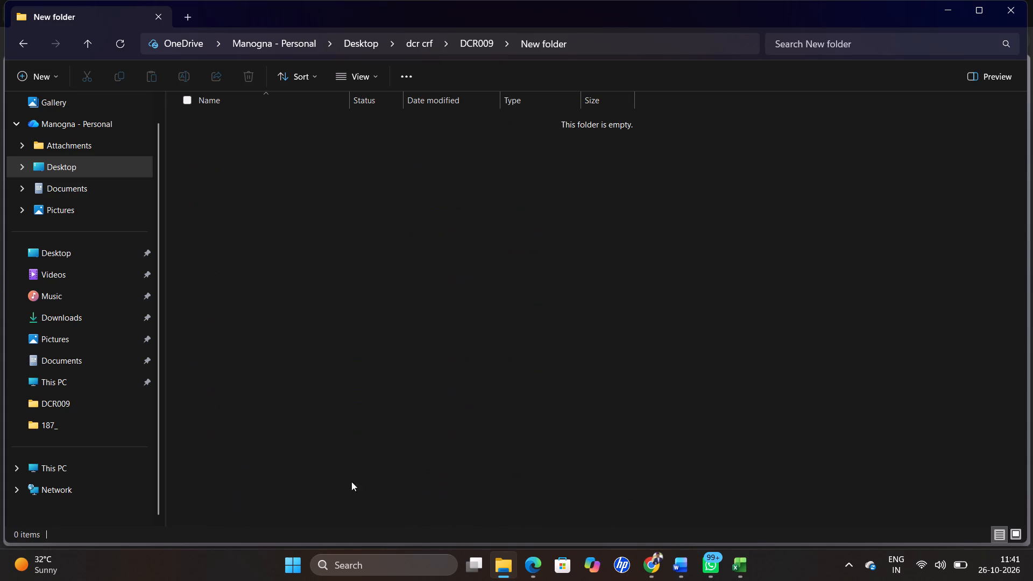
click(15, 40)
click(190, 78)
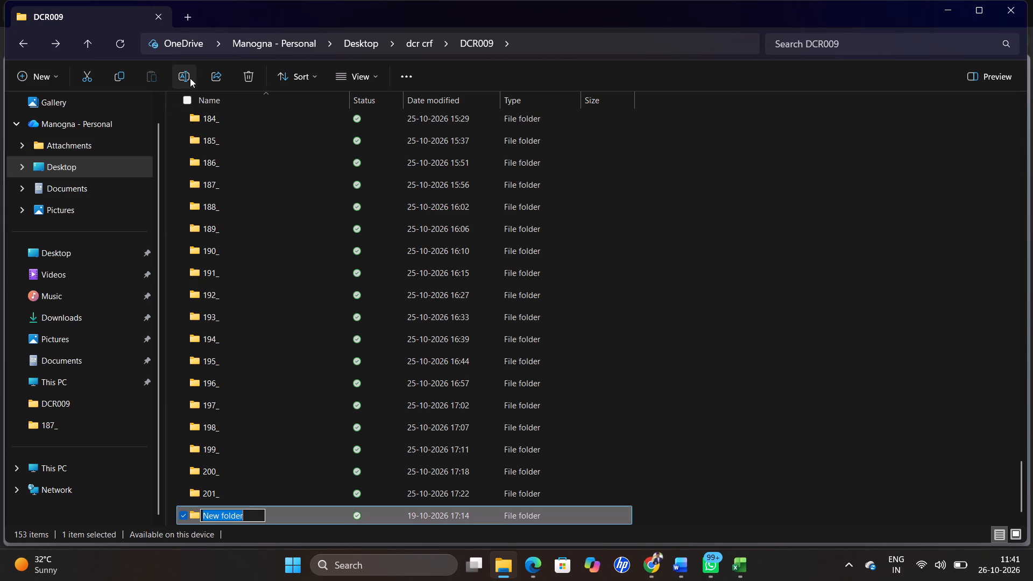
key(BackSpace)
text(202)
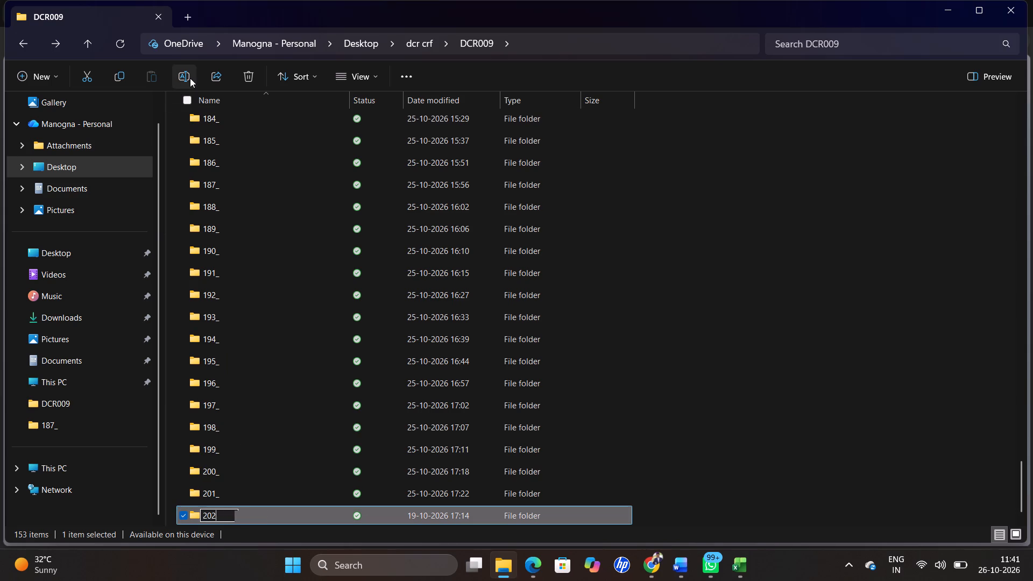
double_click(255, 516)
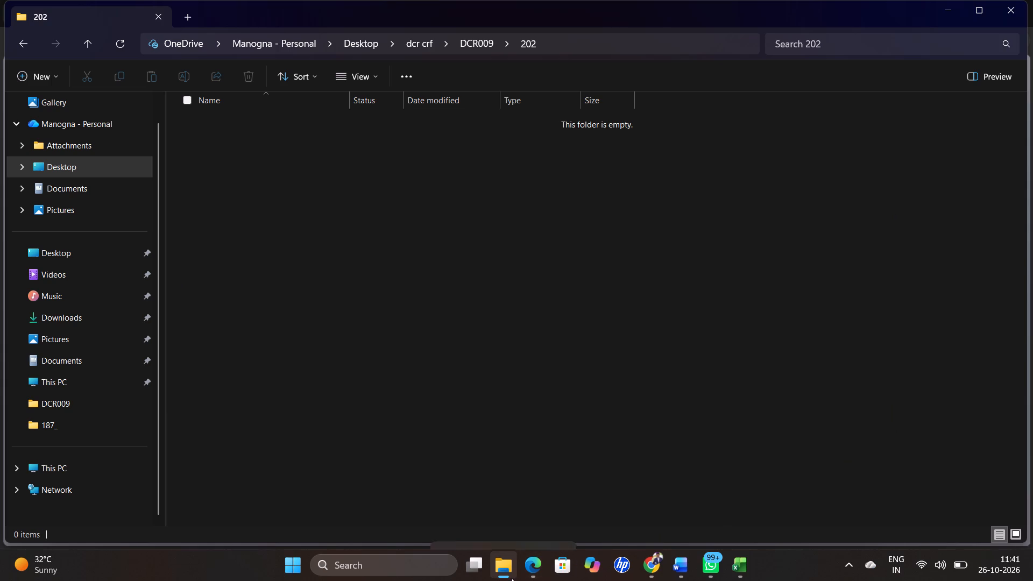
Return to the DCR portal and open the certificate PDF for invoice AP/GST/26-27/009-202.
click(547, 501)
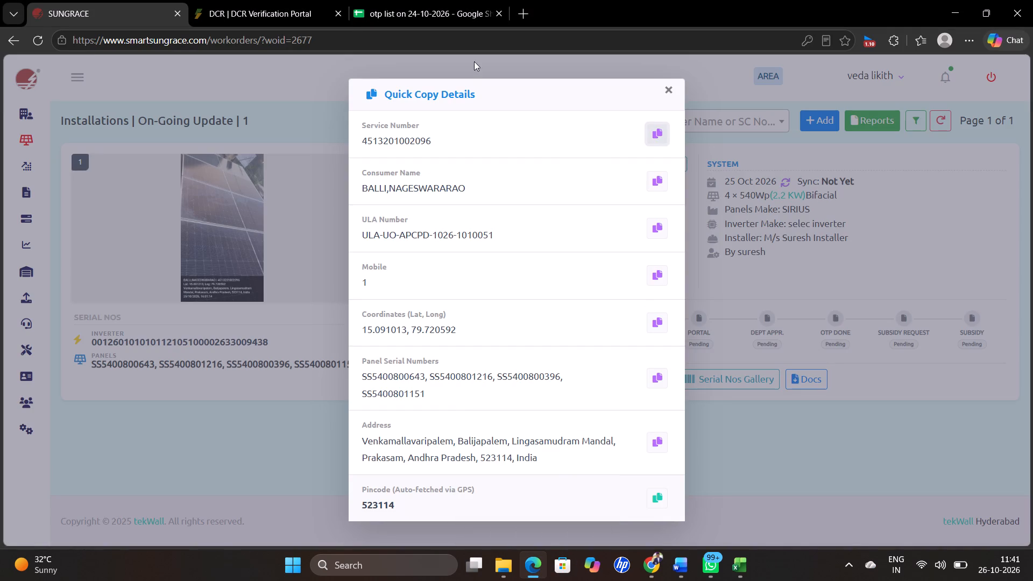
click(262, 7)
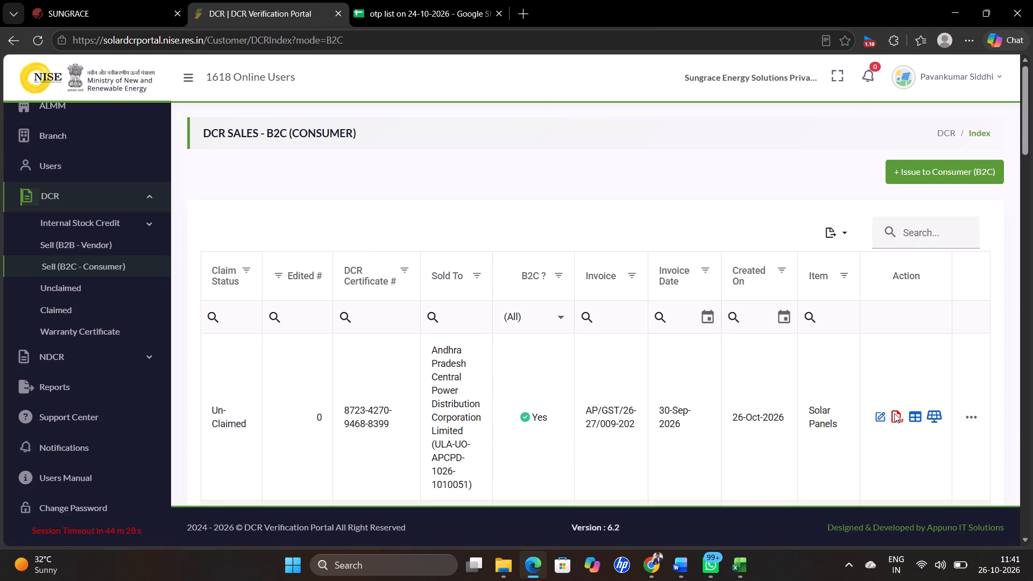
click(902, 422)
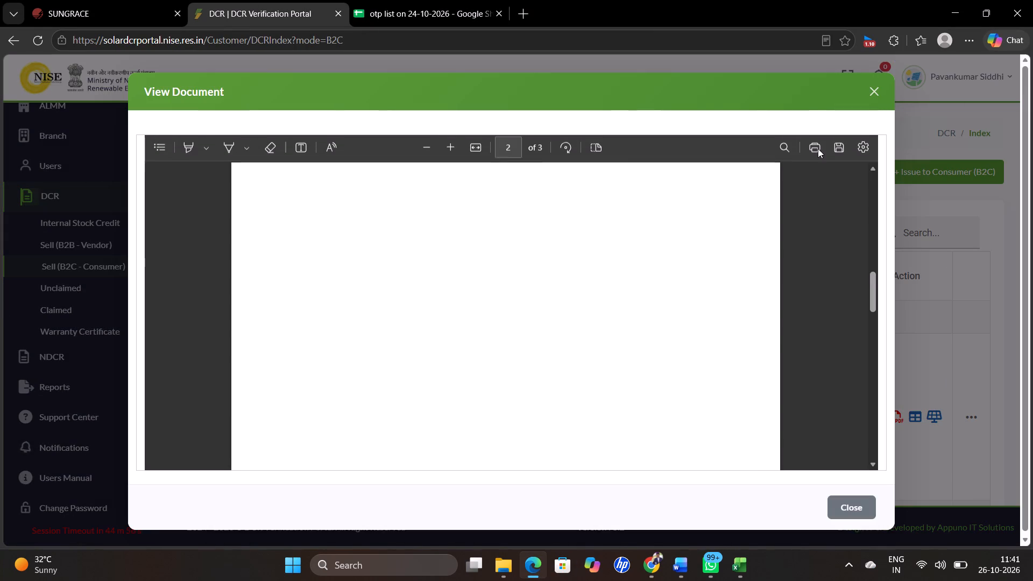
Start saving the certificate PDF and set the save location to folder 202 inside DCR009.
click(841, 149)
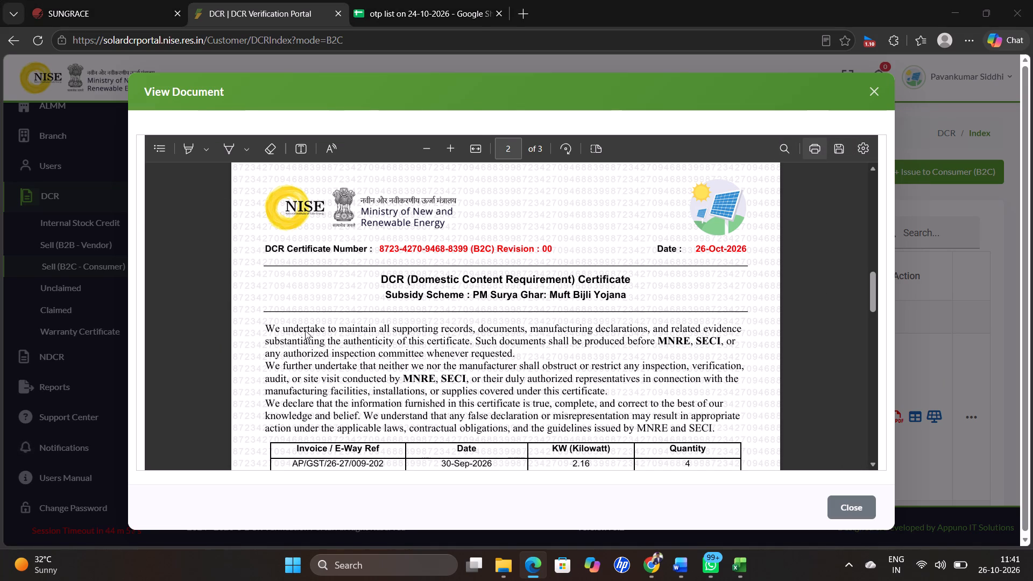
click(245, 39)
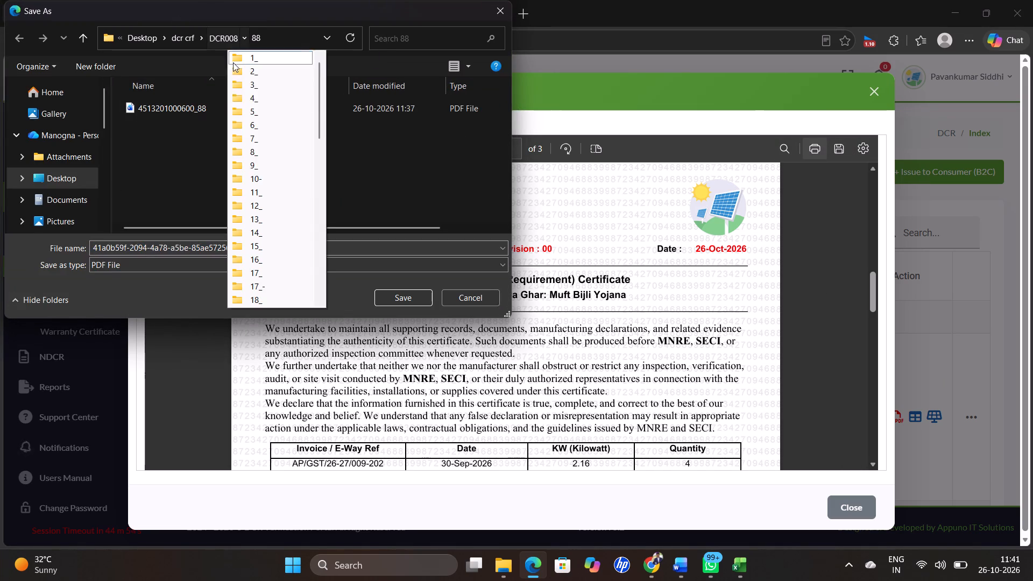
scroll(236, 74, down, 4)
click(204, 35)
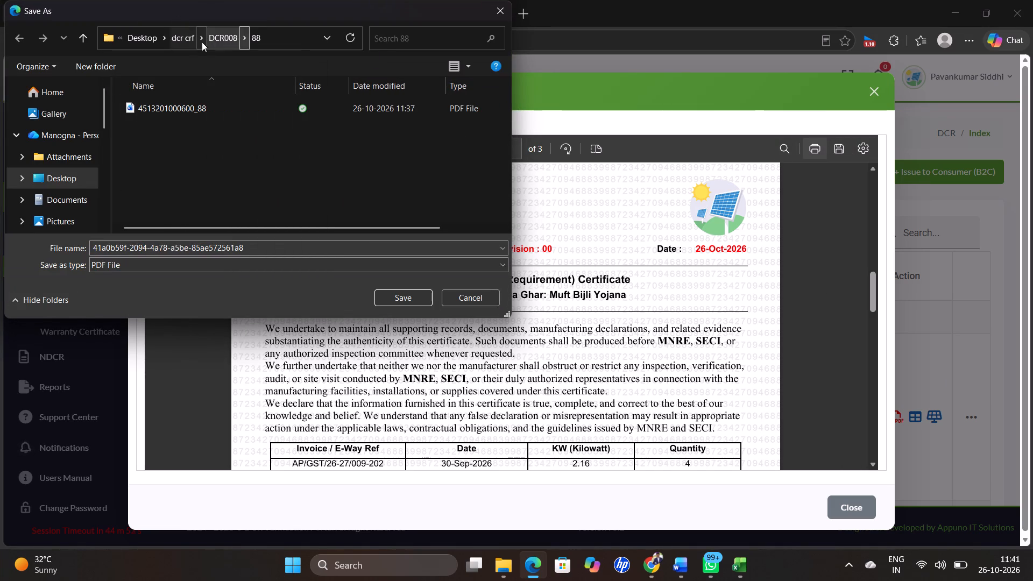
click(201, 41)
double_click(237, 147)
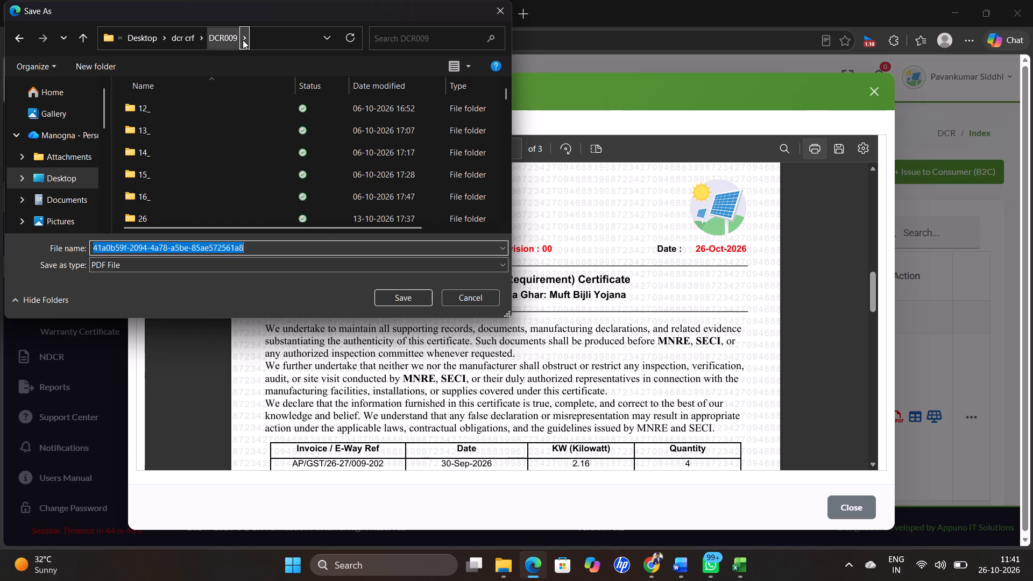
scroll(243, 40, up, 1)
click(243, 40)
scroll(242, 45, down, 15)
drag(317, 143, 332, 176)
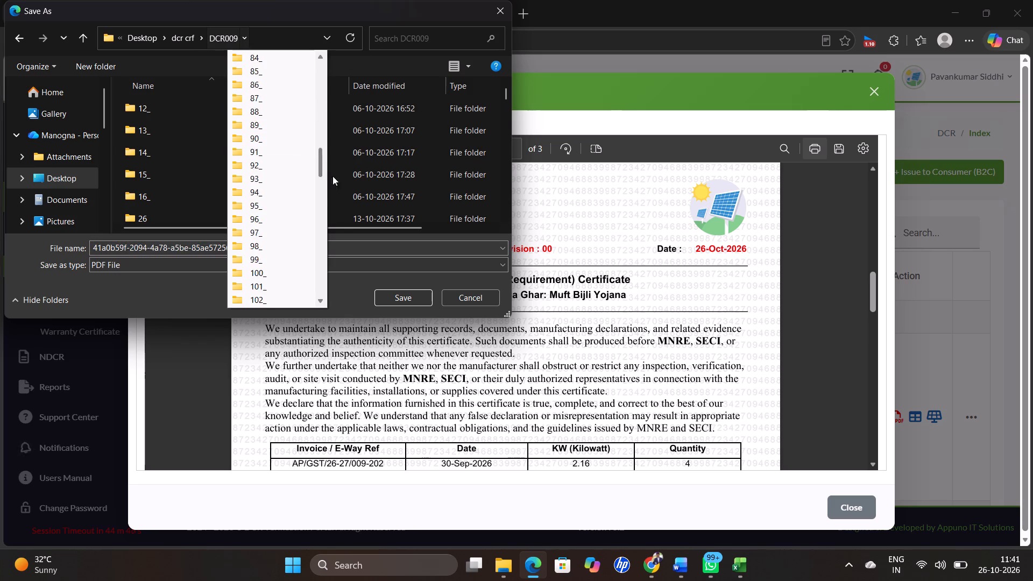
drag(332, 176, 348, 313)
double_click(284, 302)
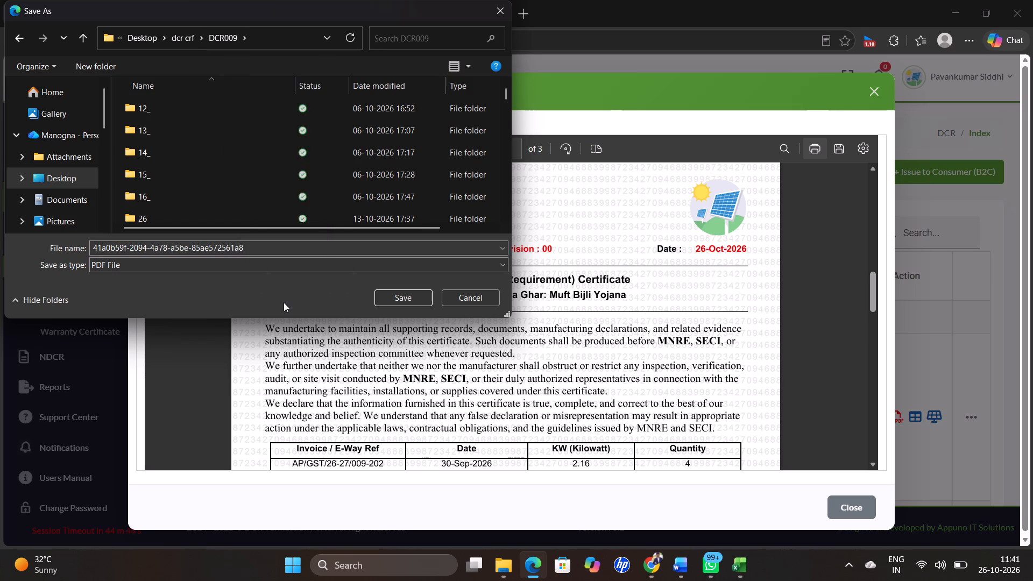
Name the PDF with the copied service number followed by _202 and save it.
click(245, 248)
key(BackSpace)
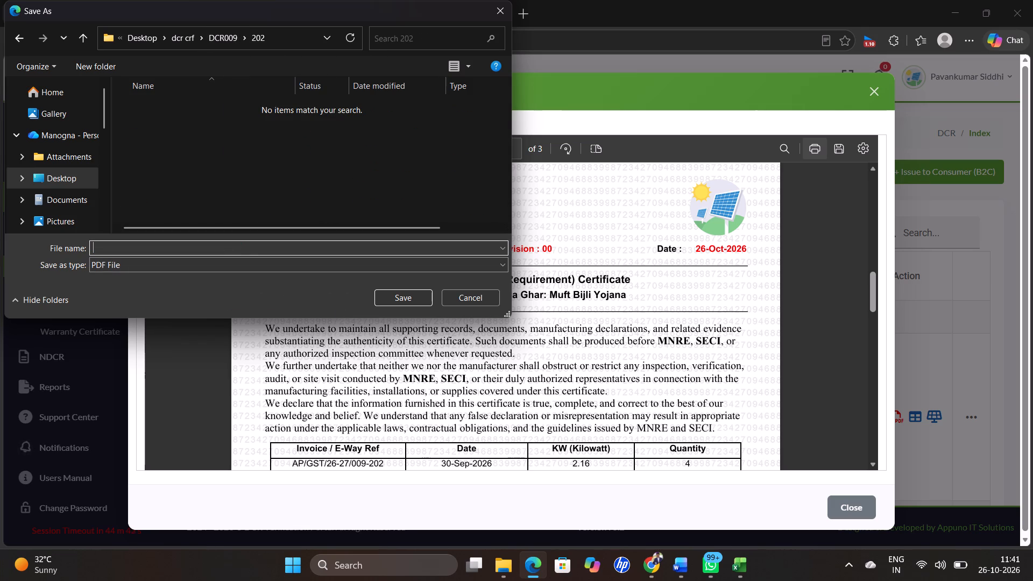
key(ctrl+v)
key(shift+underscore)
text(202)
key(Return)
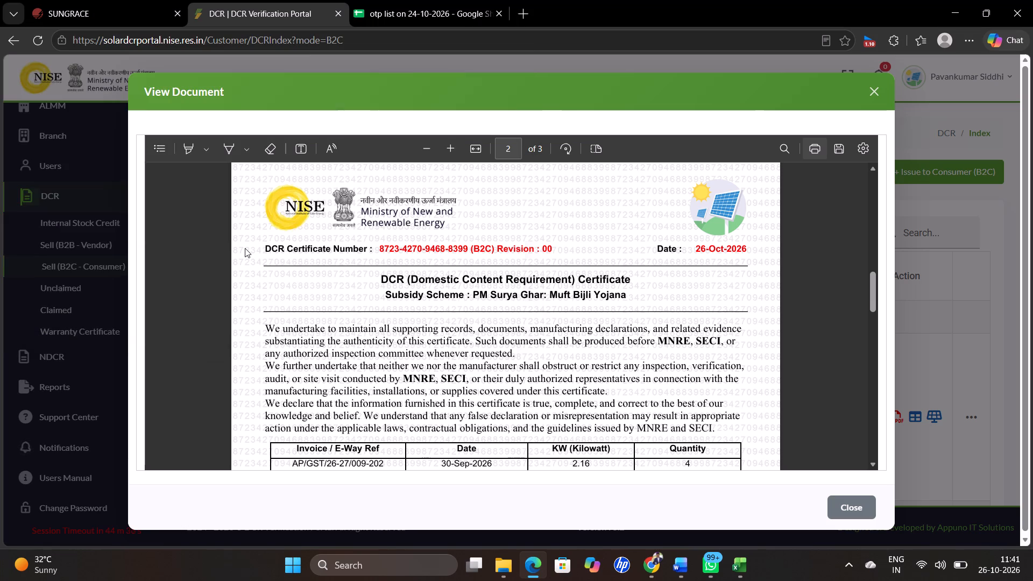
Back in SUNGRACE, close the quick copy details and open the installation's Project Stage update form.
click(104, 20)
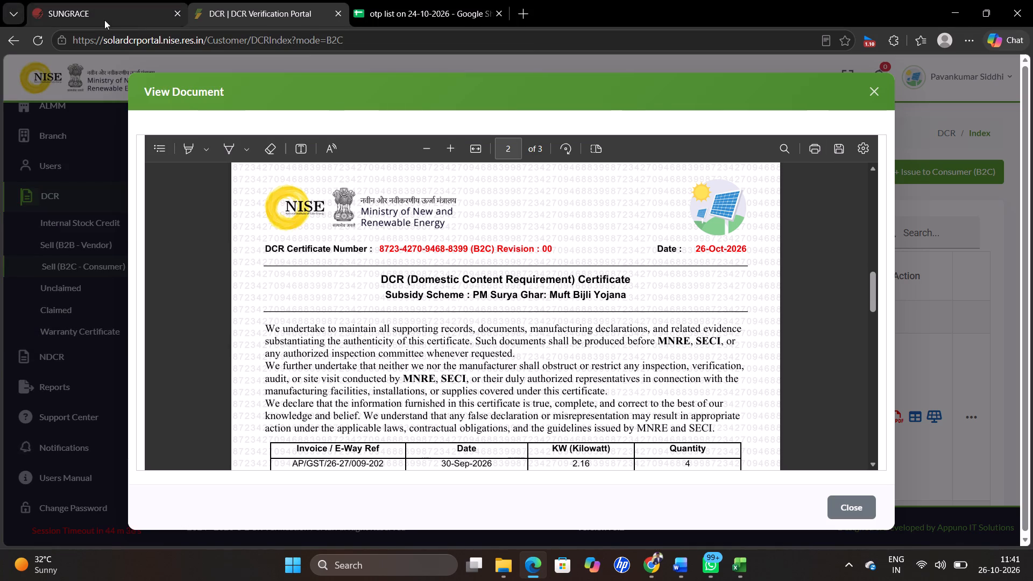
click(671, 88)
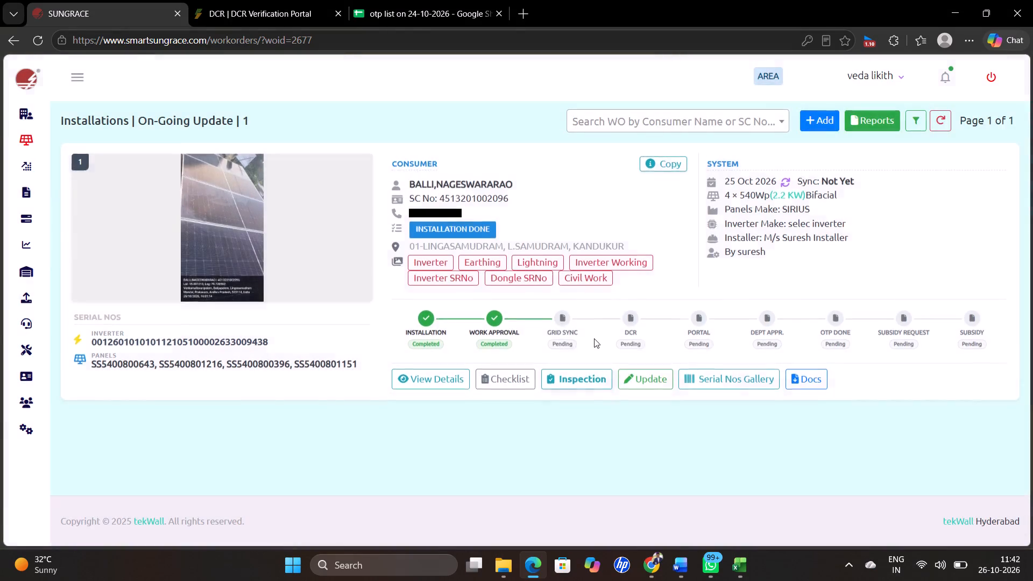
click(629, 373)
click(454, 334)
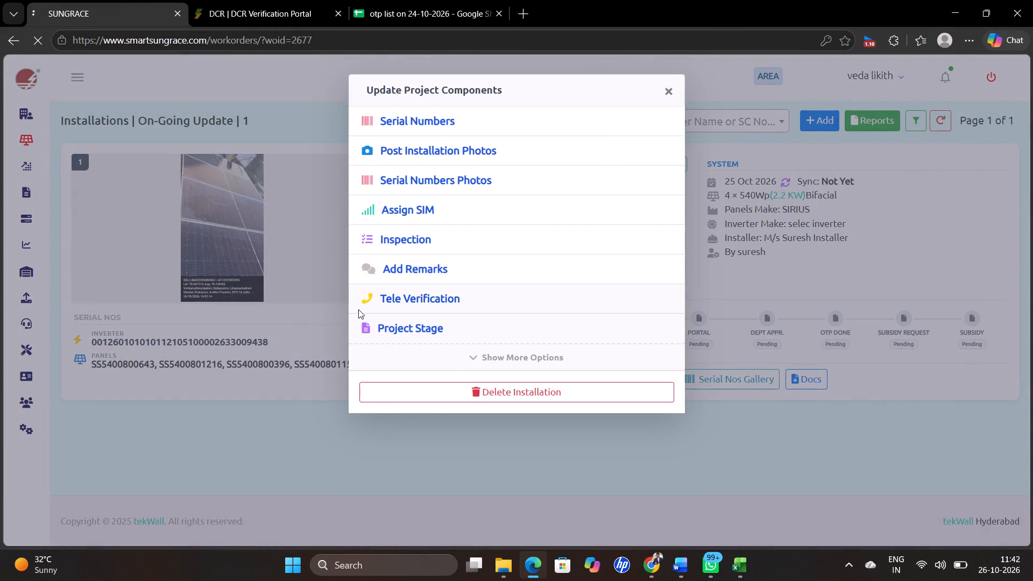
Attach the certificate PDF from the DCR009 folder 202 as the DCR upload and submit the form.
scroll(436, 336, down, 16)
click(357, 350)
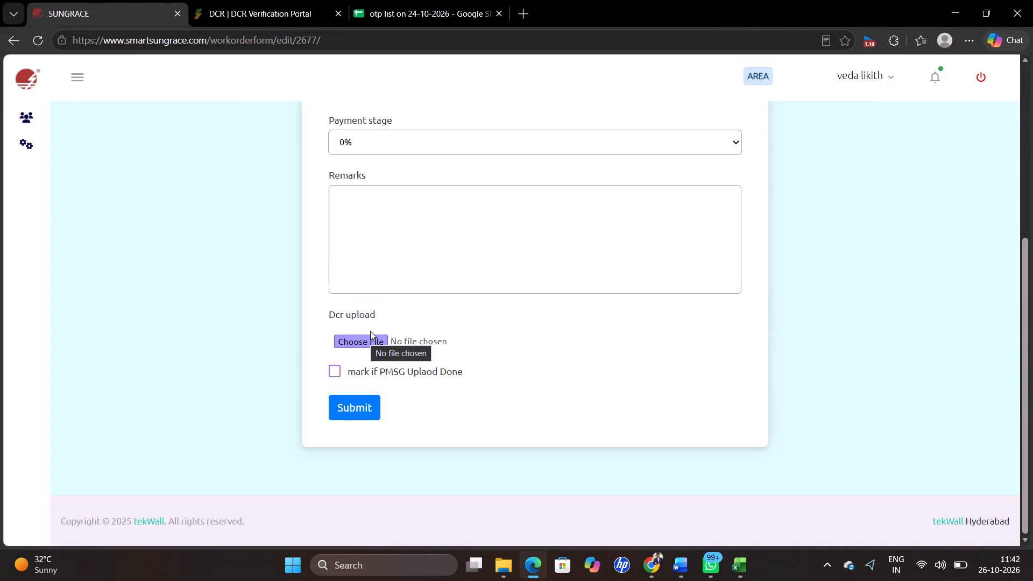
click(373, 335)
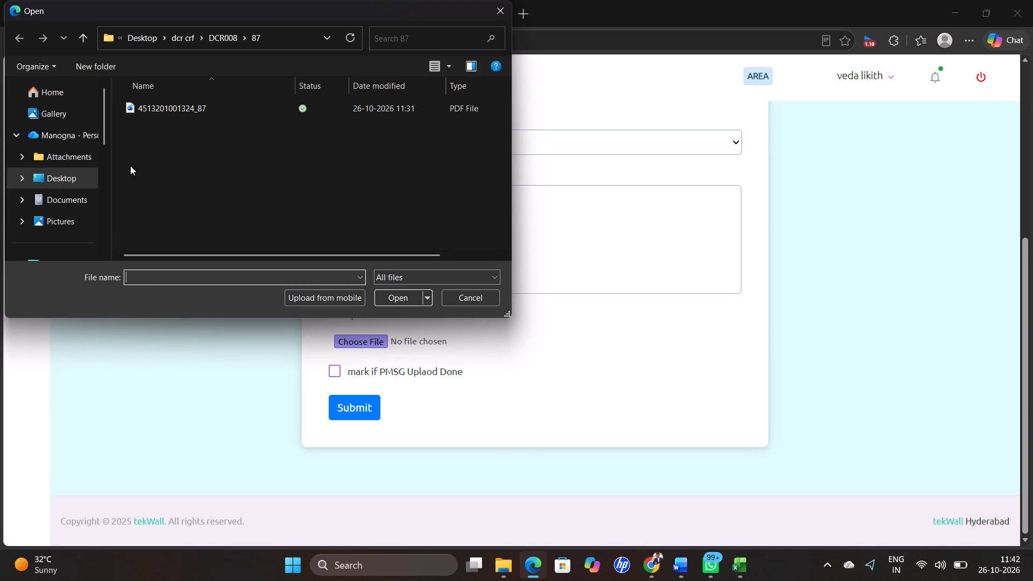
click(245, 35)
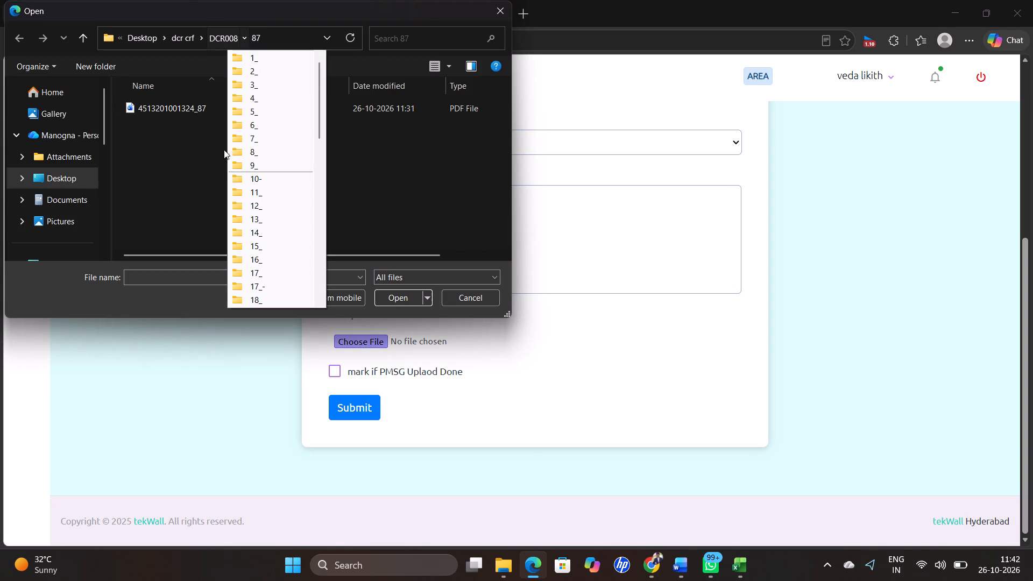
click(195, 33)
scroll(221, 228, down, 5)
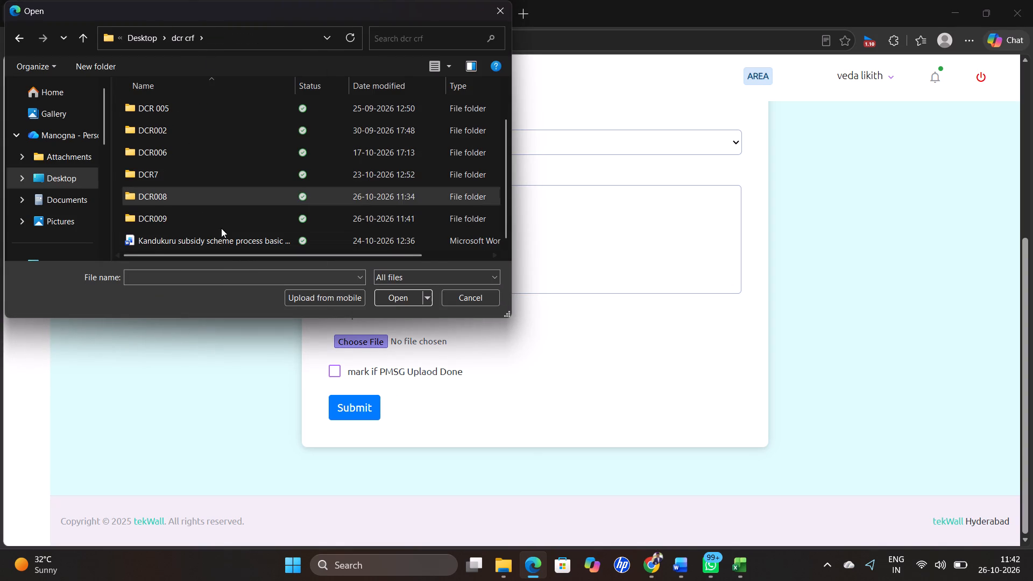
double_click(216, 226)
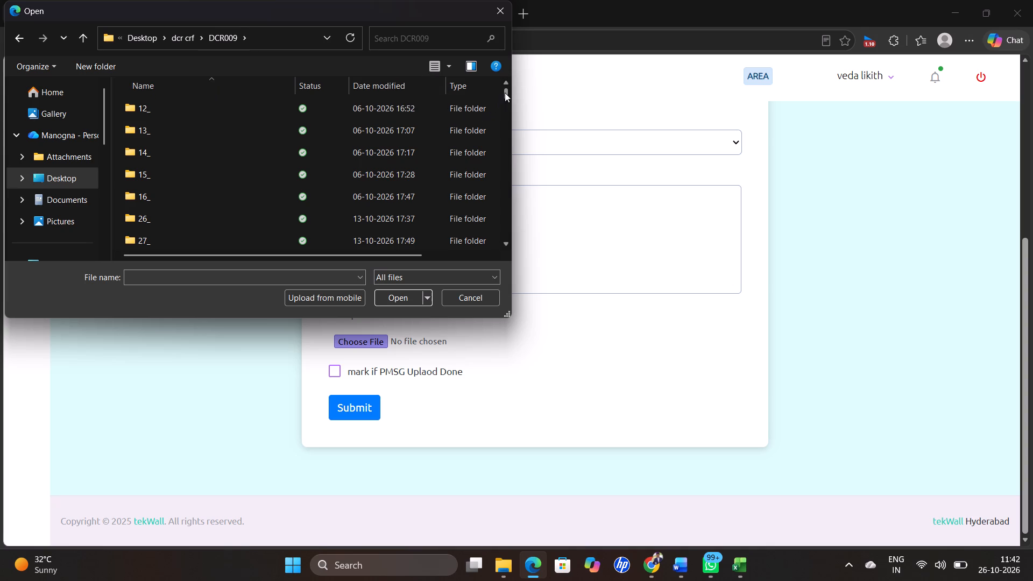
drag(505, 93, 515, 250)
double_click(213, 212)
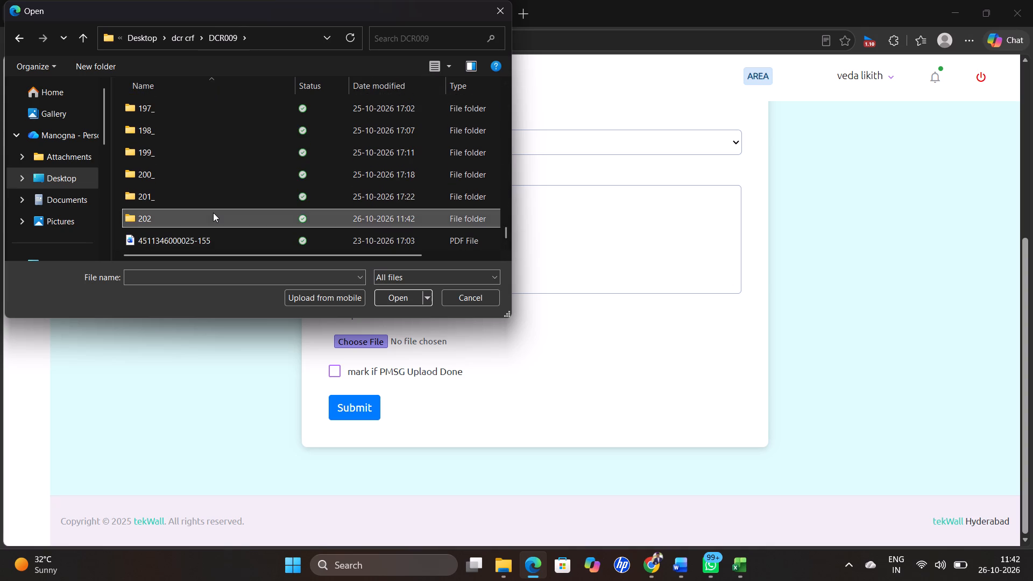
click(201, 96)
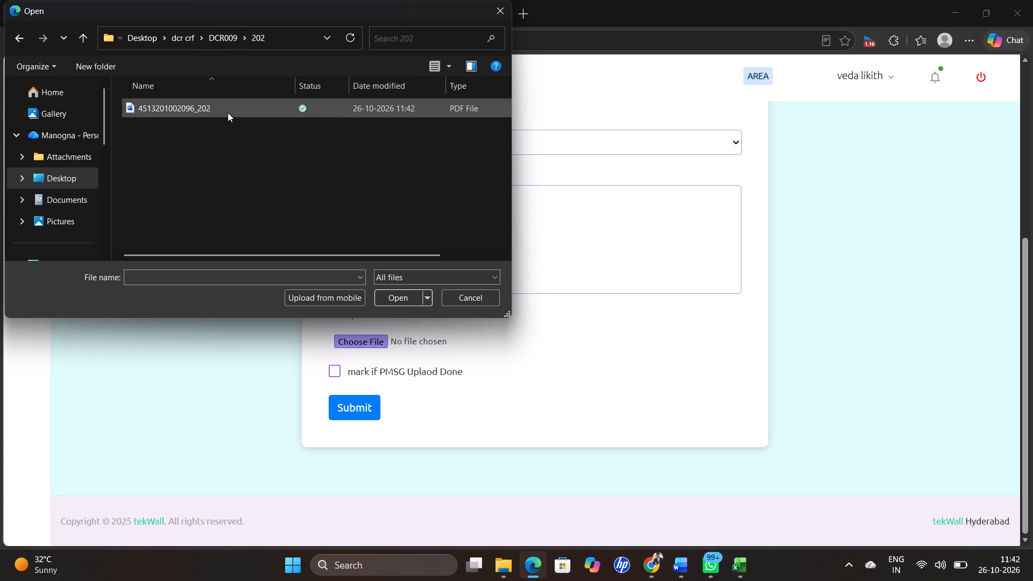
double_click(228, 112)
click(365, 398)
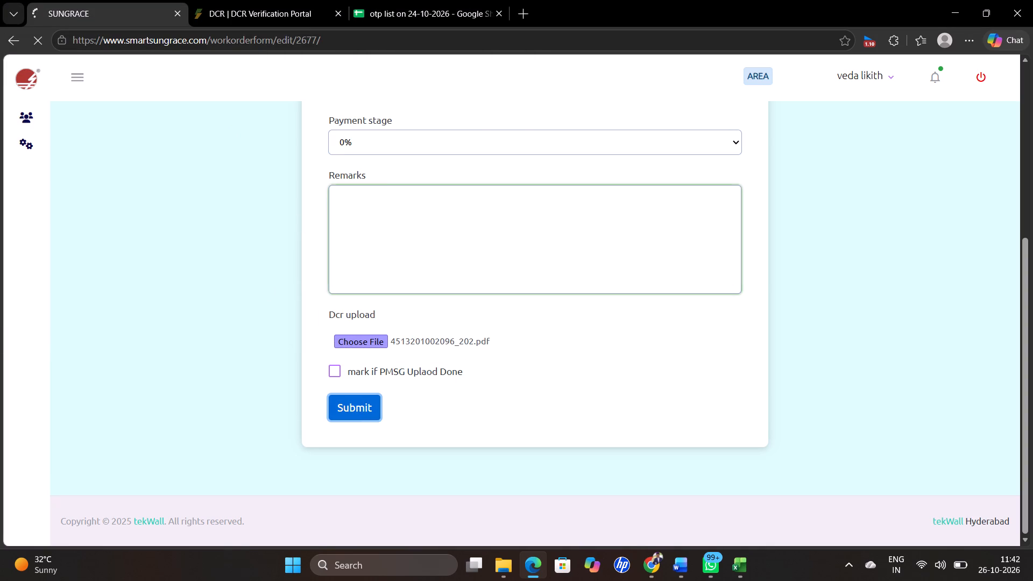
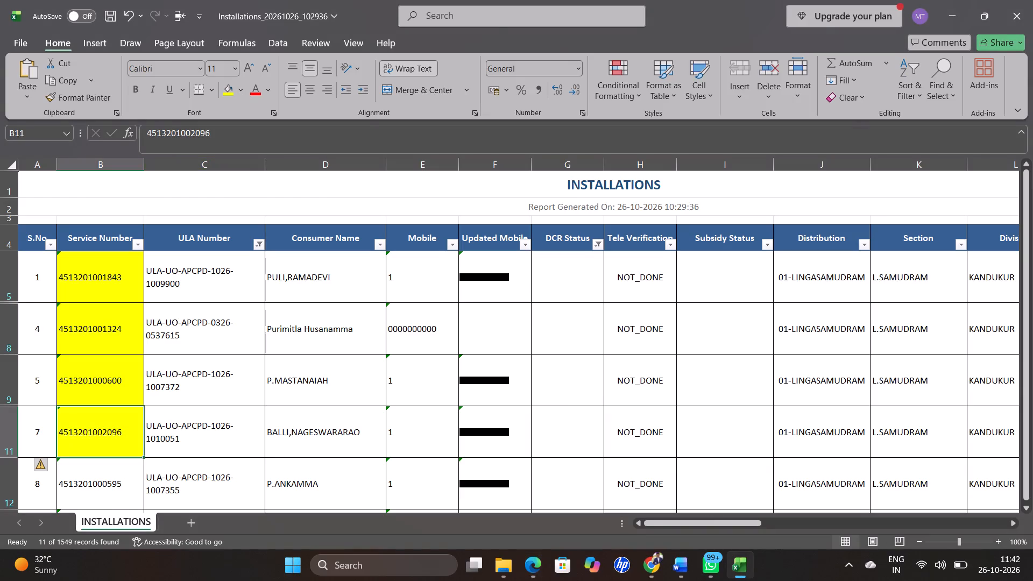
In the INSTALLATIONS sheet, copy the service number of the installation with S.No 8.
key(ctrl+c)
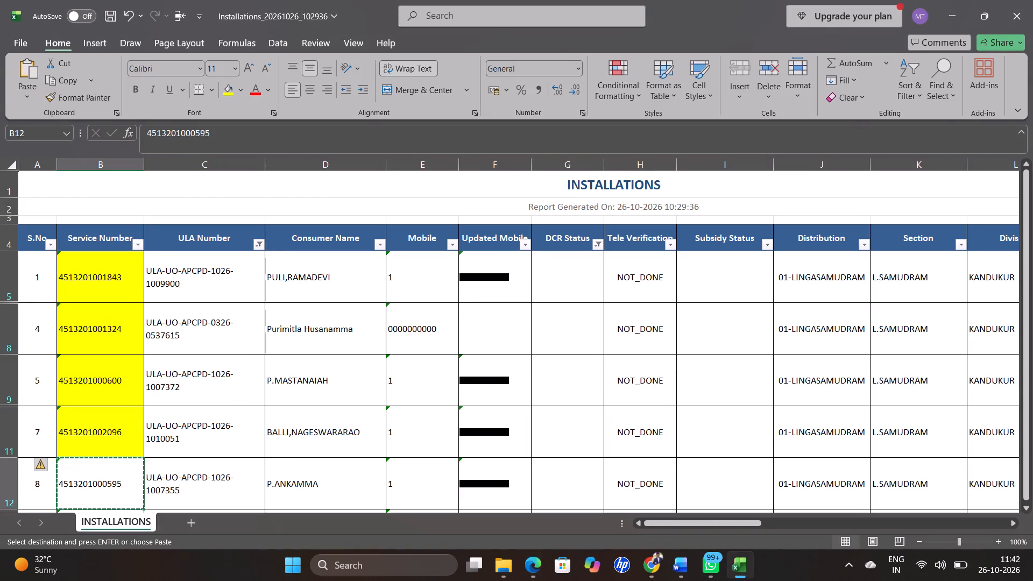
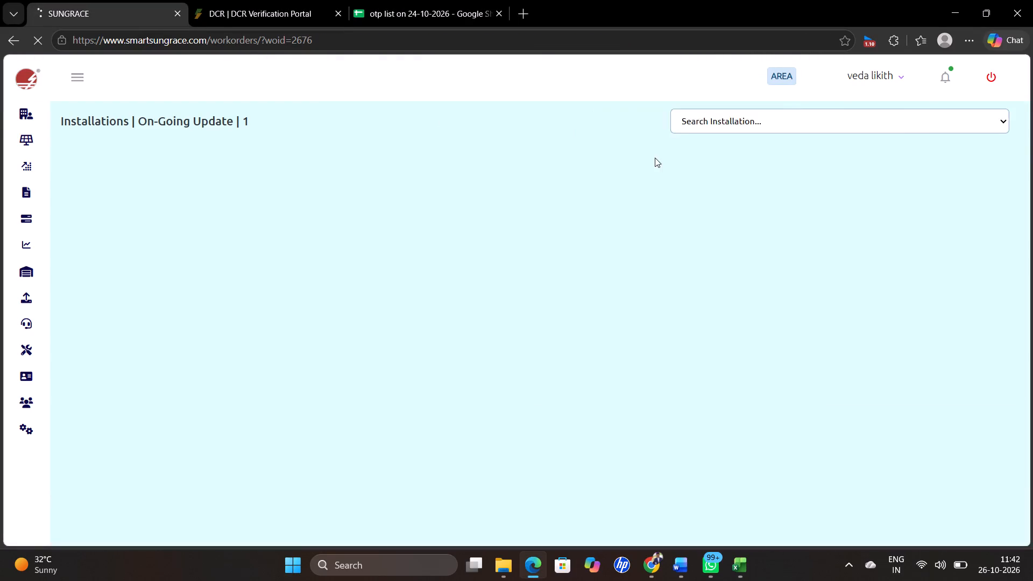
In the DCR portal, close the viewed certificate and start a new B2C issue with the Andhra Pradesh branch and item type Solar Panels.
click(254, 0)
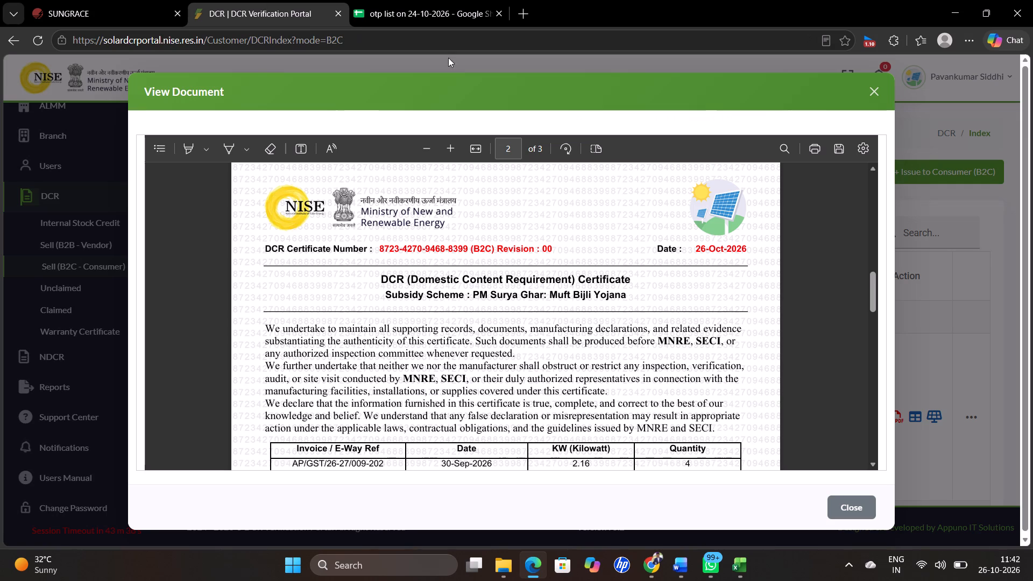
click(871, 89)
click(964, 167)
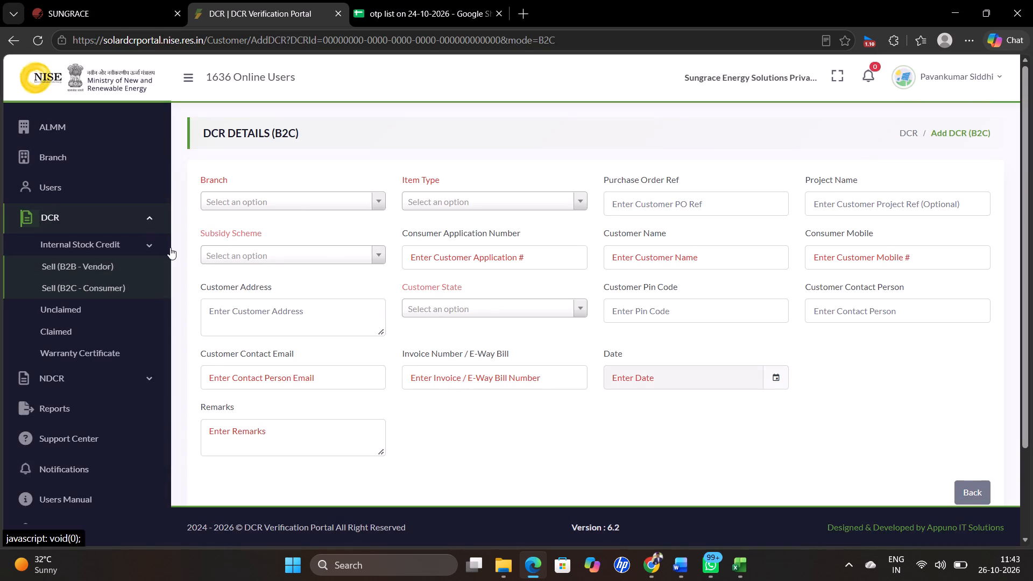
click(298, 198)
click(265, 250)
click(461, 204)
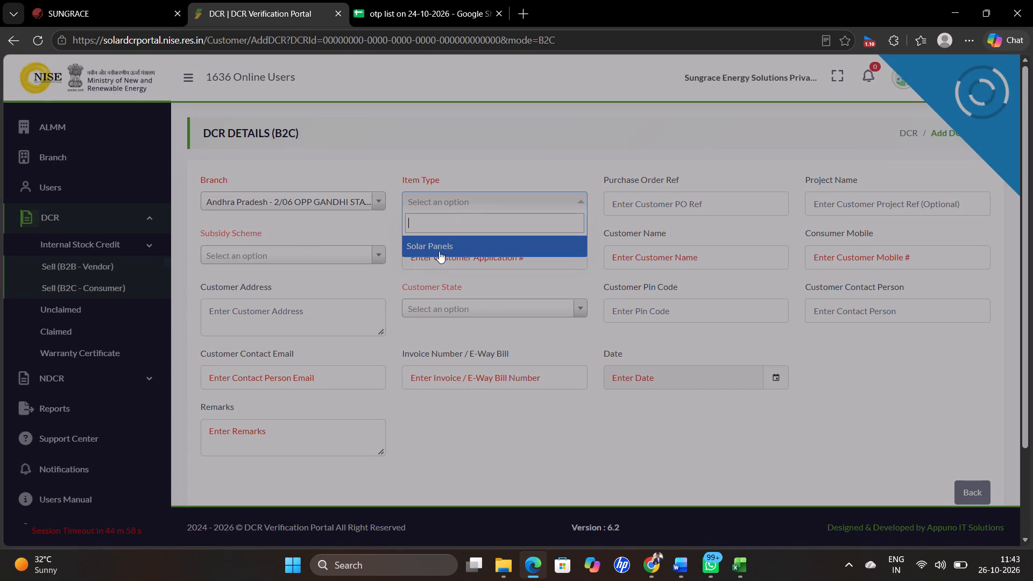
click(441, 246)
Copy the installation's ULA number from the SUNGRACE quick copy details into the DCR form's Consumer Application Number.
click(430, 257)
click(105, 17)
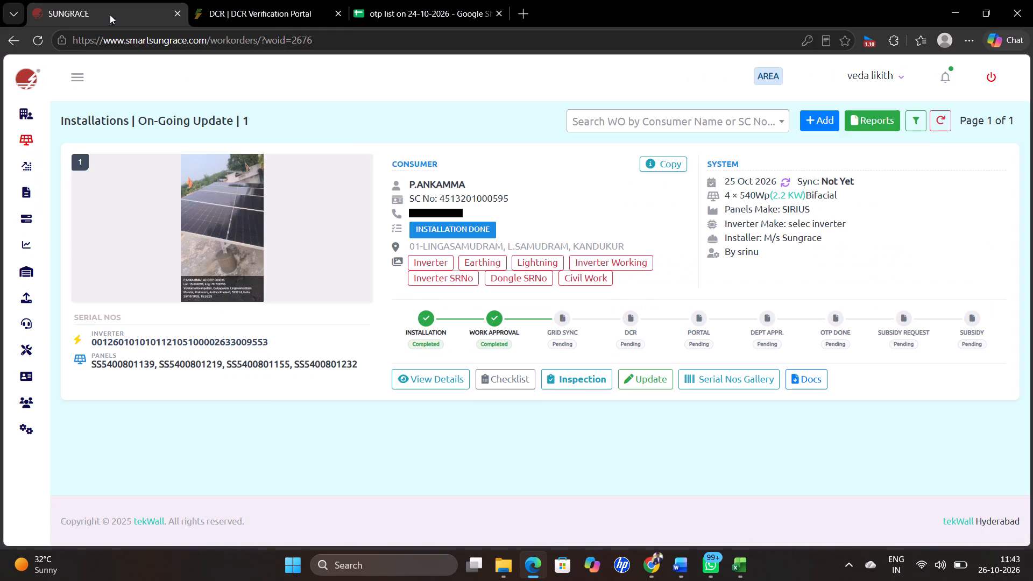
click(660, 164)
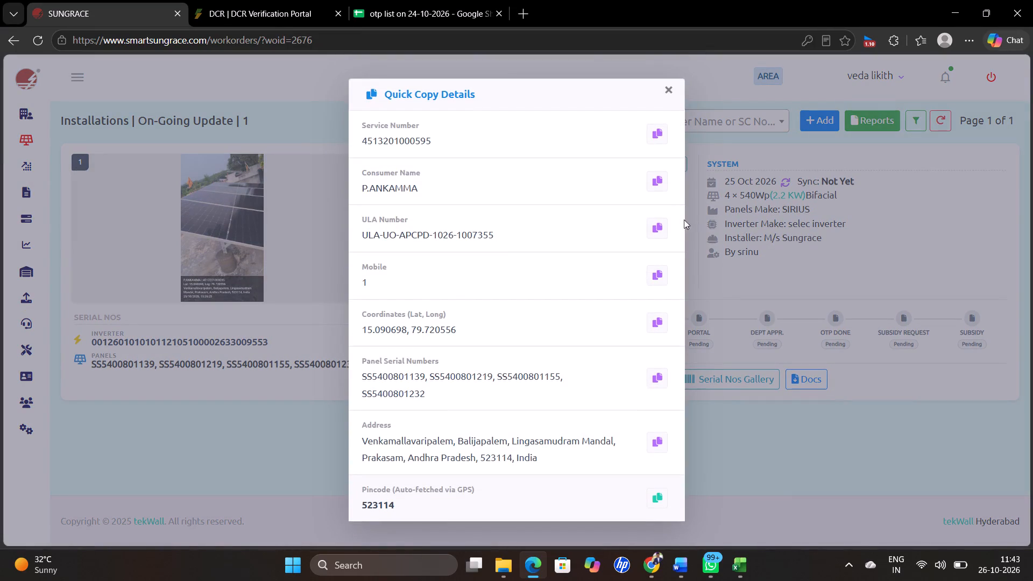
click(655, 226)
click(648, 124)
click(251, 17)
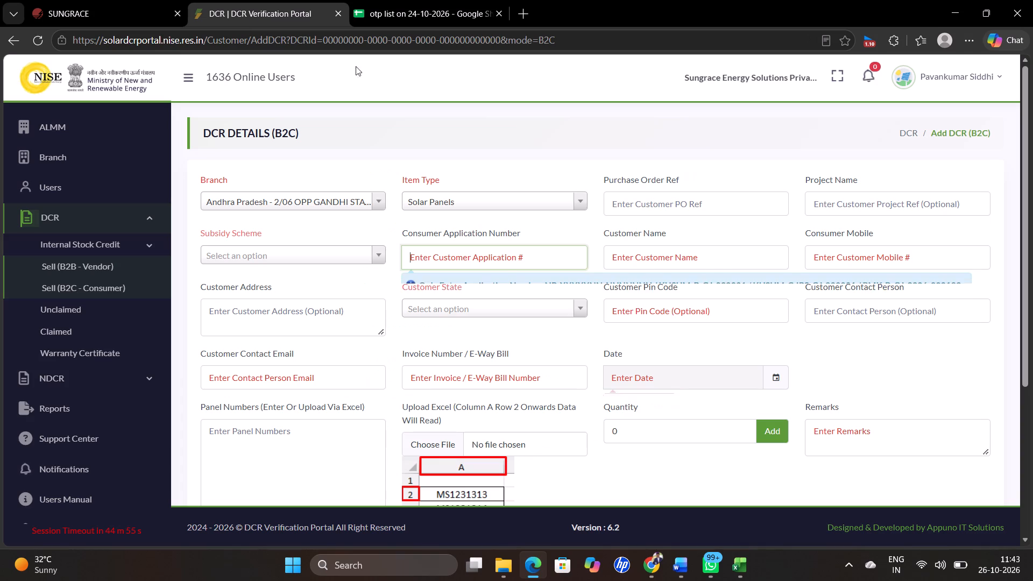
key(ctrl+v)
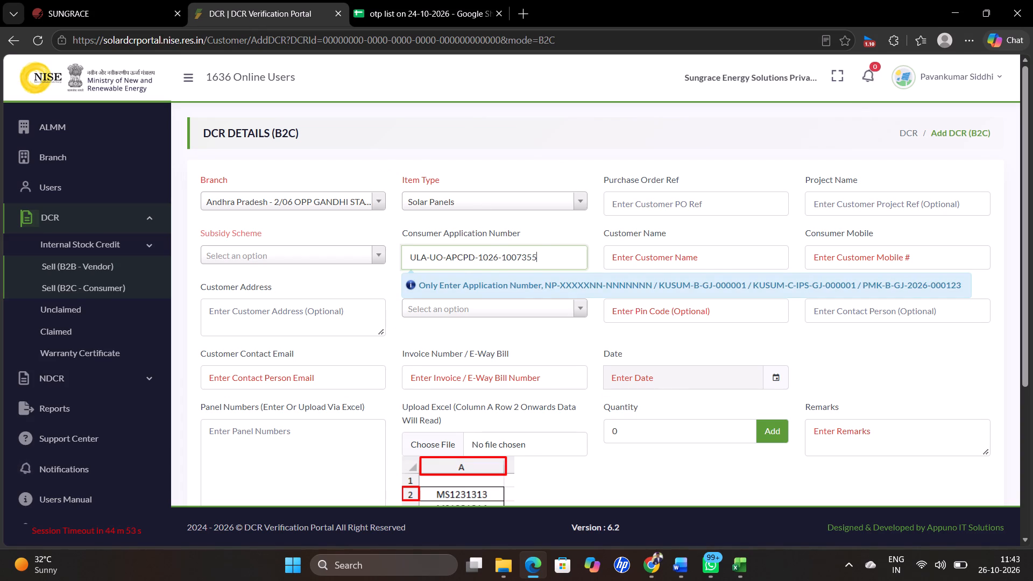
click(730, 263)
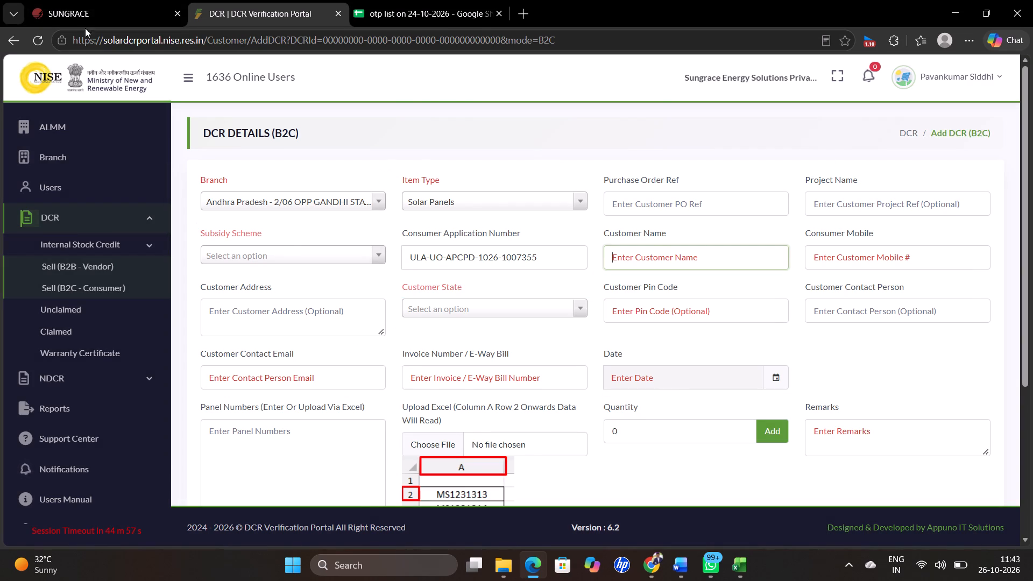
Copy the installation's four panel serial numbers from SUNGRACE into Panel Numbers on the DCR form.
click(97, 5)
click(657, 377)
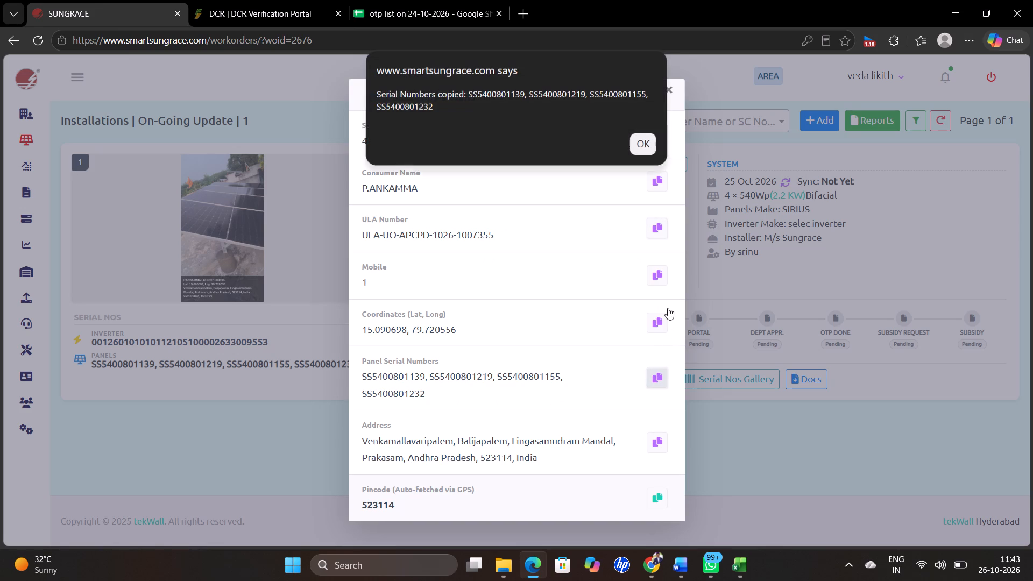
click(635, 144)
click(281, 6)
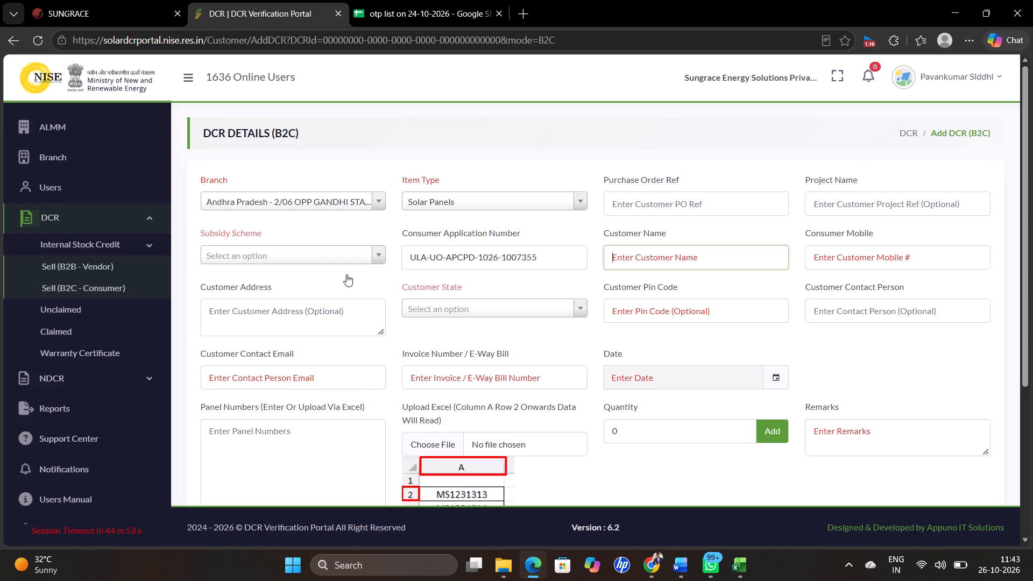
click(327, 485)
key(ctrl+v)
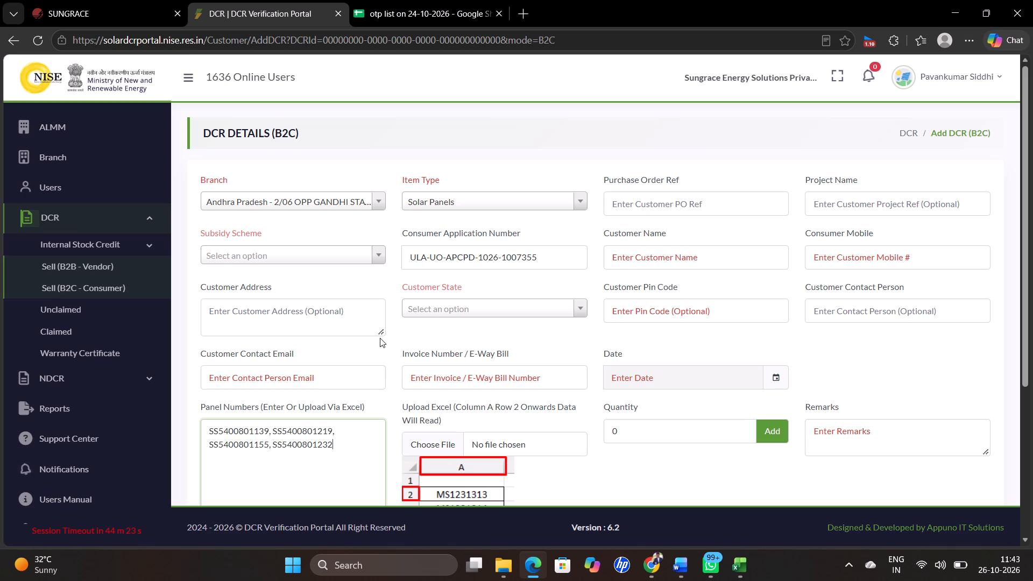
click(275, 435)
key(Left)
key(Left)
key(BackSpace)
key(Return)
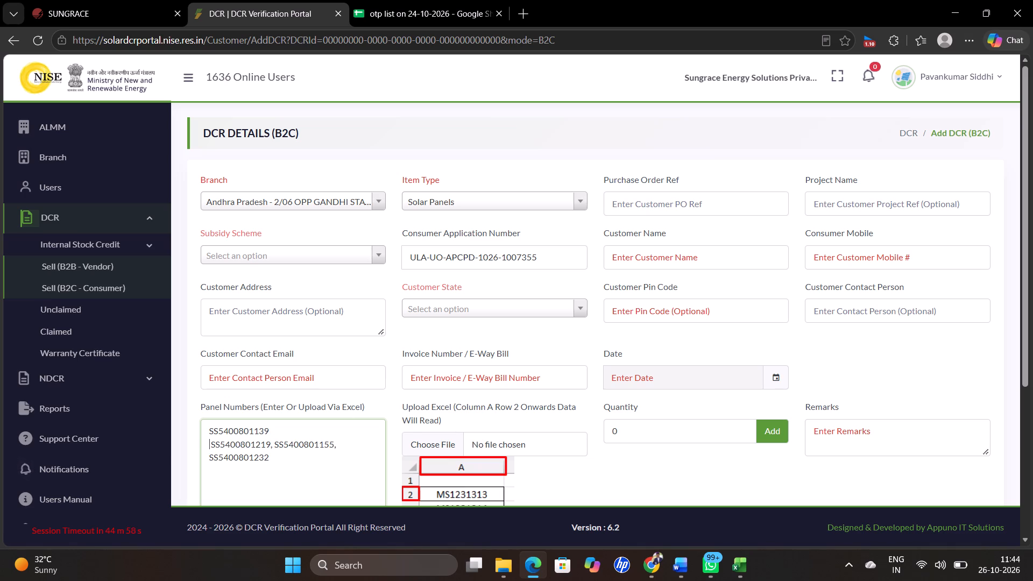
click(272, 448)
key(BackSpace)
key(Return)
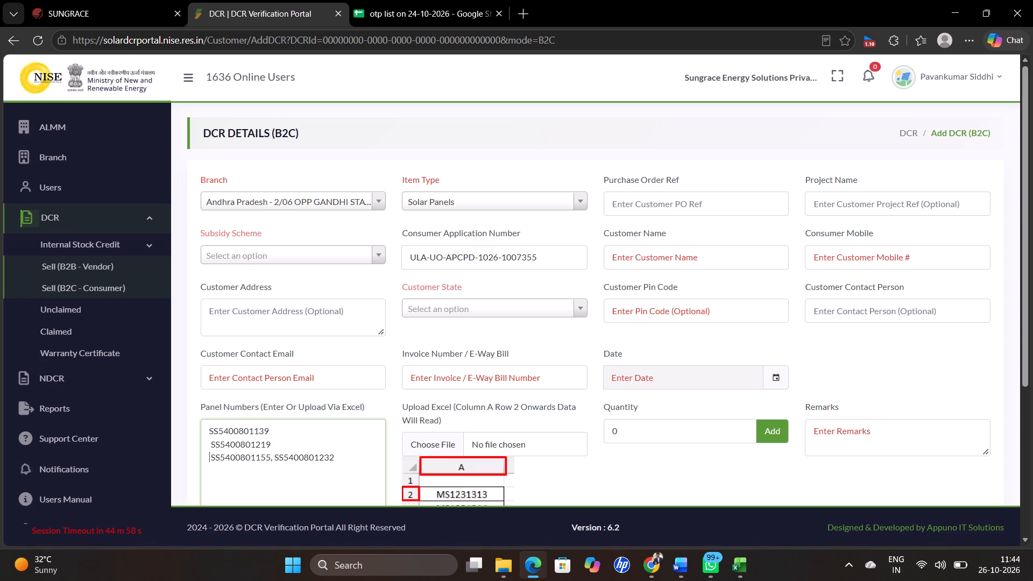
click(270, 458)
click(275, 473)
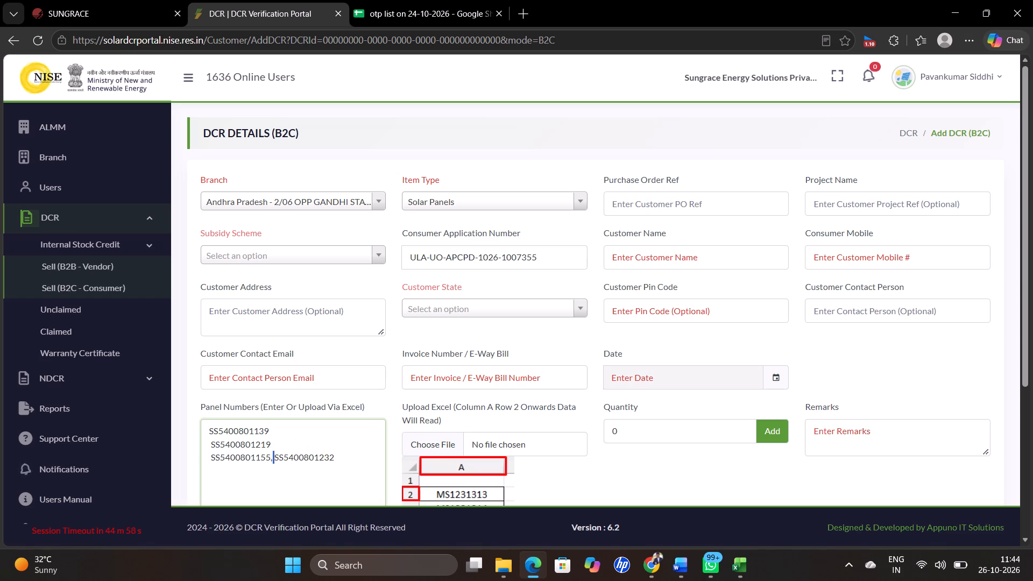
click(269, 457)
click(274, 459)
key(Left)
key(BackSpace)
key(Return)
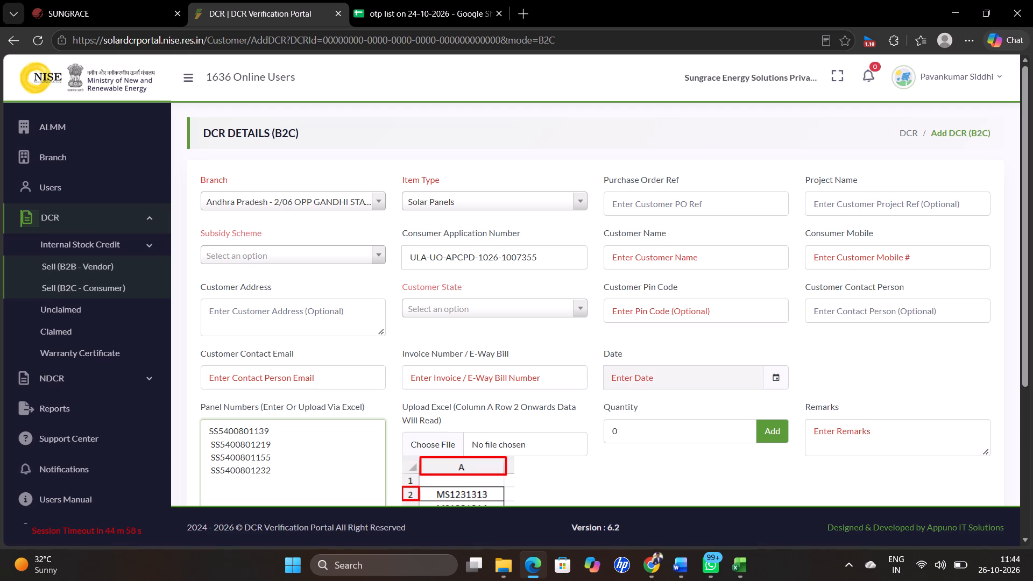
Set the quantity to 4 and the date to 12-Aug-2026, and add the panels to the DCR entry.
click(629, 432)
key(BackSpace)
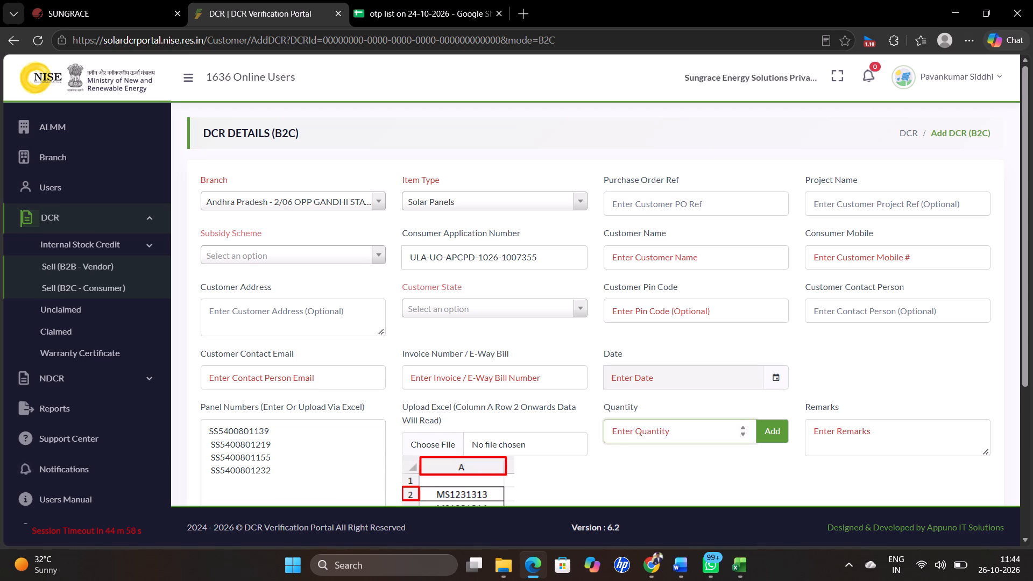
key(4)
click(709, 382)
double_click(616, 212)
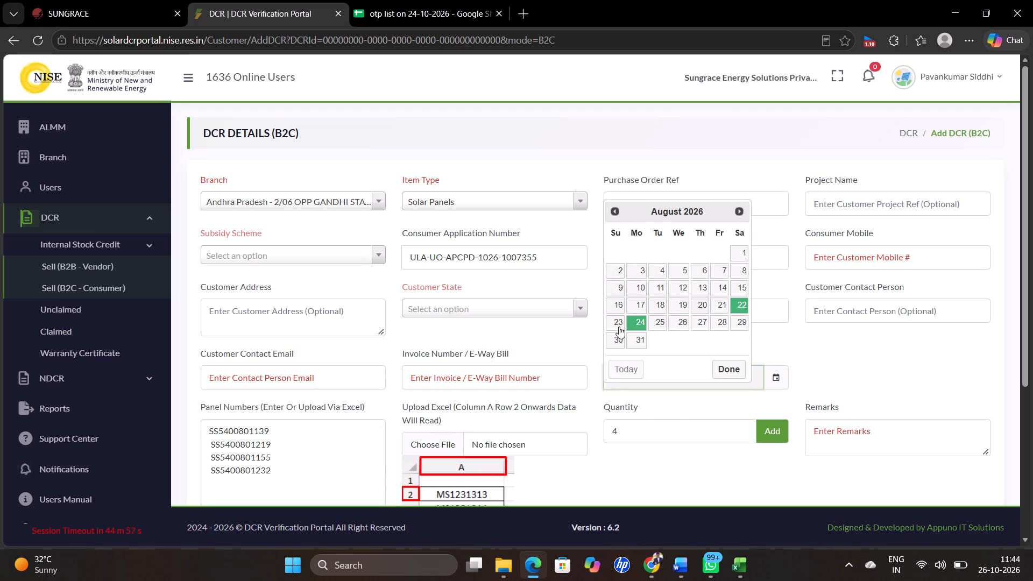
click(677, 288)
click(766, 428)
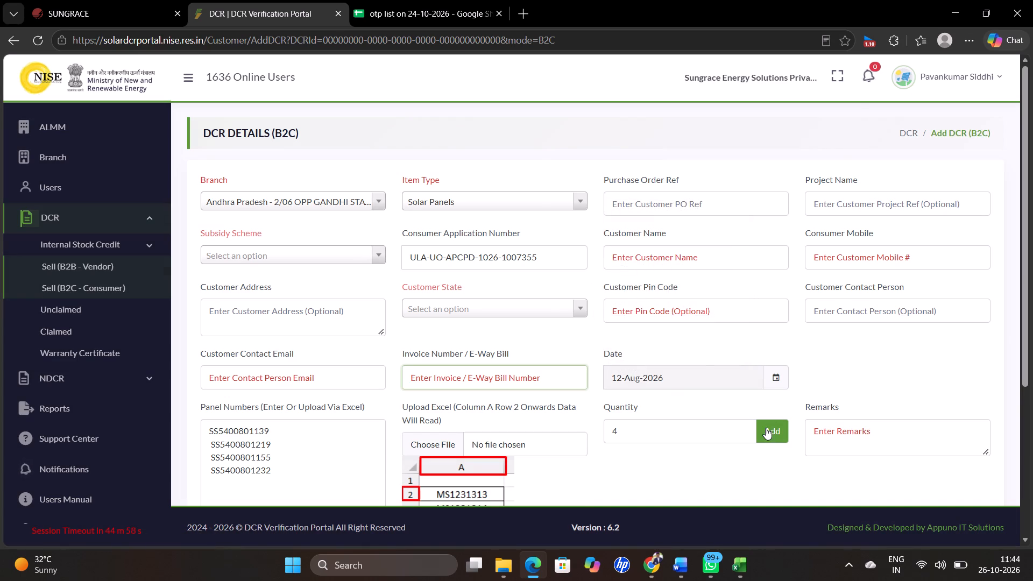
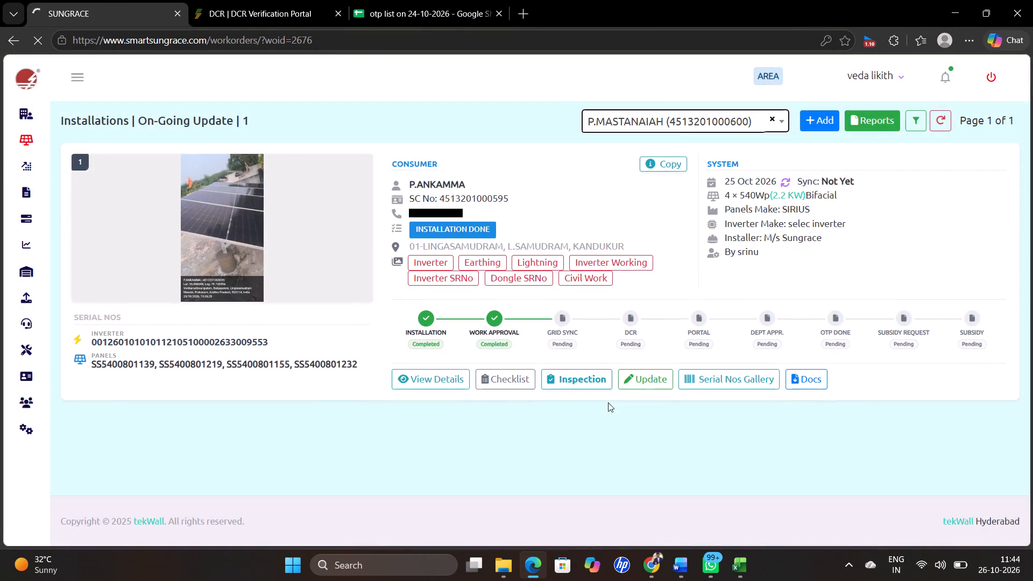
Upload the certificate PDF from folder 88 in DCR008 as the DCR file on the selected installation's Project Stage form, and submit it.
click(641, 379)
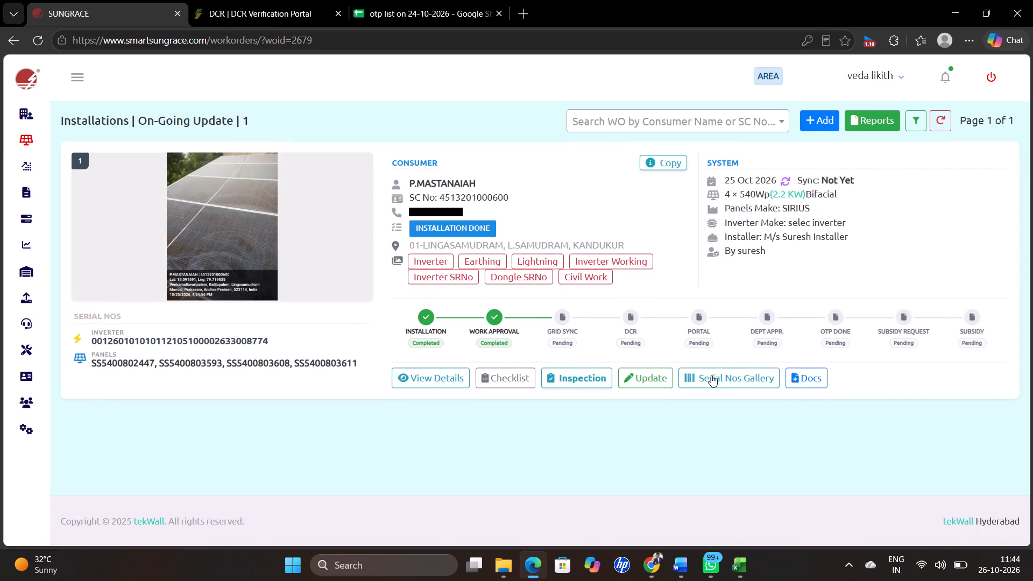
click(648, 379)
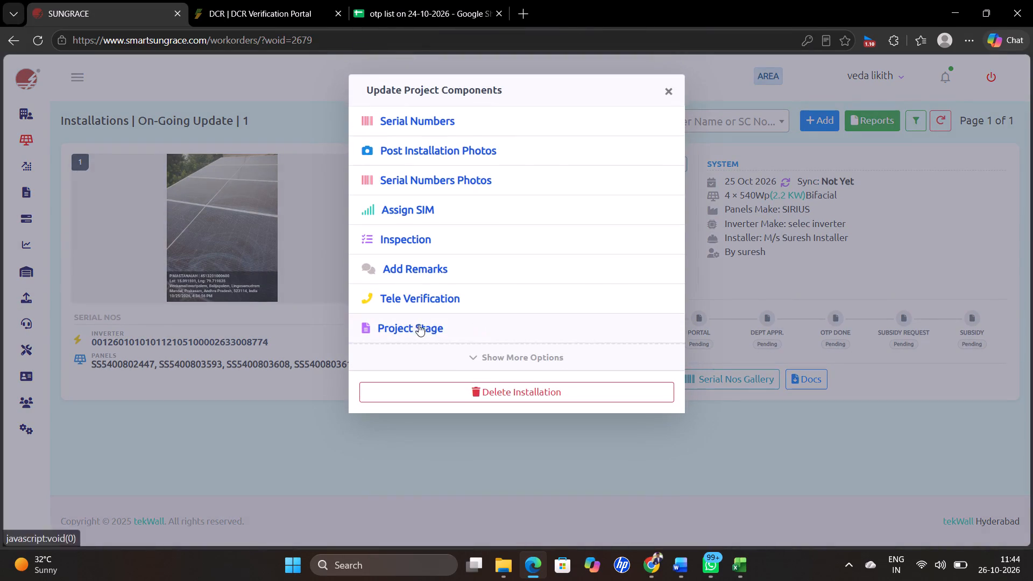
click(419, 324)
scroll(434, 315, down, 5)
click(369, 341)
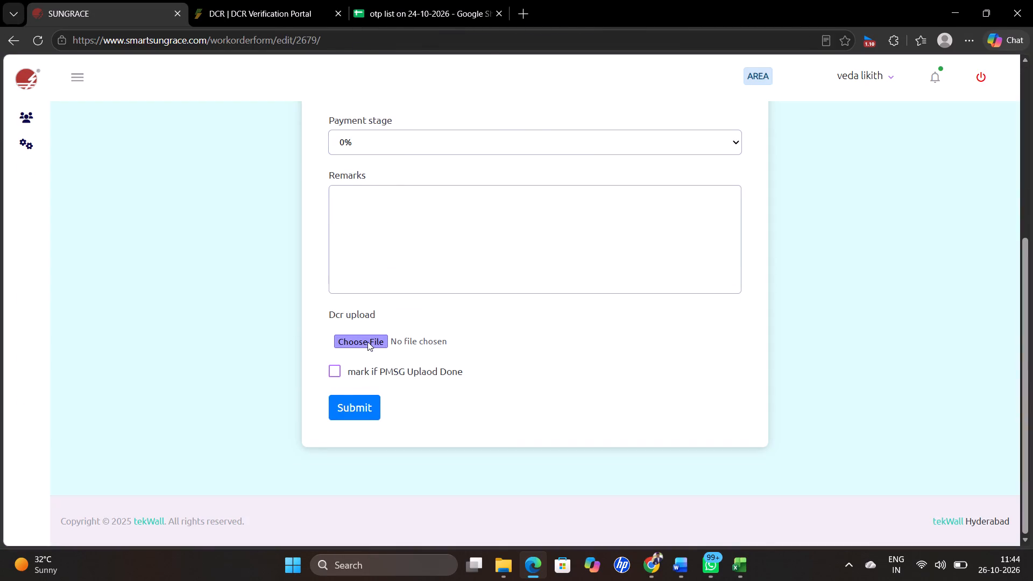
click(243, 39)
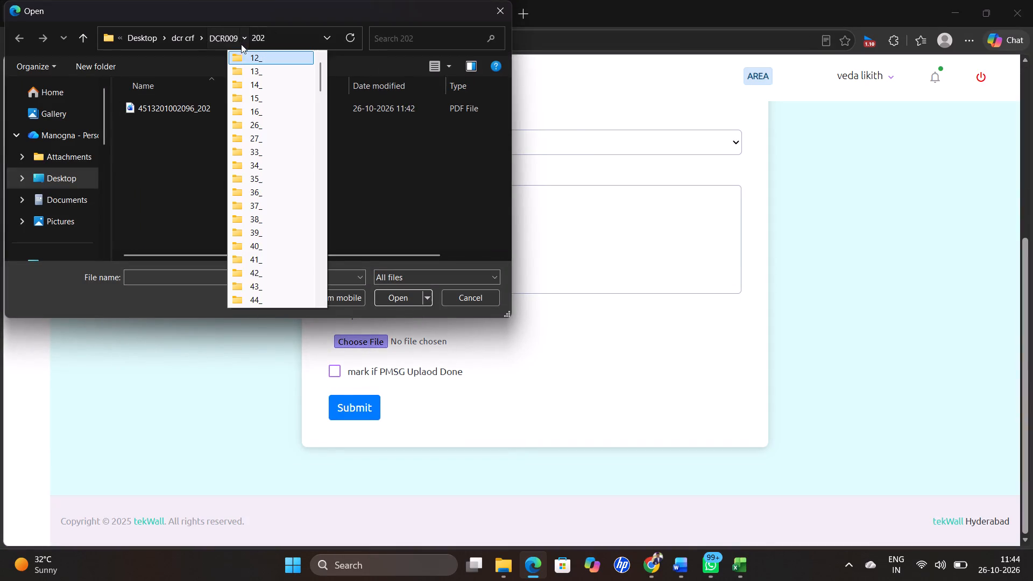
click(201, 36)
click(201, 42)
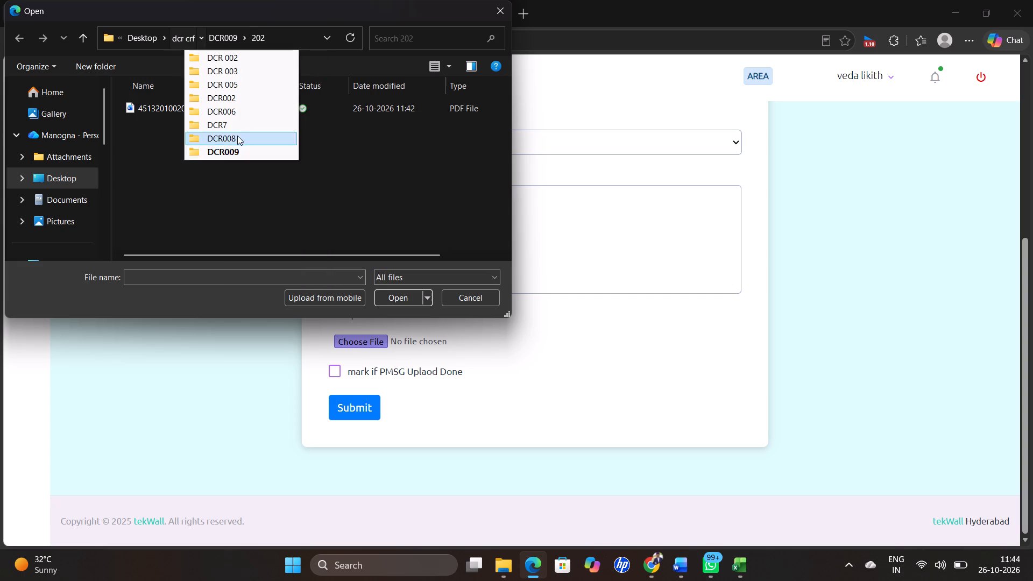
double_click(237, 135)
scroll(231, 107, down, 5)
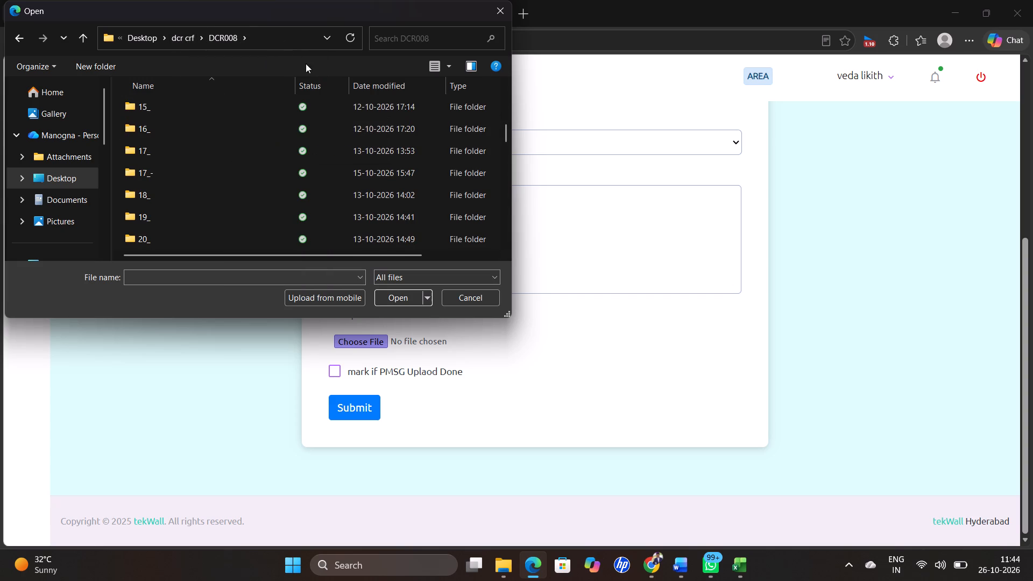
drag(504, 130, 515, 242)
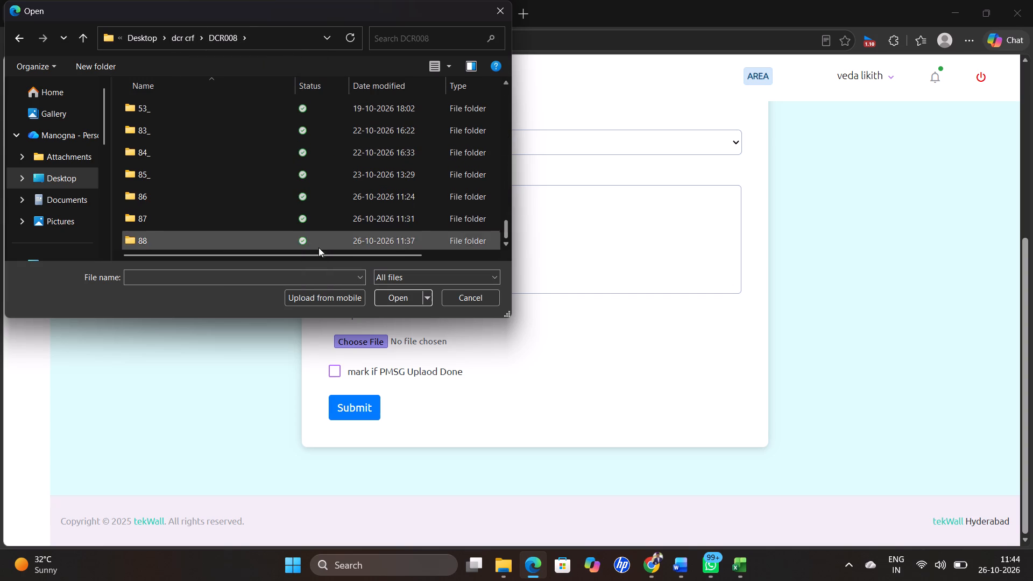
double_click(217, 239)
double_click(218, 102)
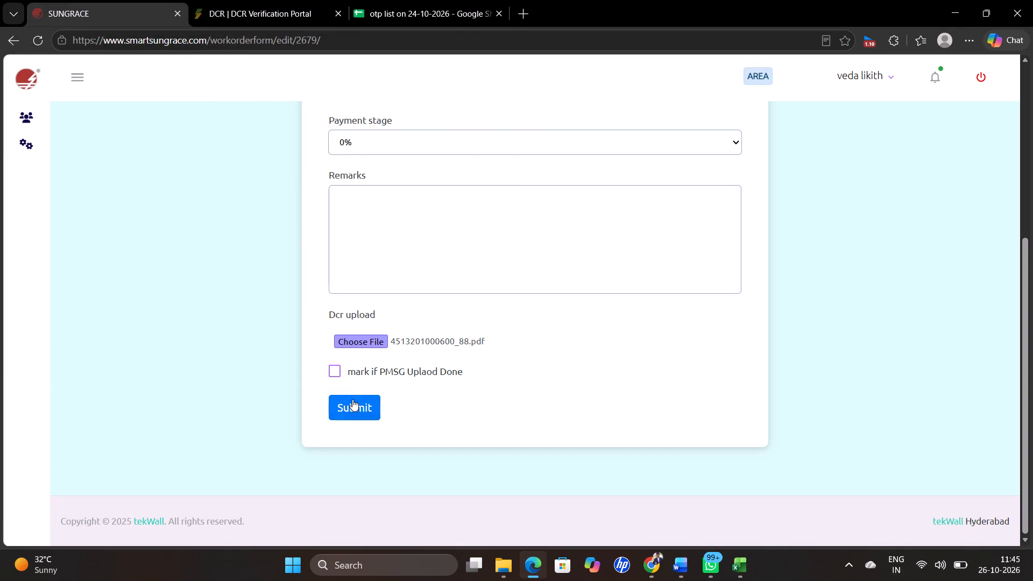
click(352, 399)
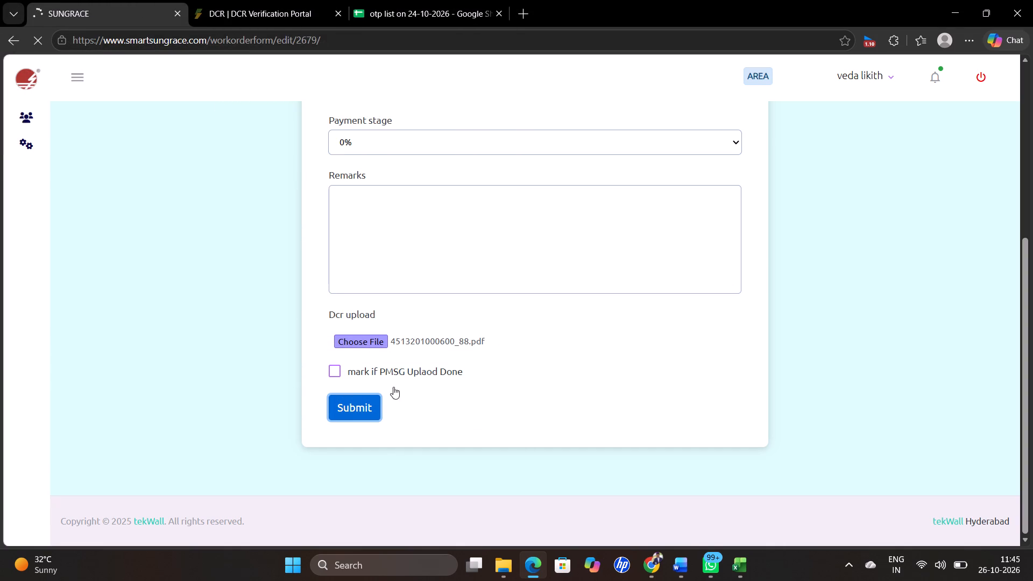
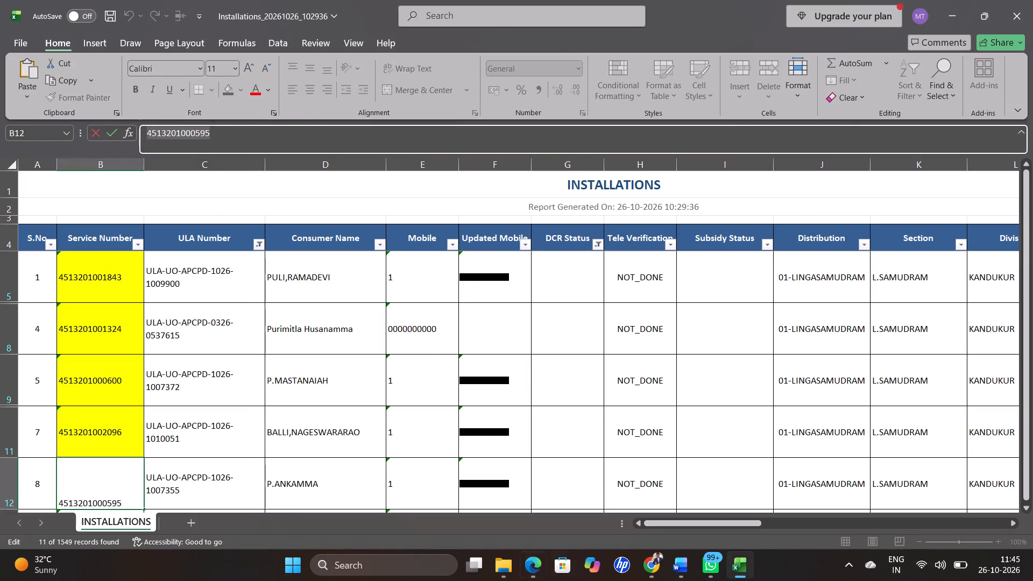
Switch to SUNGRACE in Edge and find and select the work order matching the service number copied from row 12 of the INSTALLATIONS sheet.
click(525, 522)
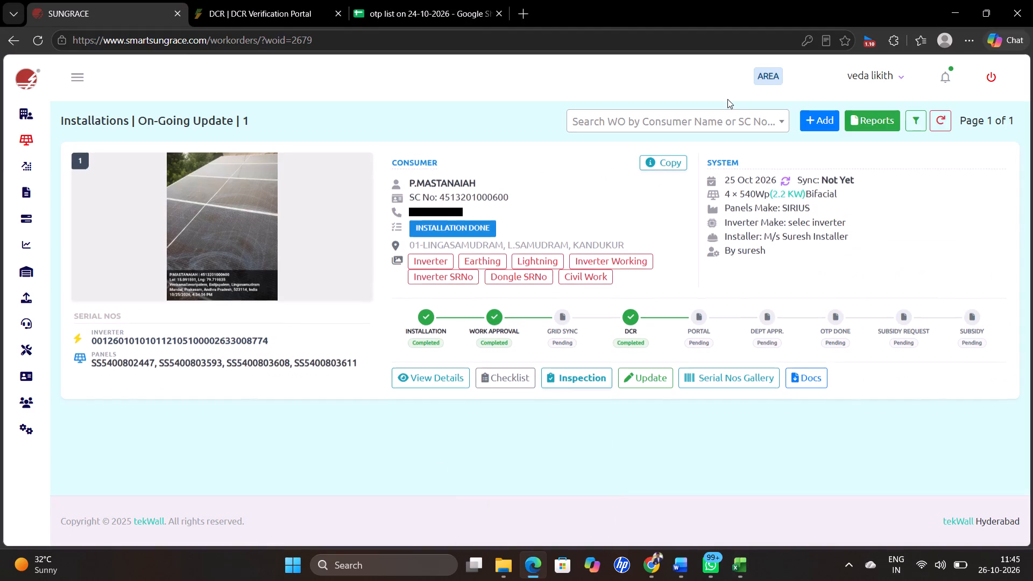
click(729, 117)
key(ctrl+v)
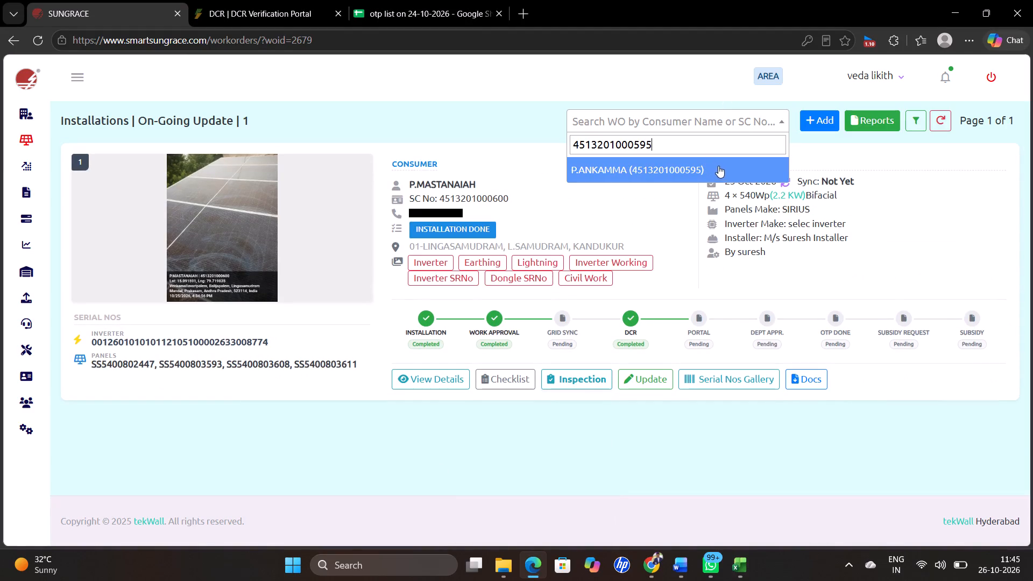
key(backslash)
key(BackSpace)
key(Return)
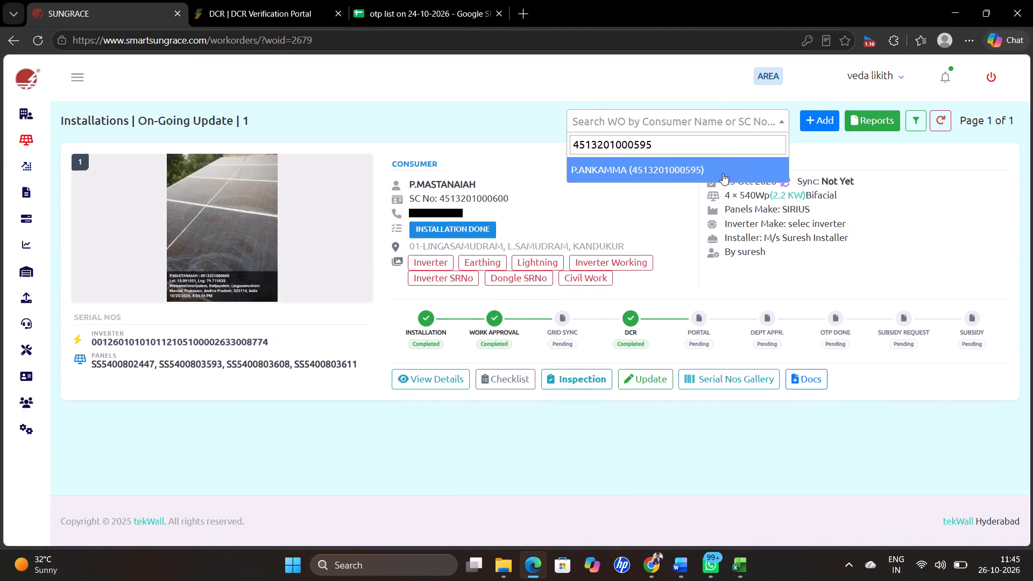
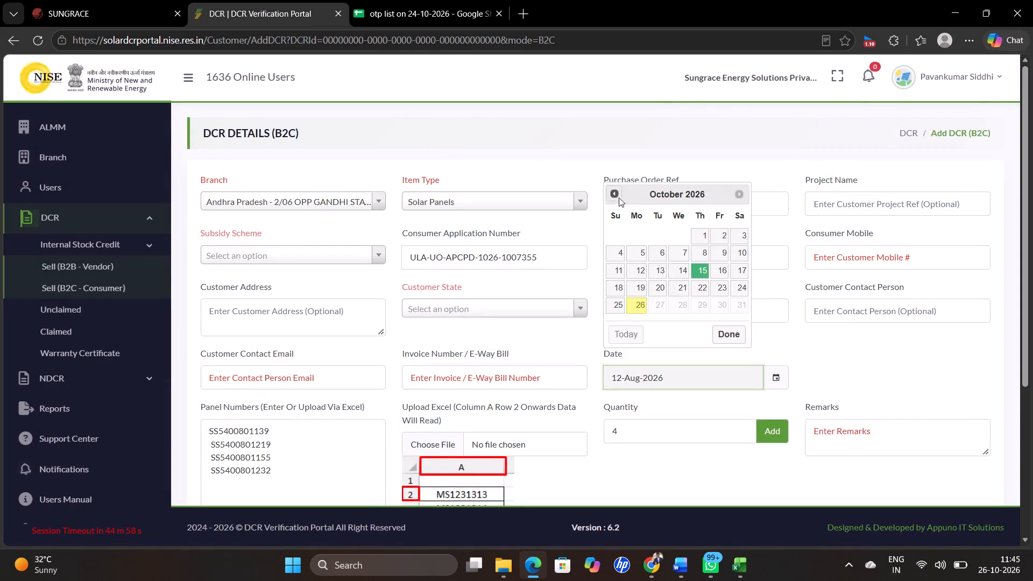
Set the DCR entry's date to 30-Sep-2026 and add the four entered panel numbers to the item list.
click(615, 196)
click(689, 303)
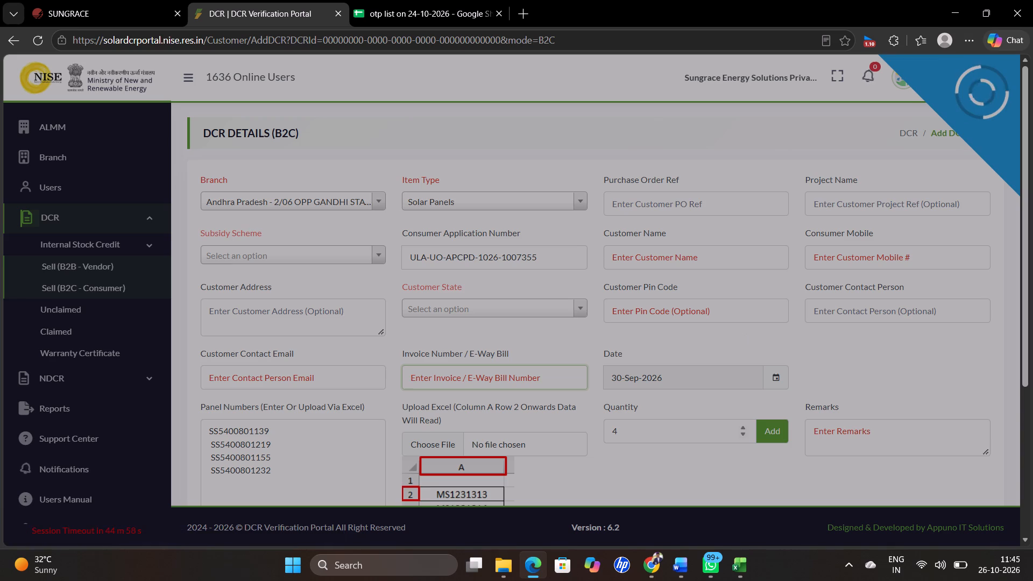
scroll(688, 429, down, 3)
click(772, 233)
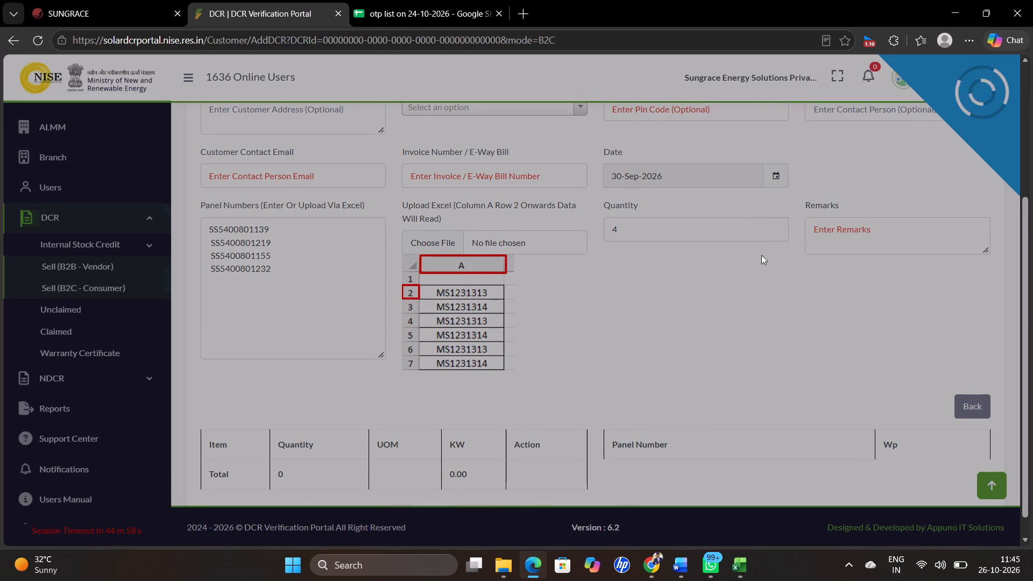
Copy the address from the SUNGRACE work order's quick copy details into the DCR entry's Remarks.
click(131, 14)
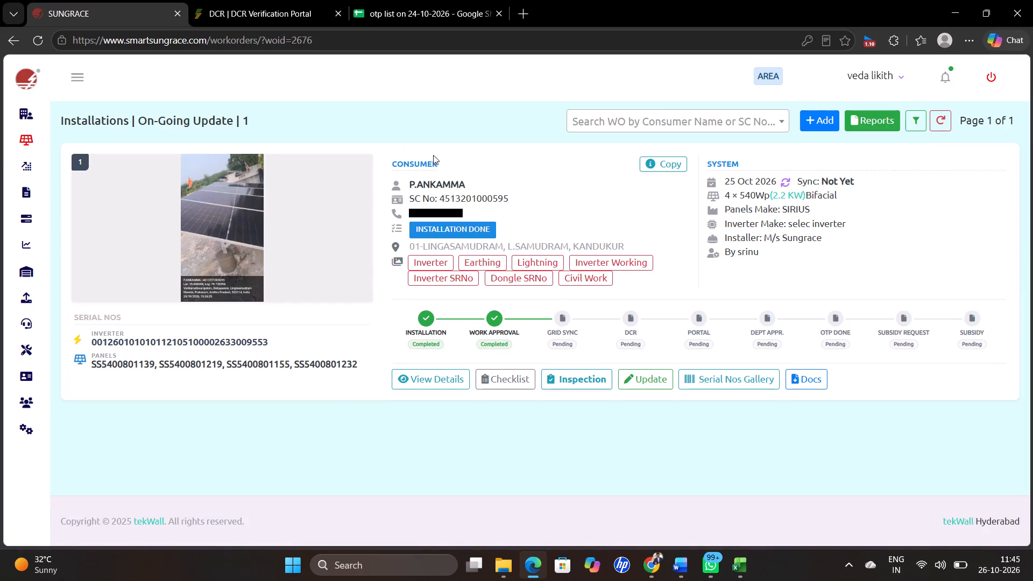
click(672, 167)
click(663, 443)
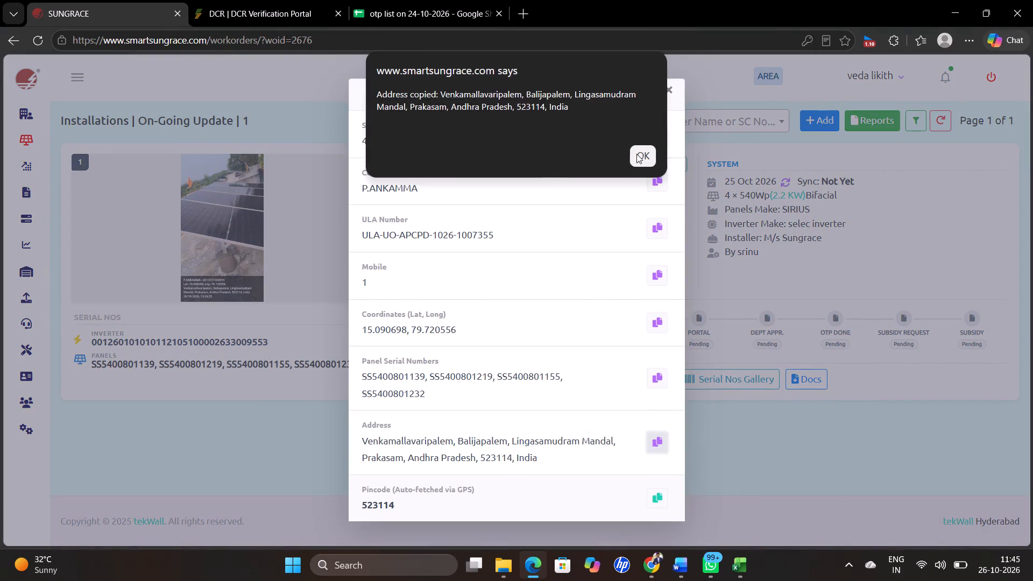
click(643, 156)
click(235, 8)
scroll(529, 234, down, 4)
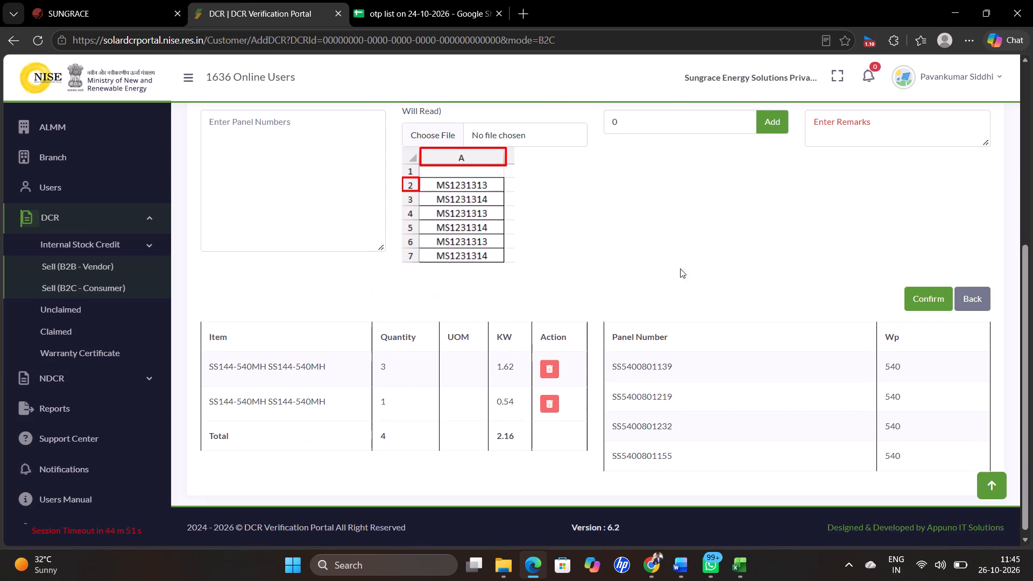
click(844, 119)
key(ctrl+v)
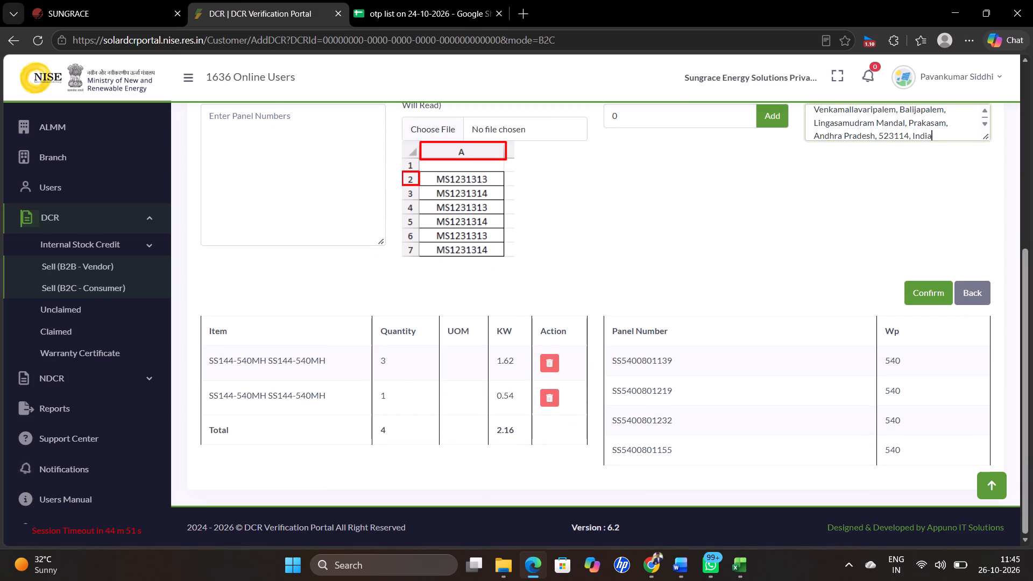
Copy the postal code from the Remarks address into Customer Pin Code and set Customer State to Andhra Pradesh (37).
scroll(910, 183, up, 3)
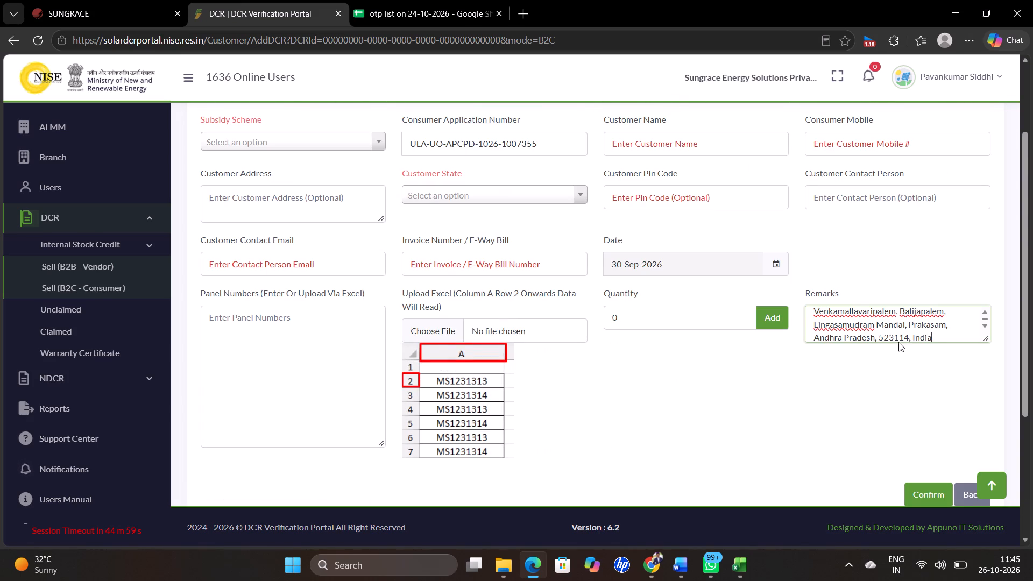
double_click(898, 338)
key(ctrl+c)
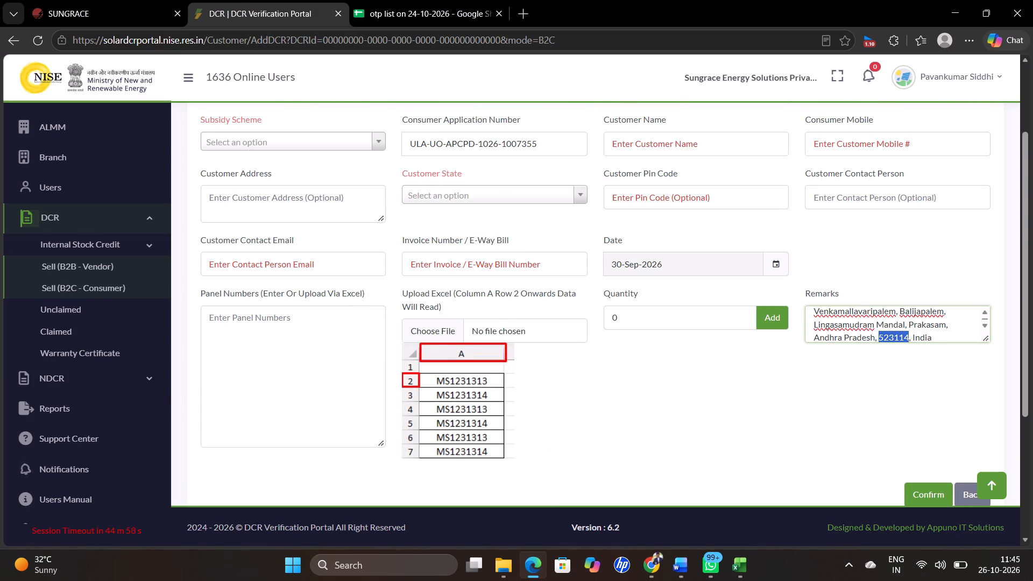
click(768, 196)
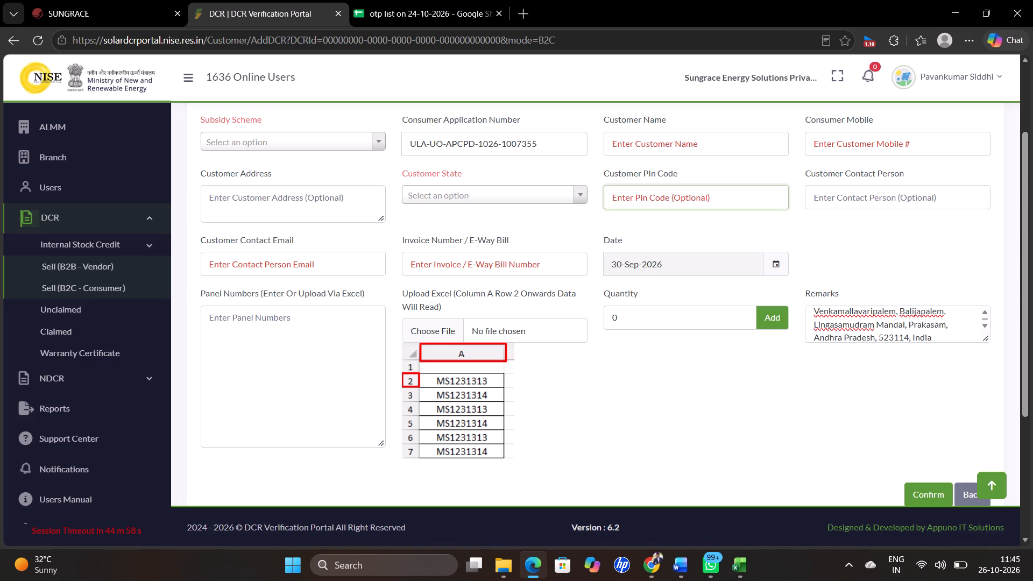
key(ctrl+v)
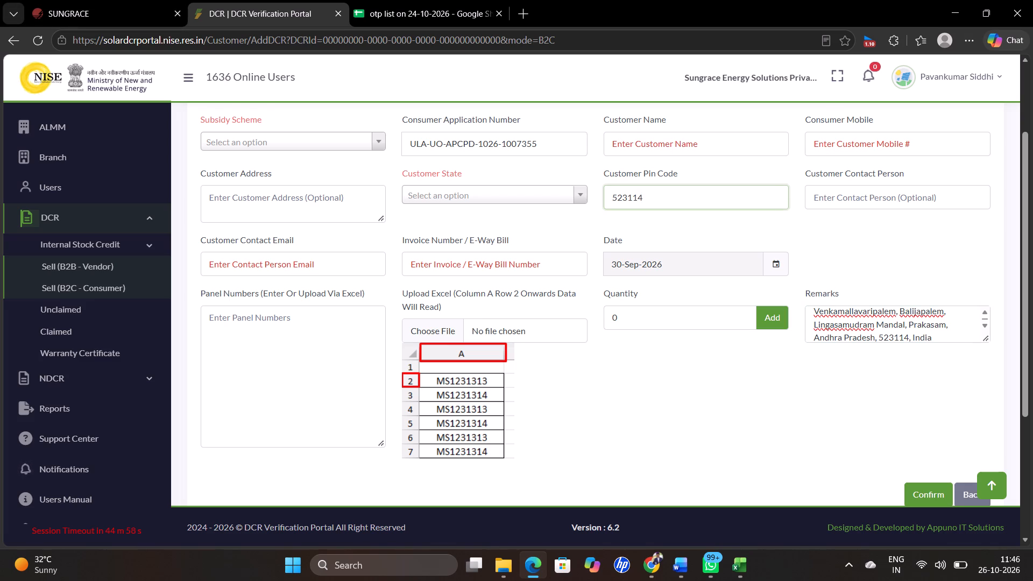
scroll(476, 424, up, 3)
click(574, 316)
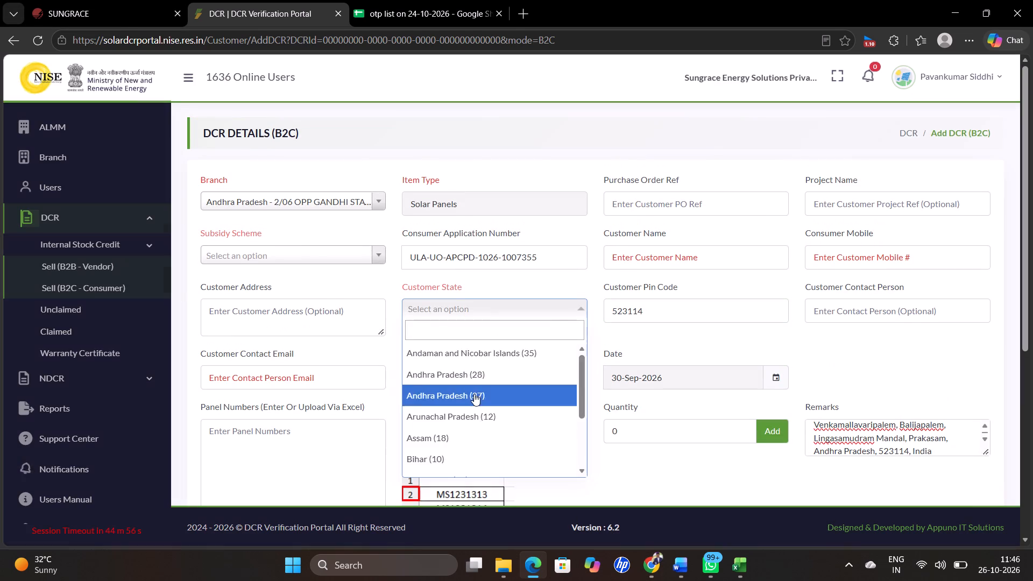
click(474, 394)
Copy the customer name Andhra Pradesh Central Power Distribution Corporation Limited from the Word details document into the DCR entry's Customer Name.
click(724, 259)
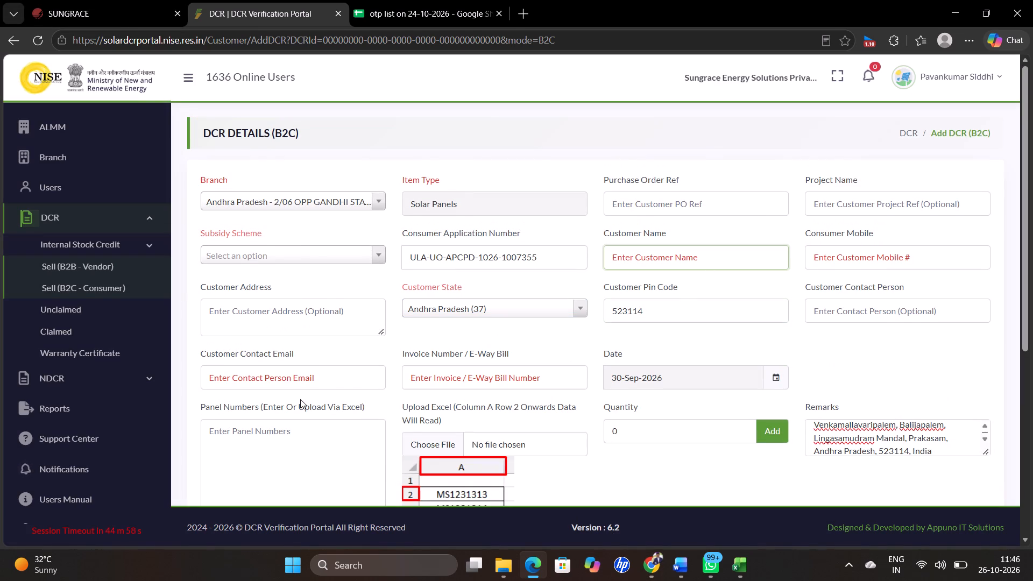
click(308, 391)
click(684, 506)
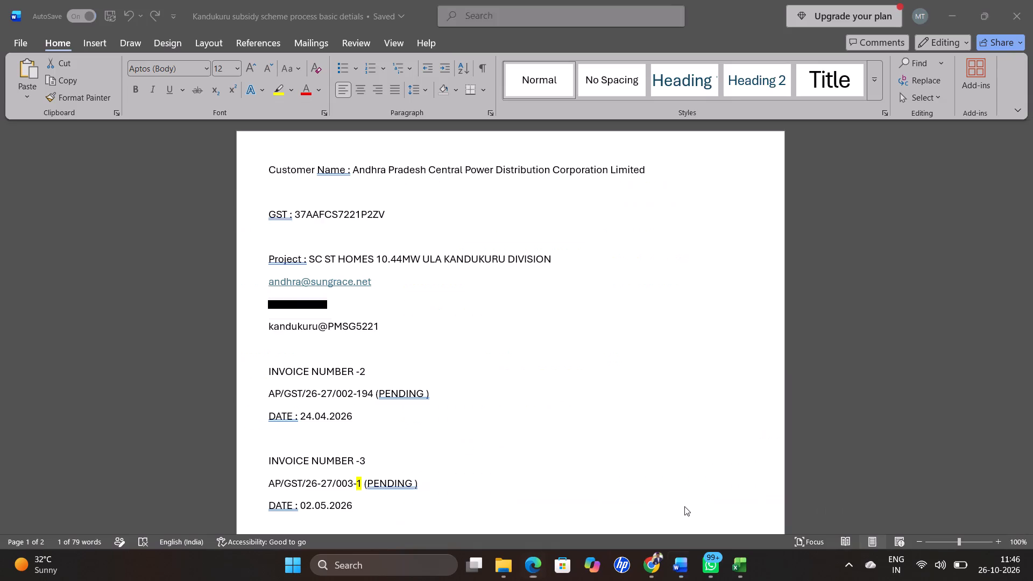
scroll(643, 484, up, 4)
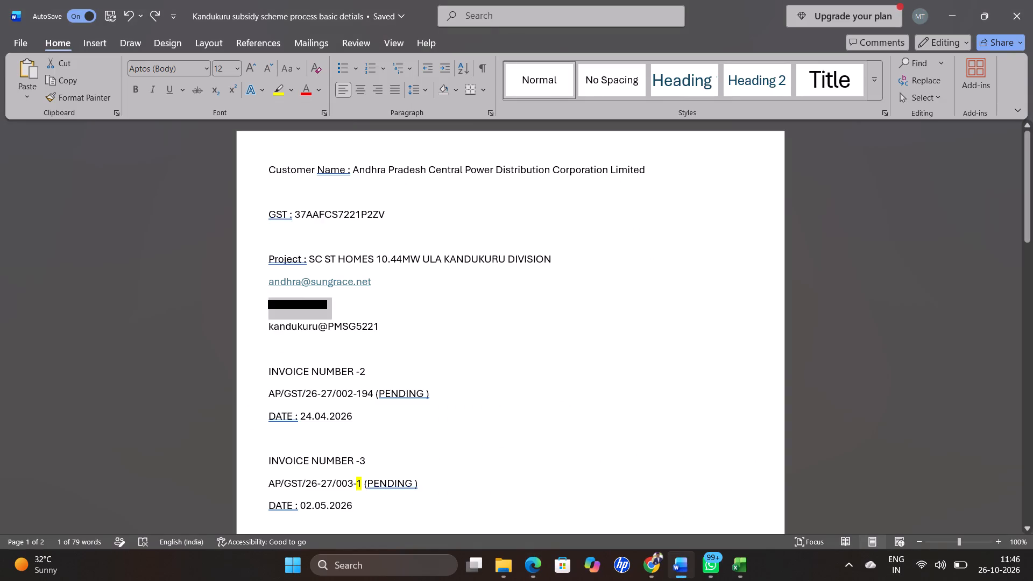
drag(353, 171, 635, 177)
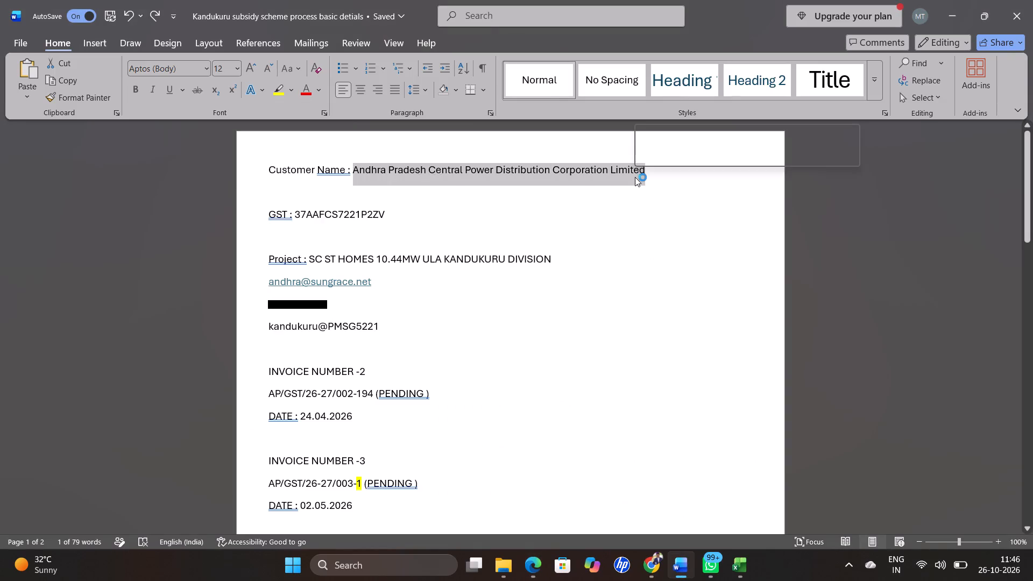
key(ctrl+c)
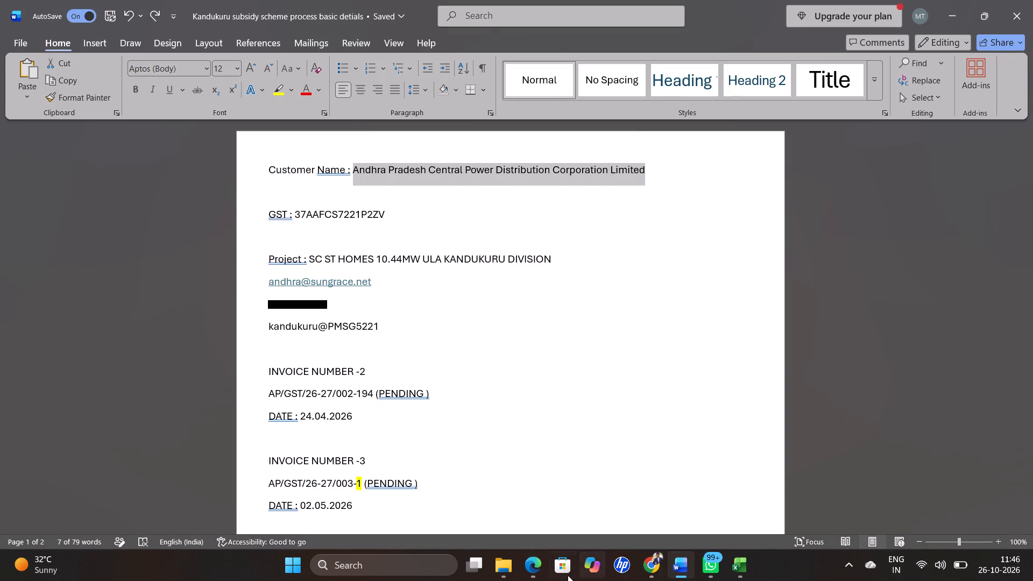
click(531, 513)
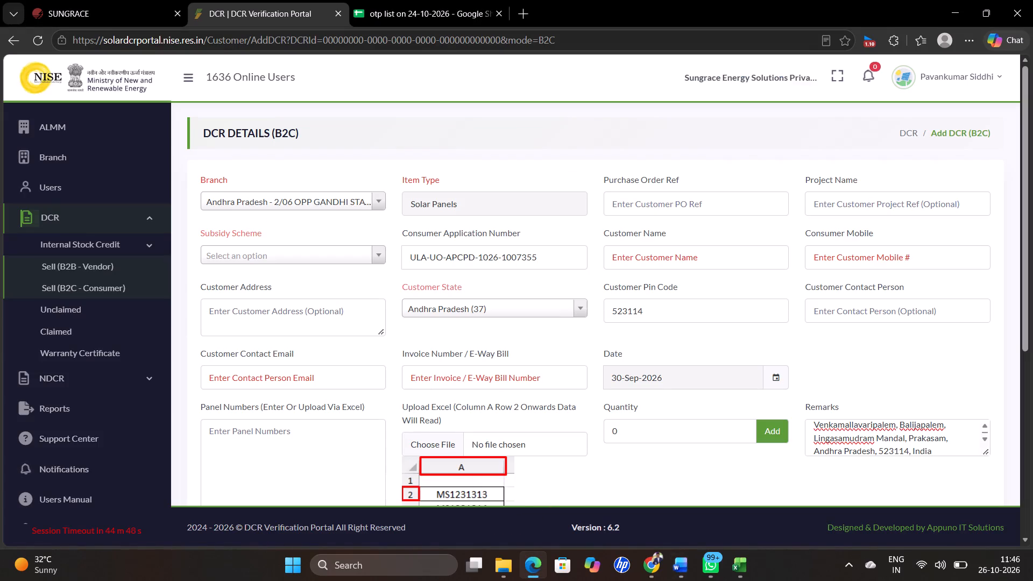
click(739, 266)
key(ctrl+v)
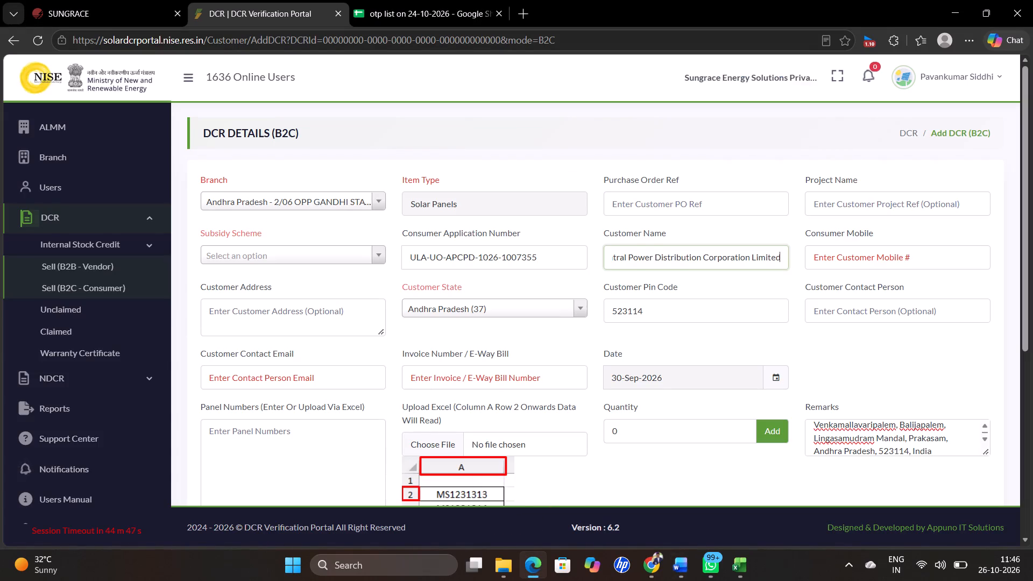
Copy the project SC ST HOMES 10.44MW ULA KANDUKURU DIVISION from the Word document into the DCR entry's Project Name.
click(886, 201)
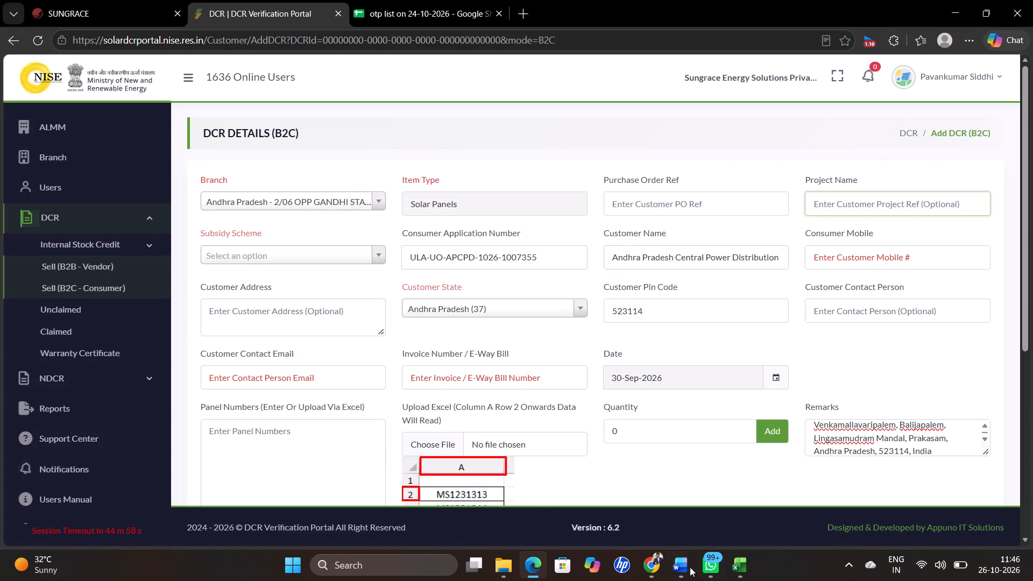
drag(671, 543, 670, 536)
click(674, 512)
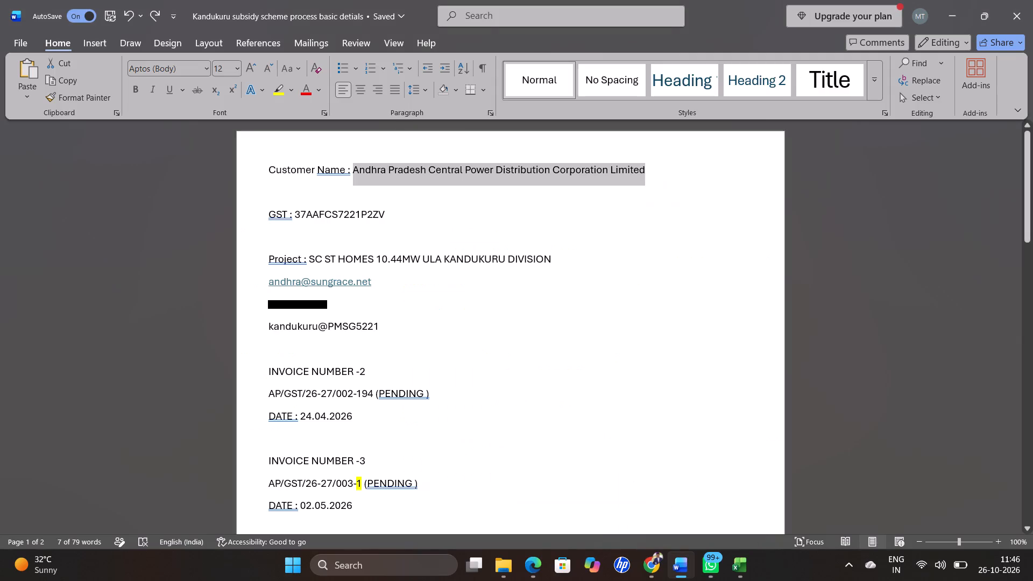
drag(310, 257, 549, 260)
key(ctrl+c)
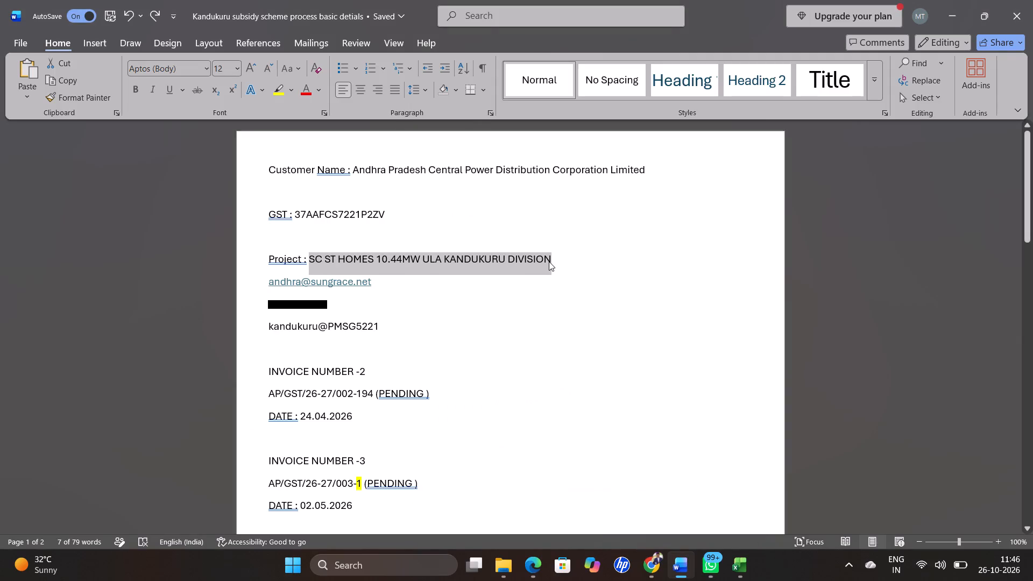
click(542, 502)
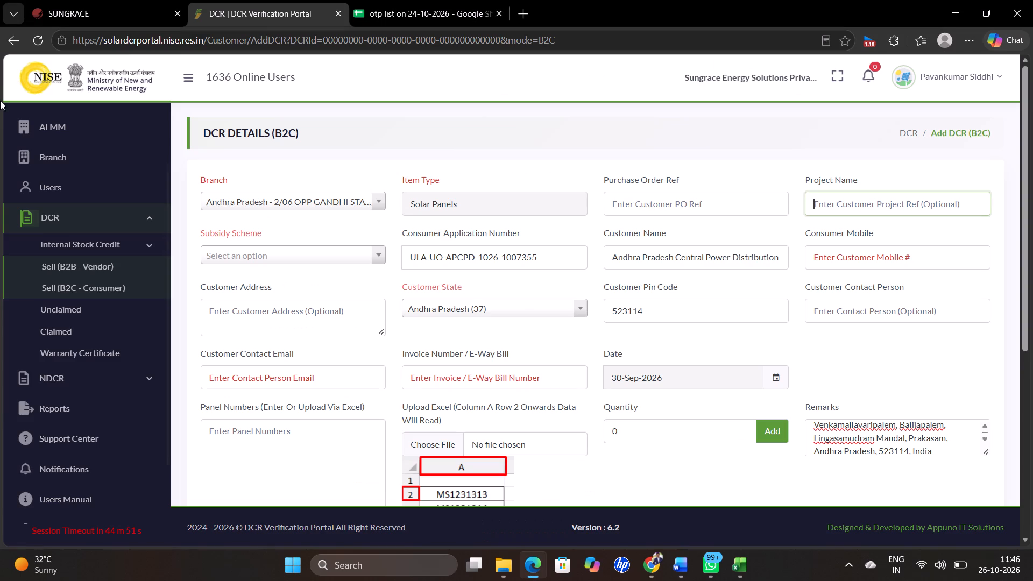
click(135, 10)
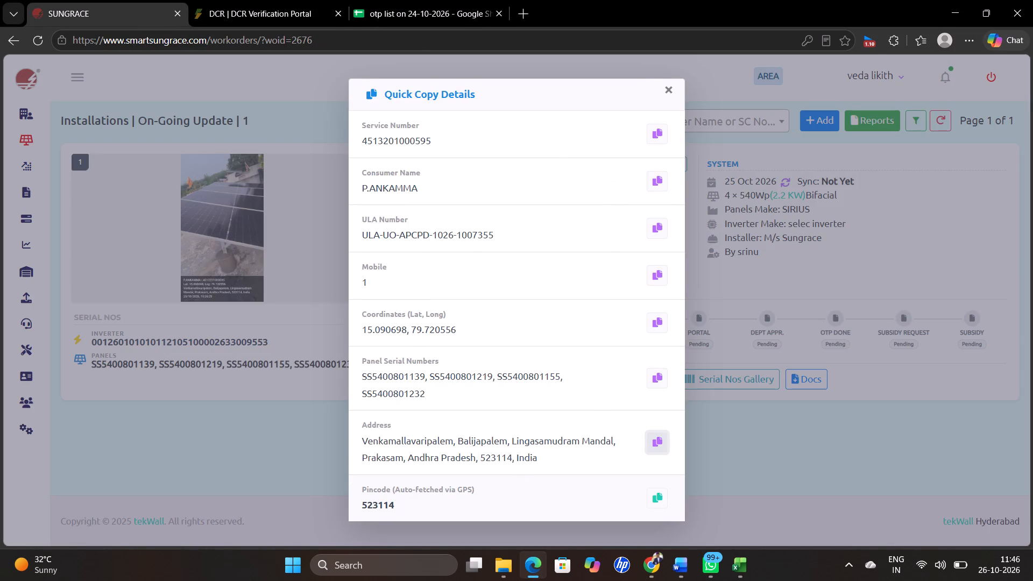
click(271, 0)
key(ctrl+v)
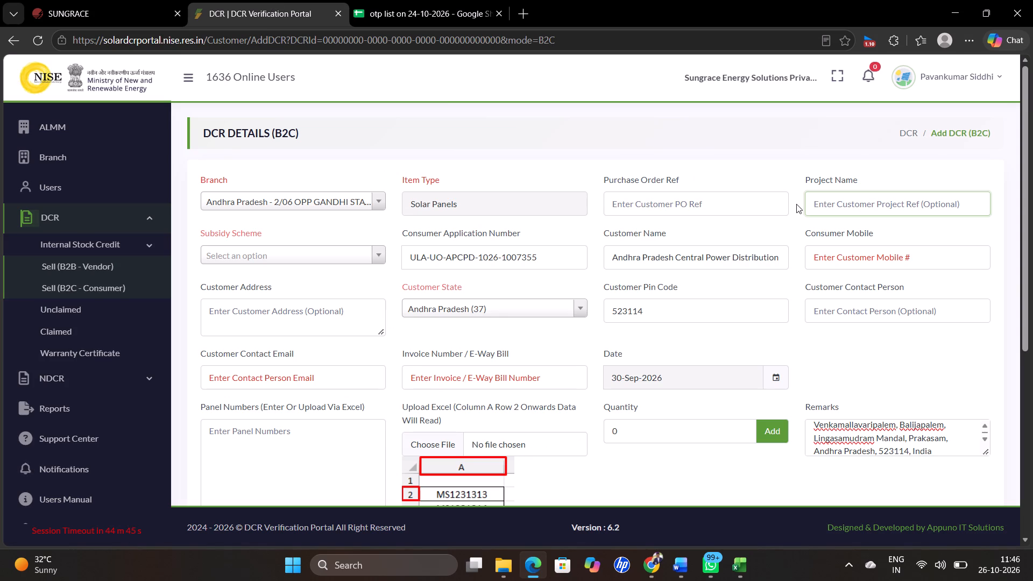
click(920, 245)
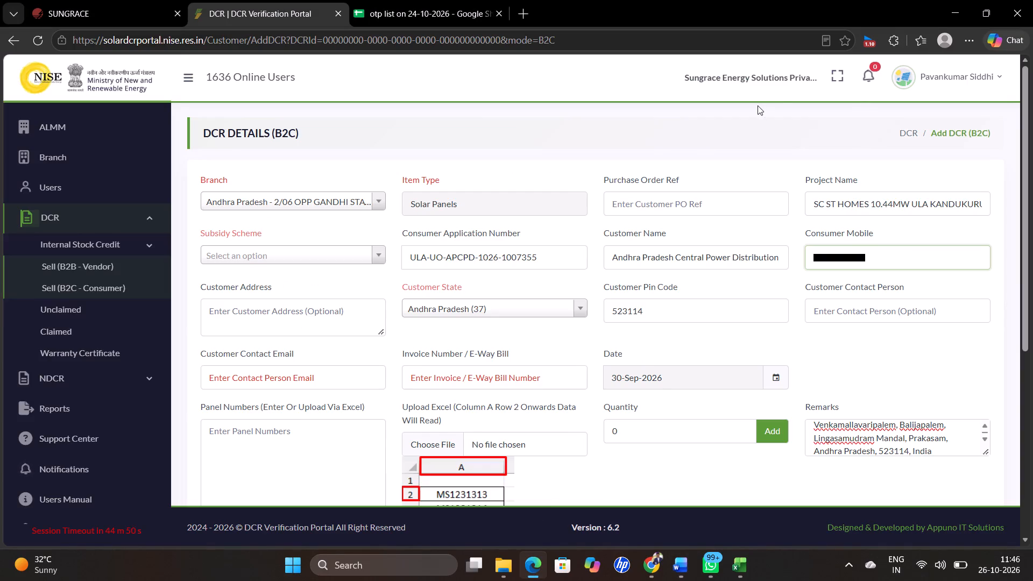
Copy the invoice 9 number prefix from the Word document into Invoice Number / E-Way Bill and complete it as AP/GST/26-27/009-202.
click(494, 382)
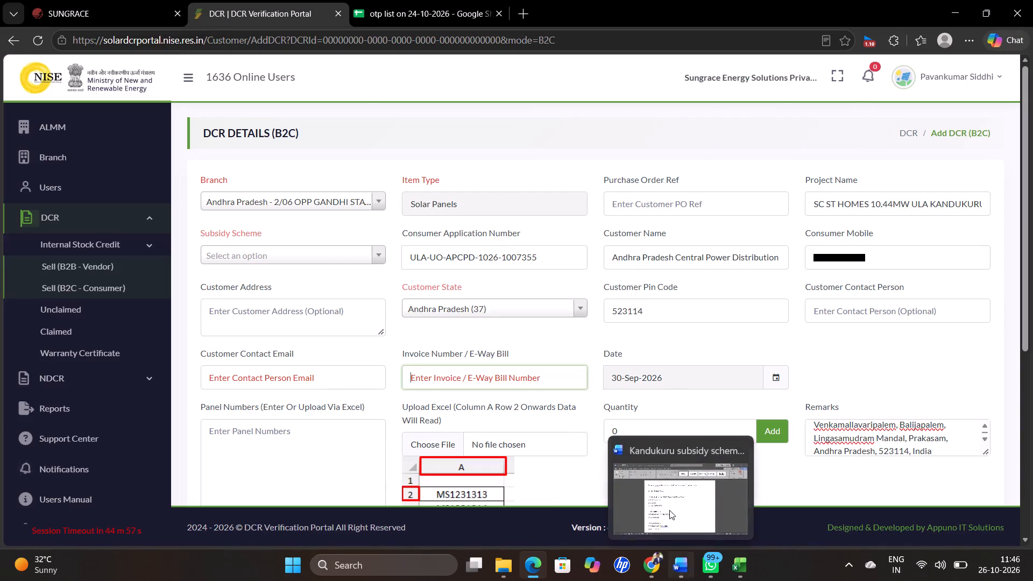
click(669, 500)
scroll(525, 437, down, 12)
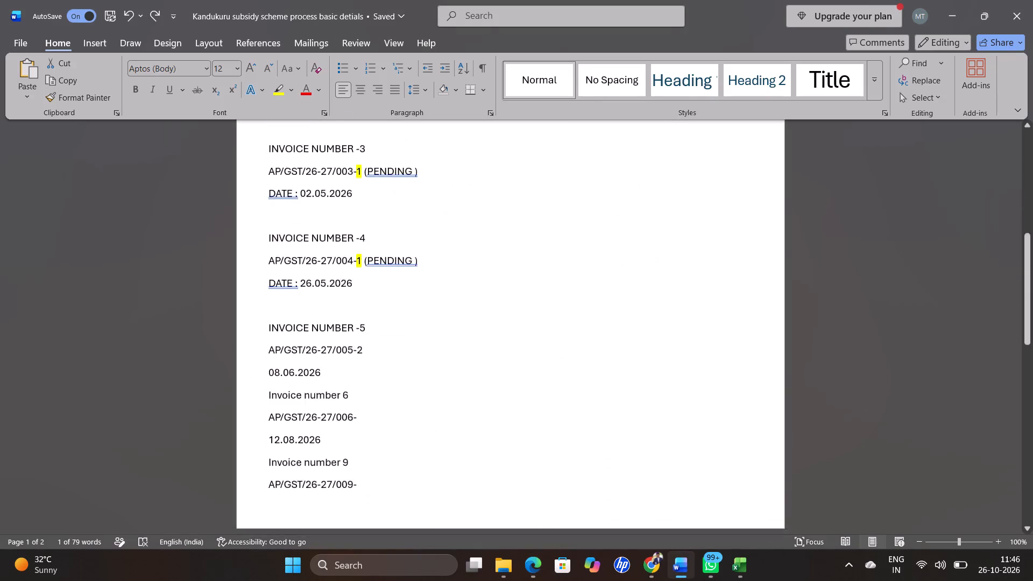
scroll(438, 444, down, 4)
scroll(321, 421, down, 3)
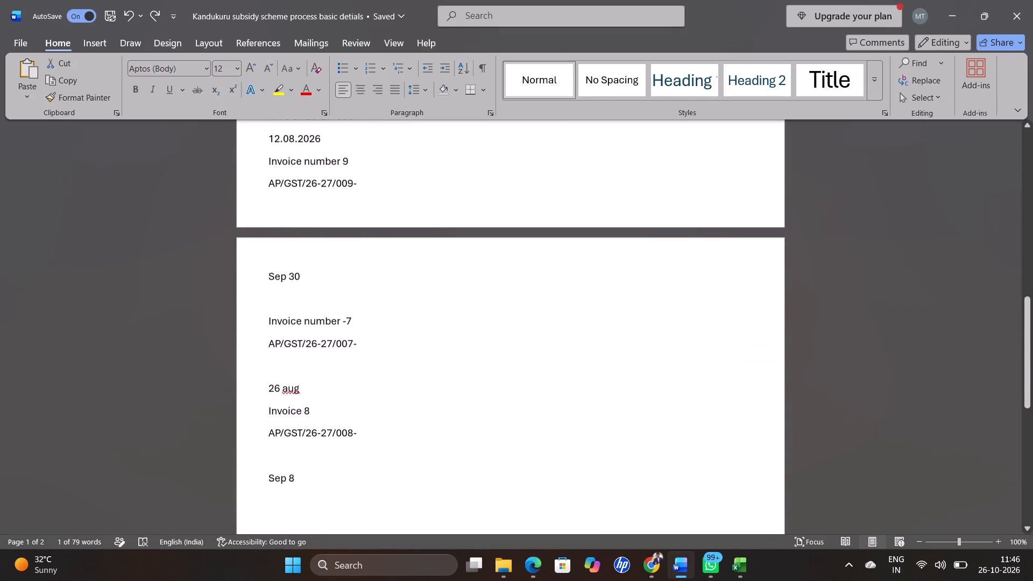
drag(270, 182, 354, 178)
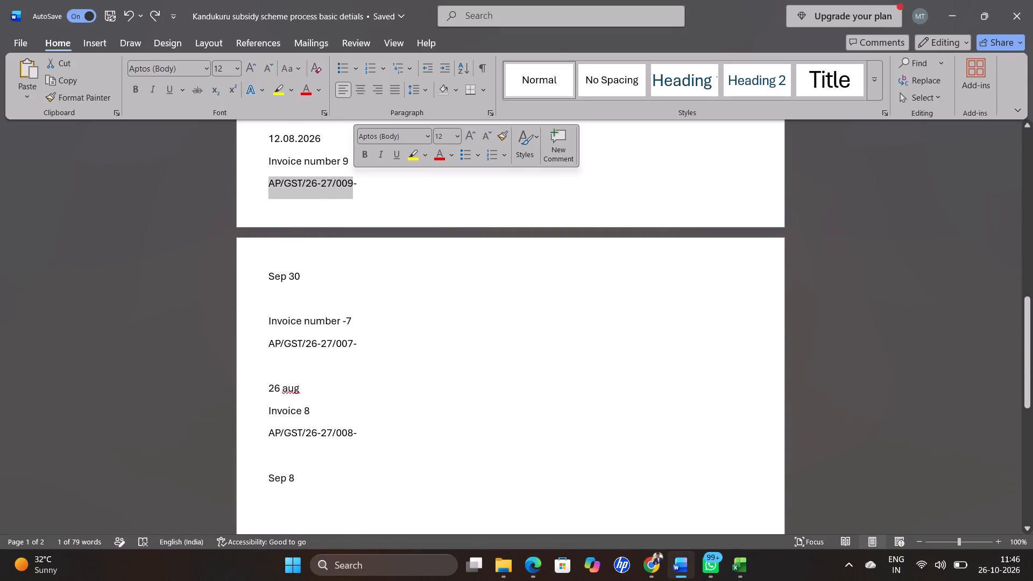
key(ctrl+c)
scroll(354, 176, up, 1)
scroll(641, 270, down, 1)
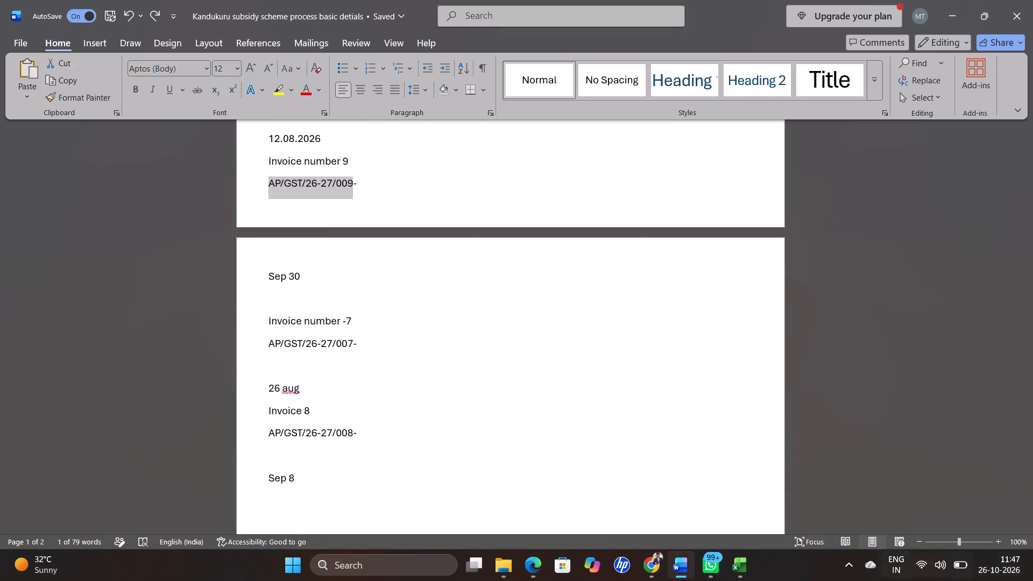
click(515, 485)
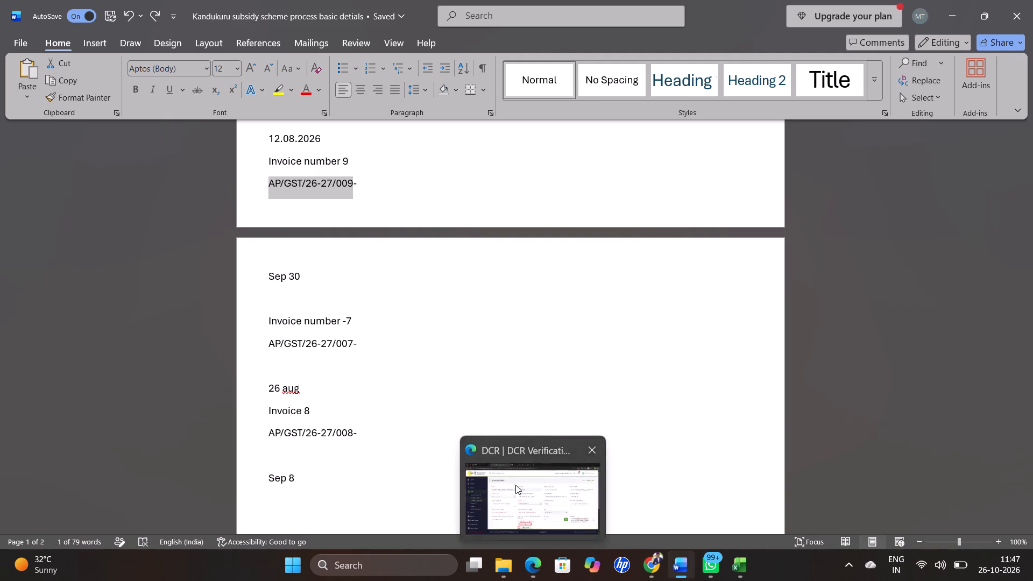
key(ctrl+v)
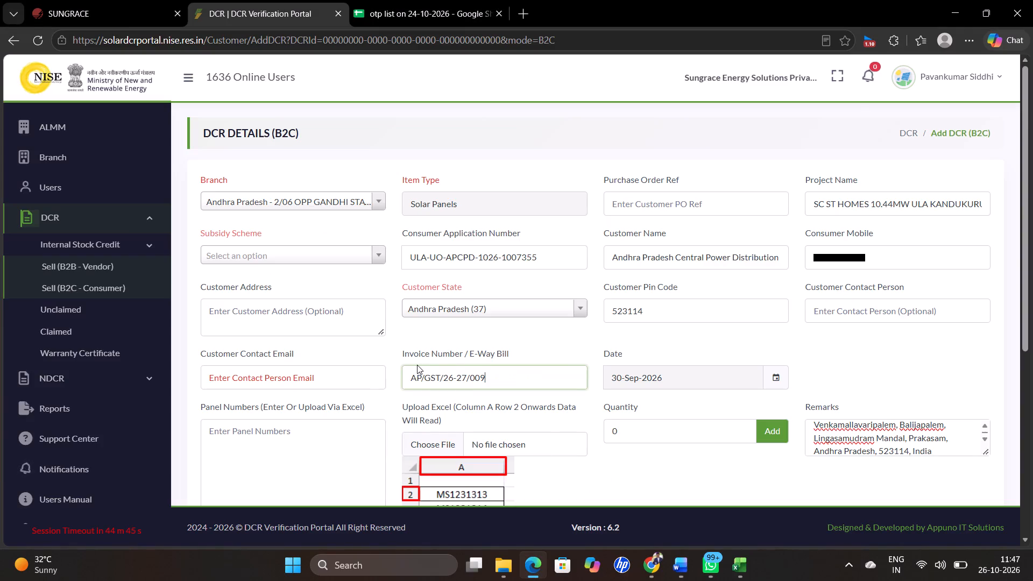
key(minus)
text(202)
Fill in the Customer Contact Email with the company address from the Word document and change the invoice number to AP/GST/26-27/009-203.
scroll(413, 335, down, 3)
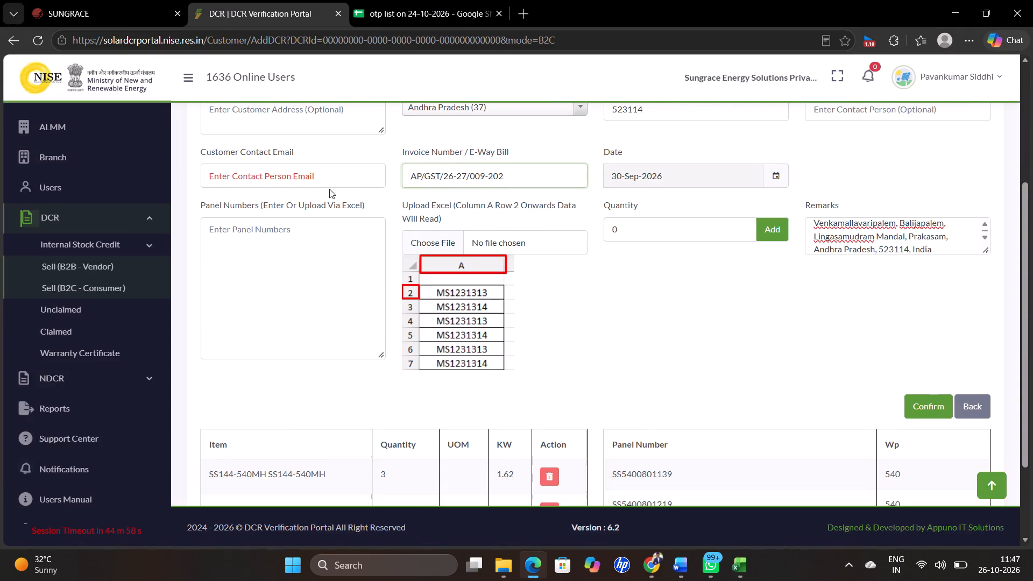
click(328, 176)
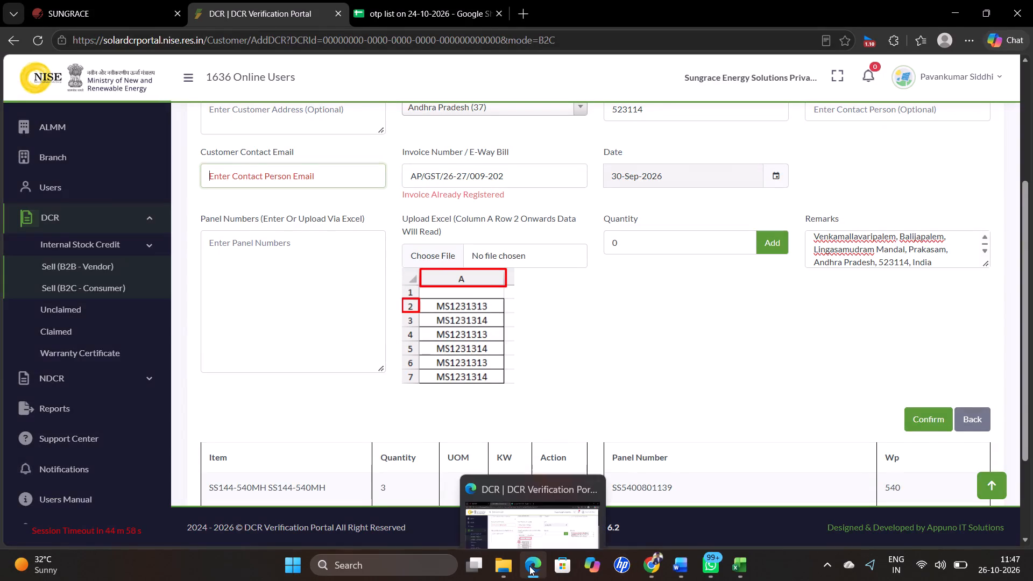
click(673, 524)
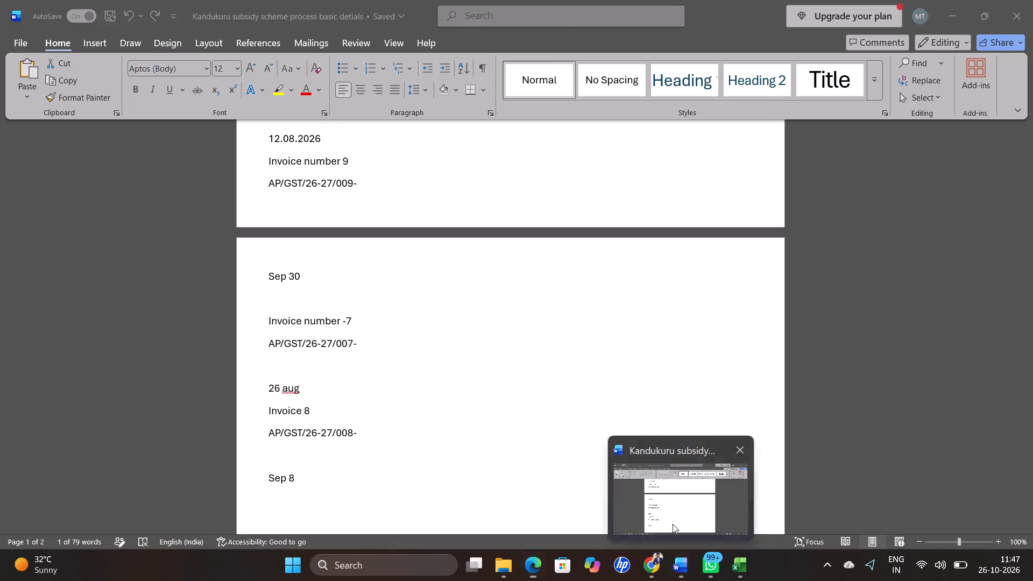
Copy the company email address from the Word document into the DCR entry's Customer Contact Email.
scroll(460, 444, up, 17)
scroll(471, 369, up, 3)
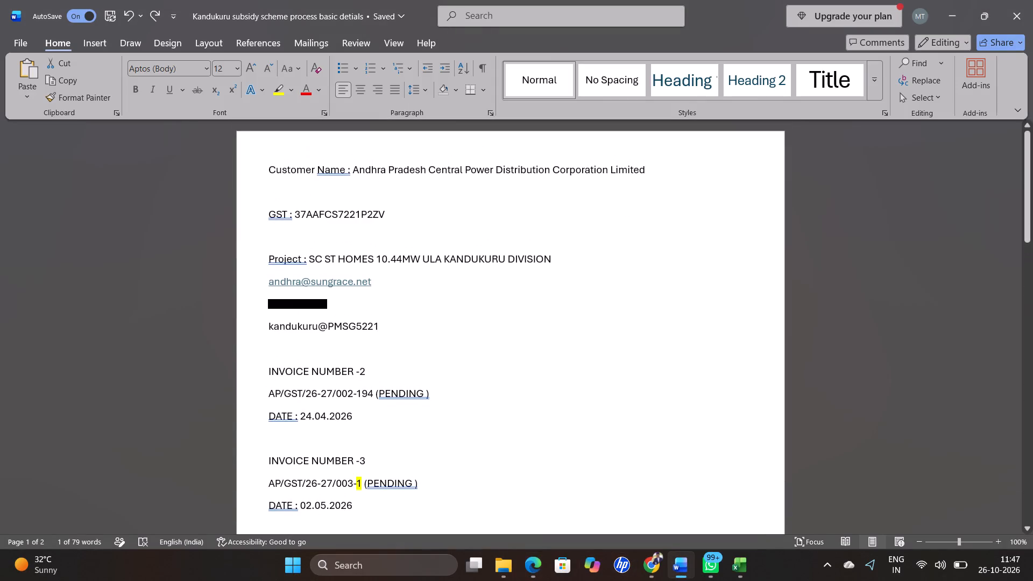
drag(270, 285, 381, 281)
key(ctrl+c)
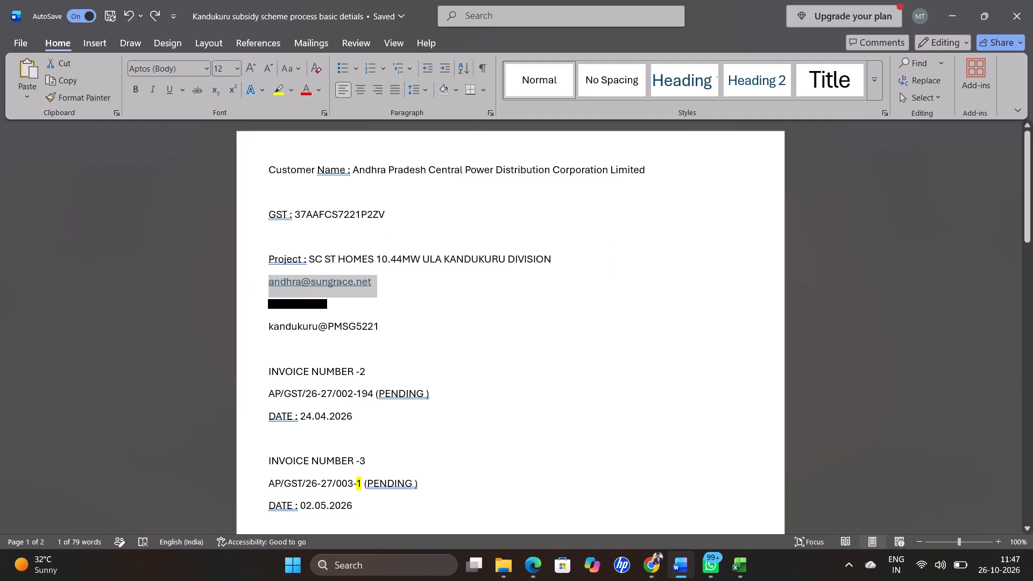
click(530, 519)
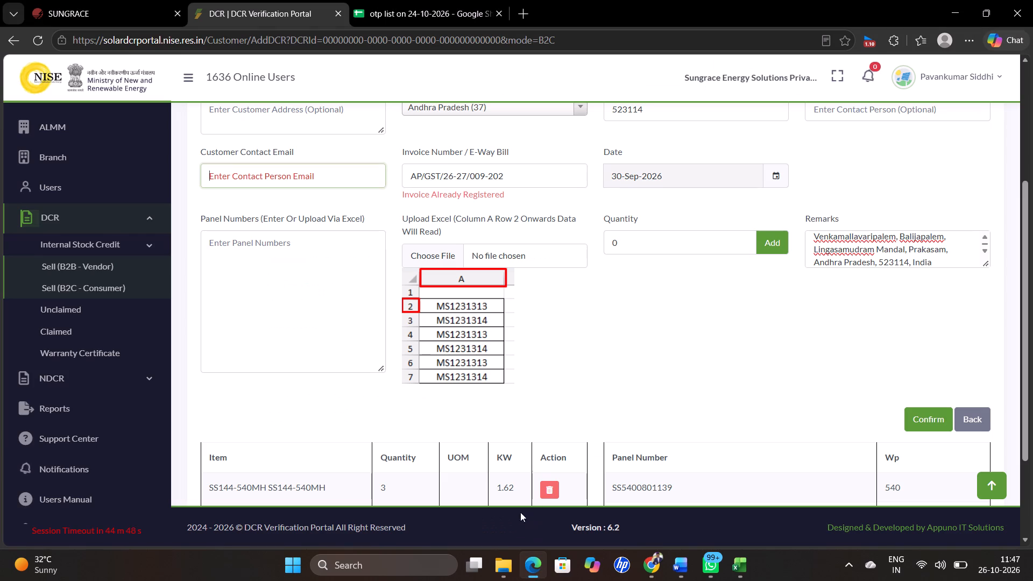
key(ctrl+v)
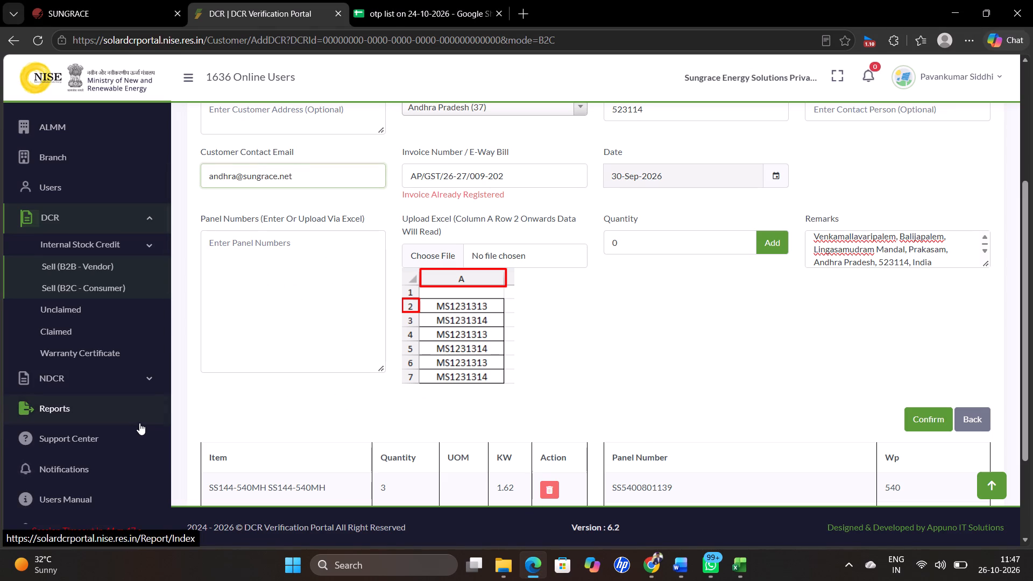
Change the Invoice Number / E-Way Bill to AP/GST/26-27/009-203.
click(542, 172)
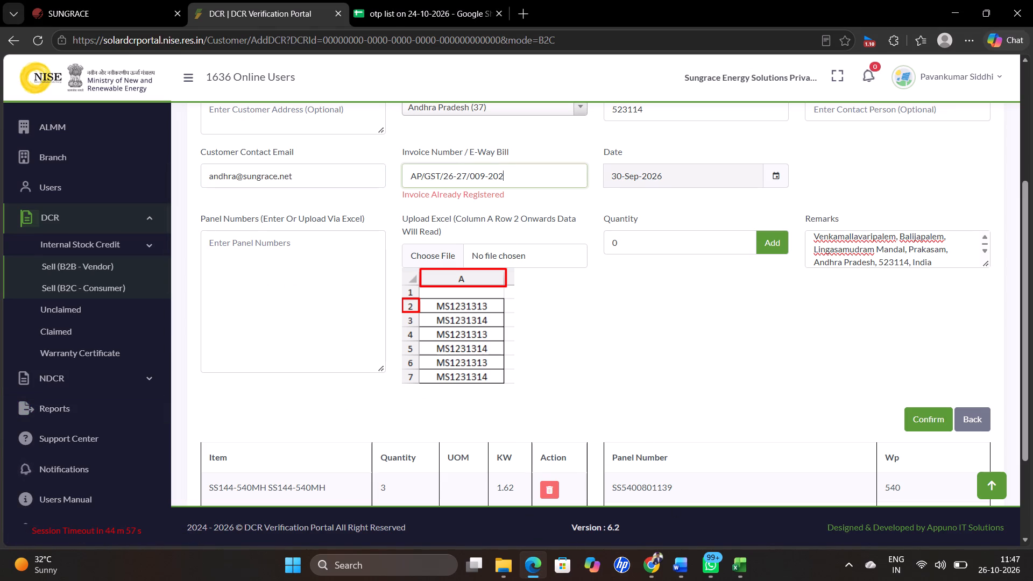
key(BackSpace)
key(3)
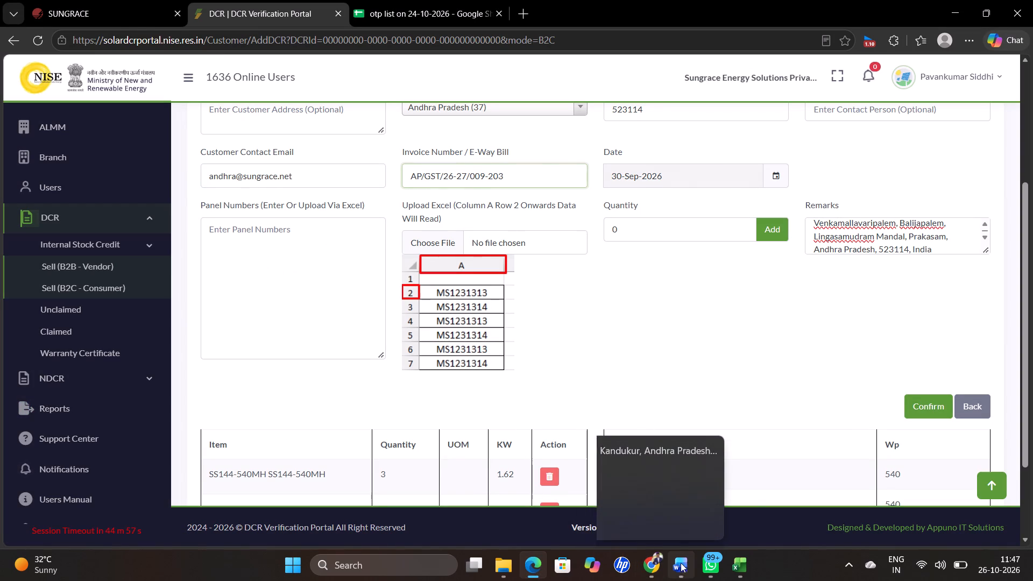
Copy the mobile number from the Word document and return to the contact fields of the DCR entry in Edge.
click(675, 523)
scroll(541, 431, up, 4)
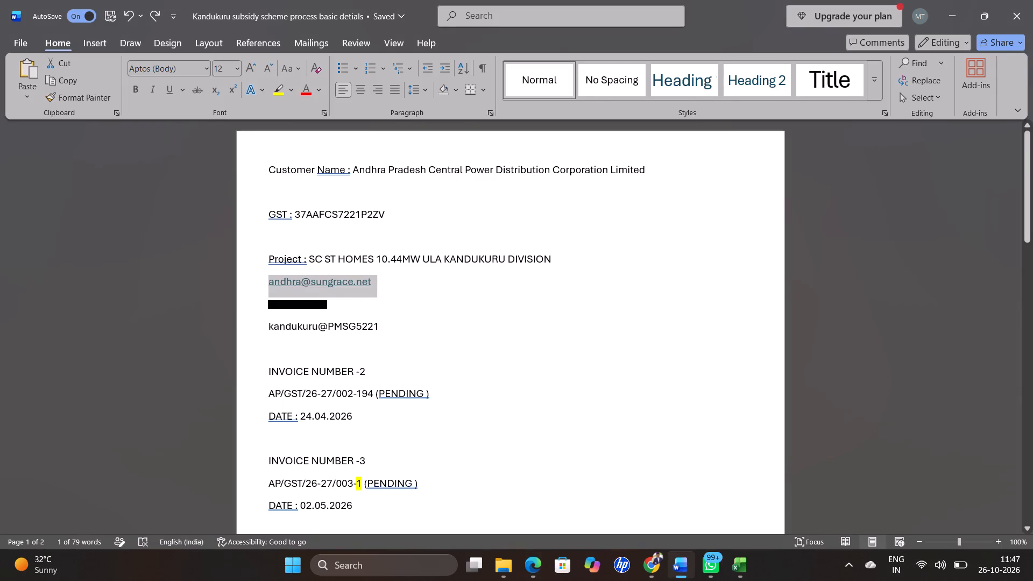
drag(334, 304, 249, 313)
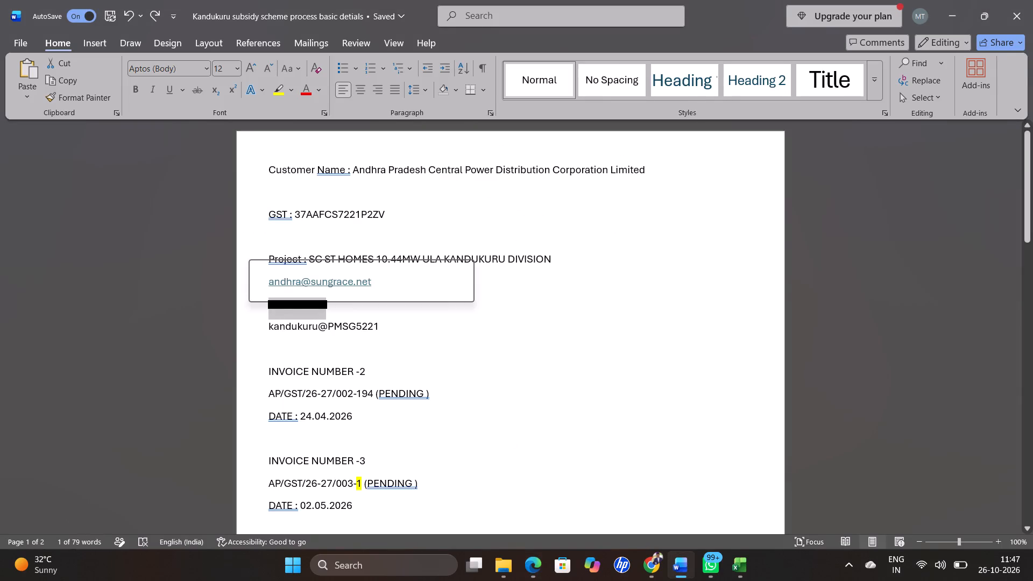
key(ctrl+c)
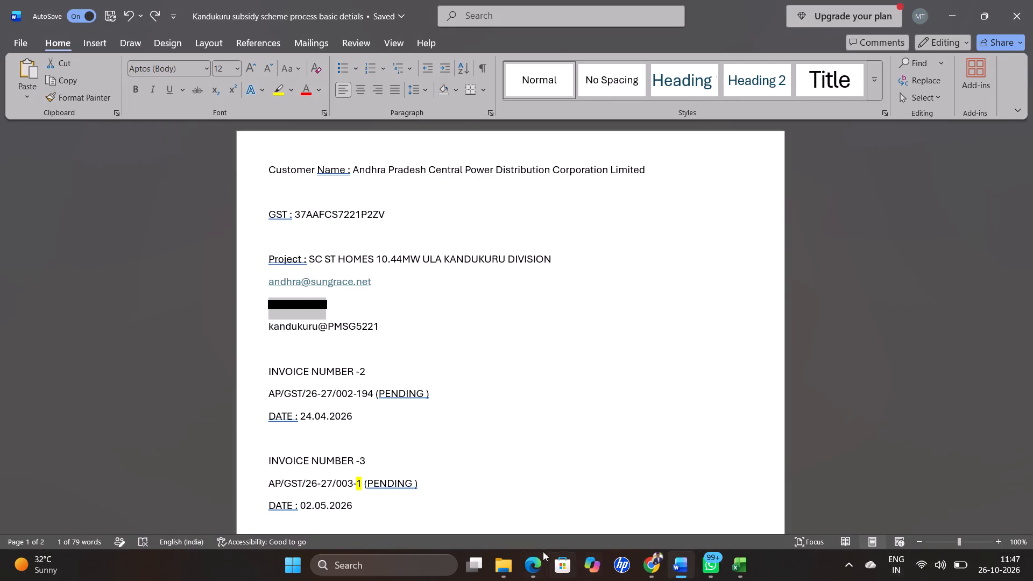
drag(539, 501, 541, 496)
scroll(754, 279, up, 9)
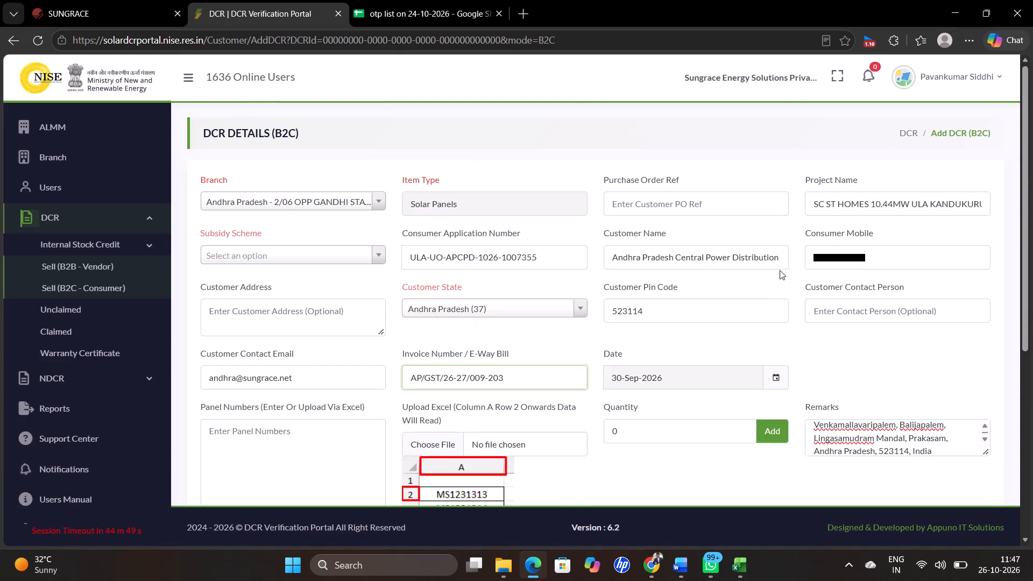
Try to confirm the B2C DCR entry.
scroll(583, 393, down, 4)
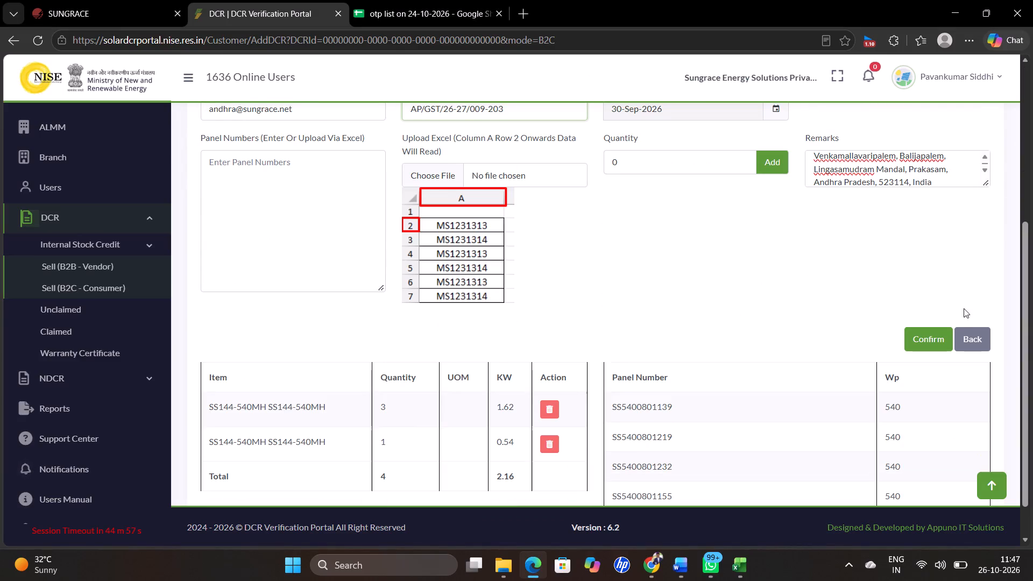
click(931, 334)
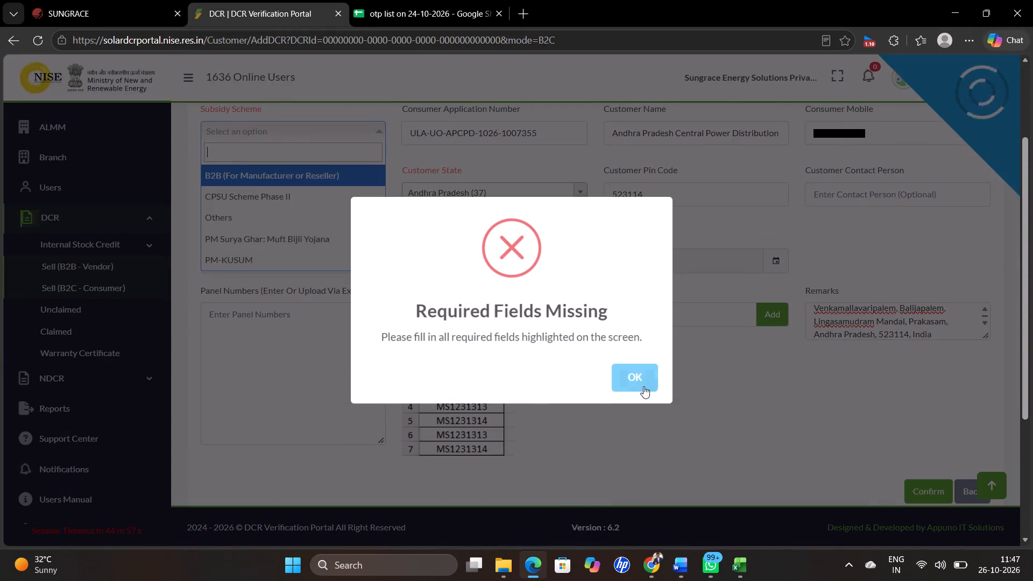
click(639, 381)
Set the DCR entry's Subsidy Scheme to PM Surya Ghar: Muft Bijli Yojana.
click(283, 129)
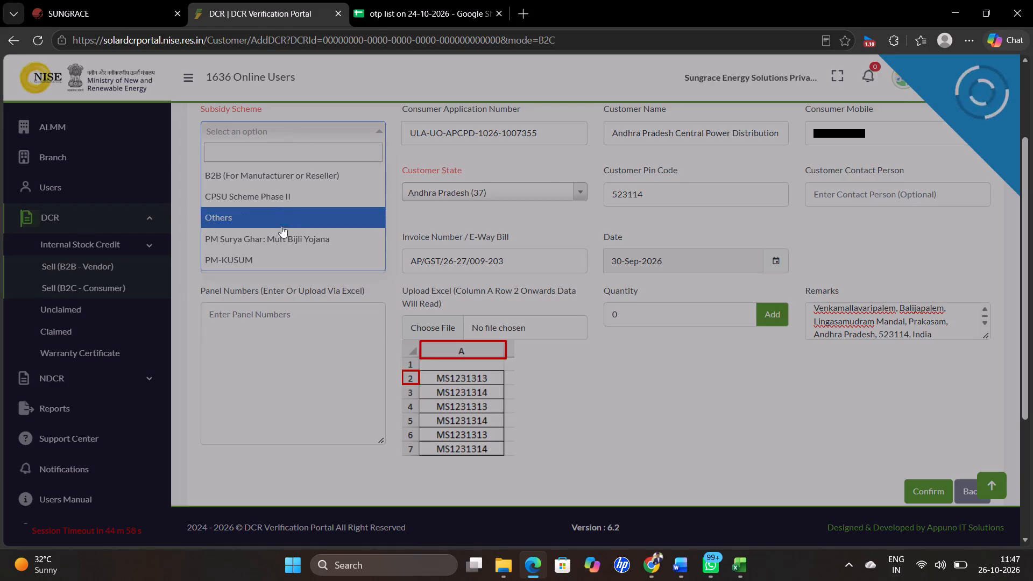
click(282, 234)
Copy the installation's service number from the Quick Copy Details in SUNGRACE and return to the DCR portal.
scroll(282, 234, up, 4)
click(96, 0)
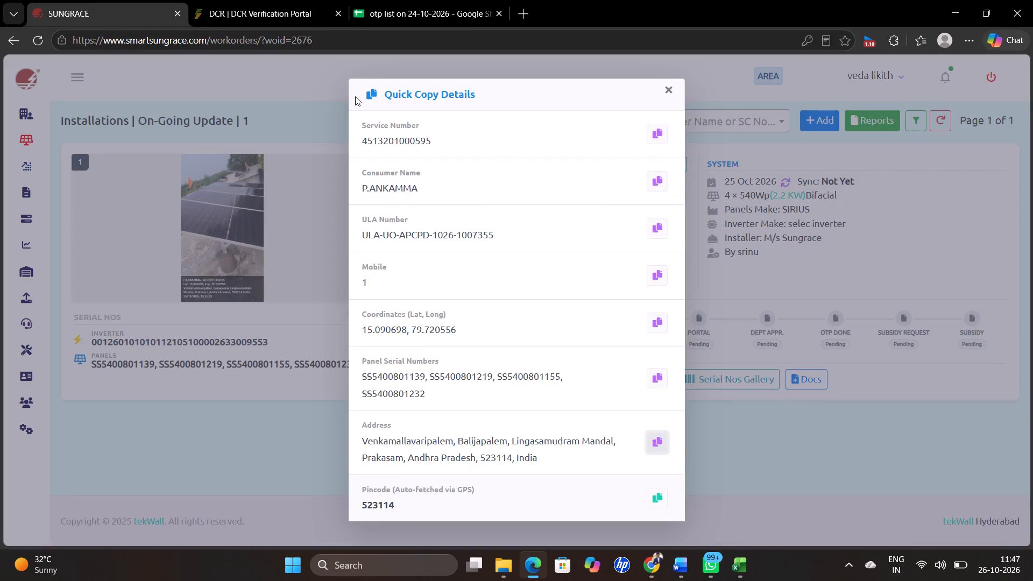
click(651, 134)
click(643, 135)
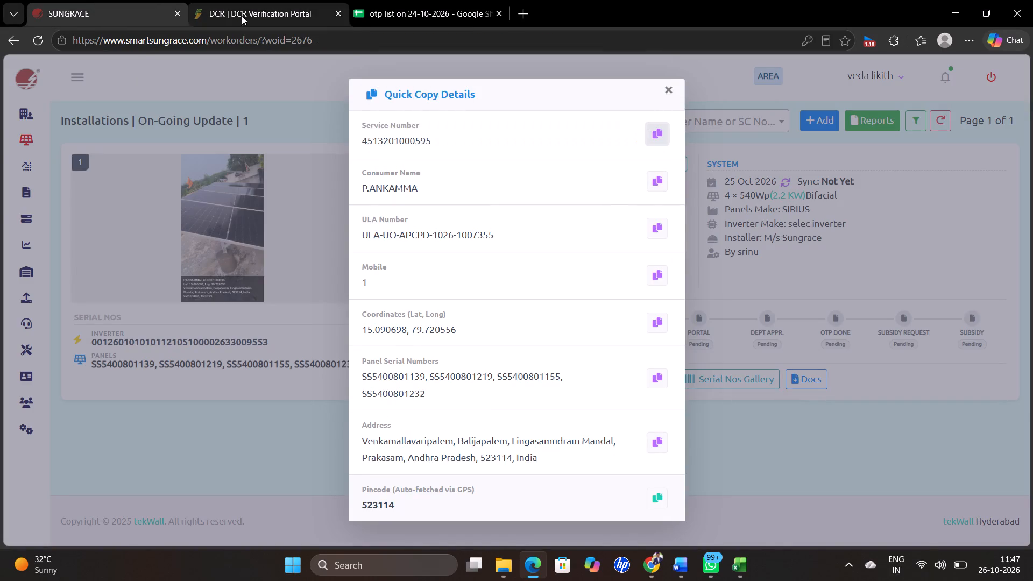
click(256, 7)
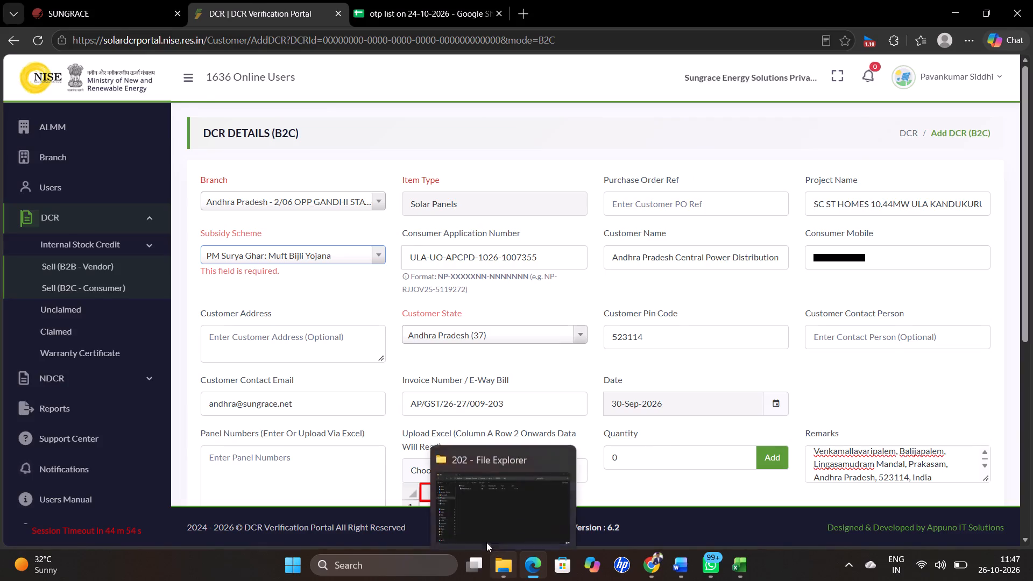
Create a new folder named 203 inside the DCR009 folder in File Explorer.
click(482, 526)
click(10, 44)
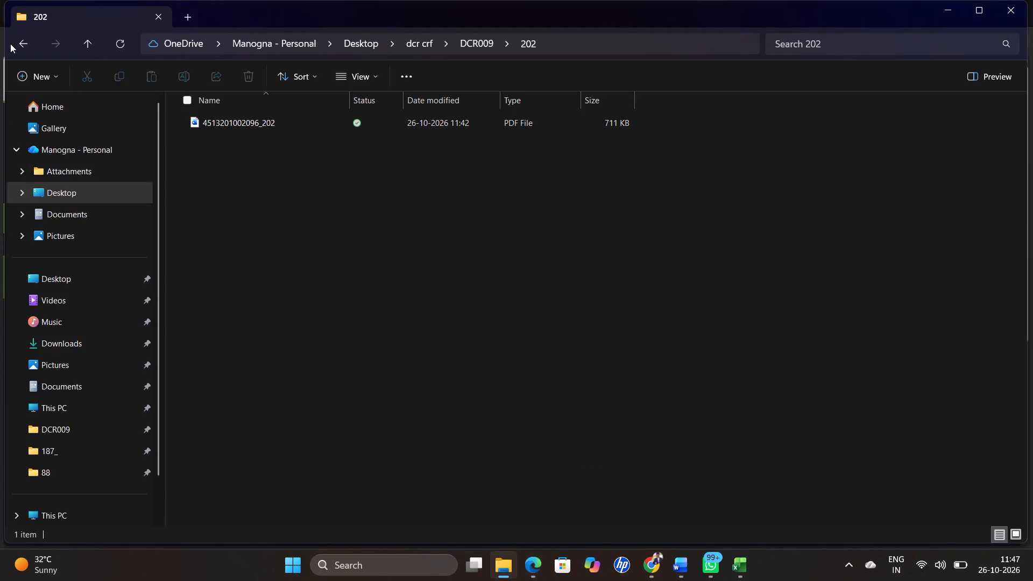
click(33, 45)
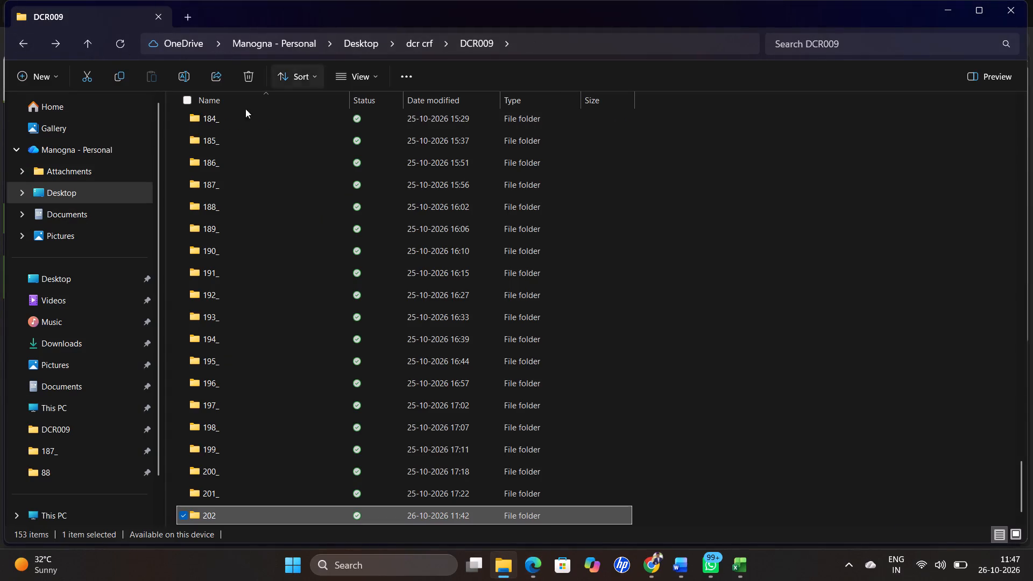
click(54, 77)
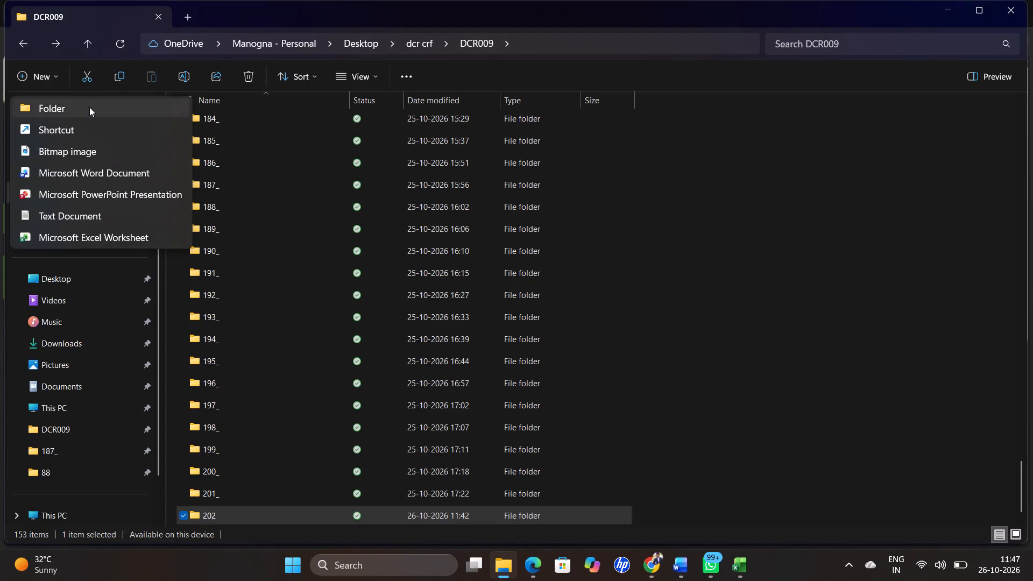
click(89, 107)
key(BackSpace)
text(203)
key(Return)
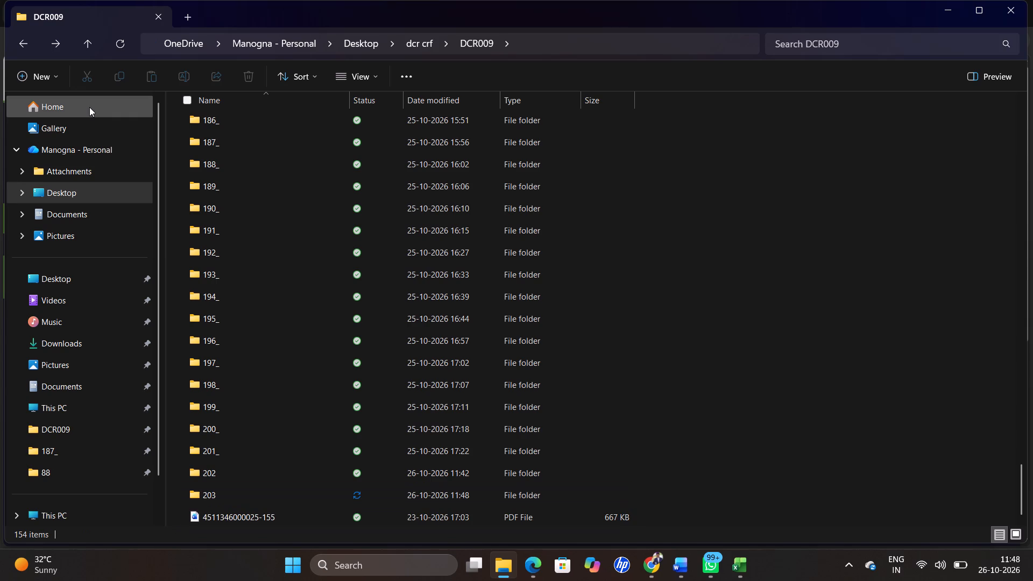
key(Return)
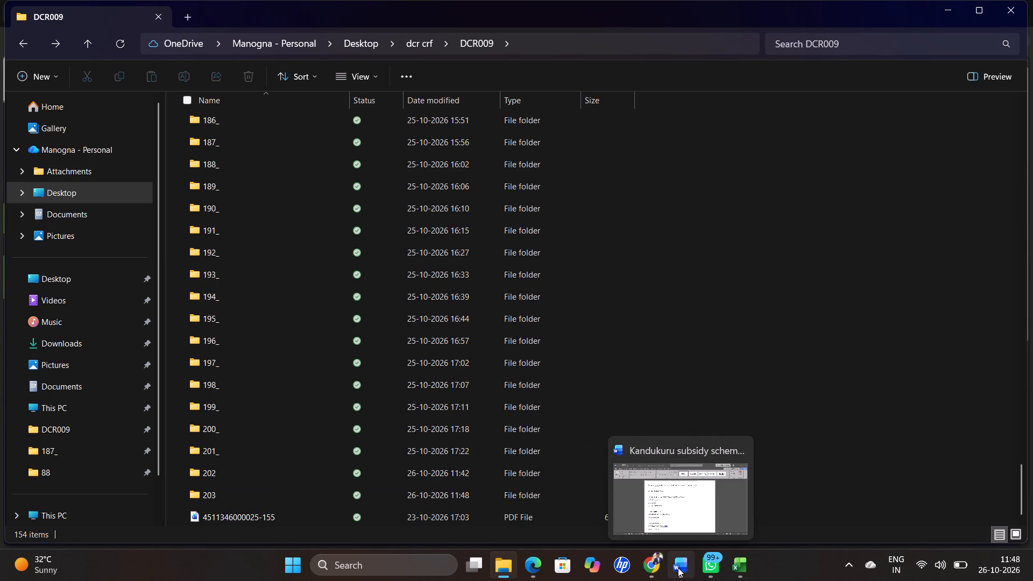
Confirm and submit the DCR entry for invoice AP/GST/26-27/009-203 in the DCR portal.
click(514, 513)
scroll(530, 479, down, 4)
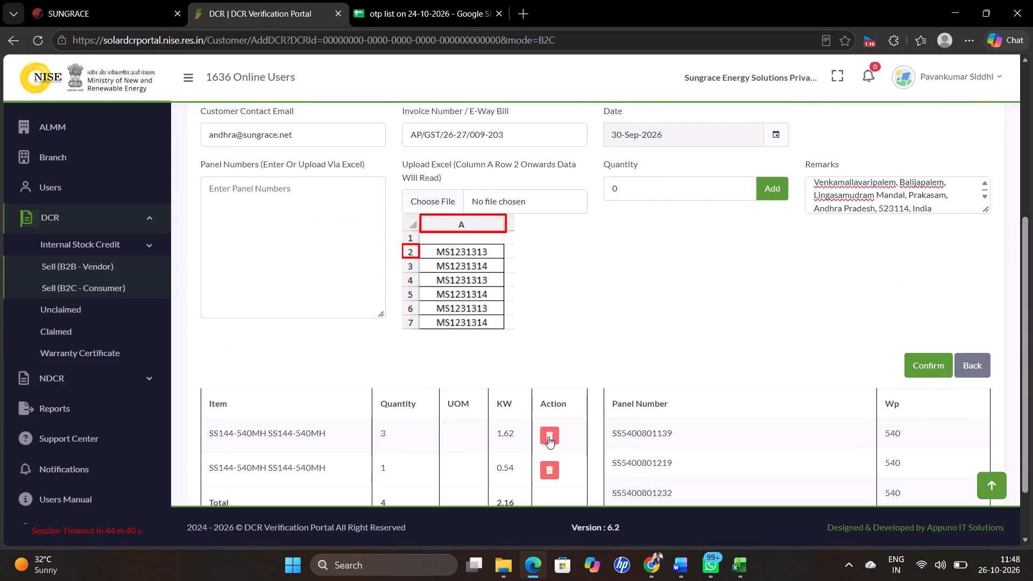
click(923, 367)
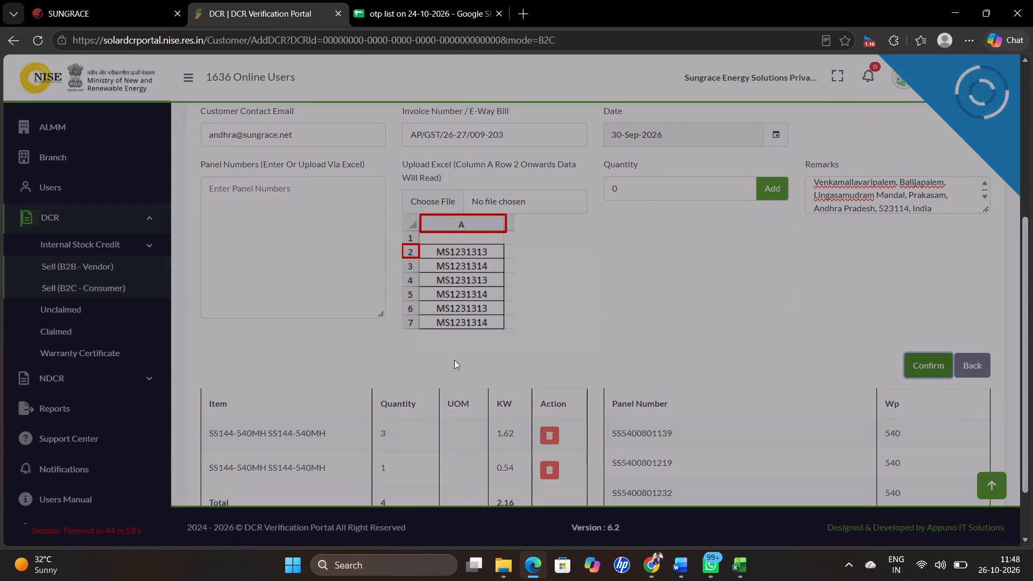
click(645, 378)
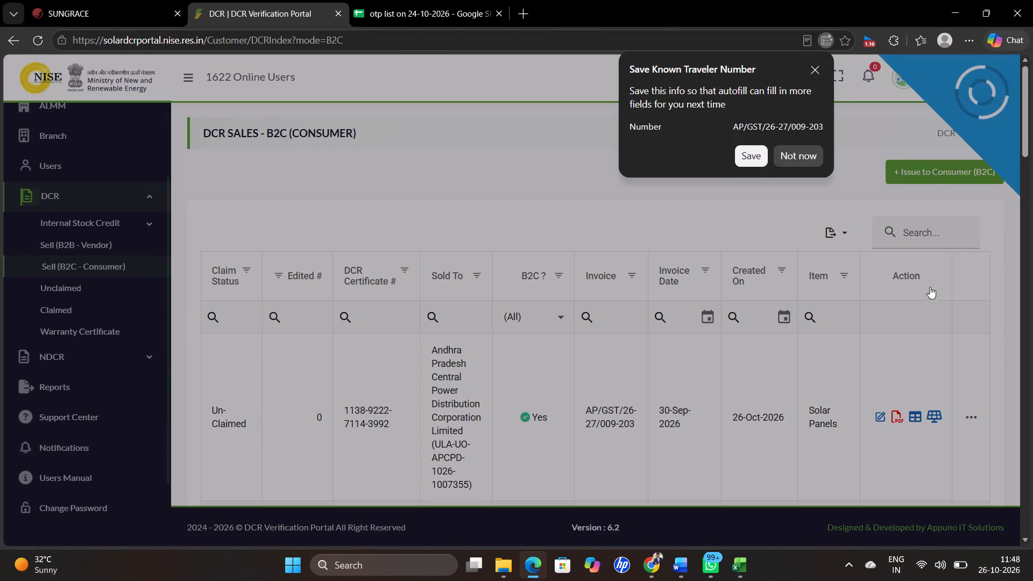
Open the new entry's DCR certificate and save the PDF in DCR009 folder 203, named with the copied service number followed by _203.
click(898, 421)
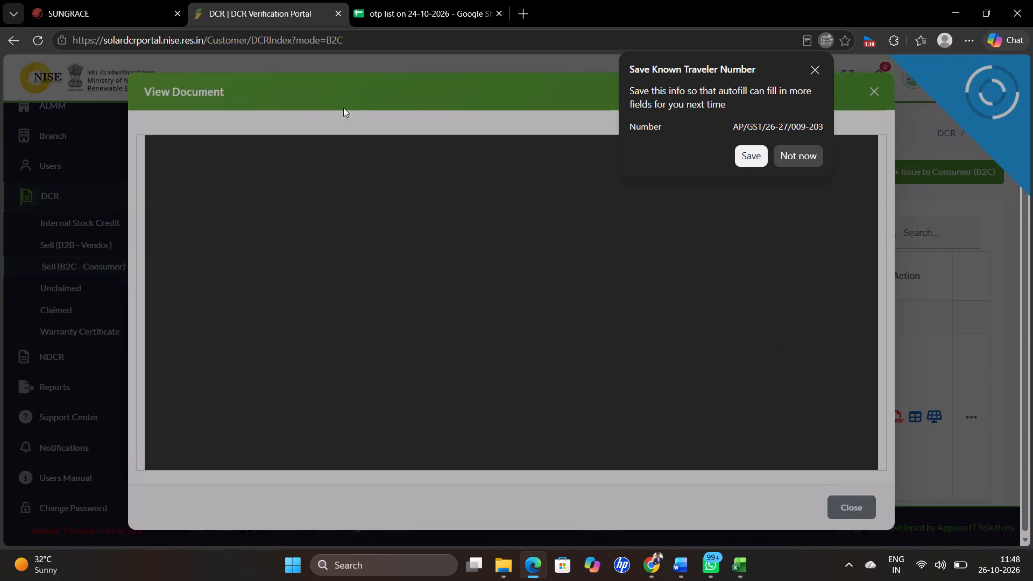
click(813, 68)
click(840, 148)
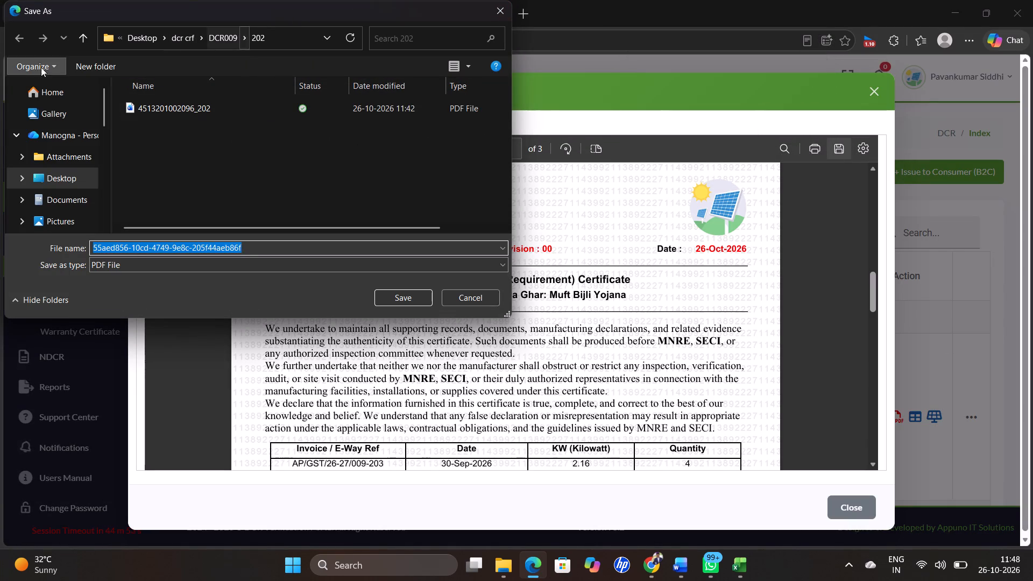
click(245, 37)
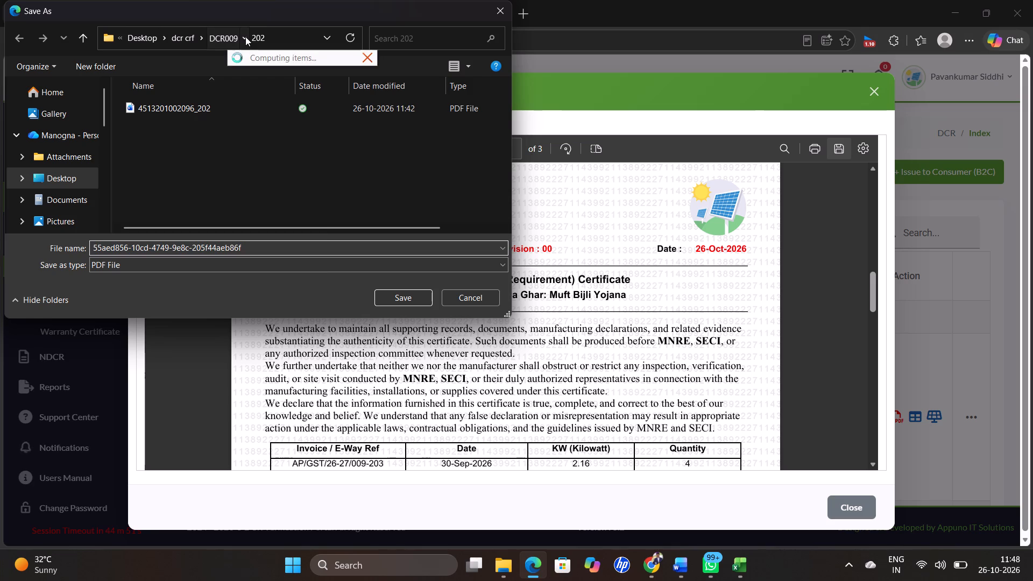
scroll(265, 96, down, 4)
drag(323, 103, 319, 212)
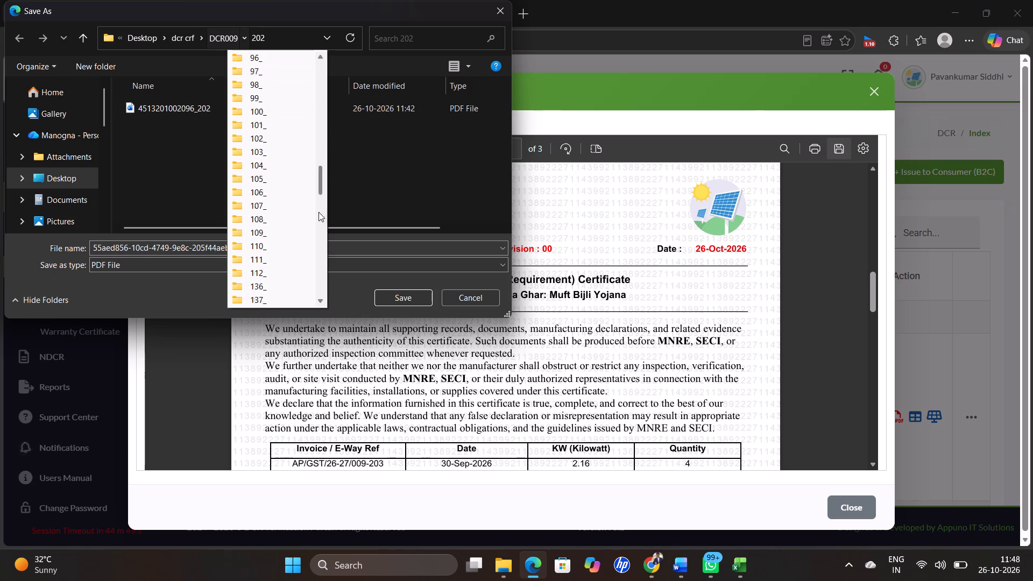
drag(319, 212, 341, 313)
double_click(286, 295)
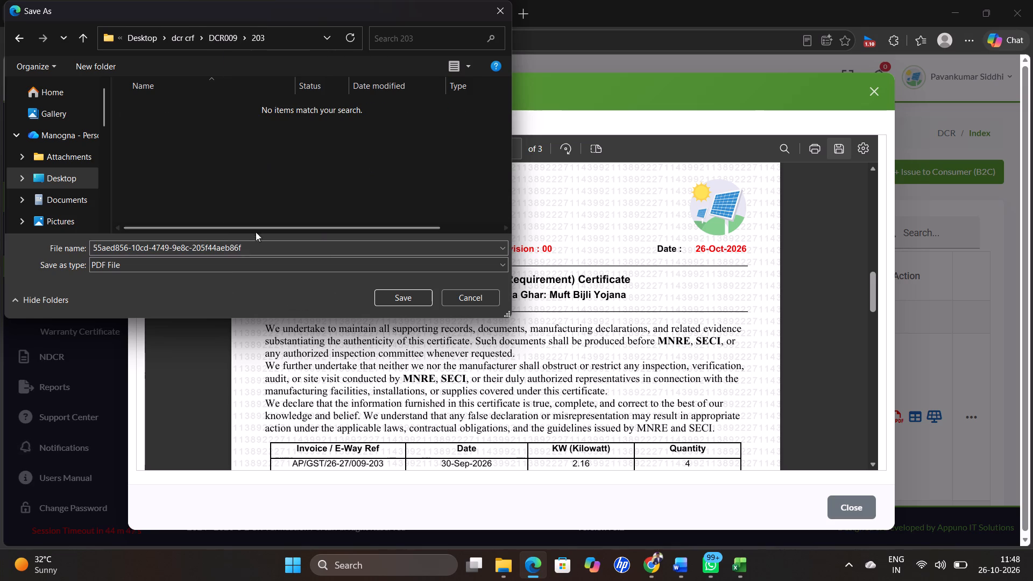
click(253, 253)
key(BackSpace)
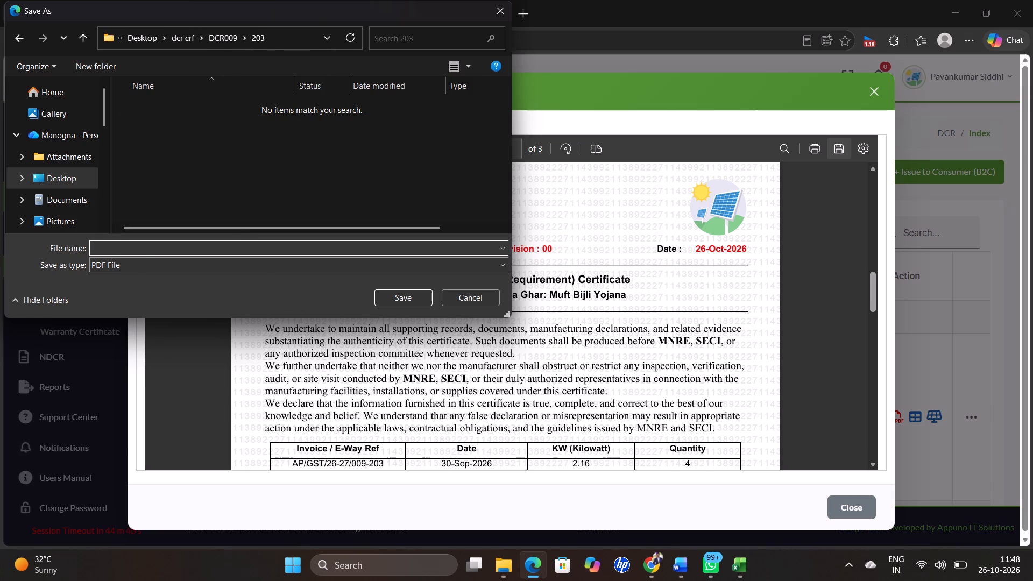
key(ctrl+v)
key(shift+underscore)
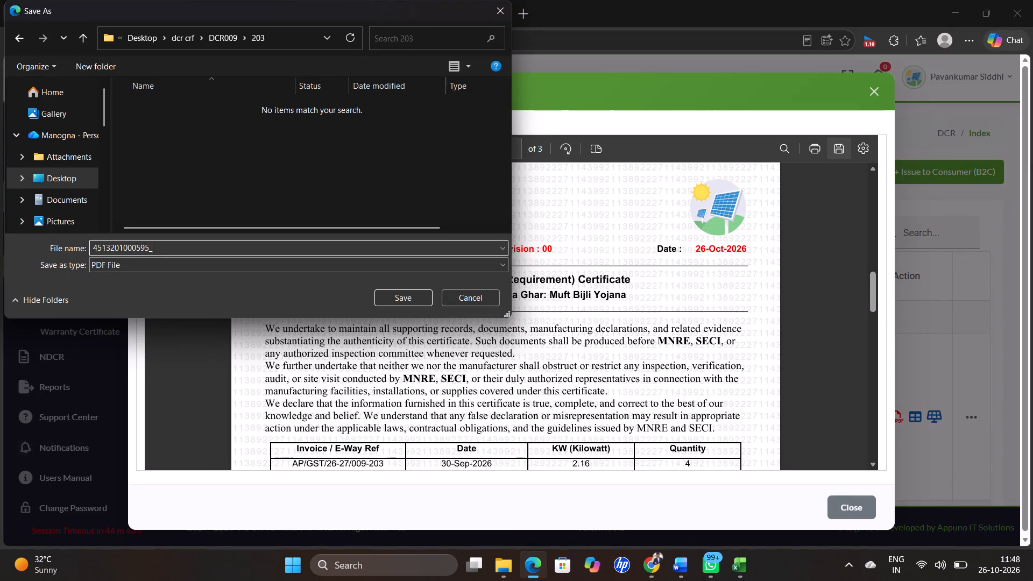
text(203)
key(Return)
Return to SUNGRACE, close the Quick Copy Details and open the installation's update form.
click(123, 10)
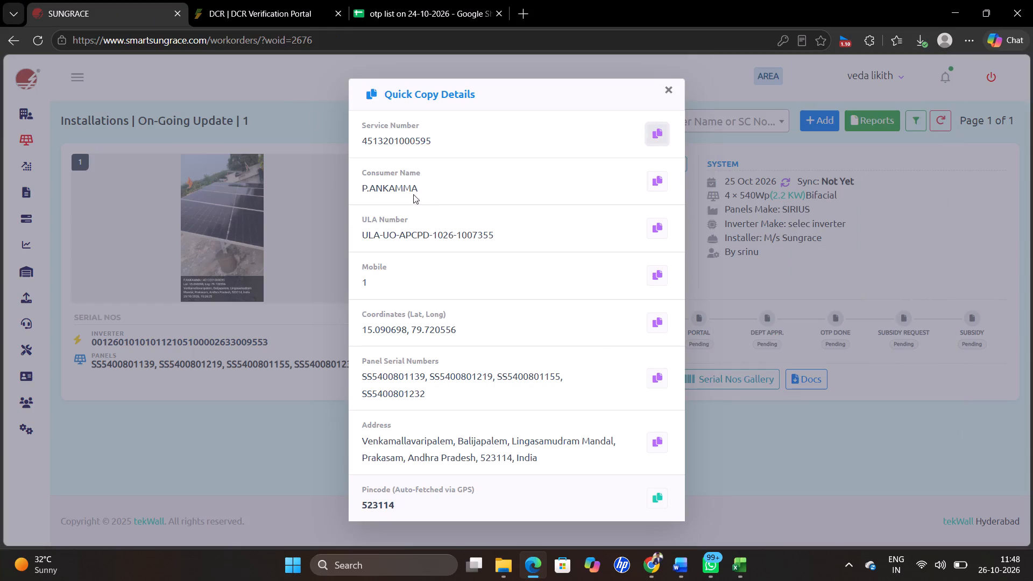
click(670, 91)
click(637, 373)
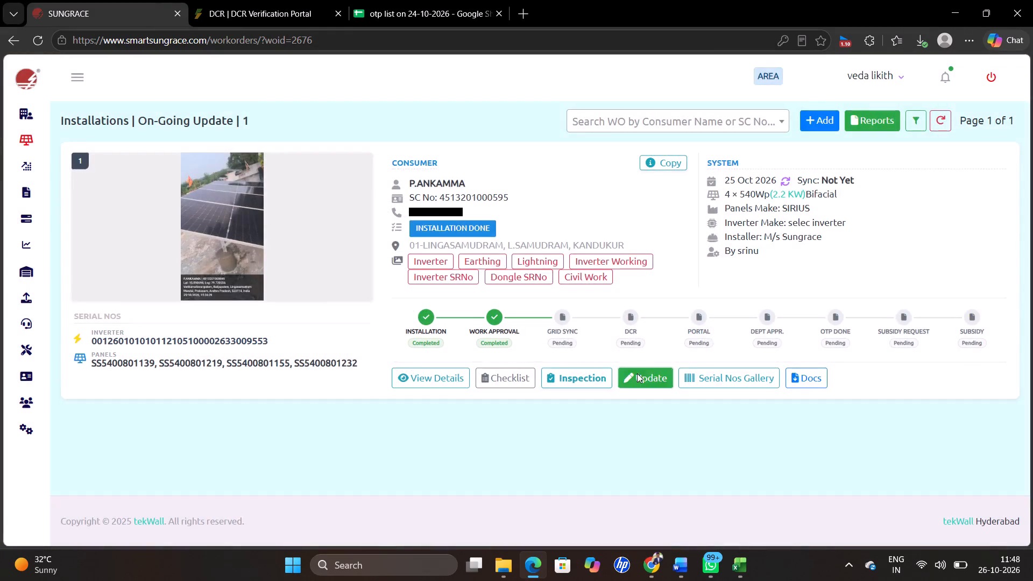
Choose the certificate PDF ending in _203 from DCR009 folder 203 as the form's Dcr upload file.
click(473, 332)
scroll(472, 329, down, 4)
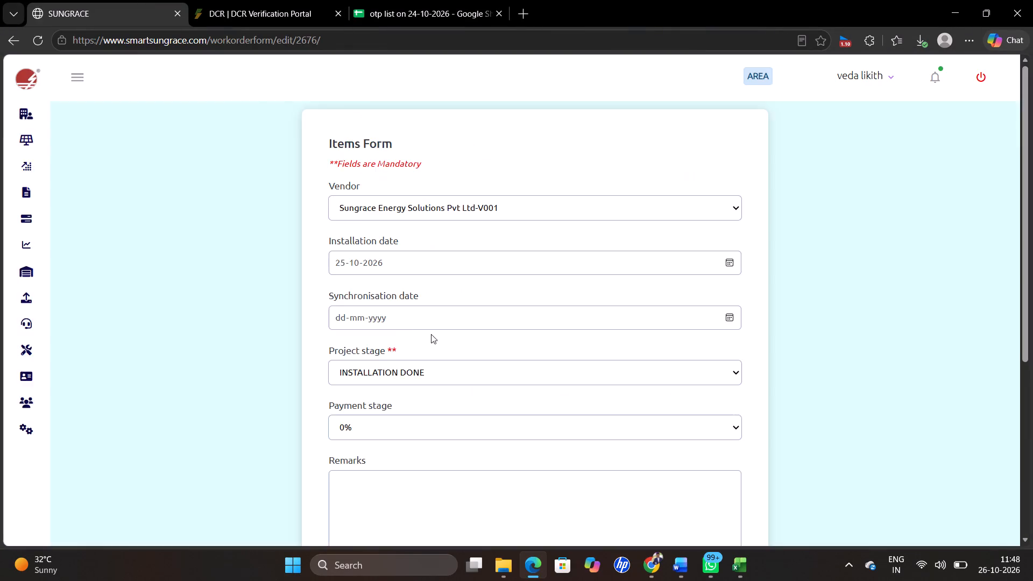
scroll(401, 337, down, 7)
click(355, 346)
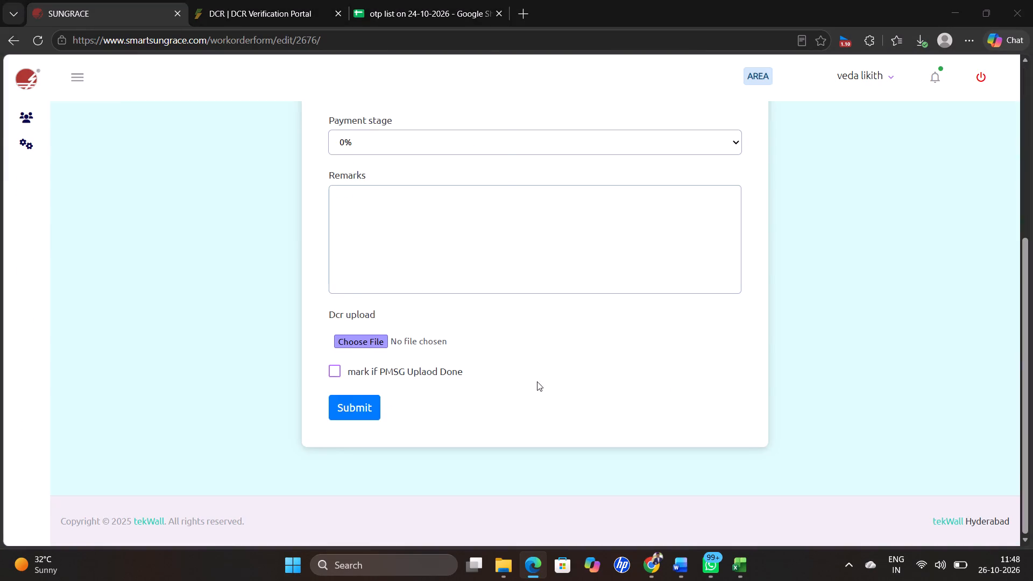
click(244, 32)
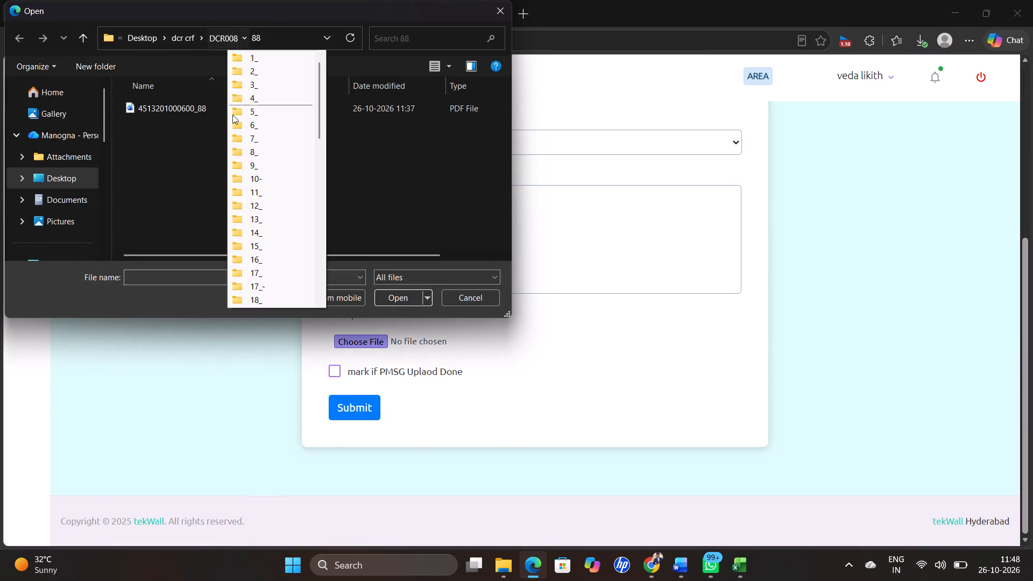
click(199, 37)
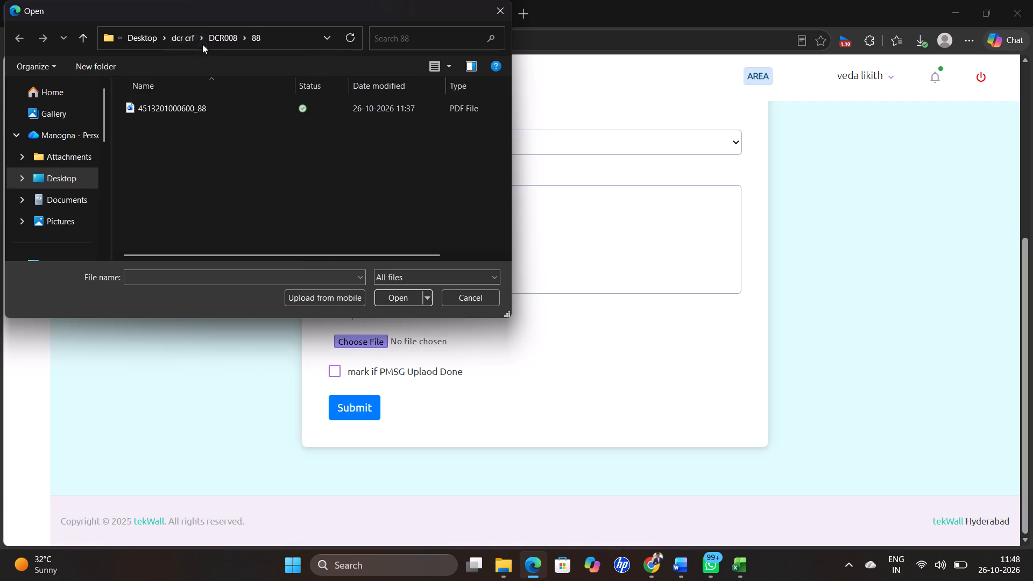
click(202, 41)
click(230, 151)
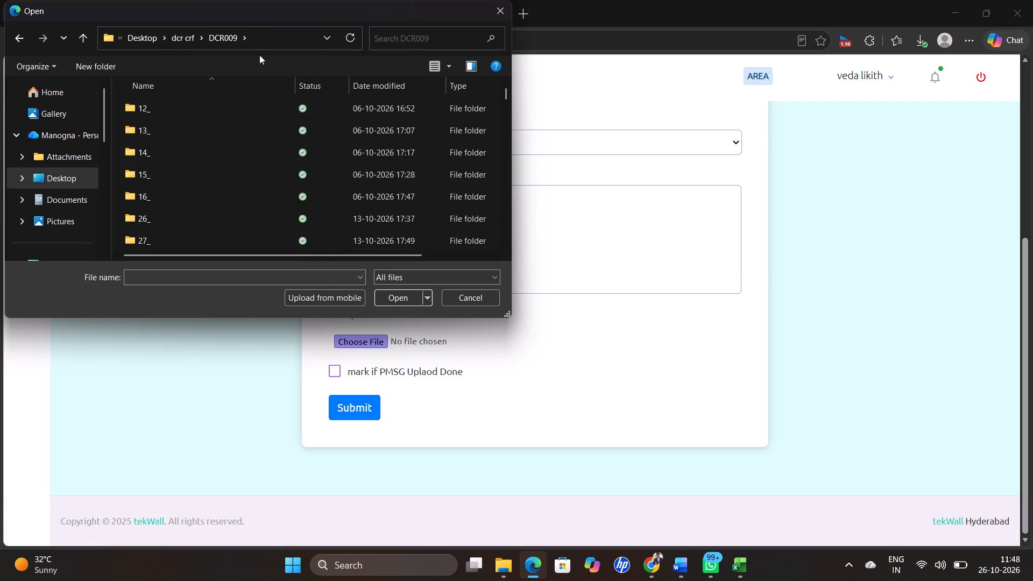
drag(503, 96, 520, 141)
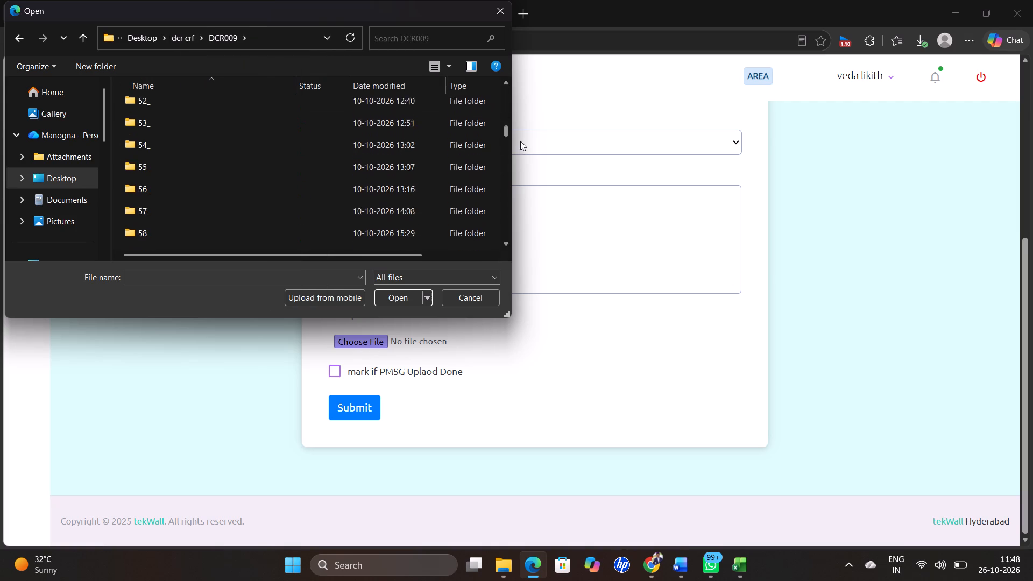
drag(520, 141, 516, 251)
double_click(180, 214)
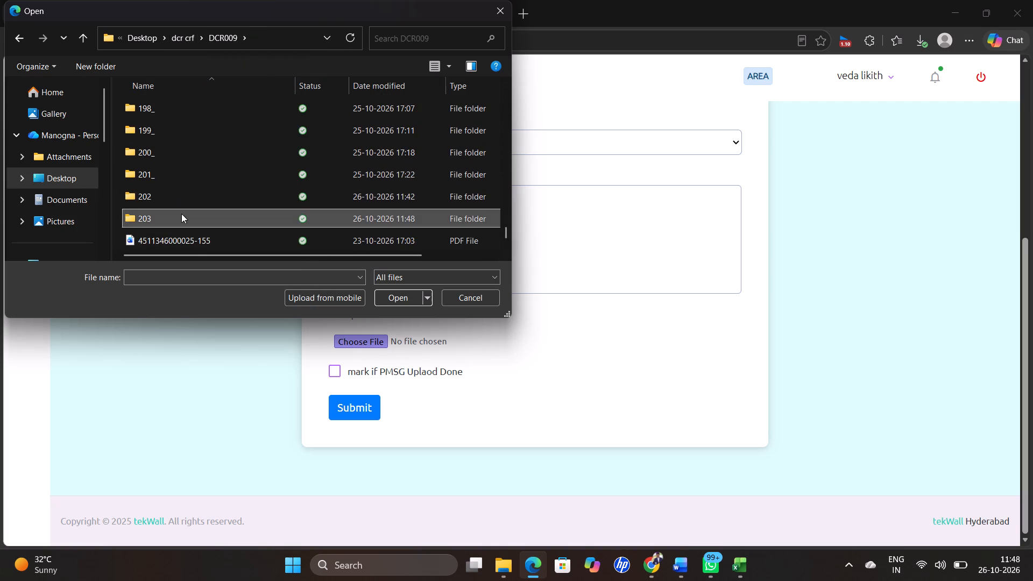
click(199, 105)
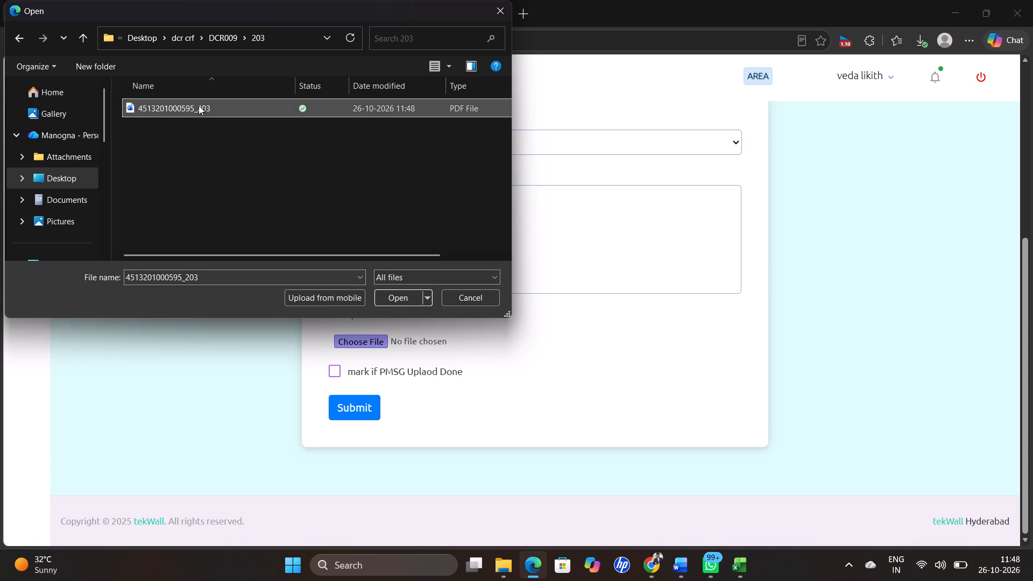
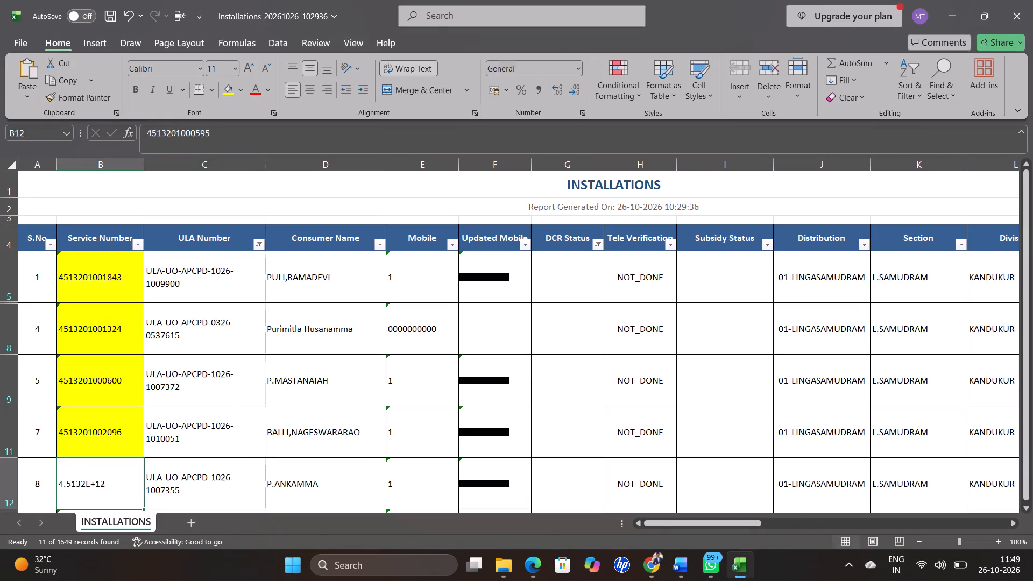
In the Excel installations sheet, highlight the service number cell of the S.No 8 row with yellow fill.
scroll(119, 471, down, 3)
scroll(146, 389, up, 3)
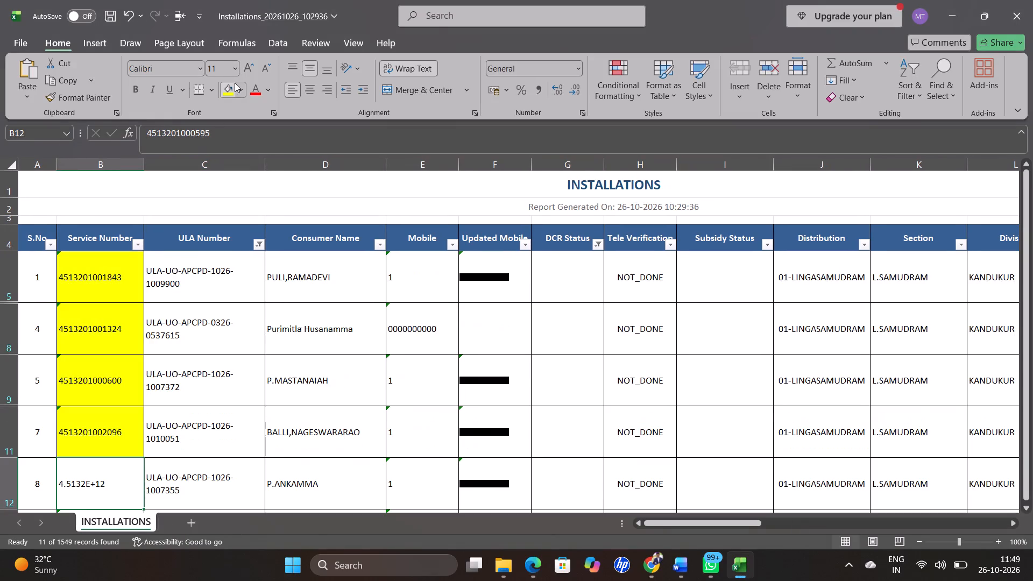
click(235, 83)
scroll(266, 358, down, 3)
scroll(115, 335, up, 2)
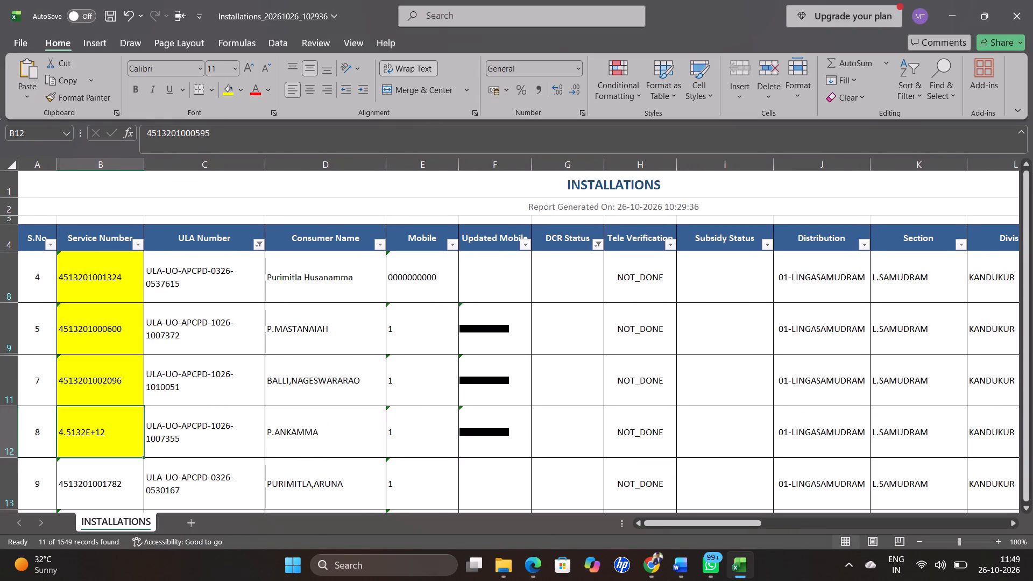
Select the service number of the next unhighlighted installation, S.No 9, in the INSTALLATIONS sheet.
click(95, 444)
click(105, 473)
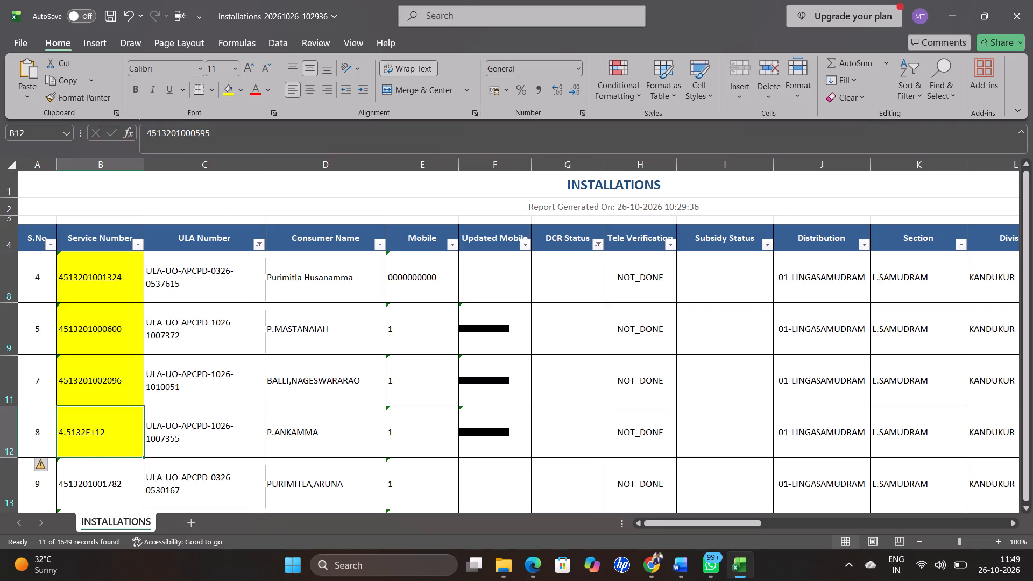
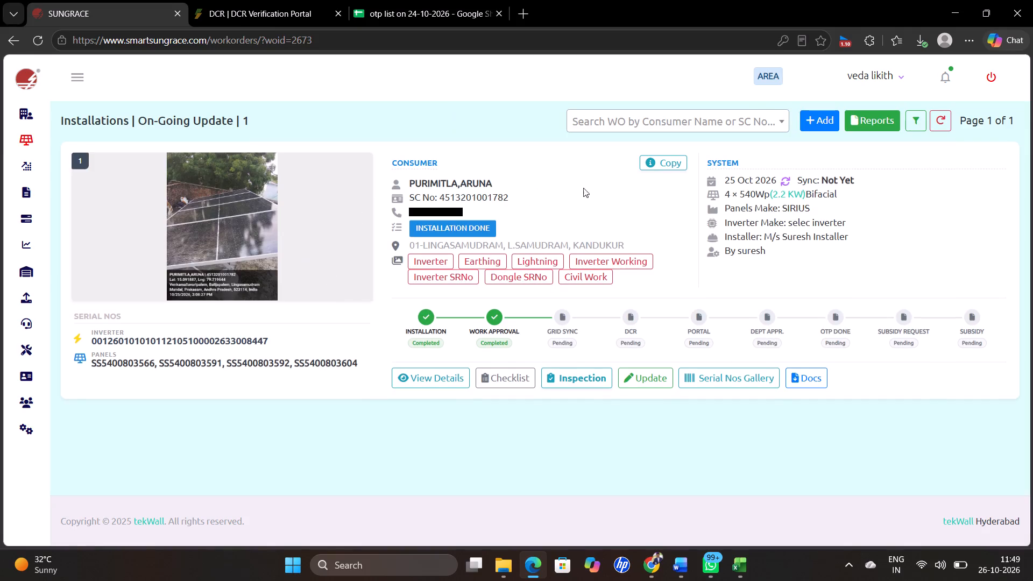
Close the certificate document on the DCR portal and start a new Issue to Consumer (B2C) entry.
click(243, 5)
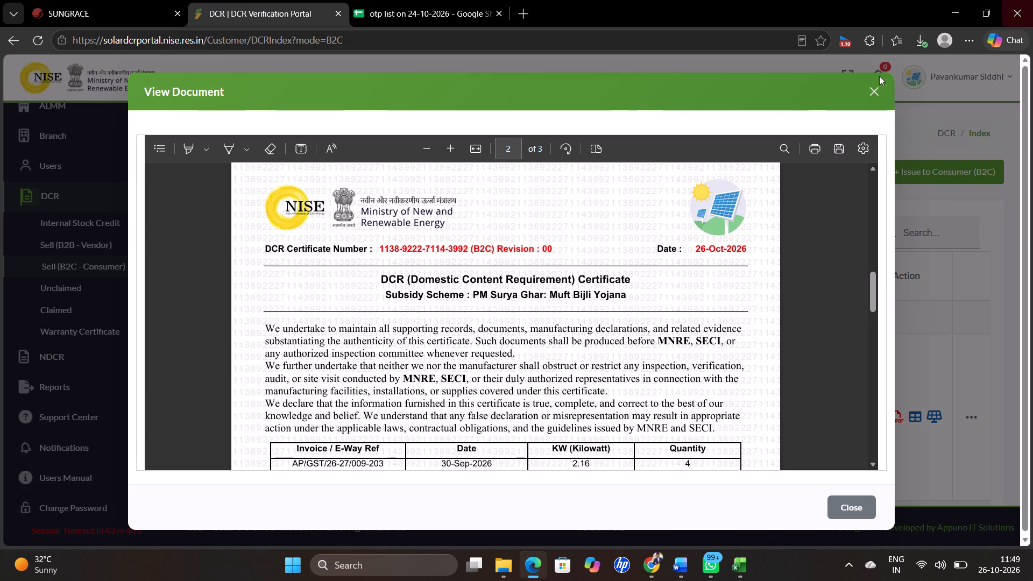
click(868, 82)
click(953, 165)
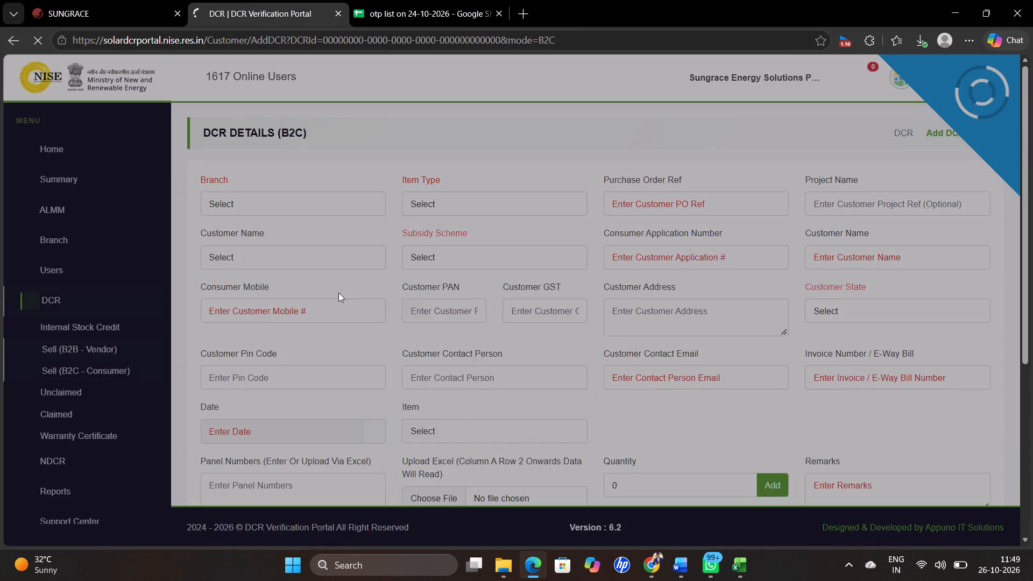
Set the Andhra Pradesh branch, Solar Panels item type and PM Surya Ghar: Muft Bijli Yojana subsidy scheme on the DCR form.
click(292, 187)
click(293, 202)
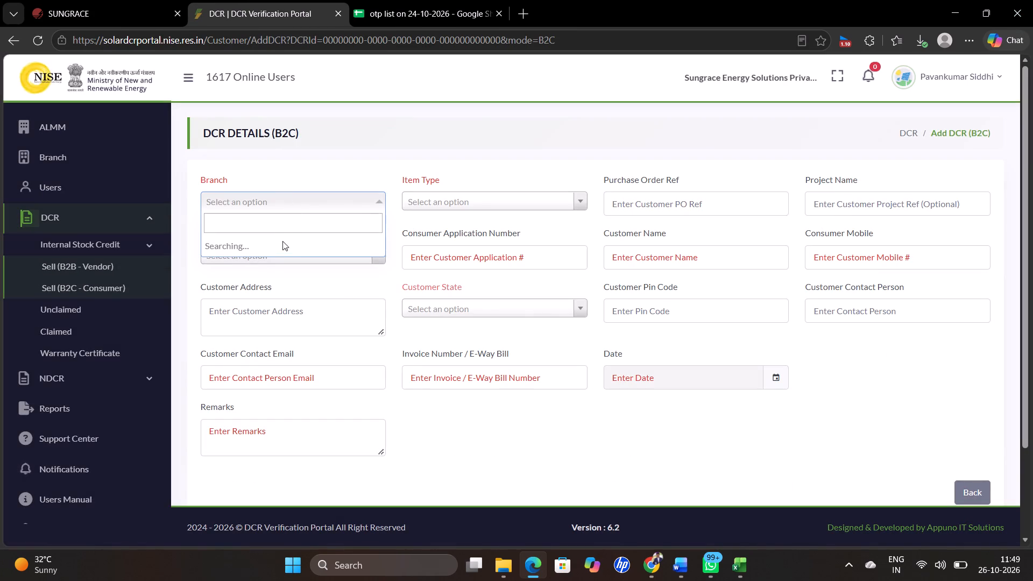
click(294, 244)
click(409, 199)
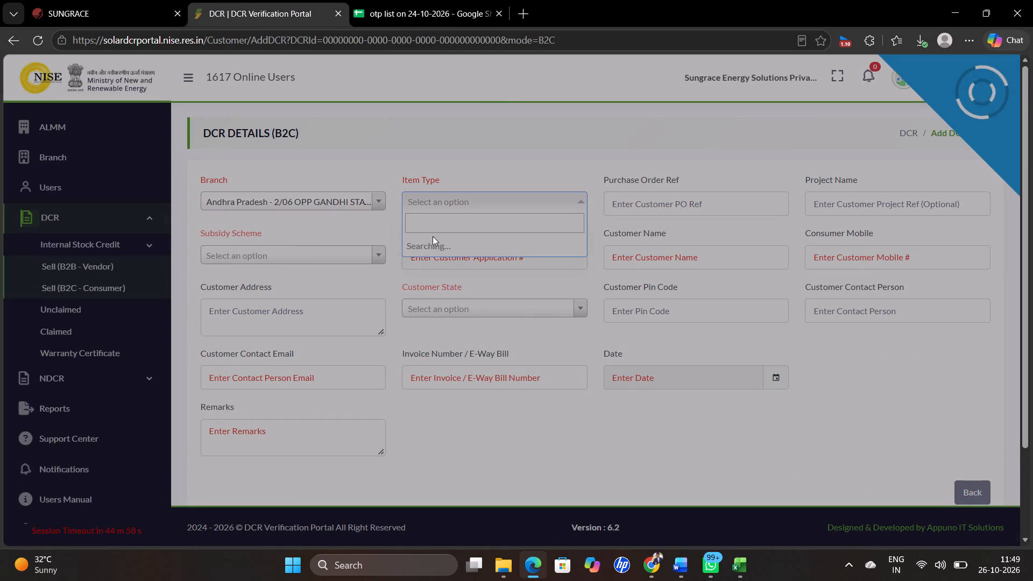
click(425, 240)
click(328, 258)
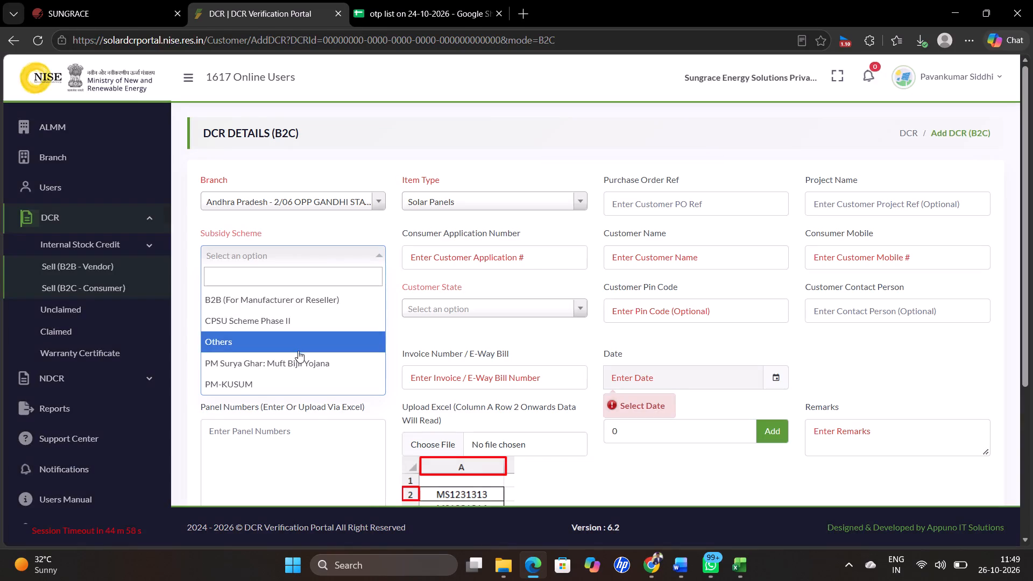
click(301, 360)
click(503, 272)
Copy the consumer's ULA number from the SUNGRACE quick copy details into the DCR form's Consumer Application Number.
click(108, 3)
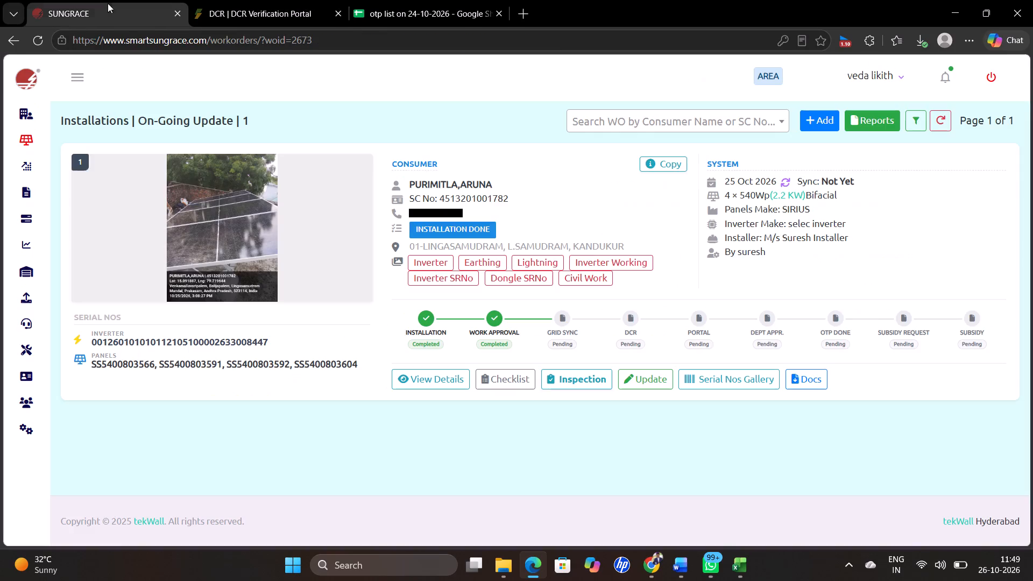
click(680, 165)
click(664, 229)
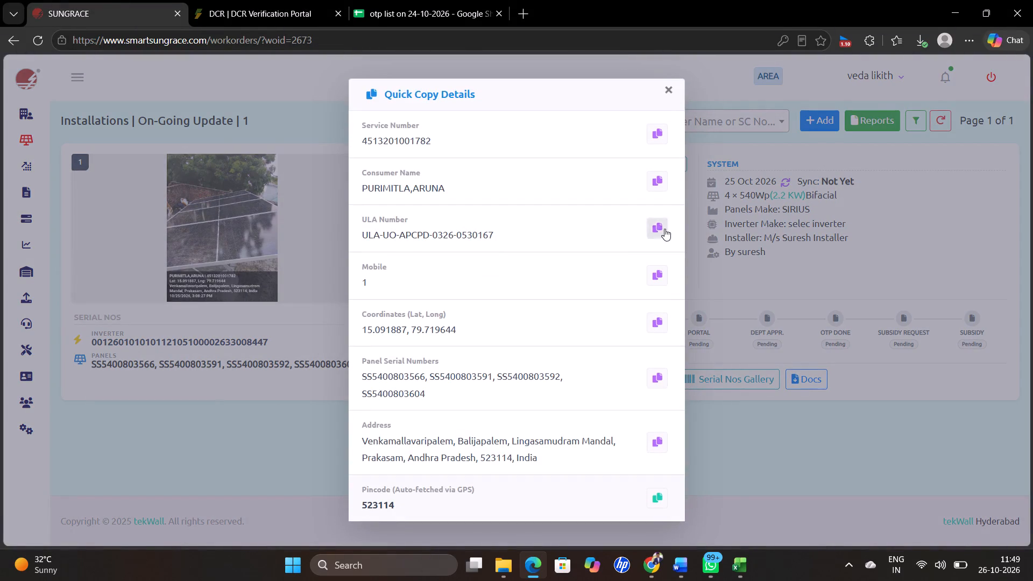
double_click(641, 140)
click(241, 21)
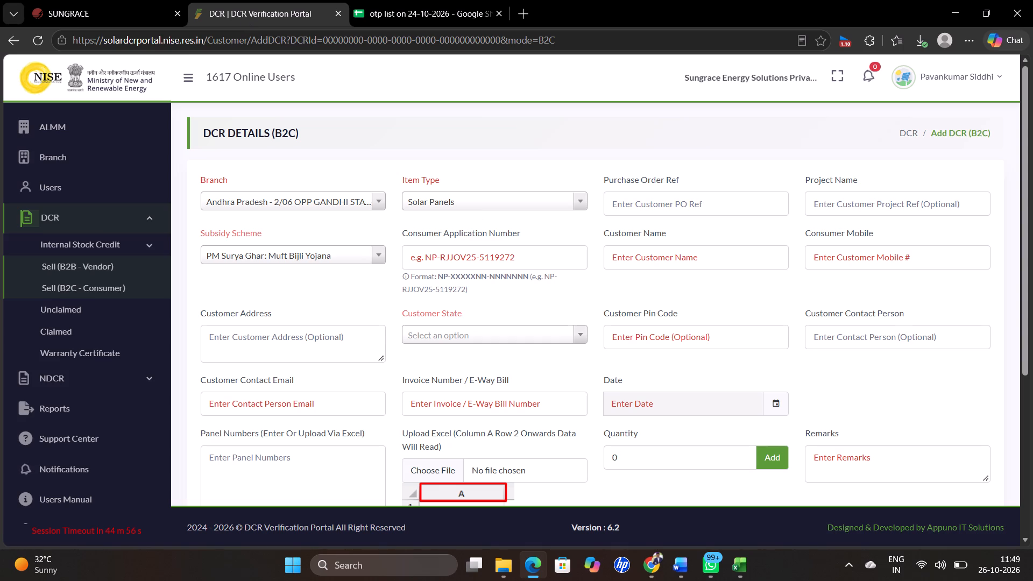
click(496, 257)
key(ctrl+v)
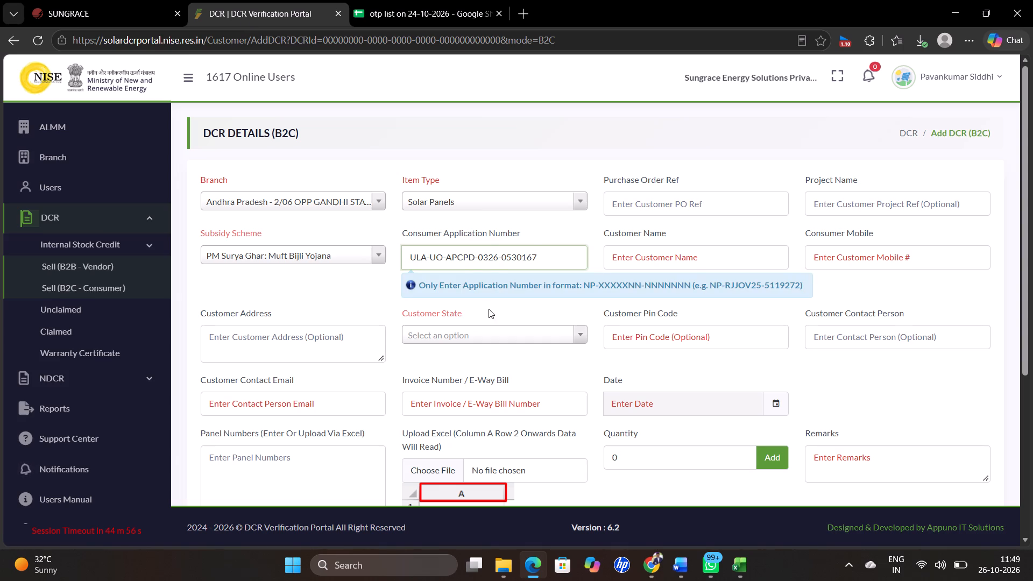
click(452, 403)
Copy the panel serial numbers from the SUNGRACE quick copy details into the DCR form's Panel Numbers.
click(79, 20)
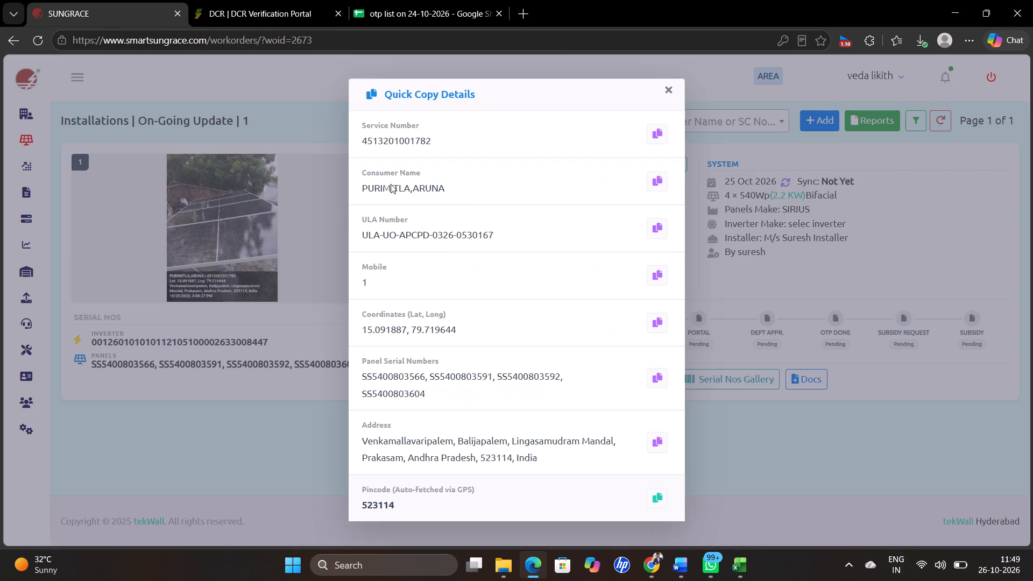
click(654, 389)
click(653, 379)
click(646, 143)
click(268, 11)
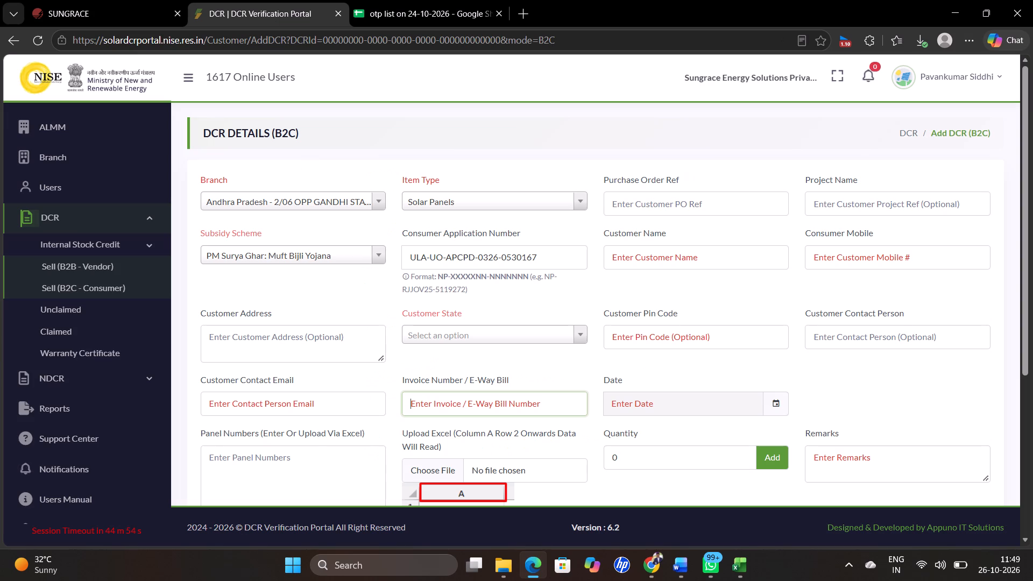
click(313, 478)
key(ctrl+v)
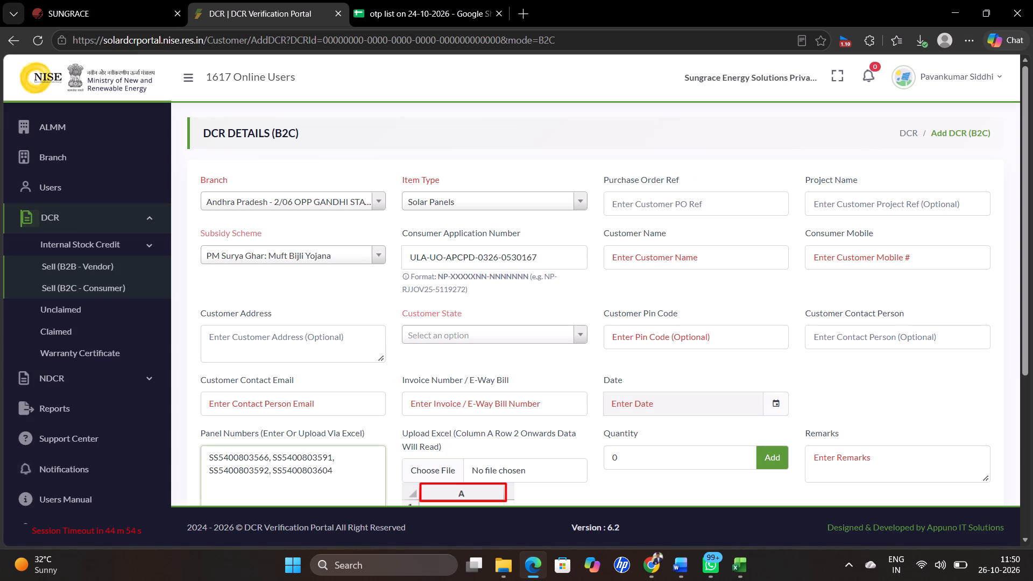
Remove the commas between the four panel serial numbers and put each number on its own line.
key(Left)
key(Left)
key(Left)
key(Left)
key(Left)
key(Left)
key(Left)
key(Left)
key(Left)
key(Left)
key(Left)
key(Left)
key(Left)
key(BackSpace)
key(Return)
key(Up)
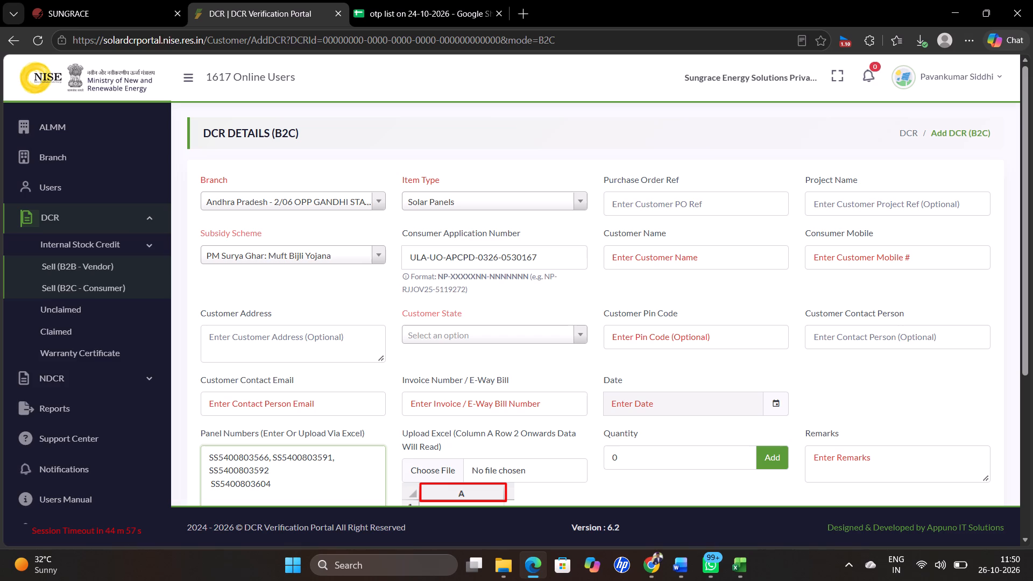
key(Up)
key(Right)
key(Right)
key(Right)
key(Right)
key(Right)
key(Right)
key(Right)
key(Right)
key(Right)
key(Right)
key(Right)
key(Right)
key(Right)
key(BackSpace)
key(Return)
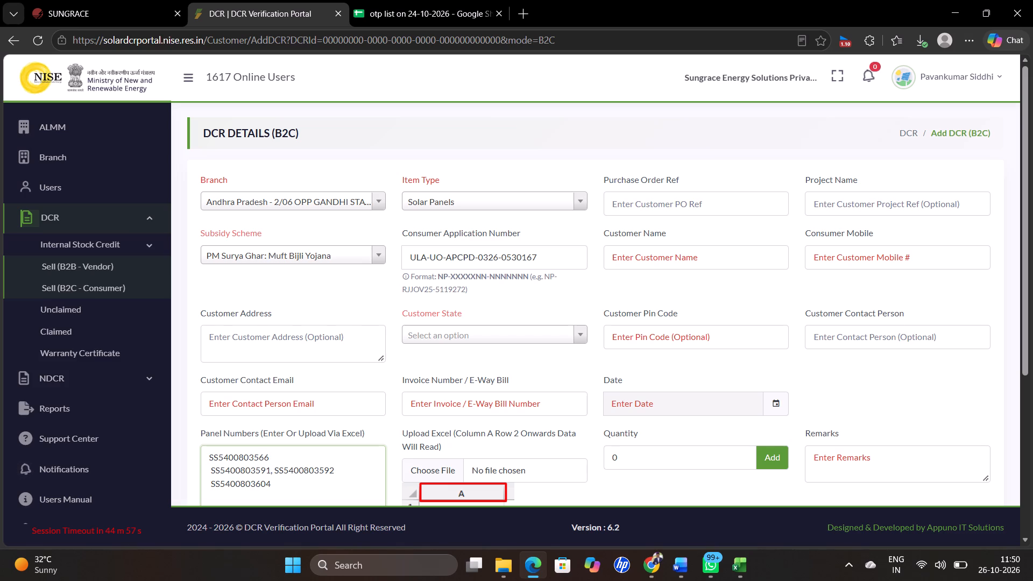
key(Right)
key(Right)
key(Right)
key(Right)
key(Right)
key(Right)
key(Right)
key(Right)
key(Right)
key(Right)
key(Right)
key(Right)
key(Right)
key(Right)
key(BackSpace)
key(Return)
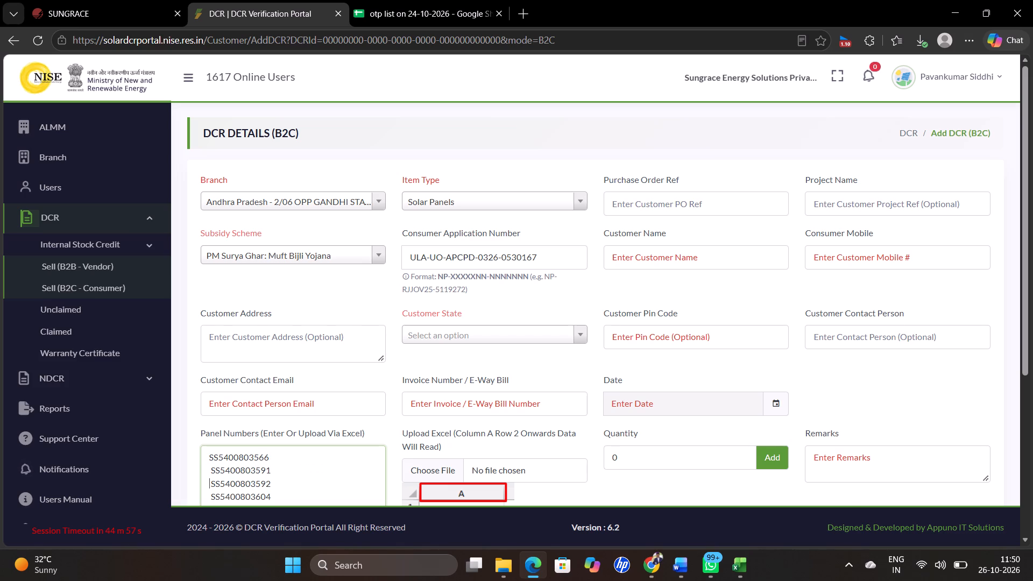
Set the panel quantity to 4.
click(694, 454)
key(BackSpace)
key(4)
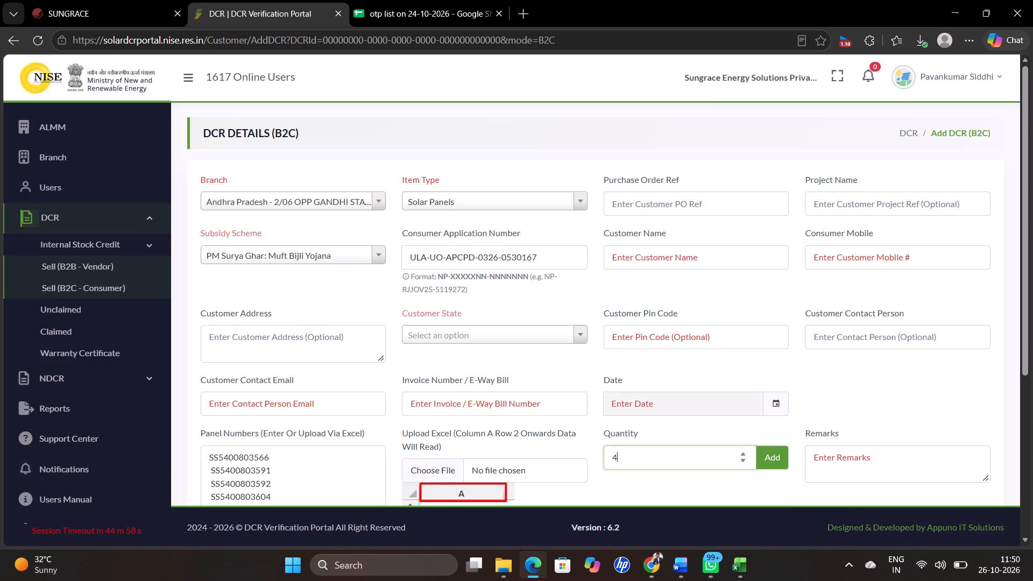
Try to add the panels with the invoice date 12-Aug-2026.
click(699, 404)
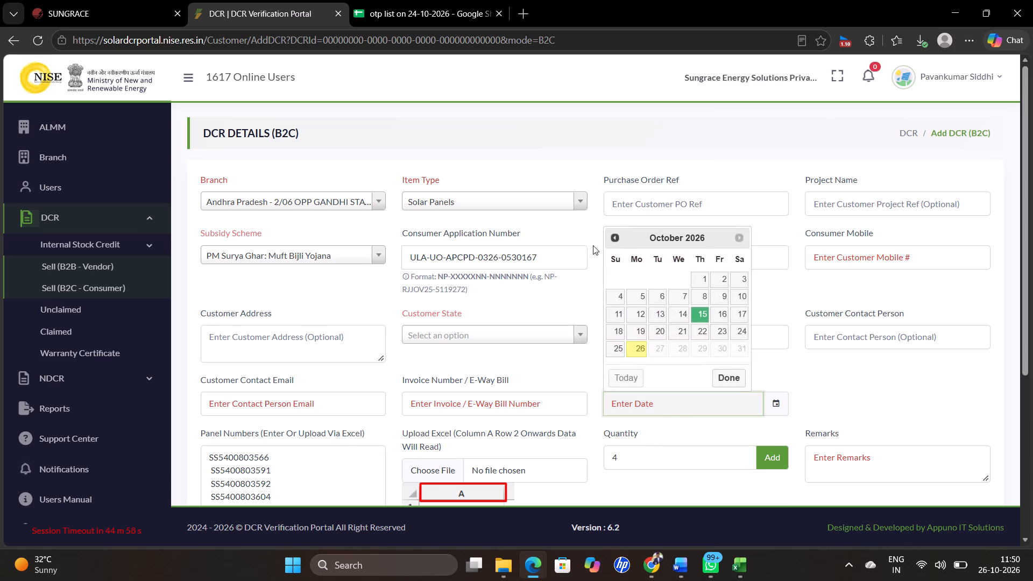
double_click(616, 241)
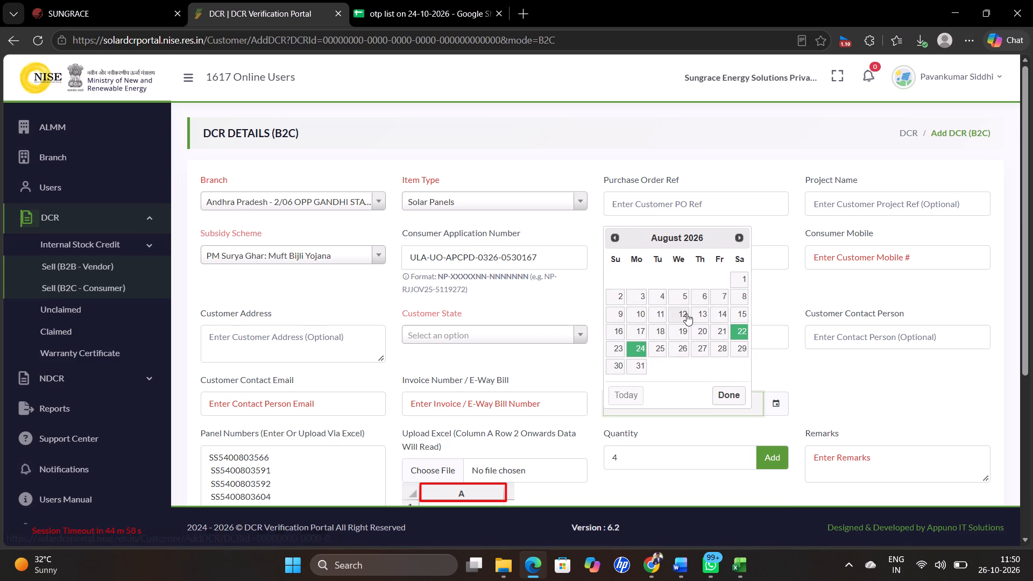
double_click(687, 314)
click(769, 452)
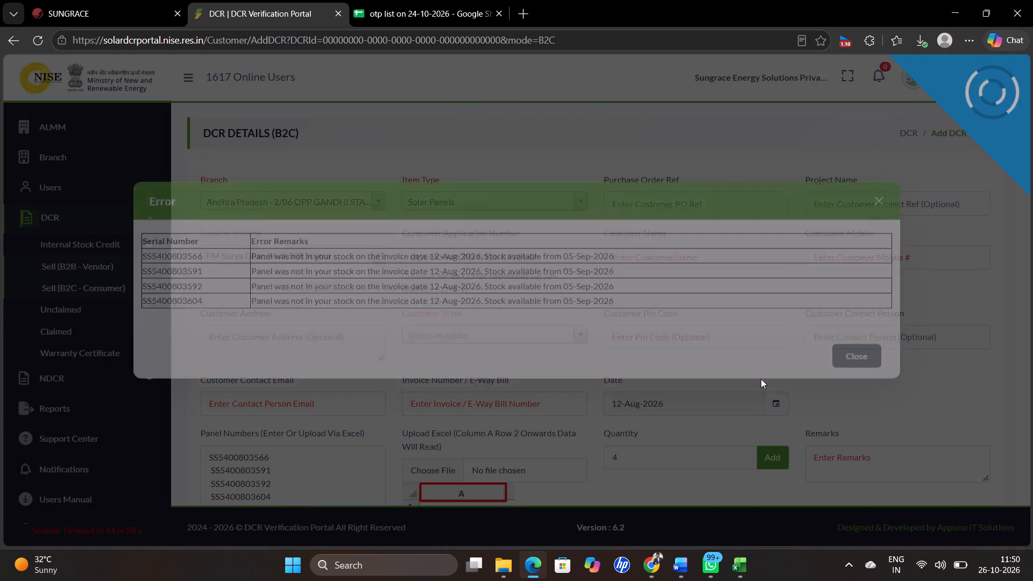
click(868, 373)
Set the invoice date to 08-Sep-2026 and add the four panels to the DCR entry.
click(713, 404)
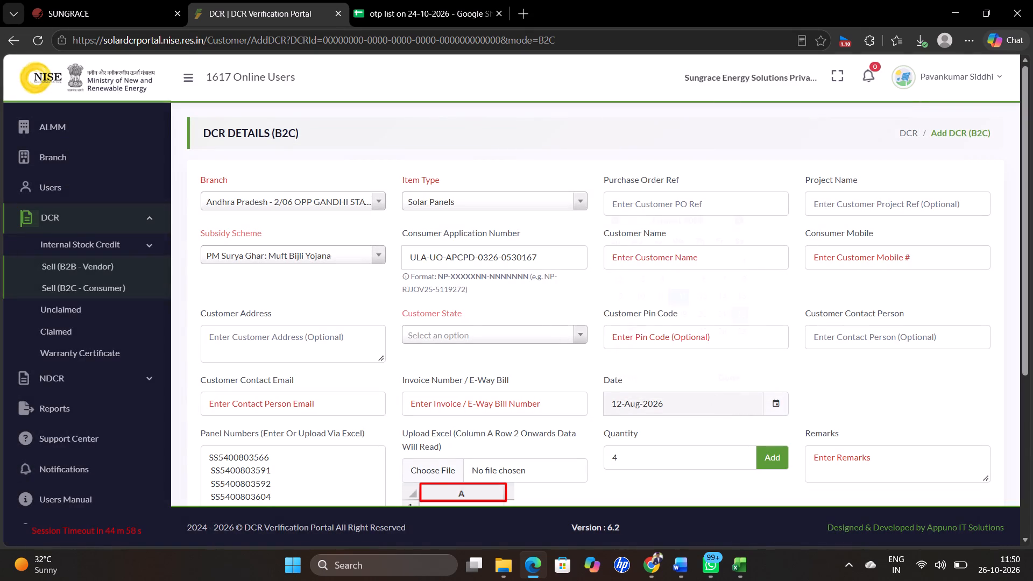
double_click(744, 221)
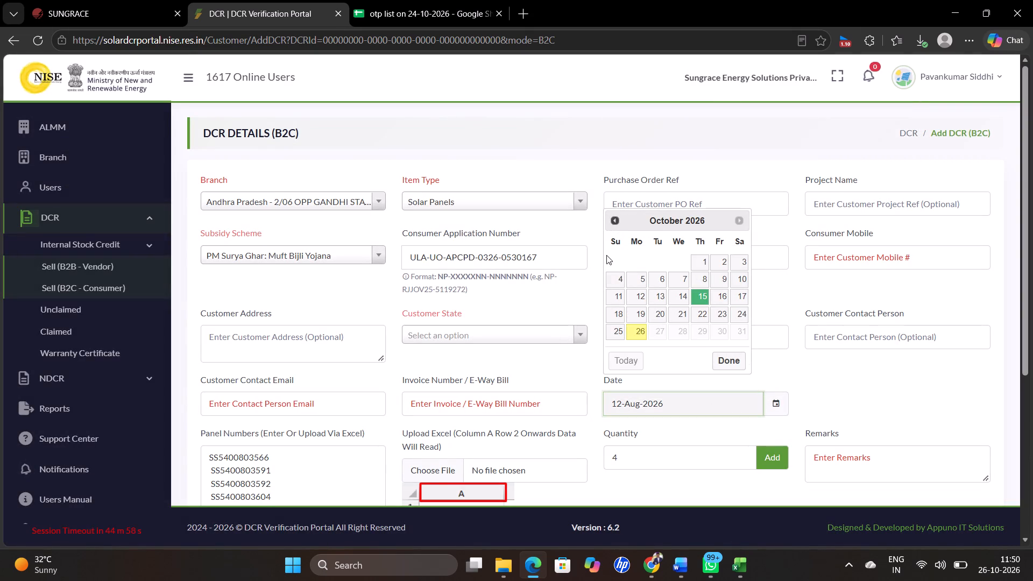
click(610, 223)
click(649, 281)
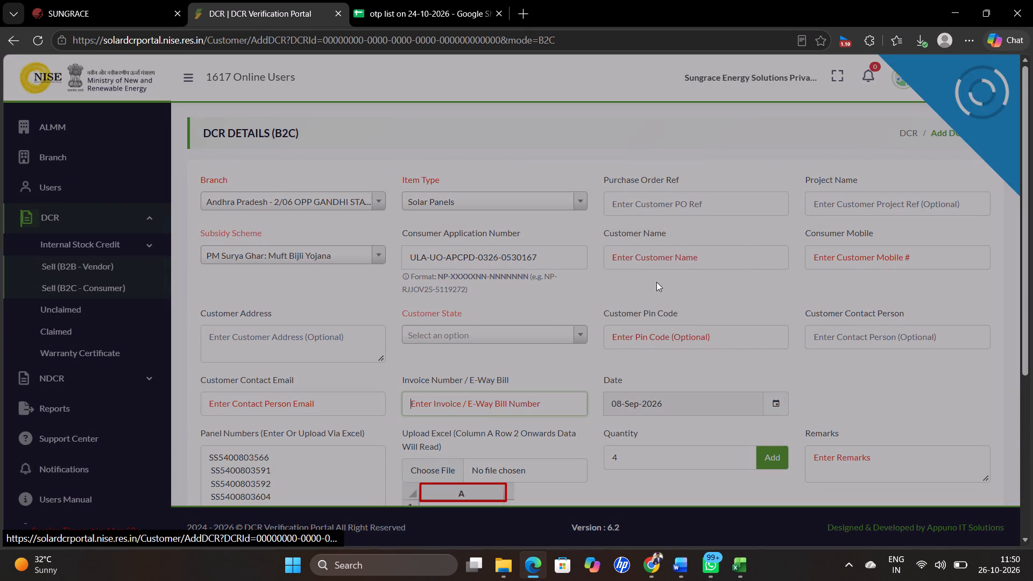
scroll(582, 464, down, 3)
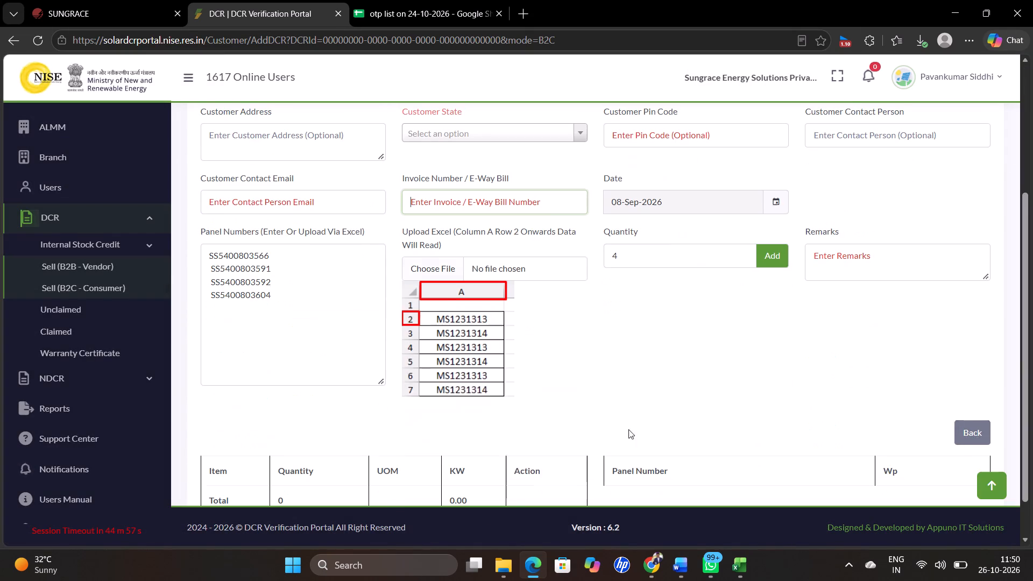
click(763, 260)
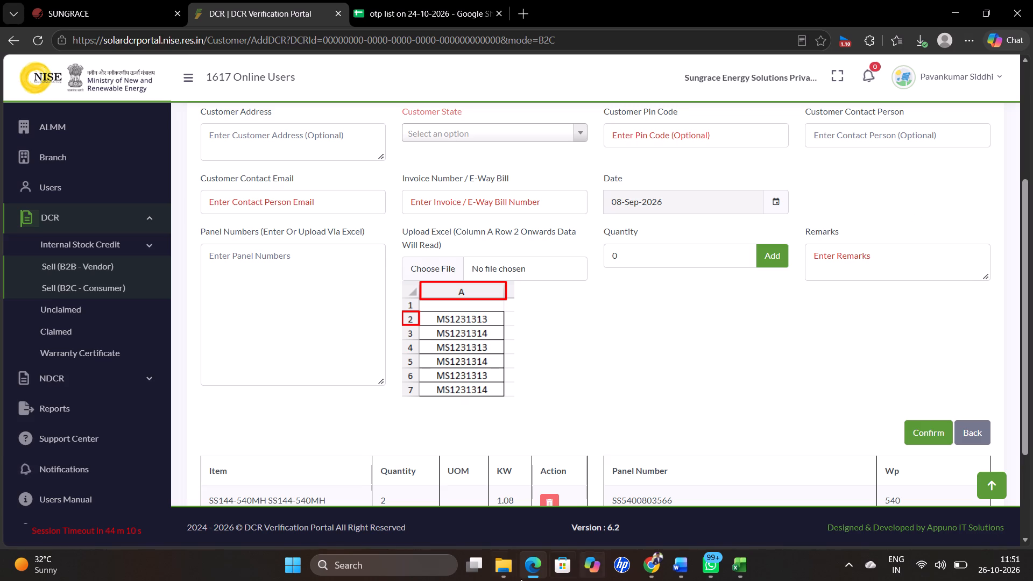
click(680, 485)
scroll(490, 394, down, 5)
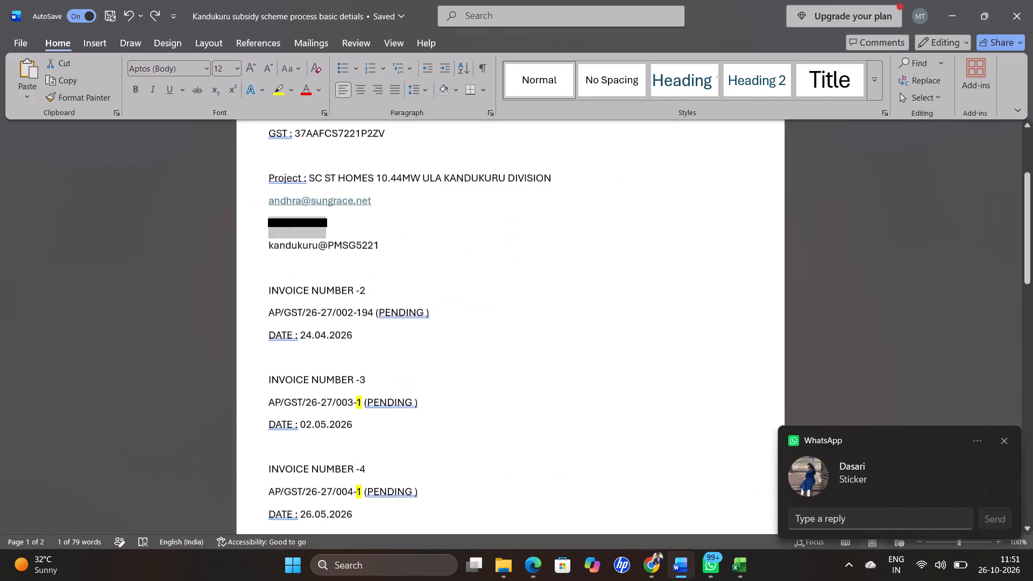
Copy the contact mobile number from the Word document into the Consumer Mobile field of the DCR entry.
key(ctrl+c)
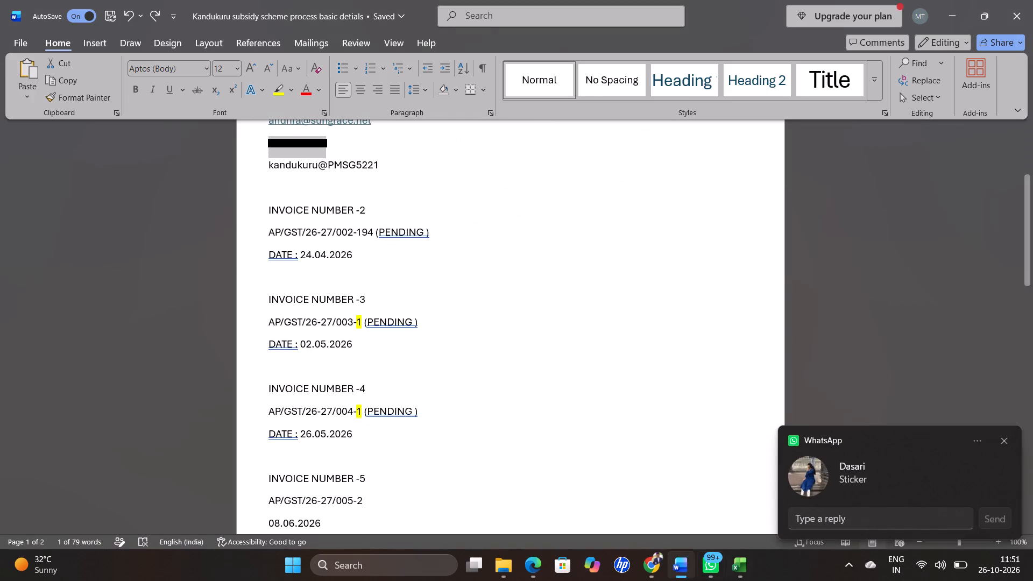
click(542, 519)
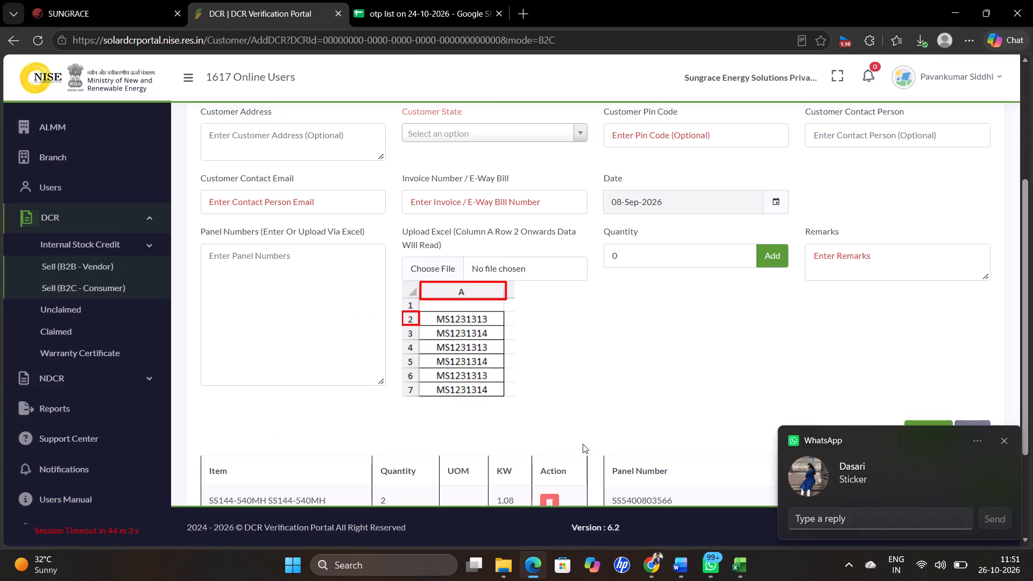
scroll(806, 190, up, 4)
click(873, 244)
click(872, 253)
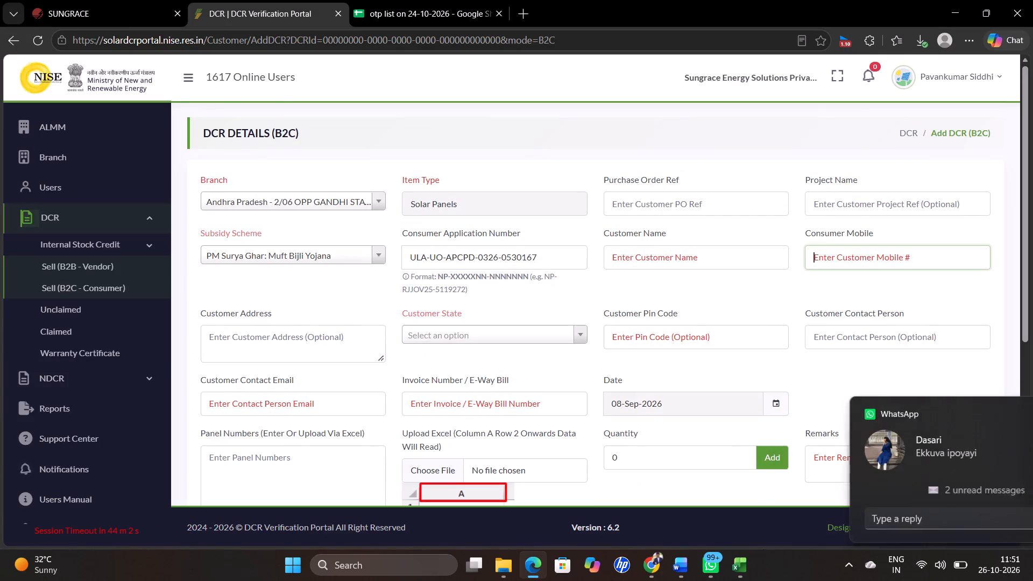
key(ctrl+v)
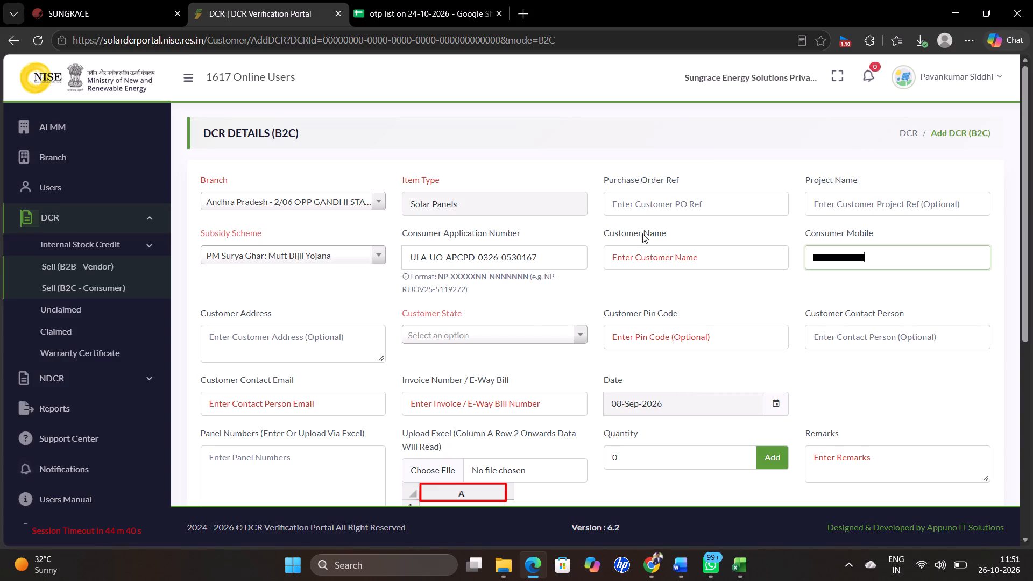
Copy the customer's address from the SUNGRACE work order's Quick Copy Details and return to the B2C DCR form.
click(646, 254)
click(79, 2)
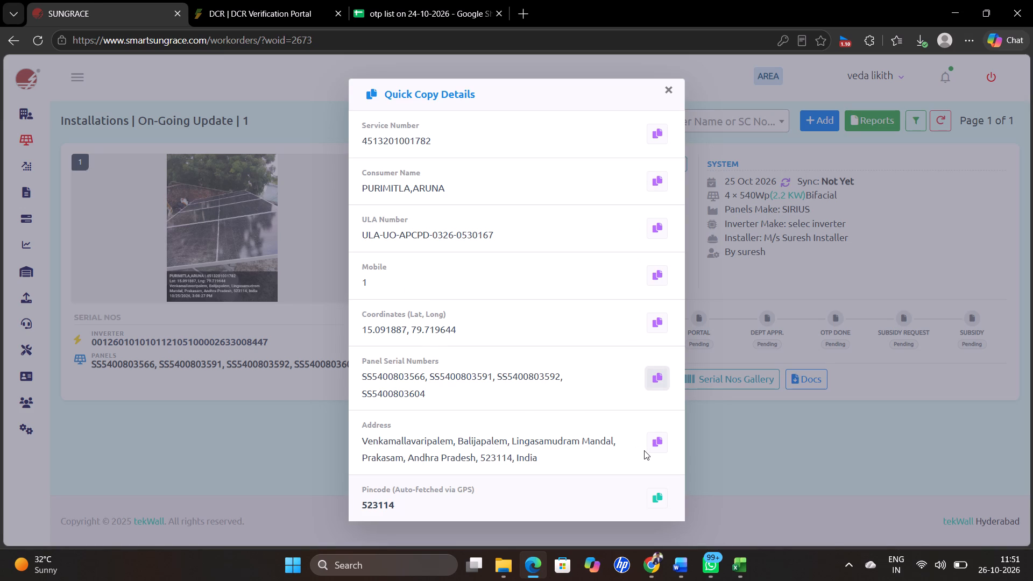
click(644, 450)
click(654, 442)
click(638, 159)
click(289, 7)
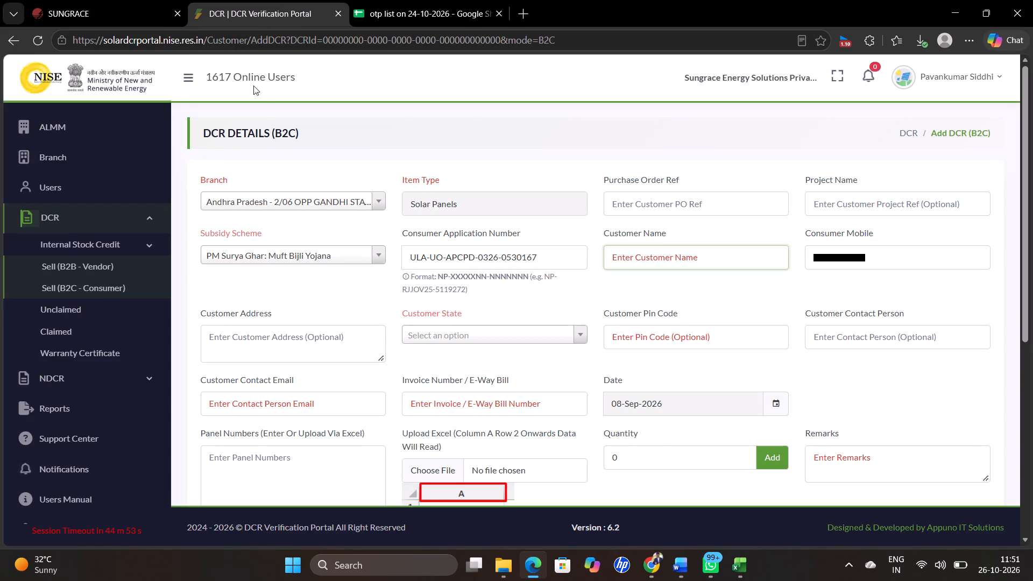
Paste the copied consumer address into the Remarks of the DCR form.
click(865, 447)
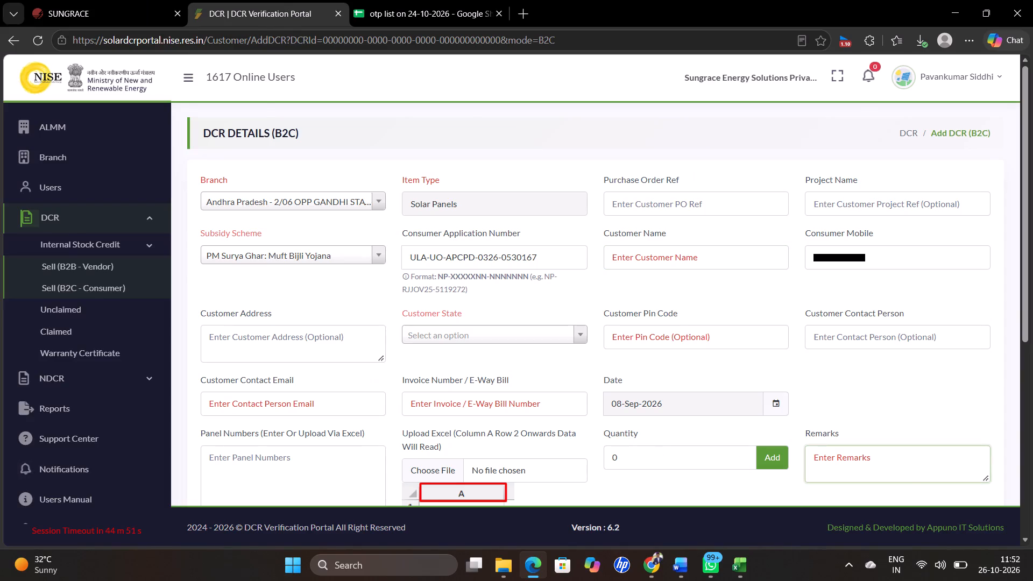
key(ctrl+v)
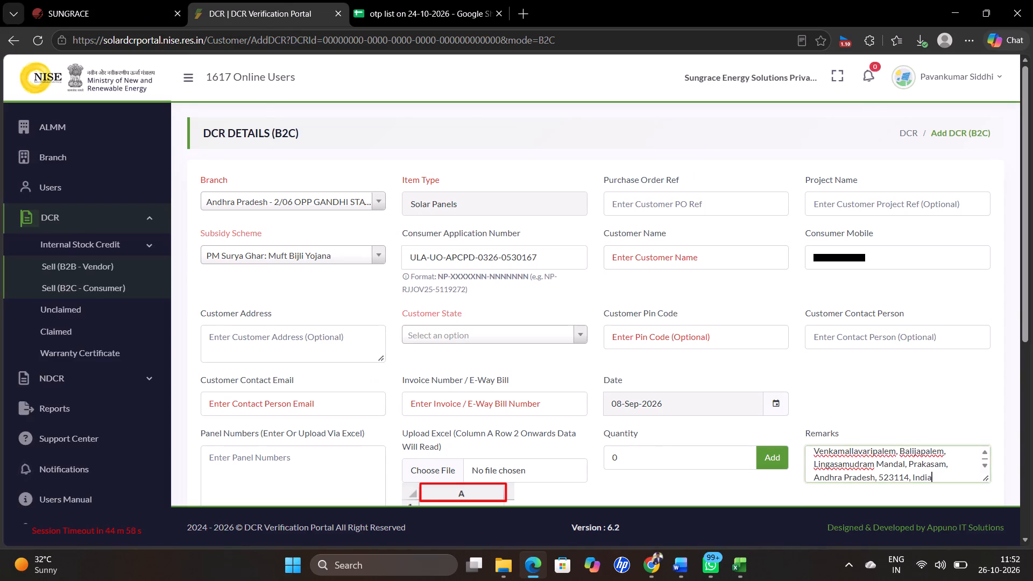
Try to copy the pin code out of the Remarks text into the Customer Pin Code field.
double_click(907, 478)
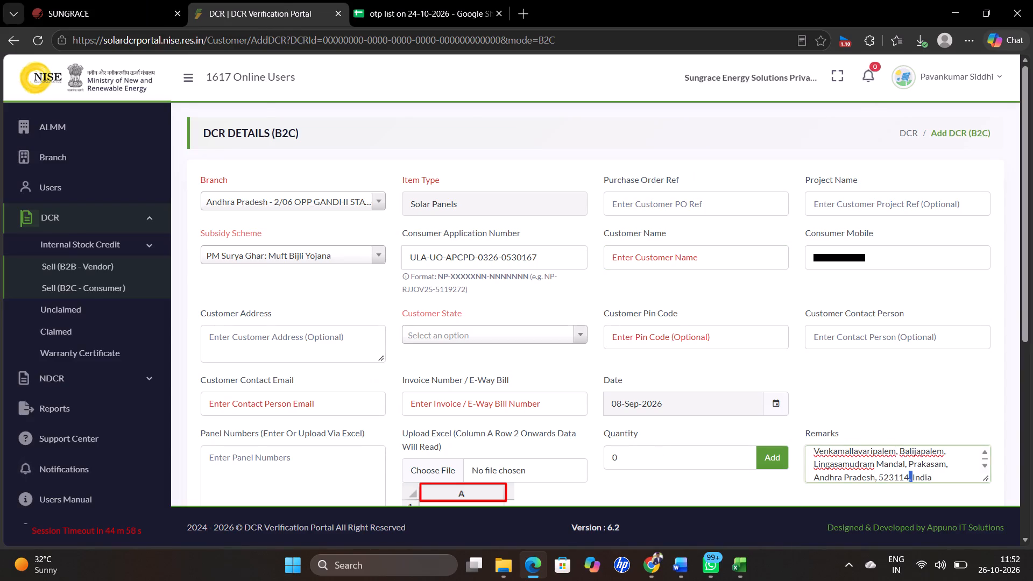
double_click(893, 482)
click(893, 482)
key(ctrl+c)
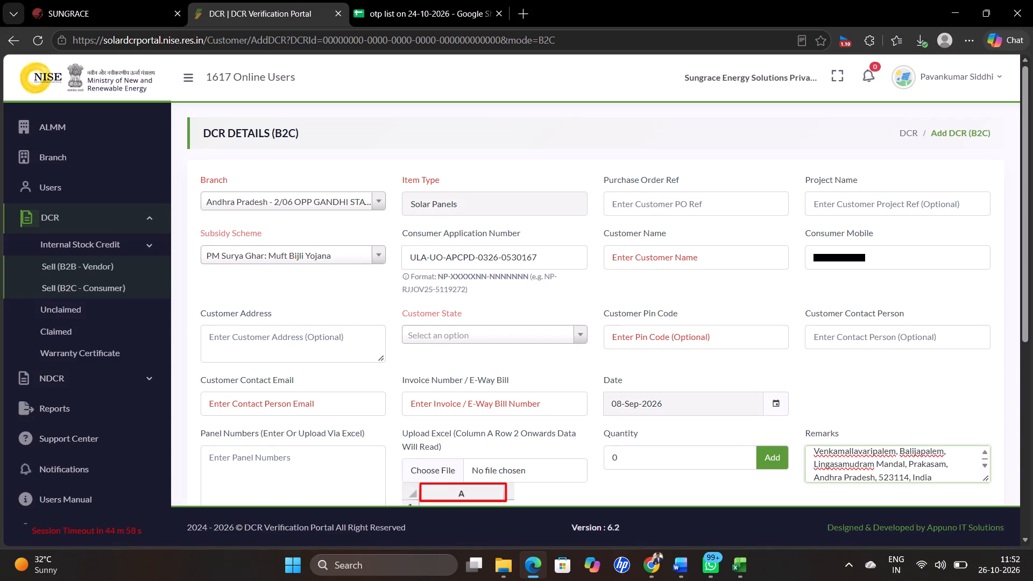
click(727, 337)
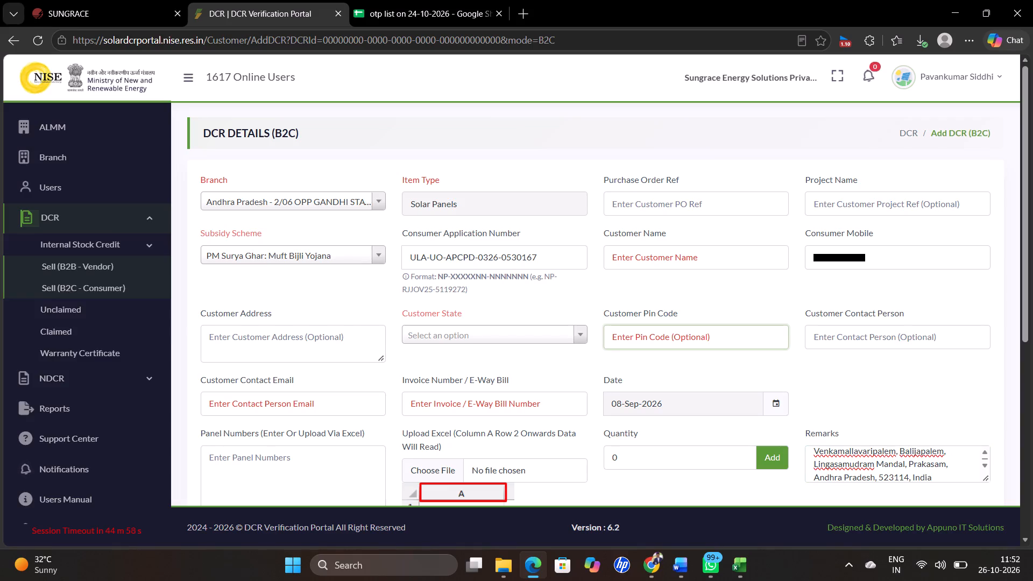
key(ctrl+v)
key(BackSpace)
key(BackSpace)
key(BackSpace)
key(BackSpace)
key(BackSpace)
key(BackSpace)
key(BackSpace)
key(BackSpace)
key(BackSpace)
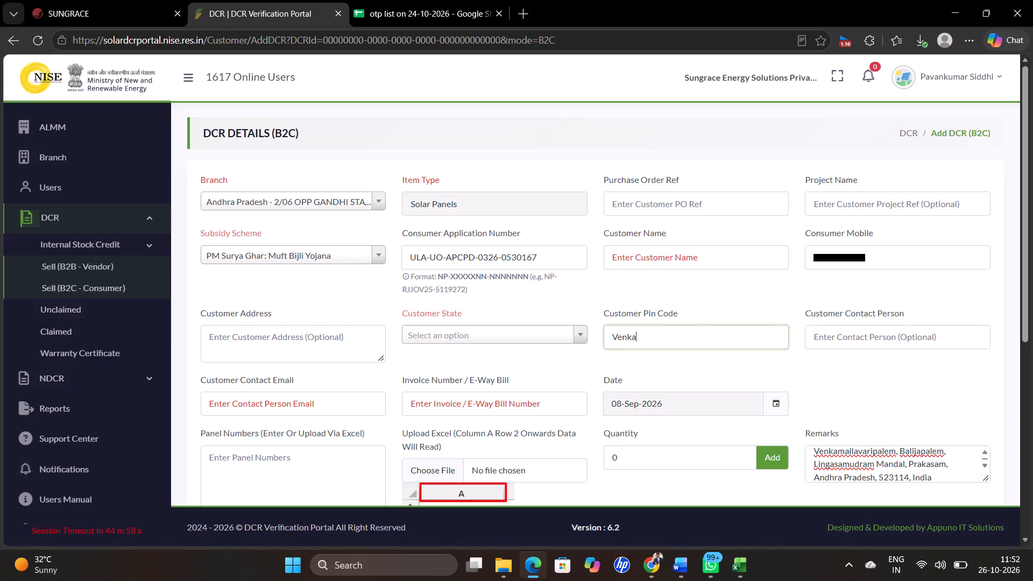
Copy the consumer's pincode from the SUNGRACE Quick Copy Details into the Customer Pin Code field of the DCR form.
click(108, 2)
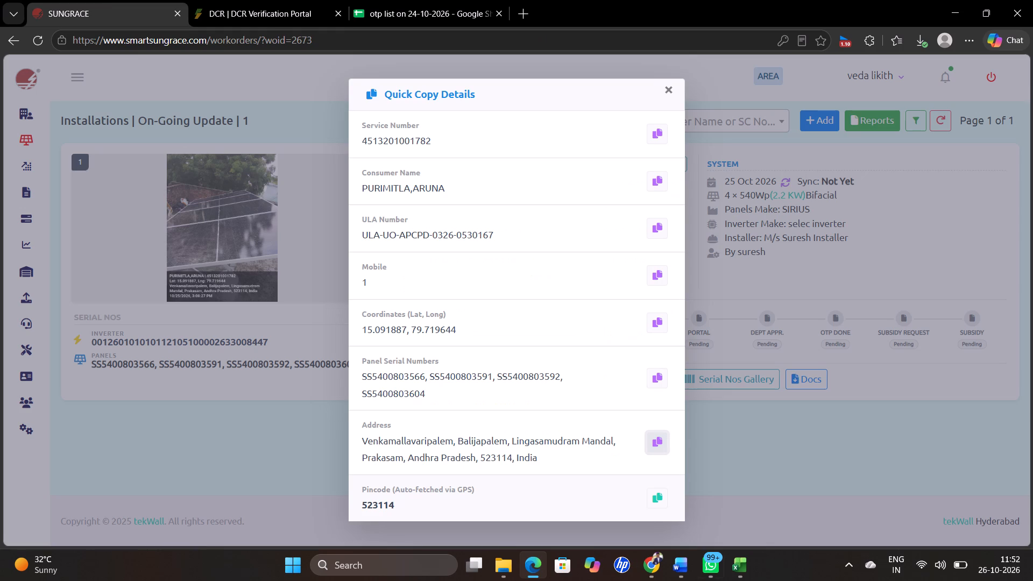
click(661, 502)
click(655, 123)
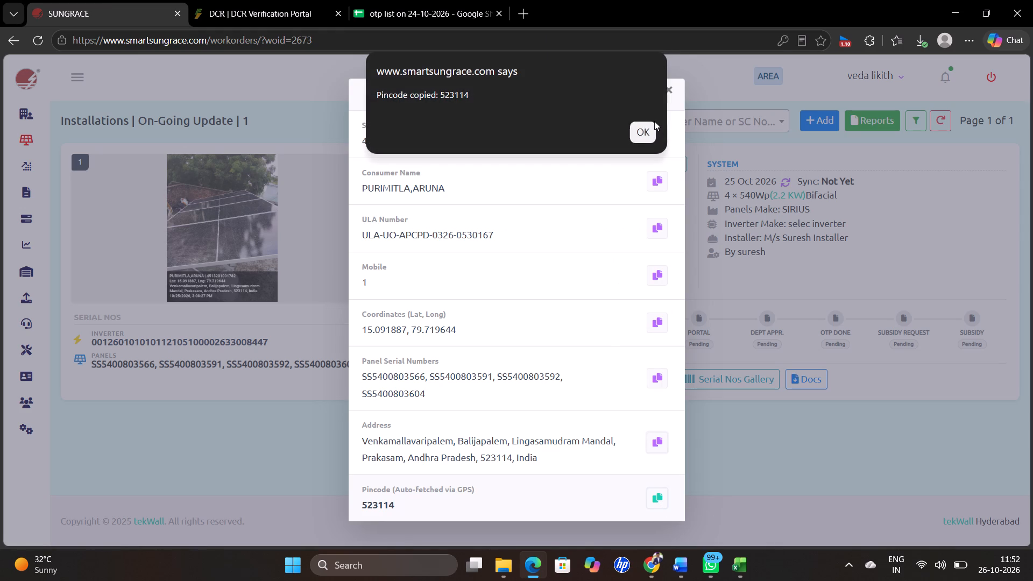
click(645, 130)
click(267, 2)
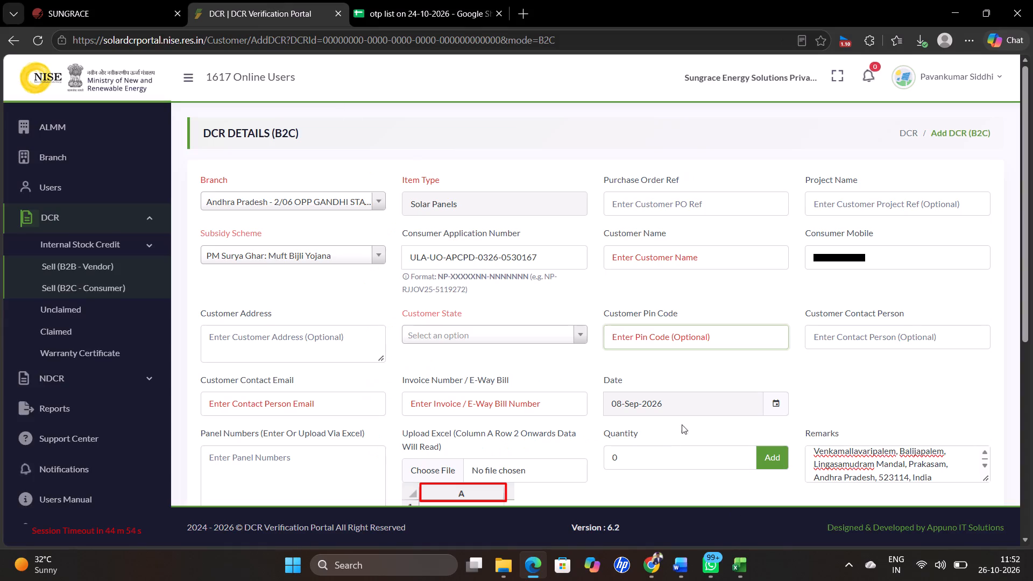
click(662, 343)
key(ctrl+v)
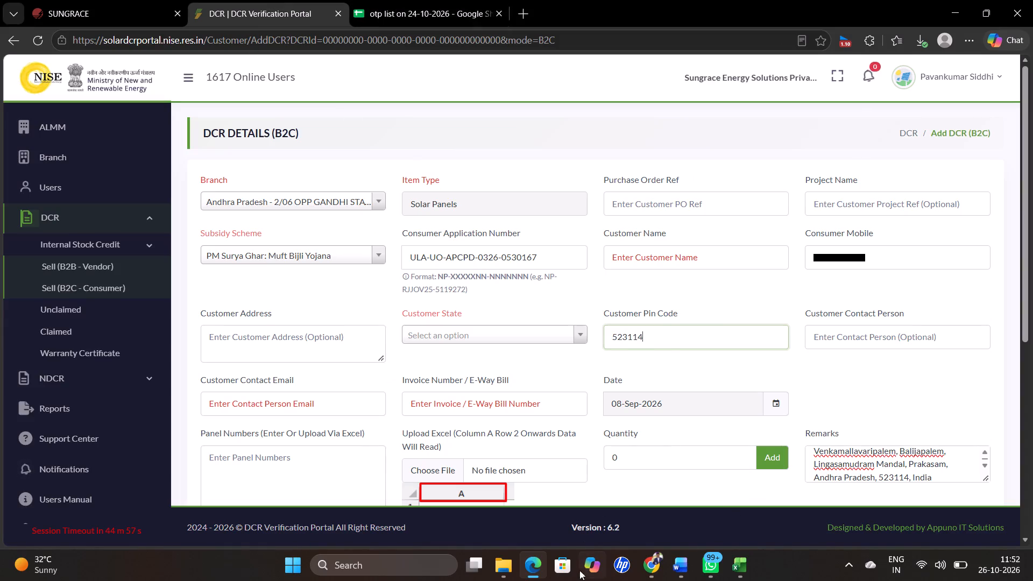
Copy the contact email address from the Word document into the Customer Contact Email field of the DCR form.
click(666, 534)
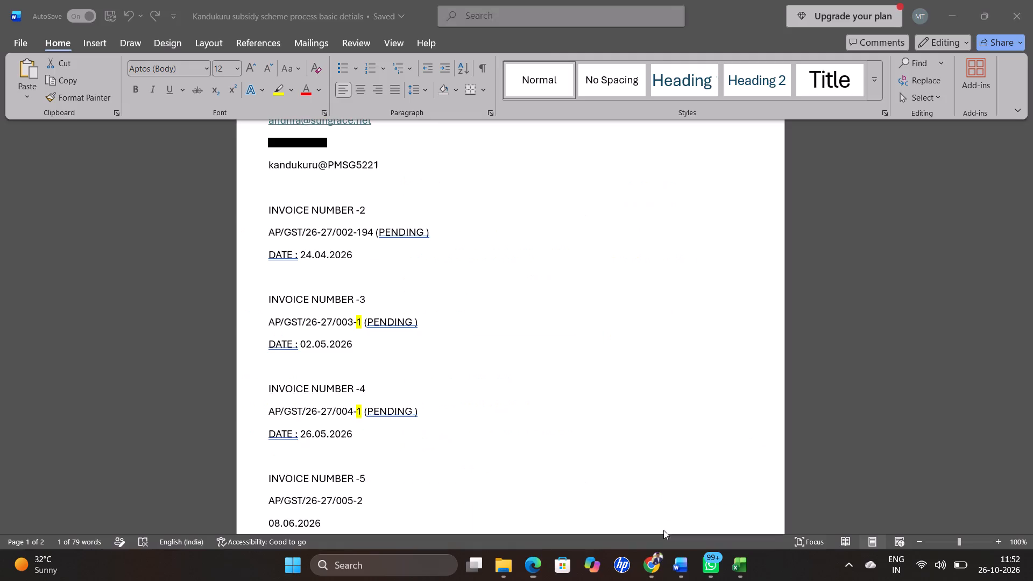
scroll(383, 211, up, 4)
drag(267, 250, 390, 260)
key(ctrl+c)
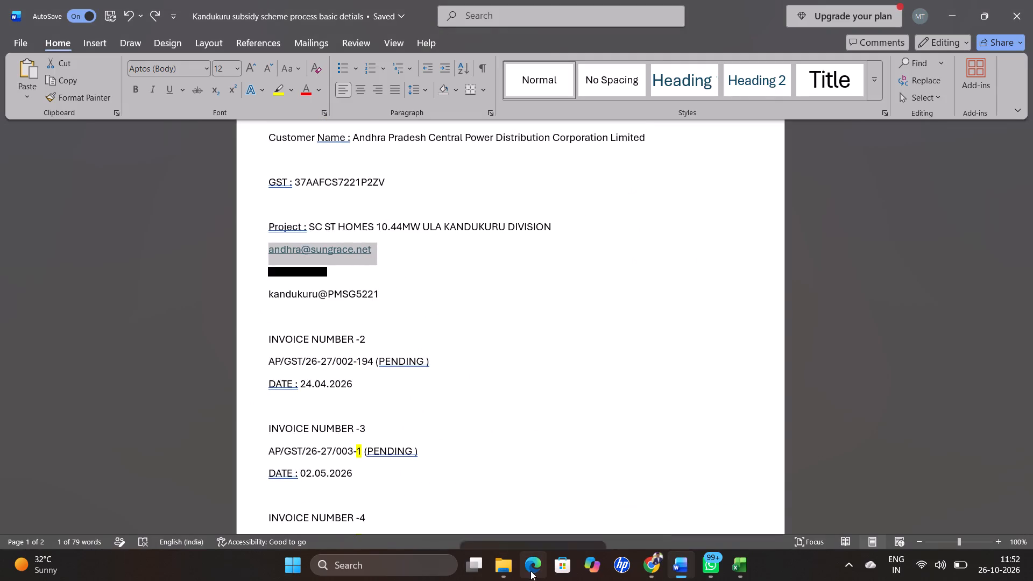
click(522, 521)
scroll(403, 509, down, 4)
scroll(290, 307, up, 2)
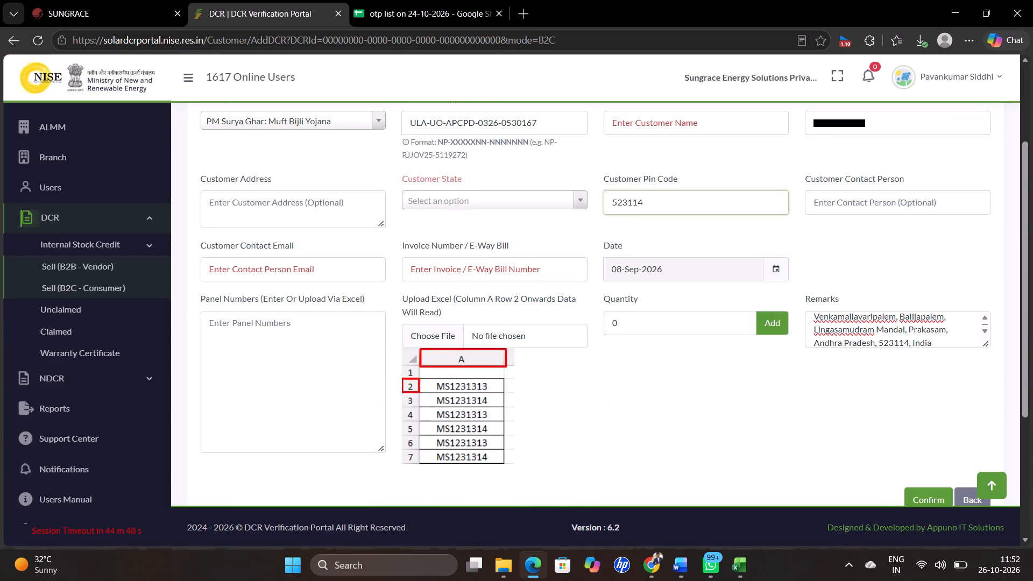
click(317, 264)
key(ctrl+v)
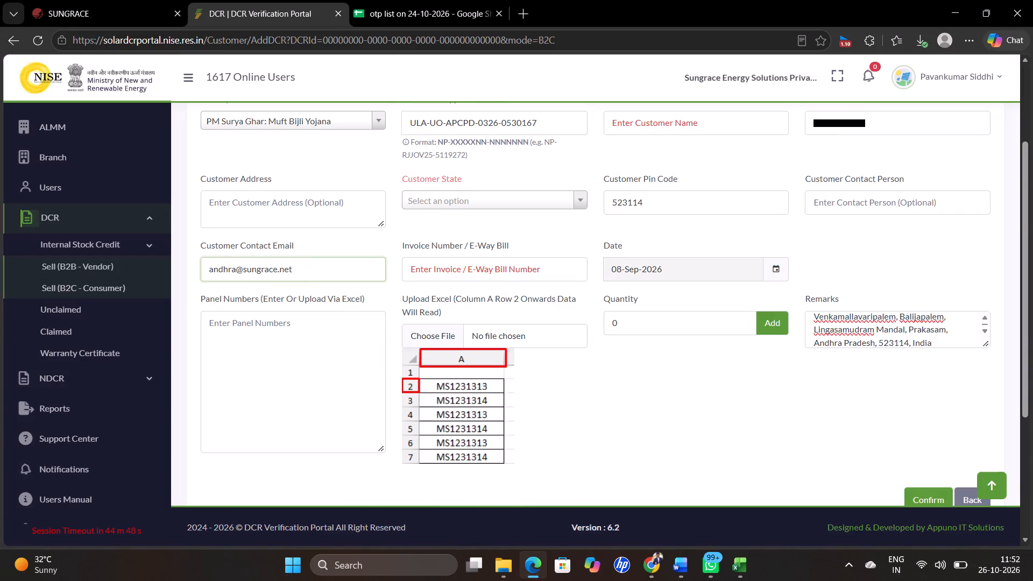
Copy the customer name Andhra Pradesh Central Power Distribution Corporation Limited from the Word document into the DCR form's Customer Name field.
scroll(316, 265, up, 1)
click(128, 0)
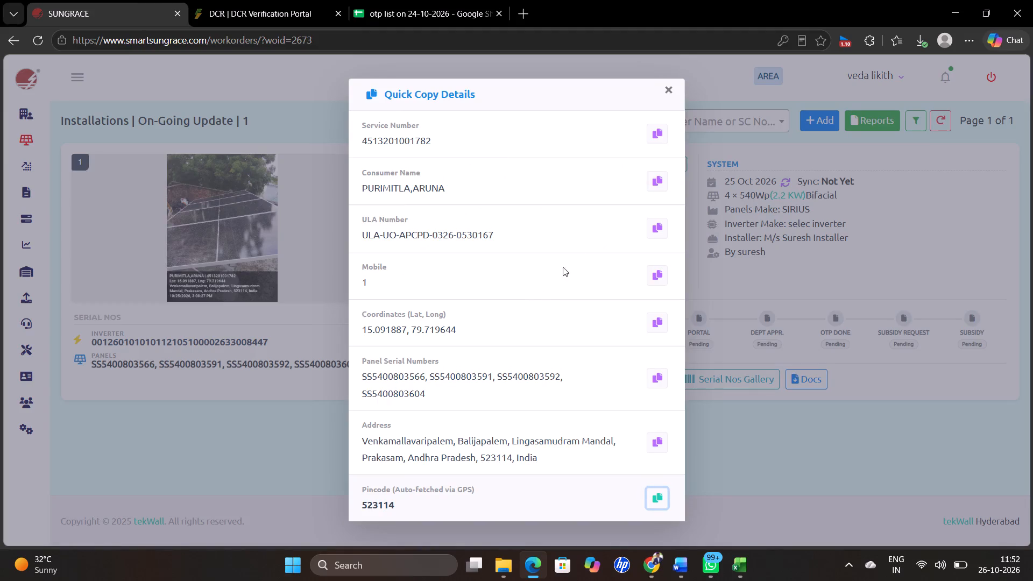
click(292, 21)
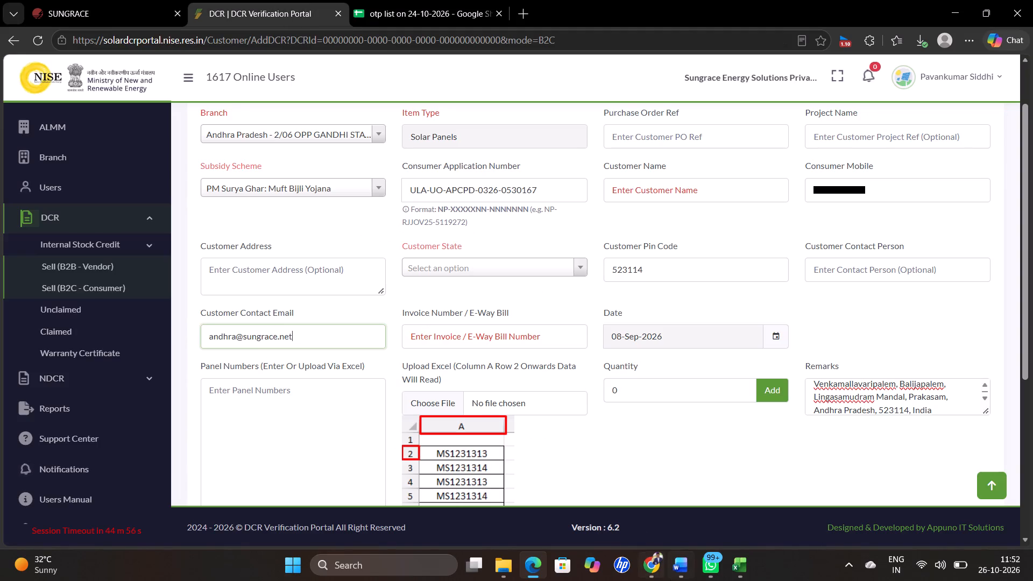
click(664, 521)
scroll(614, 456, up, 12)
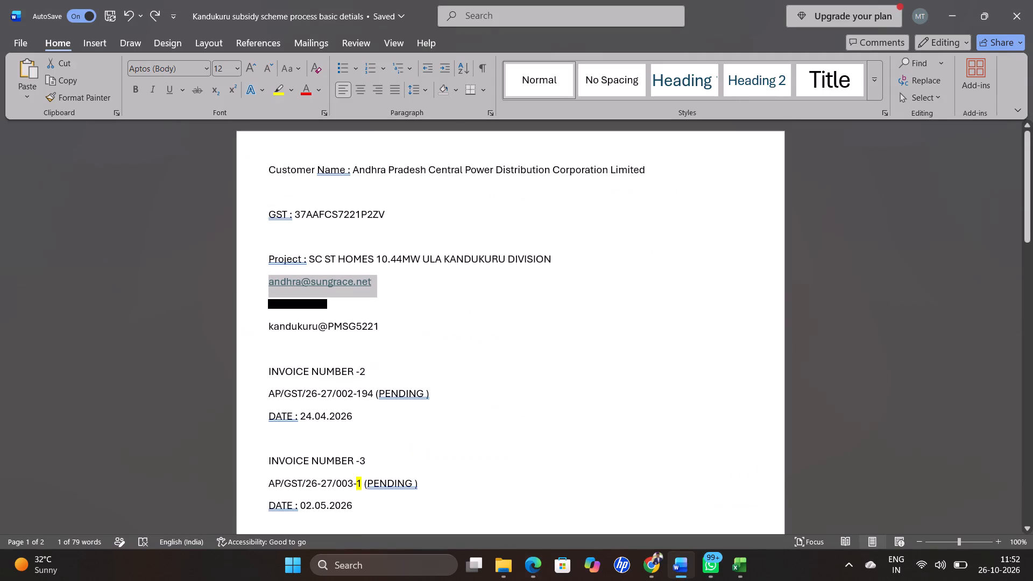
drag(355, 168, 393, 175)
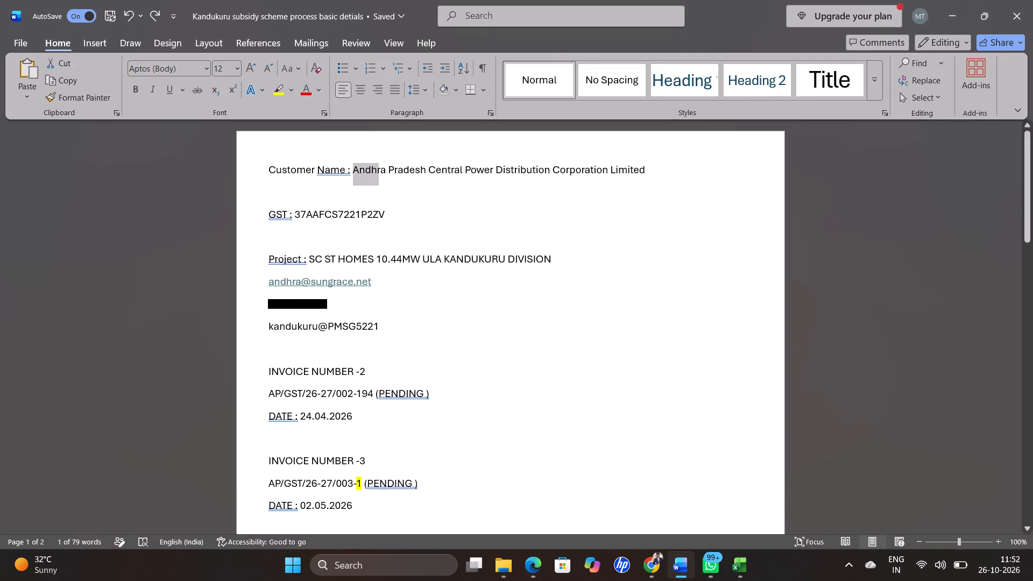
drag(393, 175, 643, 178)
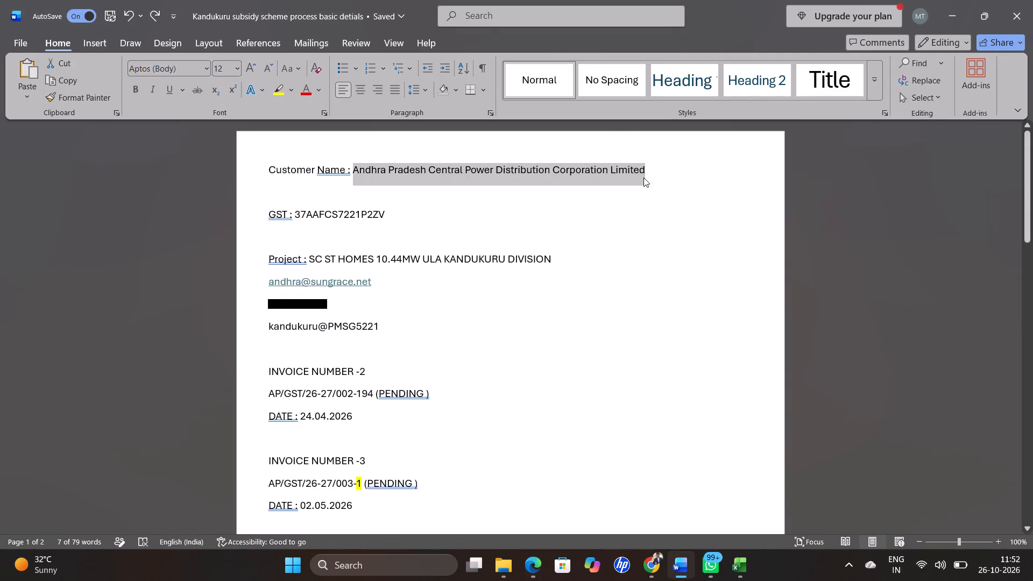
key(ctrl+c)
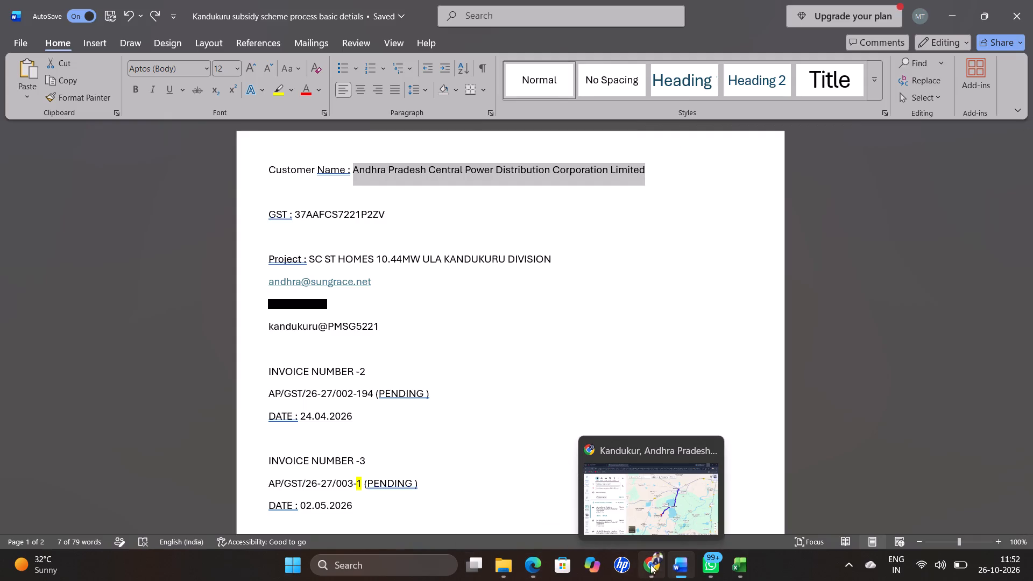
click(511, 492)
scroll(471, 455, up, 2)
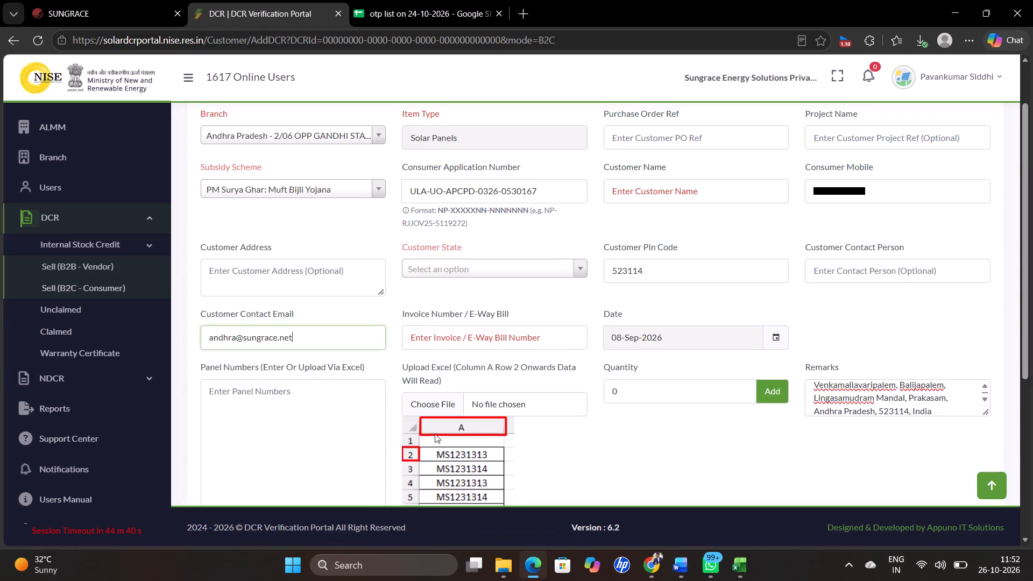
scroll(435, 434, up, 2)
click(647, 260)
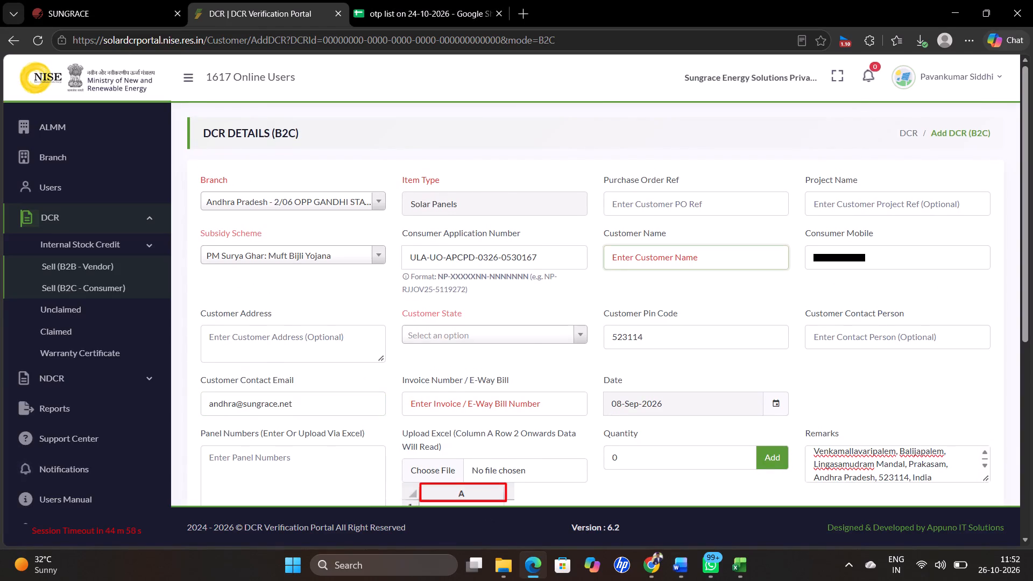
key(ctrl+v)
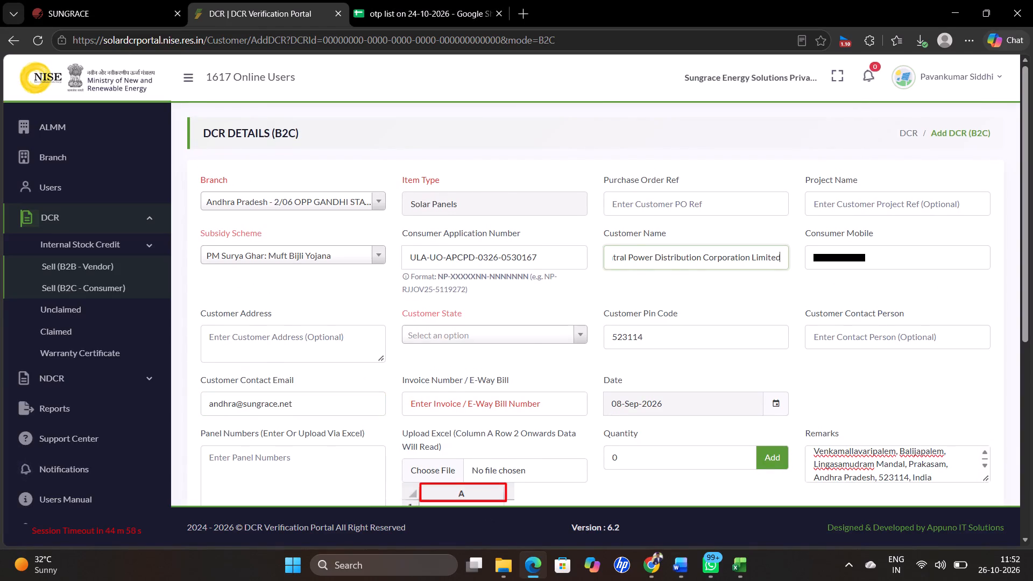
Copy the invoice 8 number prefix from the Word document and enter AP/GST/26-27/008-89 as the invoice number.
click(557, 412)
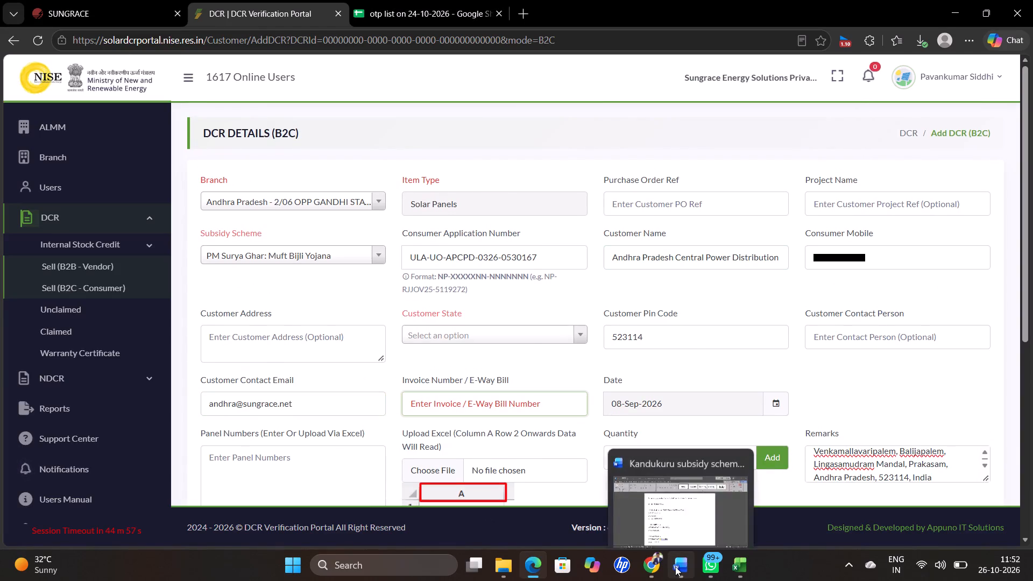
click(663, 509)
scroll(546, 491, down, 8)
scroll(380, 417, down, 1)
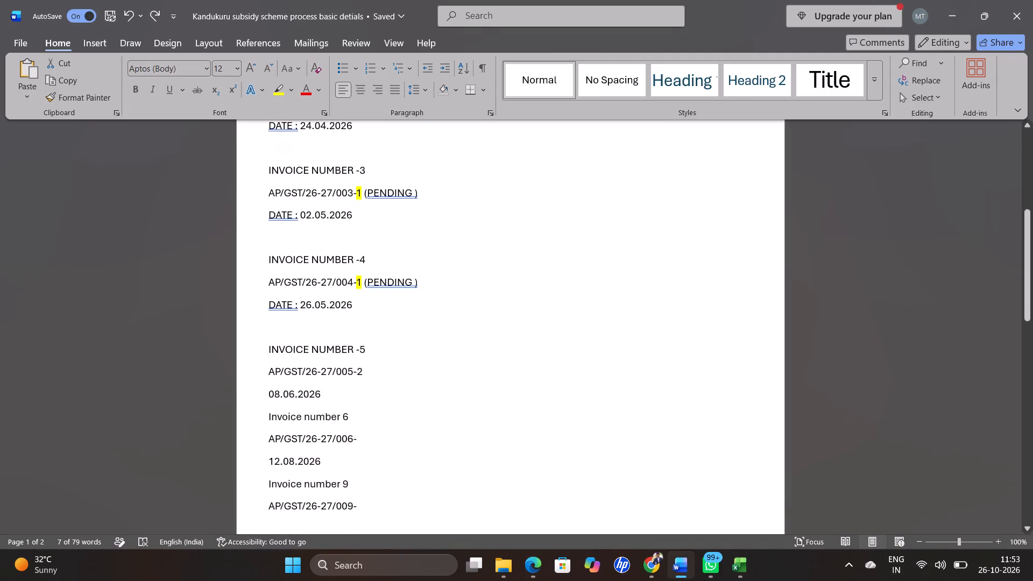
scroll(343, 426, down, 7)
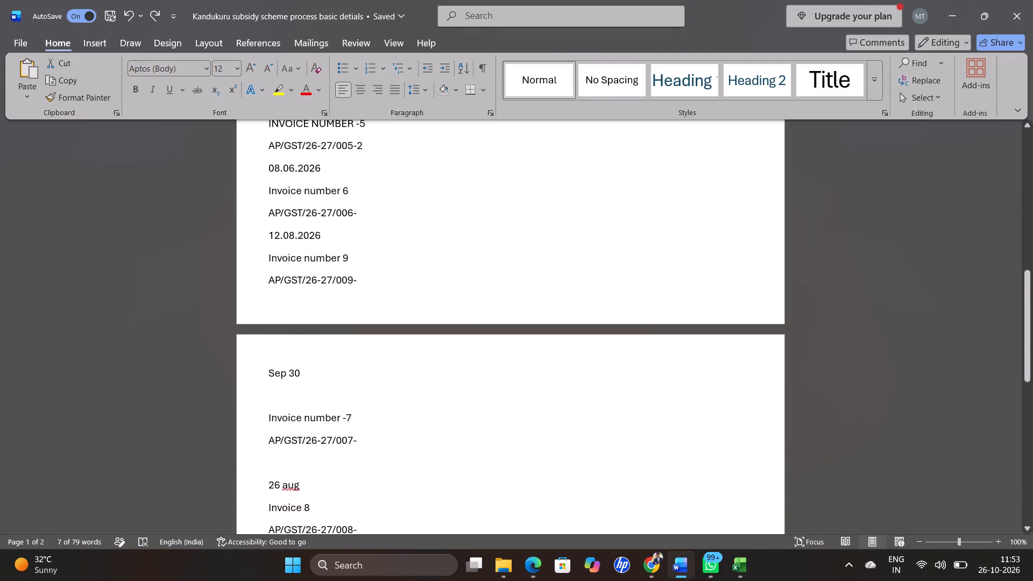
scroll(278, 462, down, 3)
drag(265, 434, 365, 434)
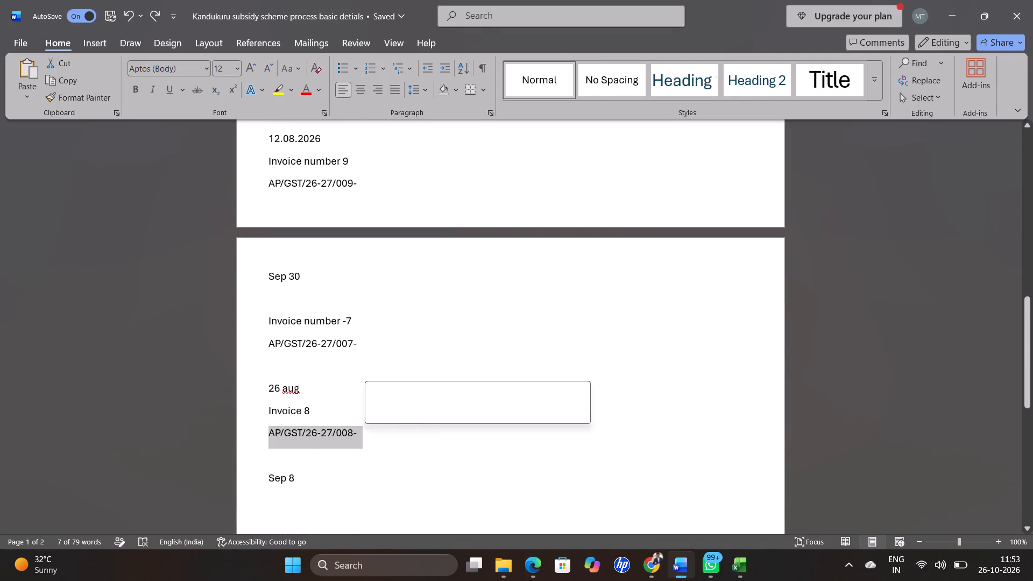
key(ctrl+c)
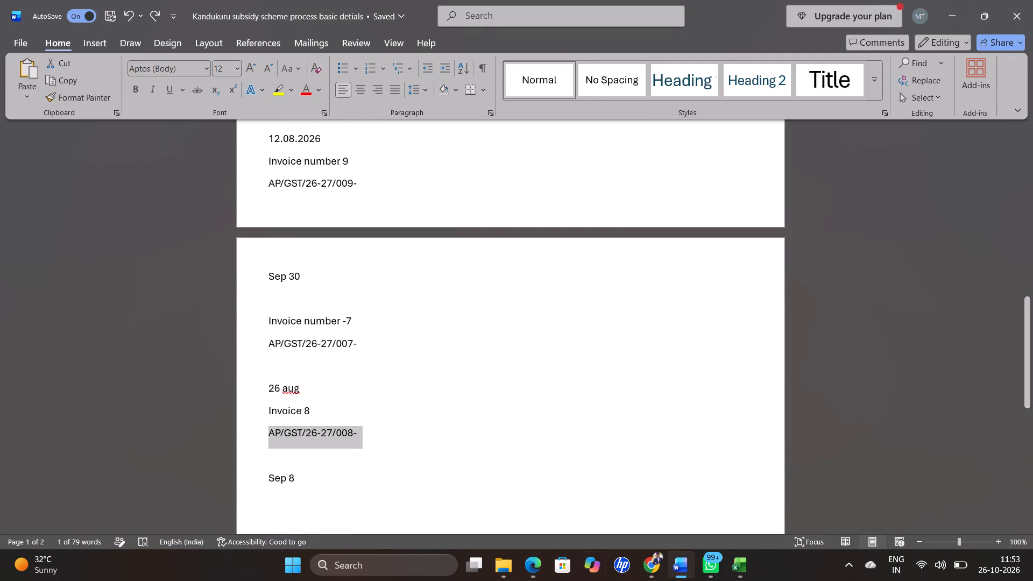
click(528, 519)
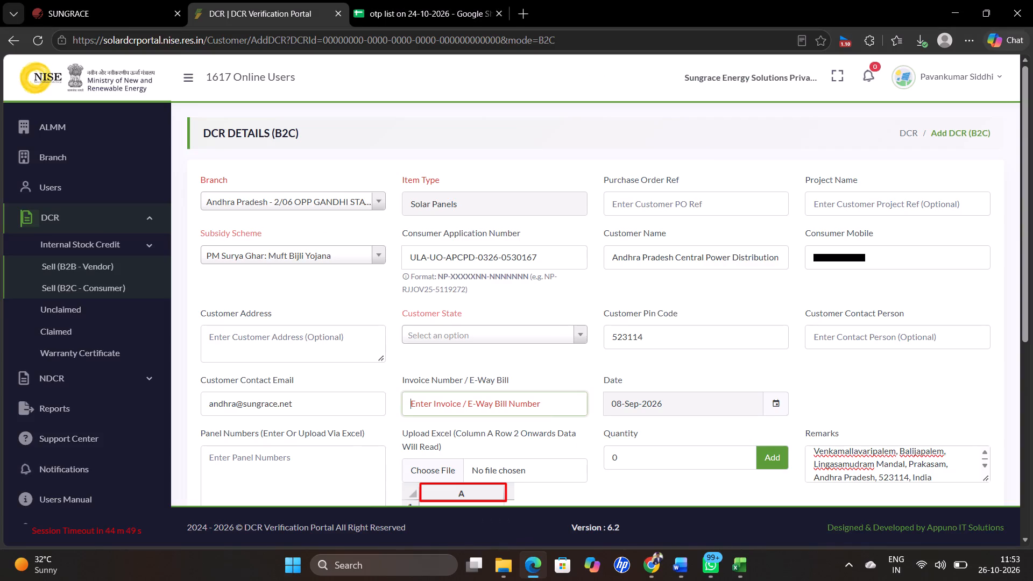
key(ctrl+v)
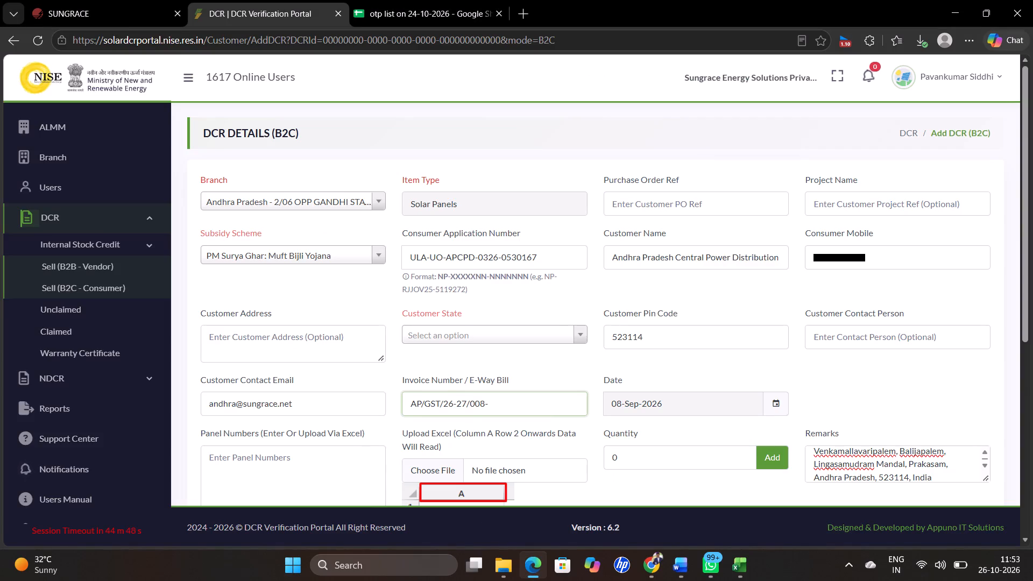
text(89)
Set the Customer State to Andhra Pradesh (37).
click(461, 328)
click(467, 431)
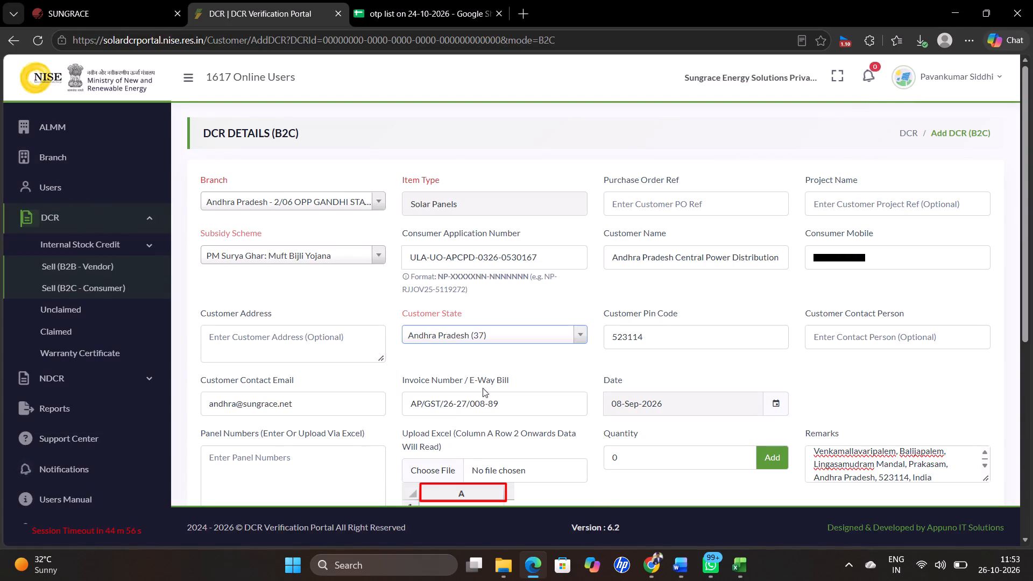
Copy the consumer's service number from the Quick Copy Details in SUNGRACE and return to the DCR form.
scroll(456, 401, down, 3)
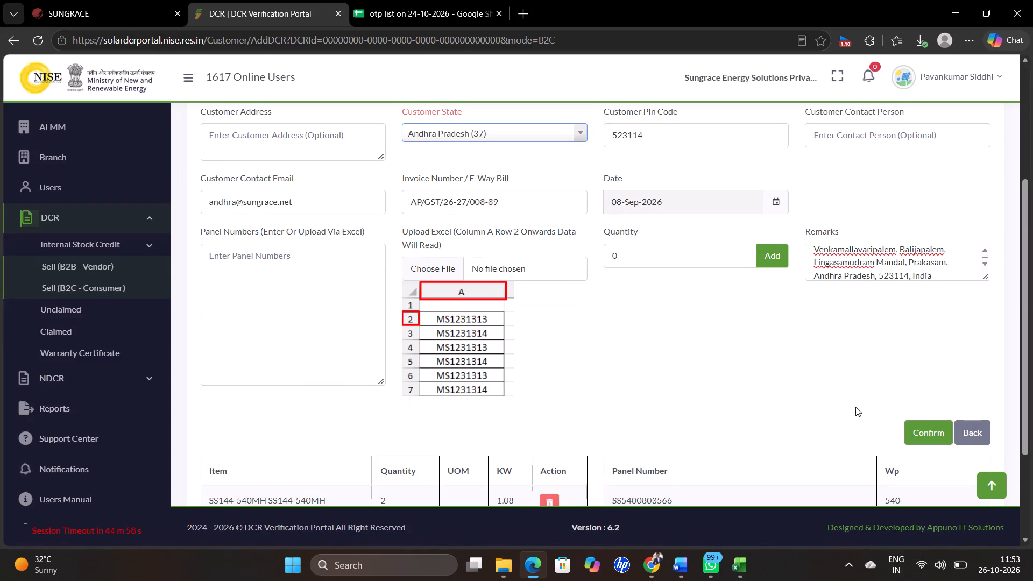
scroll(858, 400, up, 3)
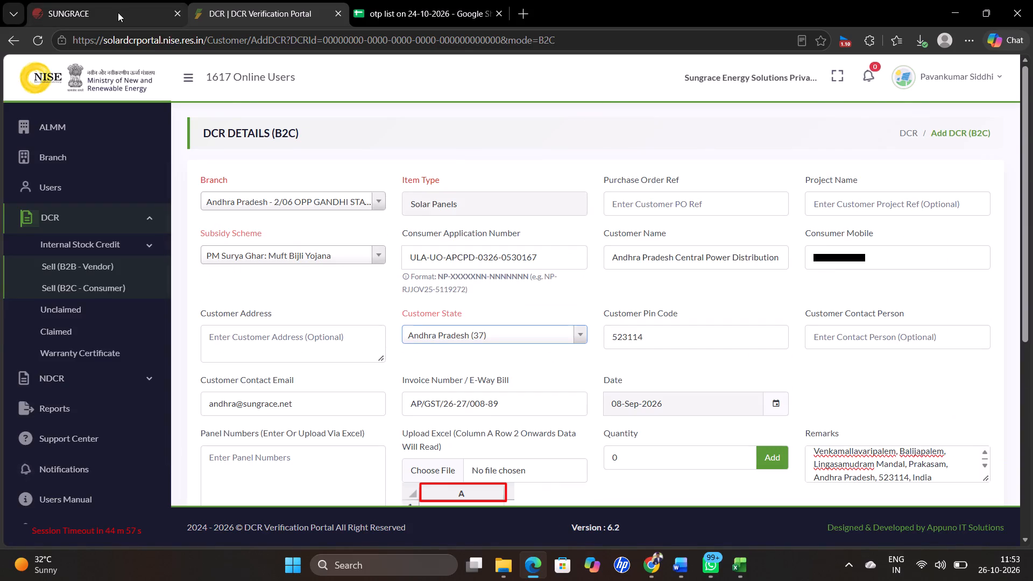
click(117, 11)
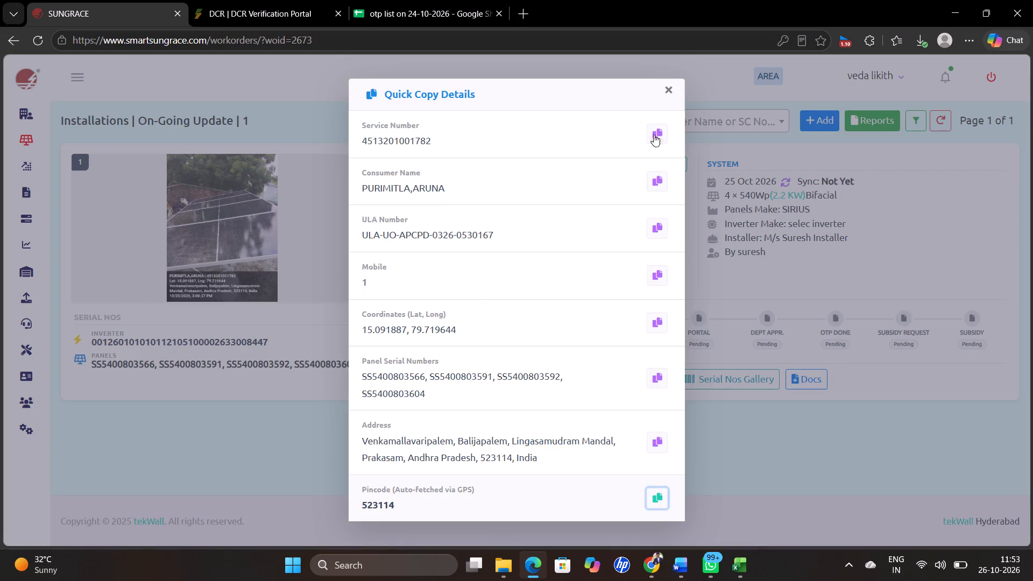
click(654, 134)
click(640, 137)
click(322, 5)
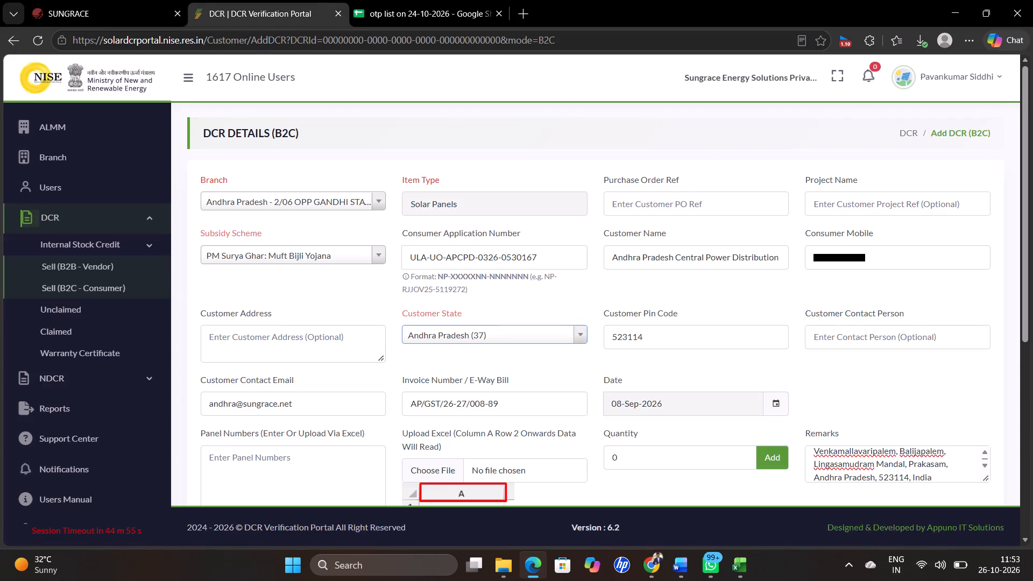
Submit the completed B2C DCR entry and confirm its issue.
scroll(923, 452, down, 3)
scroll(872, 421, down, 4)
click(931, 367)
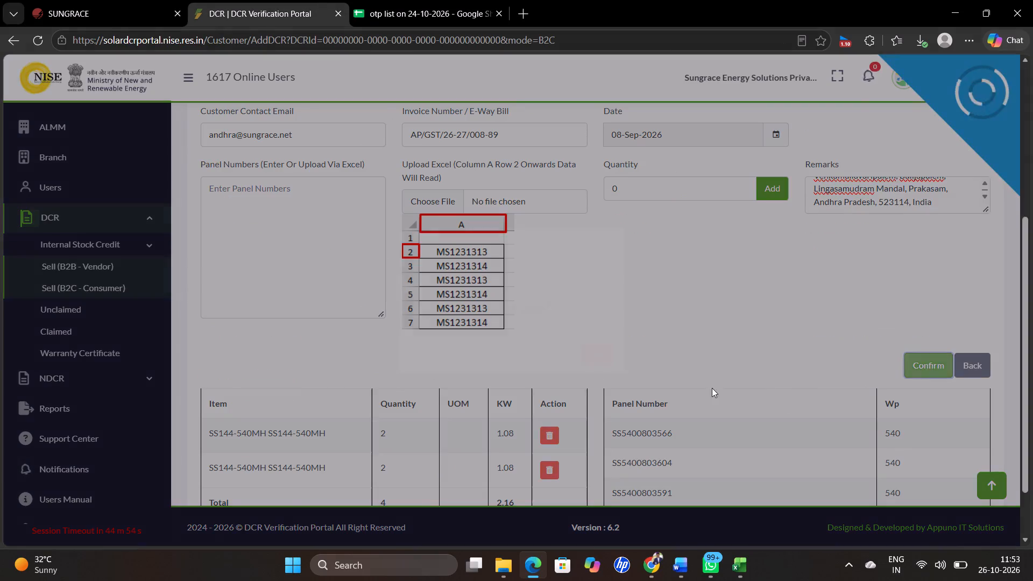
click(647, 381)
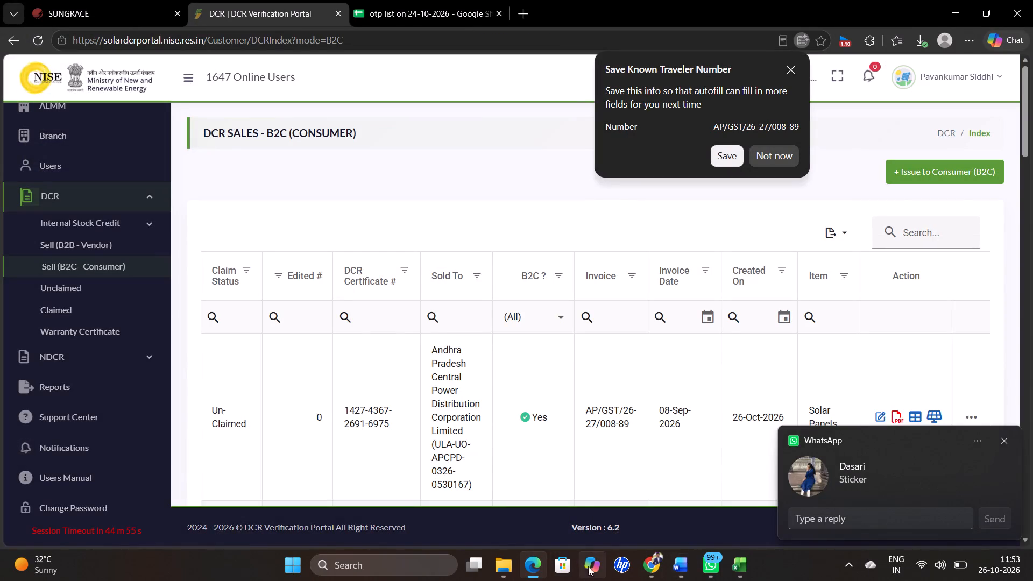
Create a folder named 89 inside the DCR008 folder in File Explorer and open it.
click(494, 514)
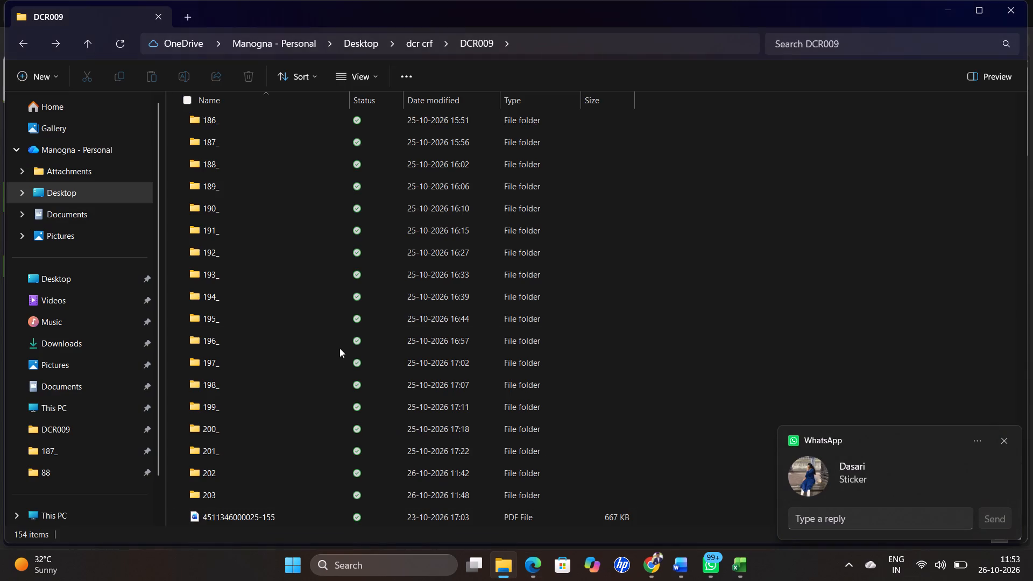
click(448, 46)
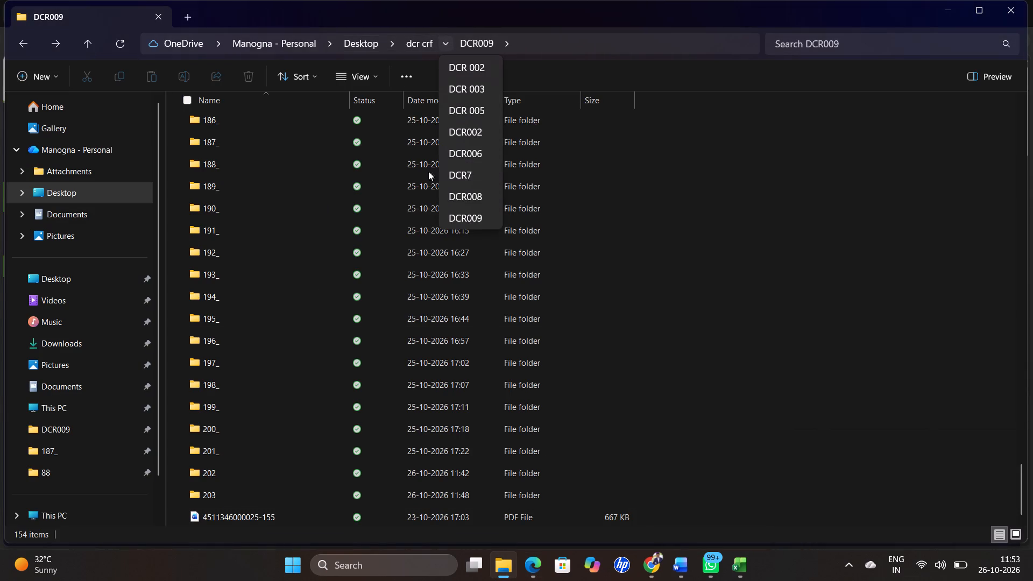
double_click(462, 196)
click(14, 70)
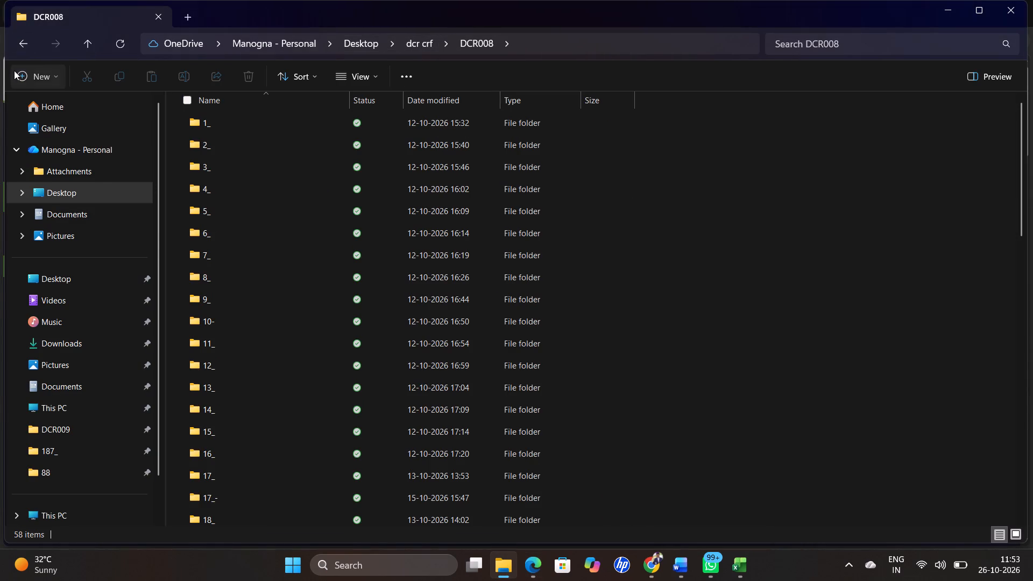
click(111, 105)
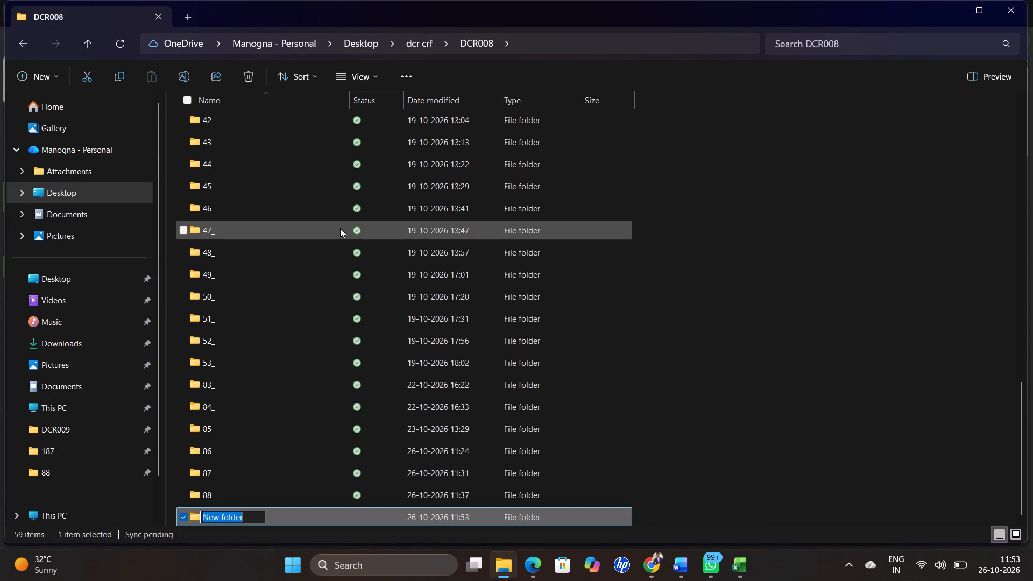
key(BackSpace)
text(89)
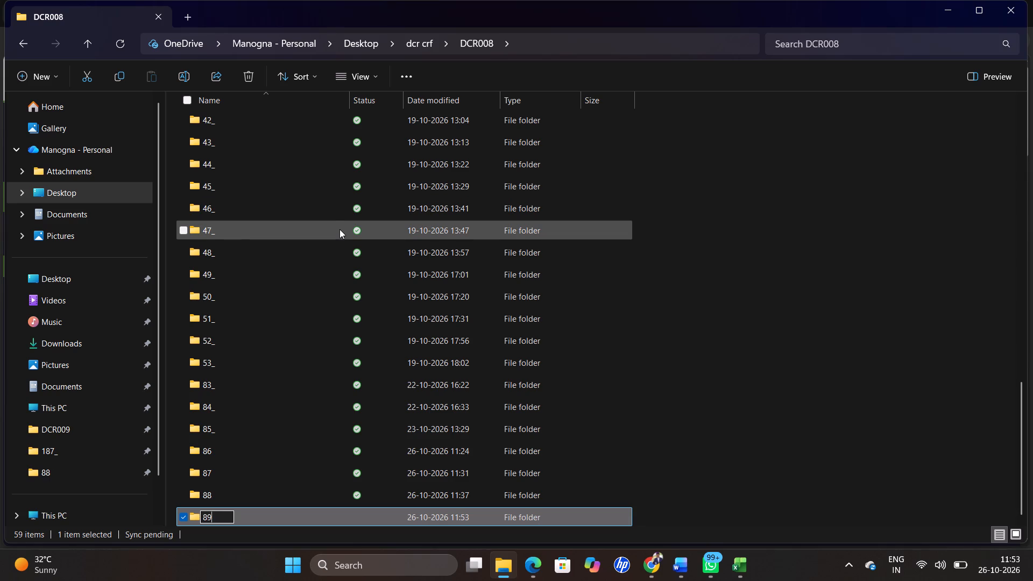
key(Return)
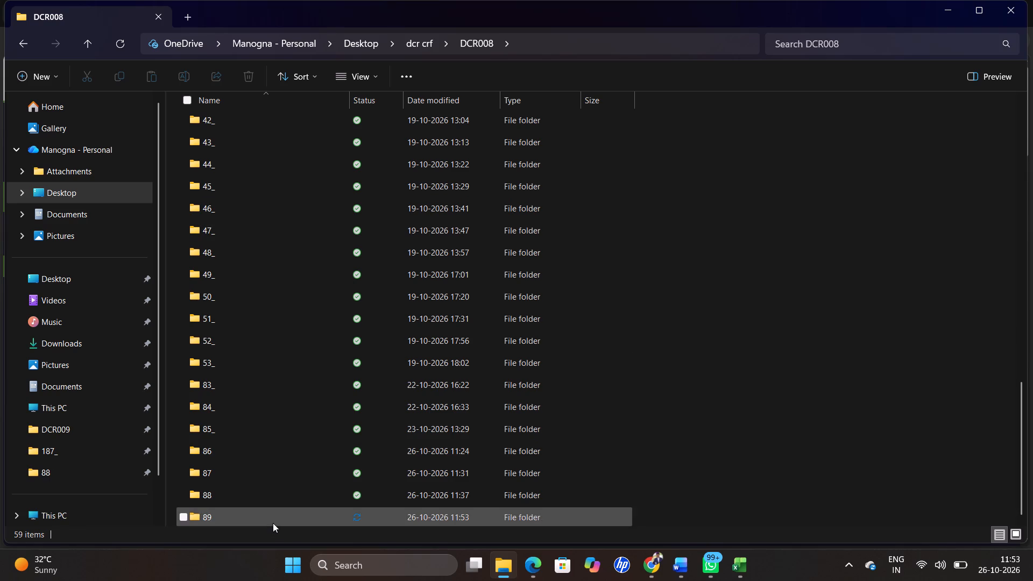
double_click(273, 523)
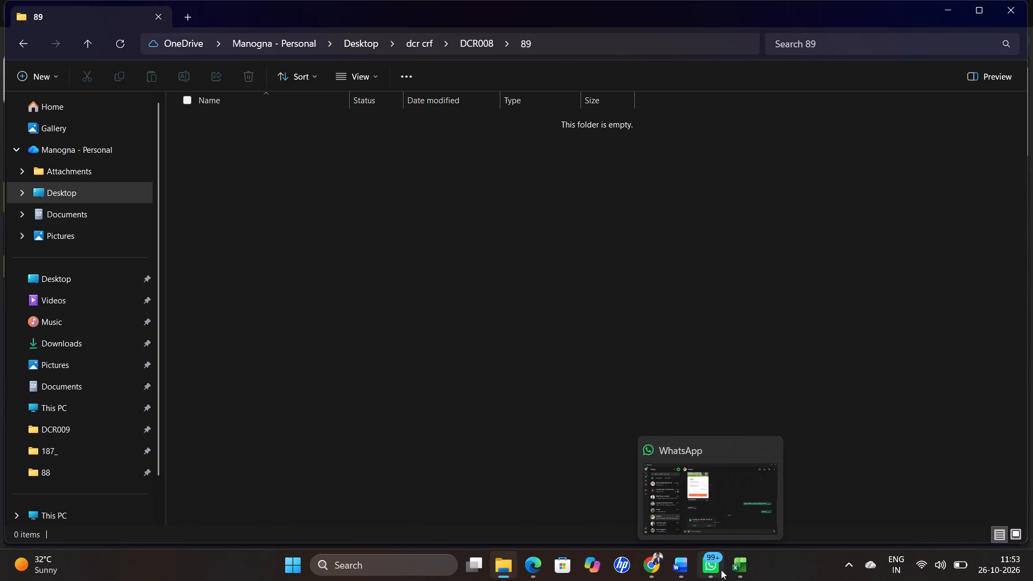
Switch to the DCR portal in Edge and open the certificate PDF for invoice AP/GST/26-27/008-89.
click(527, 514)
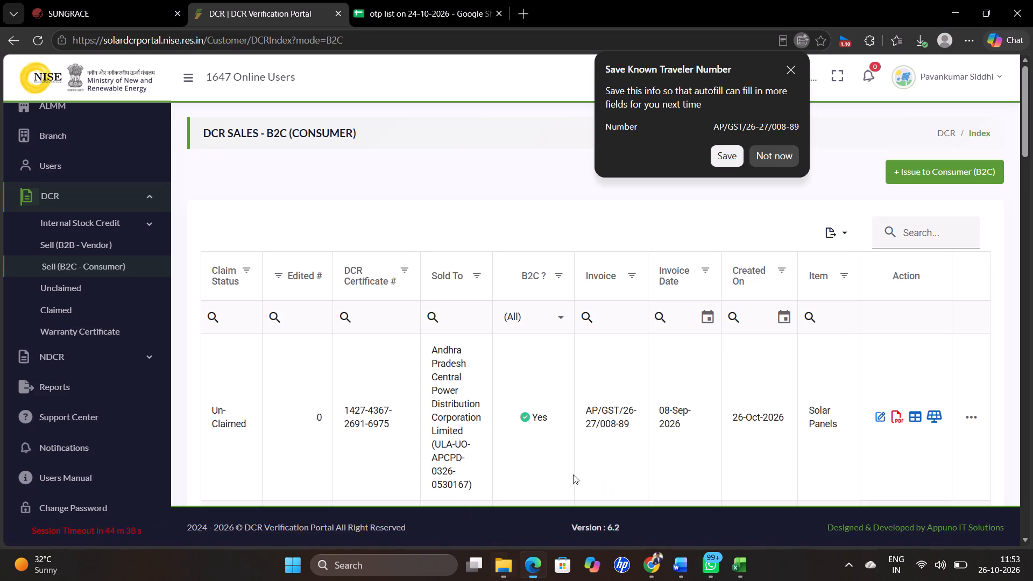
click(903, 420)
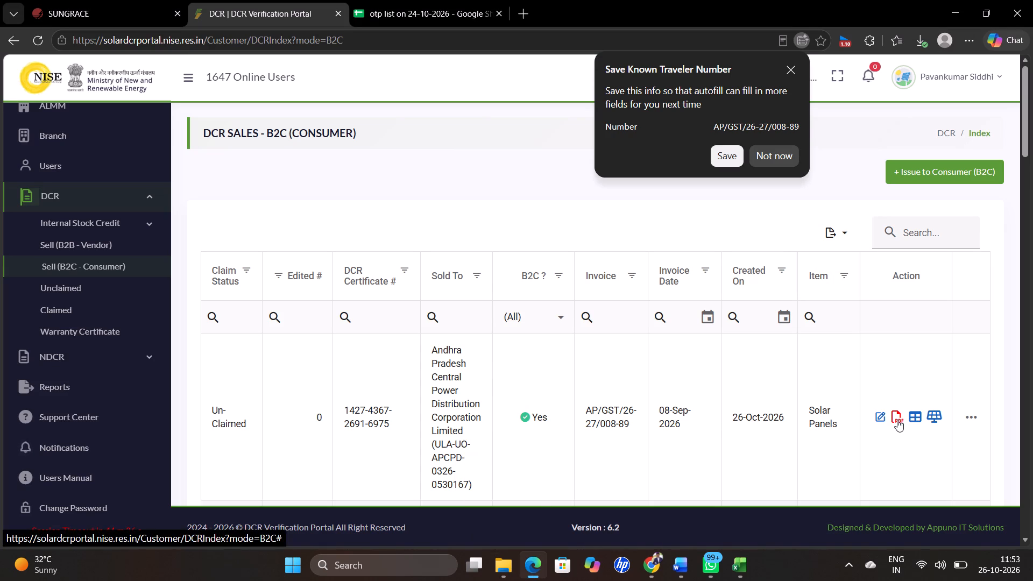
click(897, 420)
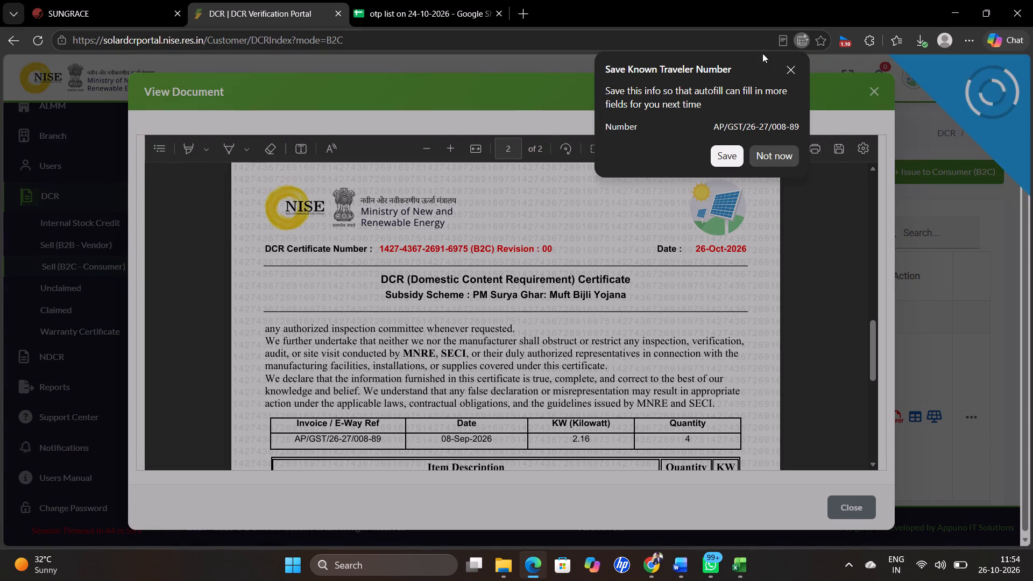
click(786, 66)
Save the certificate PDF in folder 89 inside DCR008, named with the copied service number plus _89, and close the document view.
click(839, 143)
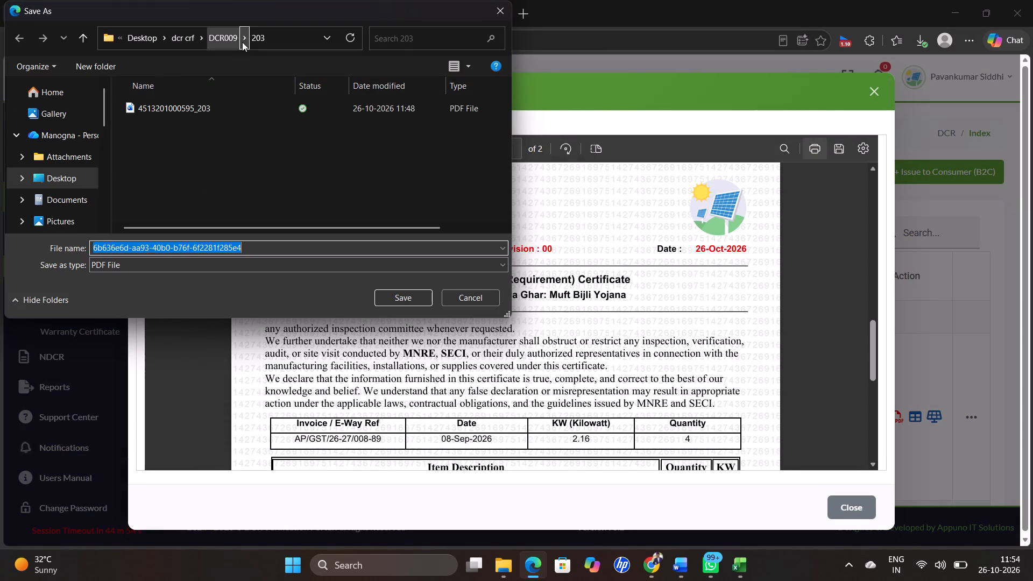
click(247, 38)
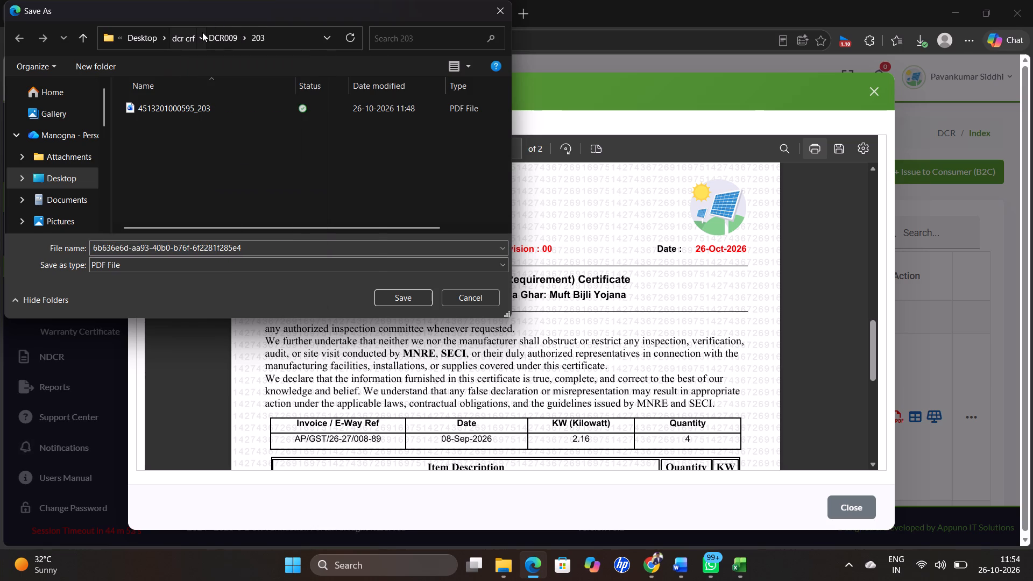
click(202, 32)
click(201, 36)
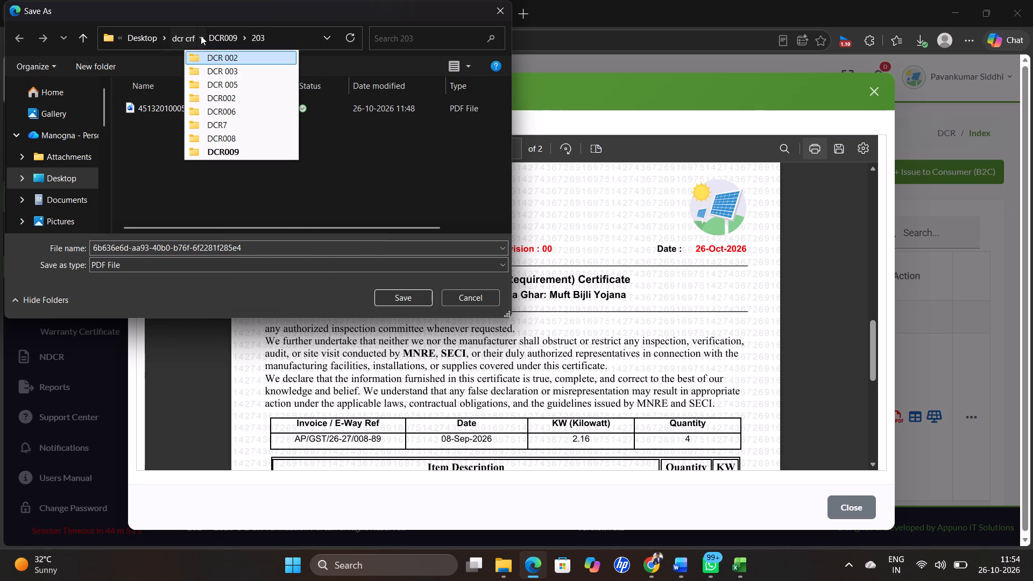
double_click(230, 140)
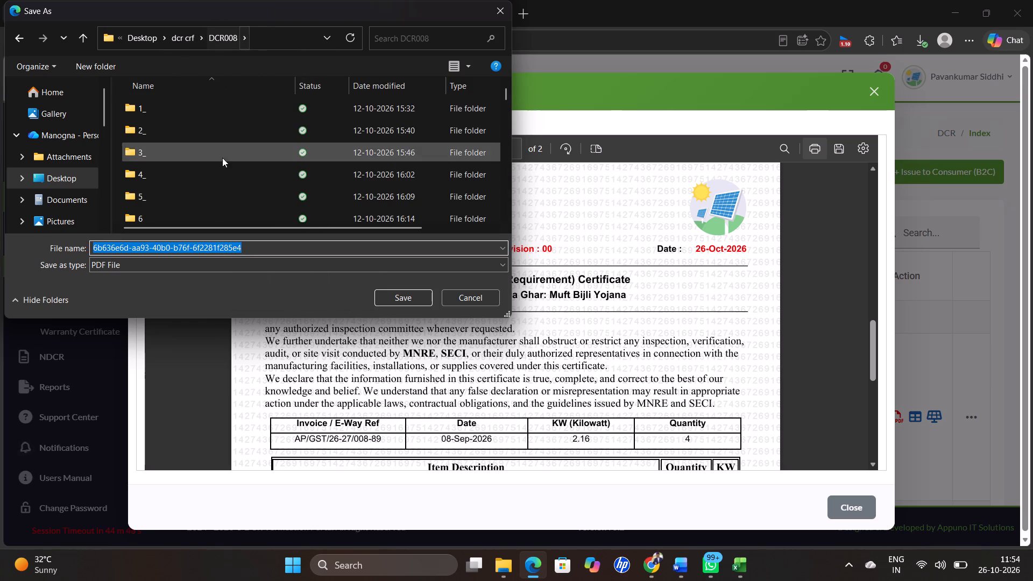
scroll(223, 162, down, 20)
scroll(223, 162, down, 16)
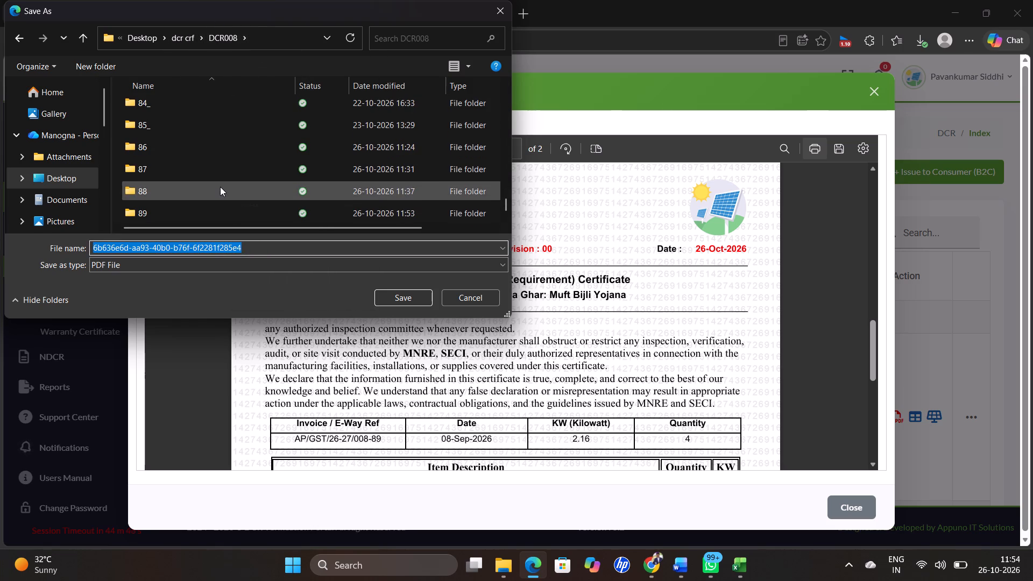
double_click(196, 206)
click(240, 249)
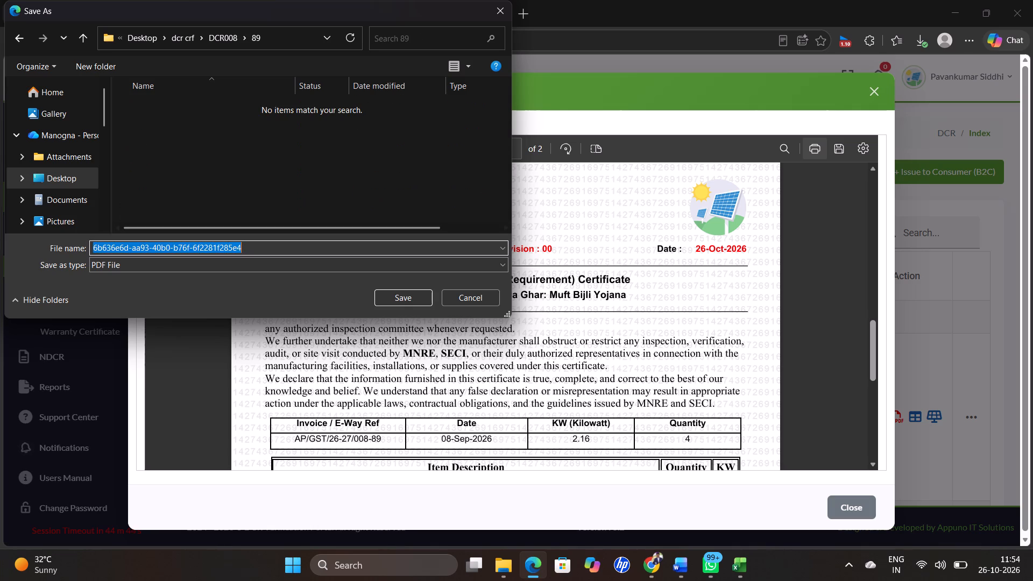
key(BackSpace)
key(ctrl+v)
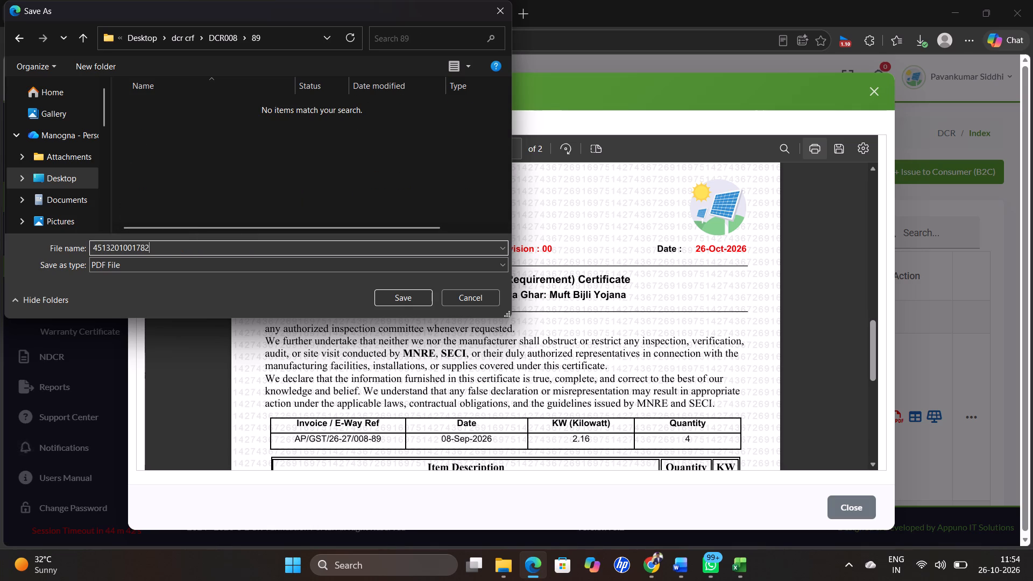
text(_89)
key(Return)
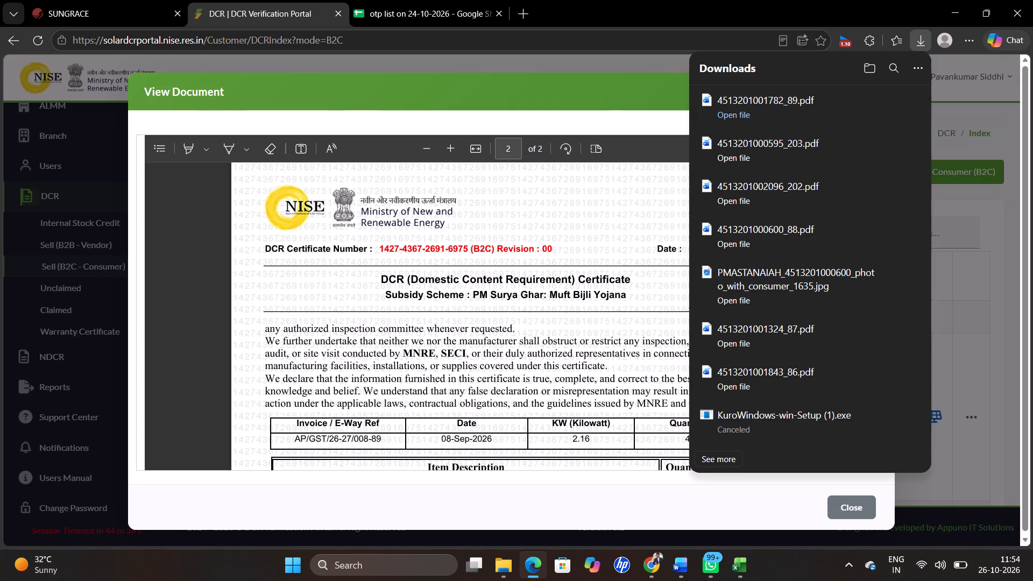
click(862, 507)
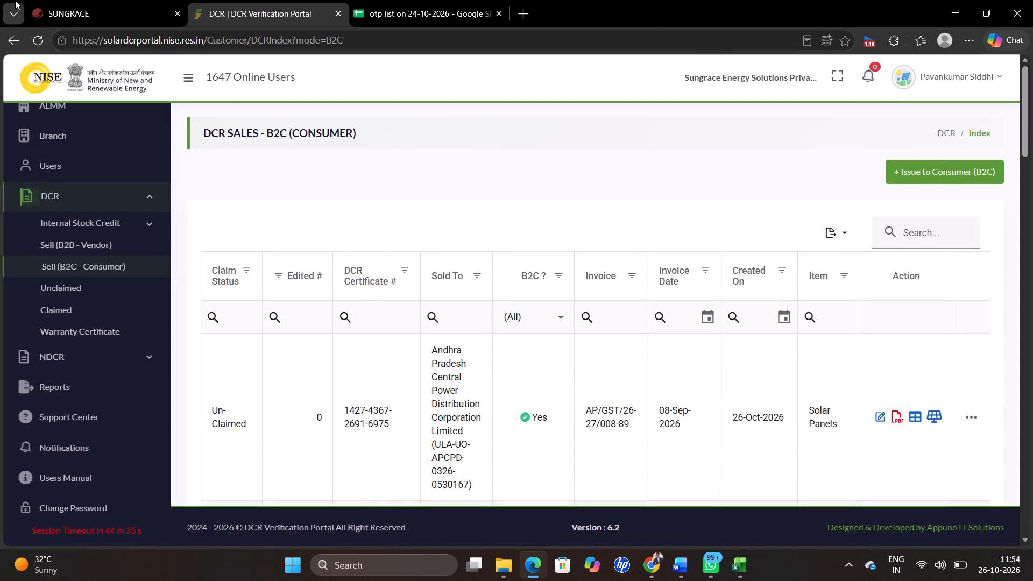
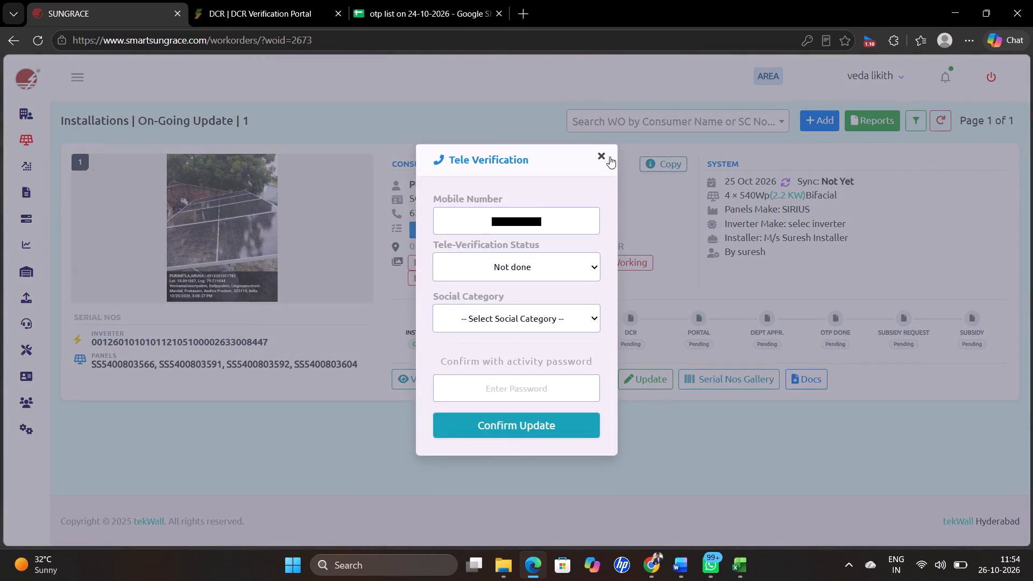
In the installation's Project Stage form, upload the certificate PDF from folder 89 inside DCR008 as the DCR file and submit.
click(598, 155)
click(623, 380)
click(492, 331)
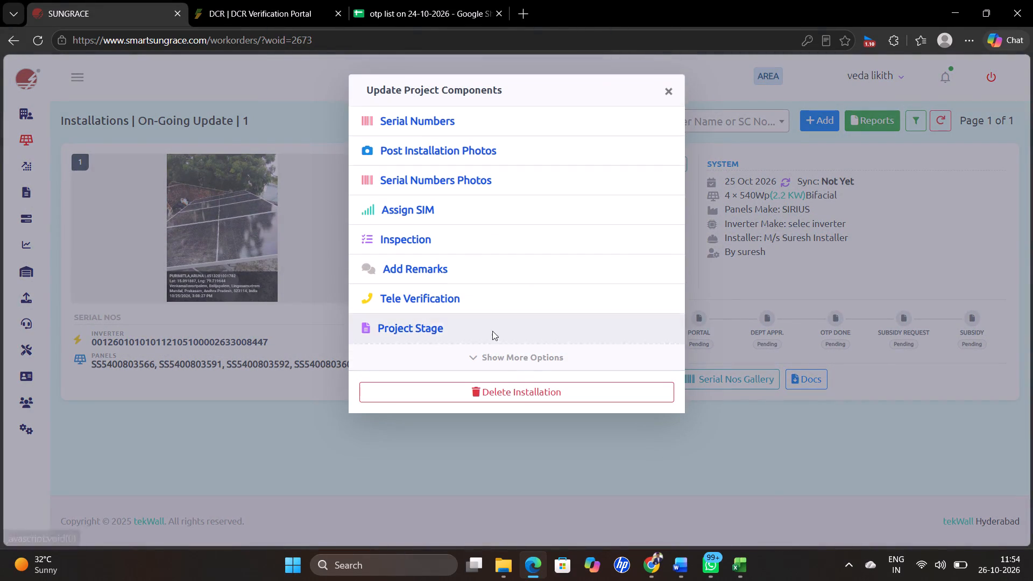
scroll(492, 330, down, 5)
scroll(409, 279, down, 11)
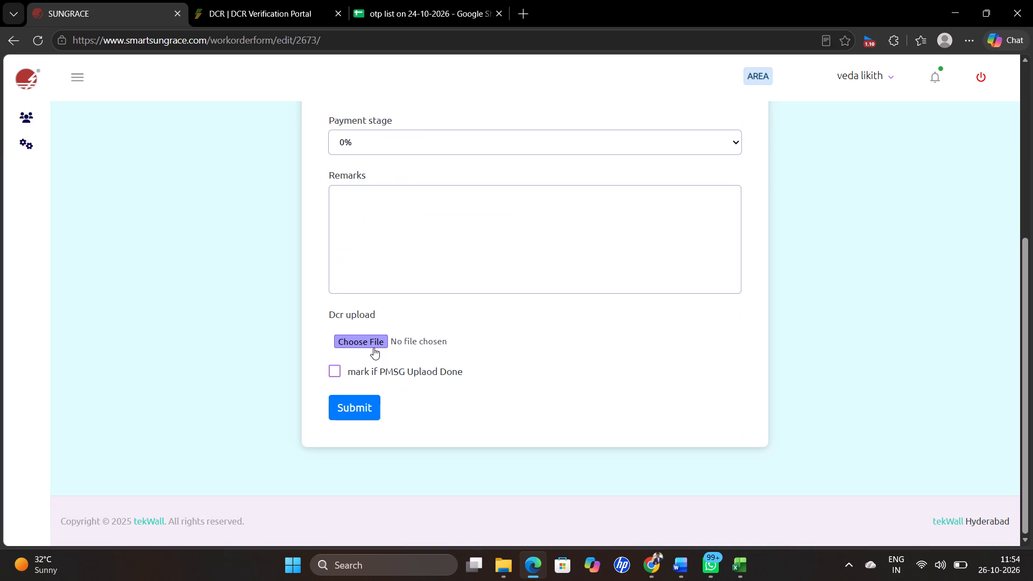
click(373, 343)
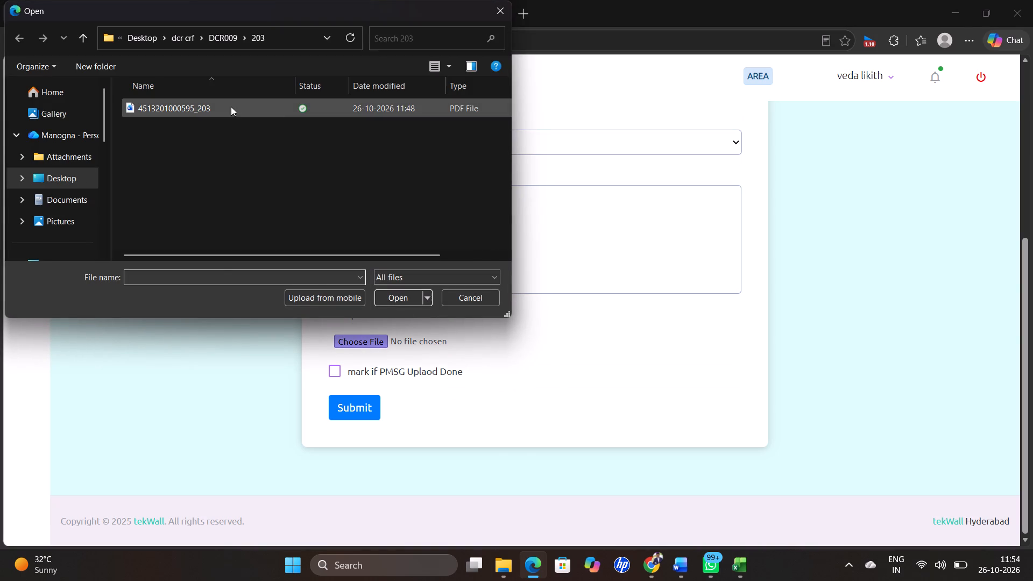
click(240, 36)
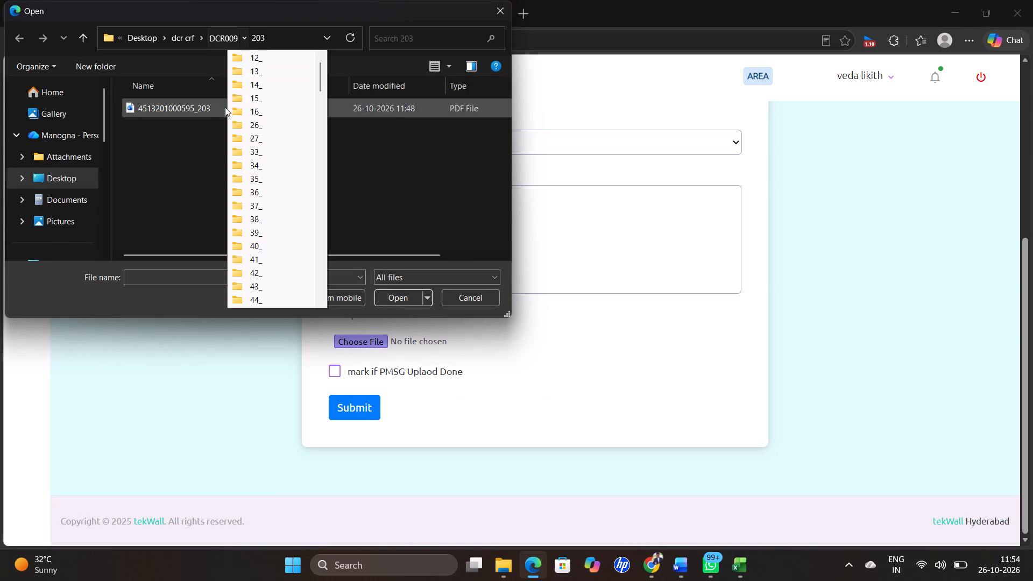
click(197, 37)
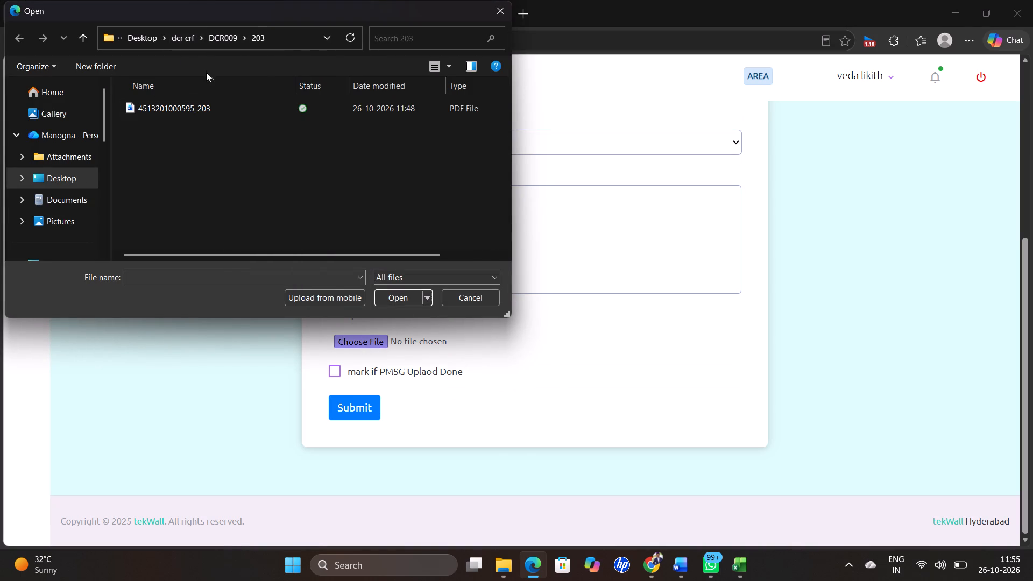
click(203, 39)
click(222, 136)
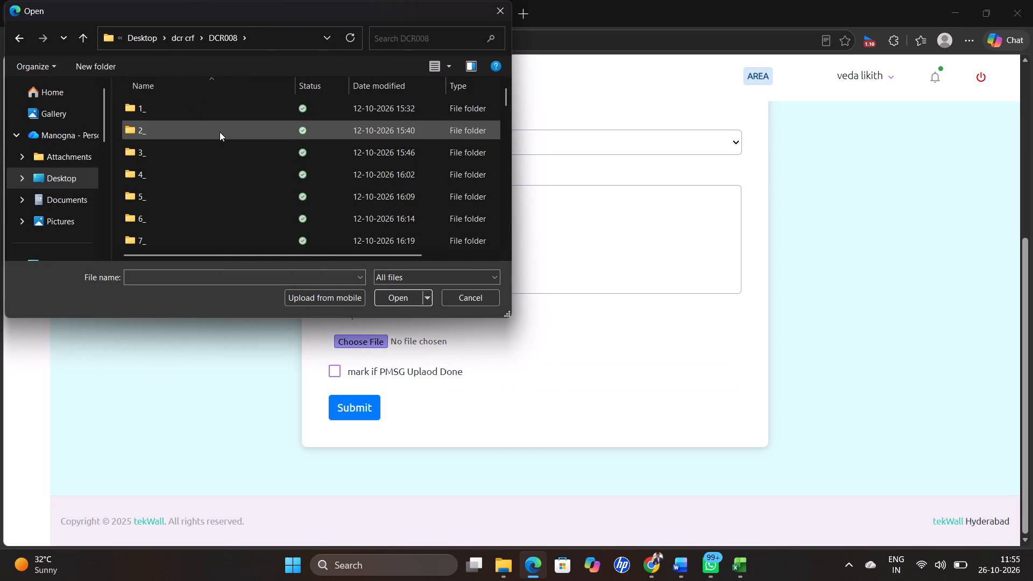
drag(503, 93, 499, 192)
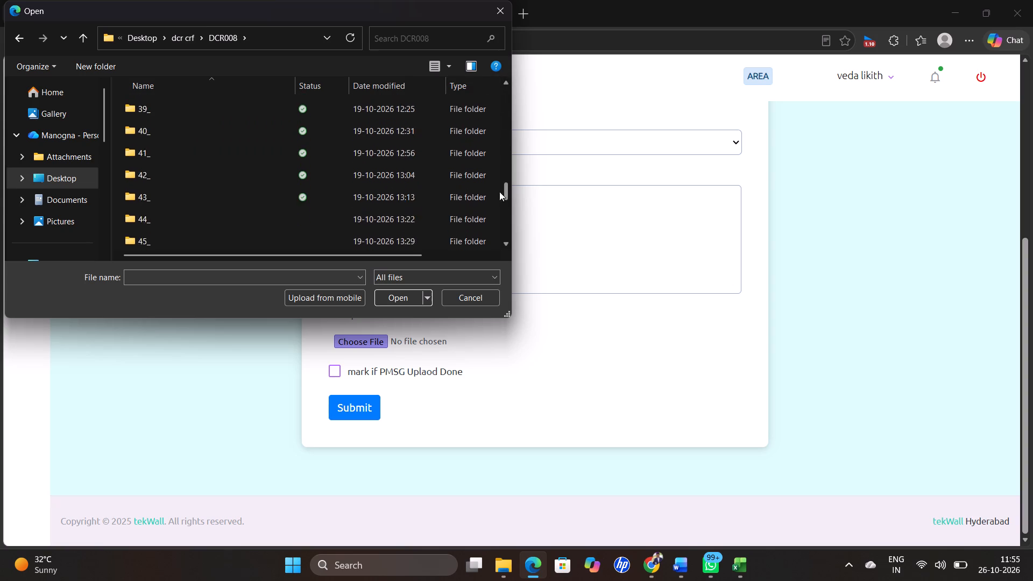
drag(499, 192, 508, 232)
double_click(267, 231)
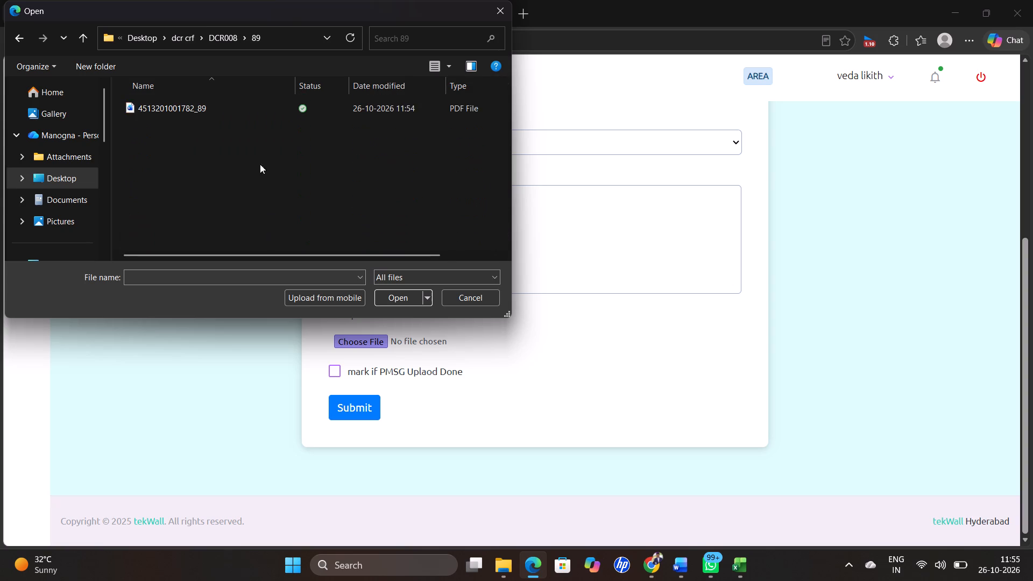
click(267, 98)
double_click(266, 113)
click(356, 399)
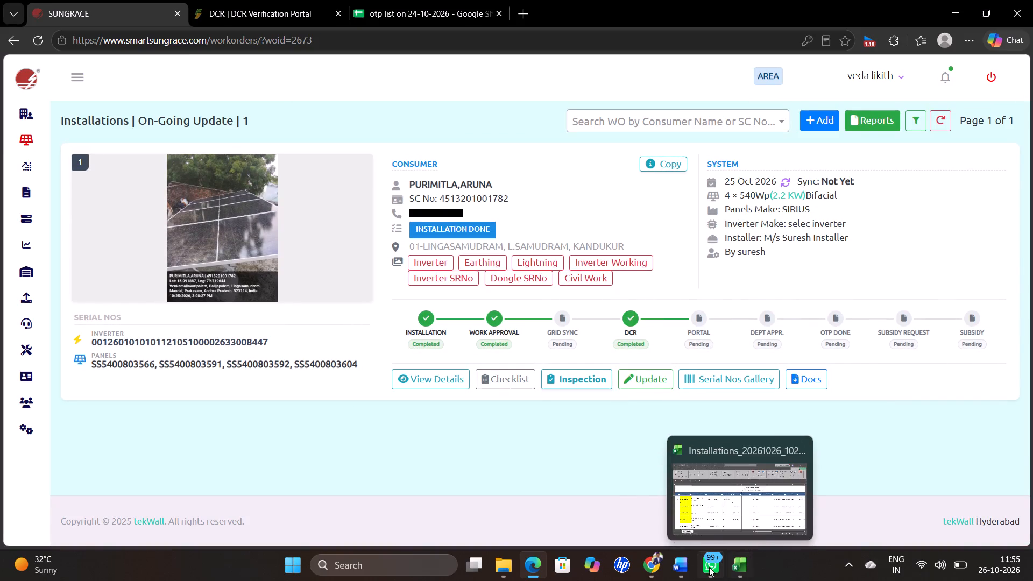
Switch to the Installations workbook in Excel and highlight the service number of S.No 9 in yellow.
click(737, 513)
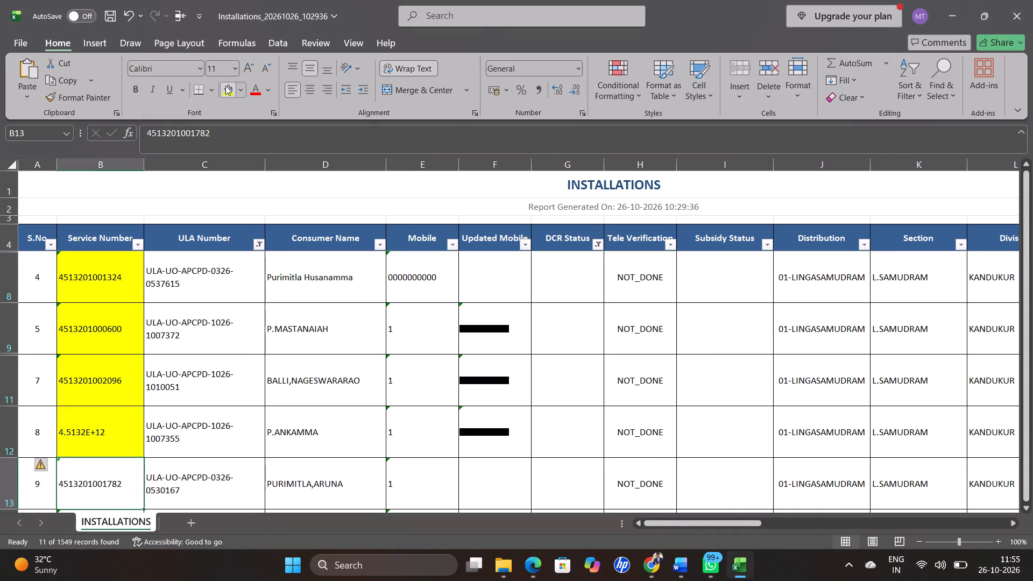
click(229, 90)
Copy the service number of S.No 10 and use it to find and open that installation in SUNGRACE in Edge.
scroll(196, 282, down, 4)
scroll(176, 279, up, 3)
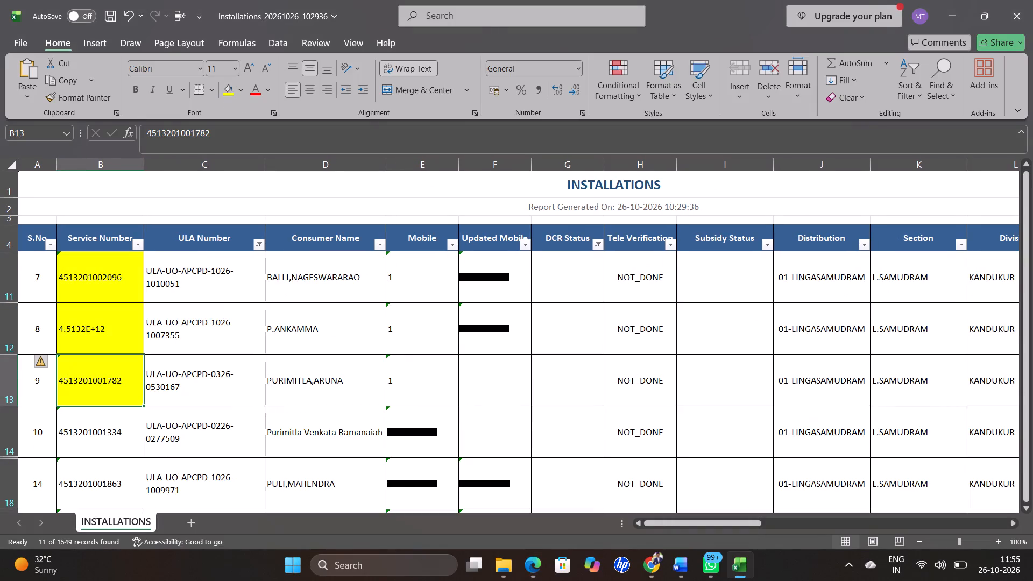
scroll(137, 421, down, 1)
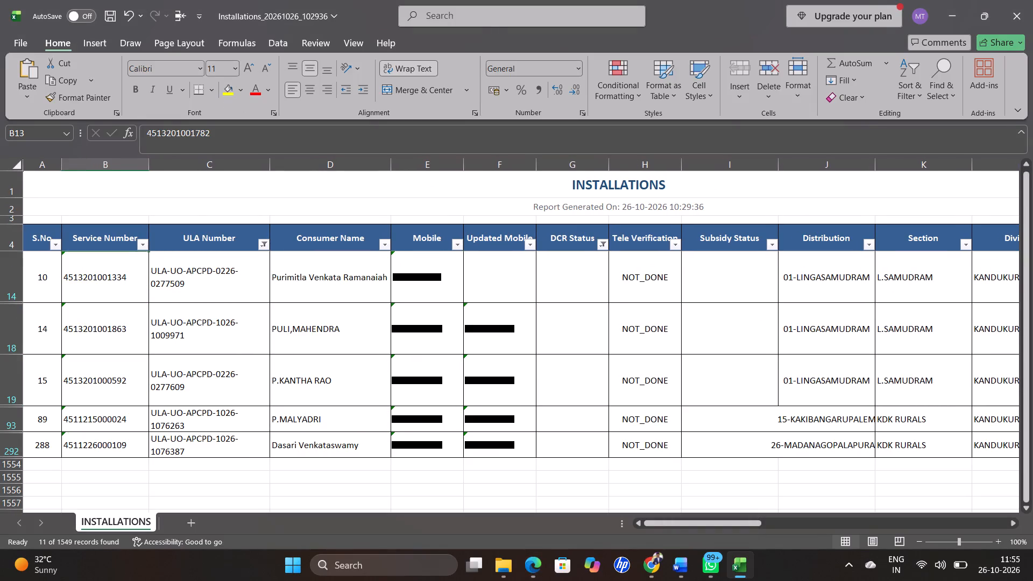
scroll(105, 327, up, 1)
click(118, 436)
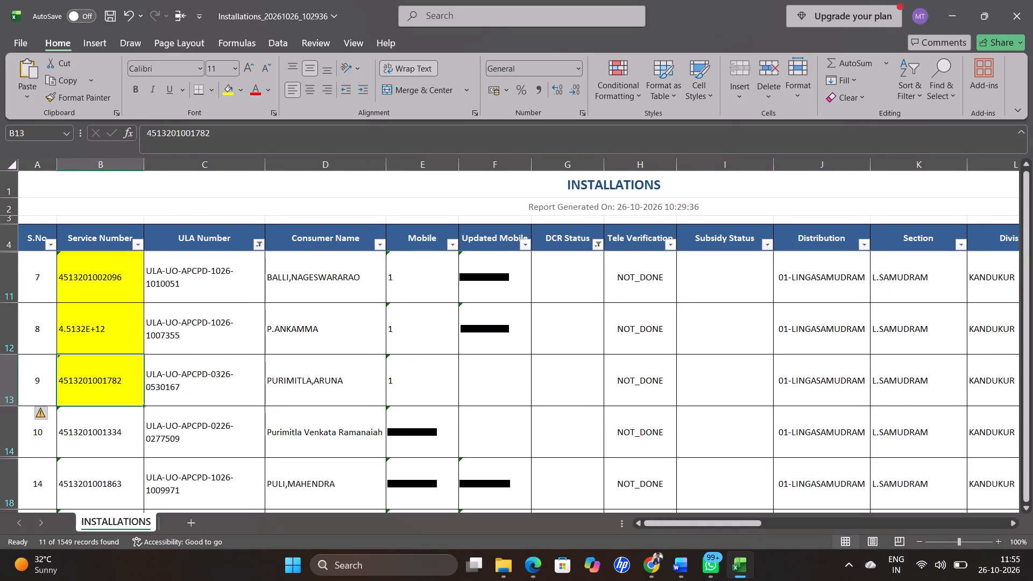
key(ctrl+c)
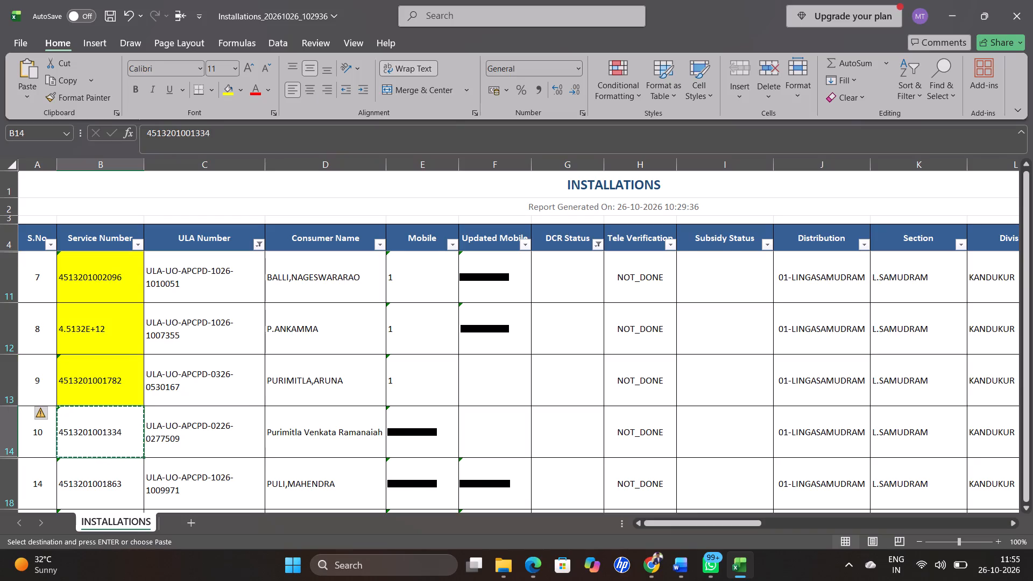
click(519, 513)
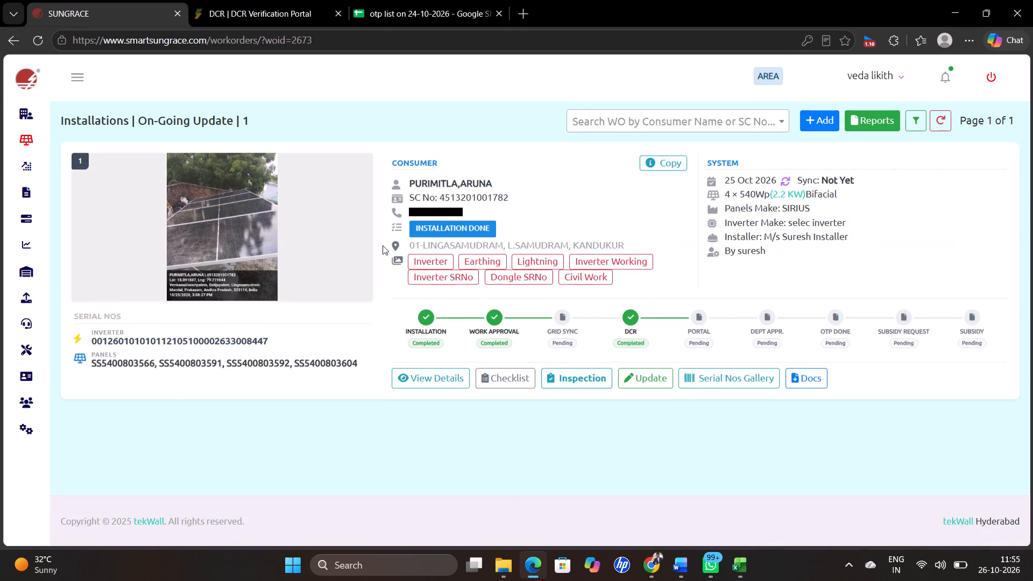
click(618, 127)
key(ctrl+v)
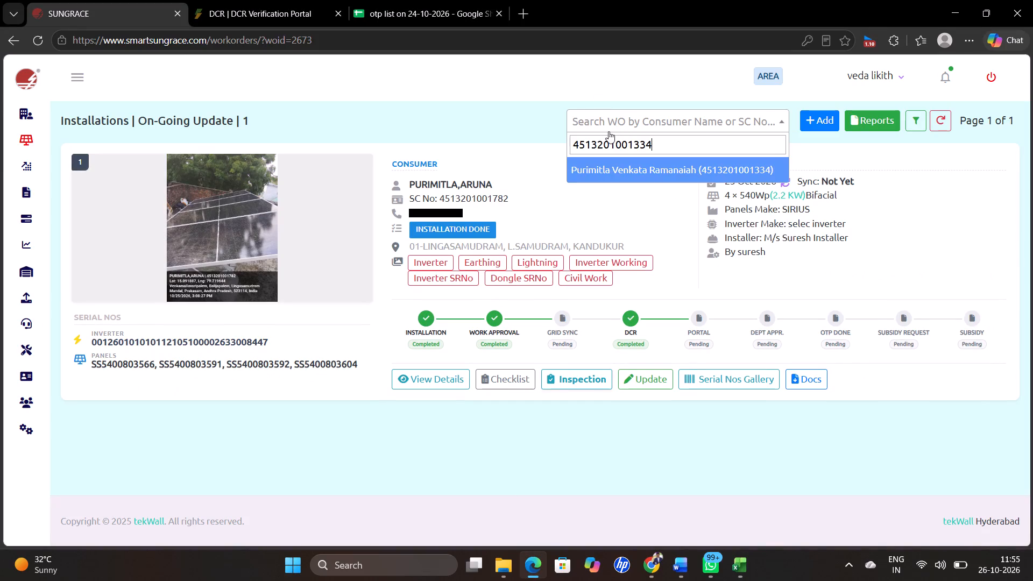
key(Return)
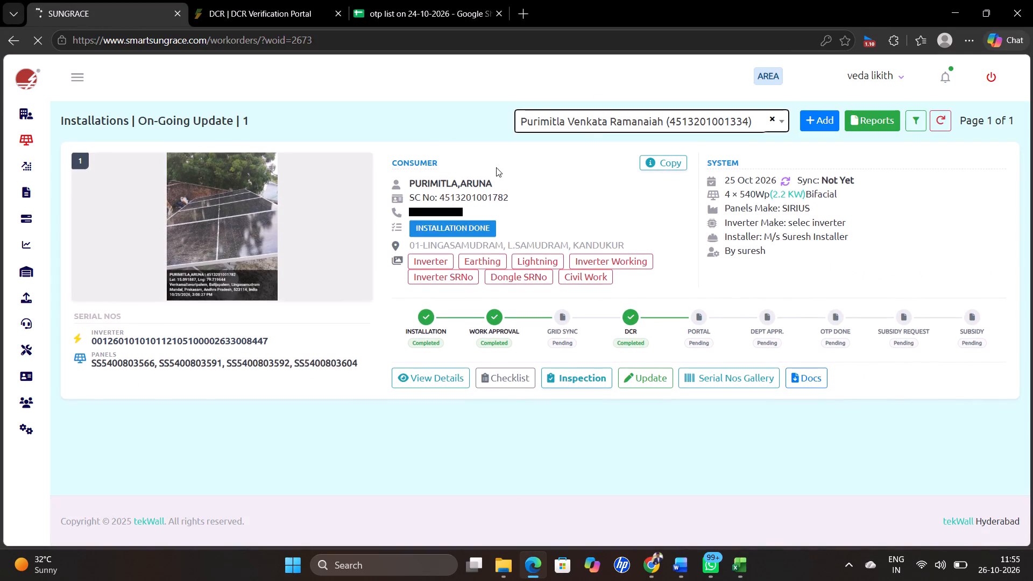
Copy the ULA number from the installation's Quick Copy Details.
click(657, 162)
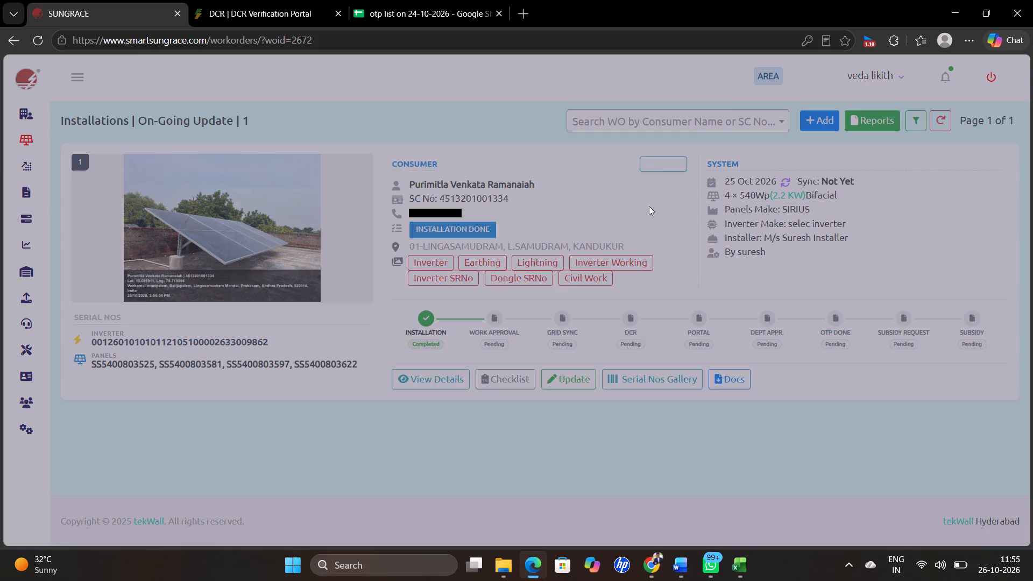
click(660, 228)
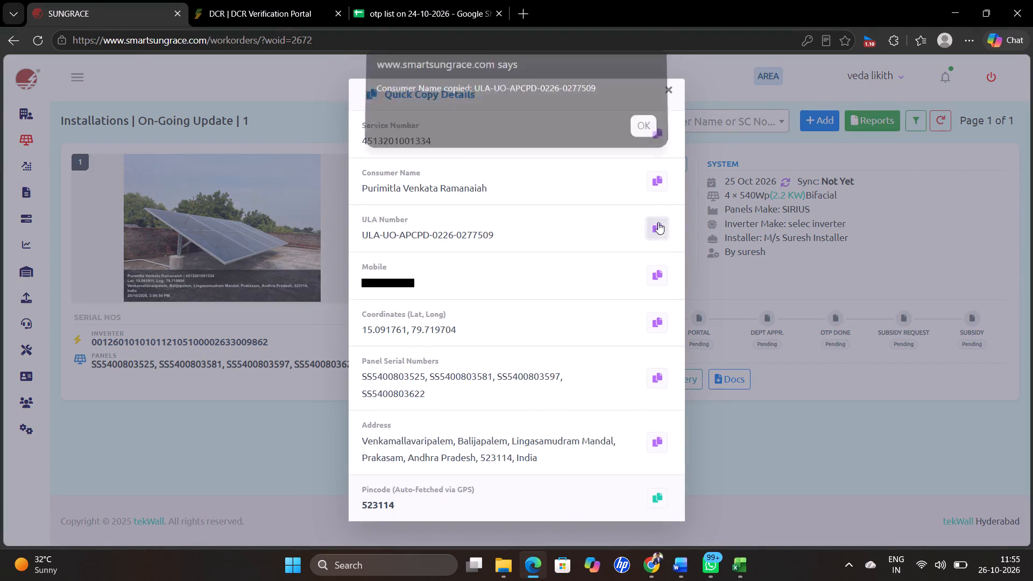
click(640, 131)
Start a new Issue to Consumer (B2C) entry in the DCR portal with the Andhra Pradesh branch and item type Solar Panels.
click(266, 5)
drag(944, 157, 944, 164)
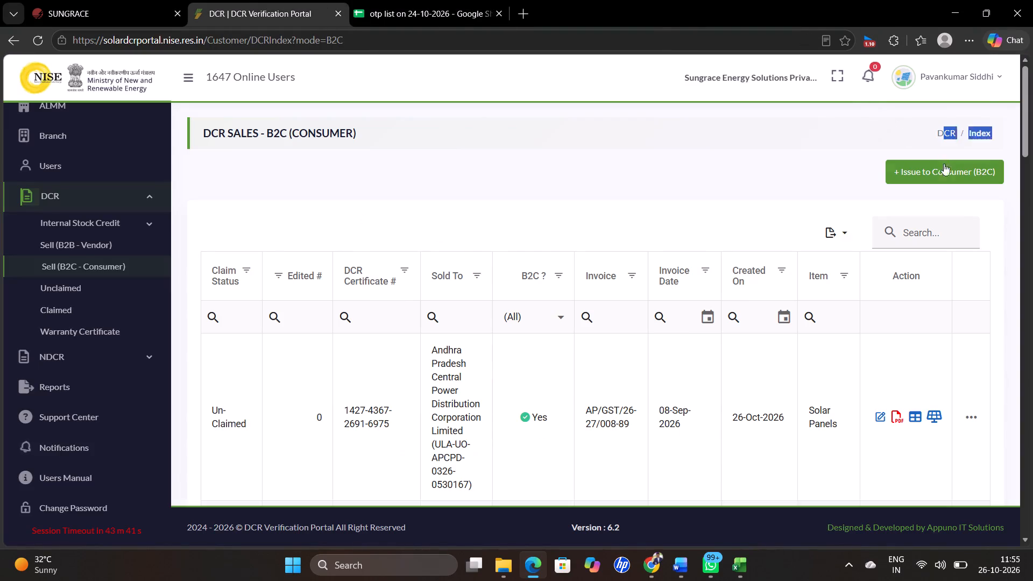
drag(944, 164, 944, 162)
click(944, 166)
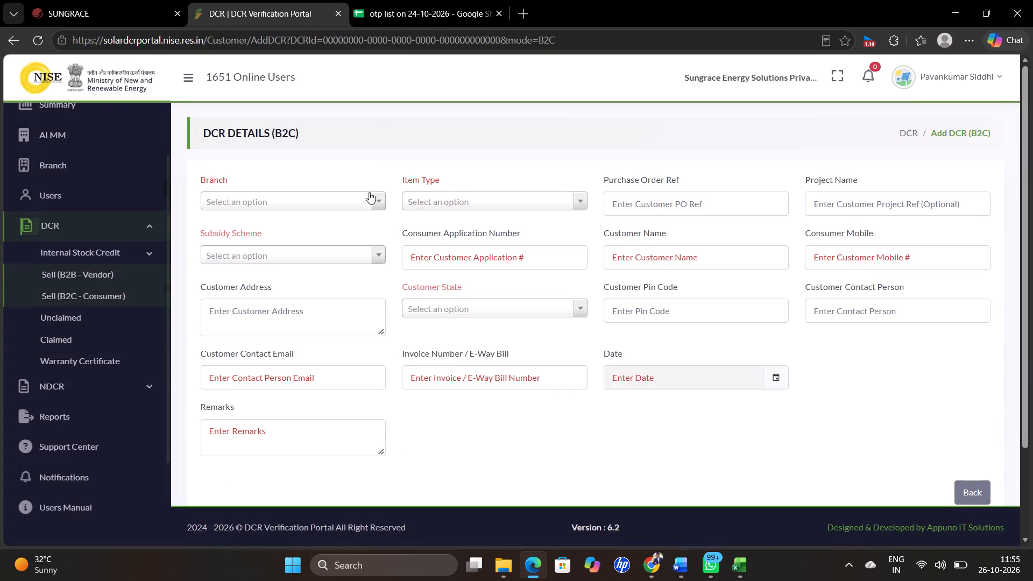
click(374, 209)
click(328, 241)
click(450, 206)
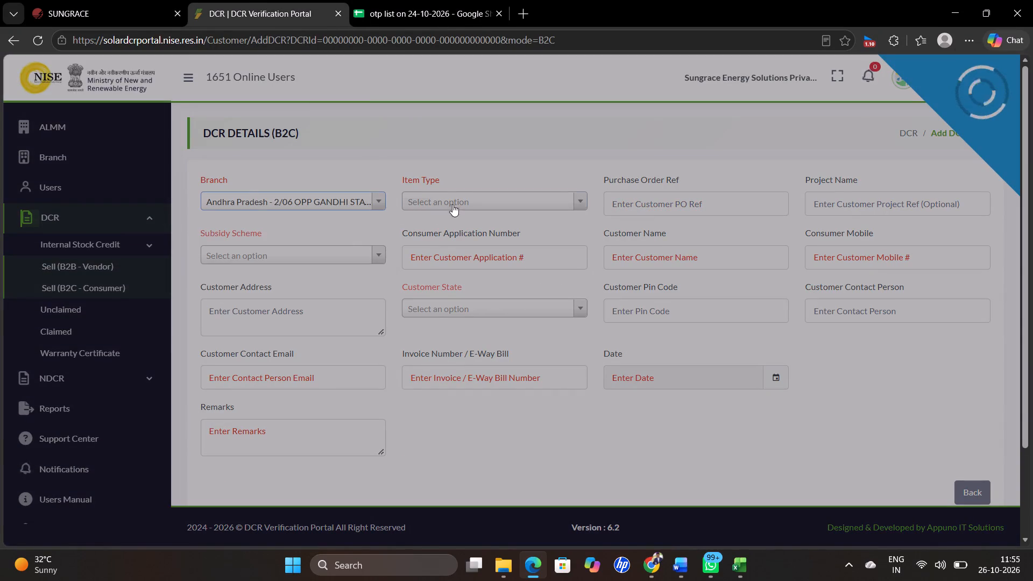
double_click(448, 246)
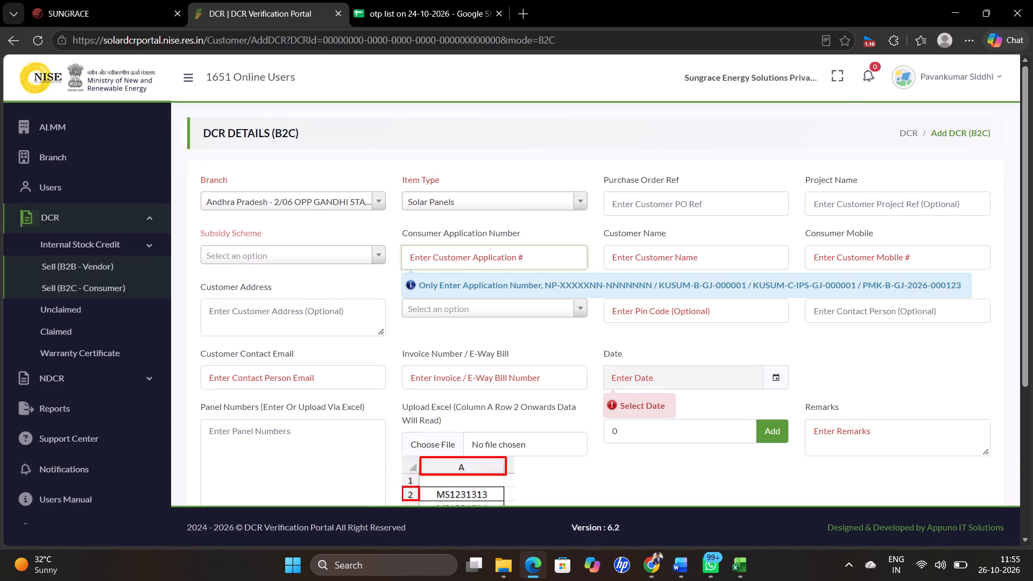
Enter the copied ULA number as application number, choose scheme PM Surya Ghar: Muft Bijli Yojana, and set customer state to Andhra Pradesh (37).
ctrl+click(430, 254)
key(ctrl+v)
click(367, 258)
click(322, 359)
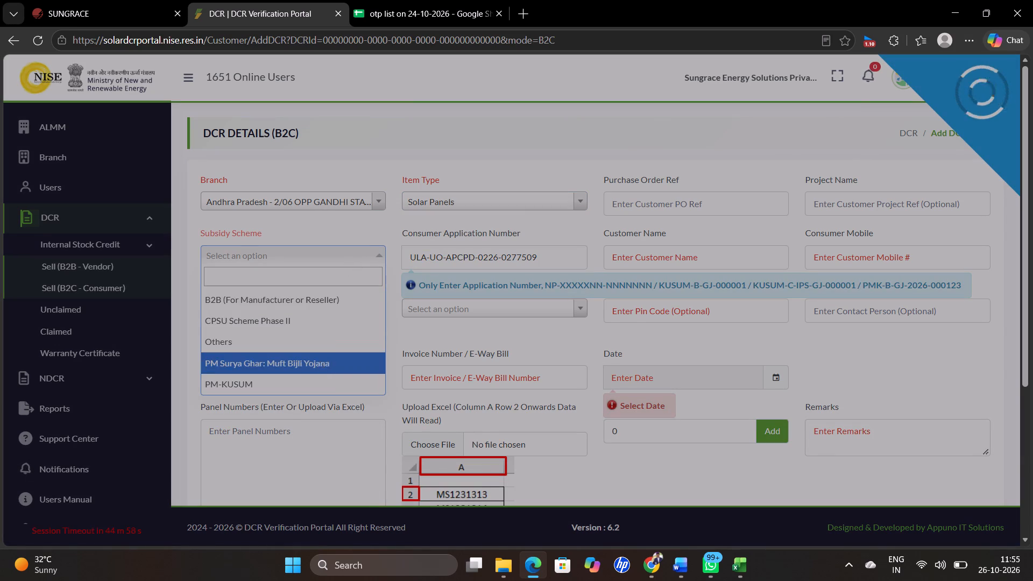
click(484, 351)
click(489, 343)
click(471, 375)
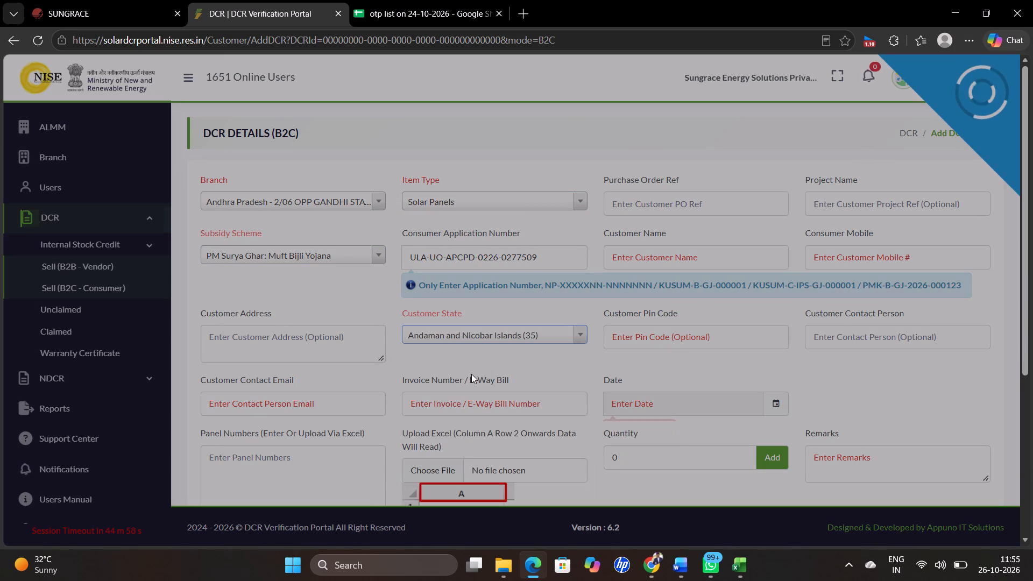
click(511, 334)
click(457, 423)
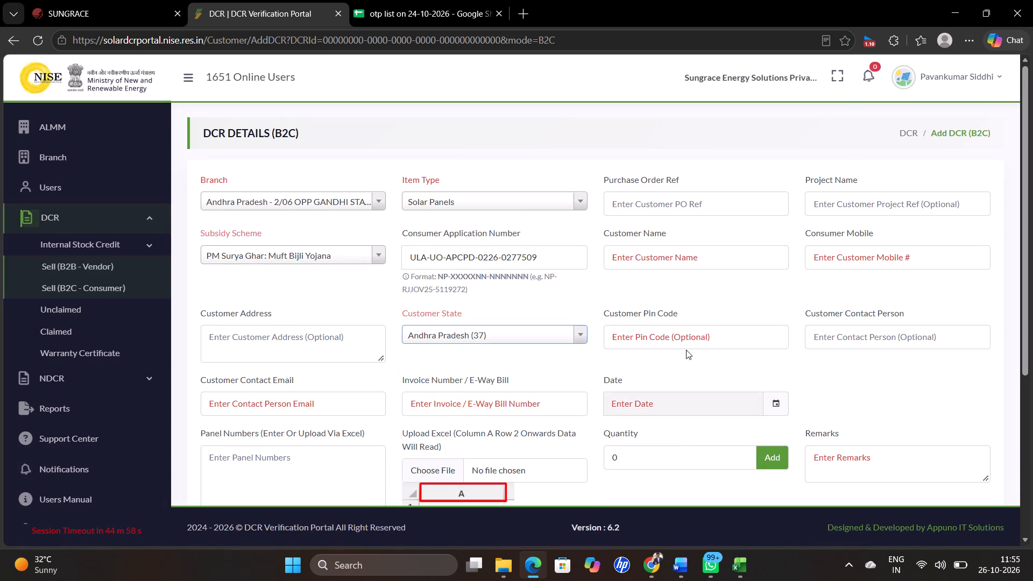
Copy the panel serial numbers from SUNGRACE's Quick Copy Details into the Panel Numbers field of the DCR entry.
click(688, 349)
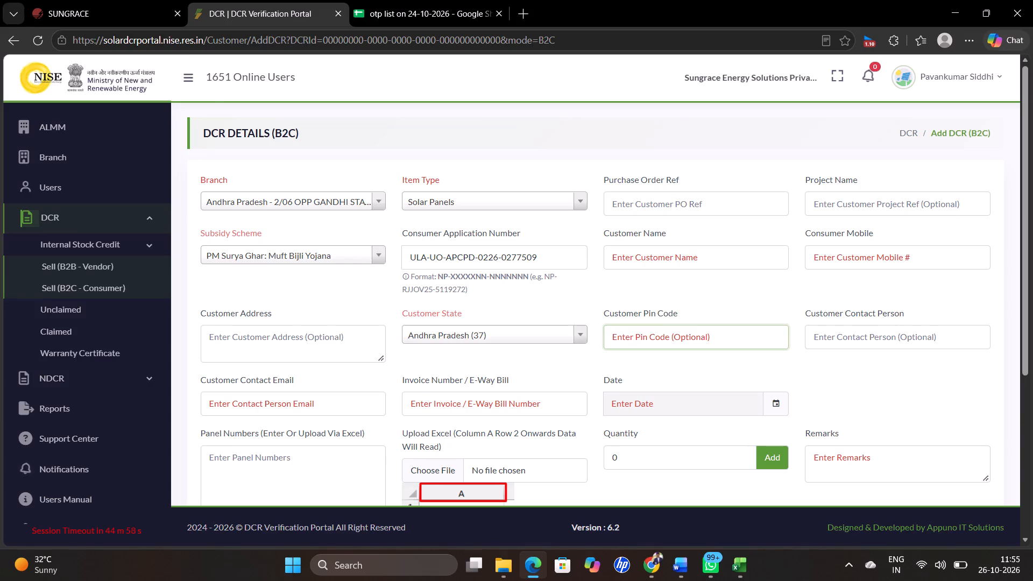
click(133, 3)
scroll(394, 252, down, 3)
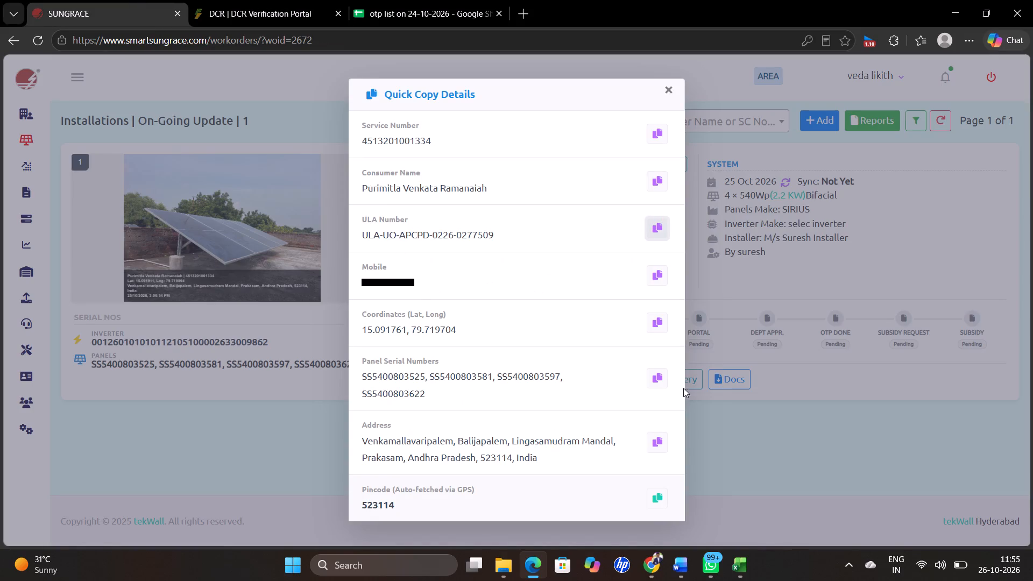
click(656, 377)
click(639, 143)
click(285, 0)
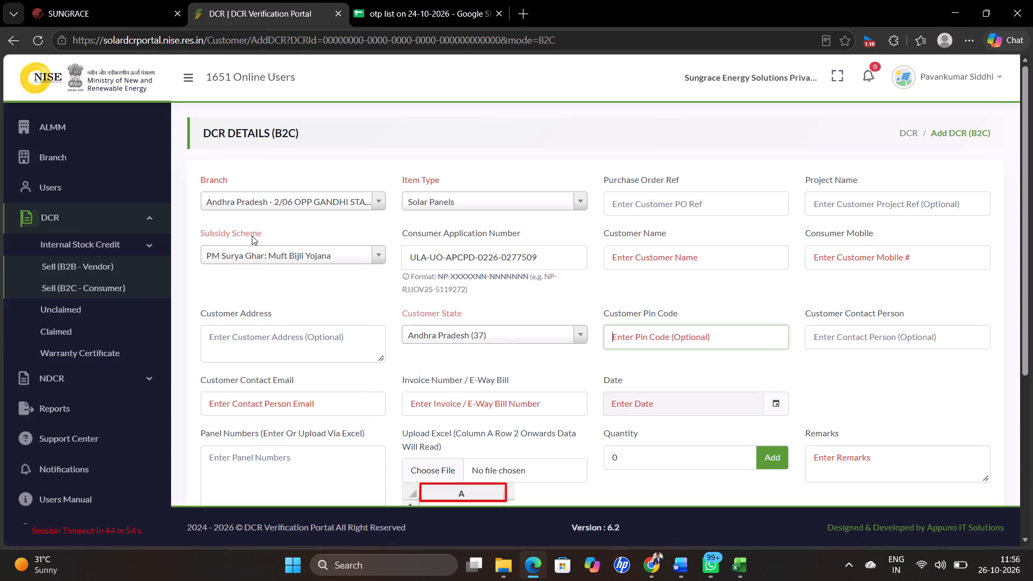
click(278, 491)
key(ctrl+v)
Copy the installation address from SUNGRACE's Quick Copy Details into the Remarks field of the DCR entry.
click(105, 11)
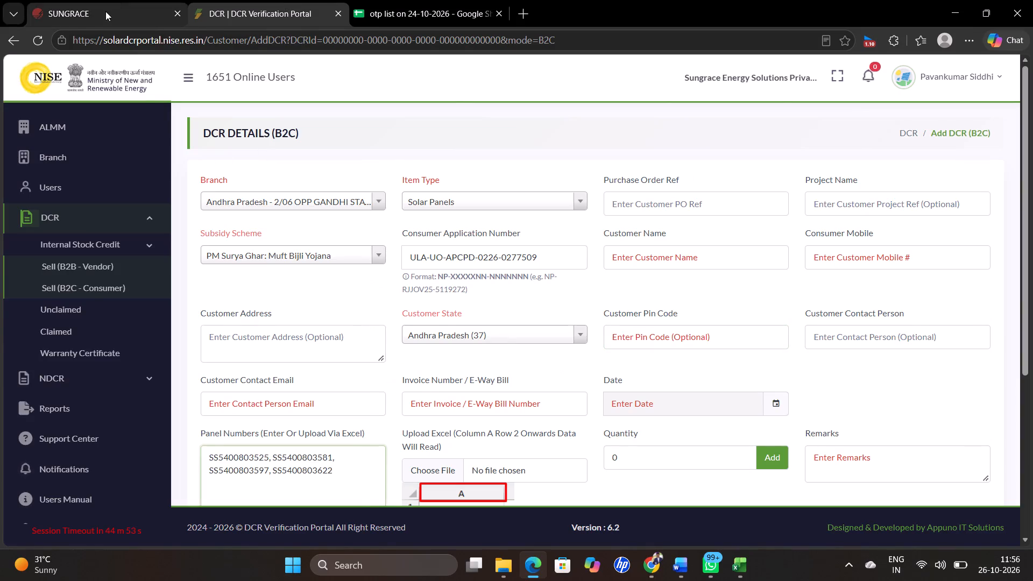
click(663, 448)
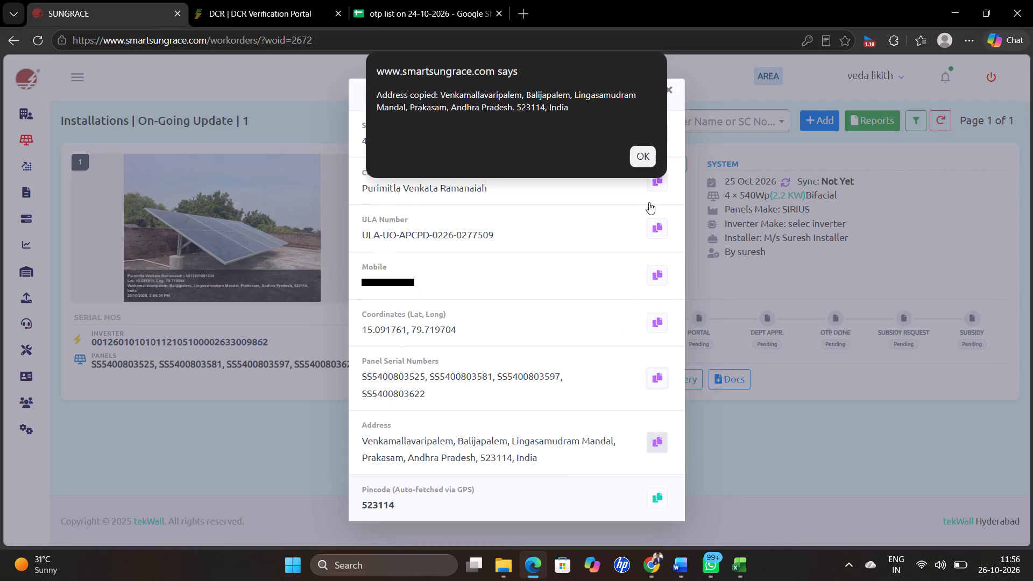
click(629, 151)
click(645, 155)
click(263, 17)
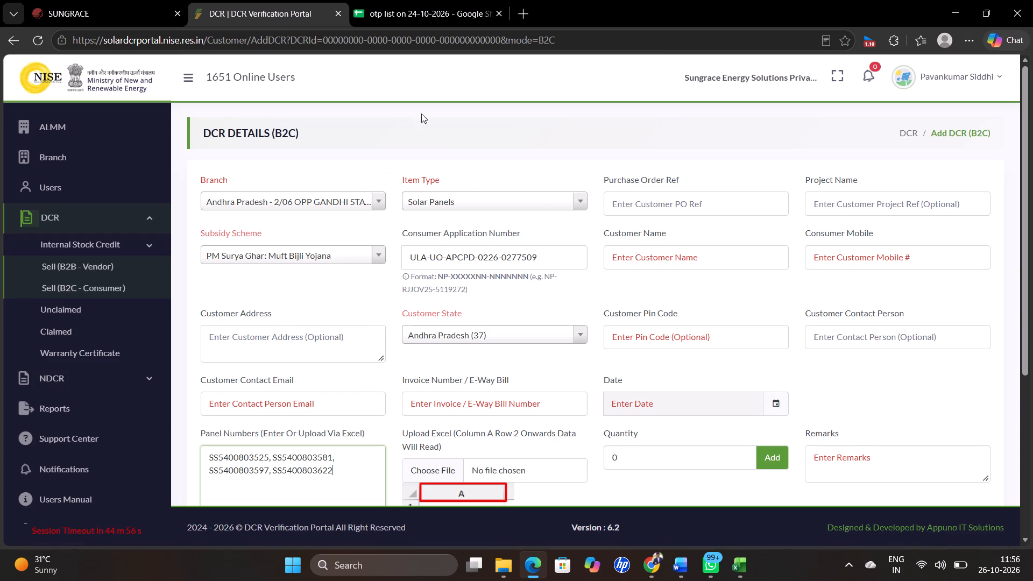
click(939, 472)
key(ctrl+v)
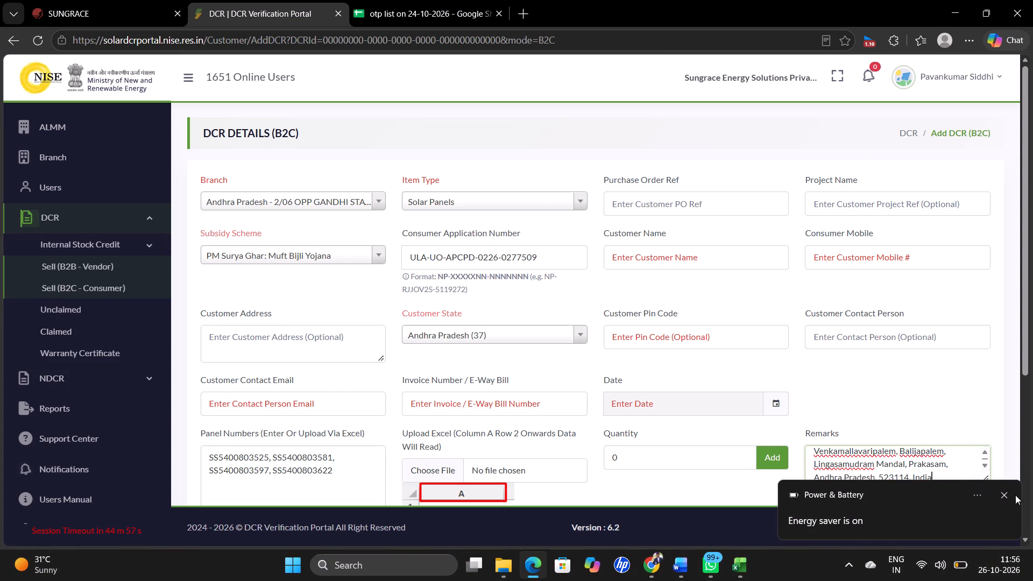
click(1009, 495)
Copy the postal code from the address in Remarks into the Customer Pin Code field.
double_click(891, 476)
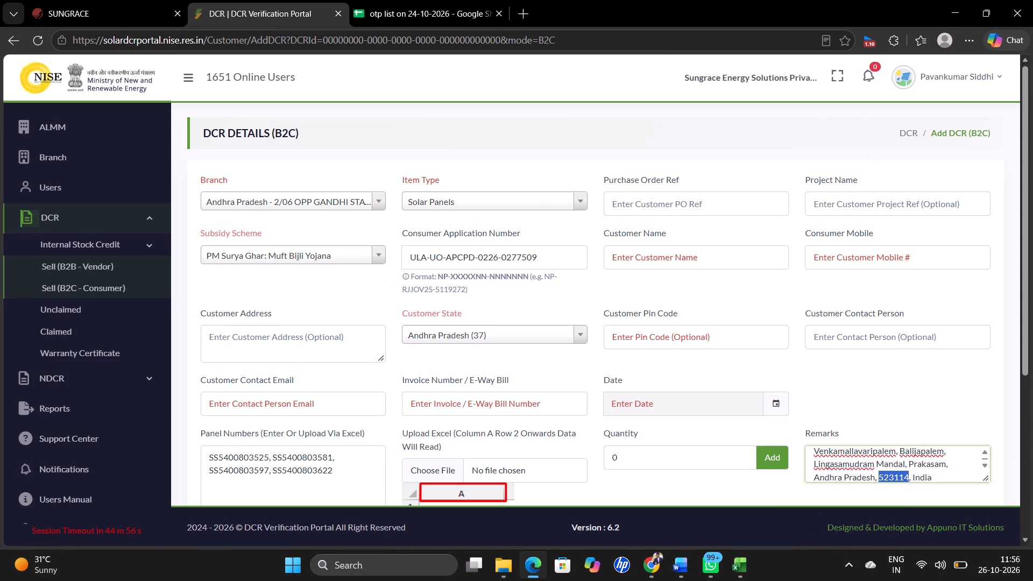
key(ctrl+c)
click(664, 341)
key(ctrl+v)
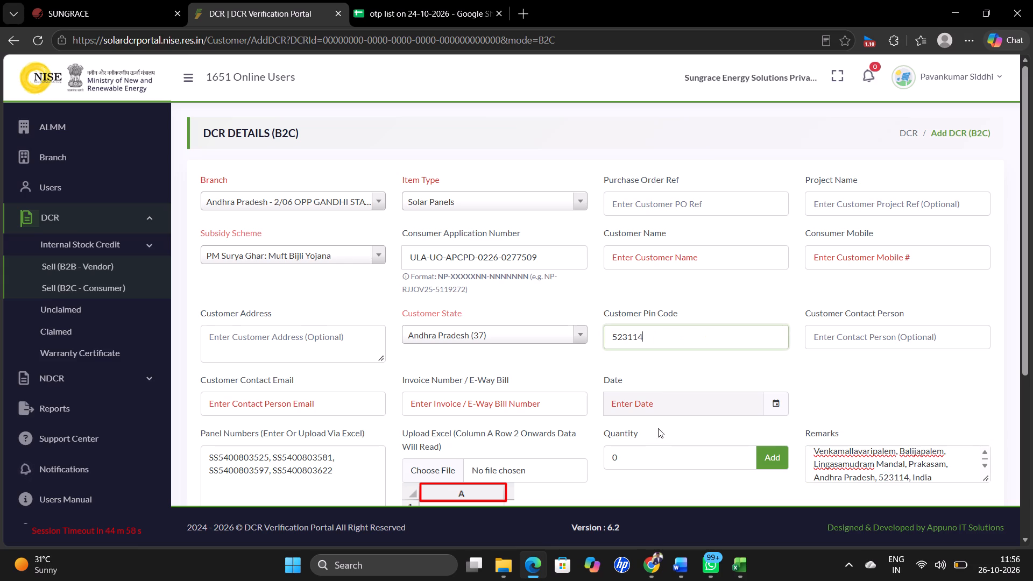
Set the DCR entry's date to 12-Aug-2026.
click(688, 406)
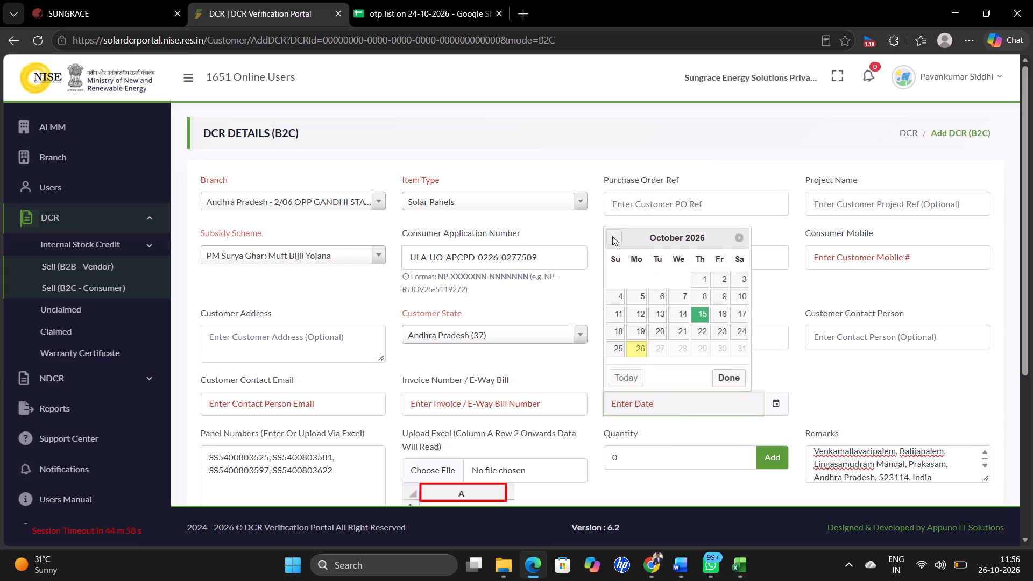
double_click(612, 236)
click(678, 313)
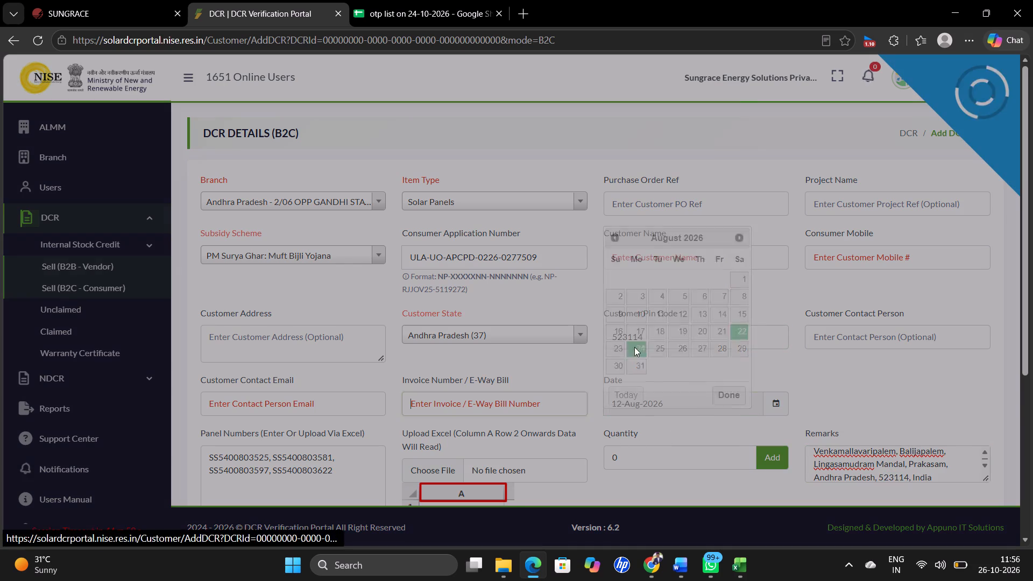
click(336, 455)
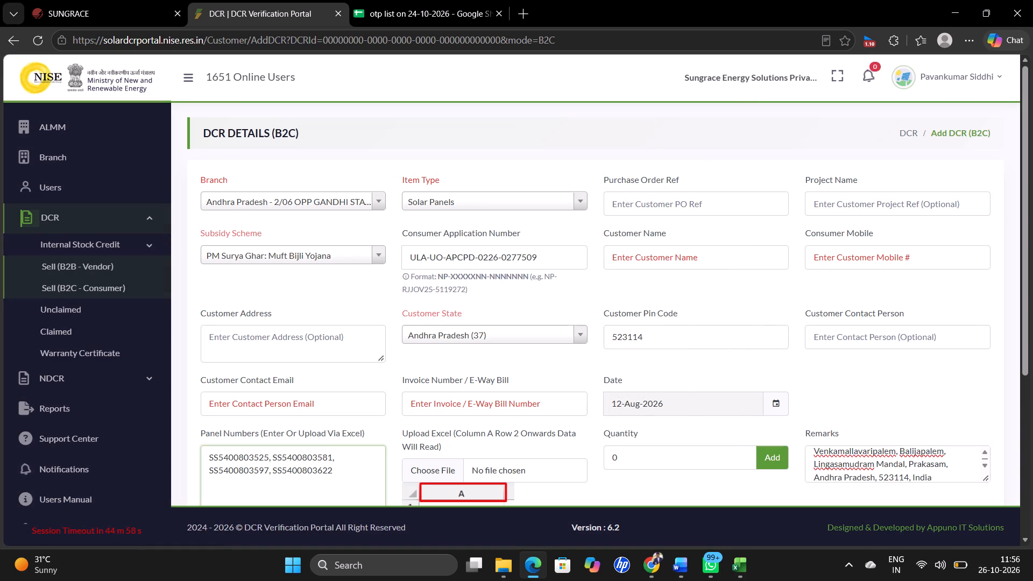
key(BackSpace)
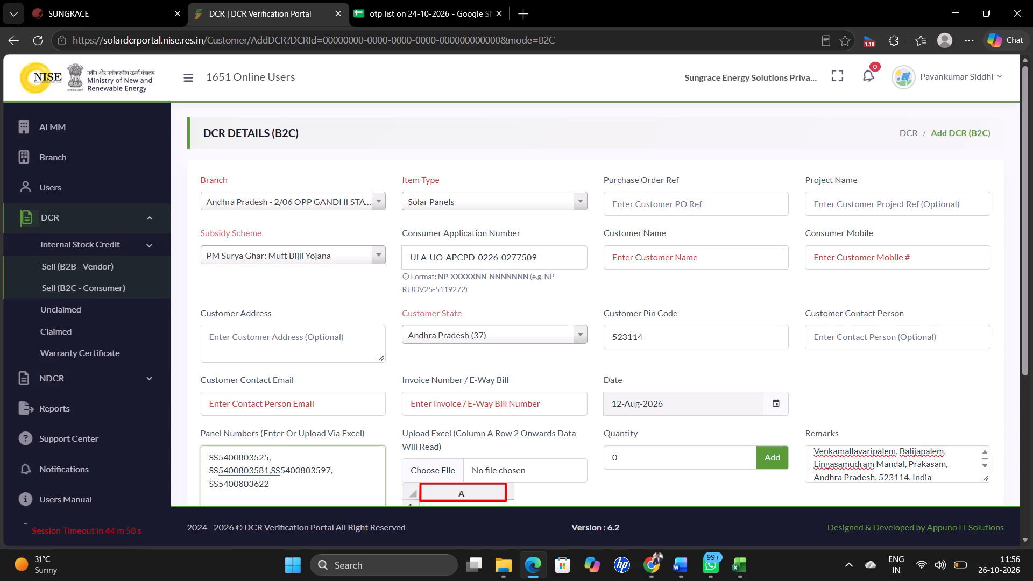
key(BackSpace)
key(Return)
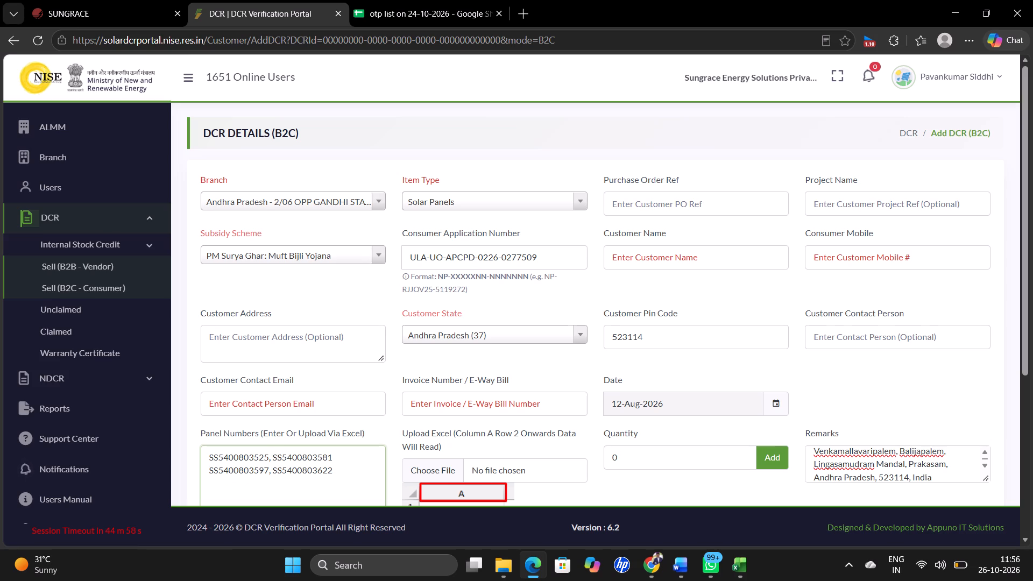
click(278, 461)
key(Left)
key(Left)
key(BackSpace)
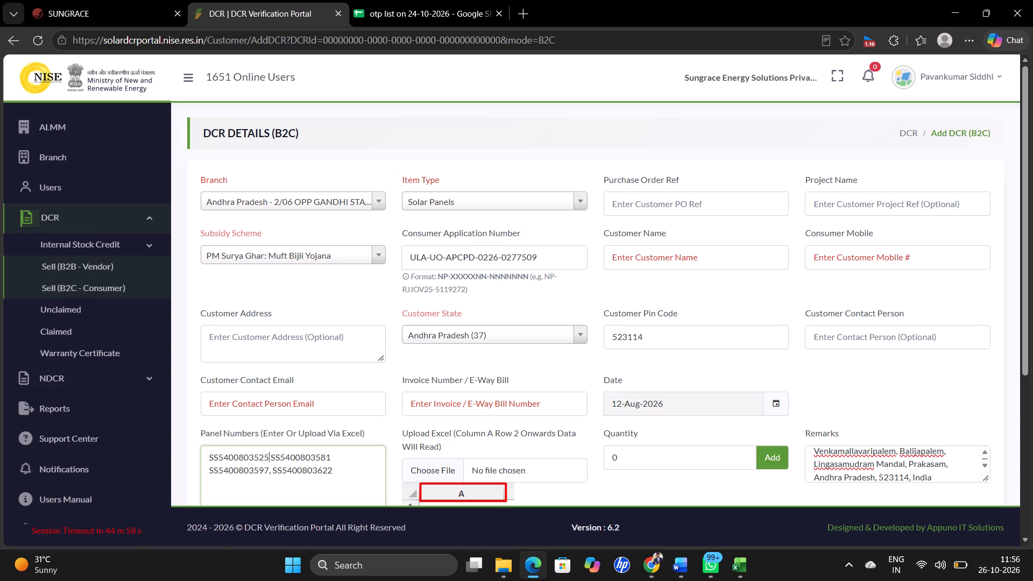
key(Return)
key(Right)
key(Right)
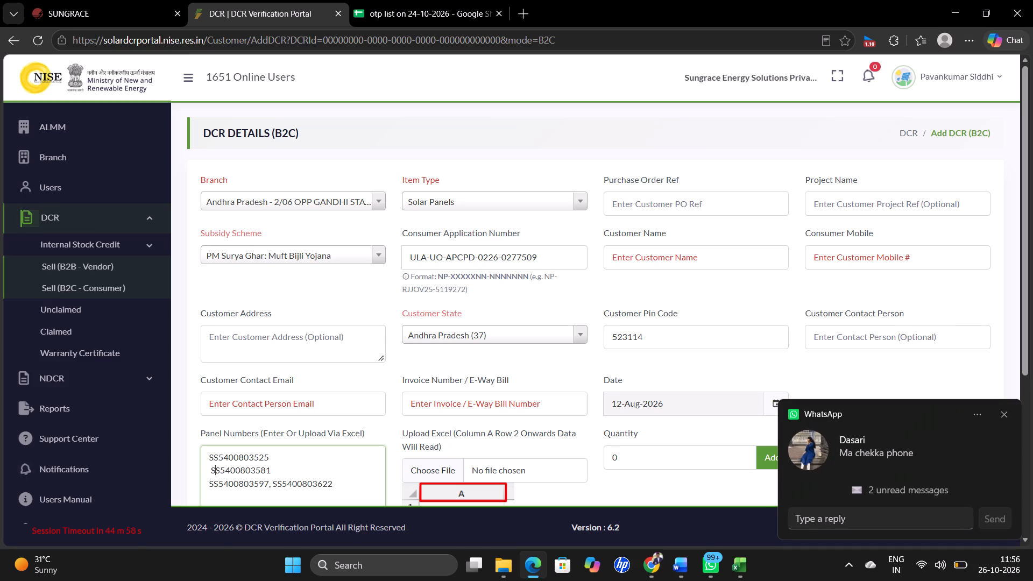
key(Right)
key(Right)
key(Down)
key(Right)
key(Right)
key(Right)
key(Right)
key(Right)
key(Right)
key(Right)
key(Right)
key(Right)
key(Right)
key(BackSpace)
key(Return)
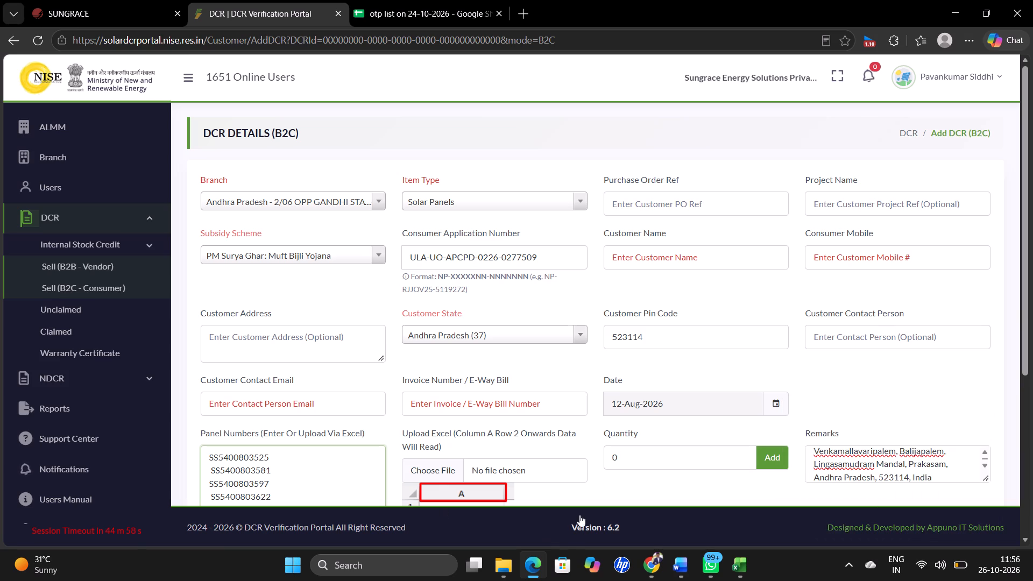
Set the panel quantity to 4 and try to add the listed panels to the entry.
click(643, 459)
key(BackSpace)
key(4)
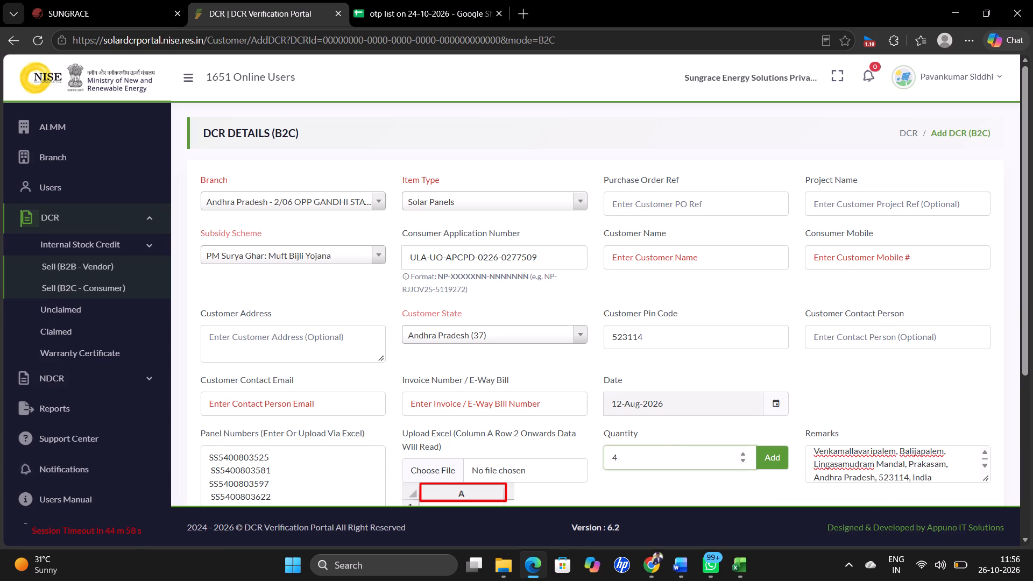
click(767, 457)
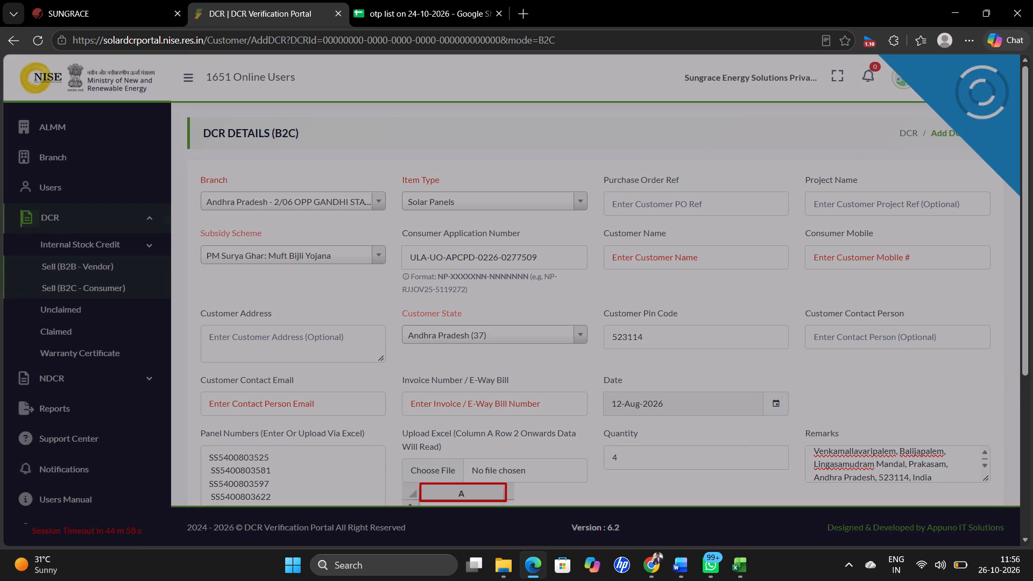
click(862, 377)
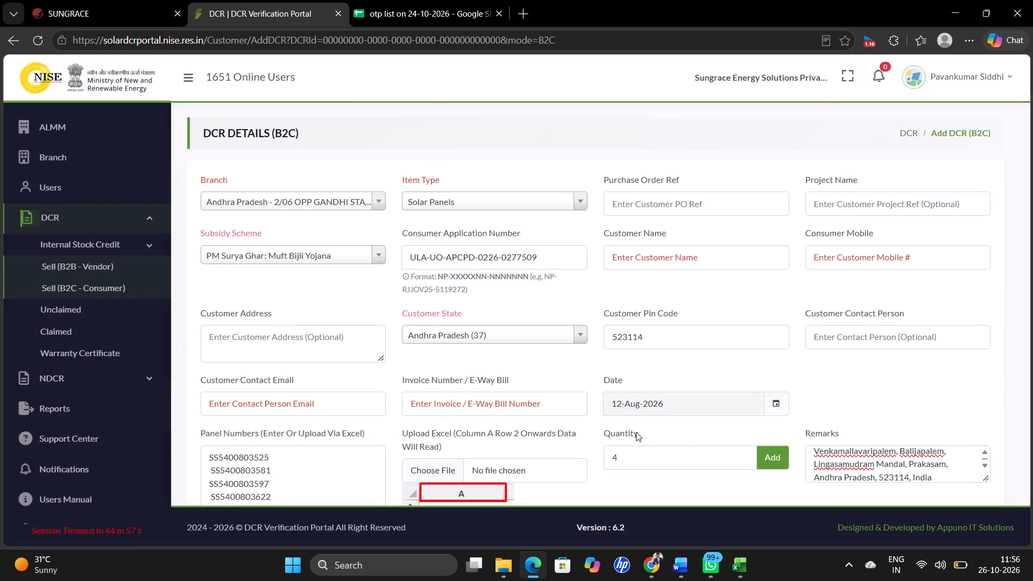
Set the DCR entry's date to 08-Sep-2026 and add the listed panels again.
click(662, 411)
click(738, 219)
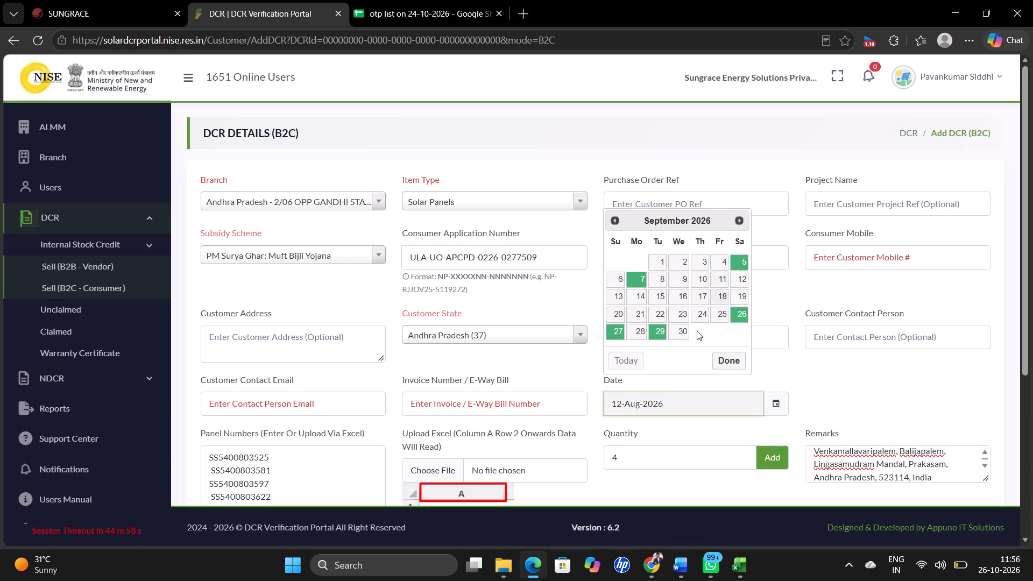
double_click(659, 282)
scroll(627, 422, down, 3)
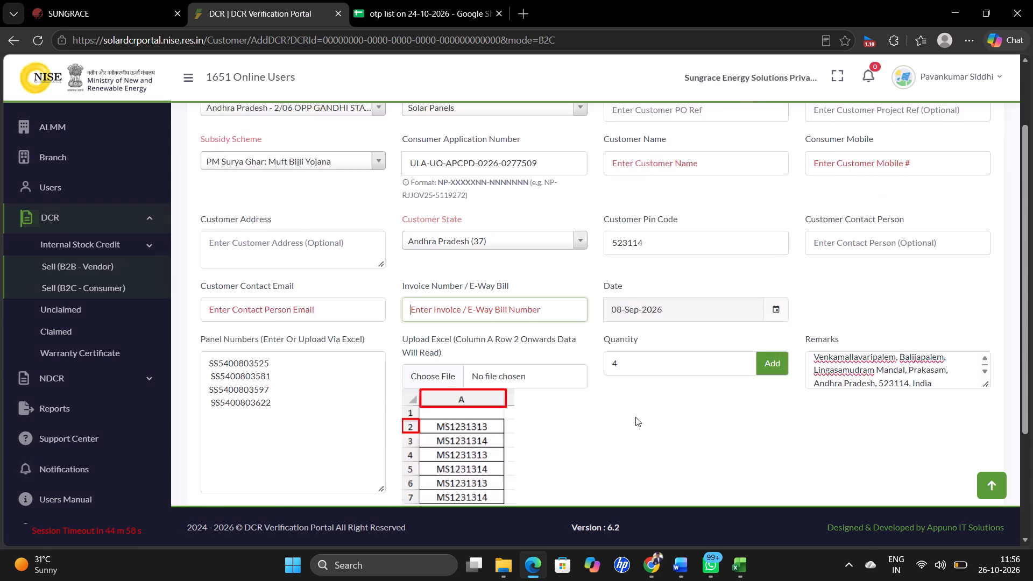
click(776, 258)
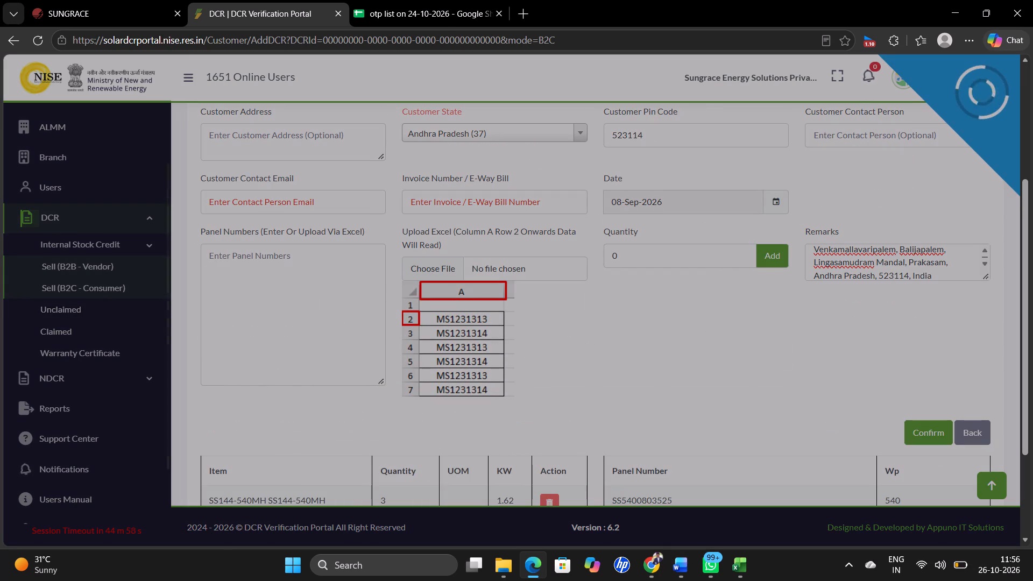
Copy the AP/GST/26-27/008- prefix from the Word details document and enter invoice number AP/GST/26-27/008-90 in the DCR entry.
click(673, 570)
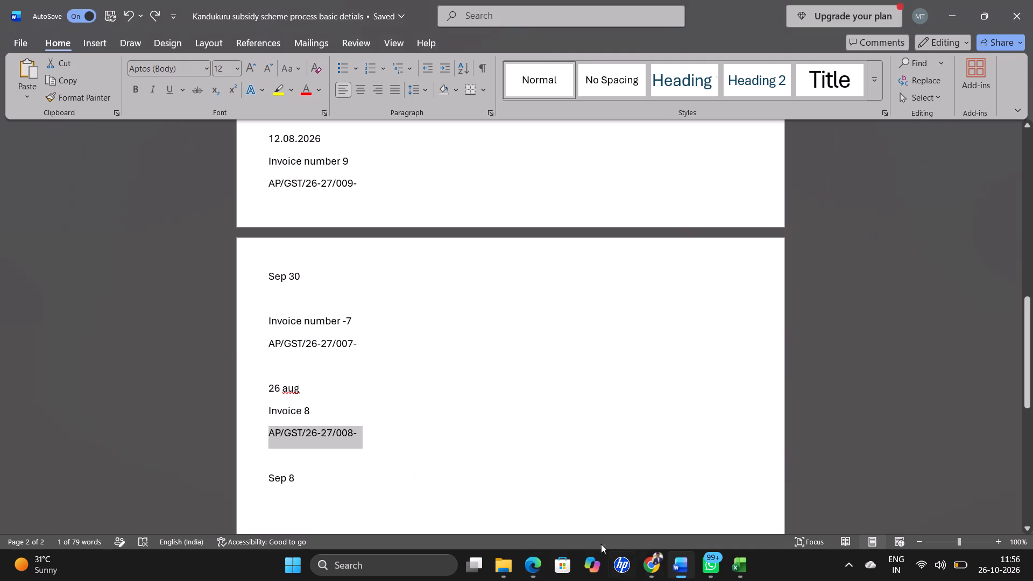
key(ctrl+c)
click(529, 563)
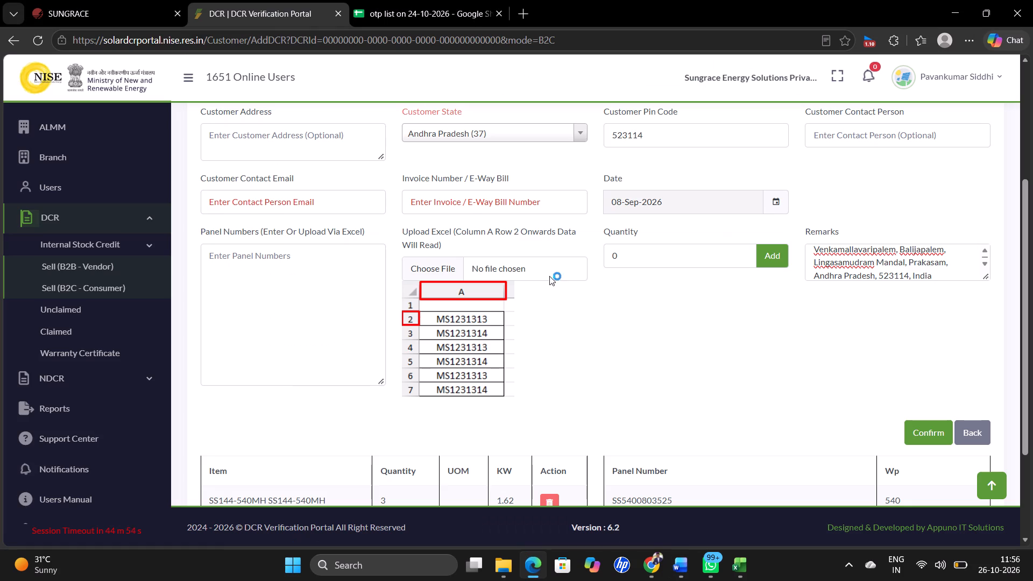
click(545, 192)
key(ctrl+v)
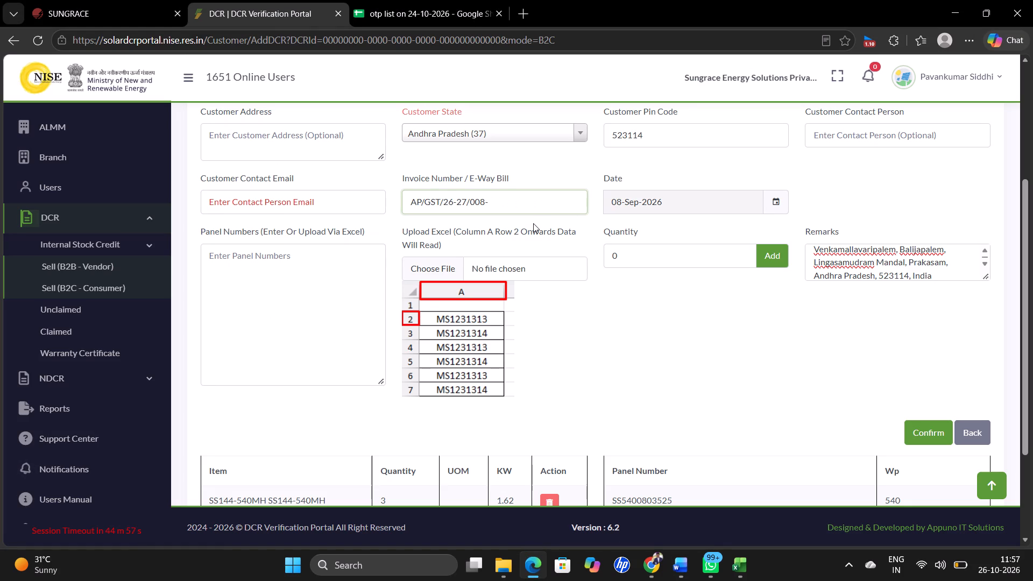
text(90)
scroll(583, 192, up, 1)
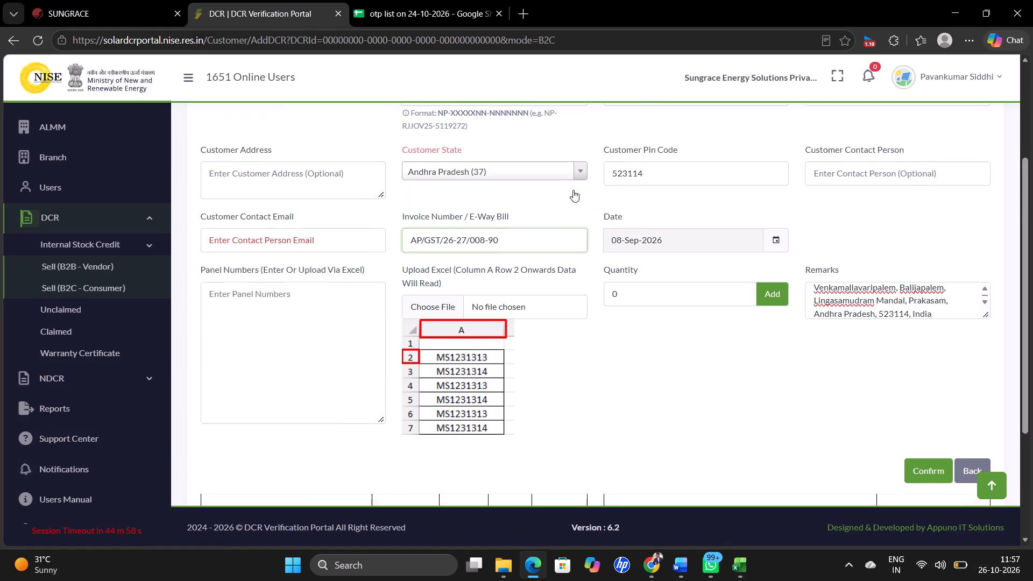
click(725, 119)
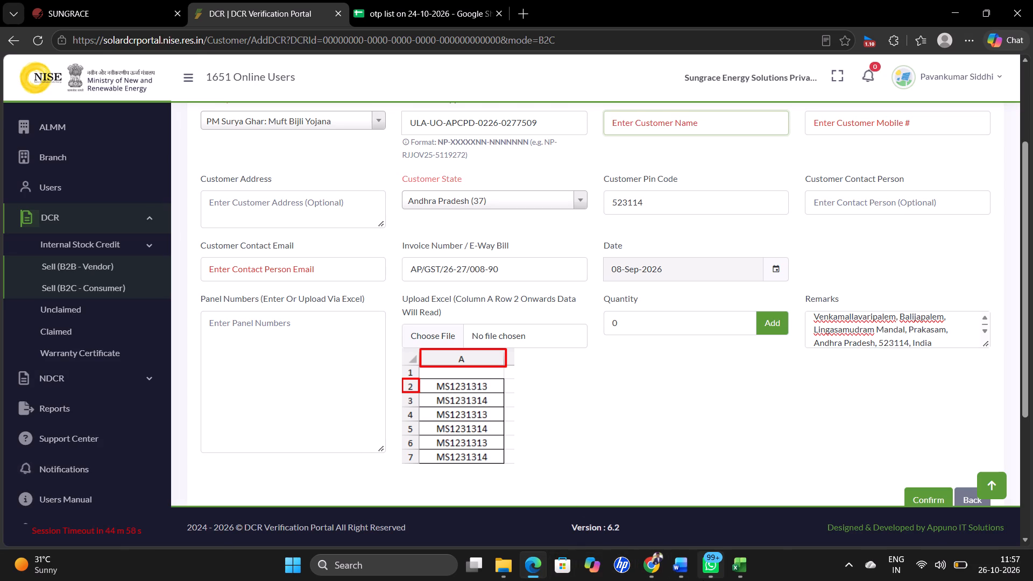
click(654, 509)
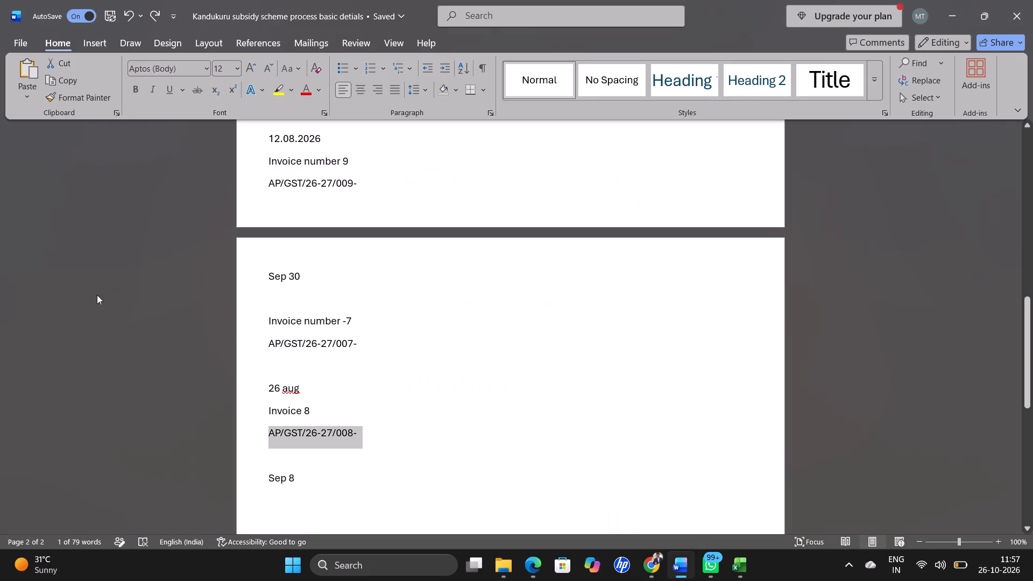
scroll(304, 203, up, 3)
scroll(359, 182, up, 5)
scroll(294, 227, up, 3)
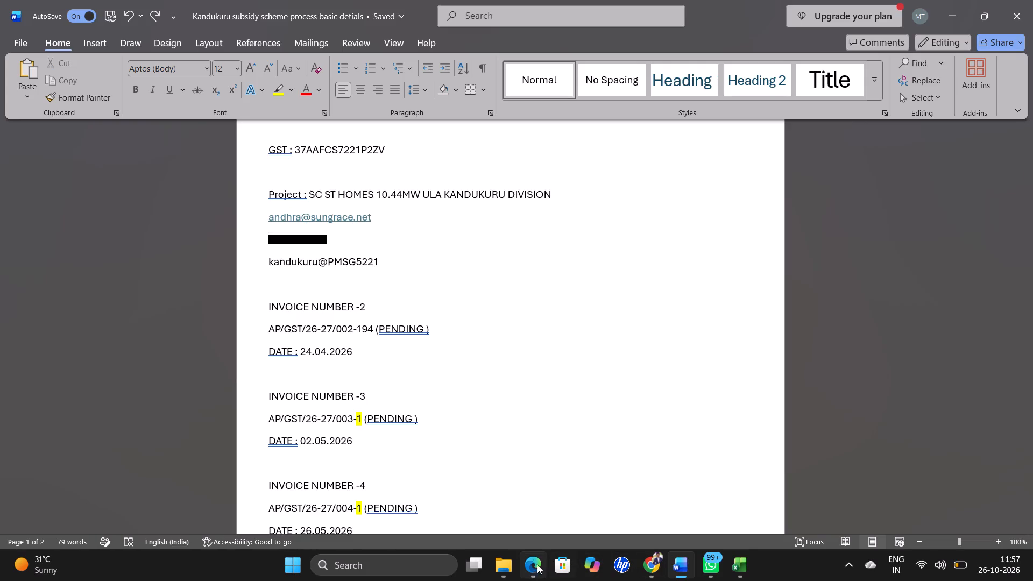
click(536, 517)
click(314, 276)
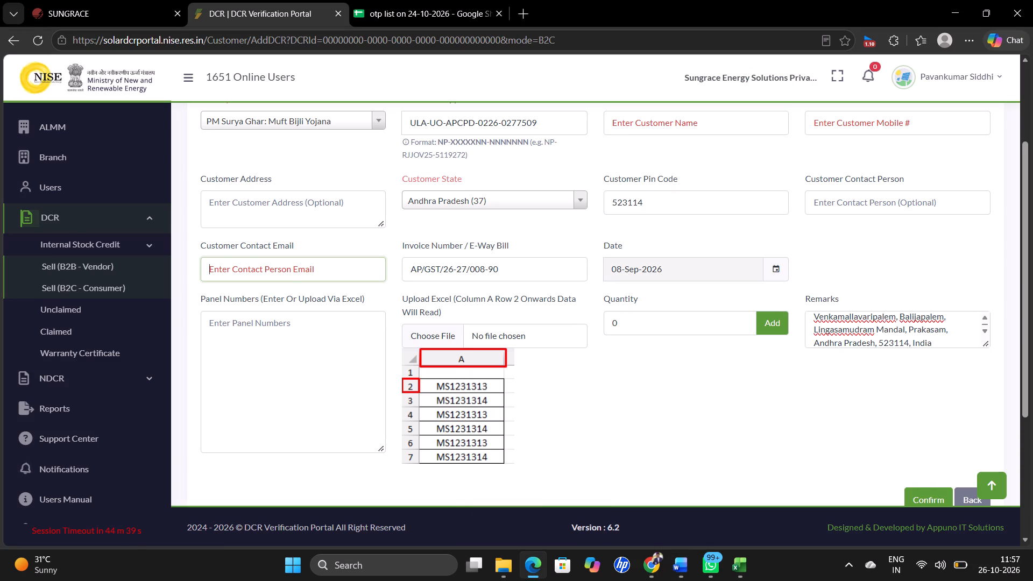
key(ctrl+v)
Copy Andhra Pradesh Central Power Distribution Corporation Limited from the Word document into the DCR entry's project name and customer name.
click(674, 565)
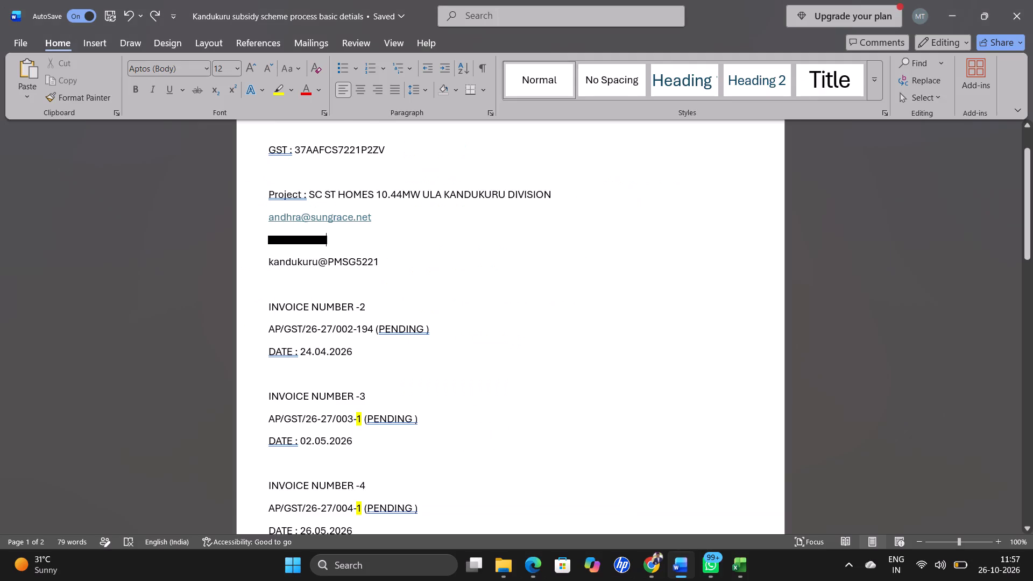
scroll(486, 377, up, 3)
drag(355, 169, 489, 168)
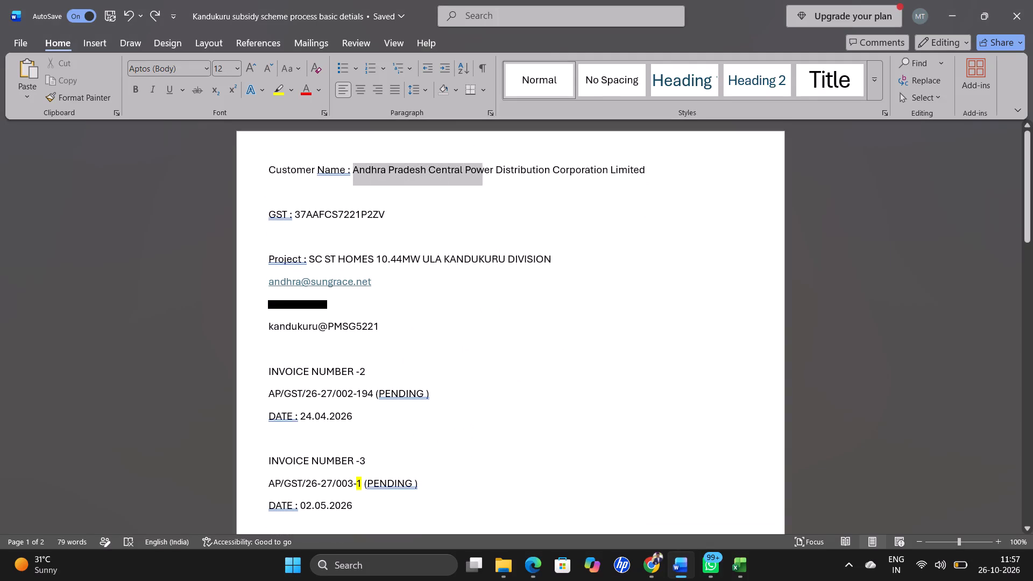
drag(489, 168, 633, 178)
key(ctrl+c)
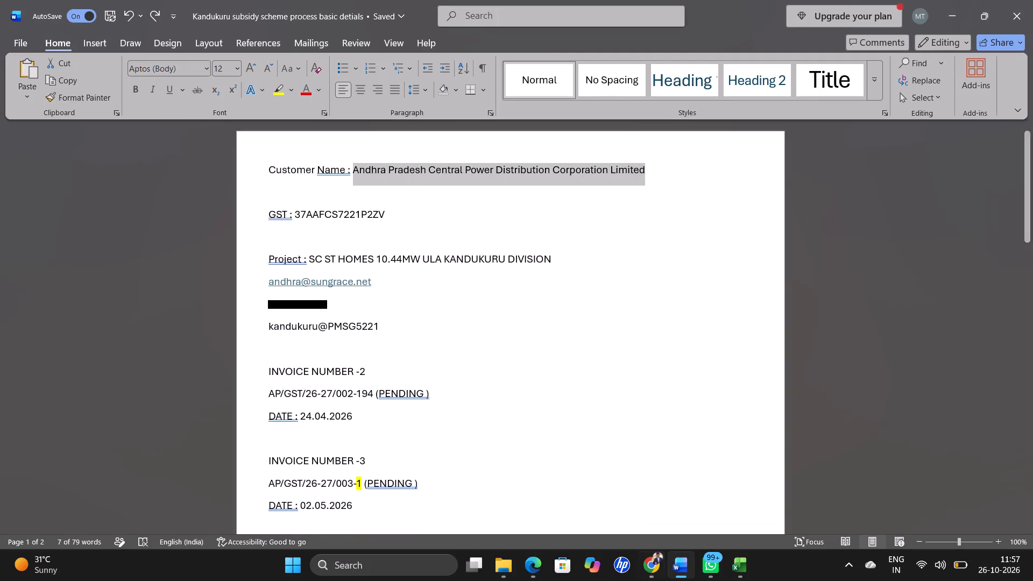
click(525, 504)
scroll(556, 347, up, 8)
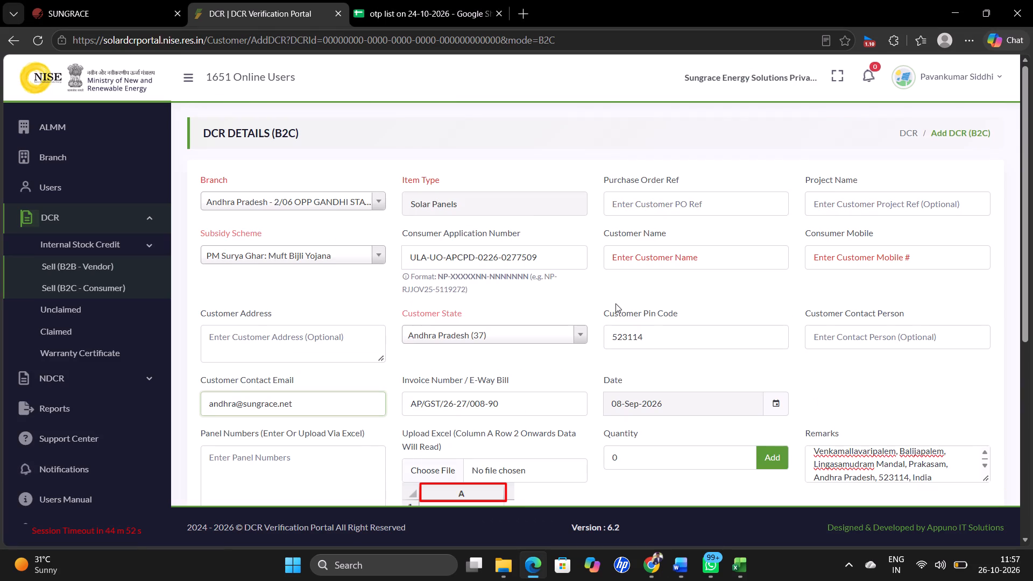
scroll(615, 303, up, 1)
click(879, 206)
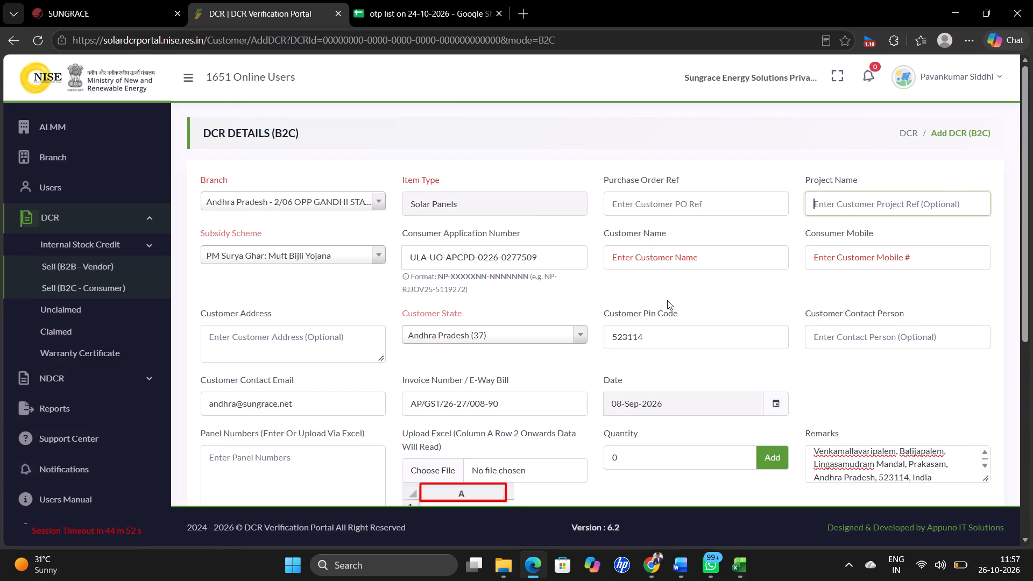
key(ctrl+v)
click(671, 268)
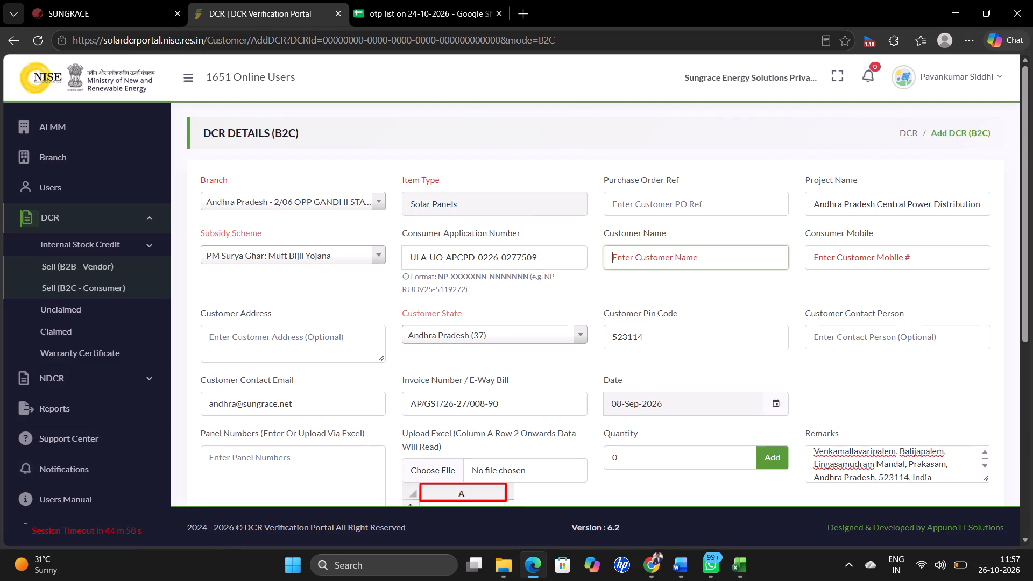
key(ctrl+v)
Select the entire project name text in the DCR entry for replacement.
double_click(890, 203)
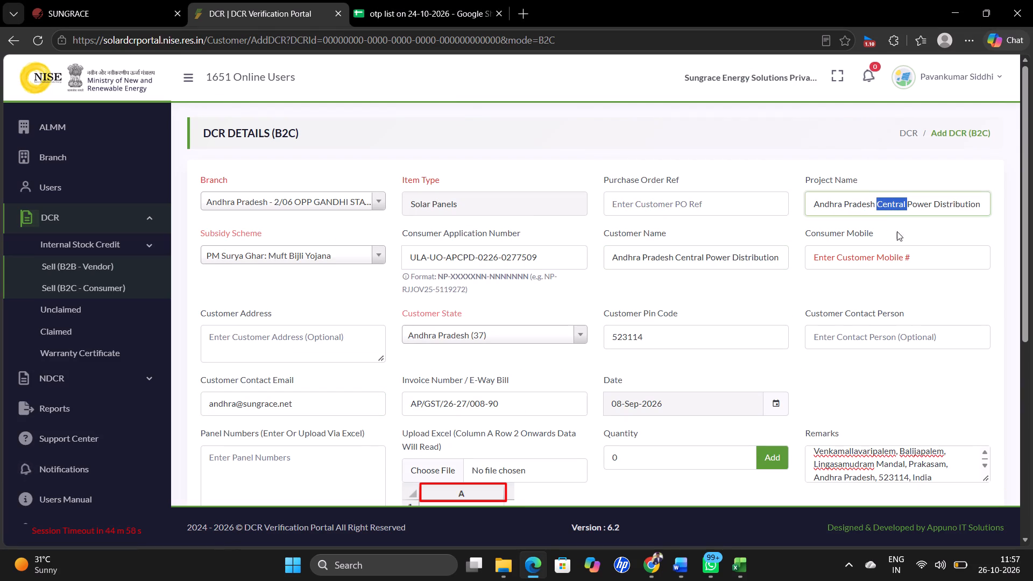
double_click(933, 202)
double_click(932, 202)
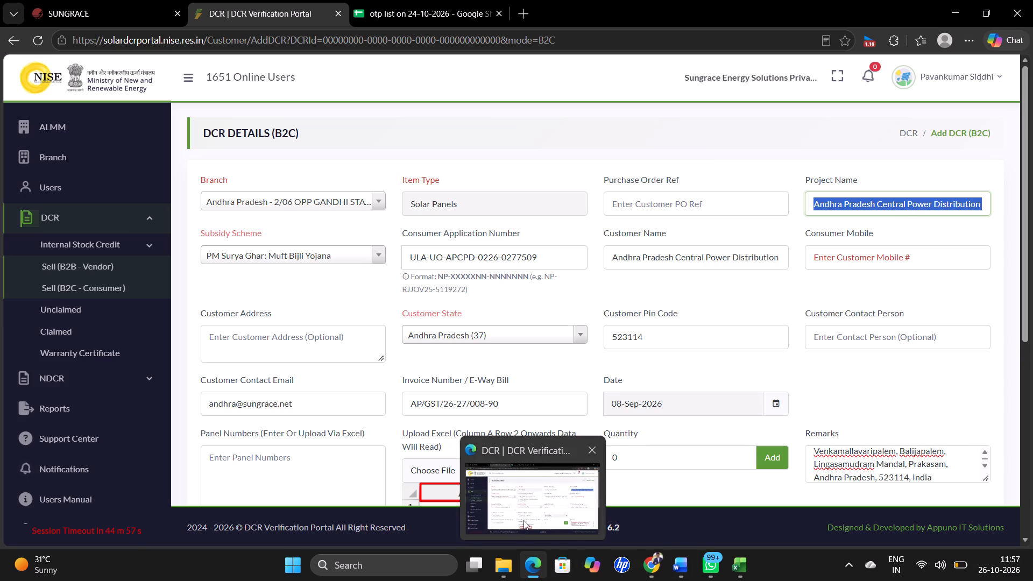
click(524, 515)
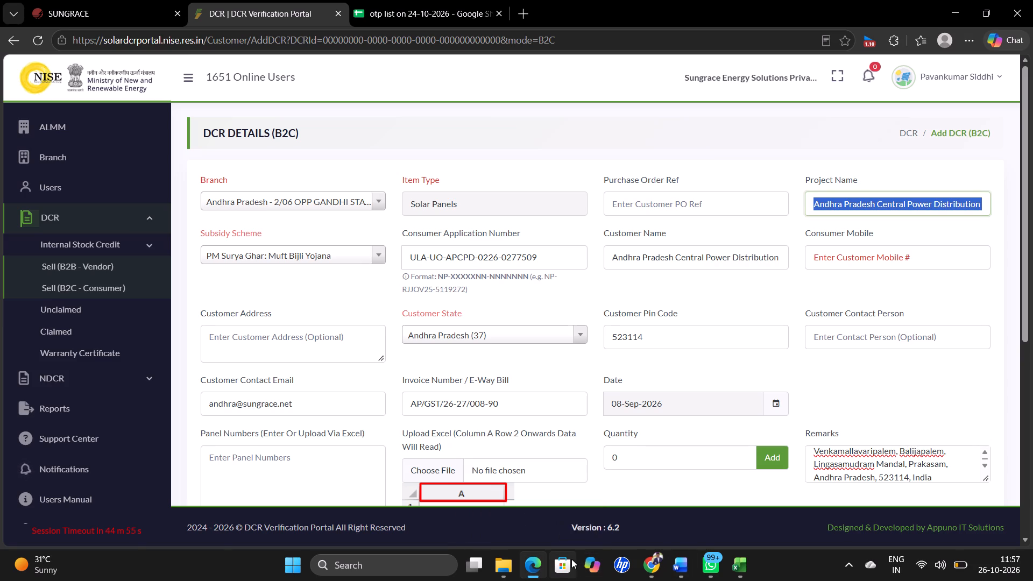
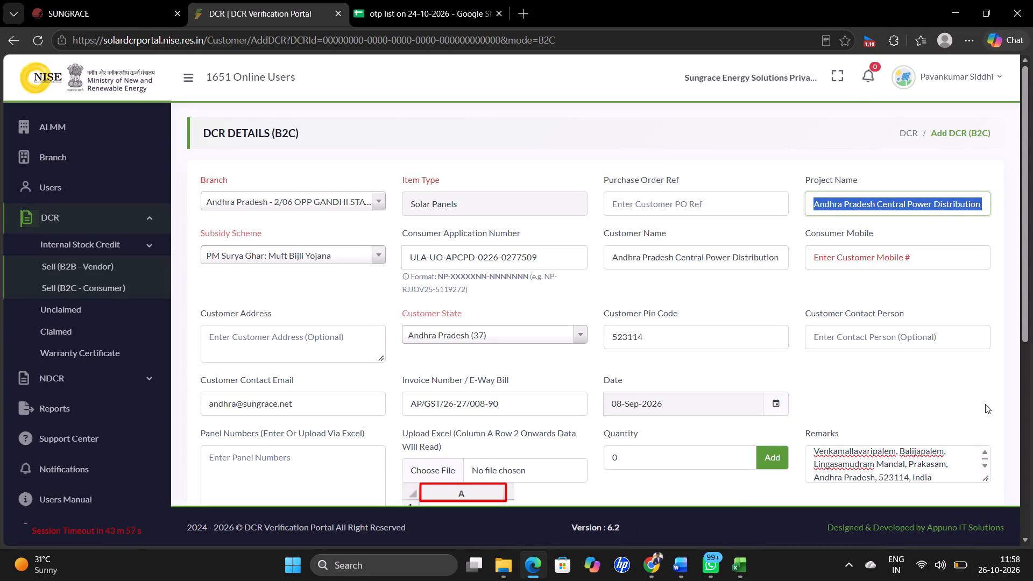
Replace the Project Name with "SC ST HOMES 10.44MW ULA KANDUKURU DIVISION", copied from the Kandukuru subsidy details Word document.
click(926, 255)
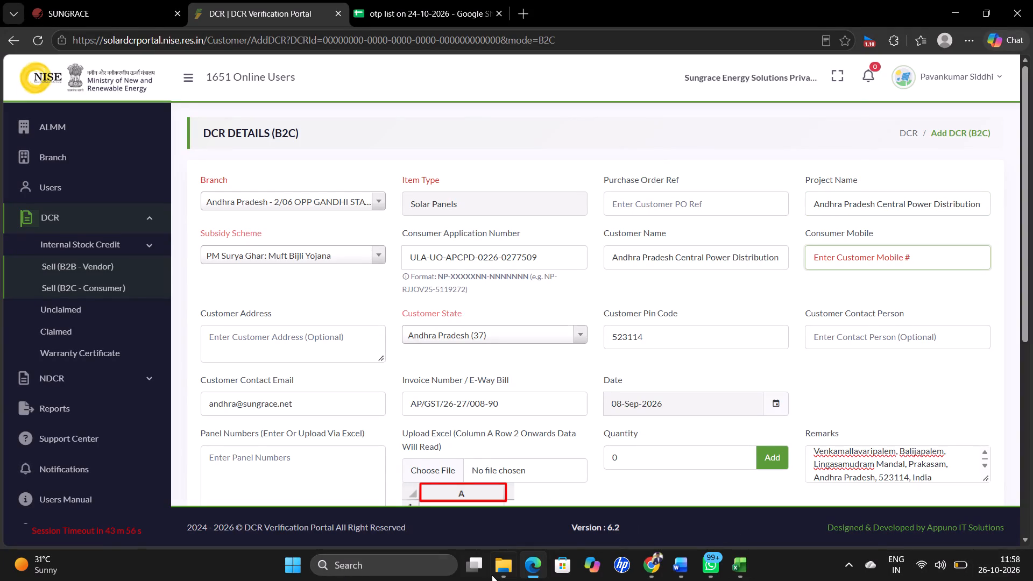
click(536, 518)
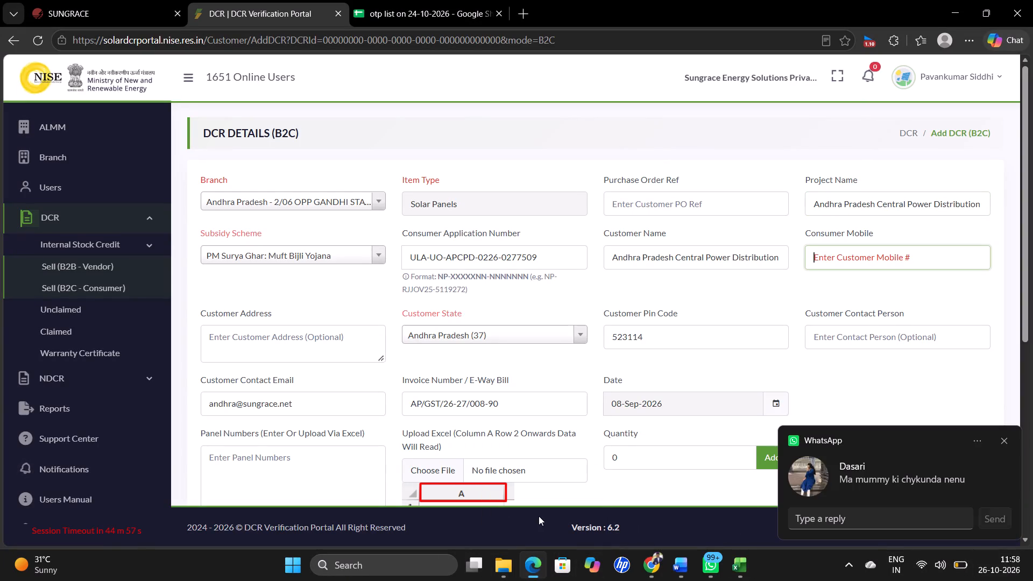
click(671, 568)
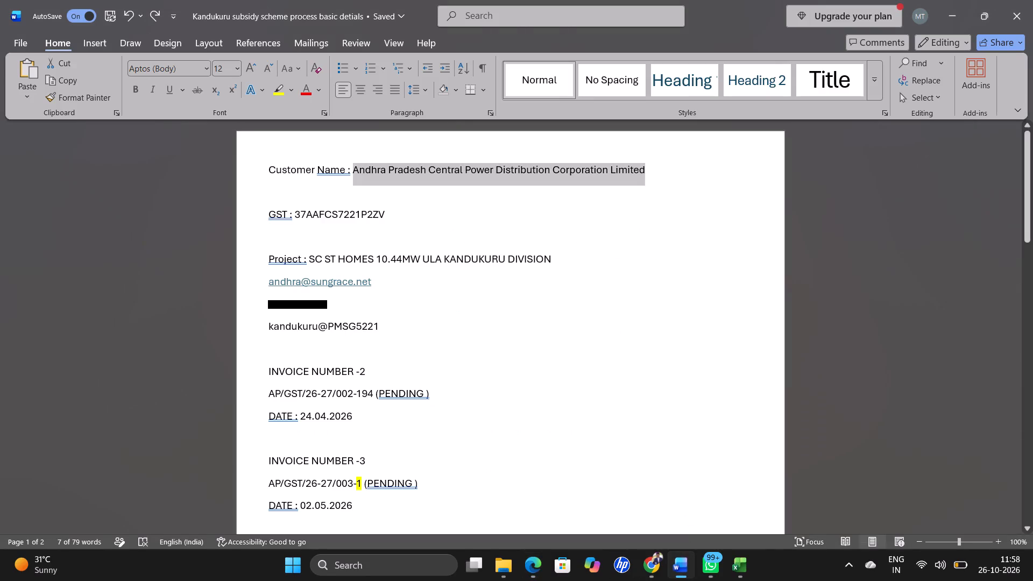
drag(311, 260, 397, 262)
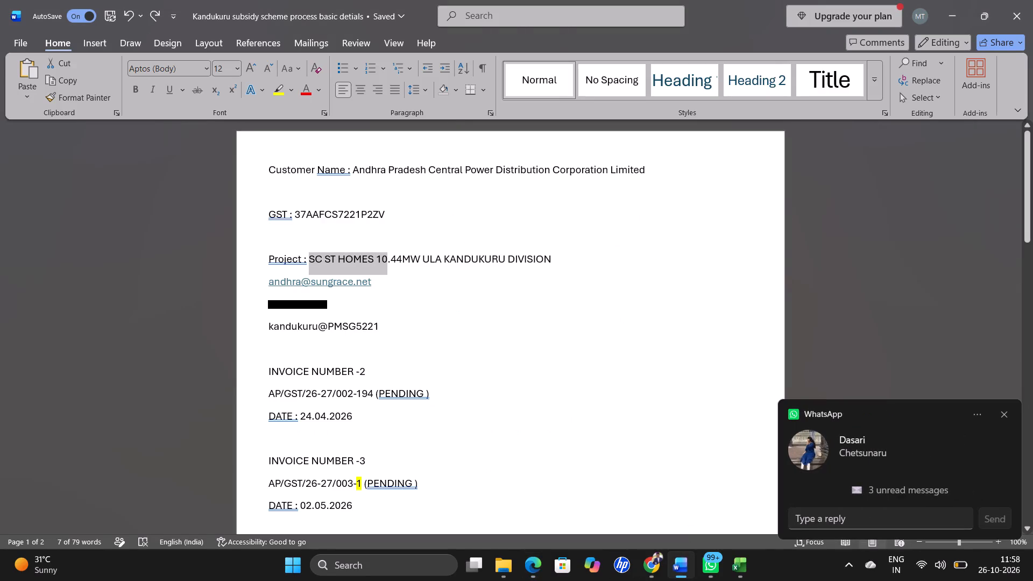
drag(397, 262, 559, 260)
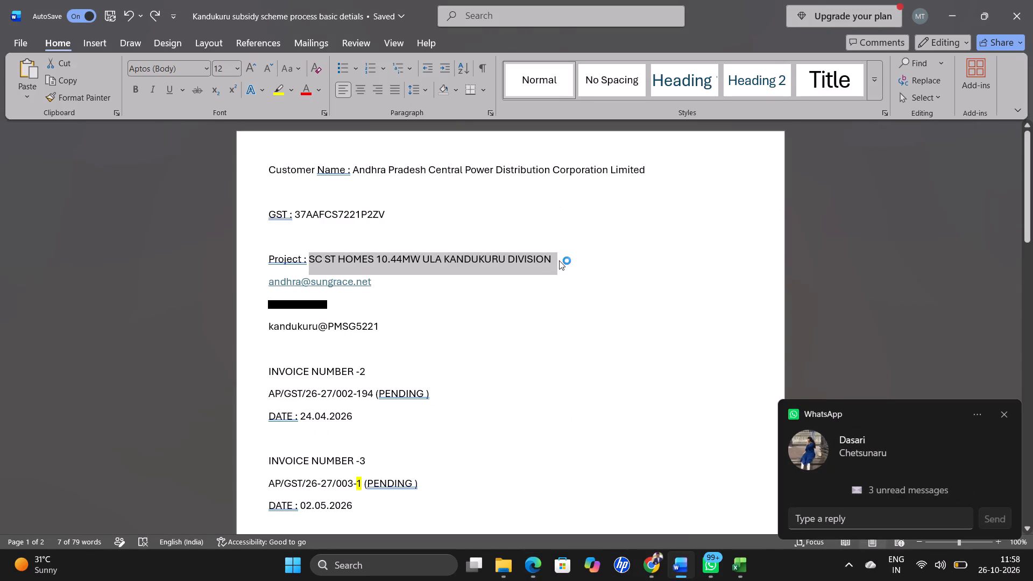
key(ctrl+c)
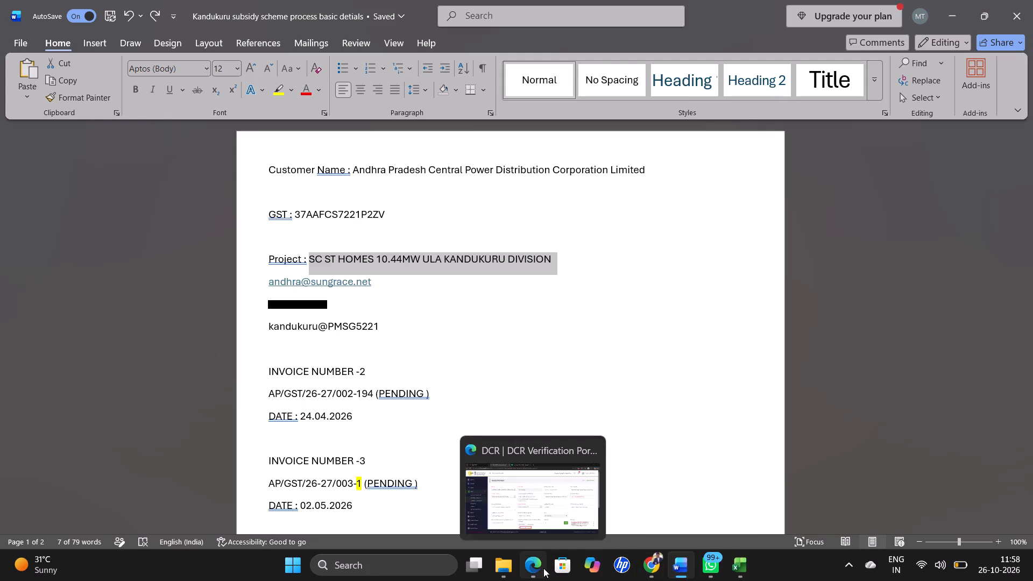
click(537, 514)
double_click(829, 202)
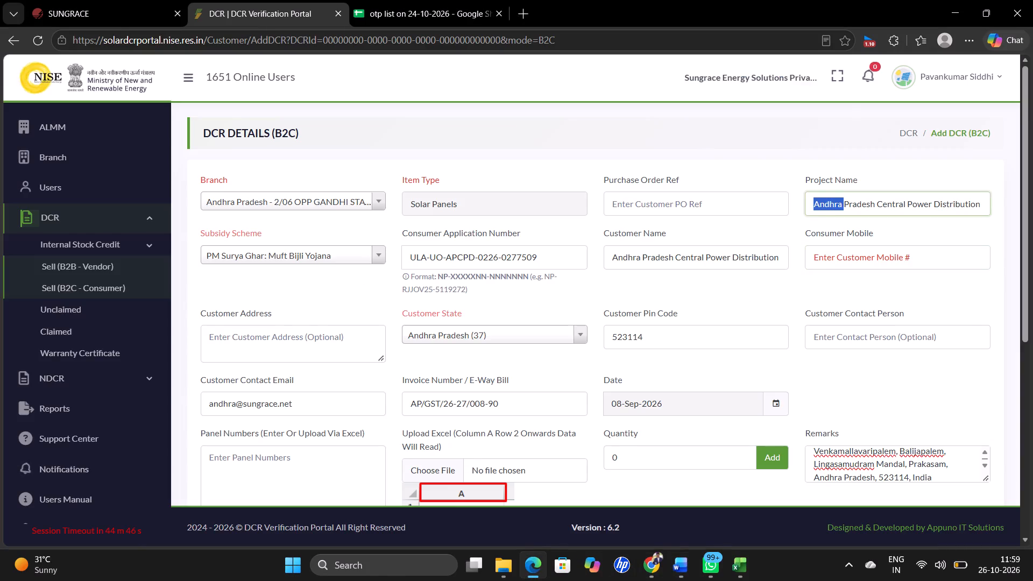
double_click(829, 202)
triple_click(865, 200)
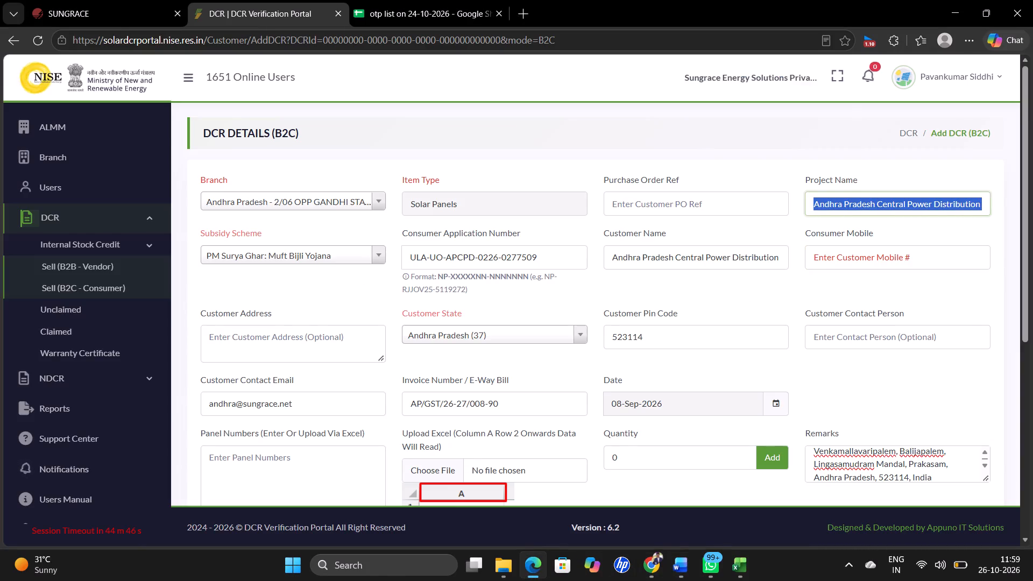
key(ctrl+v)
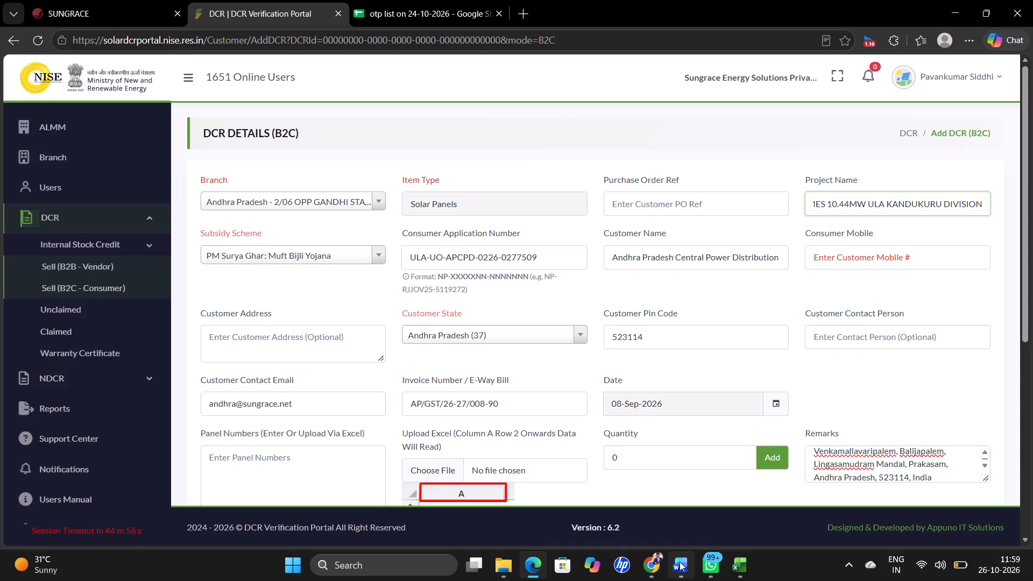
Copy the mobile number from the Word document into the Consumer Mobile field of the DCR form.
click(676, 528)
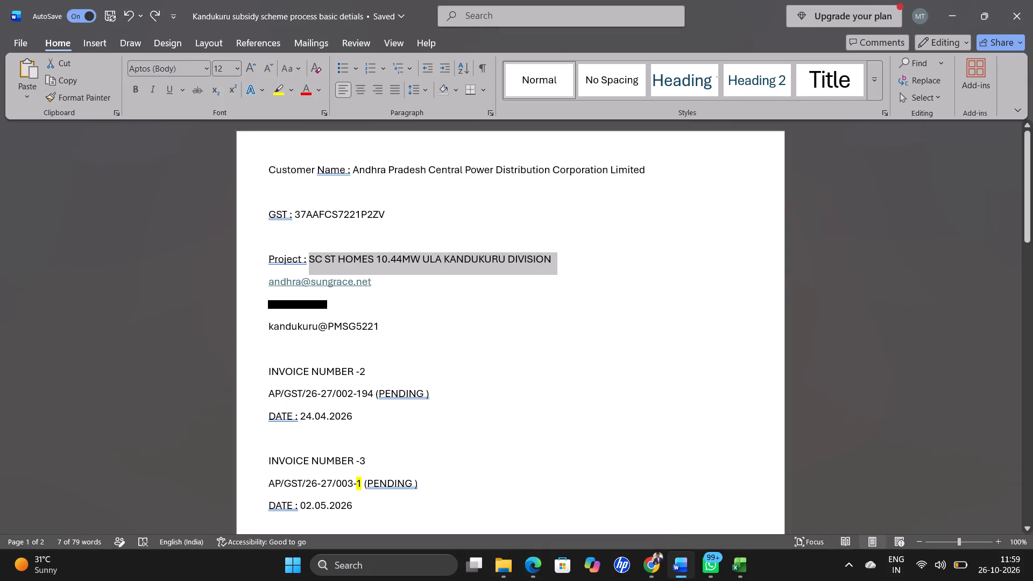
drag(263, 303, 344, 304)
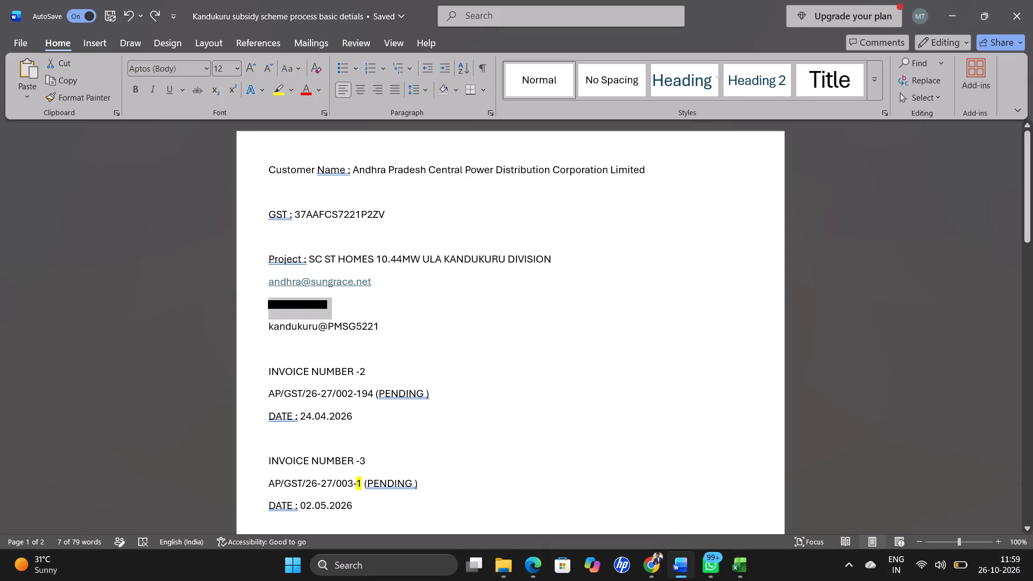
key(ctrl+c)
click(528, 514)
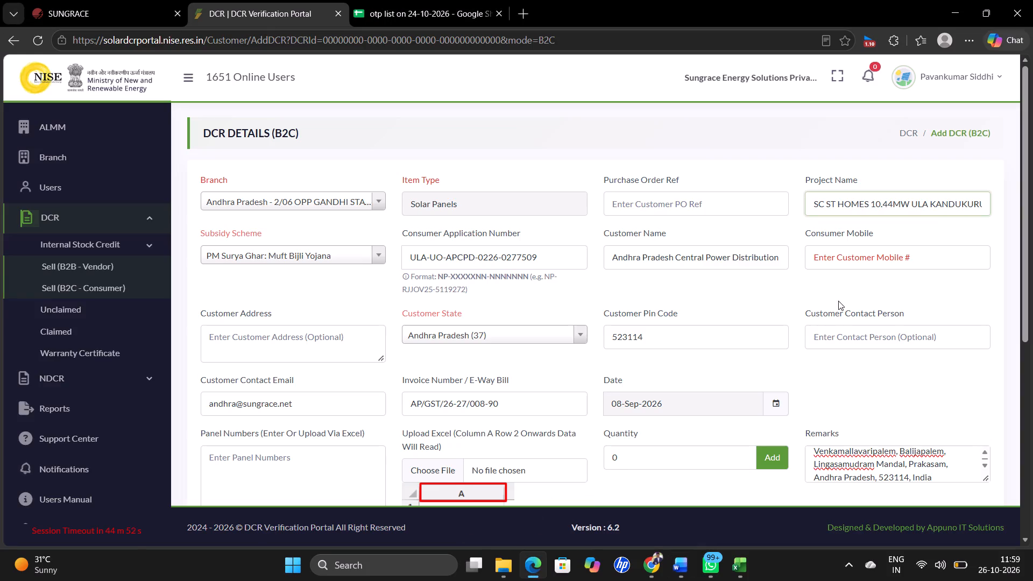
click(871, 256)
key(ctrl+v)
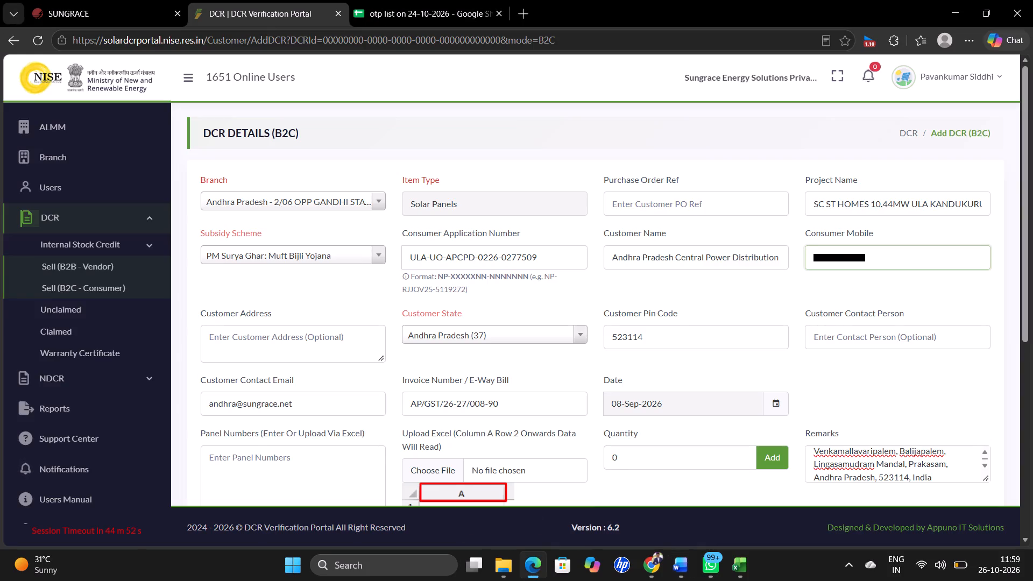
Confirm the B2C DCR entry with its listed solar panels and approve the submission.
scroll(570, 342, down, 6)
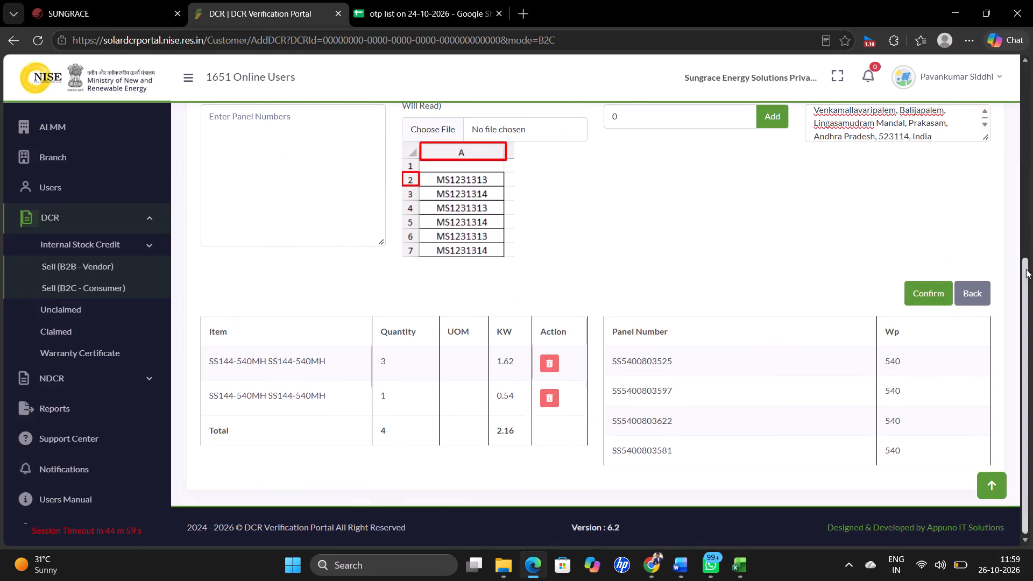
click(931, 295)
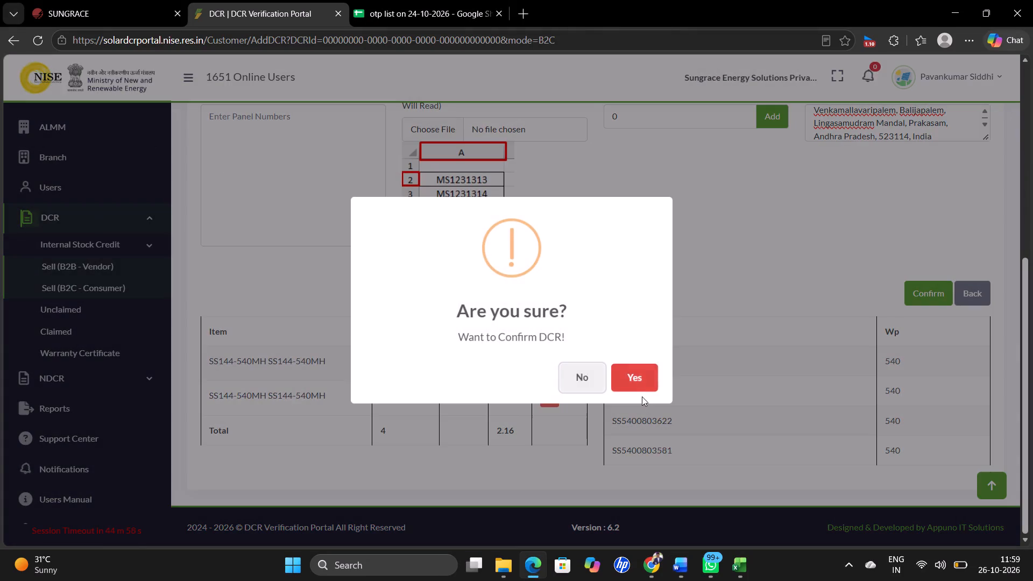
click(643, 382)
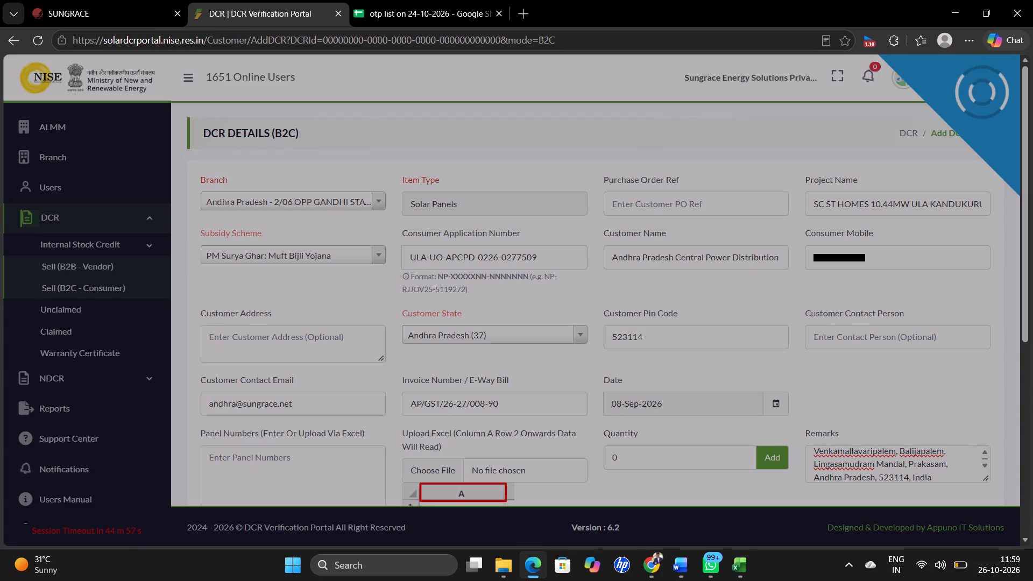
Open the DCR certificate PDF of the sale with invoice AP/GST/26-27/008-90.
click(122, 11)
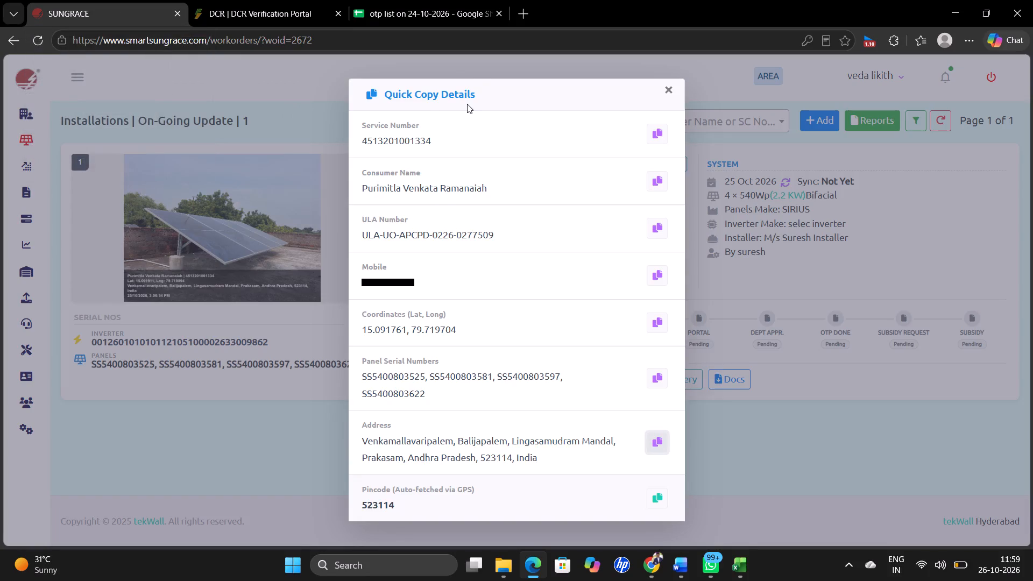
click(276, 18)
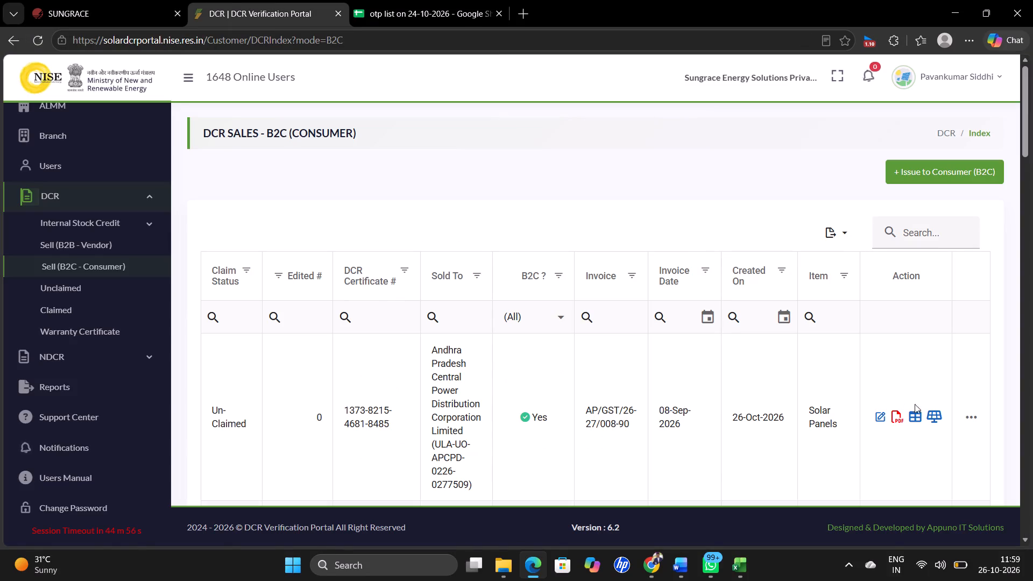
click(901, 417)
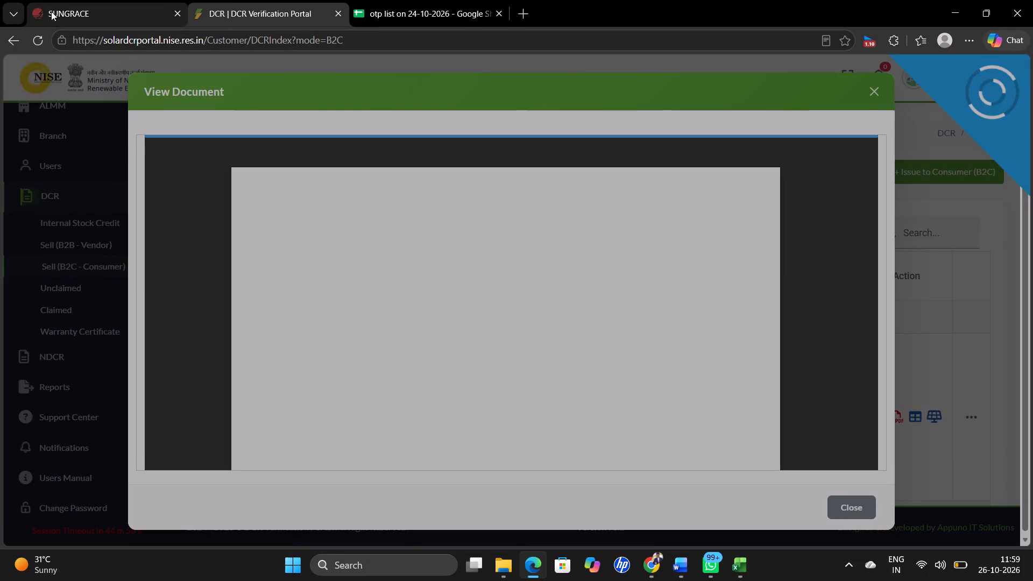
Copy the service number from the installation's Quick Copy Details in SUNGRACE.
click(64, 1)
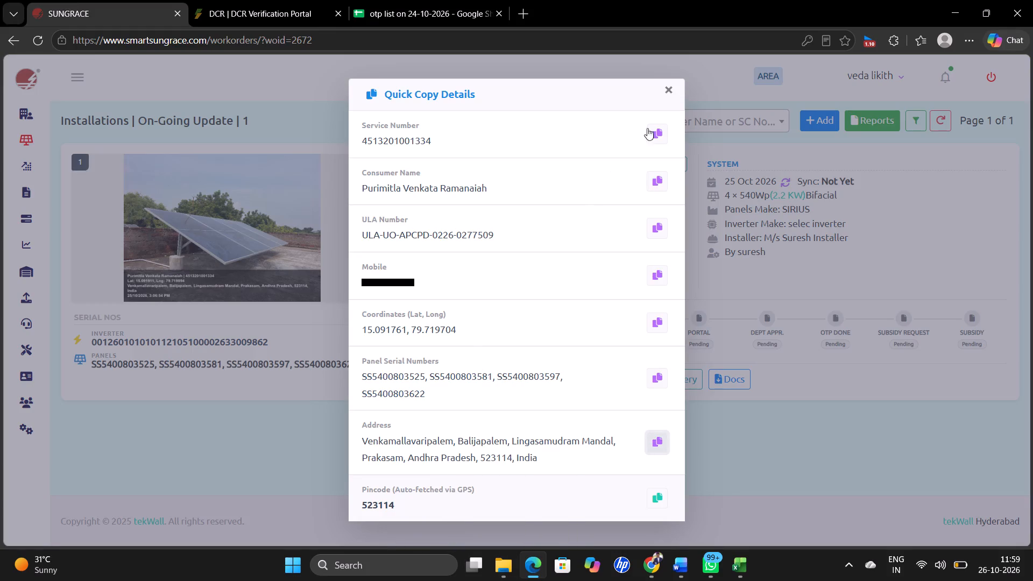
click(658, 123)
click(657, 136)
click(647, 131)
Create a folder named 90 inside DCR008 in File Explorer and open it.
click(501, 569)
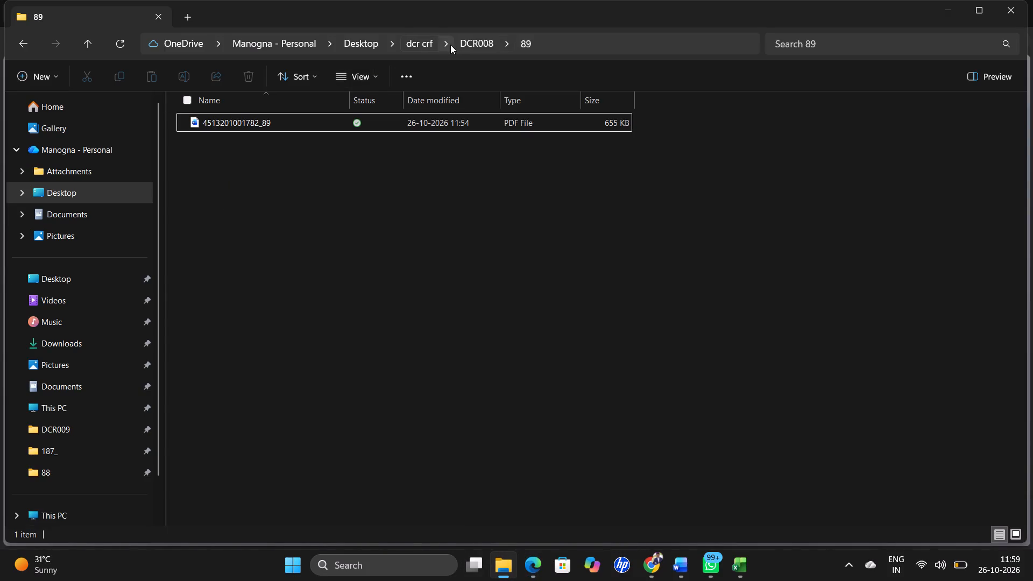
click(22, 34)
click(48, 69)
click(95, 111)
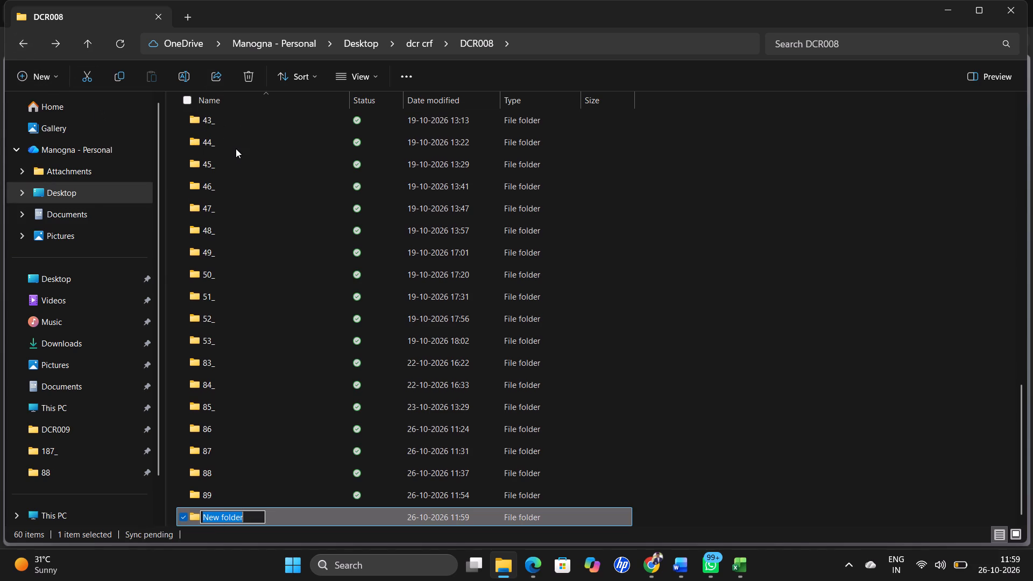
key(BackSpace)
text(90)
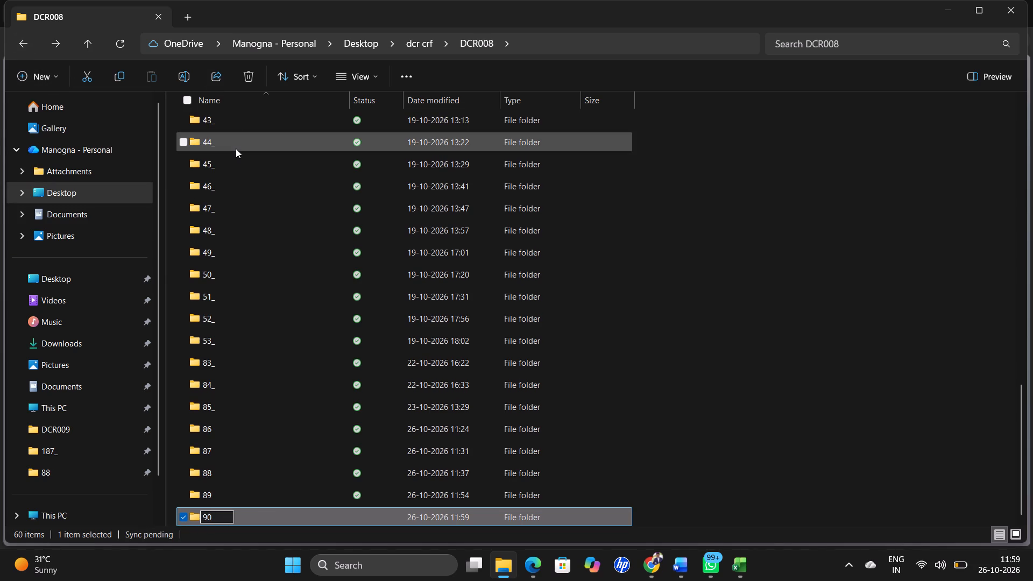
key(Return)
double_click(243, 522)
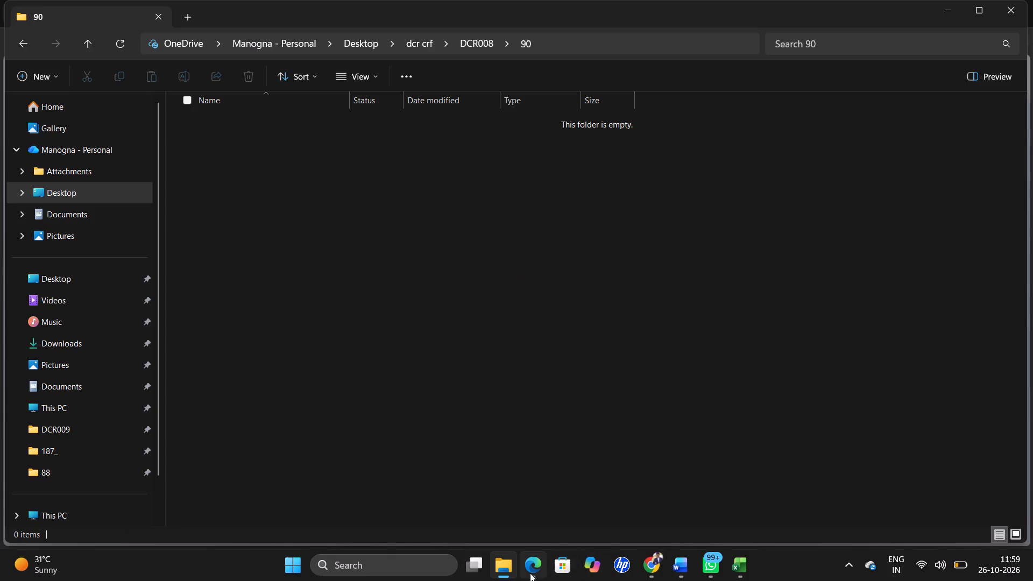
Save the DCR certificate PDF in the DCR008 folder 90, named with the copied service number followed by _90.
click(536, 512)
click(273, 15)
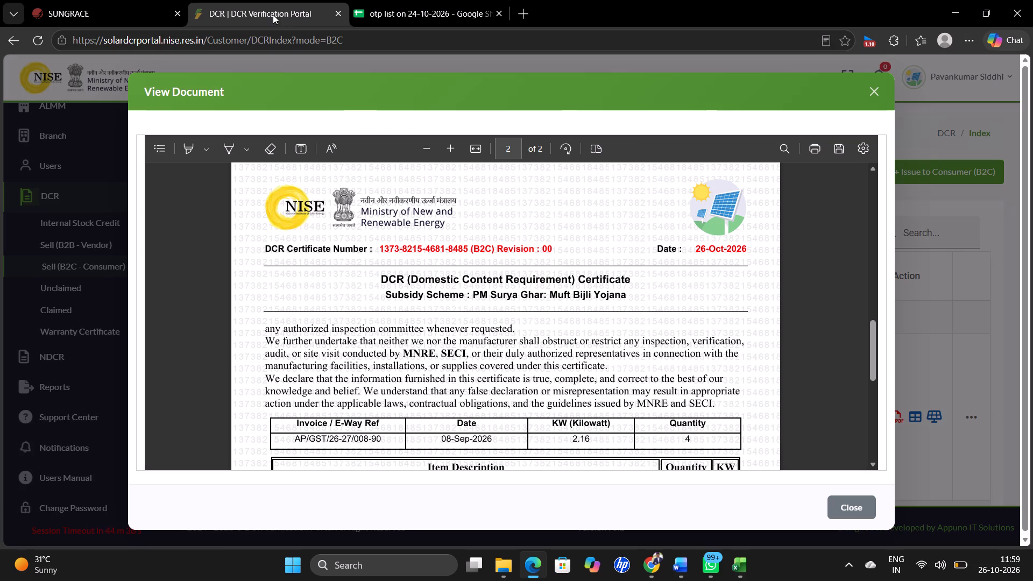
click(843, 145)
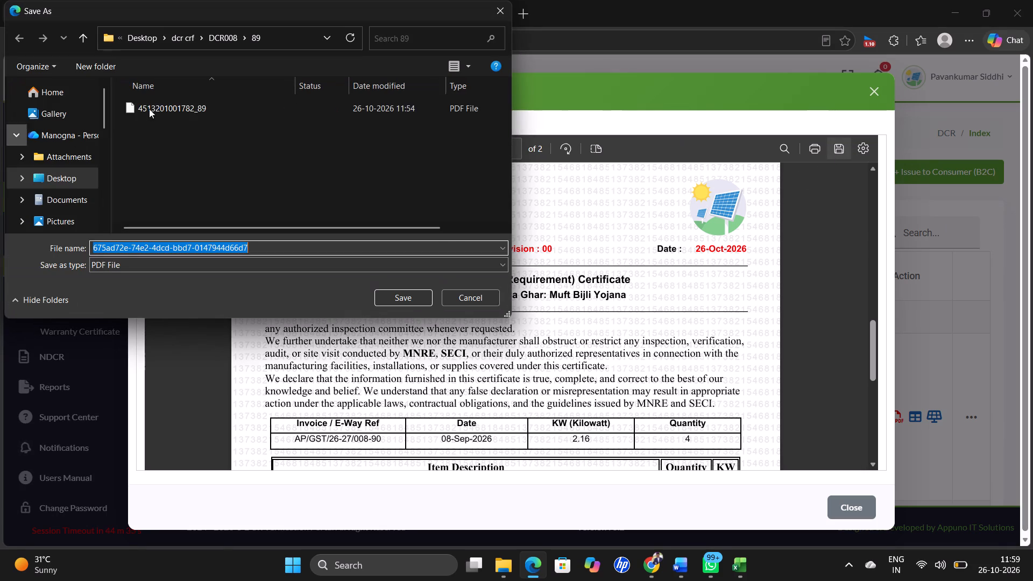
click(18, 37)
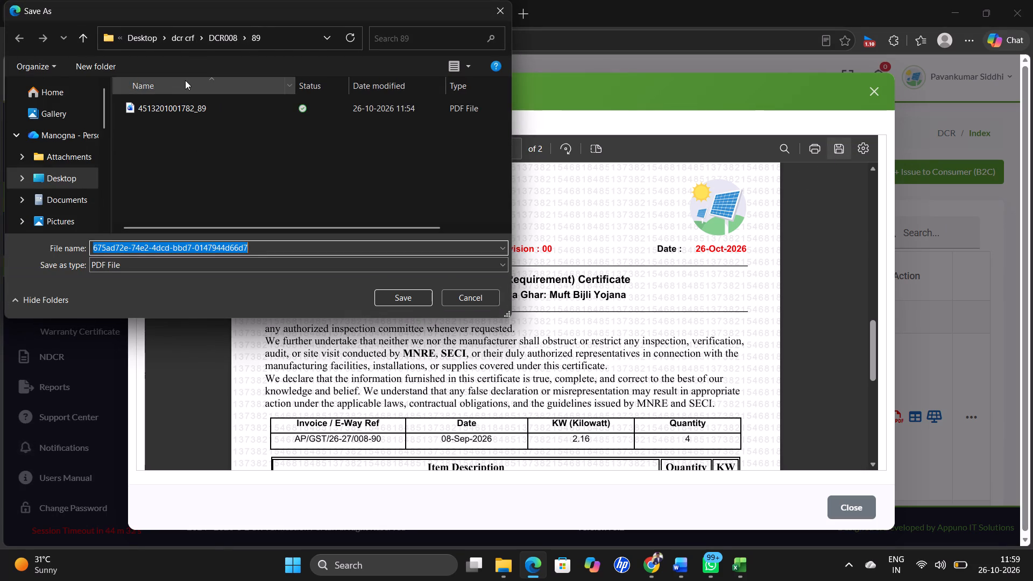
click(244, 40)
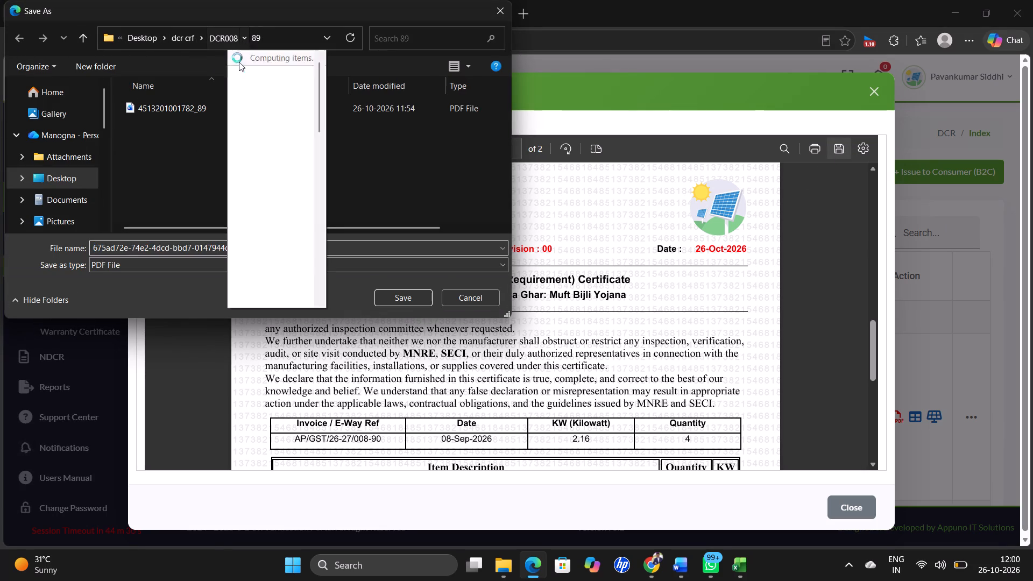
scroll(268, 174, down, 14)
double_click(256, 297)
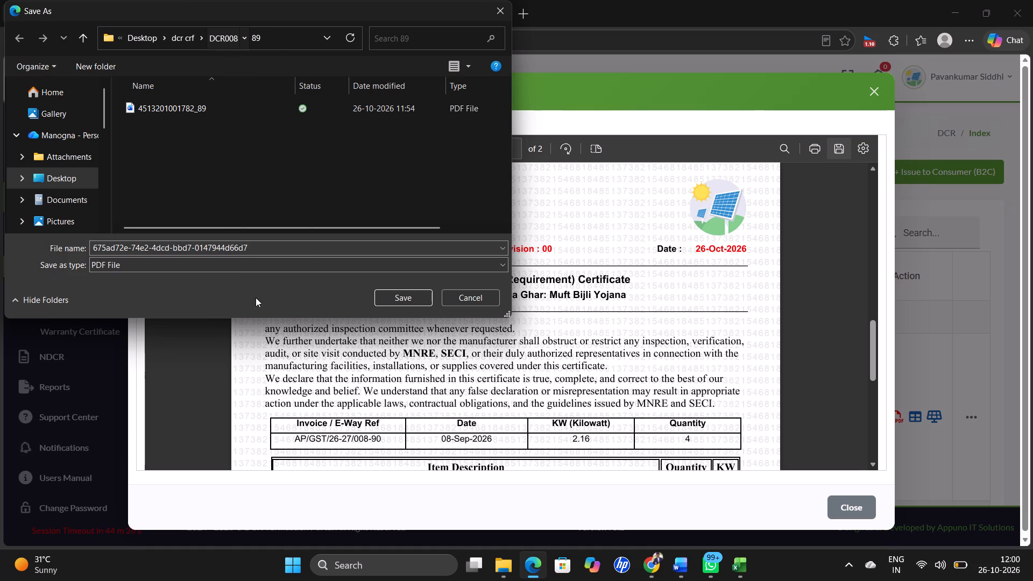
click(288, 251)
key(BackSpace)
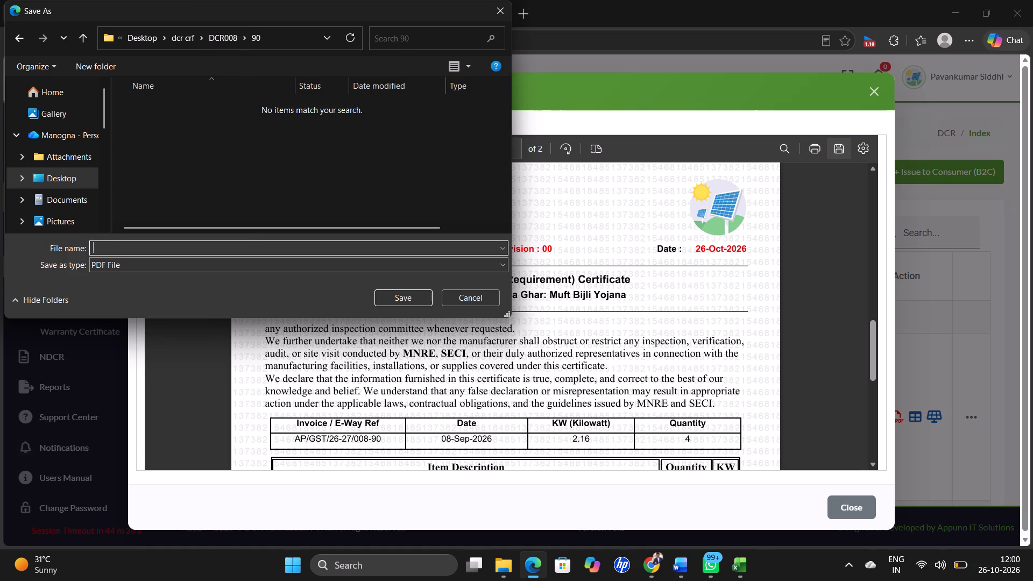
key(ctrl+v)
key(shift+underscore)
text(90)
key(Return)
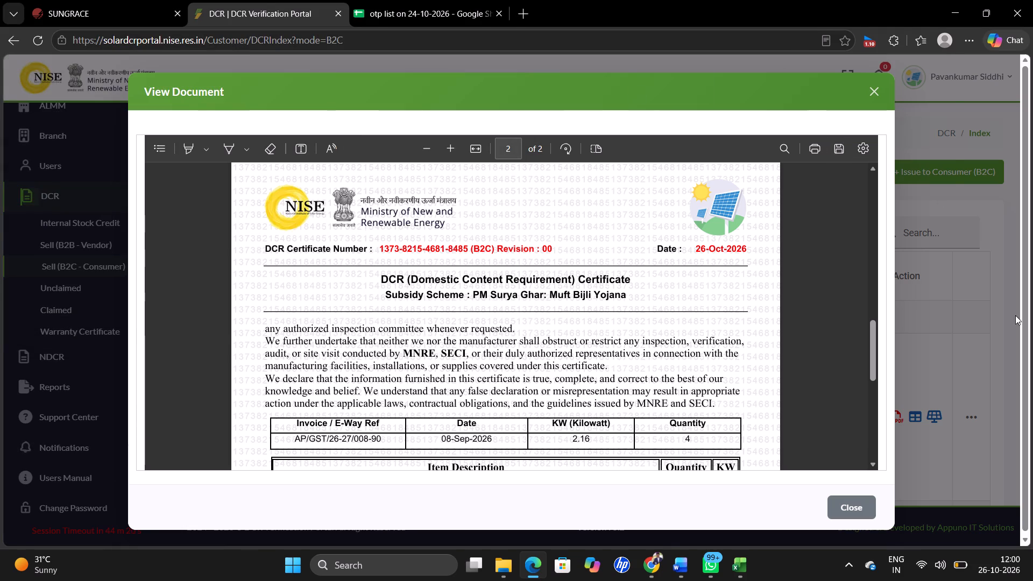
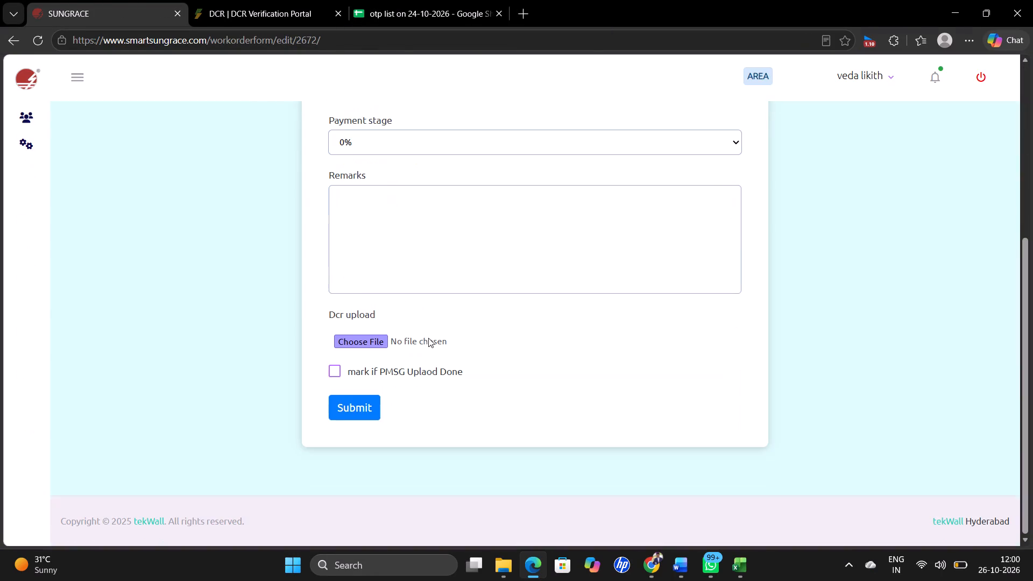
Attach the certificate PDF from the DCR008 folder 90 as the Dcr upload in the work order form.
click(367, 336)
click(246, 36)
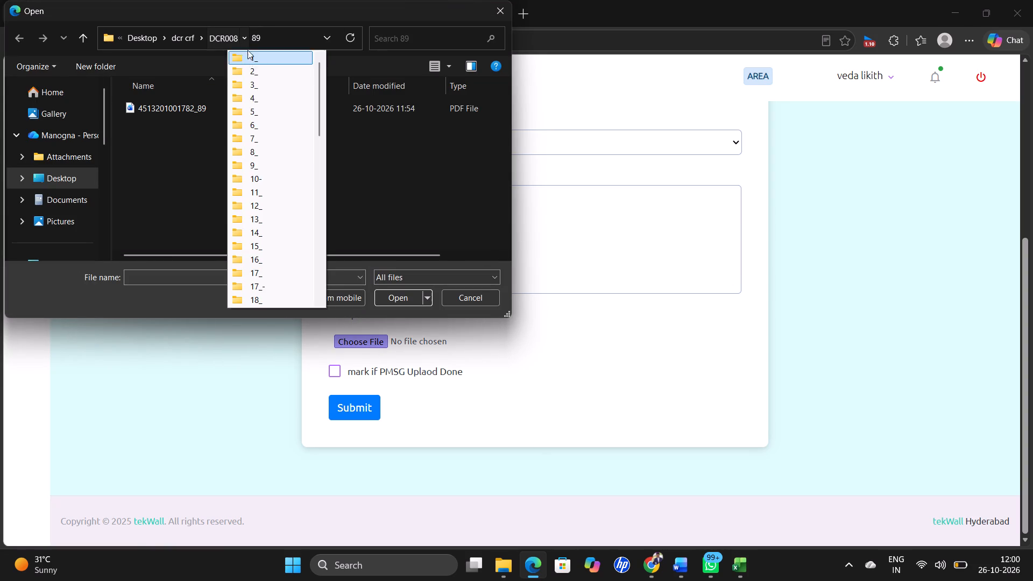
scroll(256, 115, down, 11)
scroll(263, 302, down, 5)
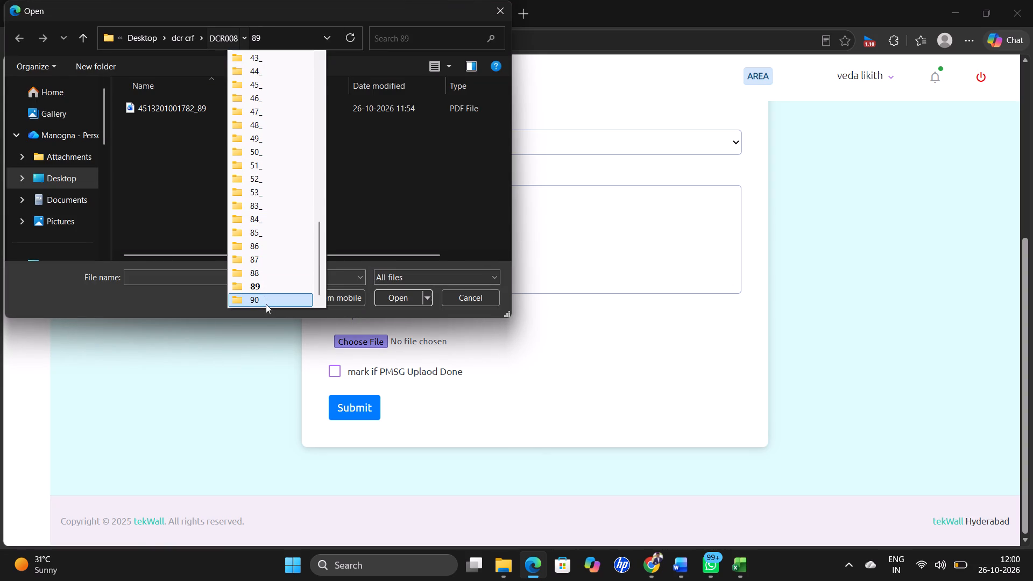
double_click(268, 300)
double_click(261, 109)
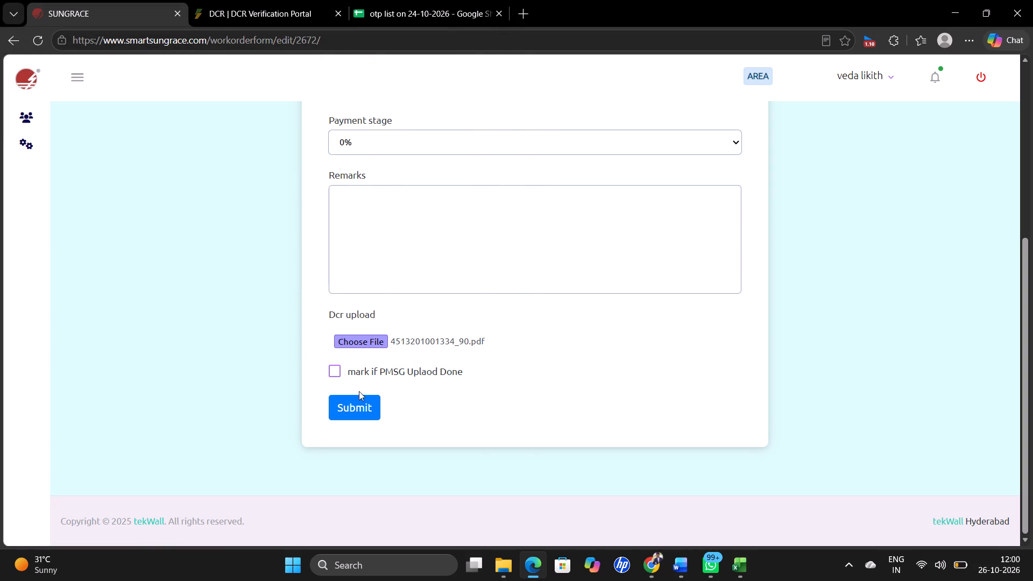
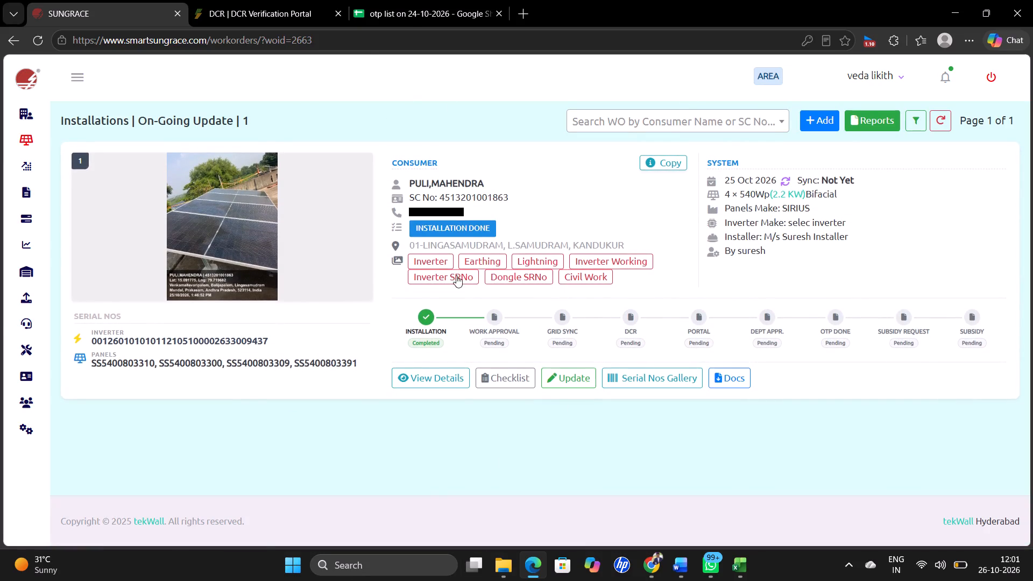
Close the open DCR certificate preview in the DCR Verification Portal and return to the SUNGRACE work order.
click(224, 0)
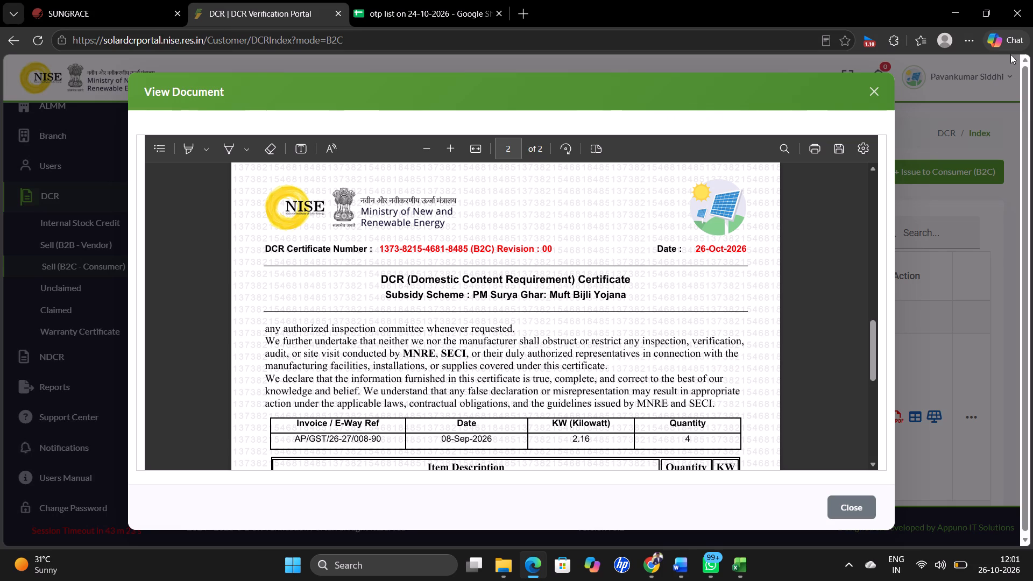
click(875, 87)
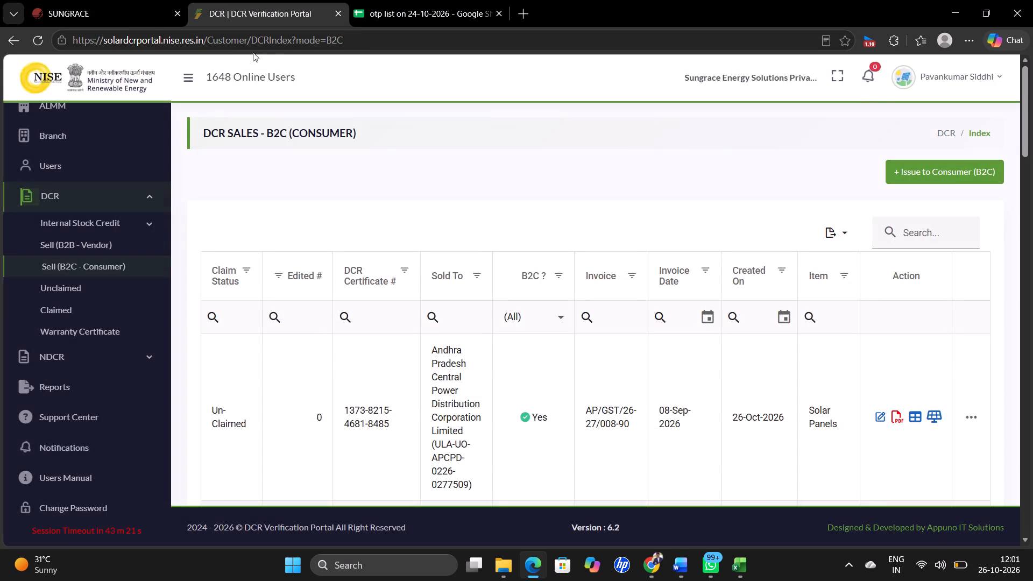
click(140, 10)
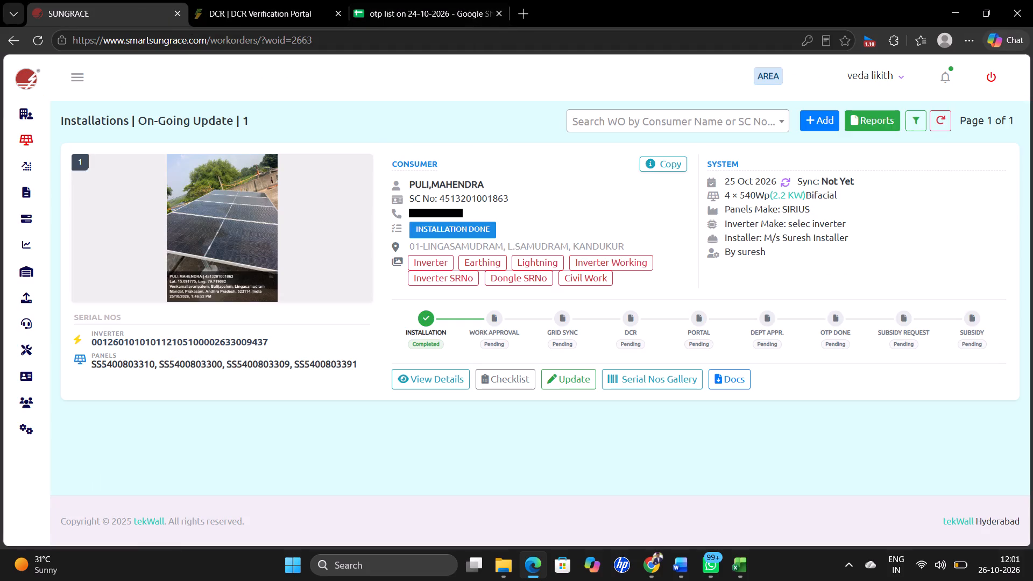
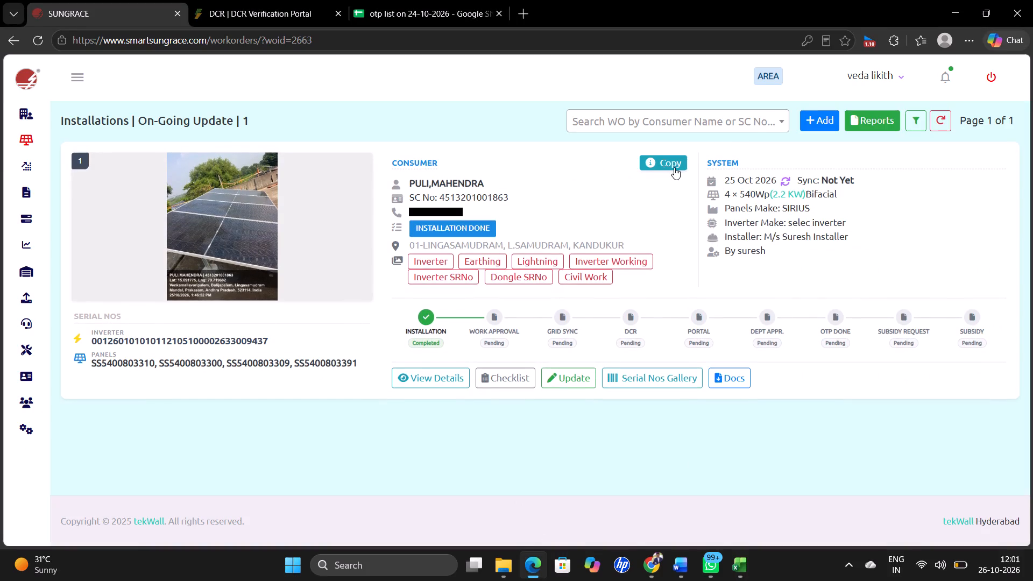
Copy the consumer's ULA number from the work order's quick copy details and start a new consumer (B2C) DCR entry in the portal.
click(663, 155)
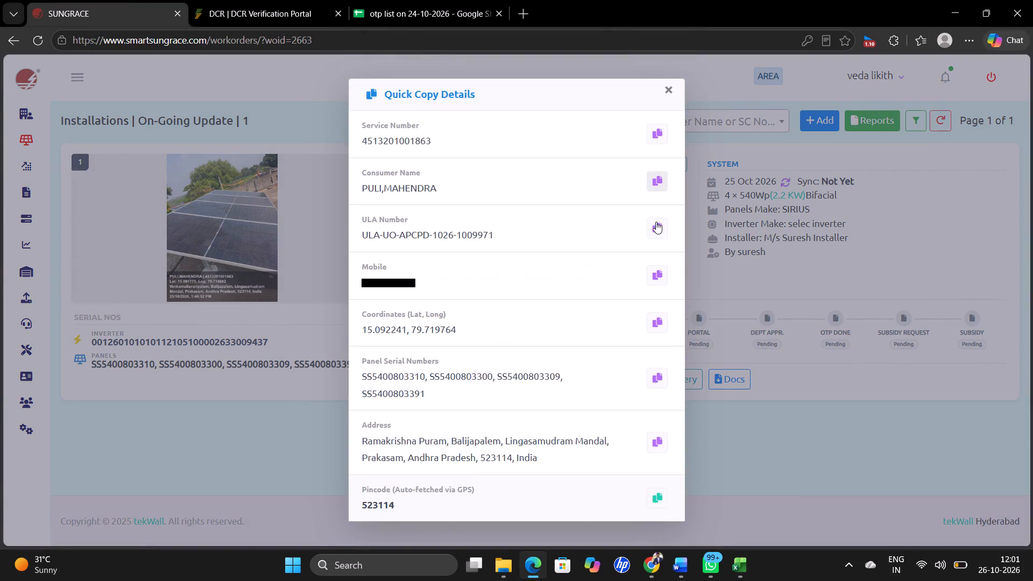
click(653, 224)
click(646, 137)
click(303, 19)
click(957, 172)
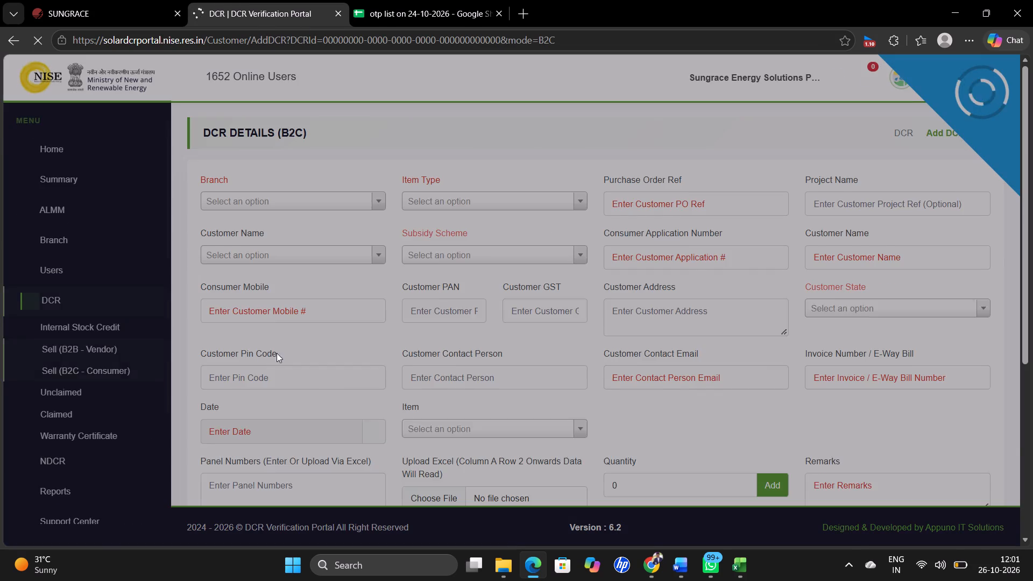
Set the branch to Andhra Pradesh and item type to Solar Panels, and enter the copied ULA number as the consumer application number.
click(280, 199)
click(280, 250)
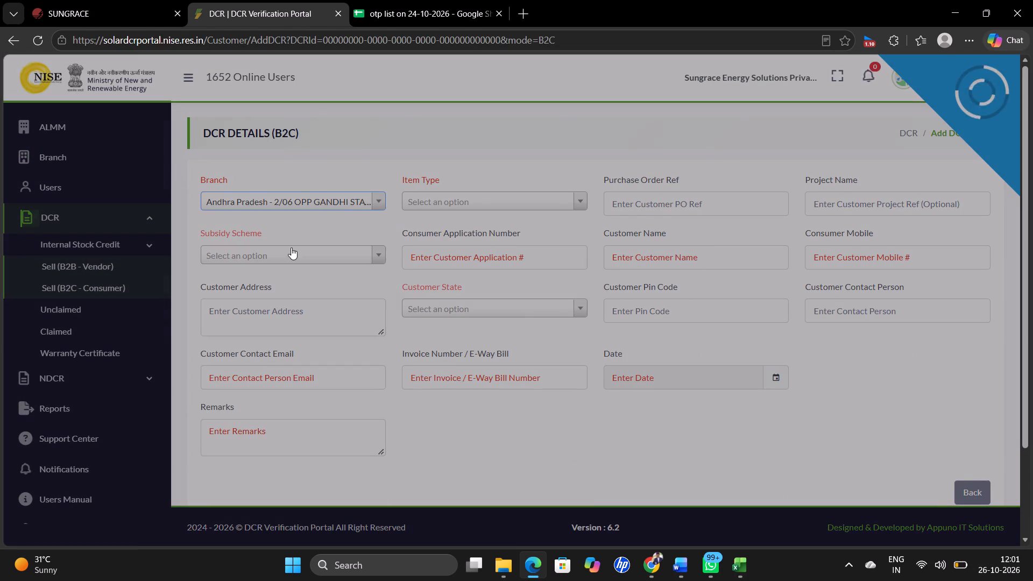
click(439, 199)
click(452, 239)
click(449, 250)
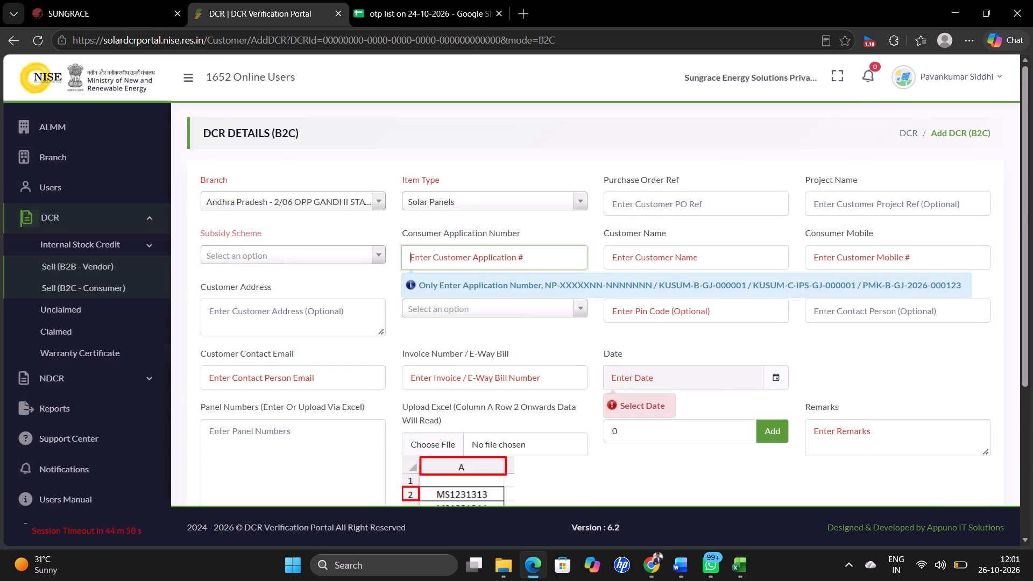
key(ctrl+v)
key(ctrl+space)
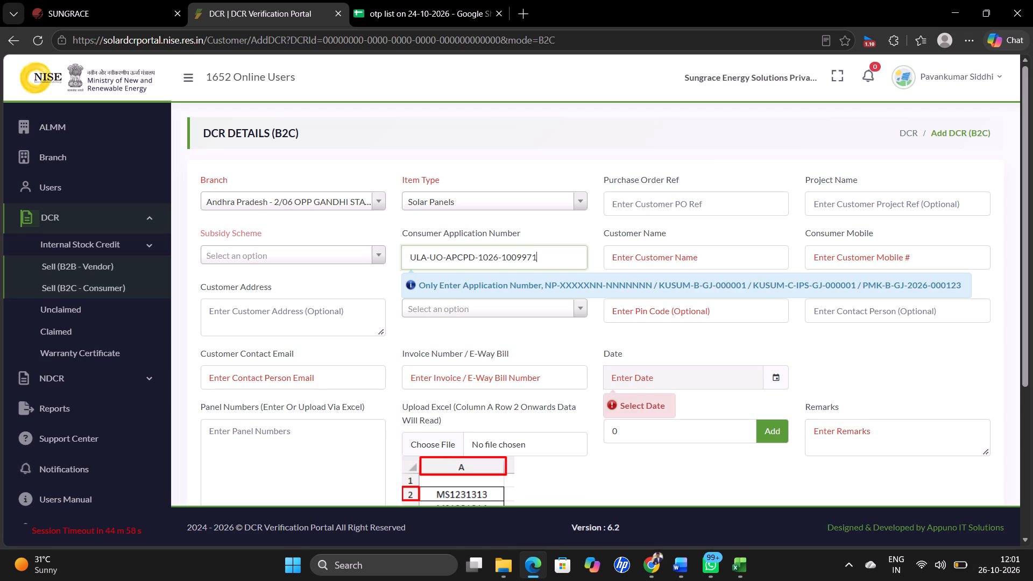
Choose PM Surya Ghar: Muft Bijli Yojana as the subsidy scheme and Andhra Pradesh (37) as the customer state.
click(342, 251)
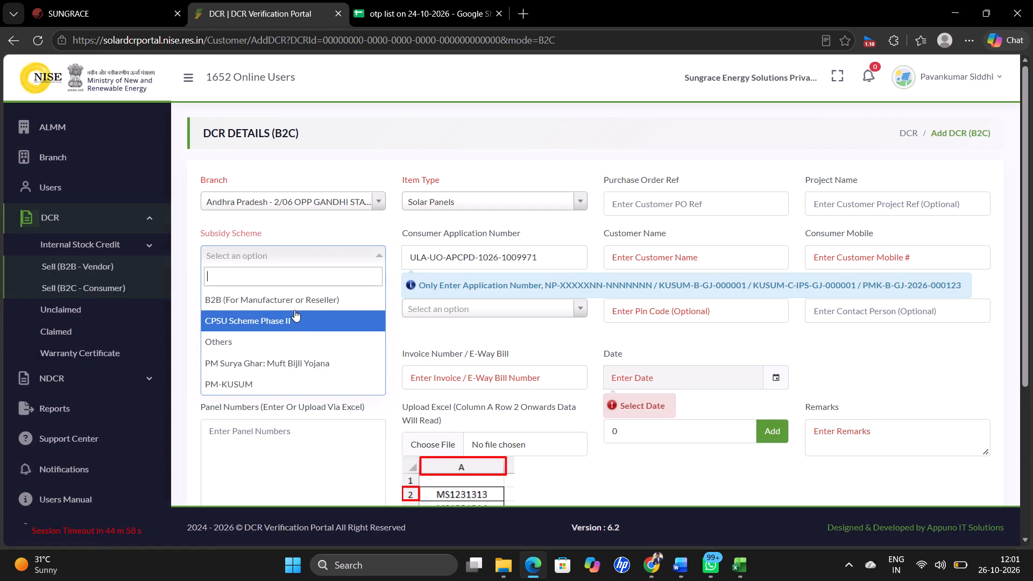
double_click(290, 360)
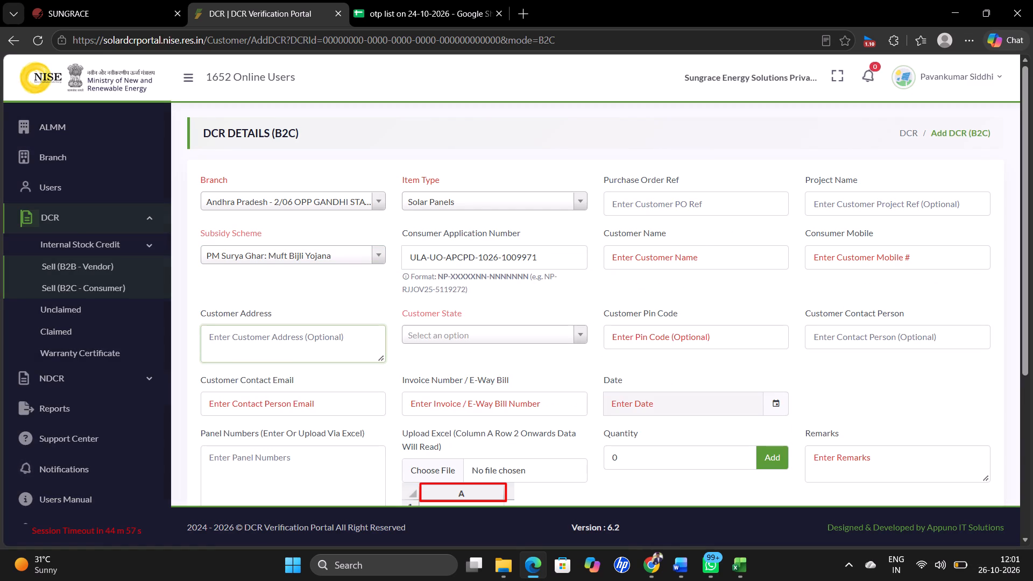
click(557, 339)
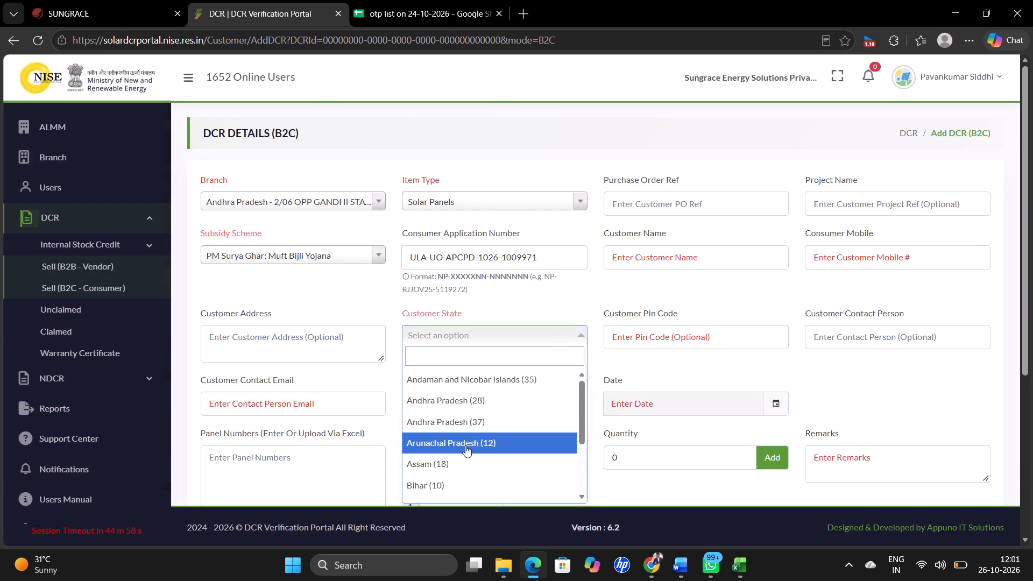
click(470, 425)
click(307, 353)
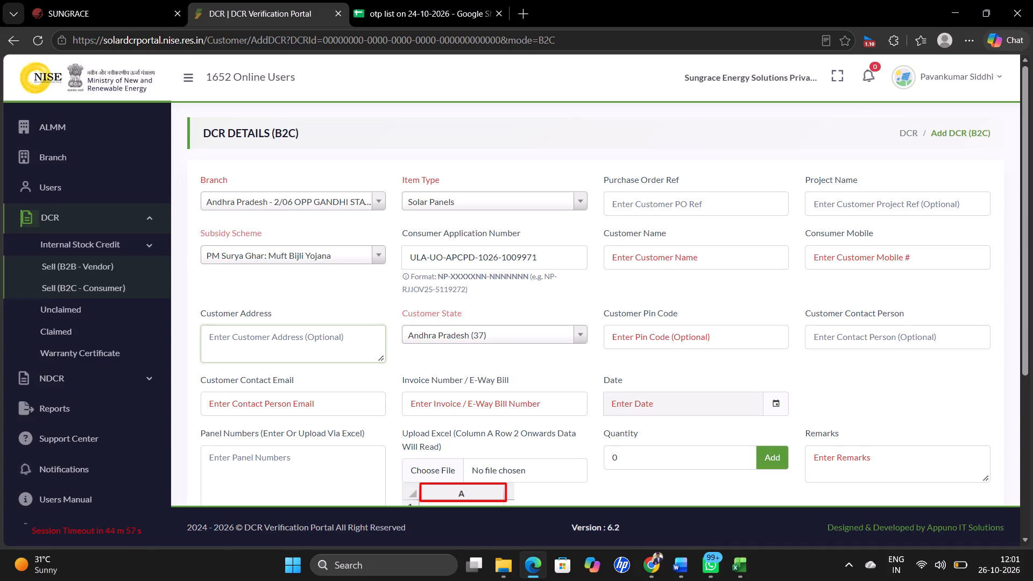
Copy the panel serial numbers from the SUNGRACE work order's quick copy details into the DCR form's Panel Numbers.
click(443, 412)
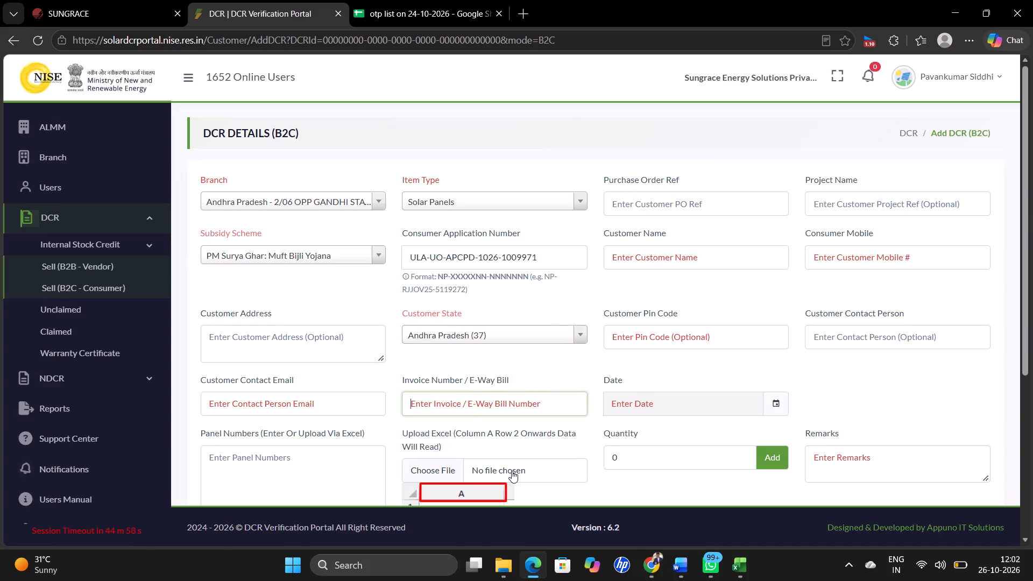
scroll(472, 419, down, 4)
click(270, 240)
click(76, 0)
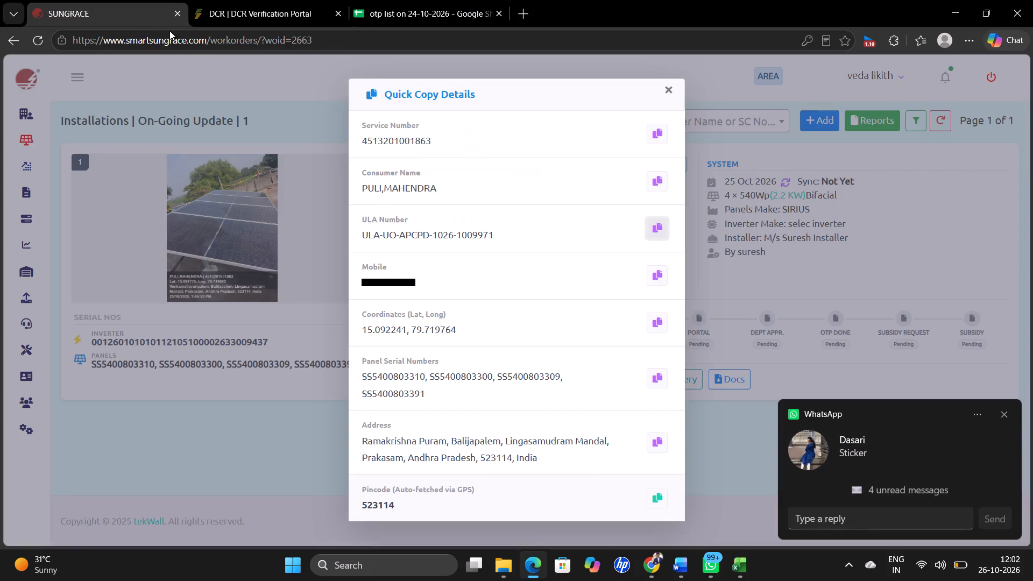
click(659, 374)
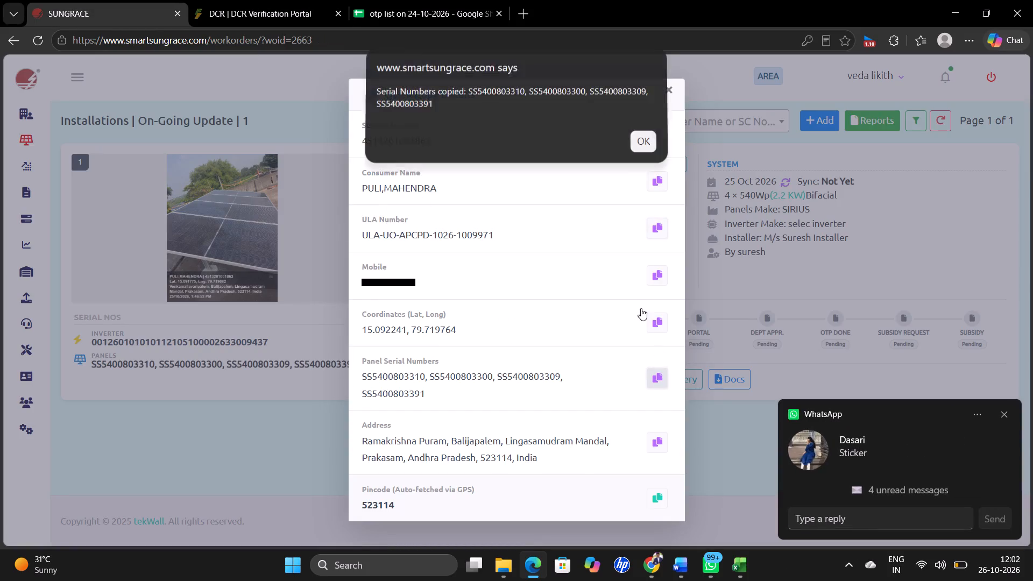
click(635, 150)
click(264, 15)
click(278, 288)
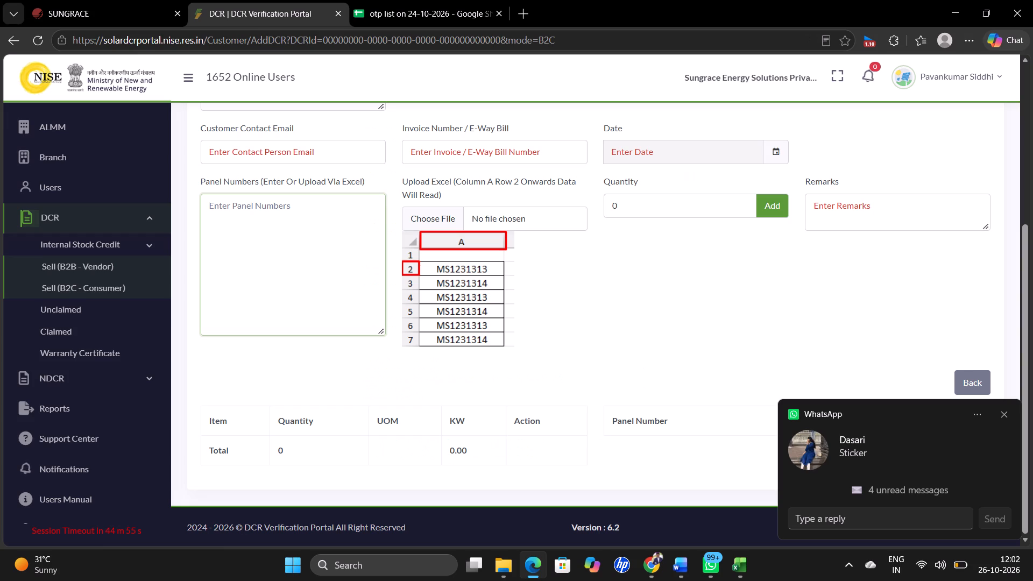
key(ctrl+v)
key(ctrl+space)
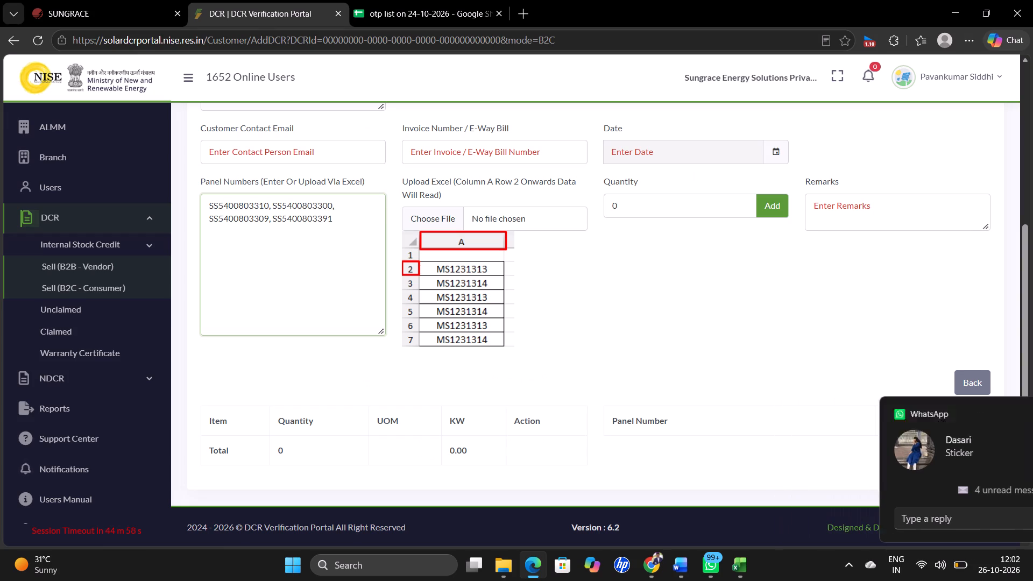
Put each panel serial number on its own line in Panel Numbers, removing the separating commas.
click(343, 204)
key(Left)
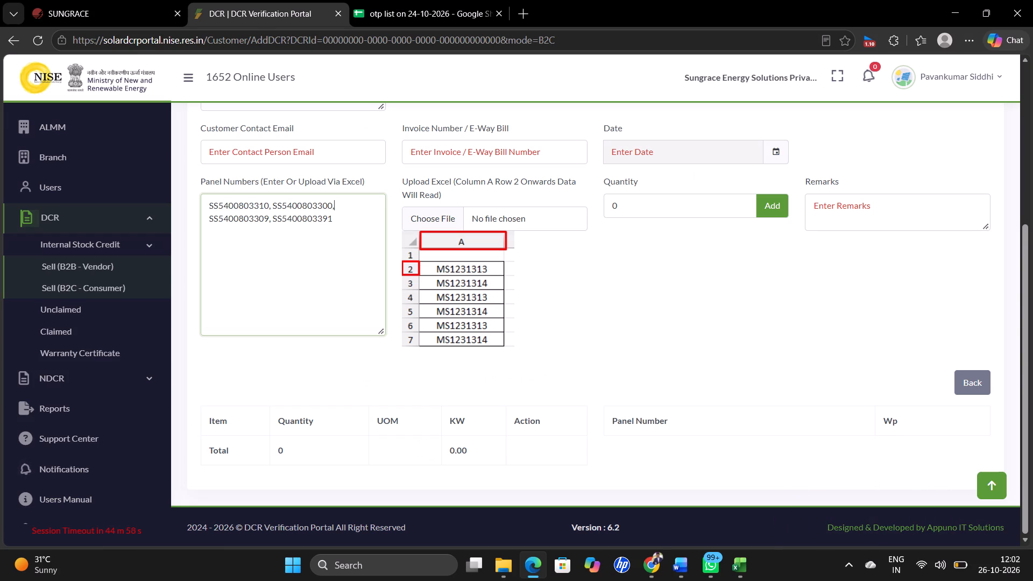
key(BackSpace)
key(Return)
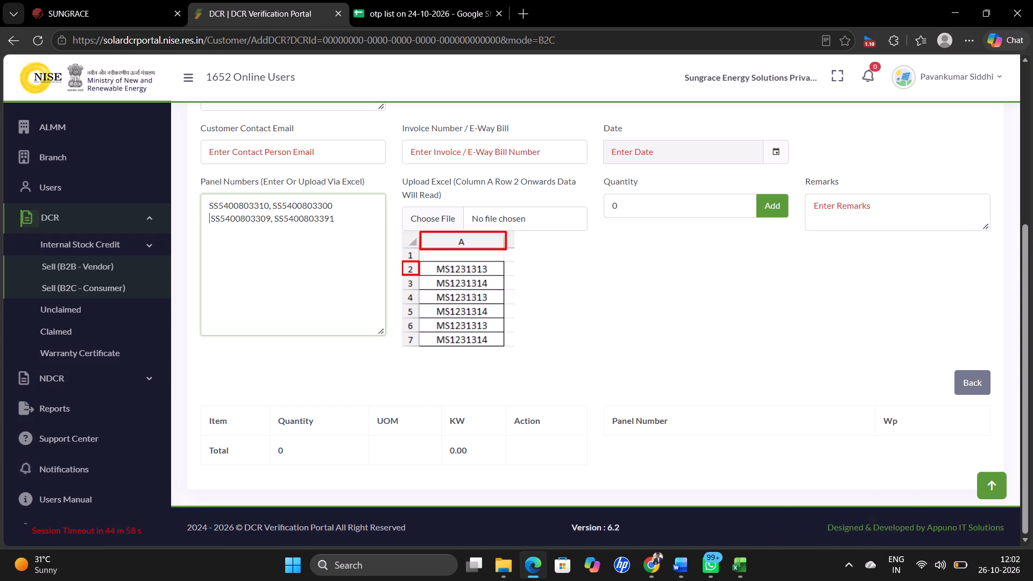
click(271, 209)
key(BackSpace)
key(Return)
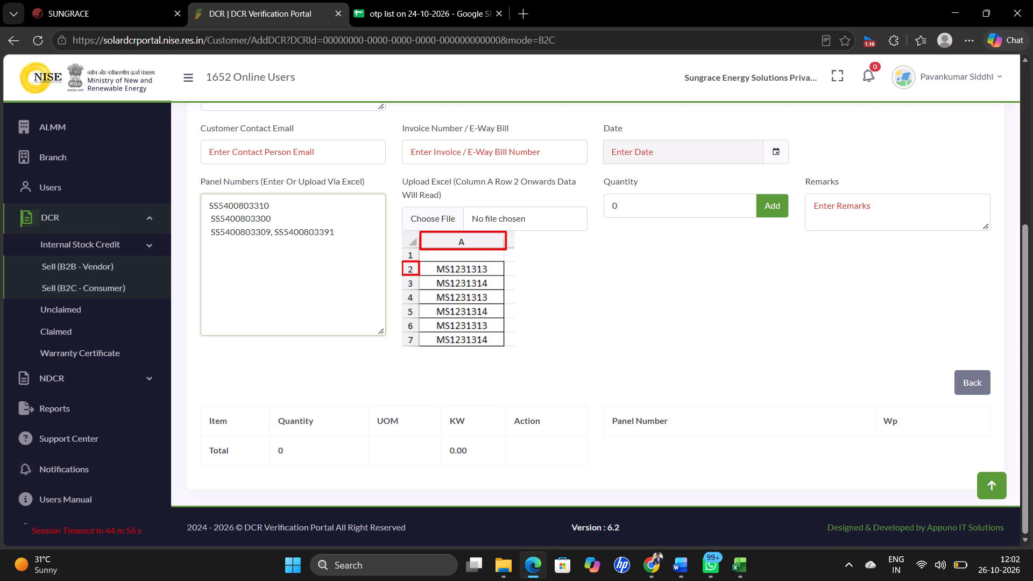
click(270, 237)
key(Right)
key(BackSpace)
key(Return)
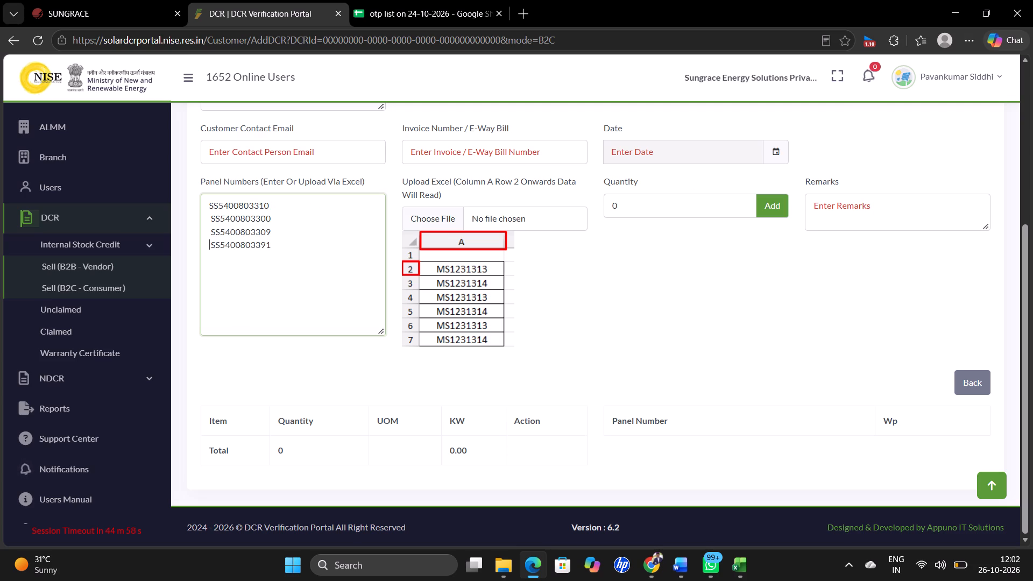
click(678, 209)
key(BackSpace)
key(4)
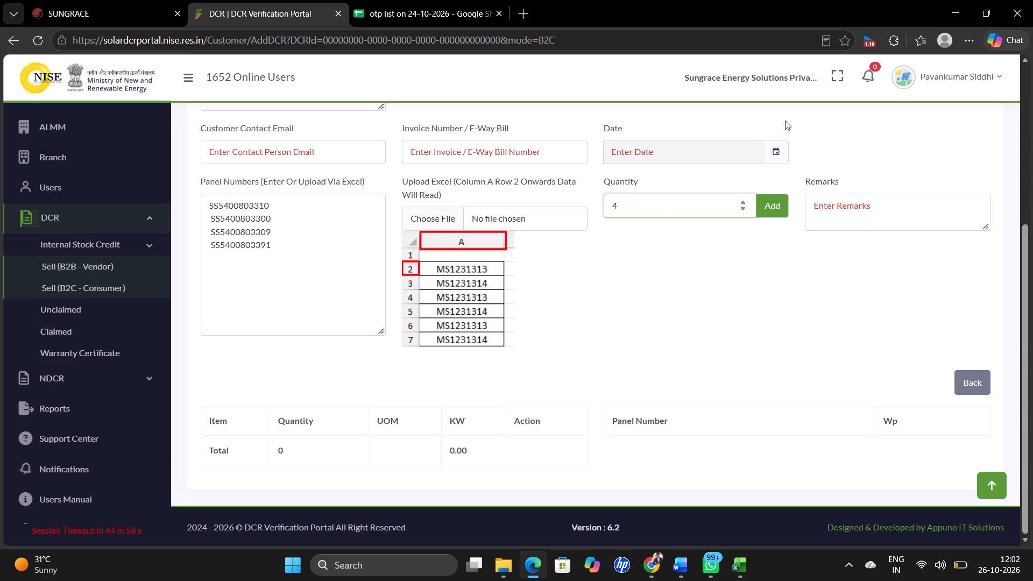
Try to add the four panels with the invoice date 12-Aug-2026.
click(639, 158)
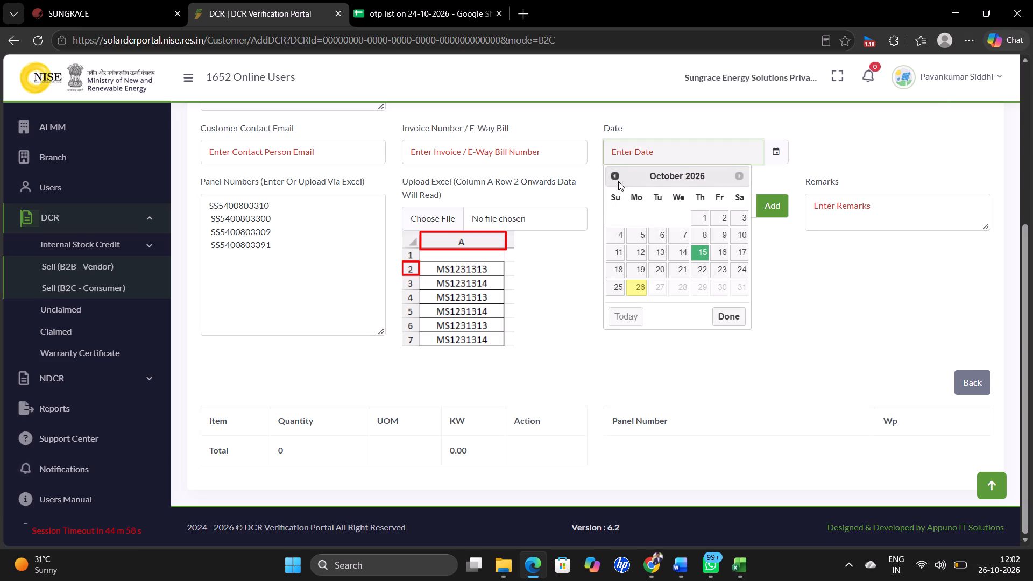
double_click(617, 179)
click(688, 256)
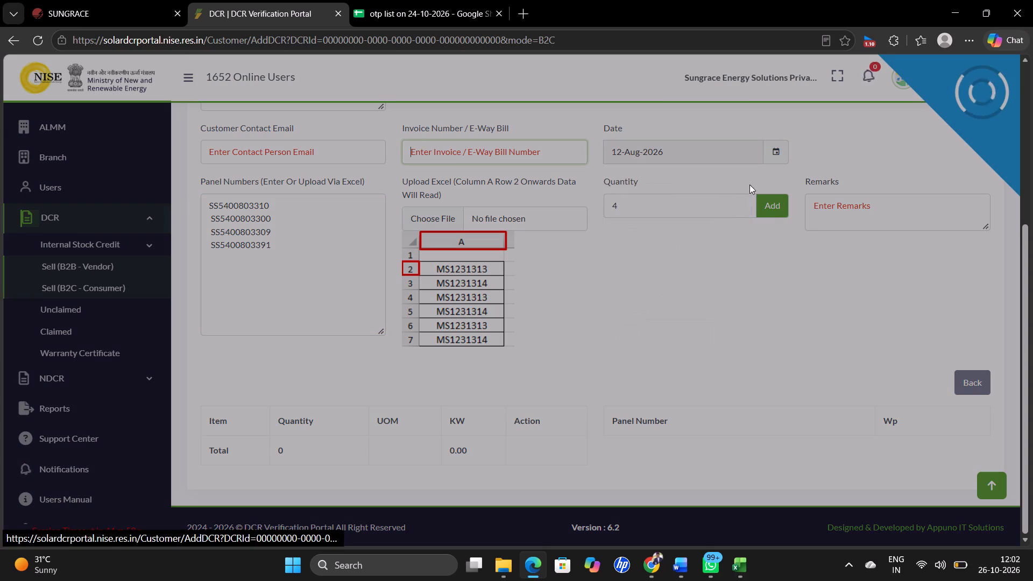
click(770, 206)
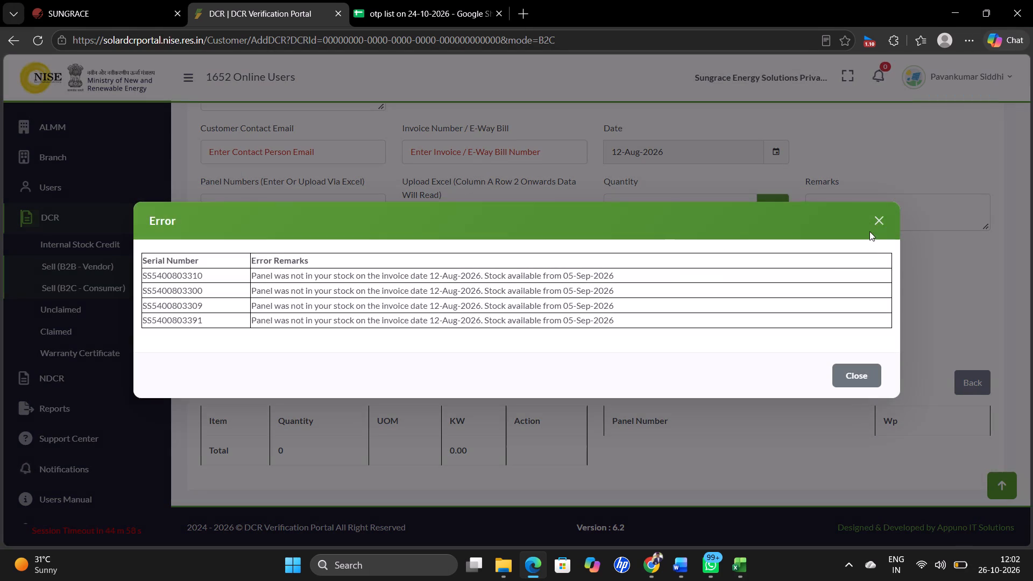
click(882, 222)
Set the invoice date to 08-Sep-2026 and add the four panels to the DCR.
click(744, 148)
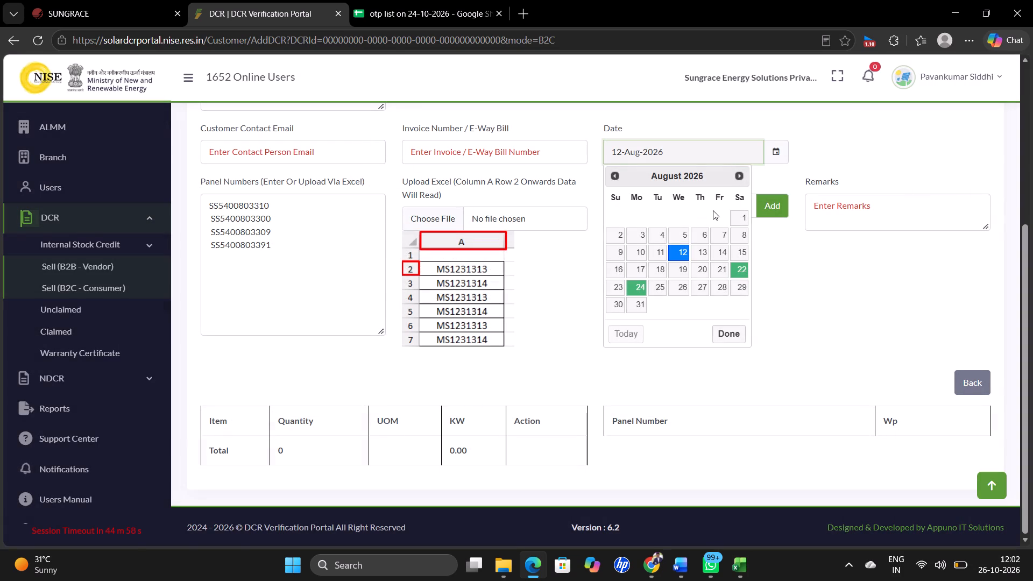
click(737, 178)
double_click(660, 241)
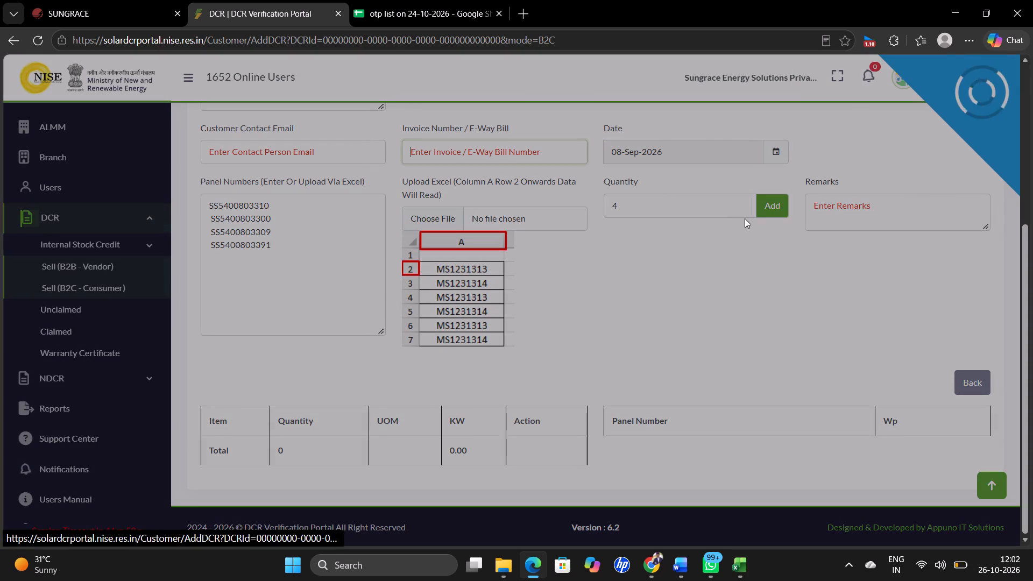
click(772, 204)
Copy the installation address from the SUNGRACE work order's quick copy details into the DCR form's Remarks.
click(887, 171)
click(901, 200)
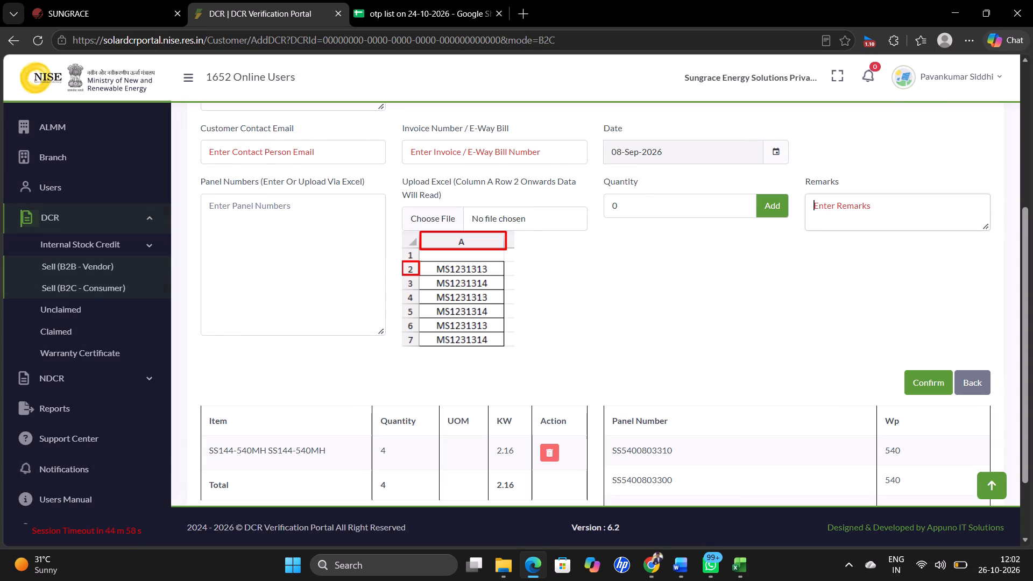
click(109, 8)
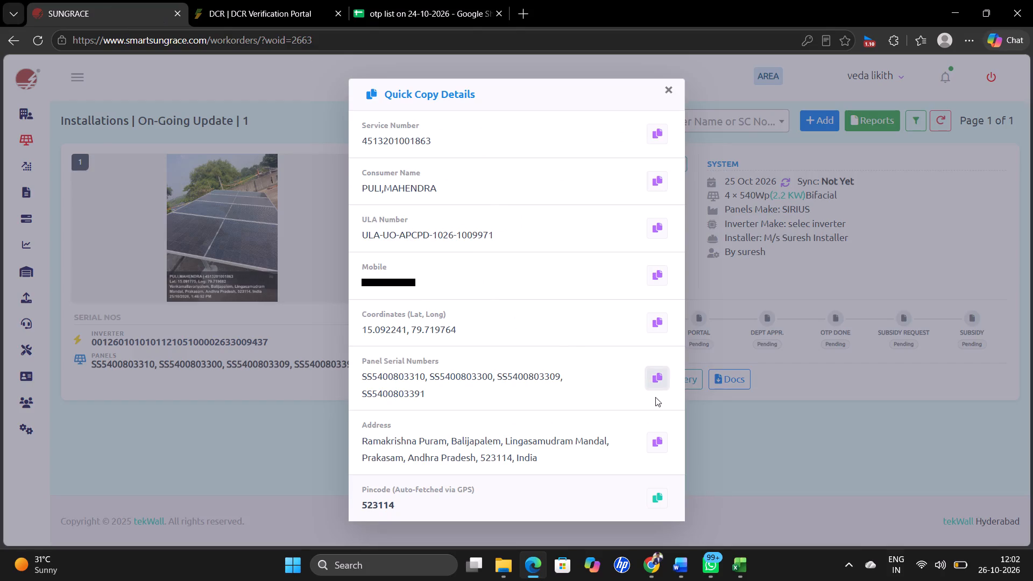
click(660, 434)
click(644, 161)
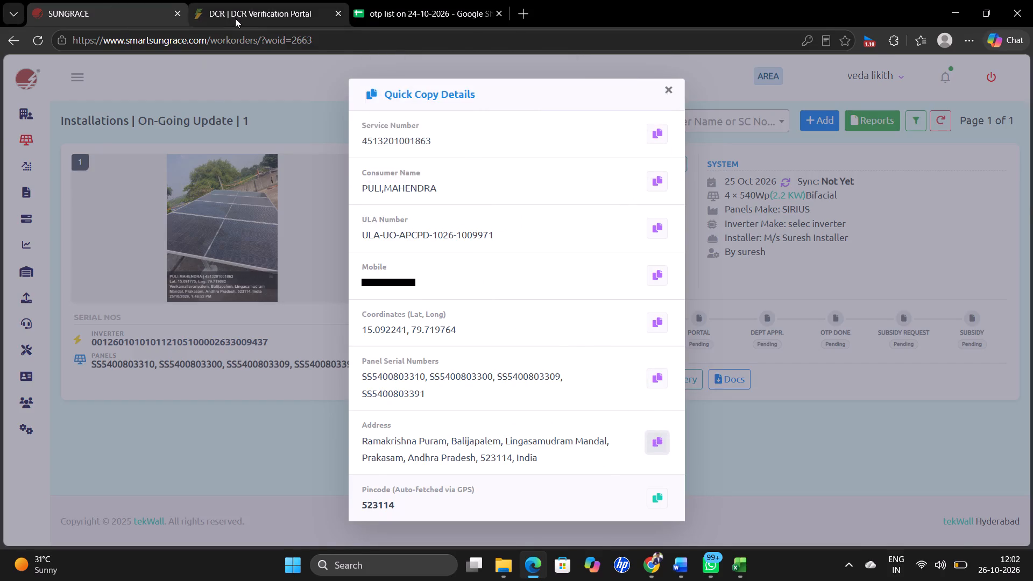
click(238, 17)
key(ctrl+v)
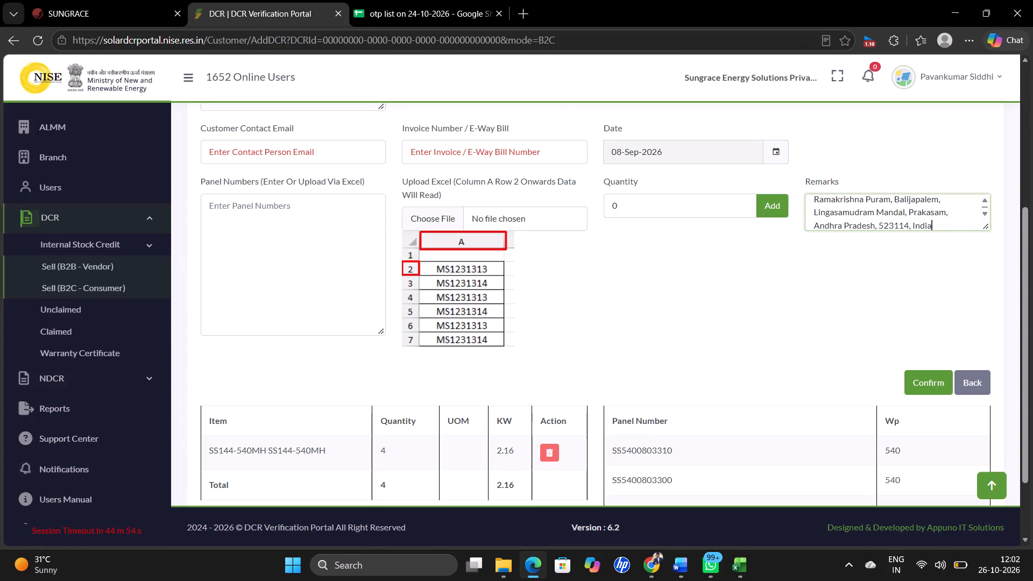
Copy the pin code from the address in Remarks into the Customer Pin Code.
double_click(895, 225)
key(ctrl+c)
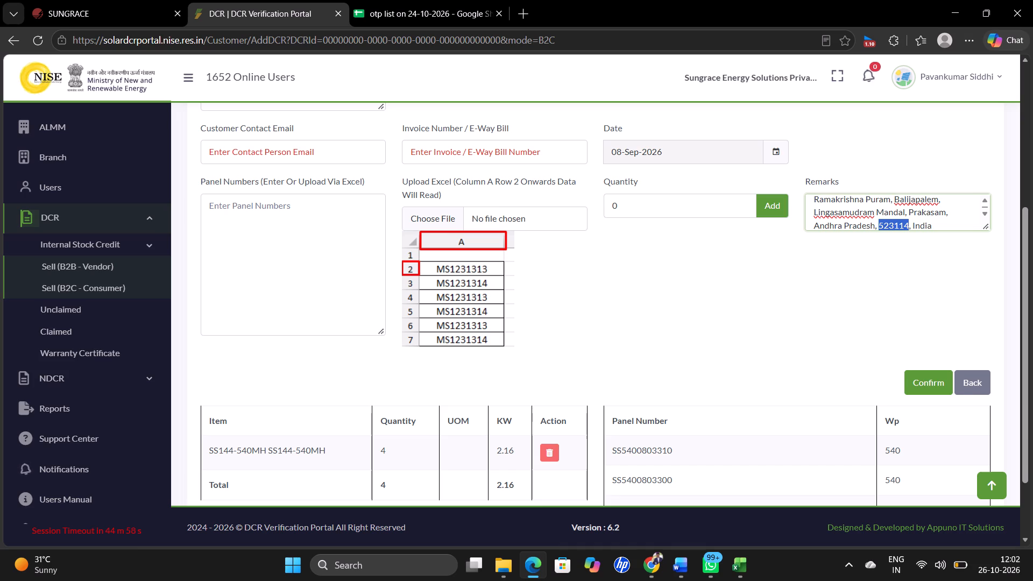
scroll(843, 235, up, 3)
click(756, 295)
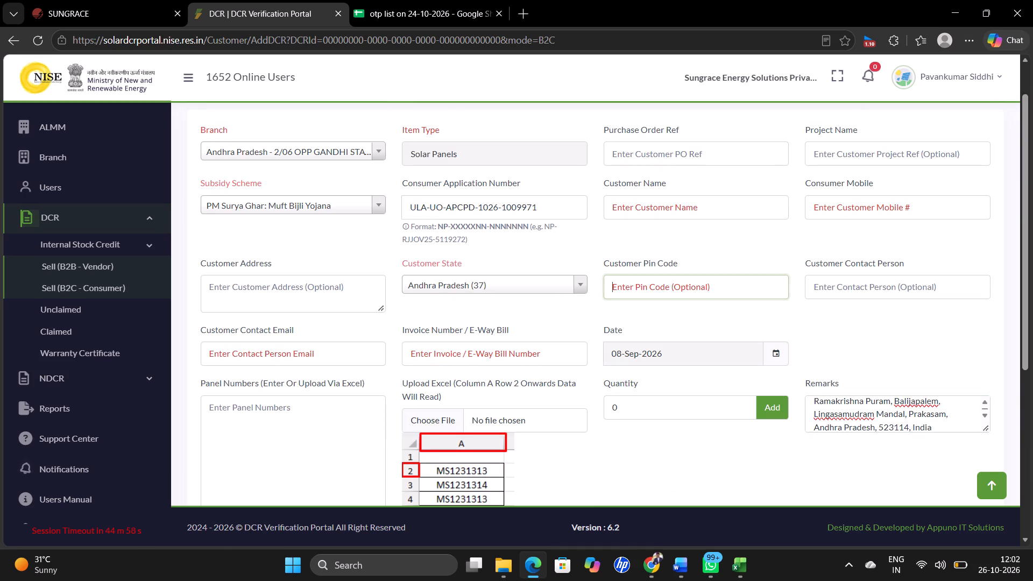
ctrl+shift+click(756, 295)
key(ctrl+v)
scroll(756, 295, up, 3)
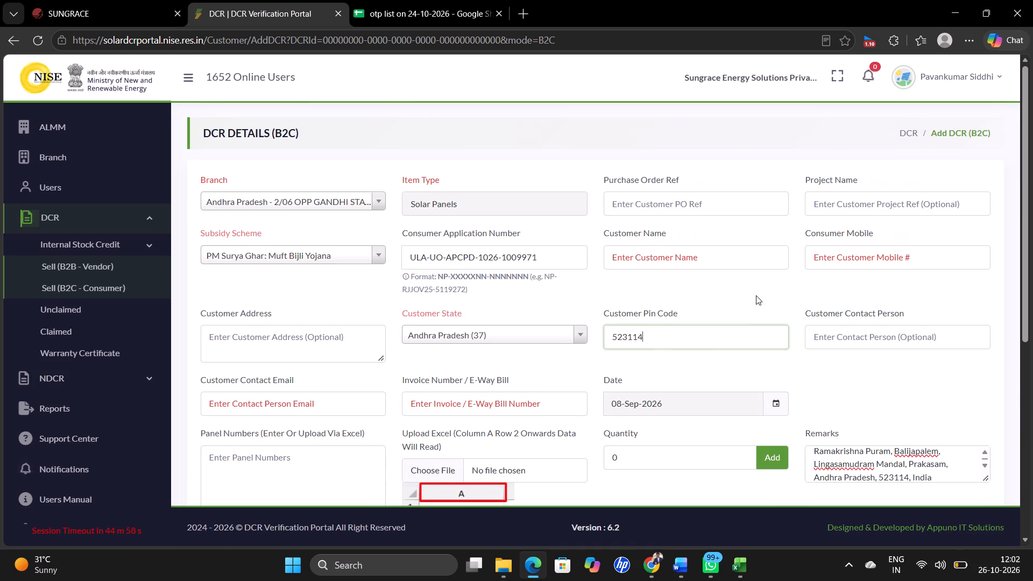
Copy the mobile number from the Kandukuru basic details document in Word into the DCR form's Consumer Mobile.
click(131, 5)
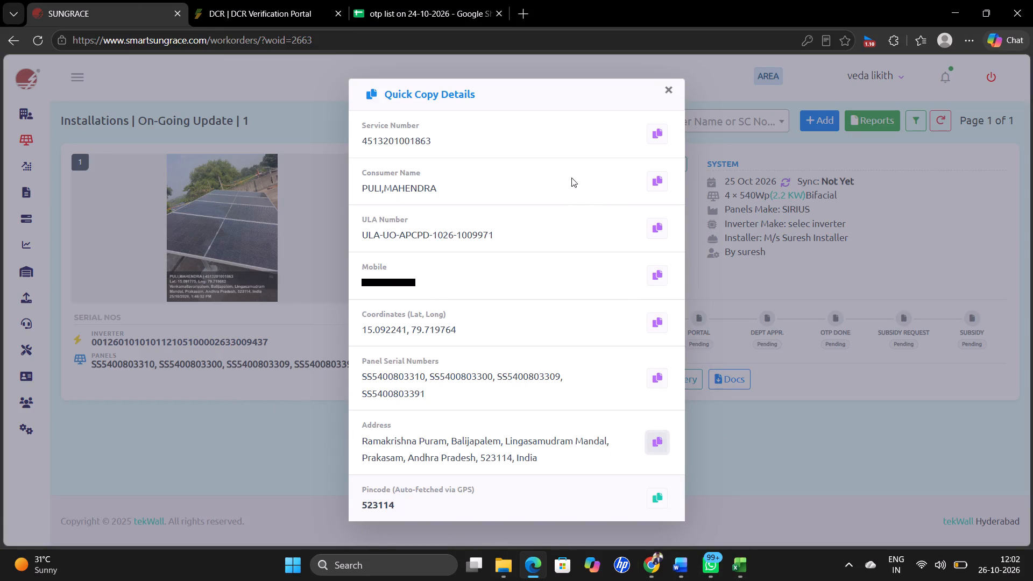
click(677, 516)
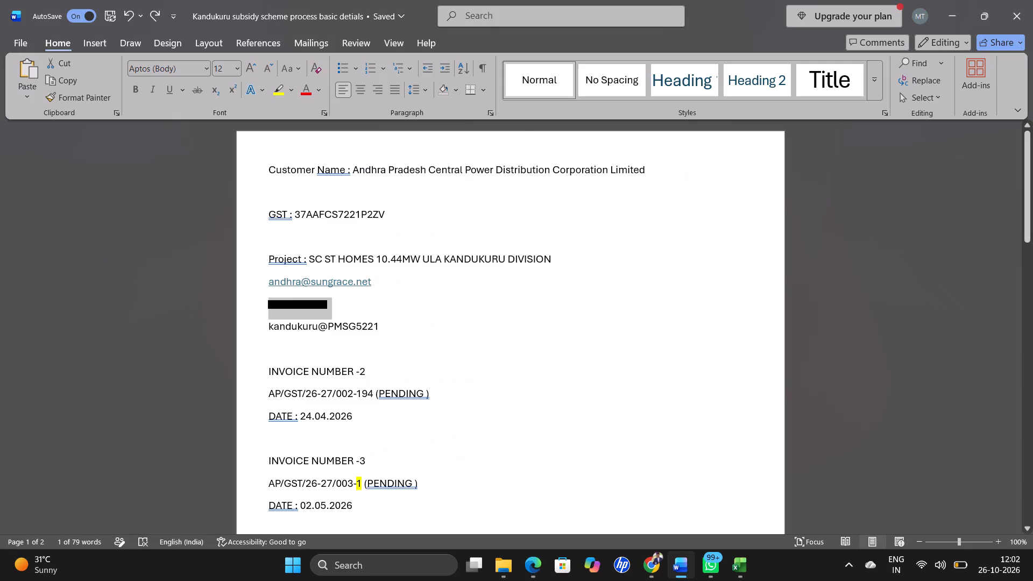
key(ctrl+c)
click(520, 499)
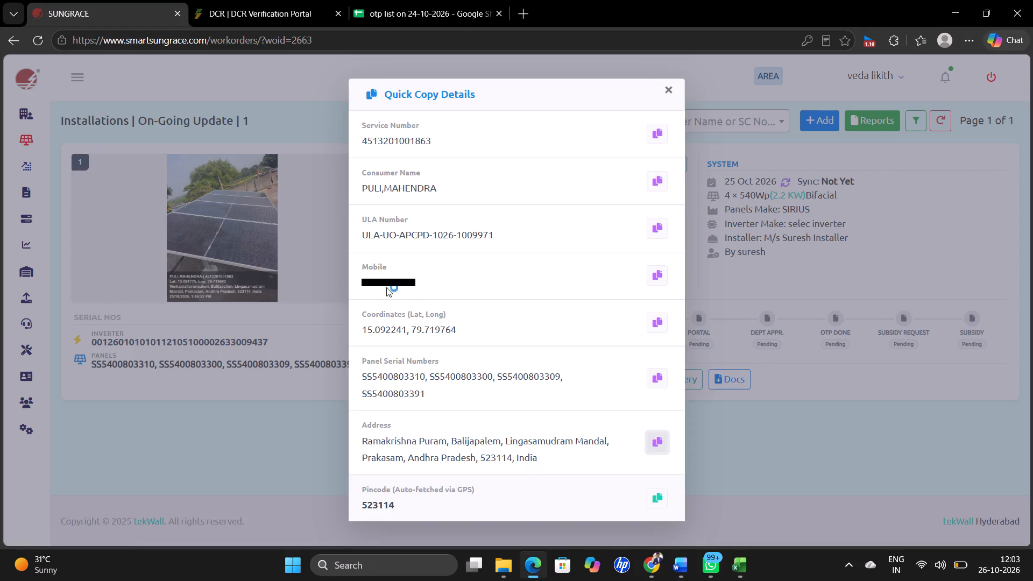
click(285, 13)
click(937, 250)
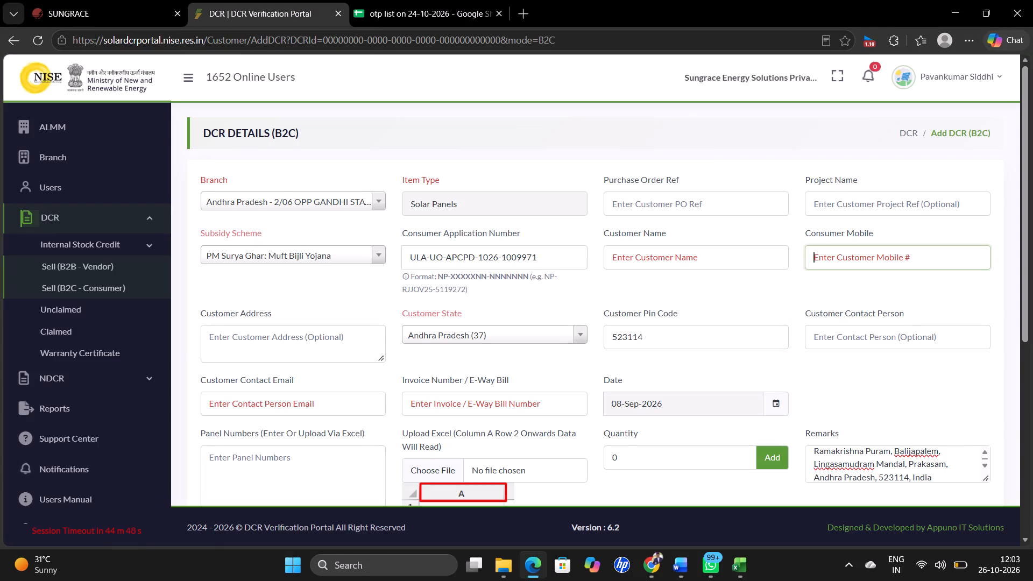
key(ctrl+v)
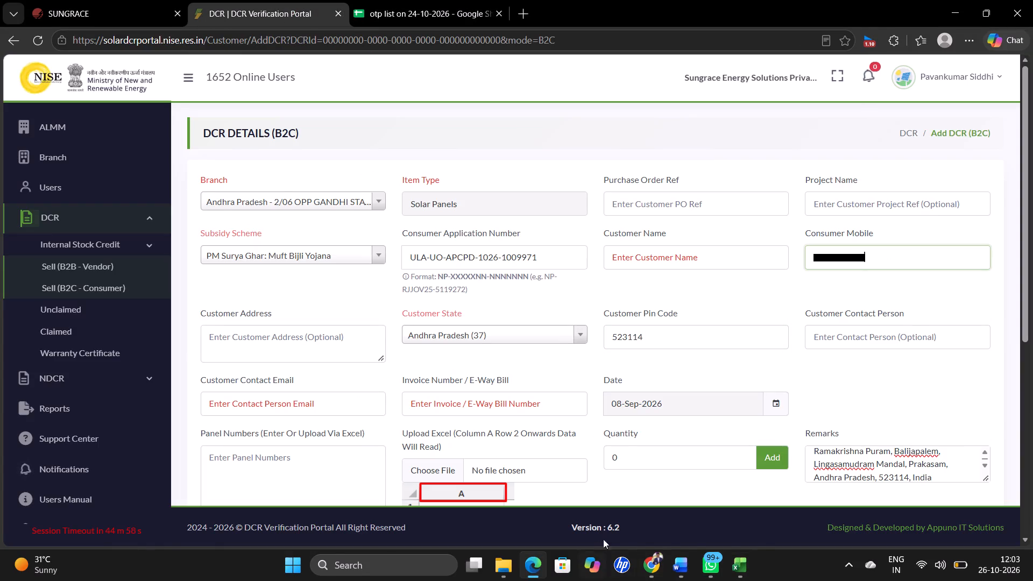
Copy the project name SC ST HOMES 10.44MW ULA KANDUKURU DIVISION from the Word details document and return to the DCR form.
click(680, 509)
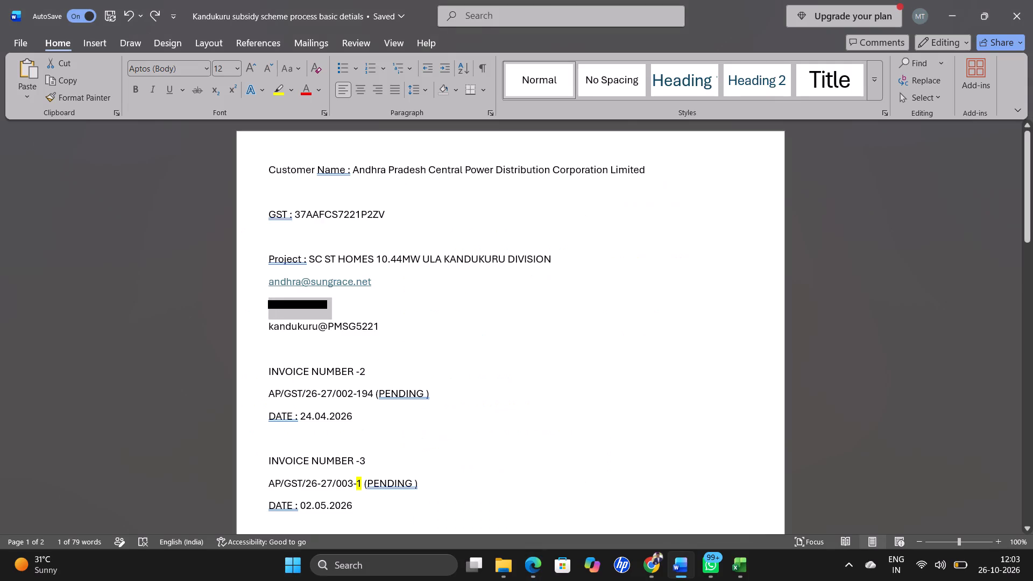
drag(317, 261, 540, 253)
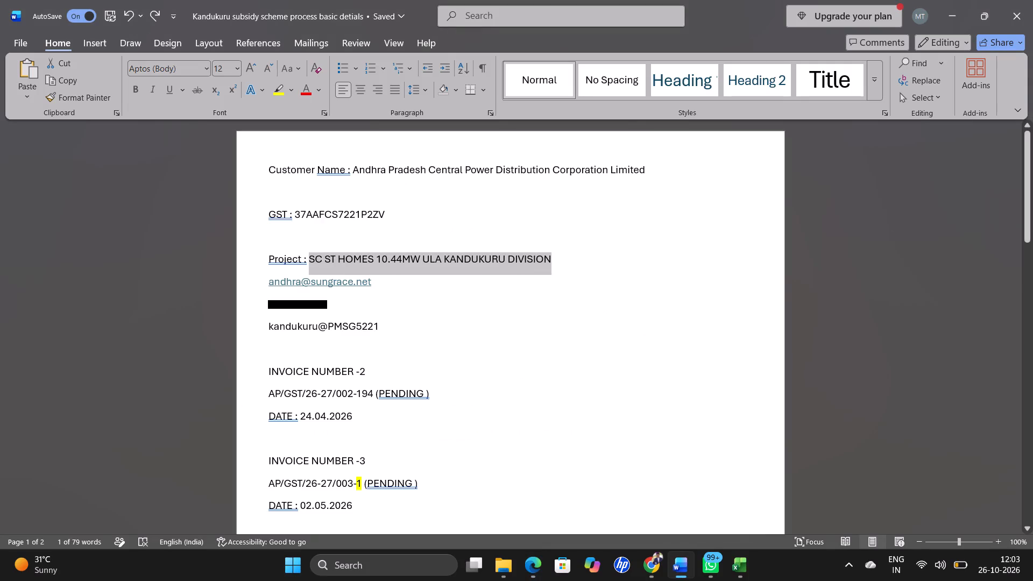
key(ctrl+c)
drag(523, 491, 522, 485)
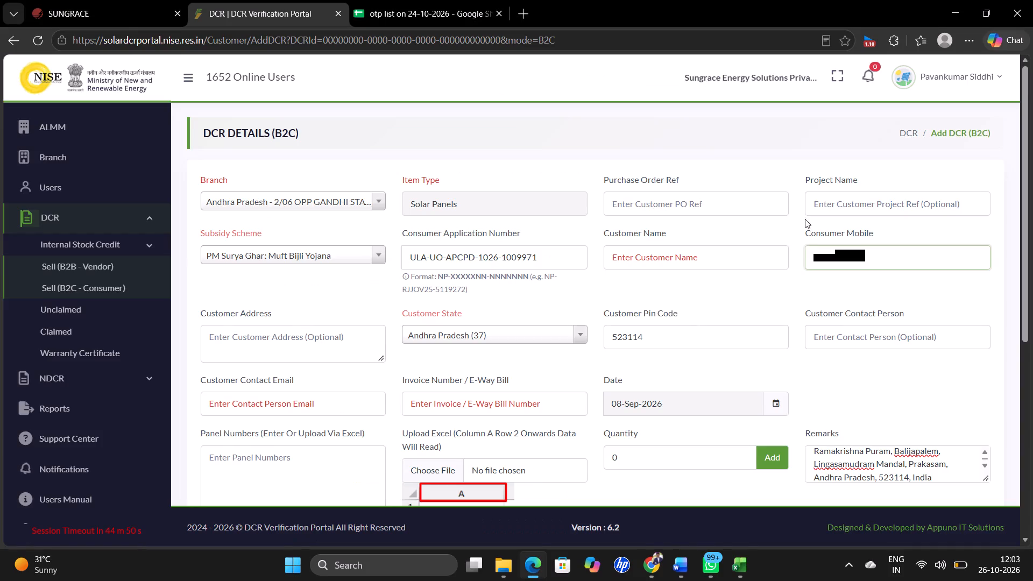
Paste the copied project name SC ST HOMES 10.44MW ULA KANDUKURU DIVISION into the DCR form's Project Name.
click(826, 204)
key(ctrl+v)
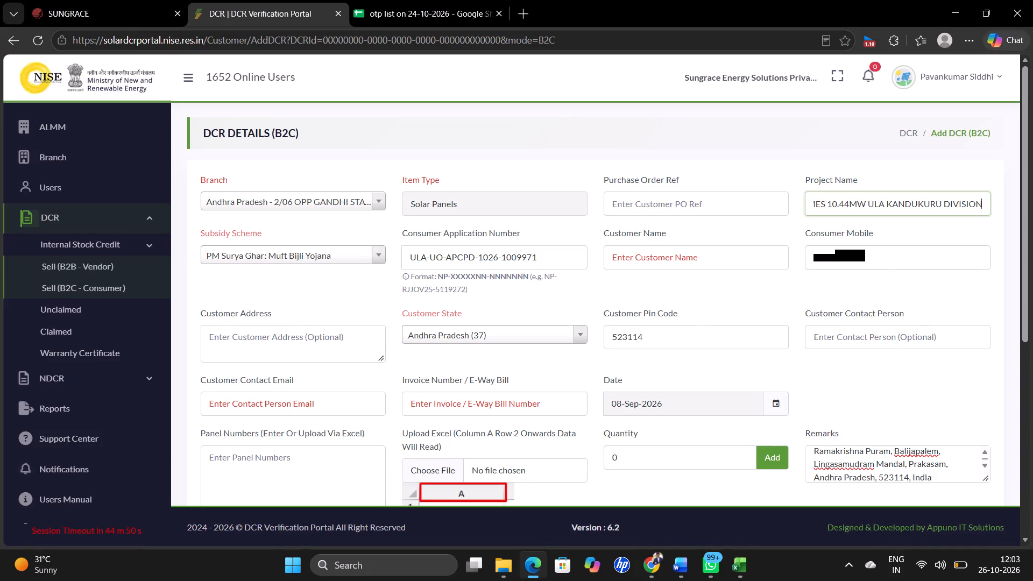
Copy the customer name Andhra Pradesh Central Power Distribution Corporation Limited from the Word details document into the DCR form's Customer Name.
click(753, 249)
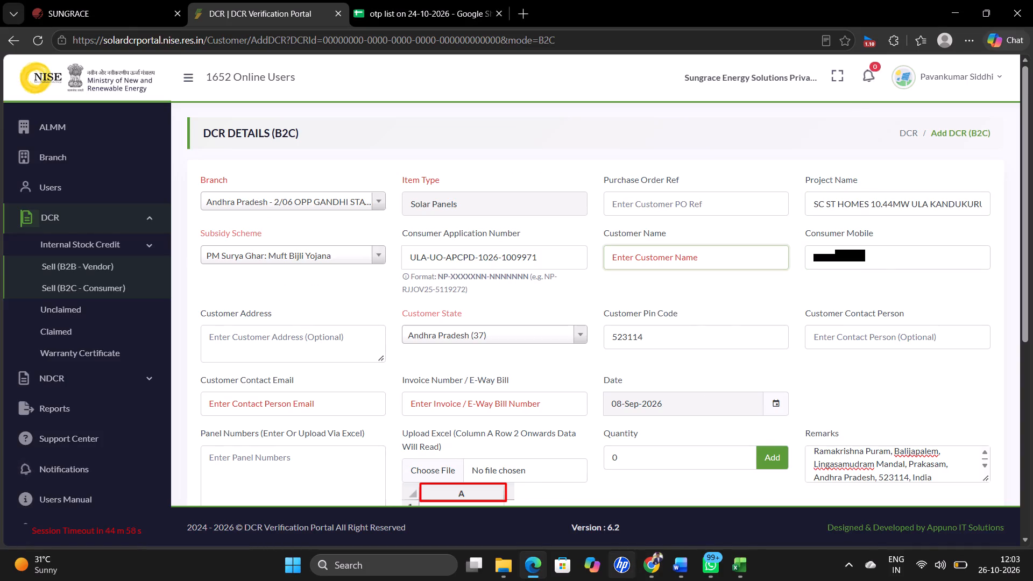
click(666, 505)
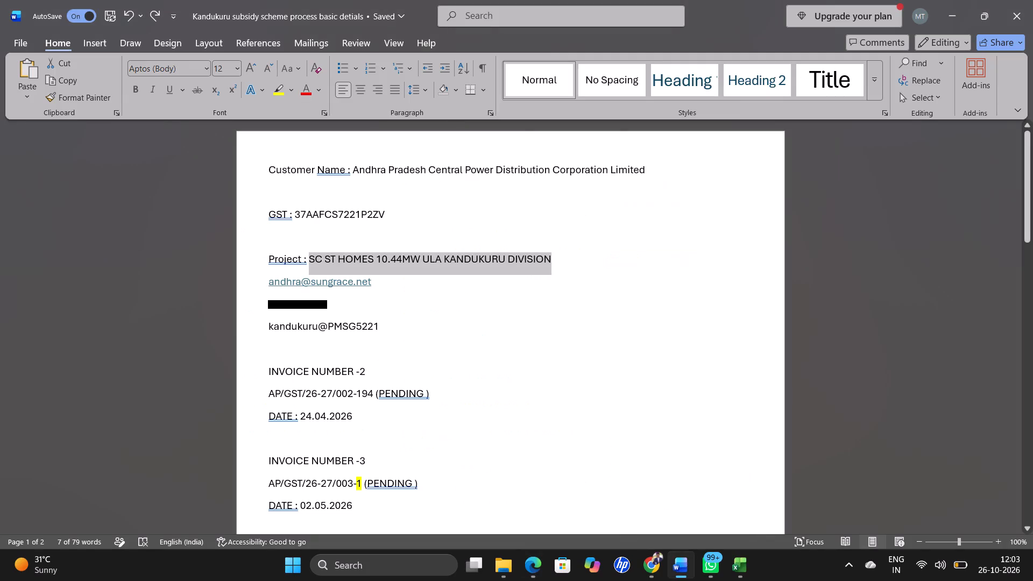
drag(356, 170, 552, 160)
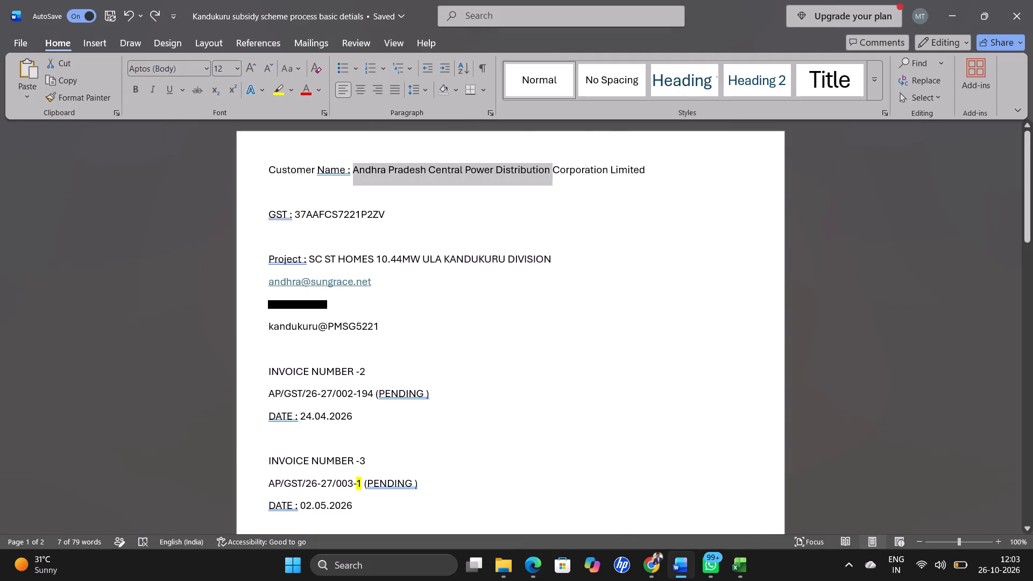
drag(552, 160, 641, 160)
key(ctrl+c)
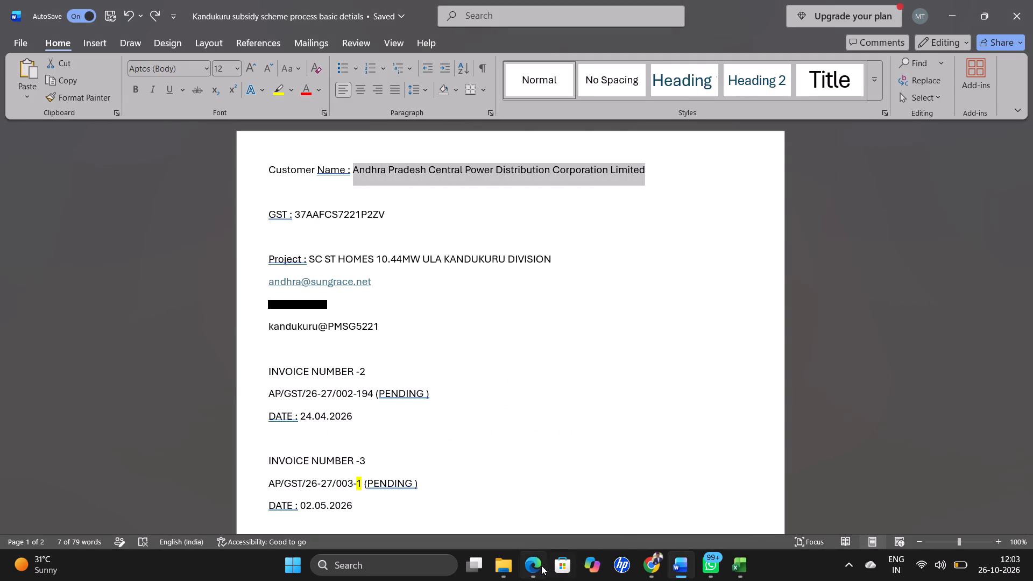
click(533, 522)
click(725, 267)
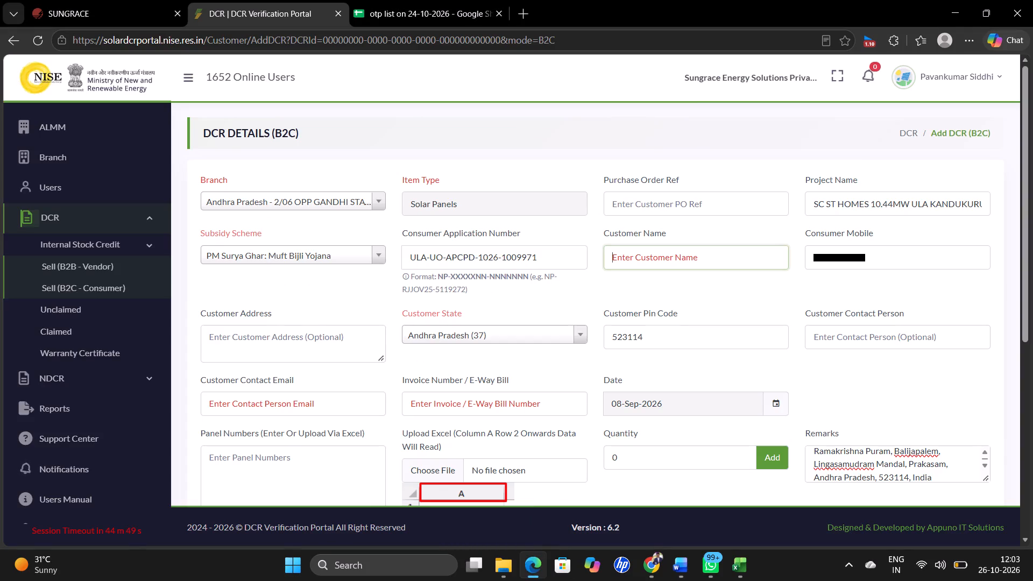
key(ctrl+v)
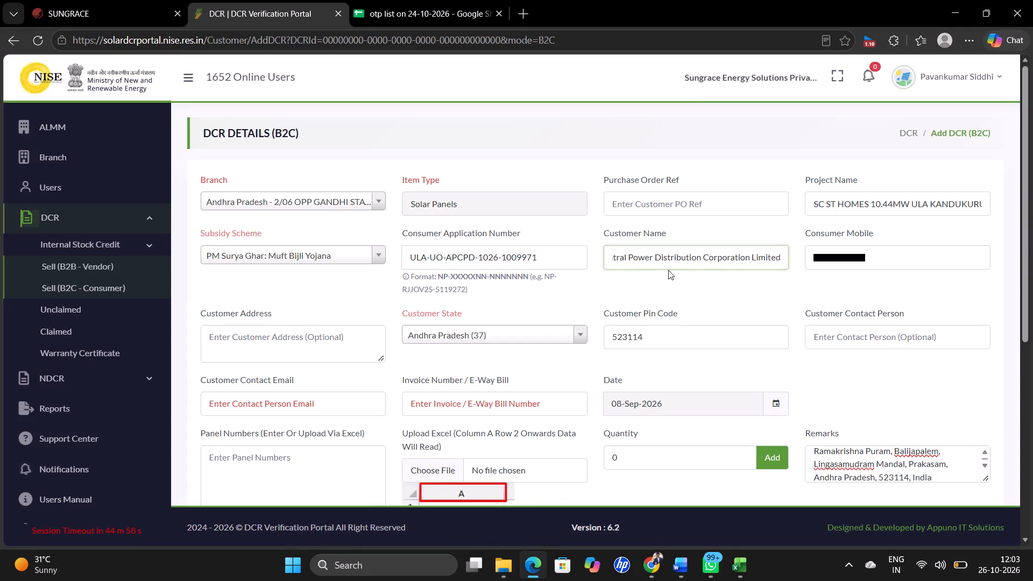
Copy the contact e-mail address from the Kandukuru basic details document in Word into the DCR form's Customer Contact Email.
click(230, 403)
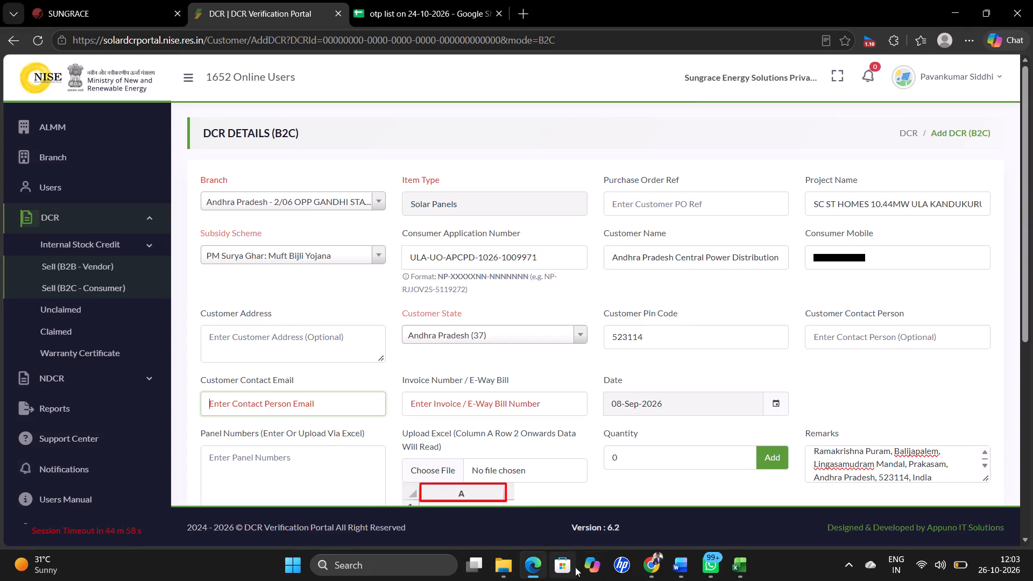
click(666, 501)
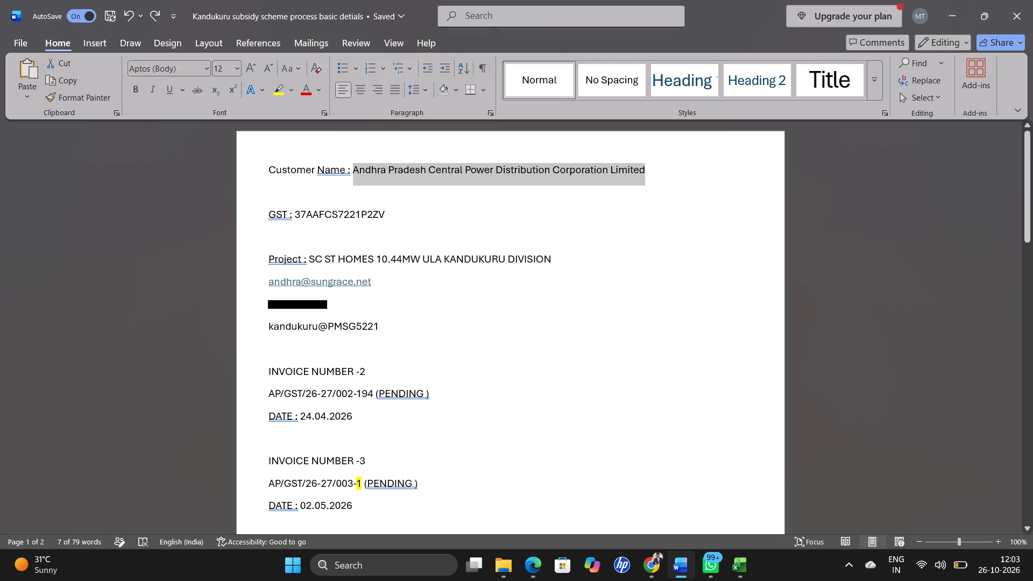
drag(269, 282, 372, 283)
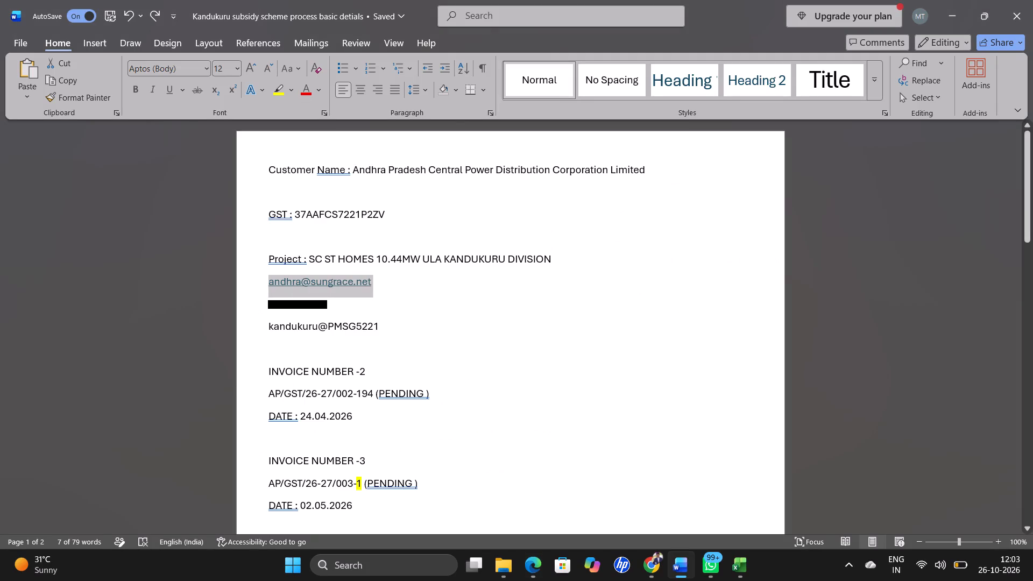
drag(372, 283, 377, 284)
key(ctrl+c)
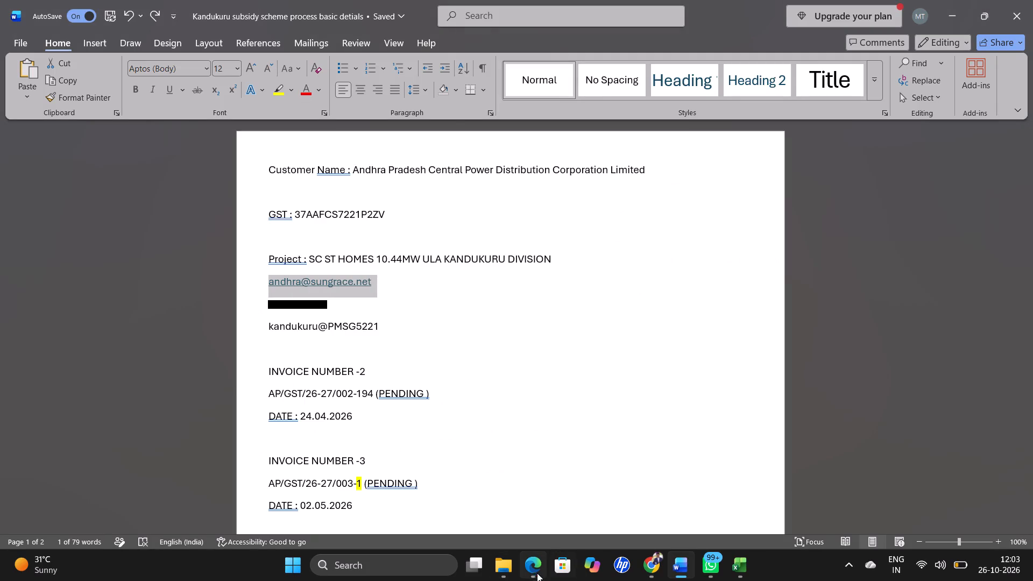
click(521, 518)
click(340, 407)
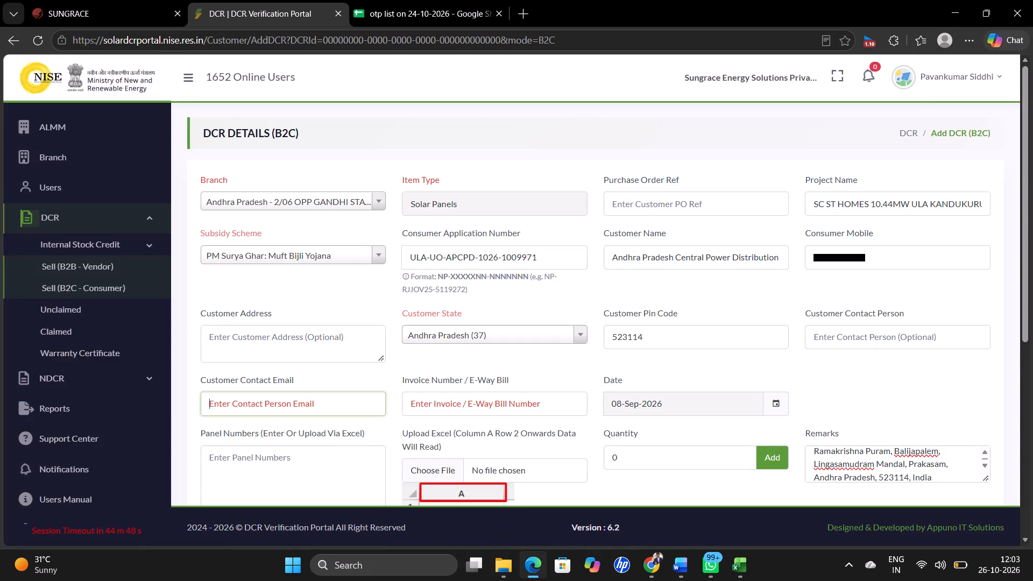
key(ctrl+v)
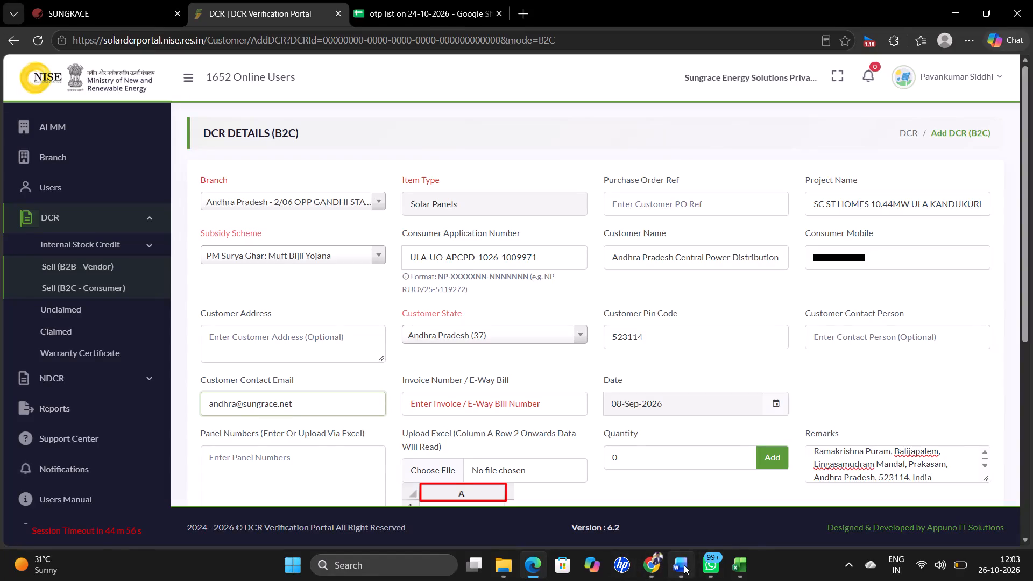
Copy the invoice 8 prefix from the Word document and complete the DCR form's invoice number as AP/GST/26-27/008-941.
click(681, 501)
scroll(546, 520, down, 3)
scroll(403, 179, down, 11)
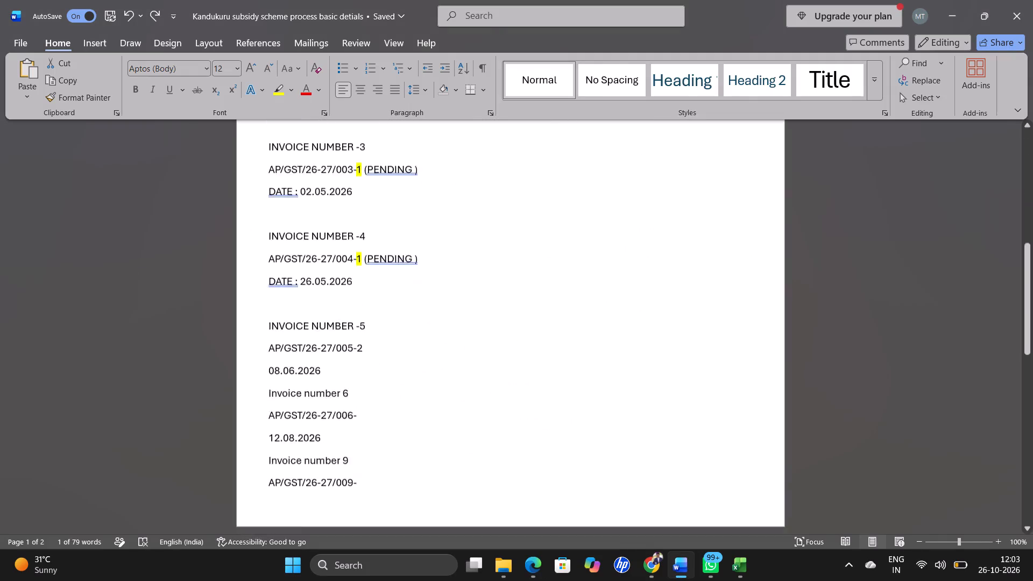
scroll(371, 268, down, 4)
scroll(327, 315, down, 4)
drag(264, 338, 285, 332)
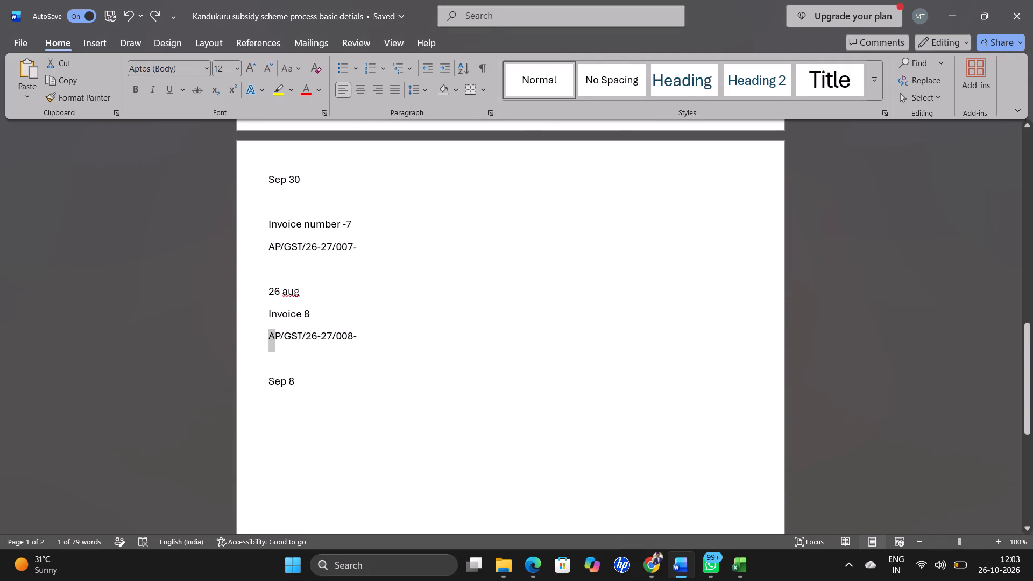
drag(285, 332, 393, 333)
key(ctrl+c)
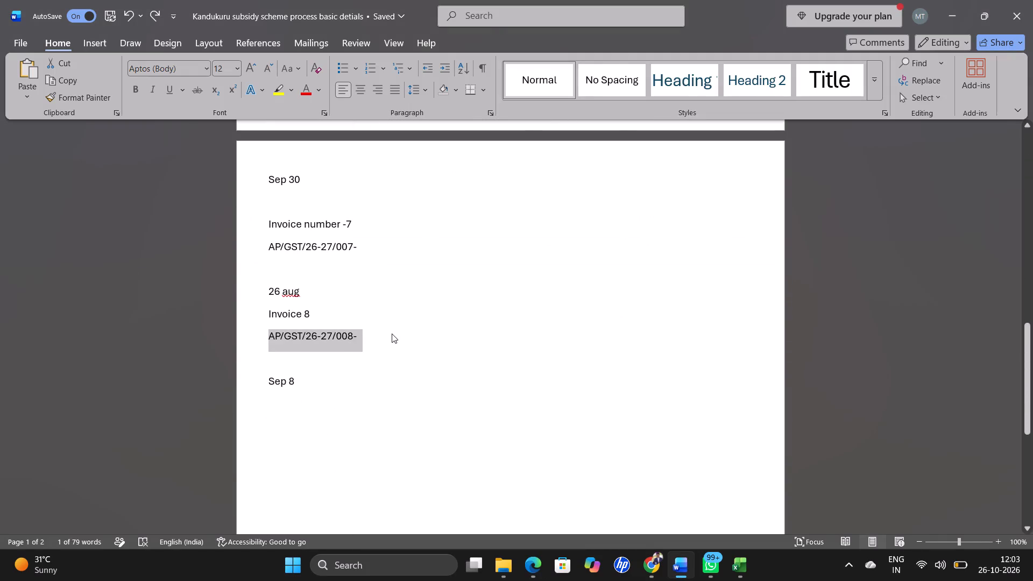
click(525, 572)
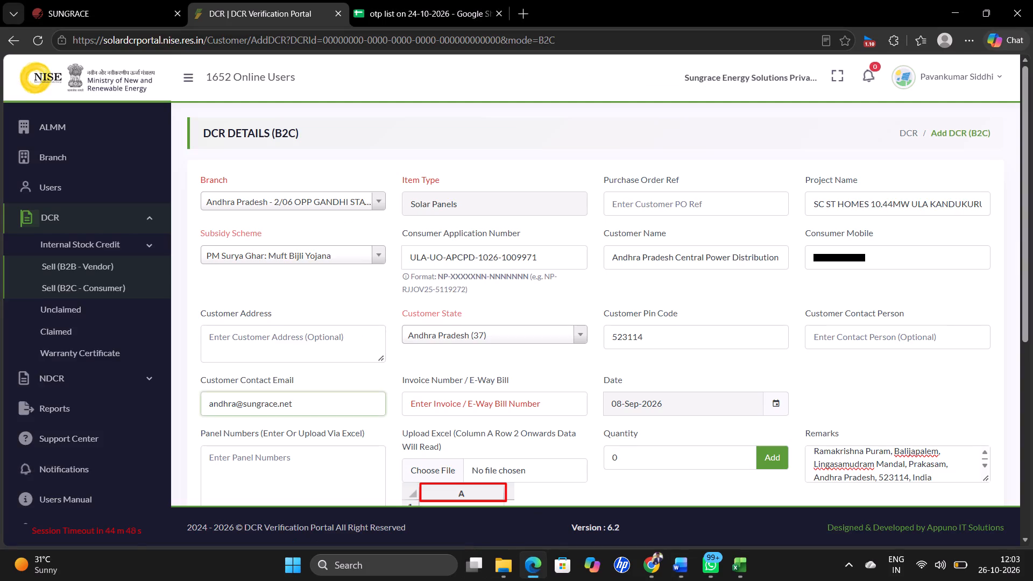
click(492, 396)
key(ctrl+v)
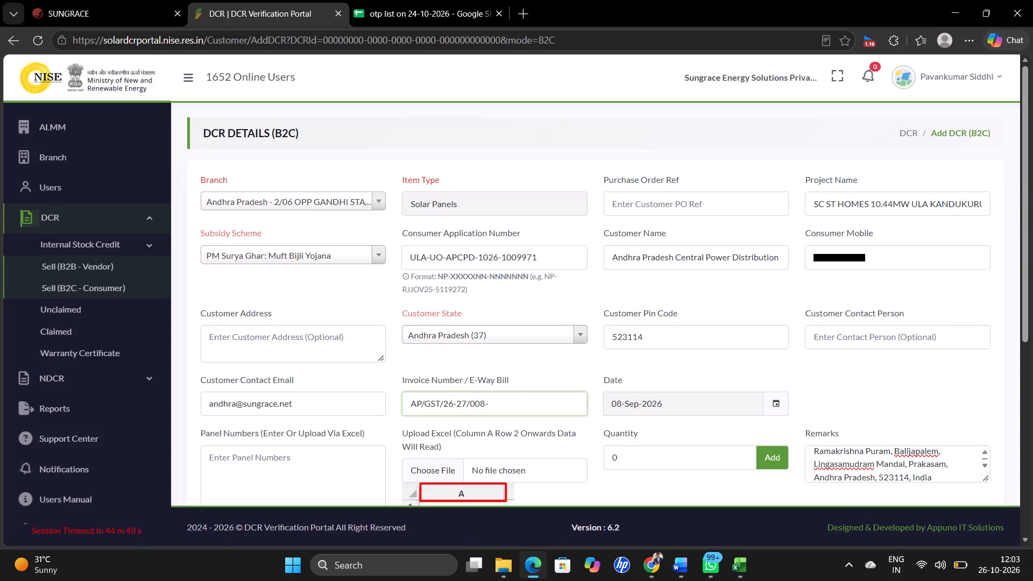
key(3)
key(BackSpace)
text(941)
Correct the DCR form's invoice number to AP/GST/26-27/008-91.
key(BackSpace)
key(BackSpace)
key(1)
Check the completed B2C form and its panel list, and submit the DCR with final confirmation.
scroll(574, 362, down, 5)
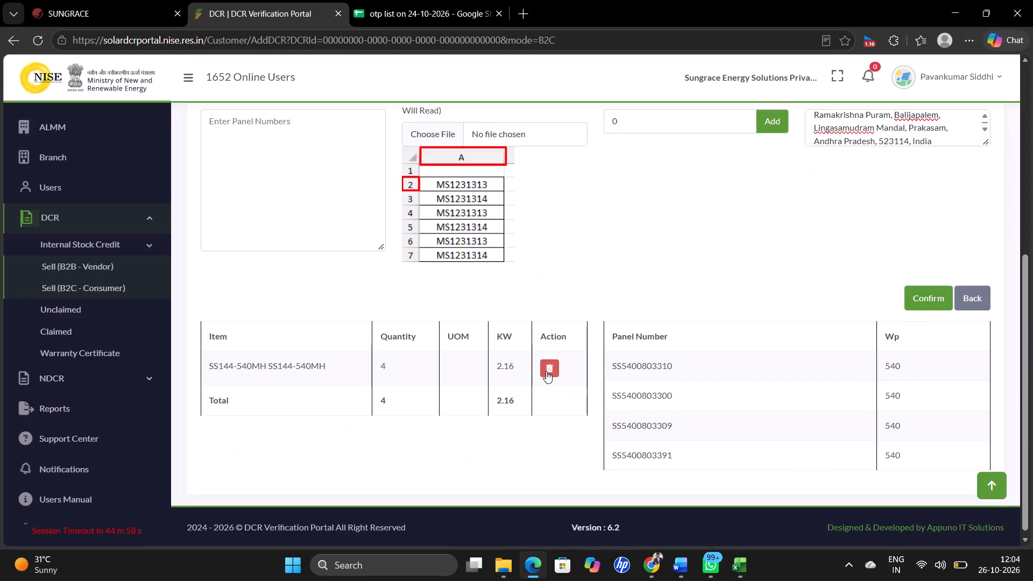
scroll(692, 254, down, 1)
scroll(692, 254, up, 7)
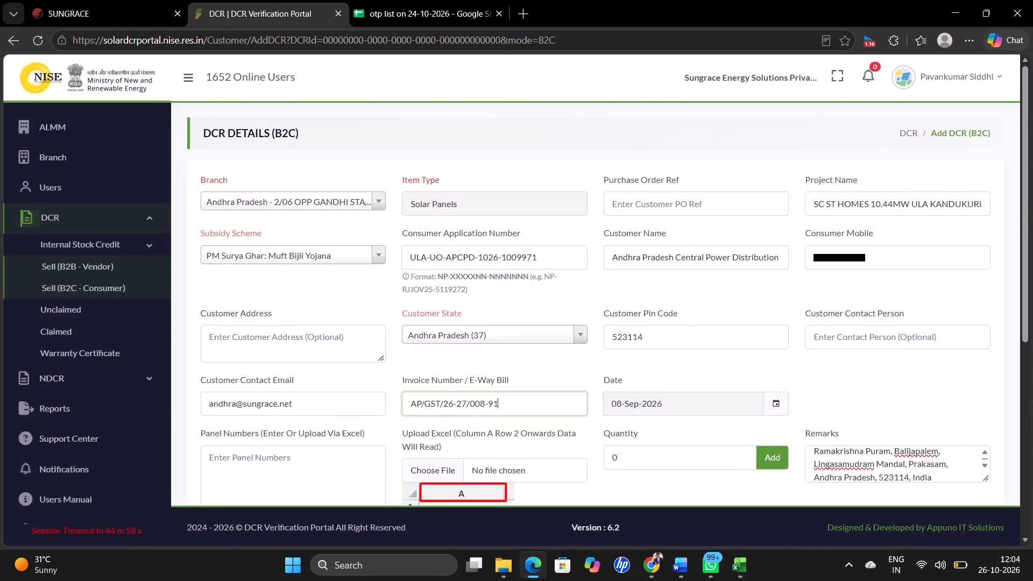
scroll(697, 268, down, 5)
click(919, 297)
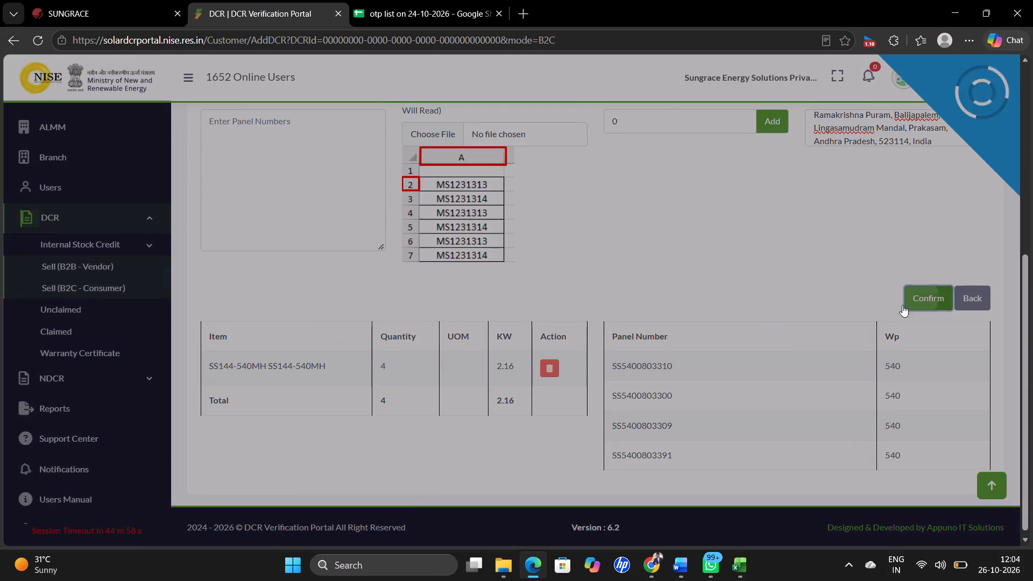
click(641, 386)
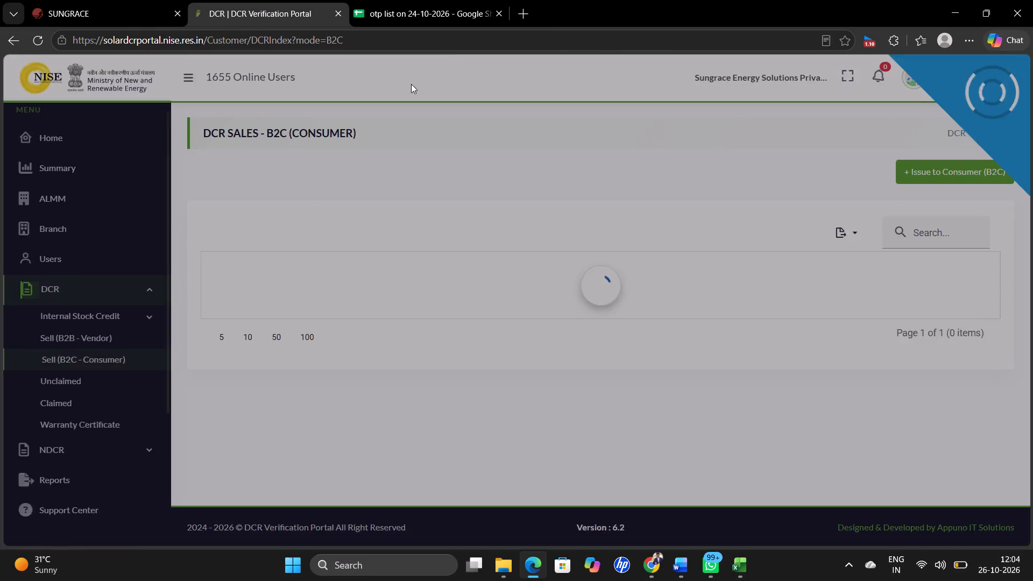
Copy the service number from the SUNGRACE work order's Quick Copy Details and return to the DCR portal.
click(74, 8)
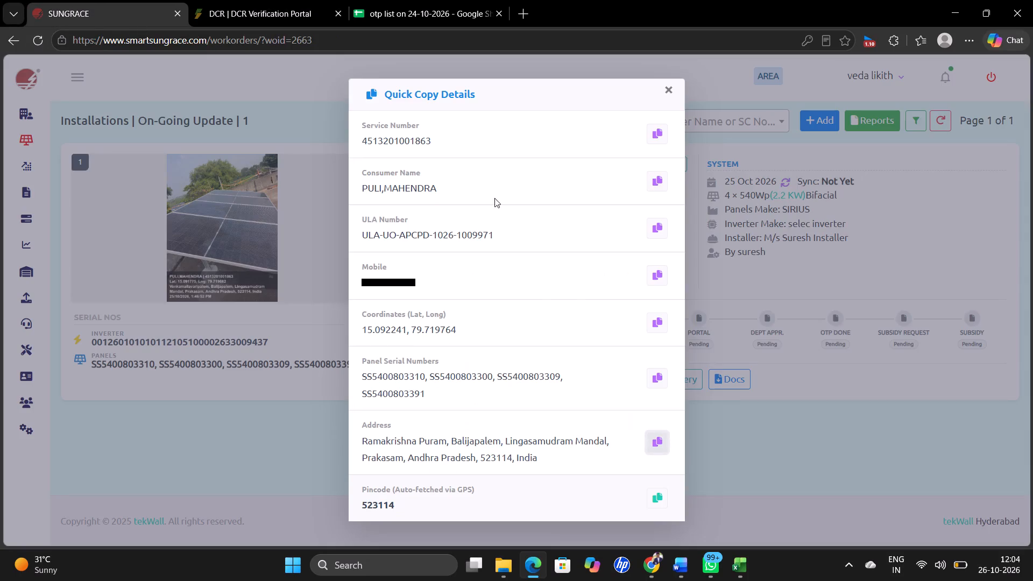
click(658, 137)
click(644, 139)
click(246, 15)
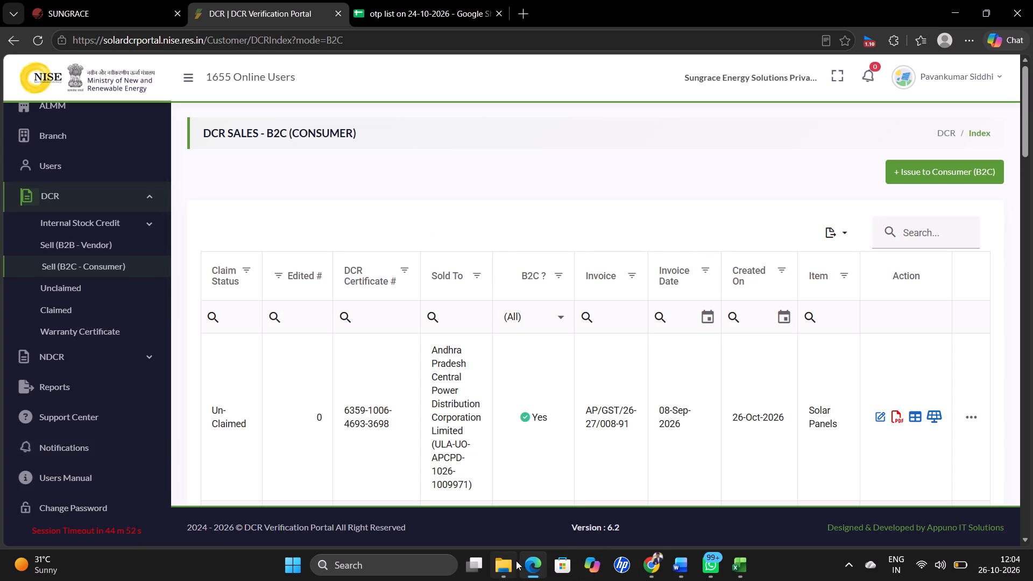
In File Explorer, create a folder named 91 inside DCR008 and open it.
click(484, 506)
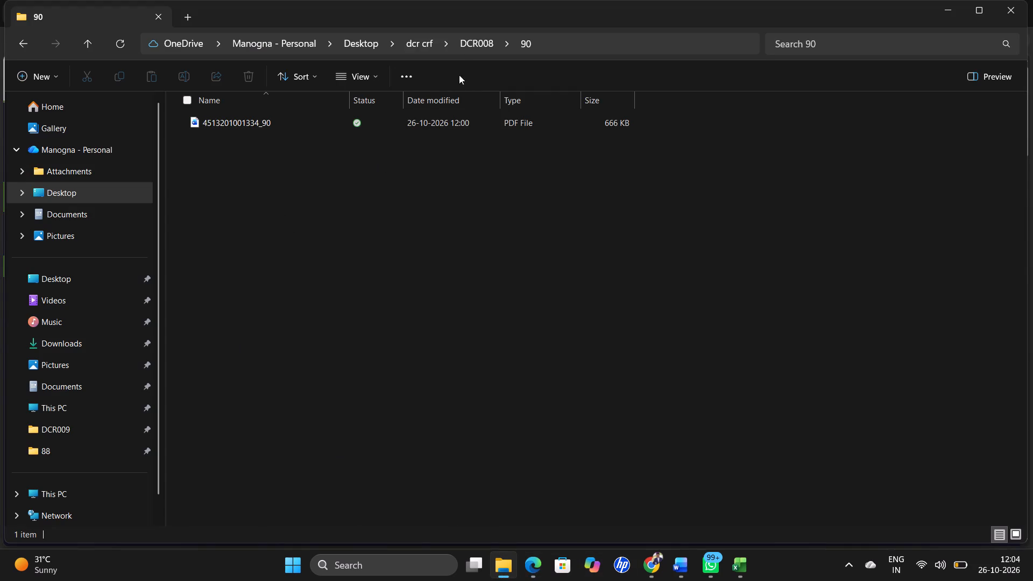
click(449, 40)
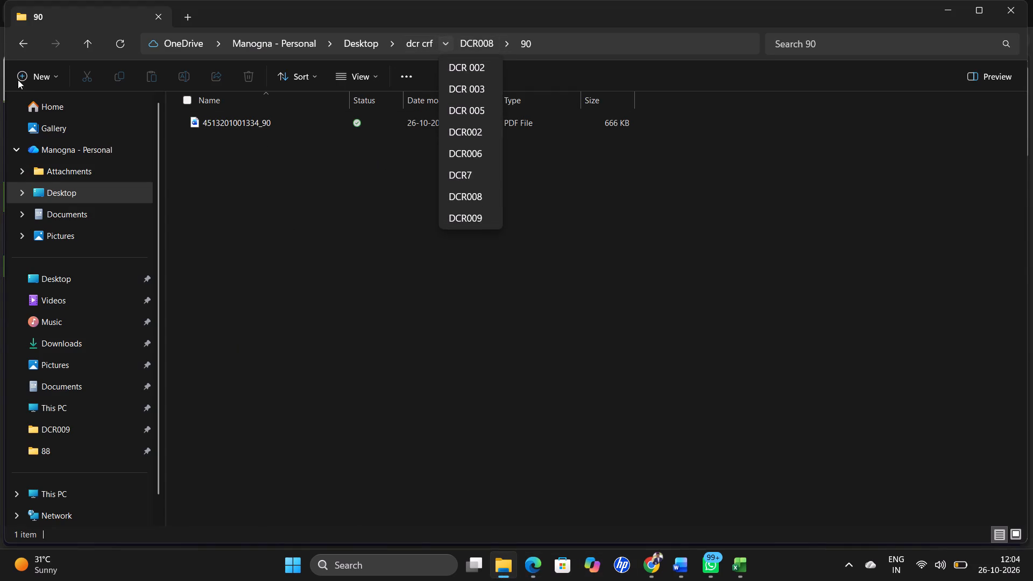
click(16, 39)
click(25, 42)
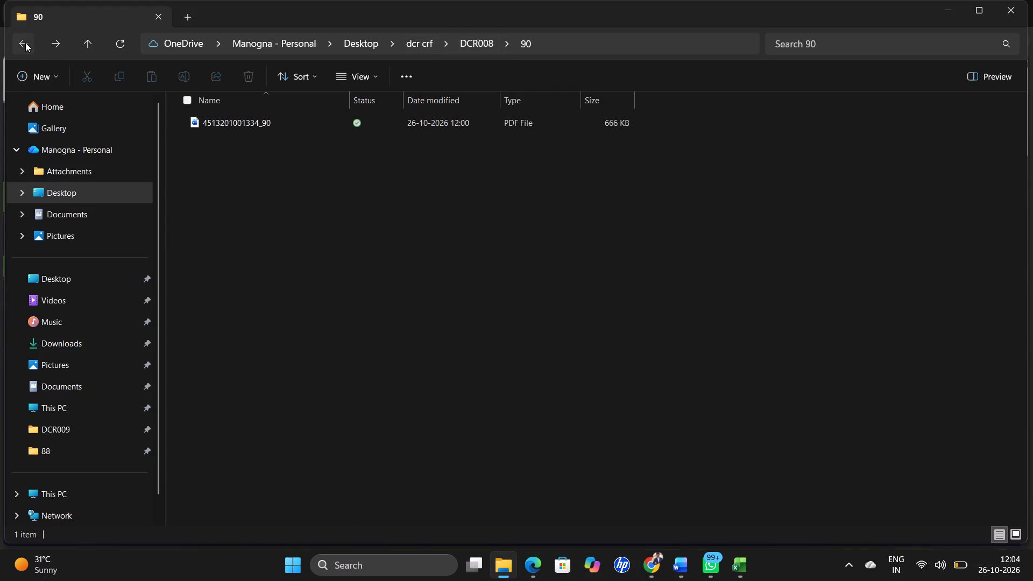
click(53, 77)
click(96, 111)
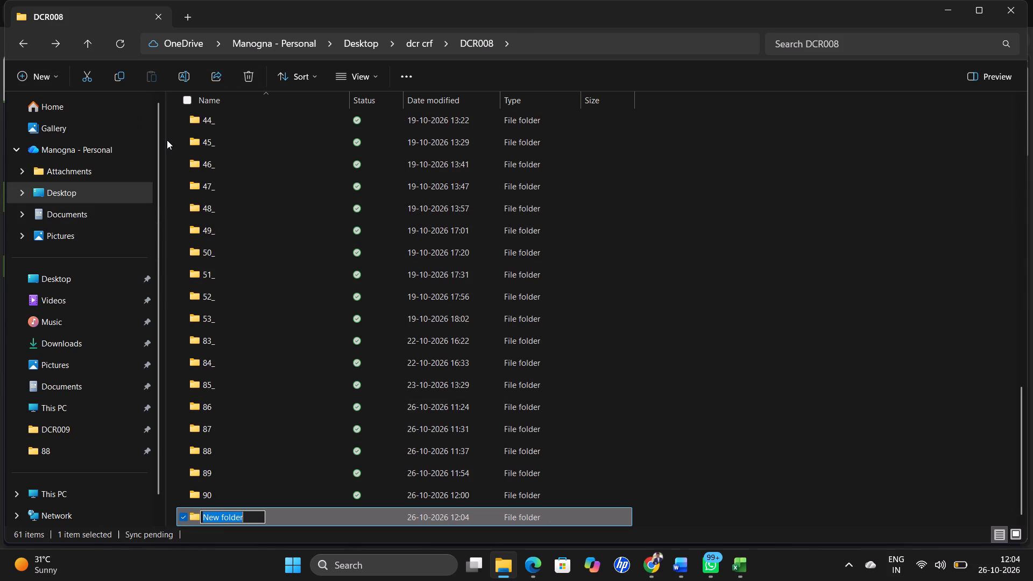
key(BackSpace)
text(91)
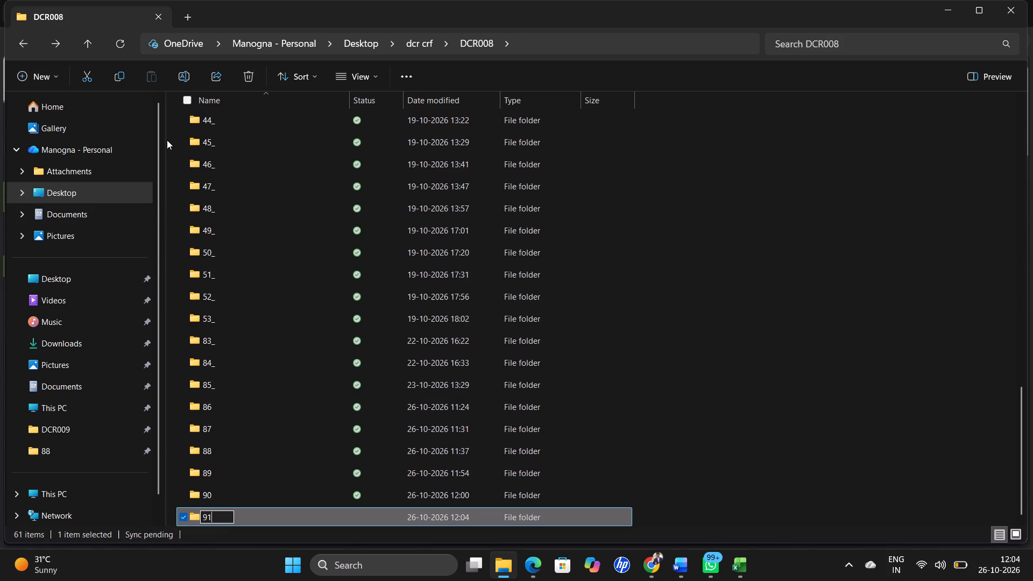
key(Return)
double_click(271, 514)
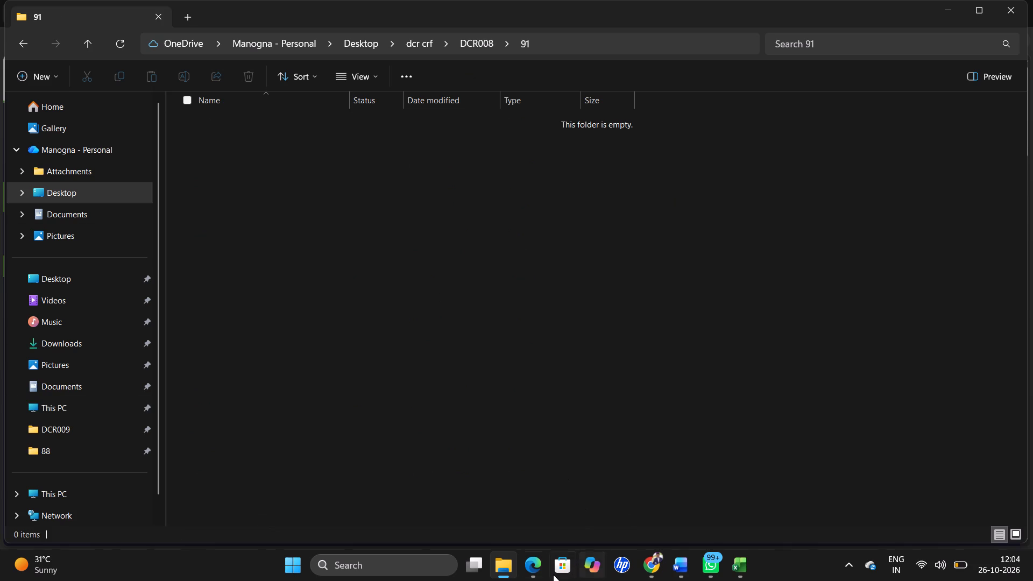
Open the PDF certificate for invoice AP/GST/26-27/008-91 in the DCR portal and choose DCR008 folder 91 as its save location.
drag(516, 531, 514, 526)
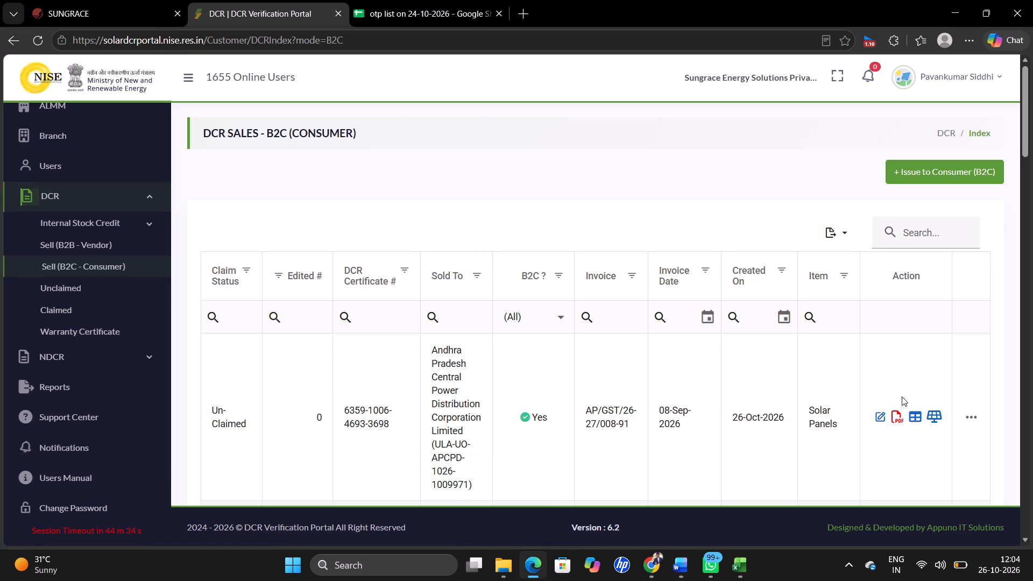
click(900, 413)
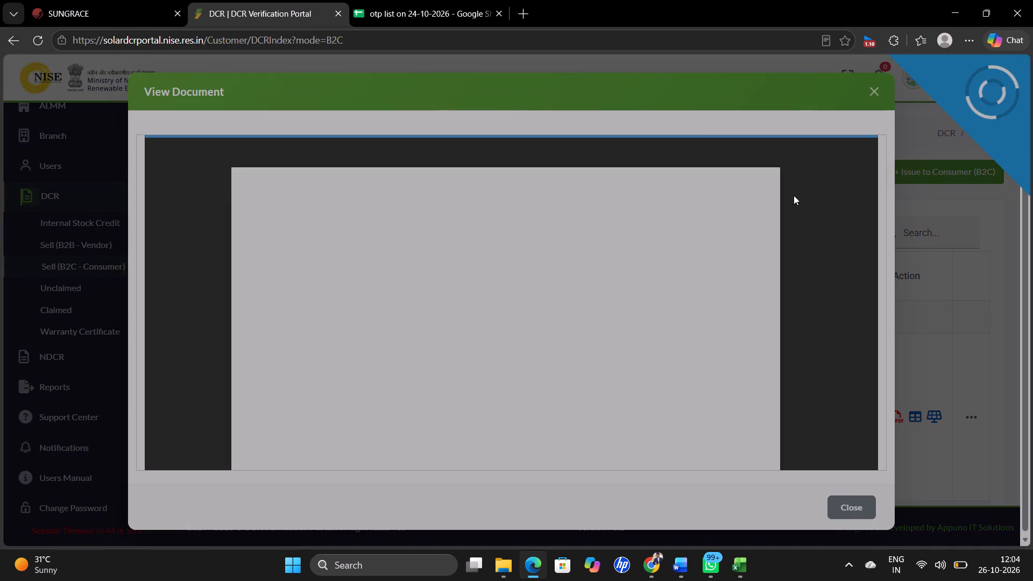
click(838, 157)
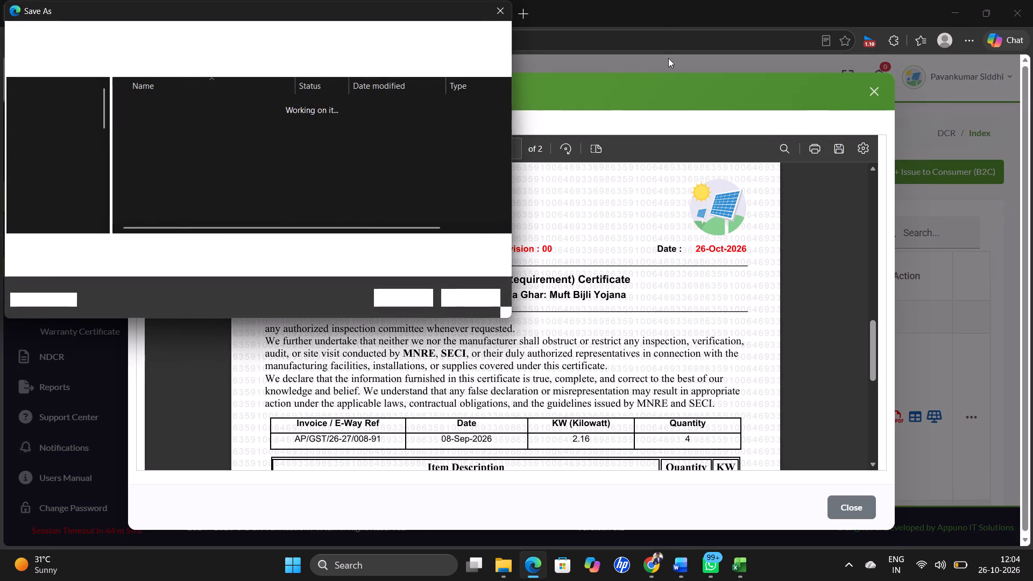
click(2, 36)
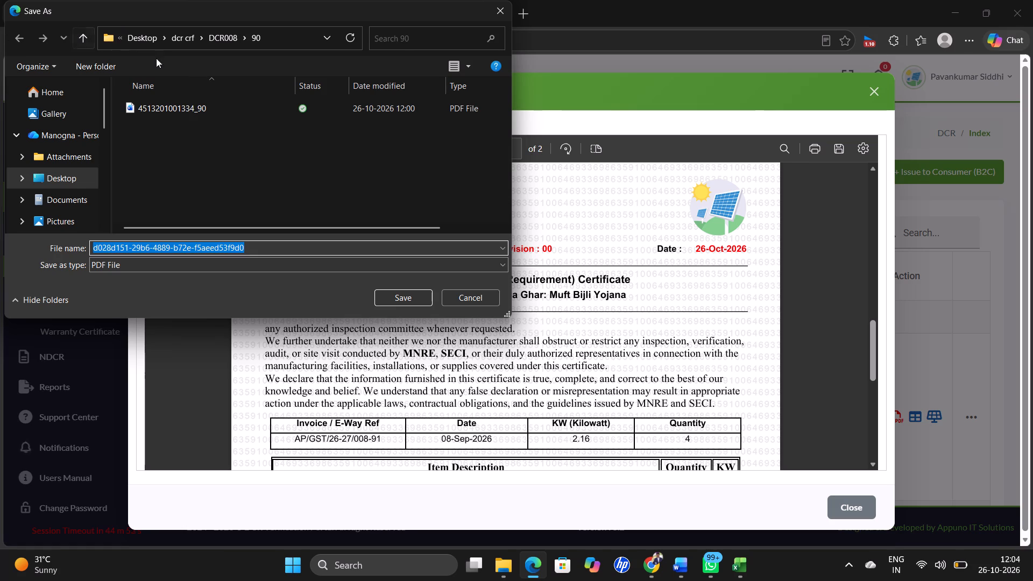
click(246, 40)
scroll(291, 174, down, 13)
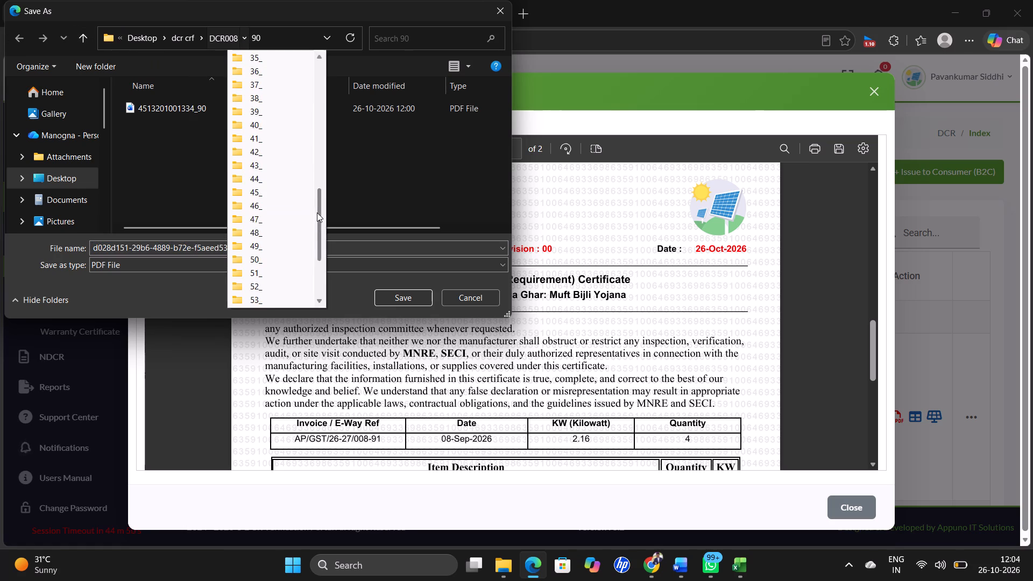
scroll(317, 212, down, 8)
double_click(270, 299)
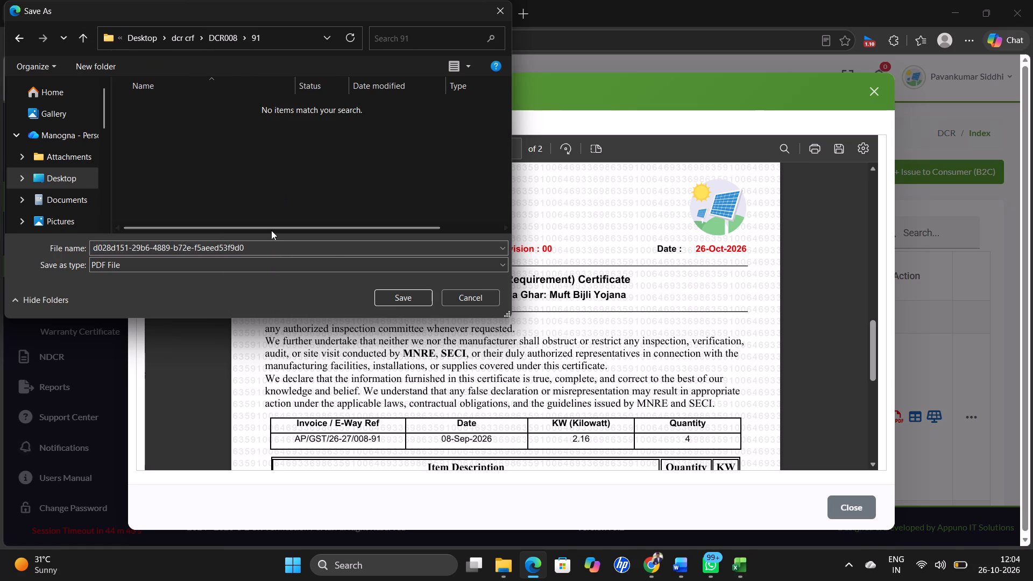
Name the certificate PDF with the copied service number followed by _91 and save it.
click(267, 247)
key(BackSpace)
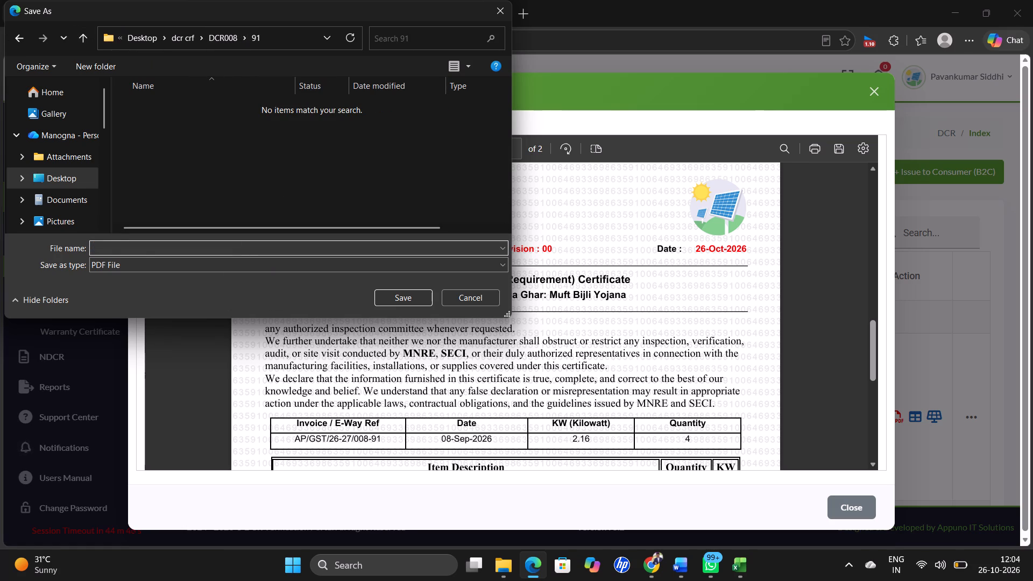
key(ctrl+v)
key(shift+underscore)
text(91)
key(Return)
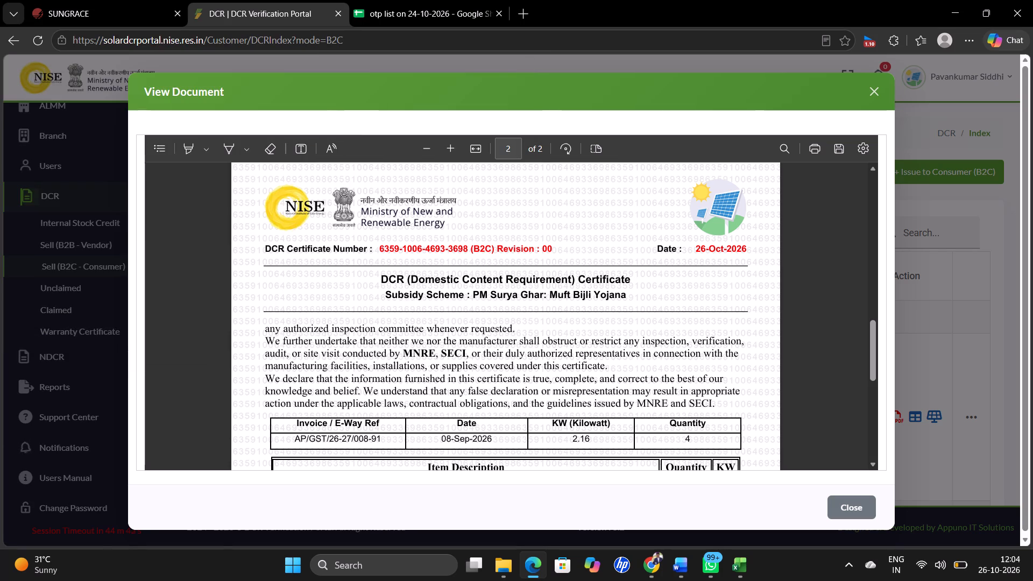
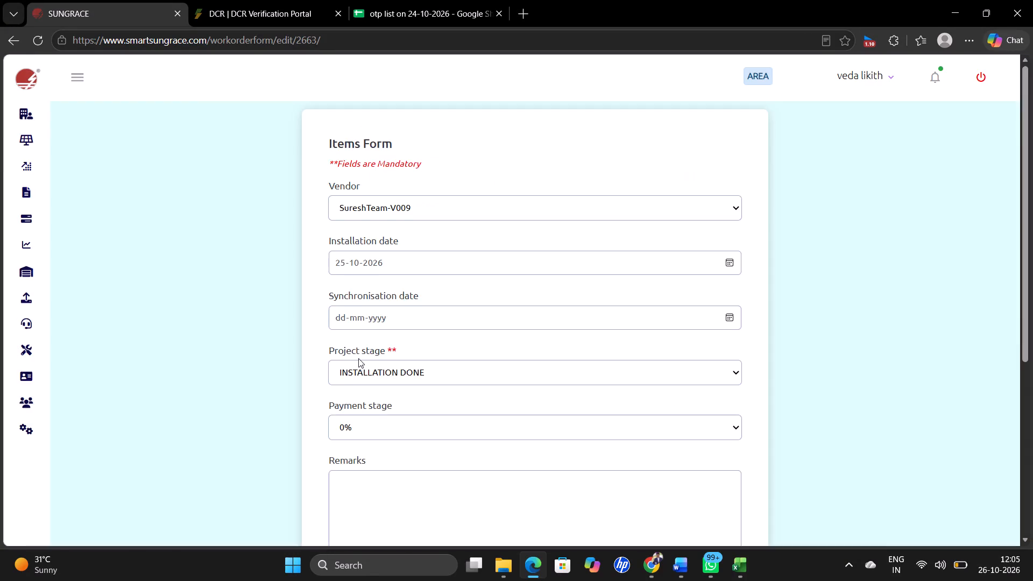
Attach the certificate PDF ending in _91 from DCR008 folder 91 as the work order's DCR upload and submit the form.
scroll(358, 358, down, 5)
click(356, 346)
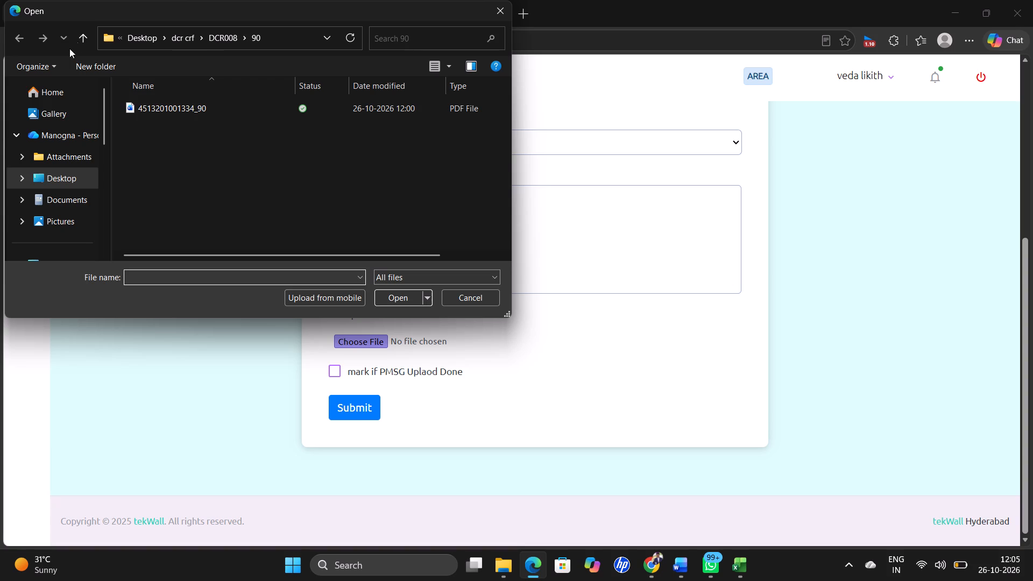
click(238, 36)
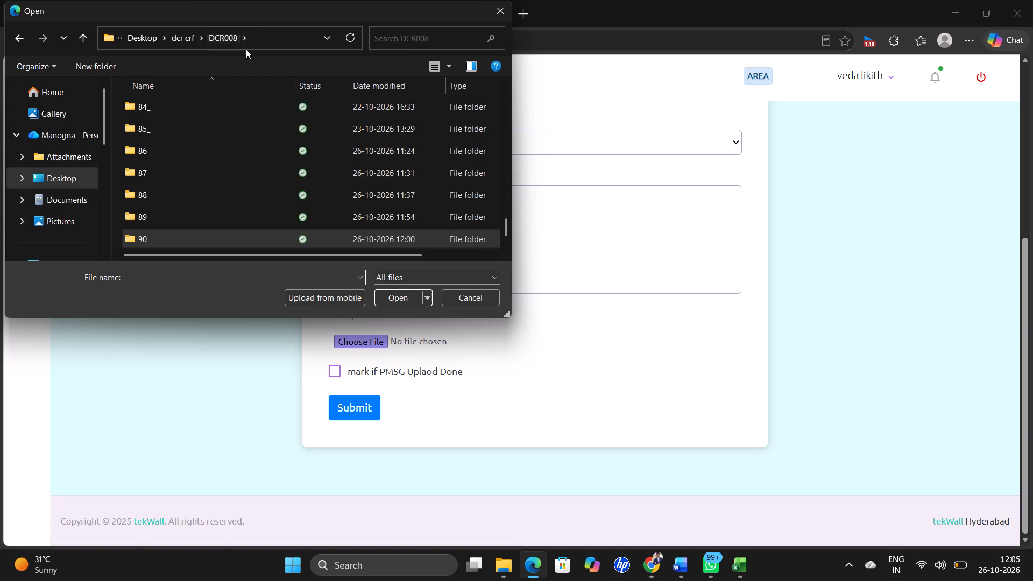
scroll(259, 120, down, 5)
scroll(260, 183, down, 4)
double_click(184, 239)
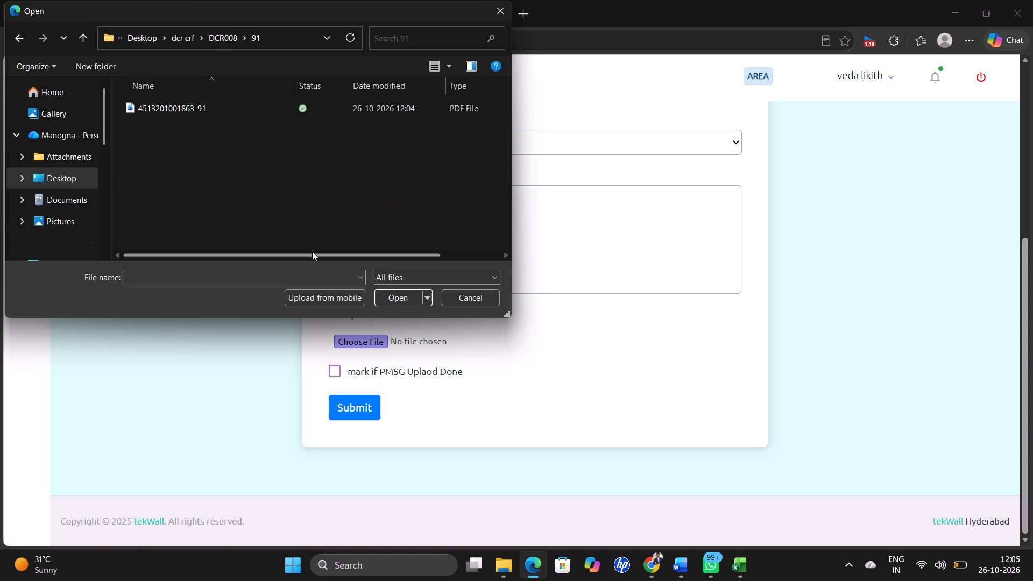
double_click(268, 100)
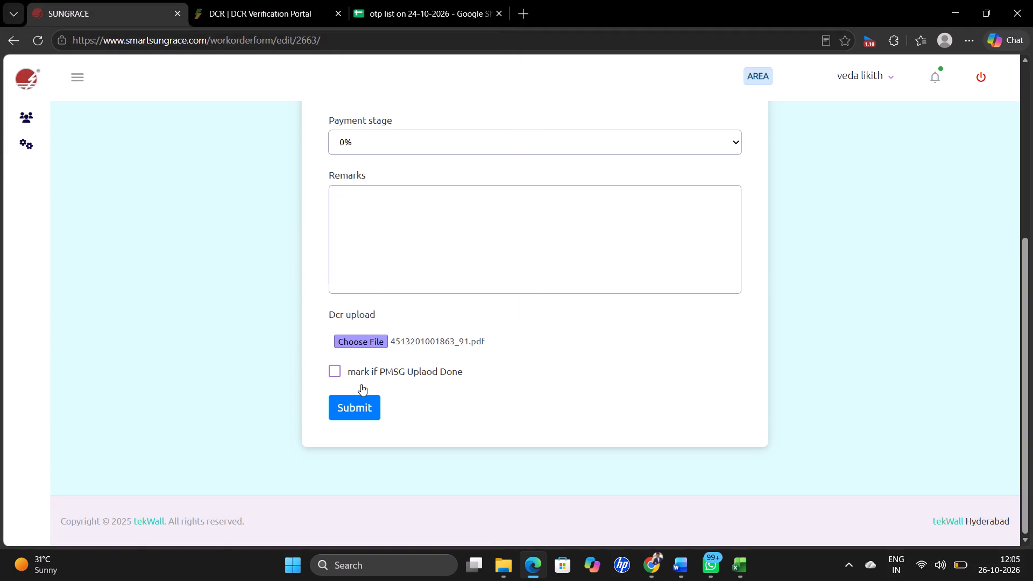
click(370, 403)
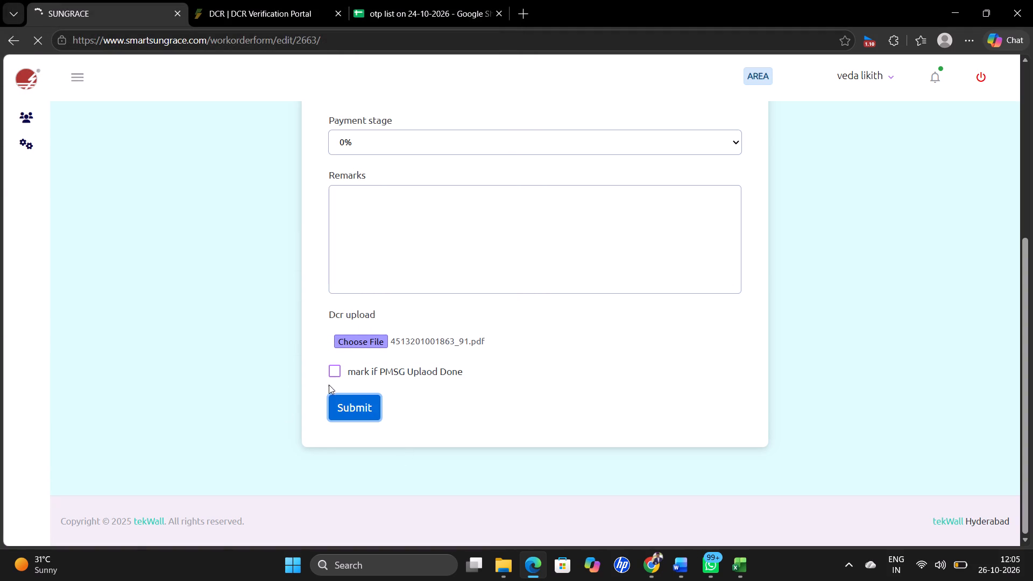
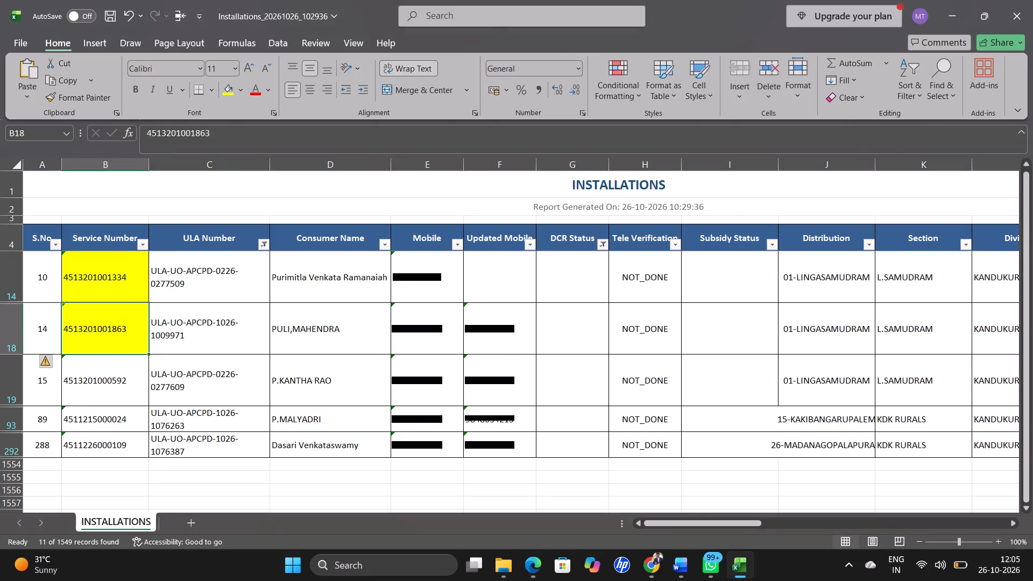
Look up the S.No 15 service number from the Installations sheet in SUNGRACE and open its work order.
key(ctrl+c)
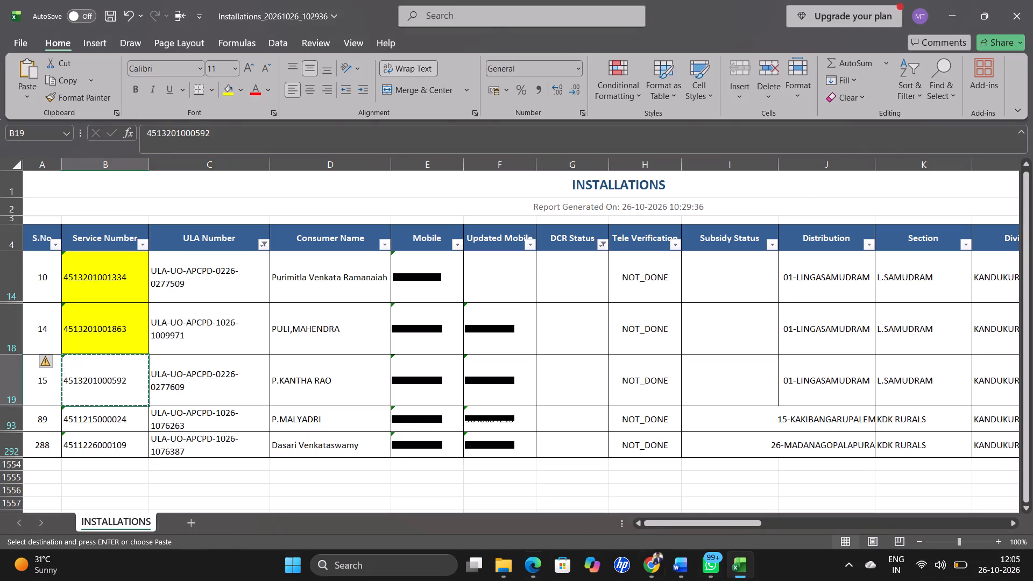
click(534, 526)
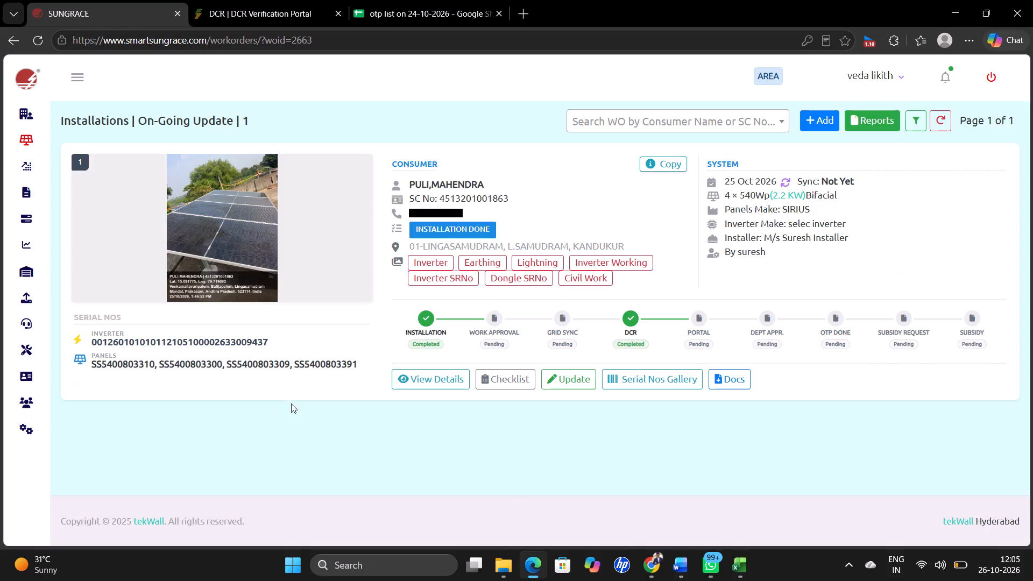
click(758, 122)
key(ctrl+v)
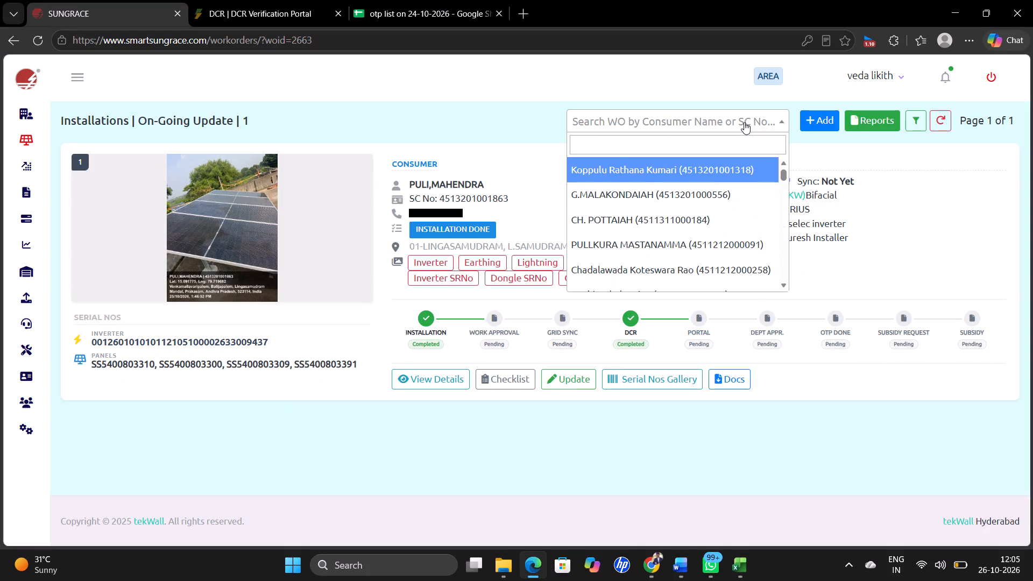
key(ctrl+Return)
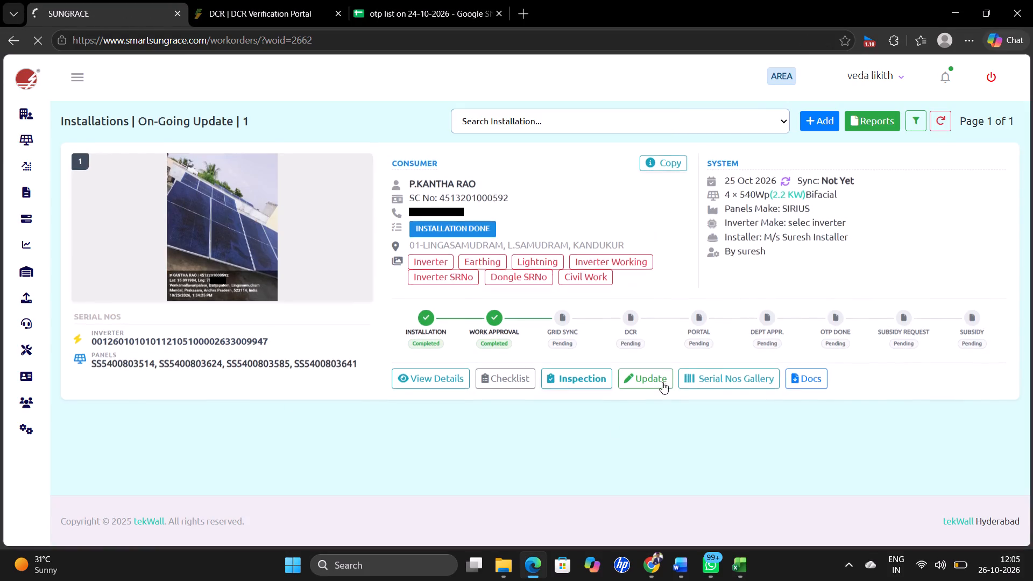
ctrl+click(662, 381)
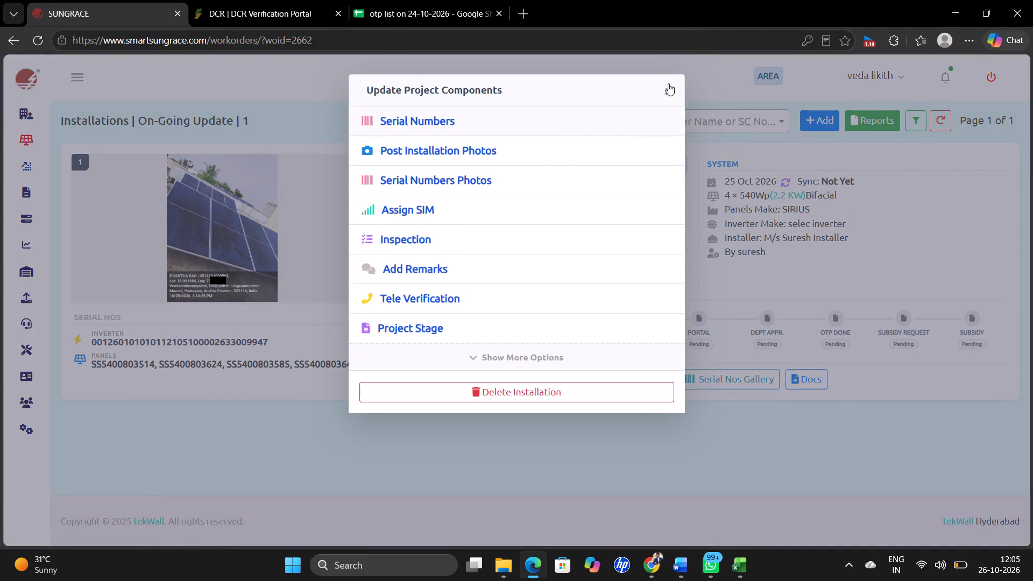
ctrl+click(669, 83)
Copy the ULA number from the work order's quick copy details.
ctrl+click(678, 166)
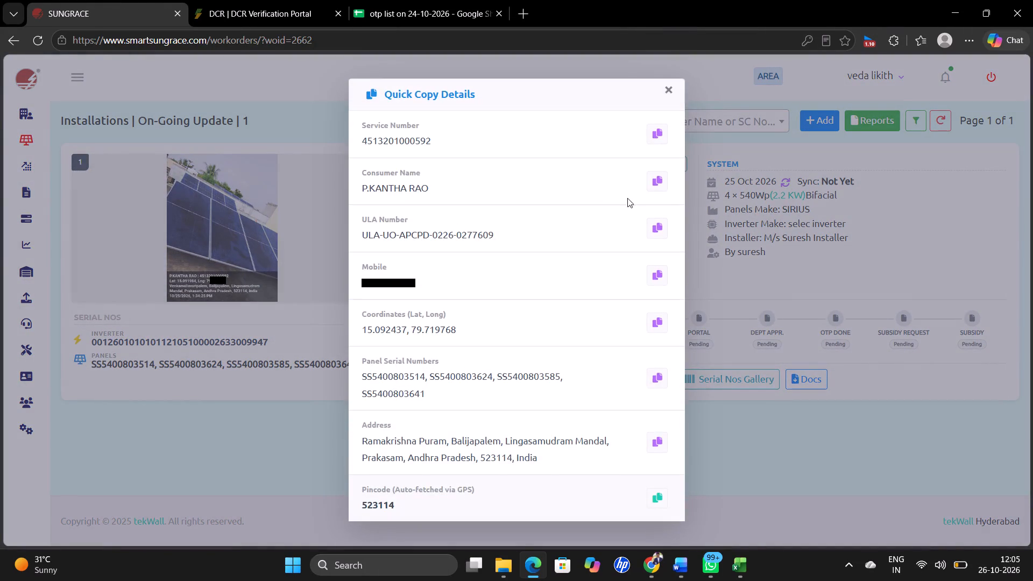
ctrl+click(660, 221)
ctrl+click(653, 131)
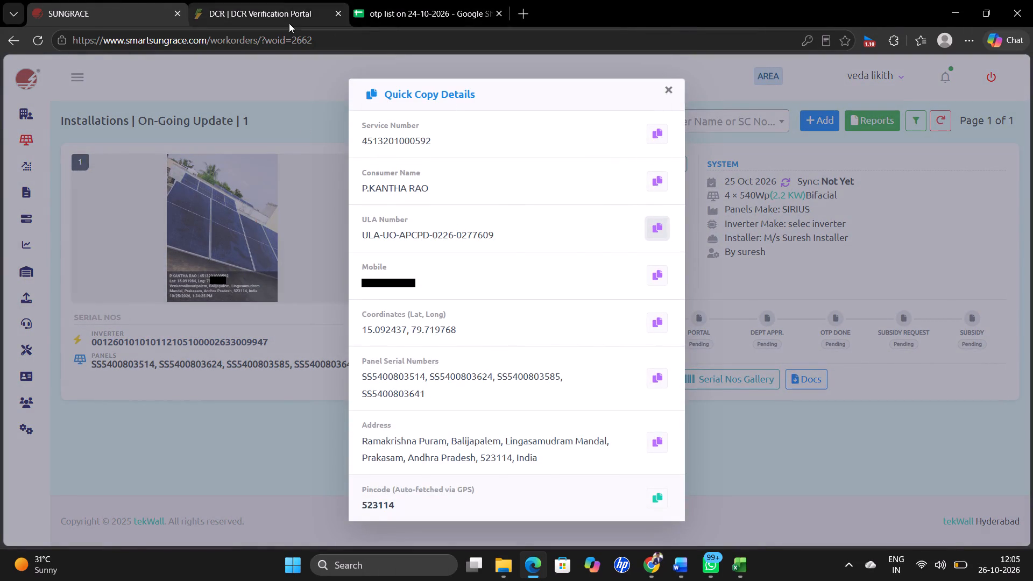
Start a new consumer (B2C) issue in the DCR portal with the Andhra Pradesh branch and item type Solar Panels.
ctrl+click(289, 23)
ctrl+click(872, 88)
ctrl+click(935, 178)
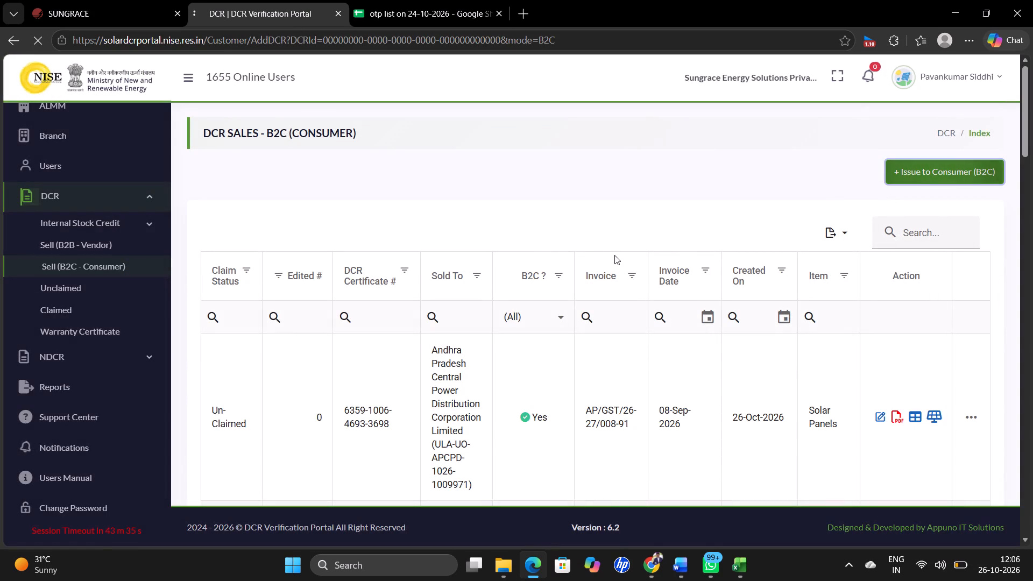
ctrl+click(335, 206)
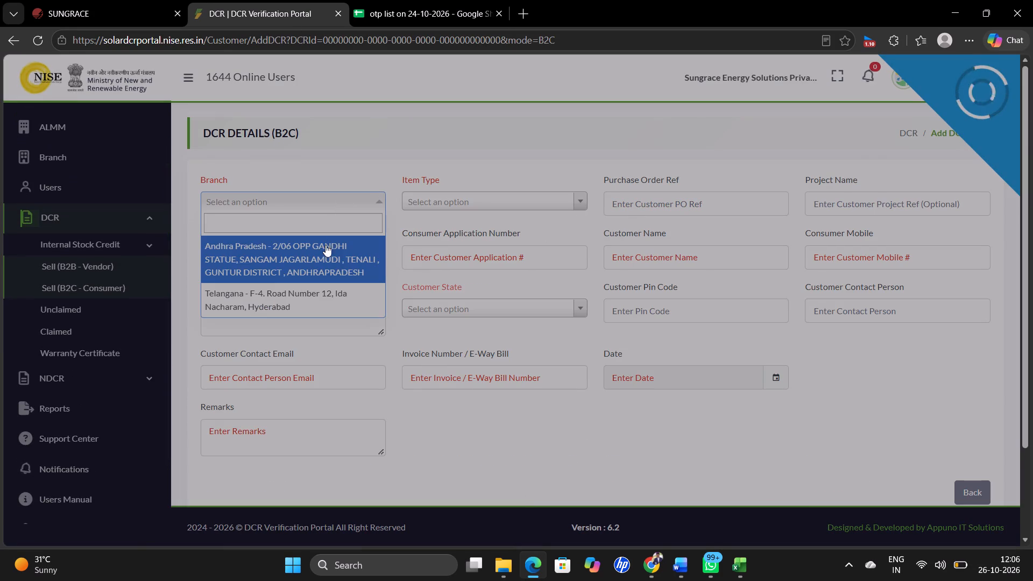
ctrl+click(325, 245)
ctrl+drag(459, 175, 463, 183)
ctrl+click(463, 199)
ctrl+click(459, 239)
ctrl+click(462, 245)
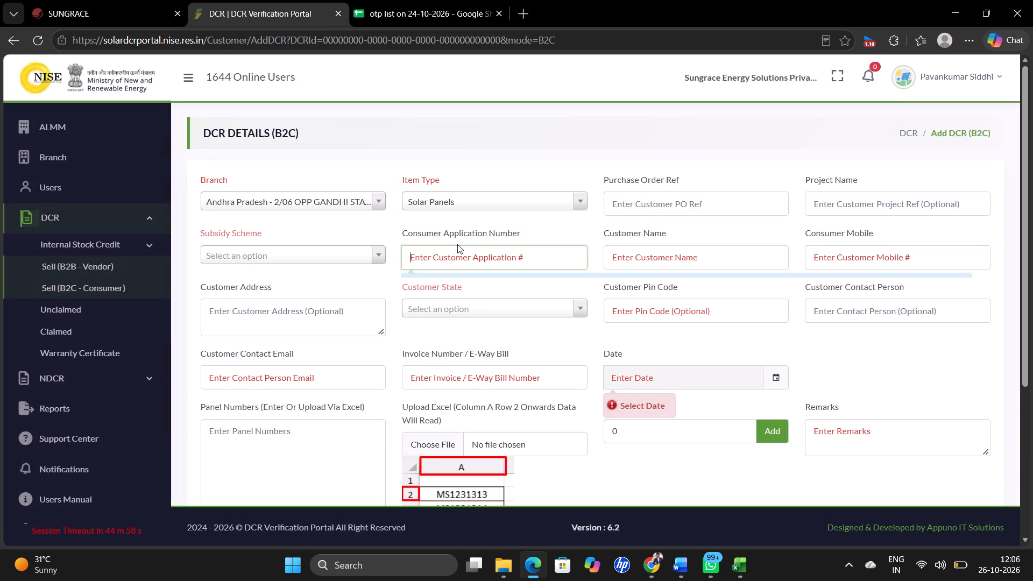
Enter the copied ULA number as consumer application number and set the subsidy scheme to PM Surya Ghar: Muft Bijli Yojana.
ctrl+click(457, 244)
key(ctrl+v)
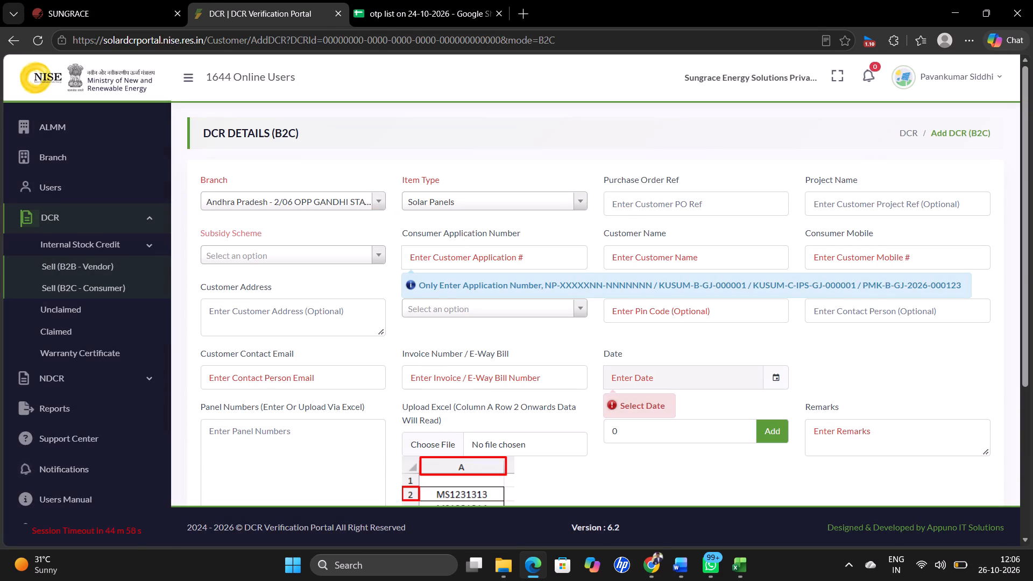
click(470, 269)
key(ctrl+v)
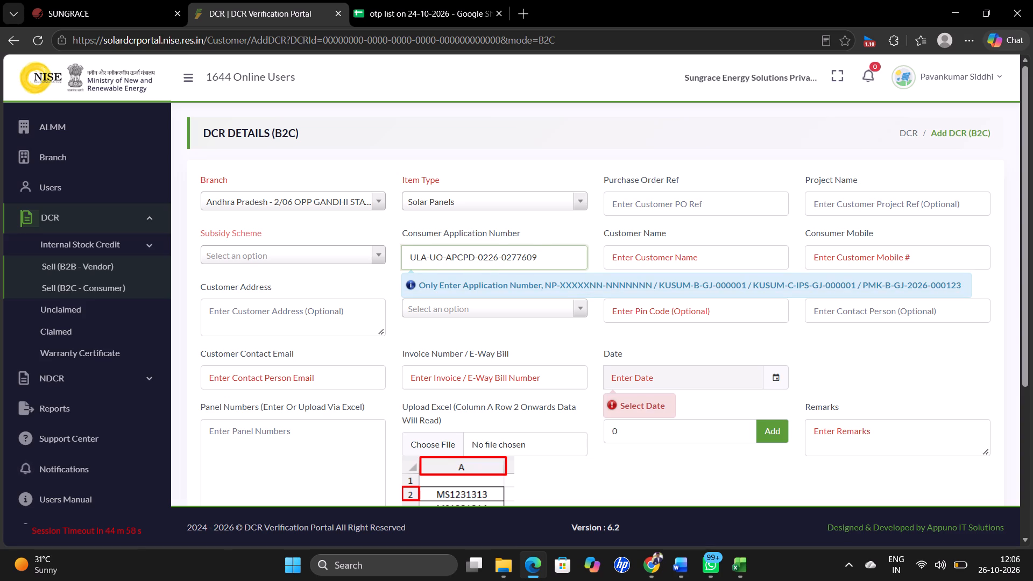
click(358, 254)
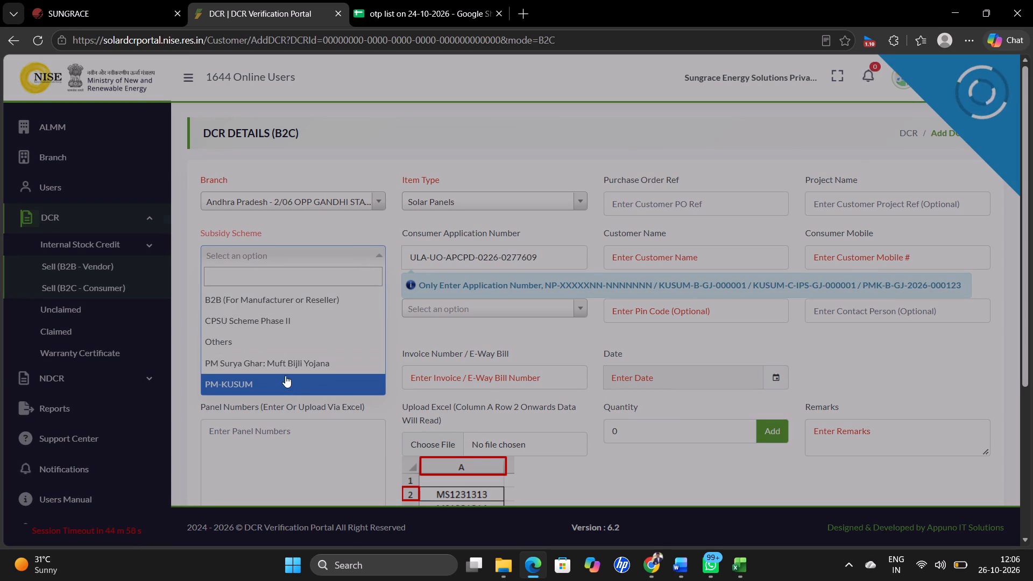
click(298, 366)
click(324, 401)
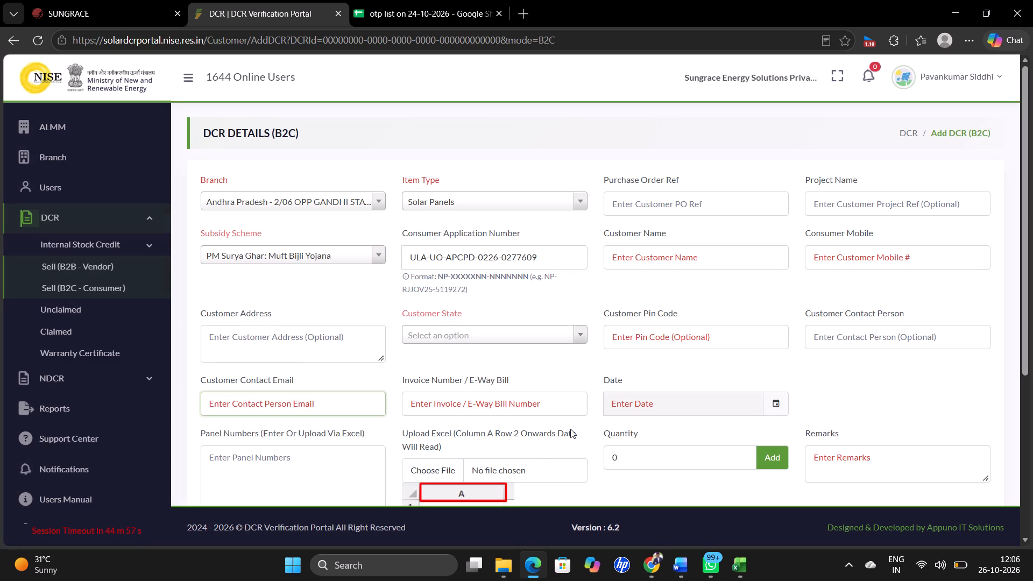
Copy the work order's four panel serial numbers from SUNGRACE into the DCR form's panel numbers.
click(136, 19)
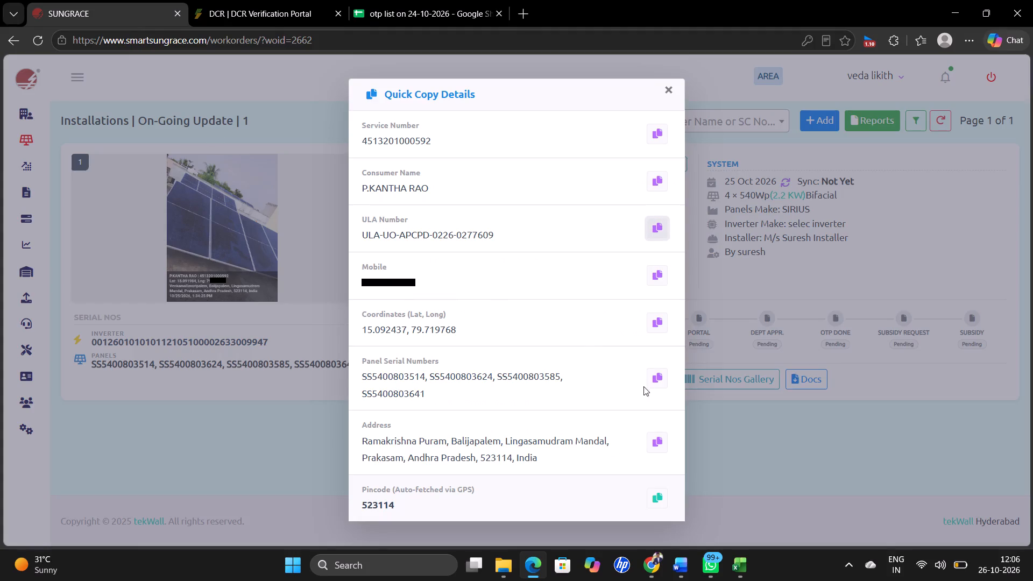
click(652, 380)
click(633, 151)
click(297, 14)
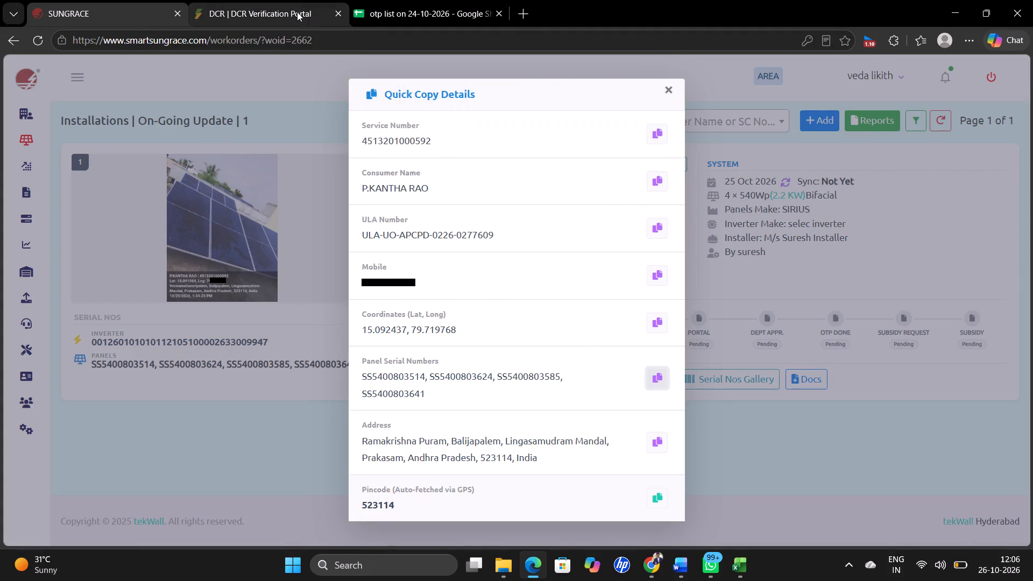
click(306, 452)
key(ctrl+v)
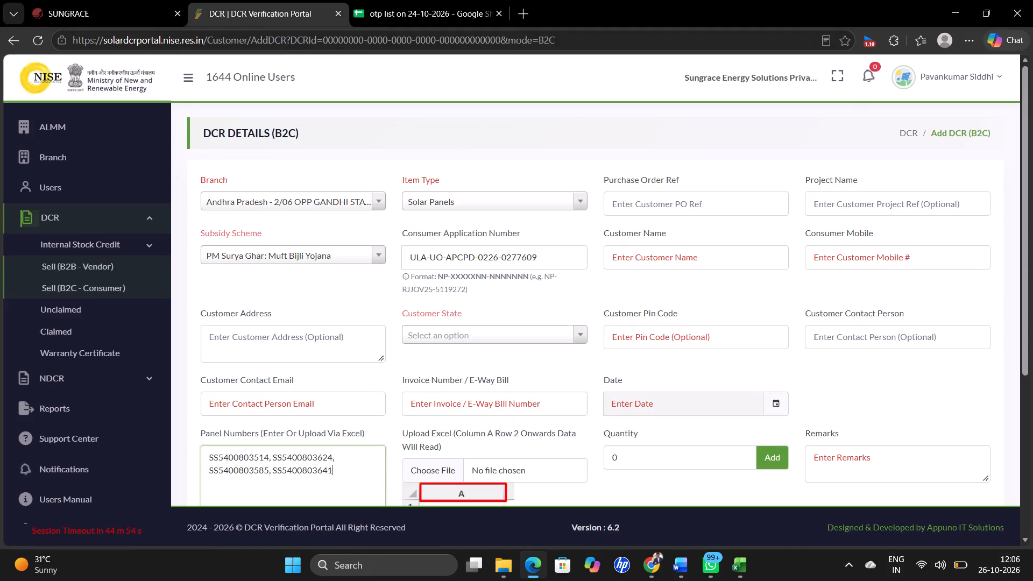
key(Left)
key(Left)
key(Left)
key(Left)
key(Left)
key(Left)
key(Left)
key(Left)
key(Left)
key(Left)
key(Left)
key(Left)
key(Left)
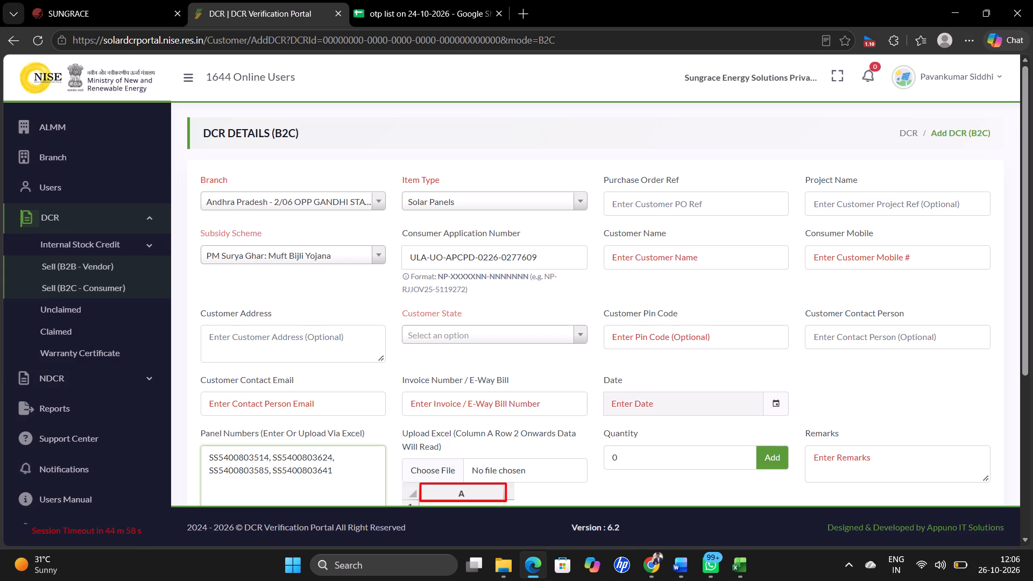
key(BackSpace)
key(Return)
key(Down)
key(Up)
key(Right)
key(Right)
key(Right)
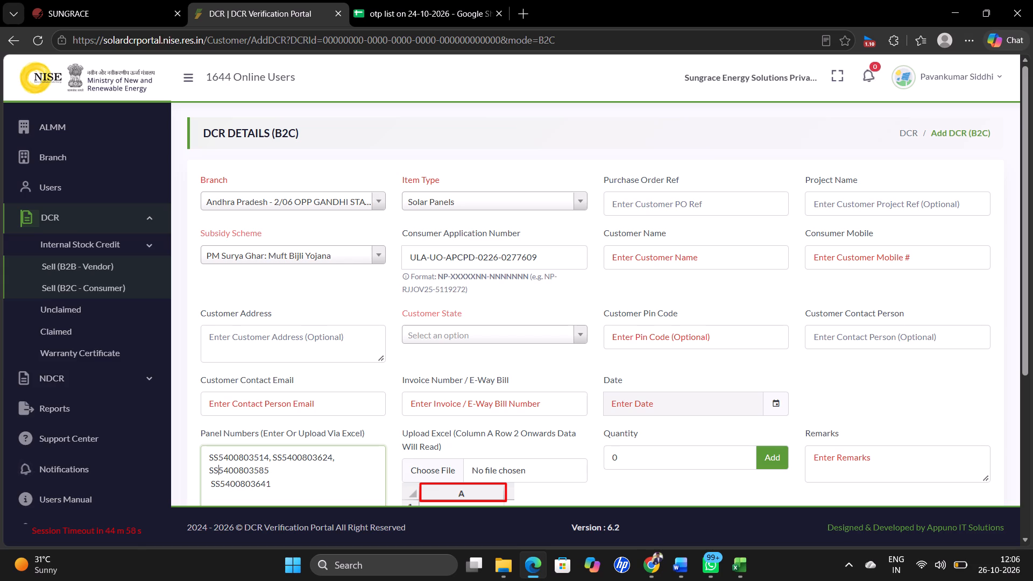
key(Right)
key(Right)
key(Right)
key(Right)
key(Right)
key(Right)
key(Right)
key(Up)
key(Right)
key(Right)
key(Right)
key(BackSpace)
key(Return)
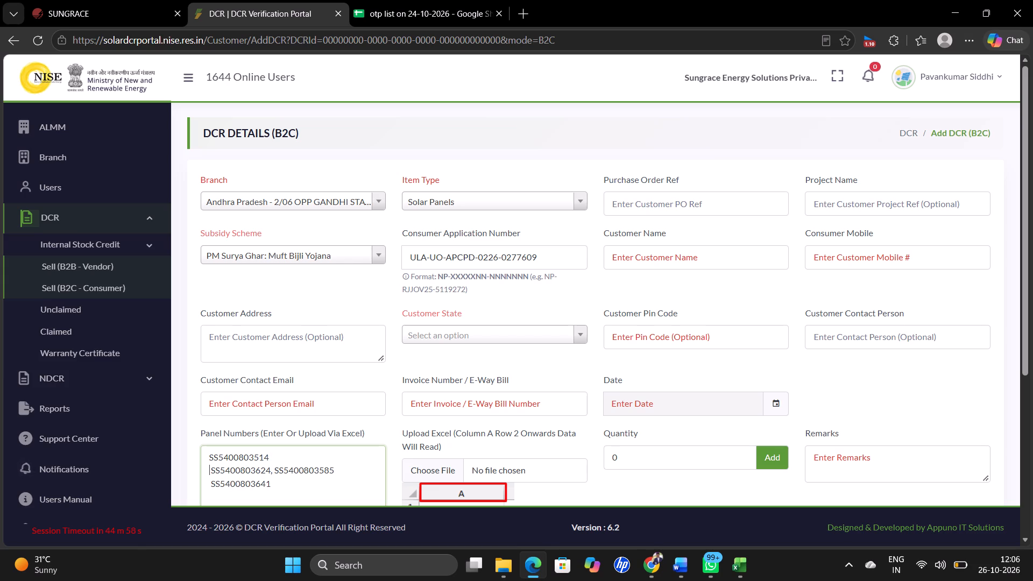
key(Right)
key(Right)
key(Right)
key(Right)
key(Right)
key(Right)
key(Right)
key(Right)
key(Right)
key(Right)
key(Right)
key(Right)
key(Right)
key(Right)
key(BackSpace)
key(Return)
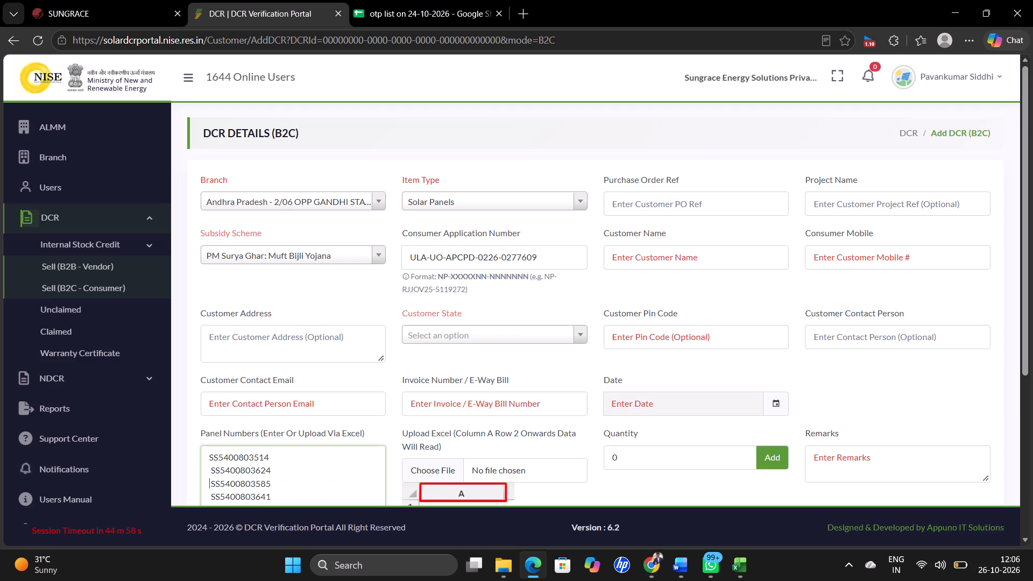
Set the panel quantity to 4.
click(678, 456)
key(BackSpace)
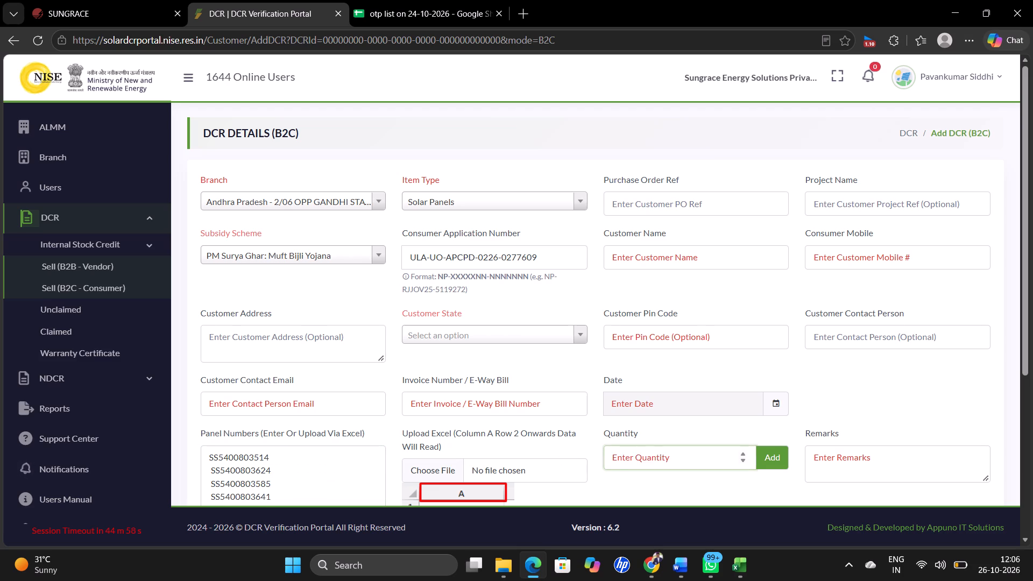
key(4)
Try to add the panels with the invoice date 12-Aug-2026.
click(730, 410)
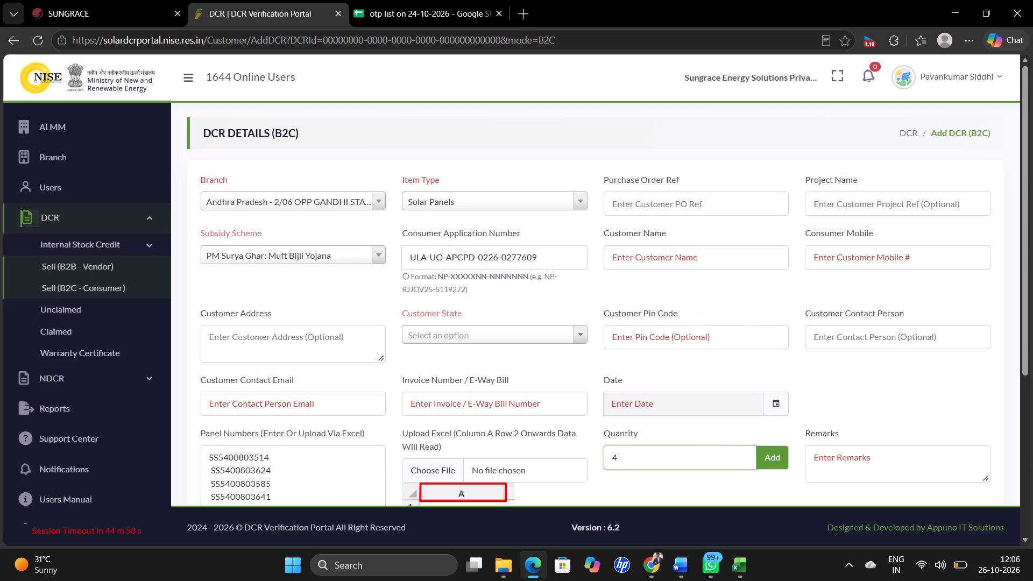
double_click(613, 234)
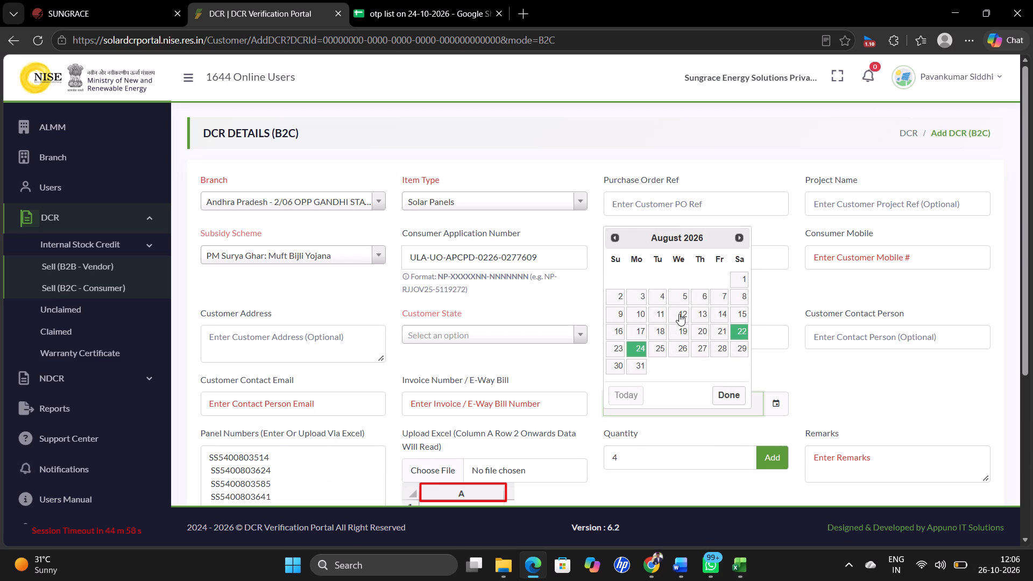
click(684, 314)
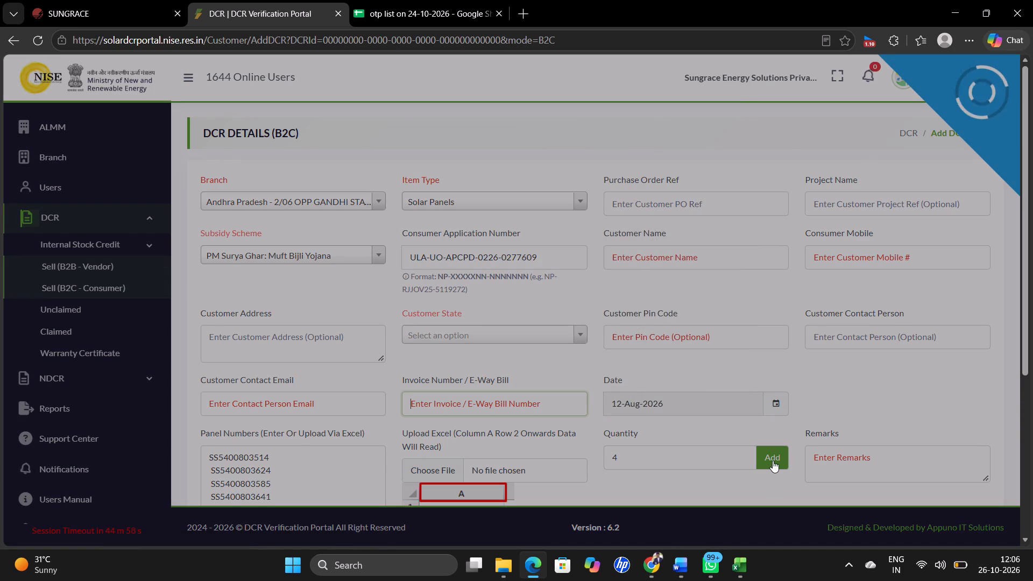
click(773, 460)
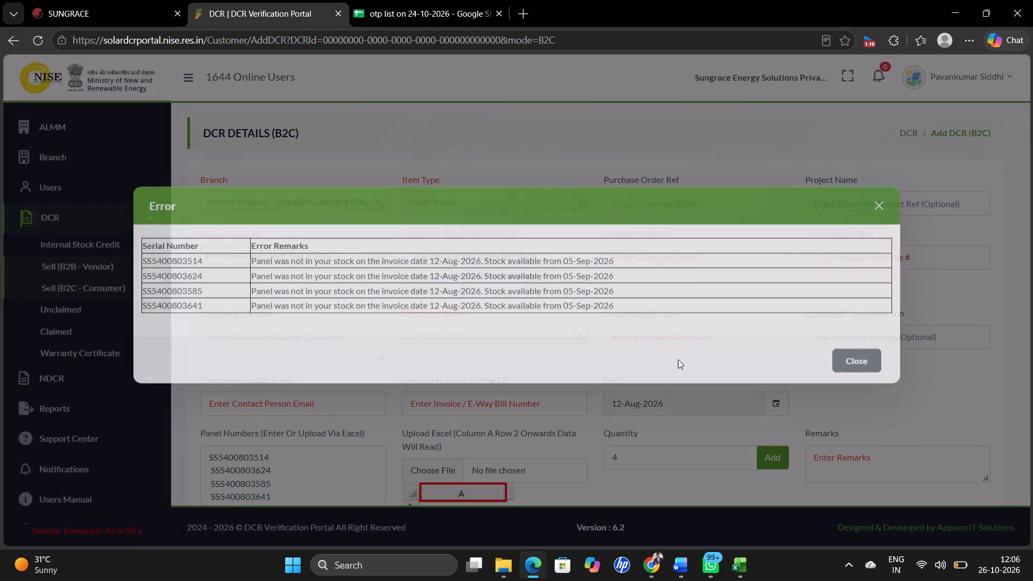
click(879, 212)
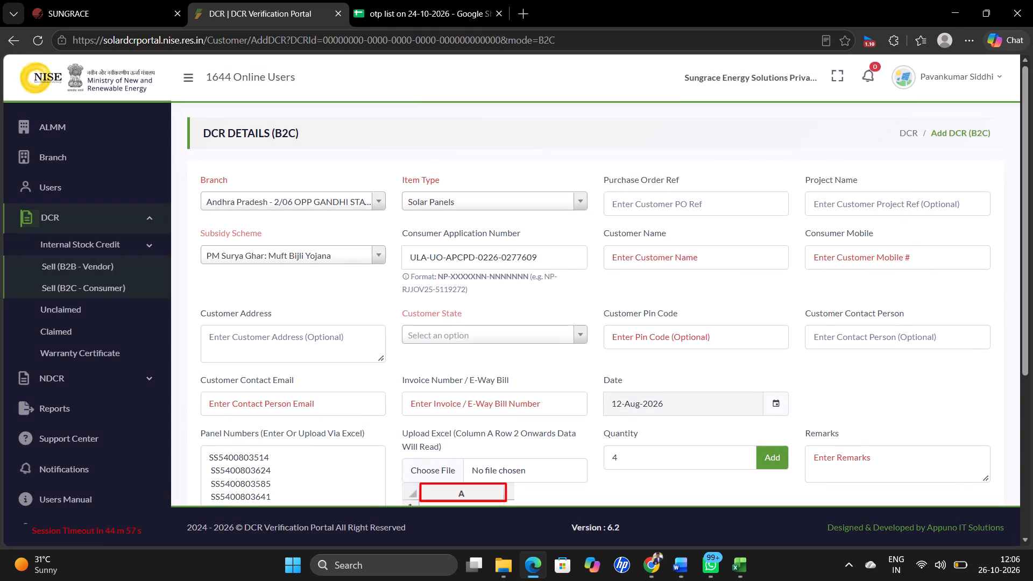
Set the invoice date to 08-Sep-2026 and add the four panels to the DCR form.
click(740, 408)
click(736, 225)
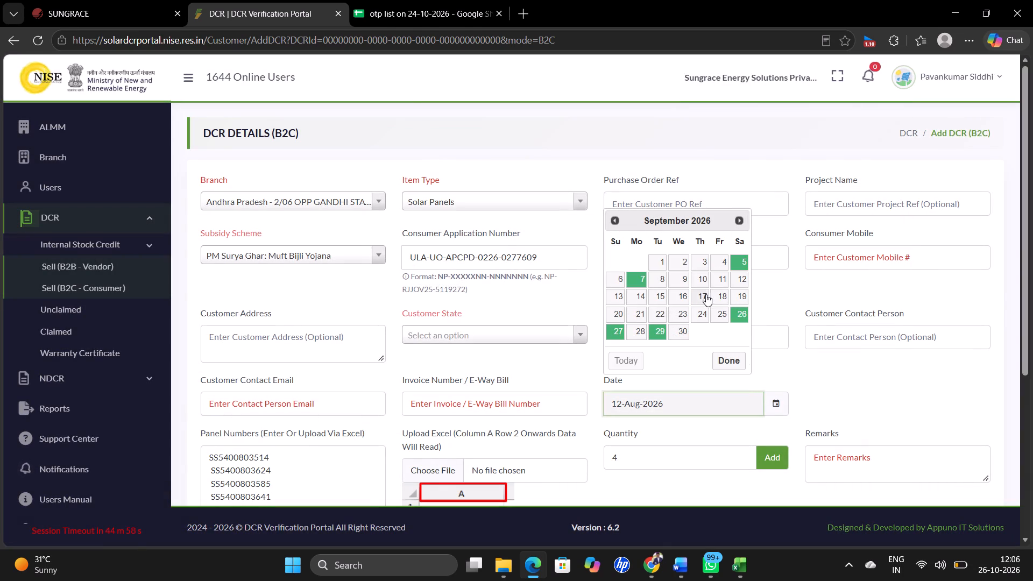
double_click(666, 281)
click(777, 456)
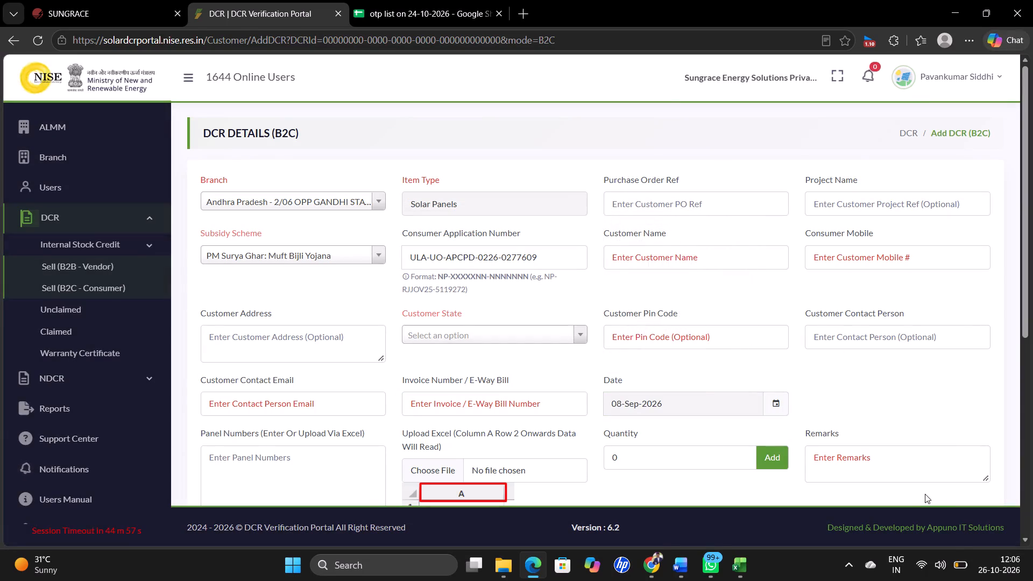
Copy the consumer's address from the SUNGRACE work order's quick copy details into the DCR form's remarks.
click(80, 3)
click(657, 441)
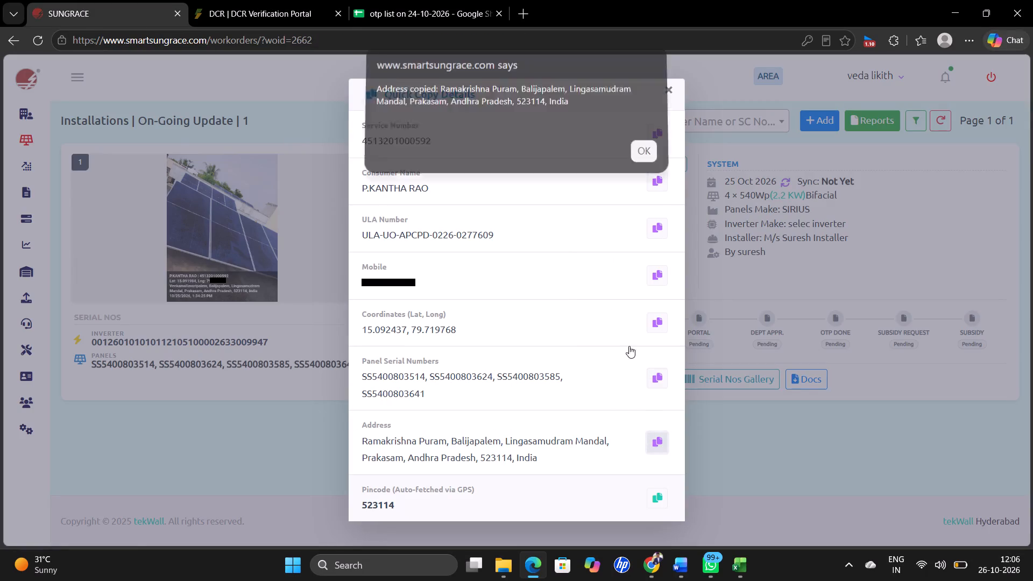
click(647, 159)
click(281, 10)
click(914, 470)
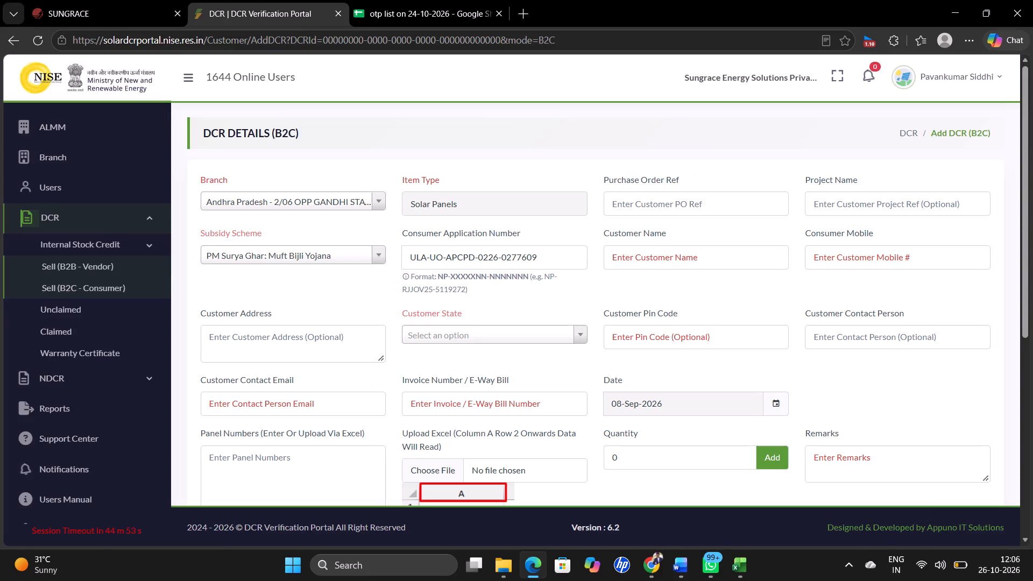
key(ctrl+v)
ctrl+drag(905, 474, 946, 465)
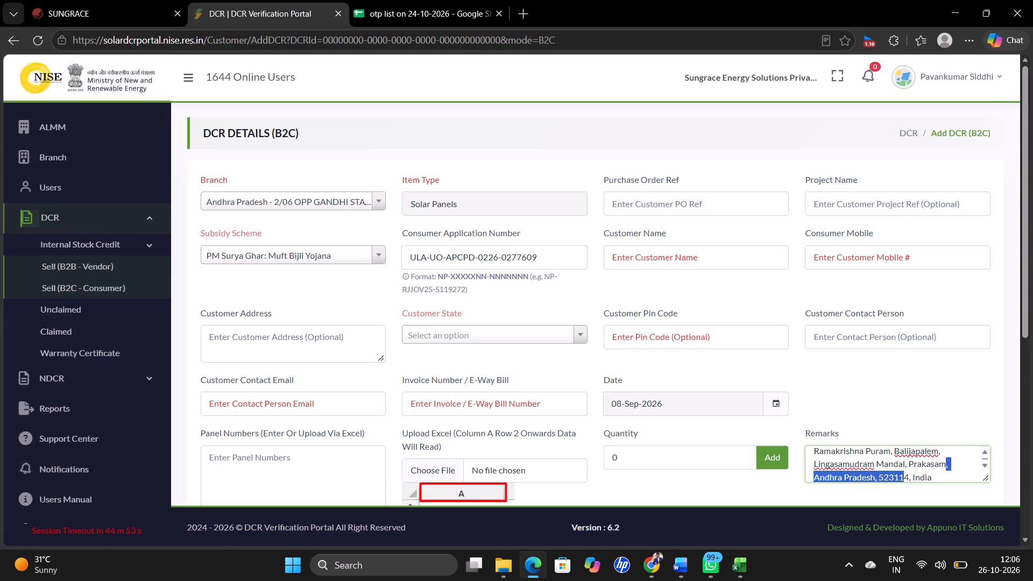
Copy the work order's pincode from the SUNGRACE quick copy details into the DCR form's customer pin code.
click(882, 341)
click(653, 327)
click(112, 4)
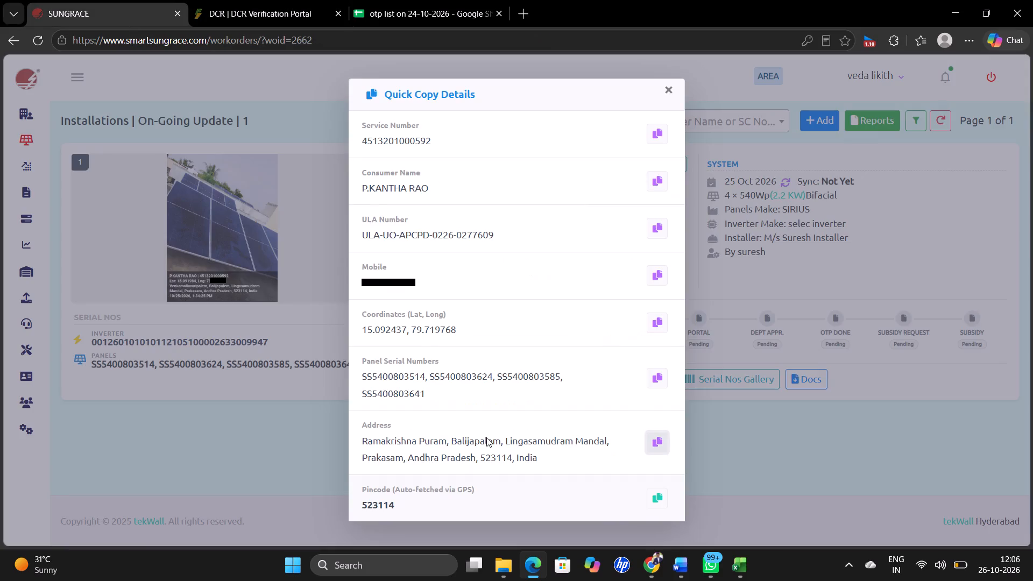
click(645, 500)
click(654, 498)
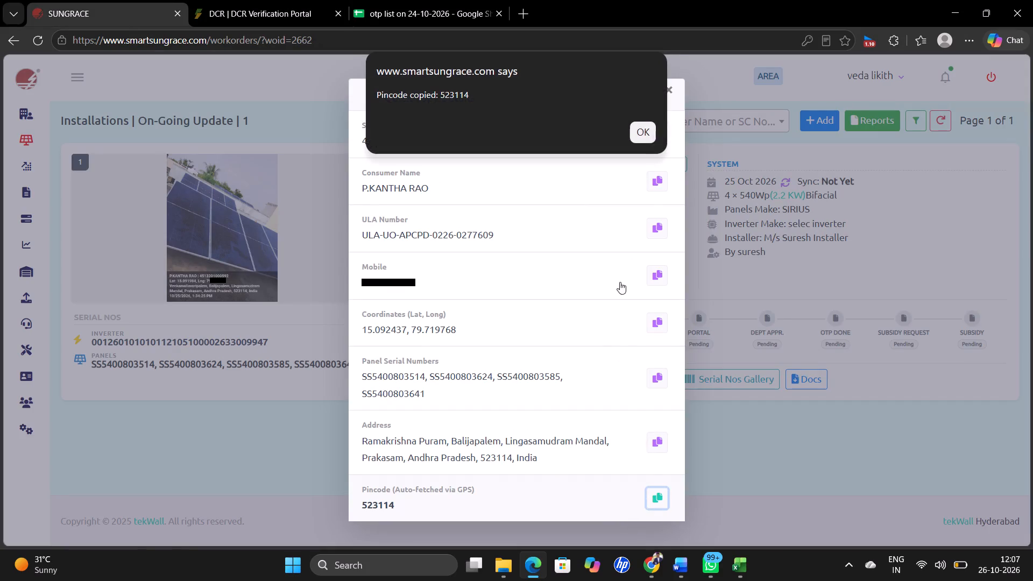
double_click(647, 126)
click(252, 6)
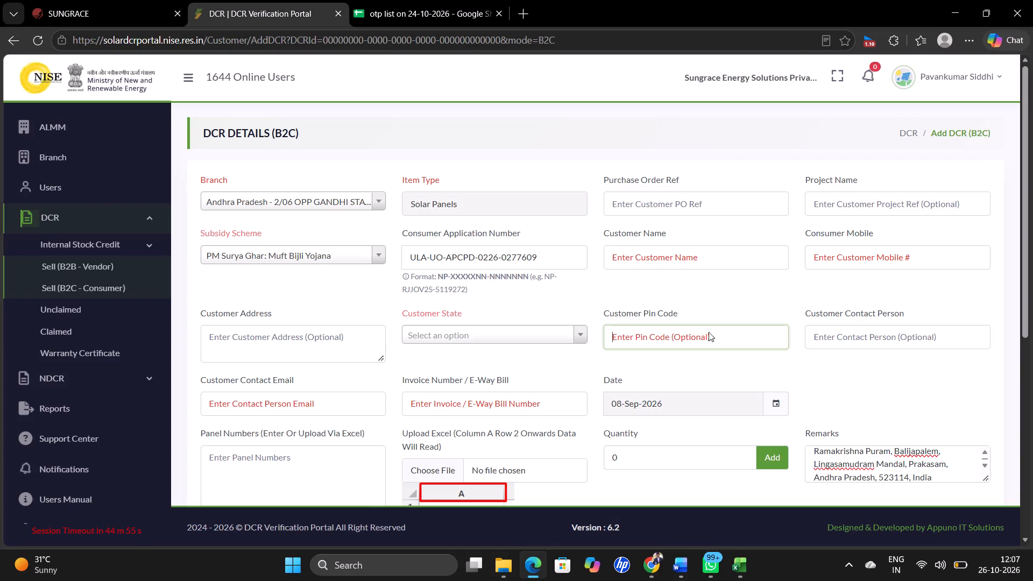
click(716, 335)
key(ctrl+v)
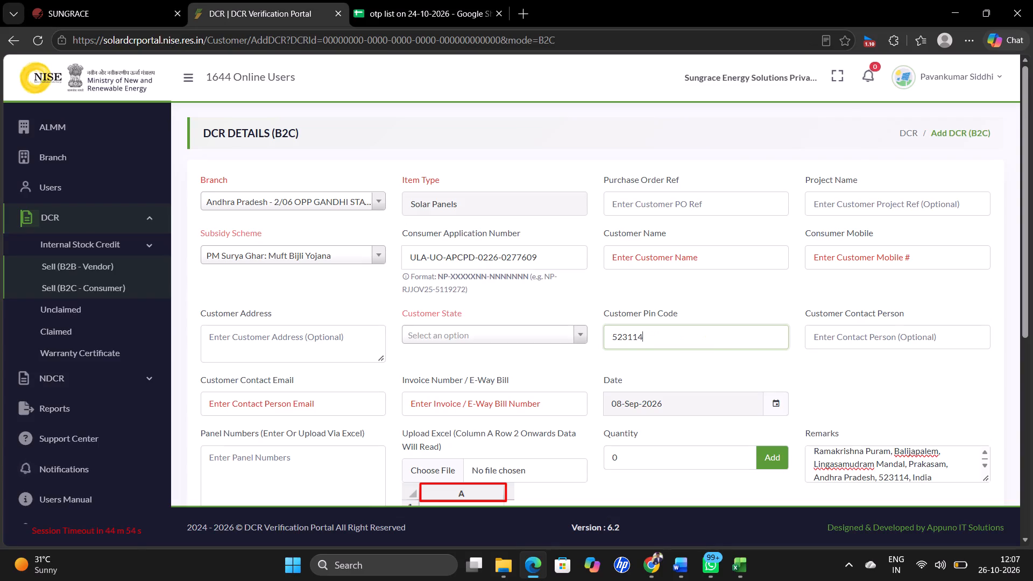
Set the customer state to Andhra Pradesh (37).
click(680, 262)
click(562, 338)
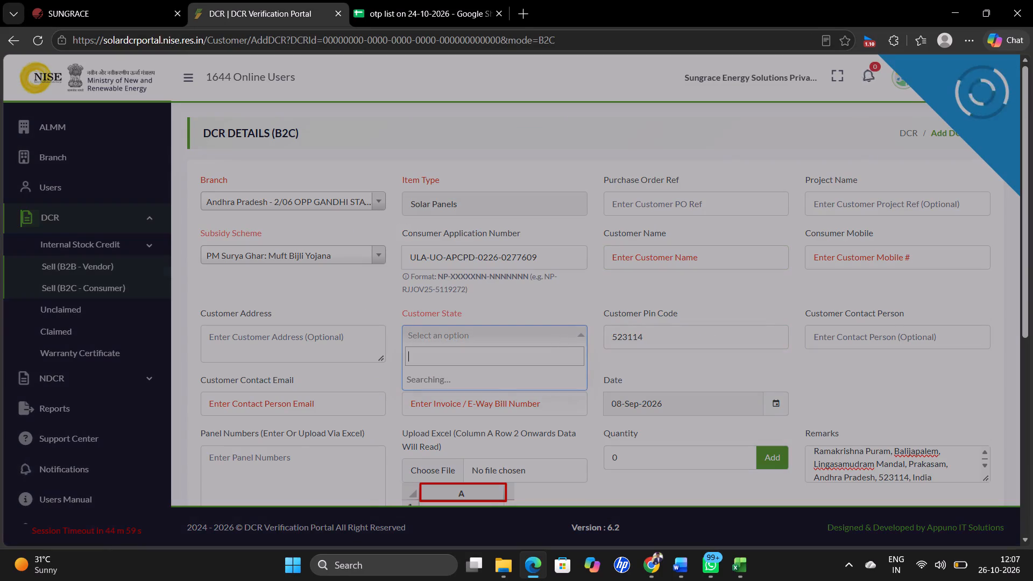
click(477, 431)
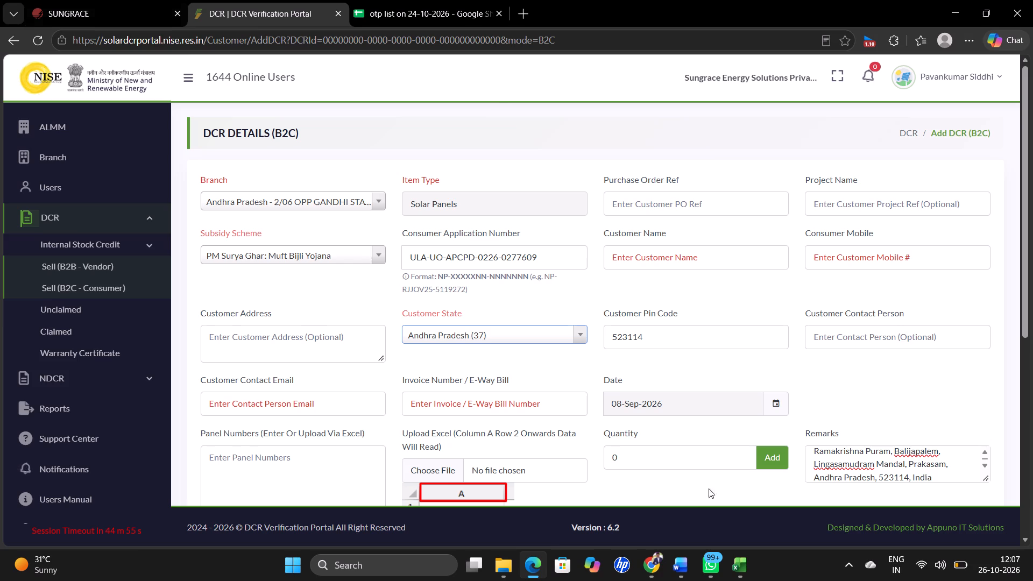
Enter invoice number AP/GST/26-27/008-92 in the DCR form, copying the invoice 8 prefix from the Word notes.
click(686, 515)
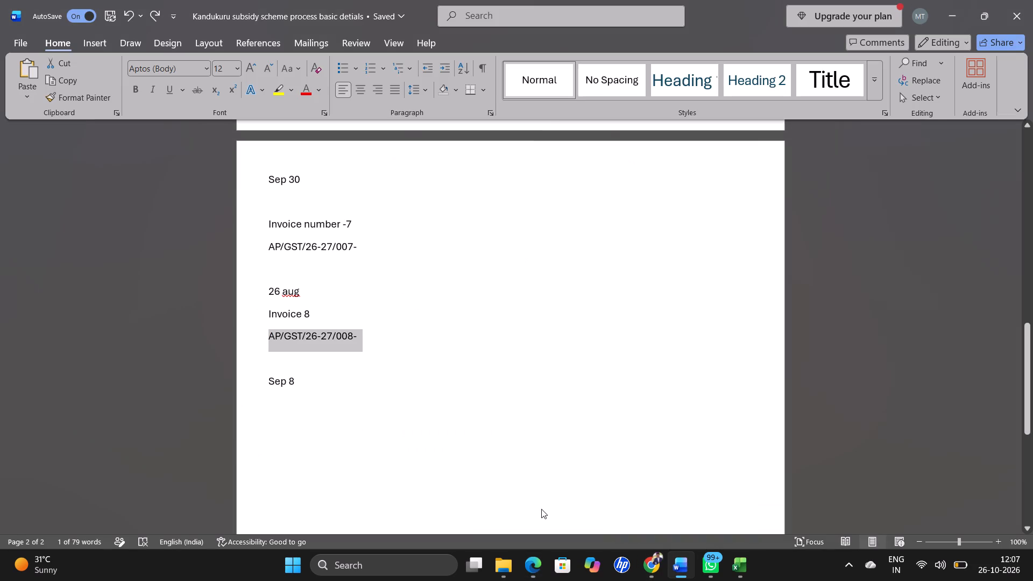
key(ctrl+c)
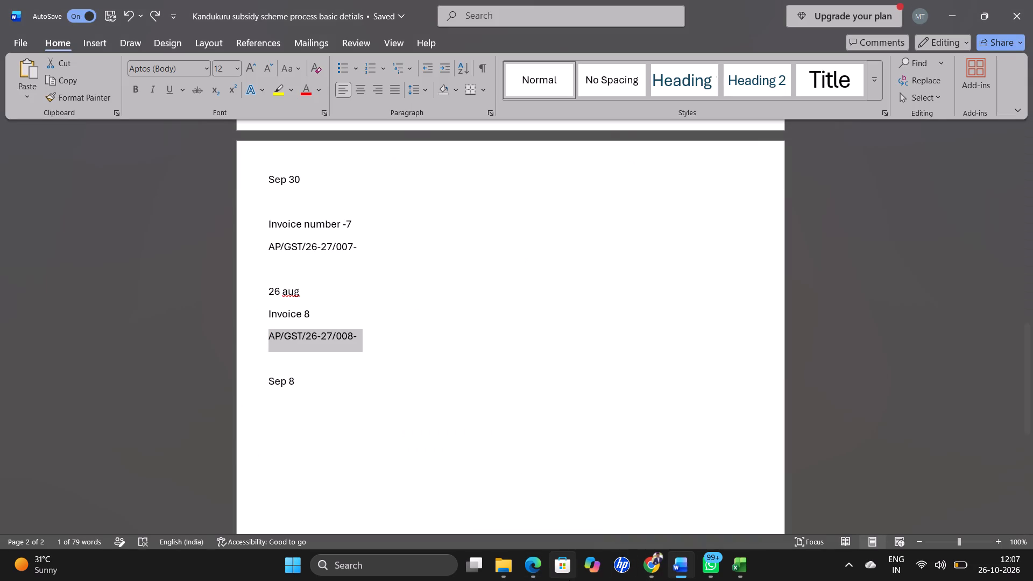
click(536, 560)
click(539, 407)
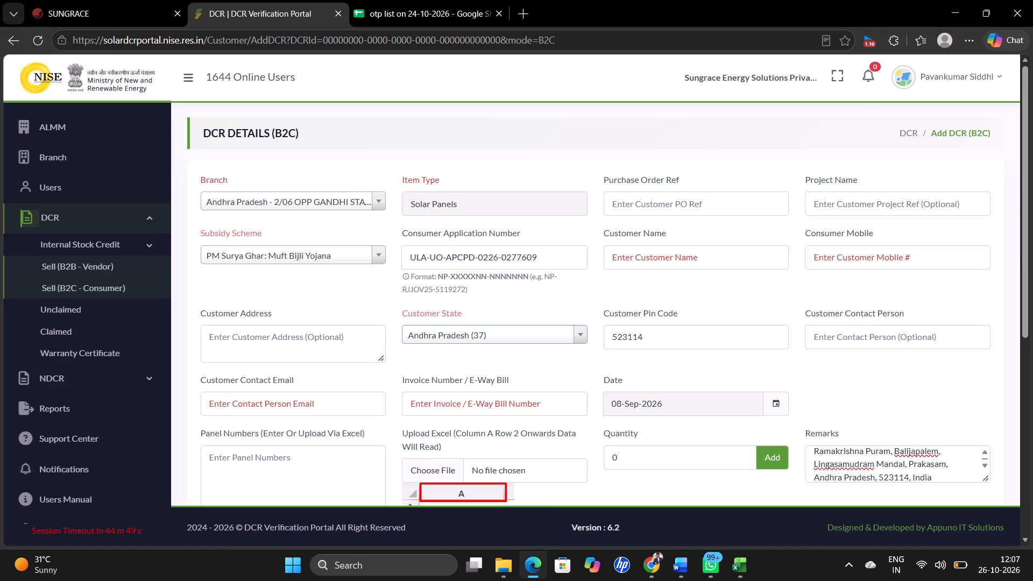
key(ctrl+v)
key(9)
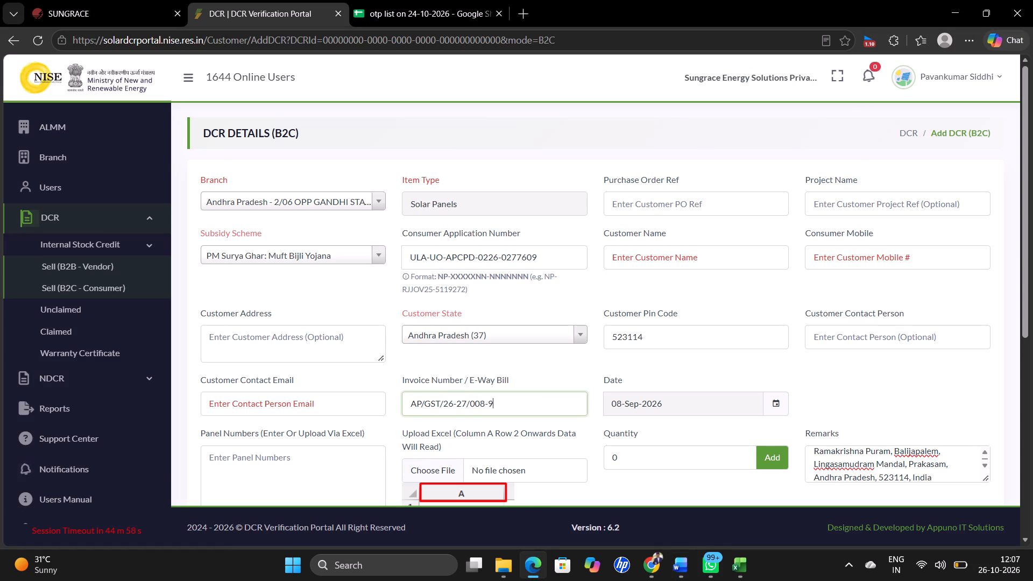
key(2)
Copy the customer name Andhra Pradesh Central Power Distribution Corporation Limited from the Word notes into the DCR form.
click(723, 258)
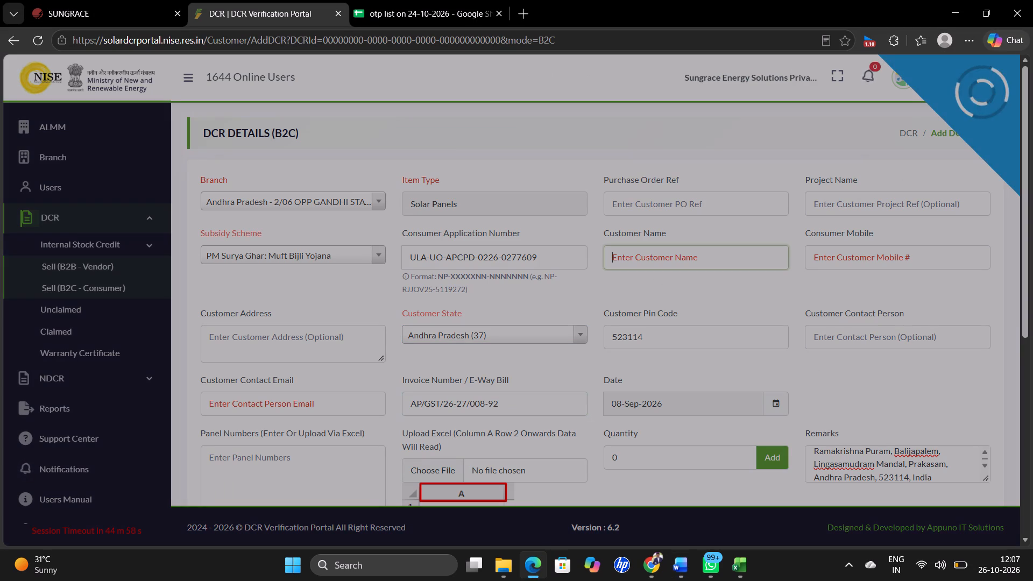
click(684, 568)
scroll(633, 413, up, 4)
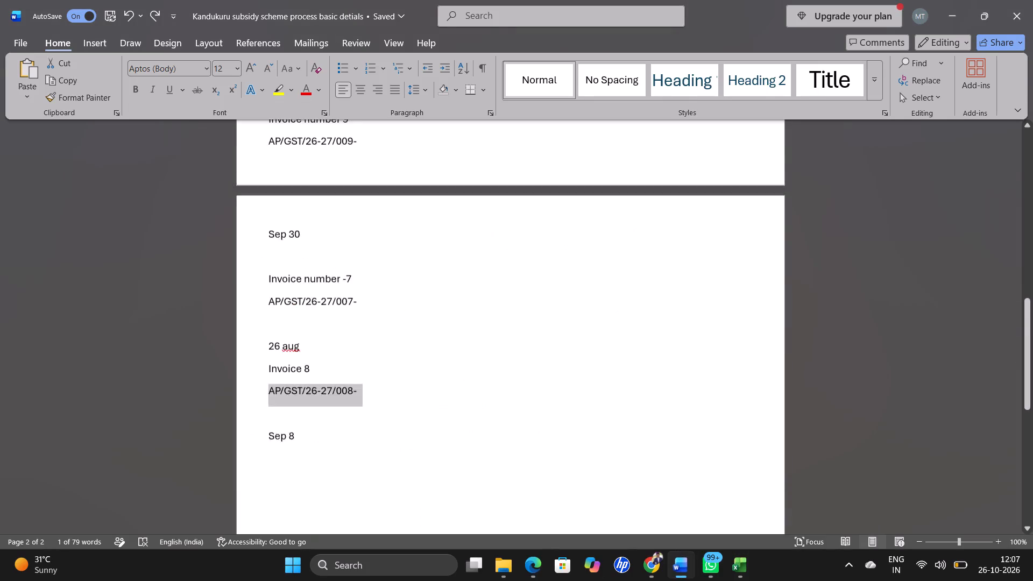
scroll(636, 406, up, 20)
scroll(636, 406, up, 3)
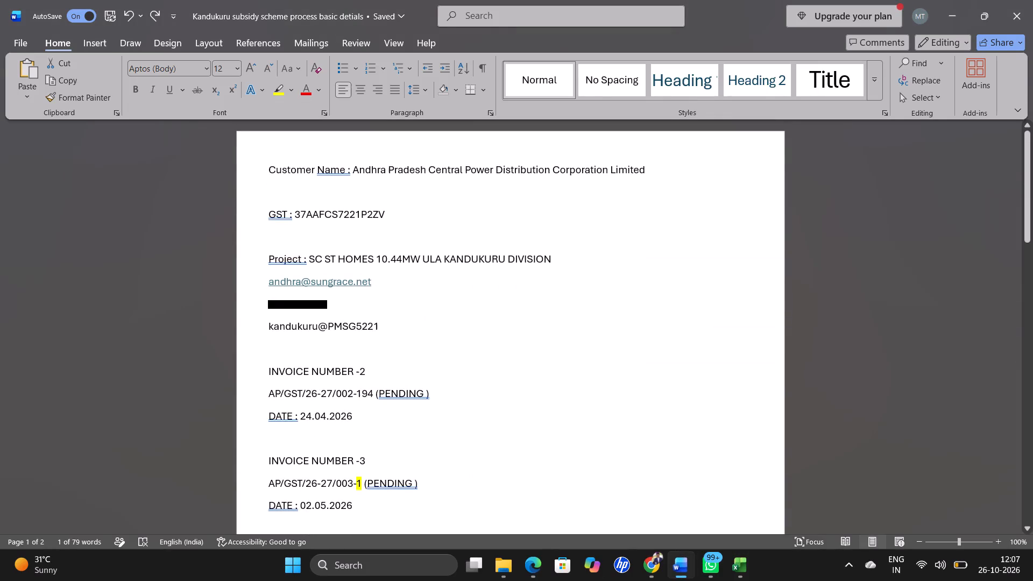
drag(356, 170, 482, 172)
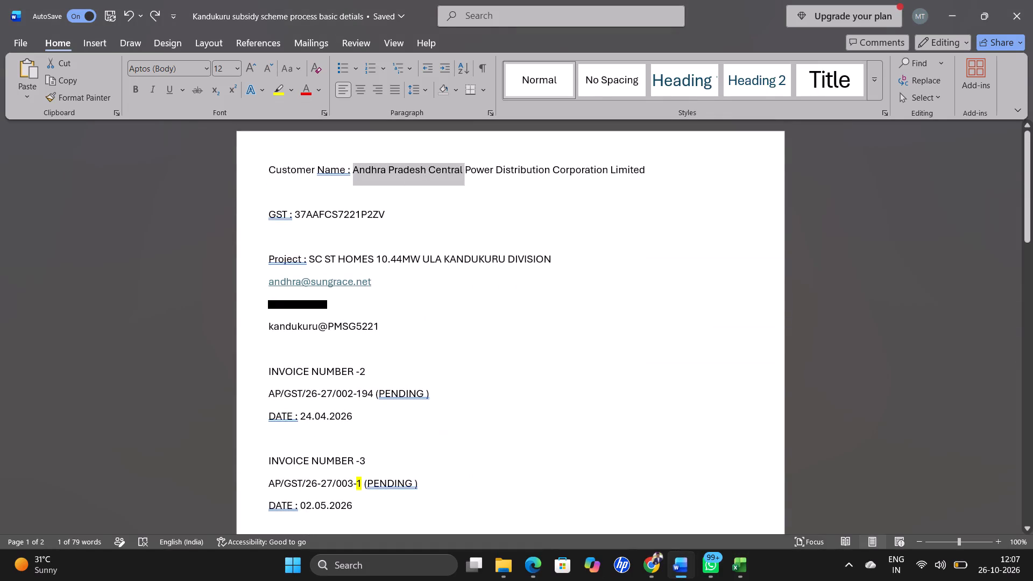
drag(482, 172, 652, 169)
key(ctrl+c)
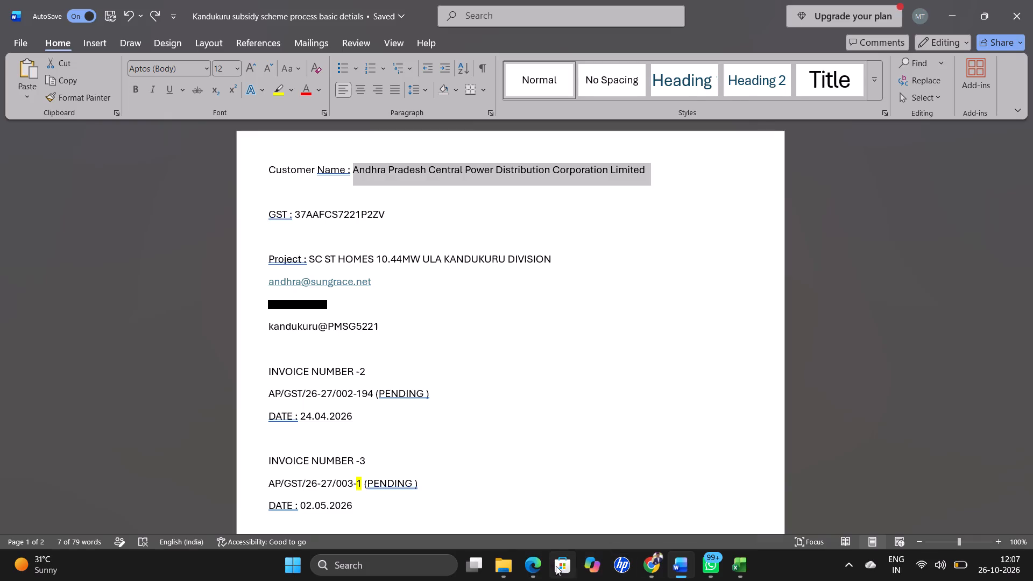
click(543, 514)
click(886, 203)
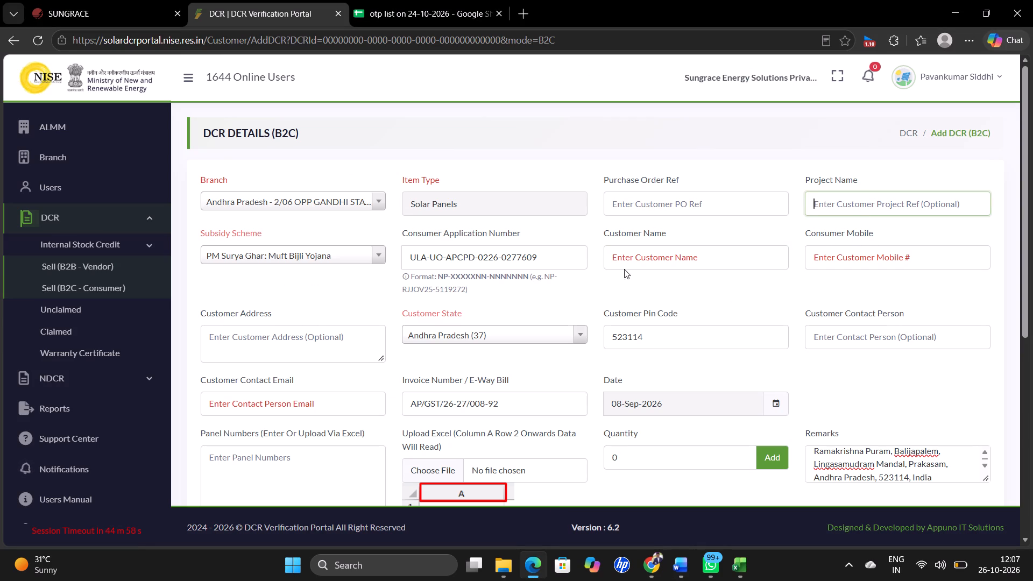
ctrl+click(683, 253)
ctrl+click(841, 204)
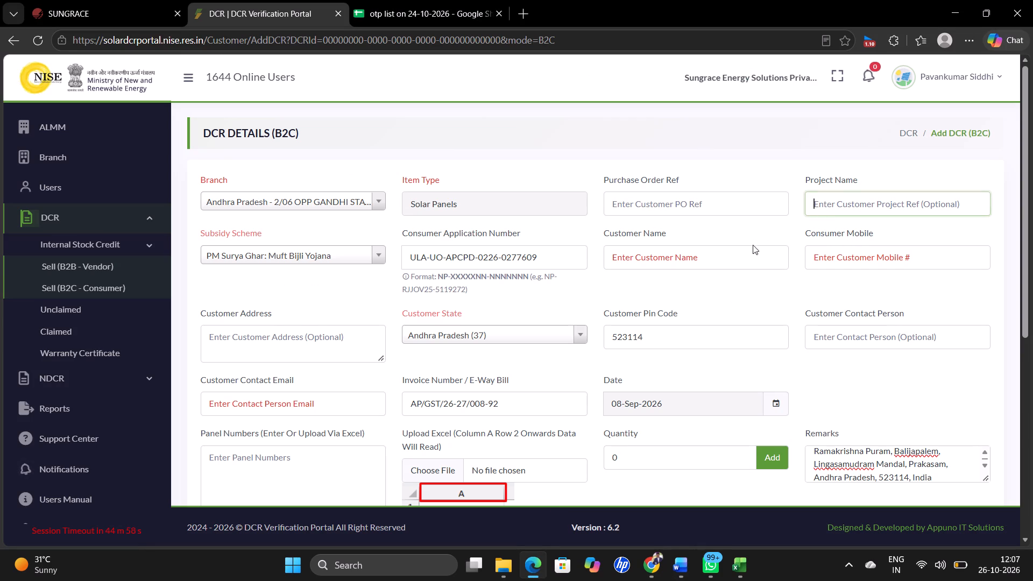
ctrl+click(751, 254)
key(ctrl+v)
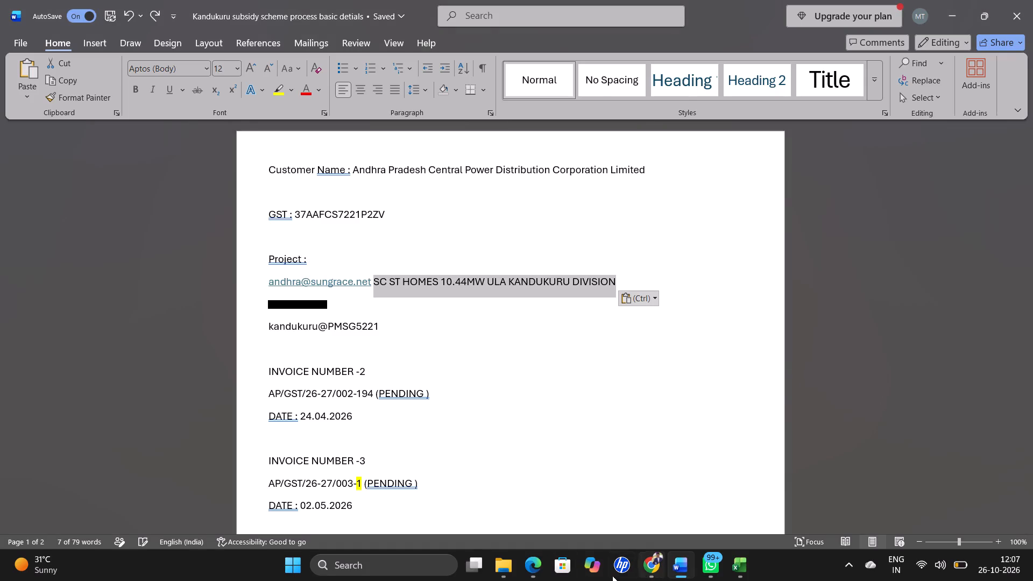
key(ctrl+z)
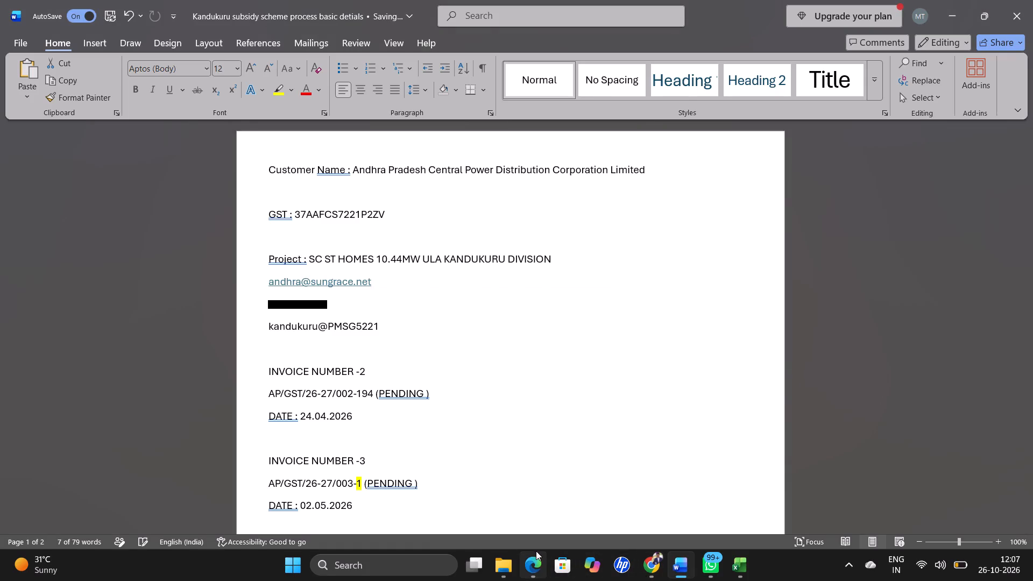
key(ctrl+c)
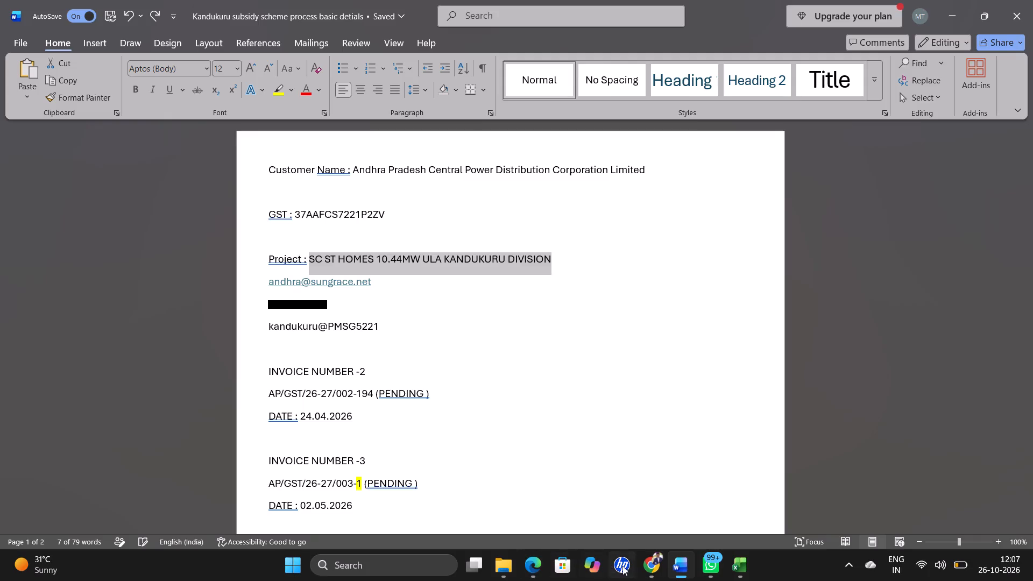
click(537, 522)
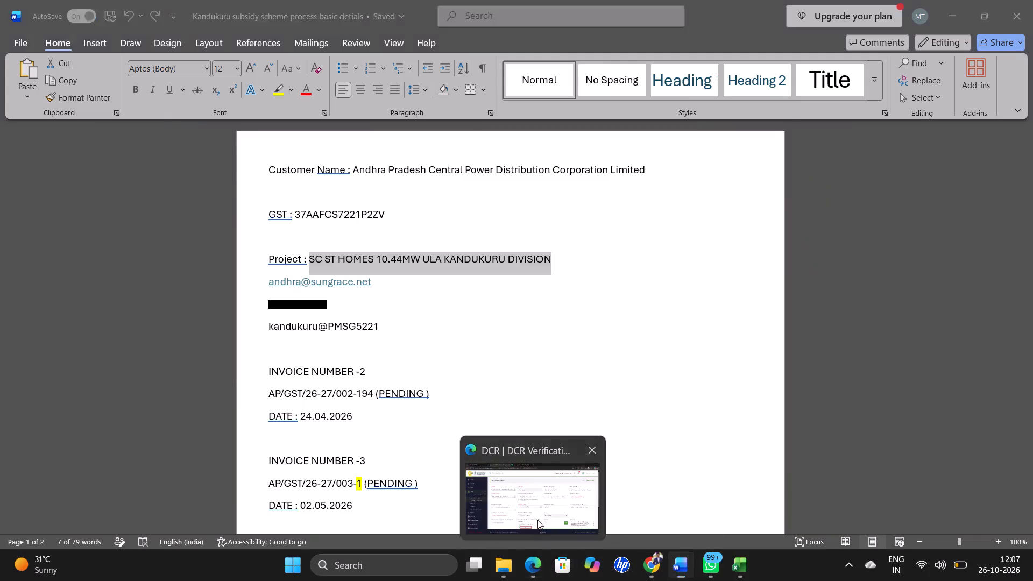
Fill in the project name SC ST HOMES 10.44MW ULA KANDUKURU DIVISION in the DCR form.
click(871, 204)
key(ctrl+v)
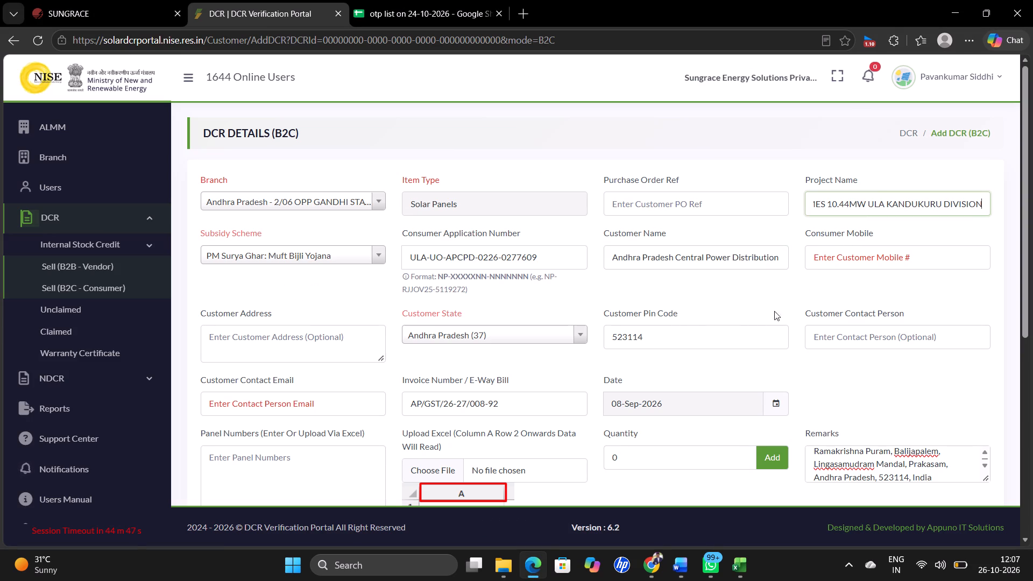
Copy the contact e-mail address from the Word notes into the customer contact email field of the DCR form.
click(328, 398)
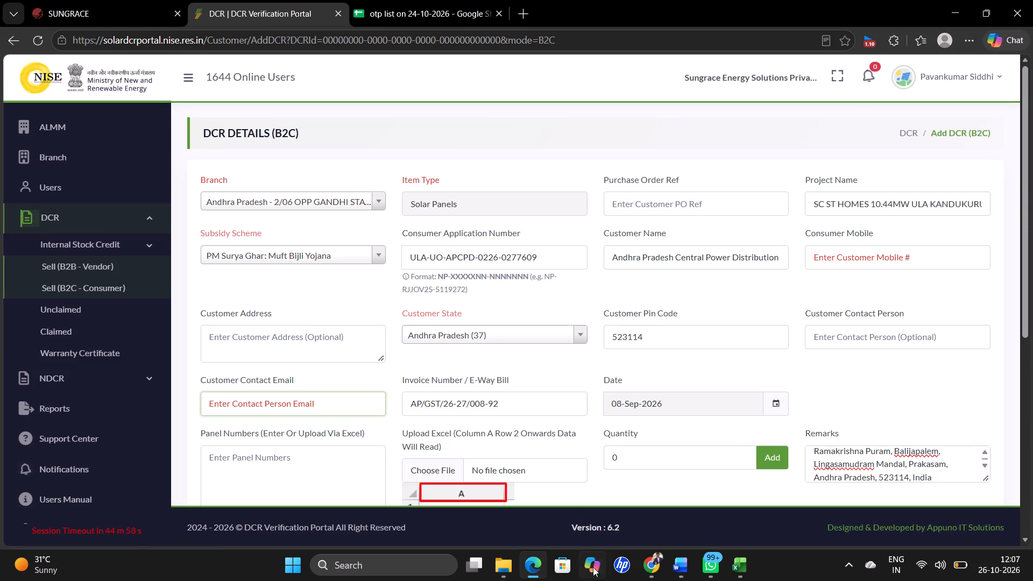
click(685, 571)
click(680, 525)
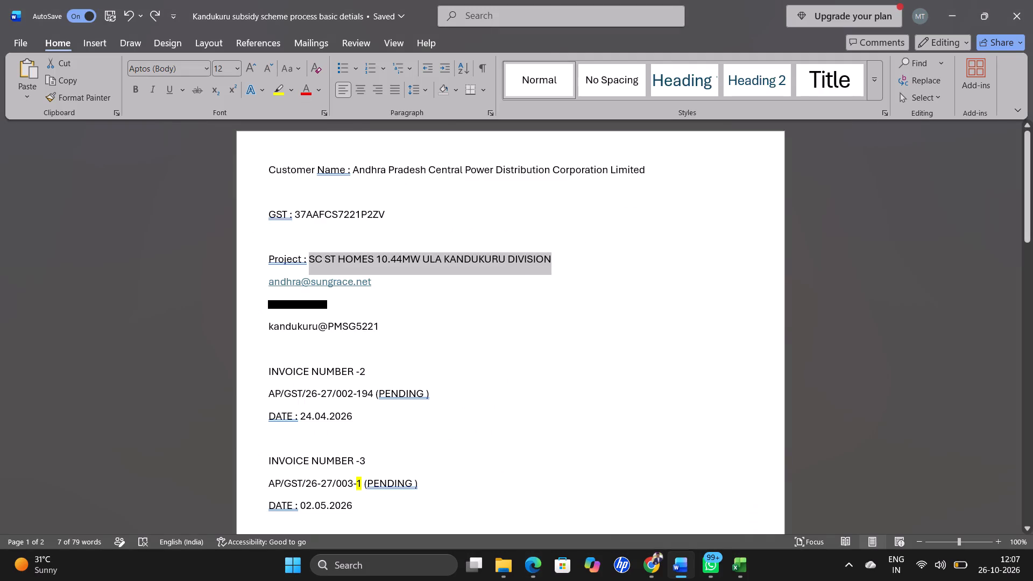
drag(263, 279, 383, 285)
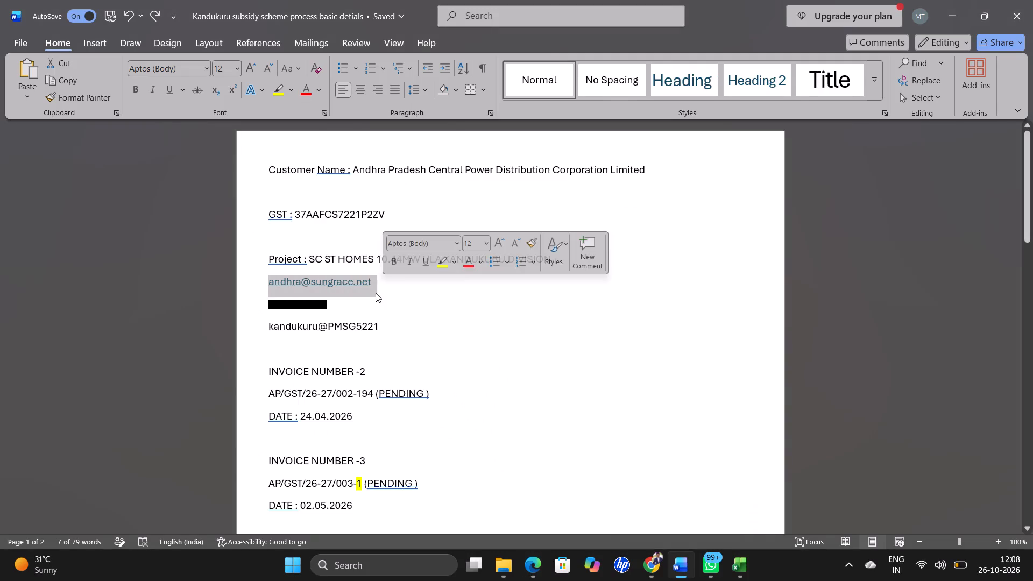
key(ctrl+c)
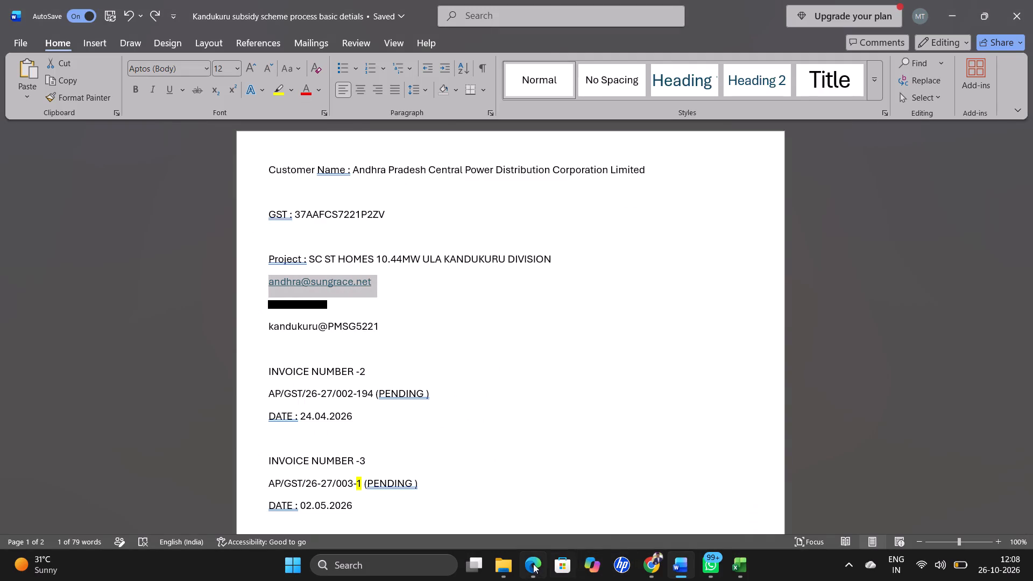
click(536, 508)
click(296, 400)
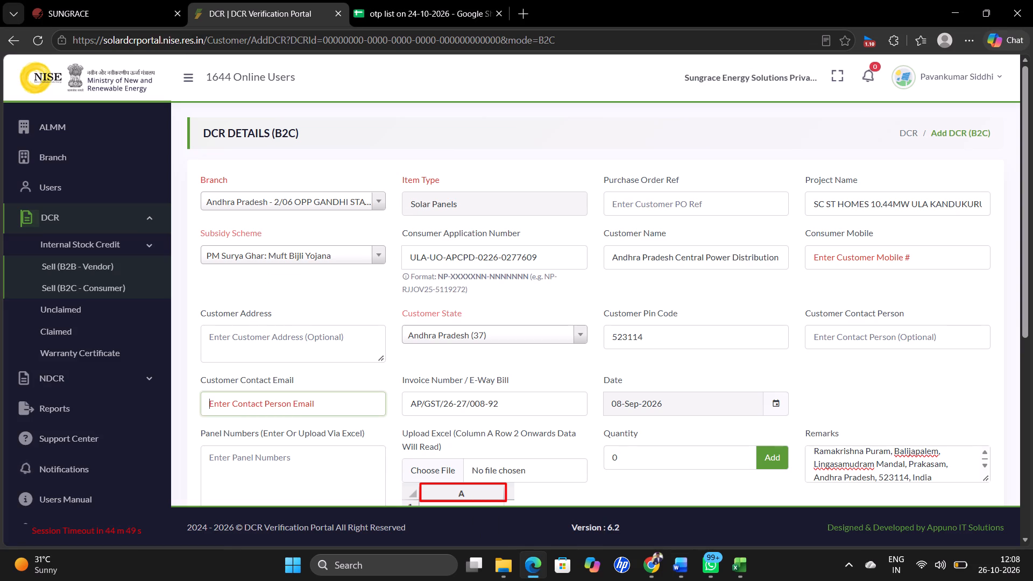
click(300, 406)
key(ctrl+v)
Copy the mobile number from the Word notes for the consumer mobile field of the DCR form.
scroll(465, 391, down, 2)
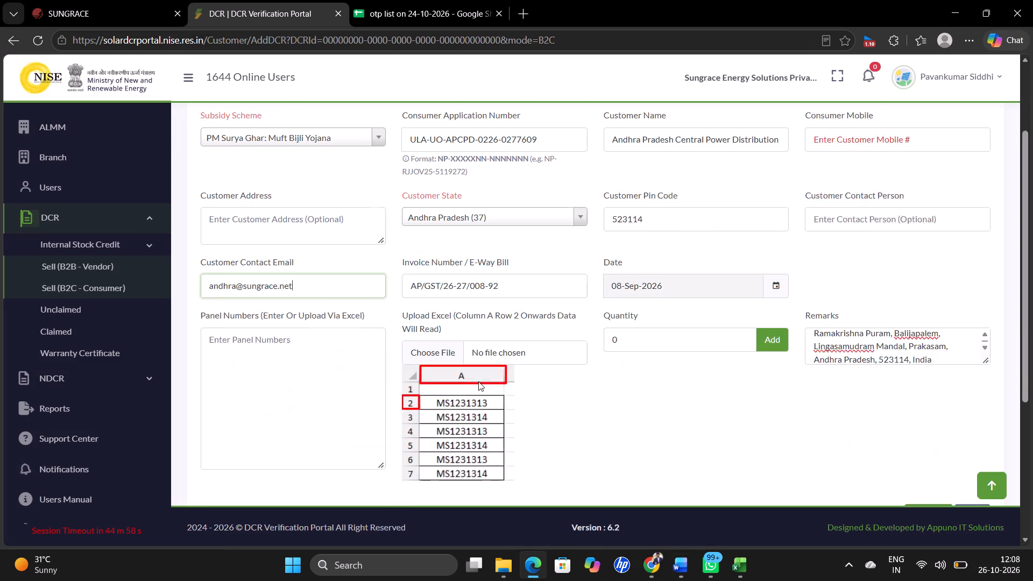
click(871, 129)
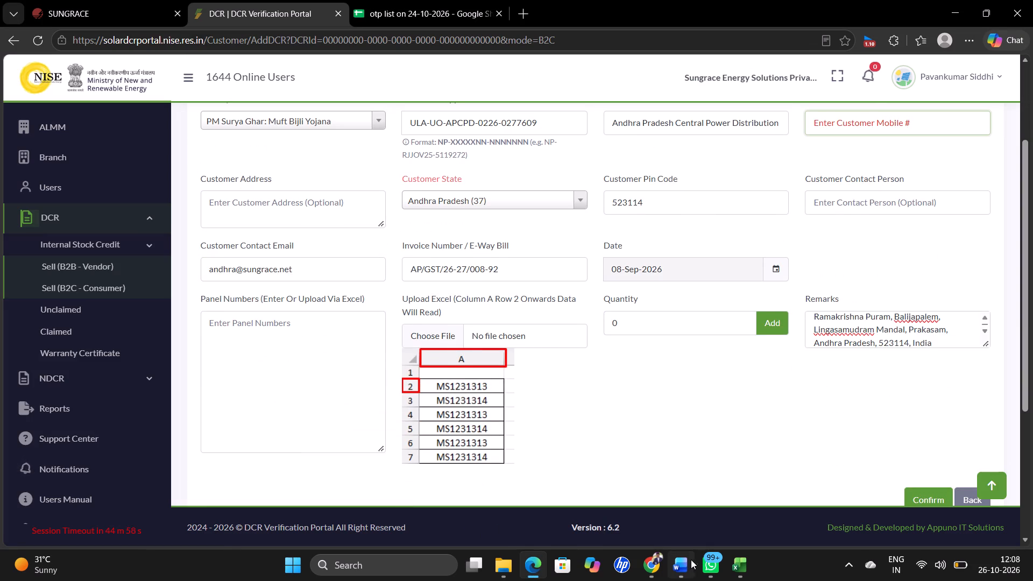
click(672, 525)
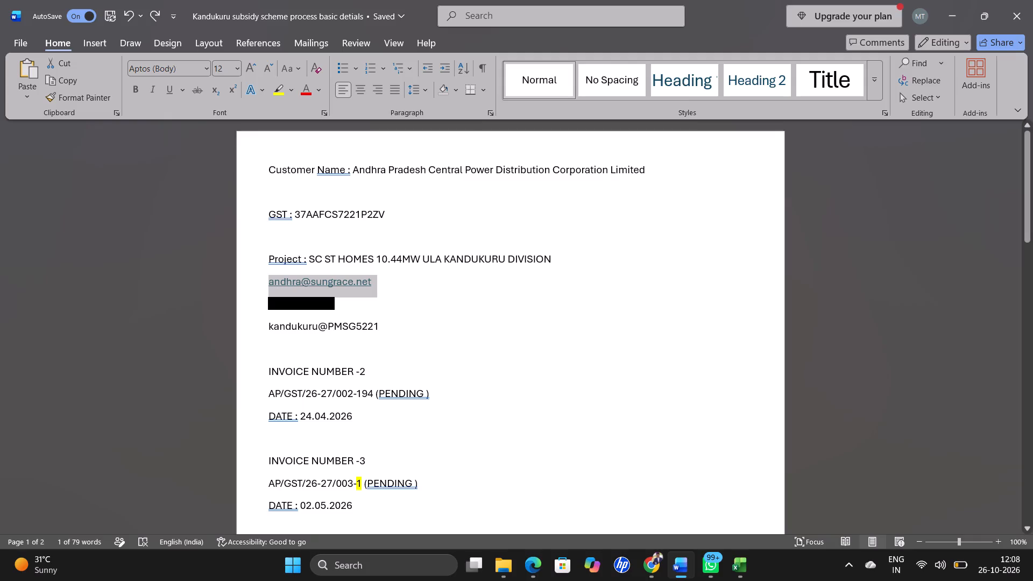
Copy the contact mobile number from the Word notes into the DCR form's consumer mobile.
double_click(285, 312)
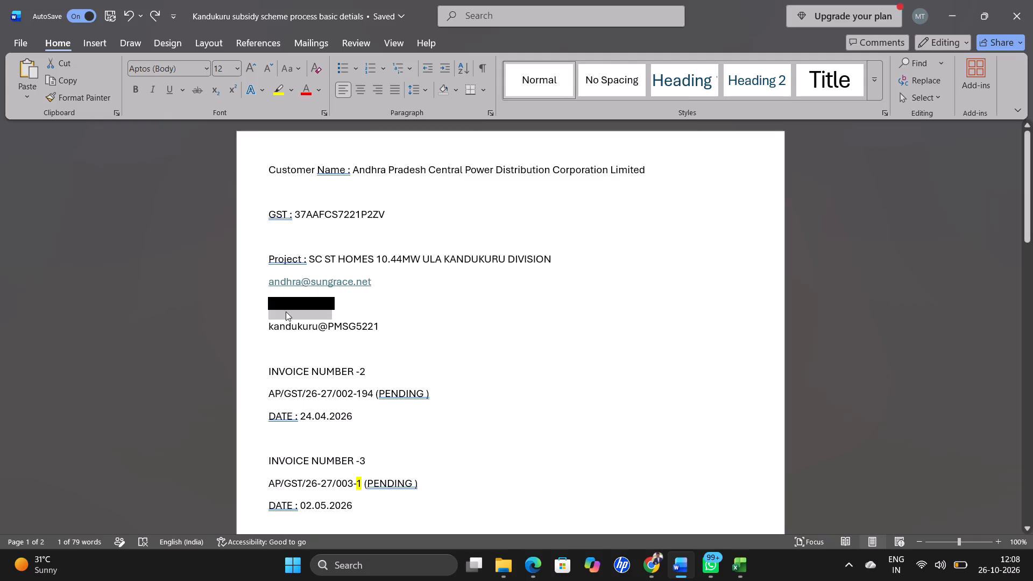
key(ctrl+c)
click(547, 515)
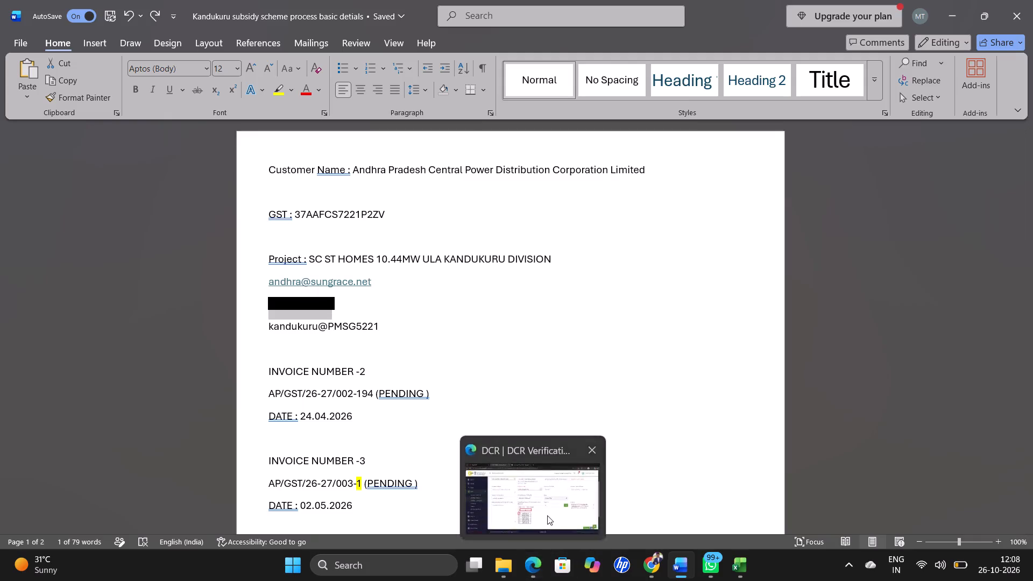
key(ctrl+v)
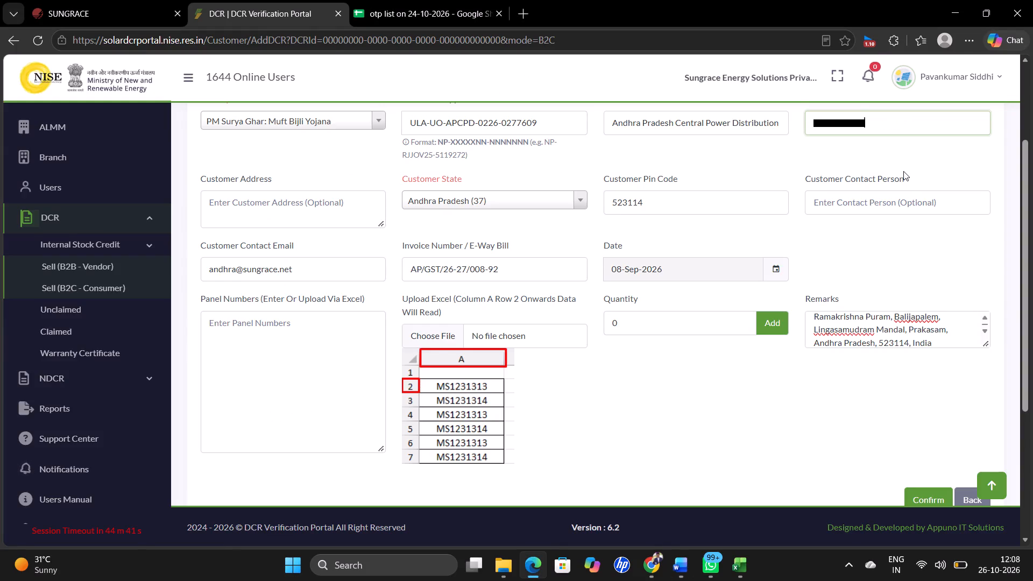
Copy the consumer's service number from the SUNGRACE work order and return to the DCR portal.
click(109, 0)
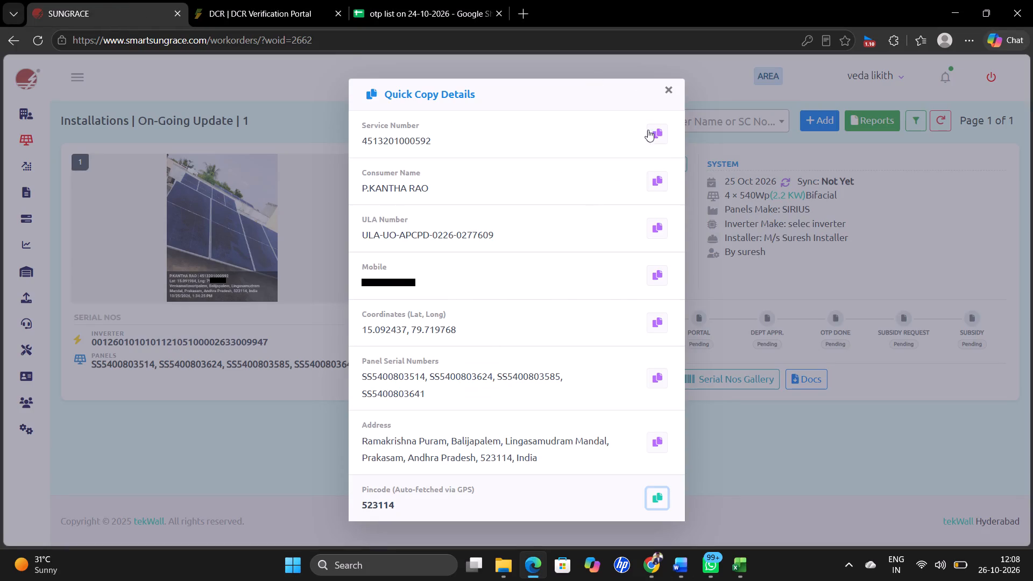
click(653, 132)
click(638, 130)
click(291, 15)
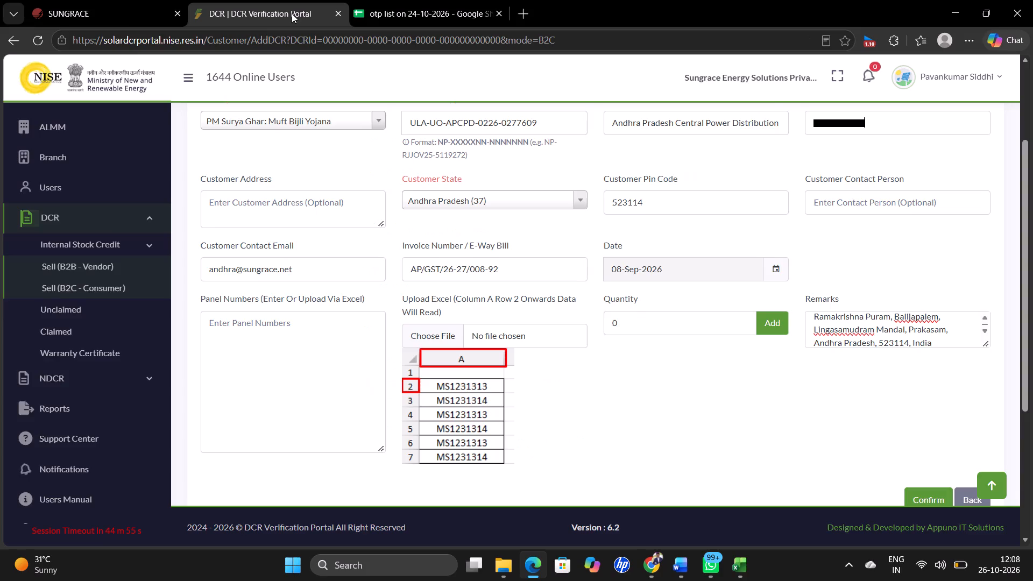
Submit the completed B2C DCR form and confirm issuing the certificate.
click(922, 493)
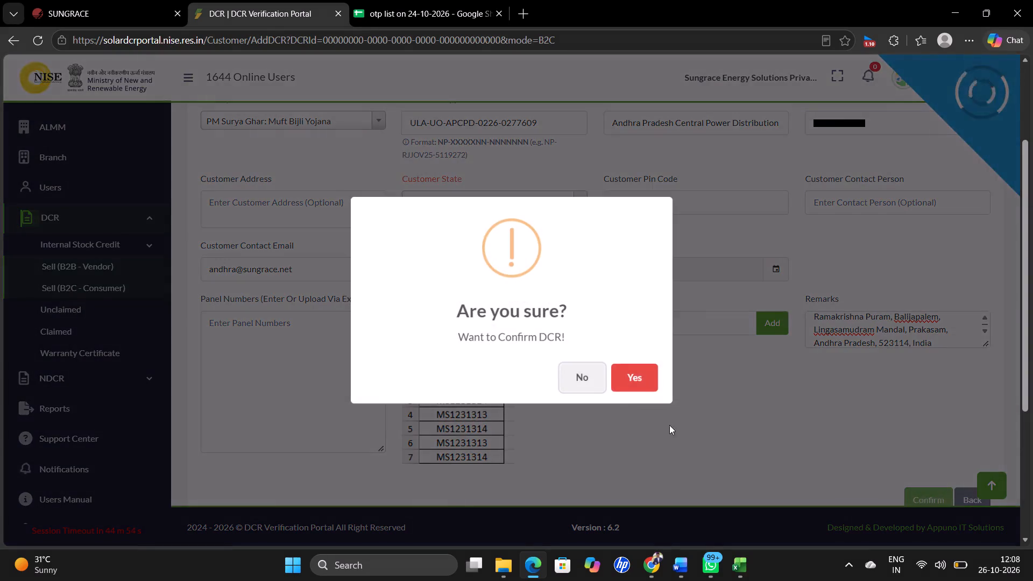
click(634, 376)
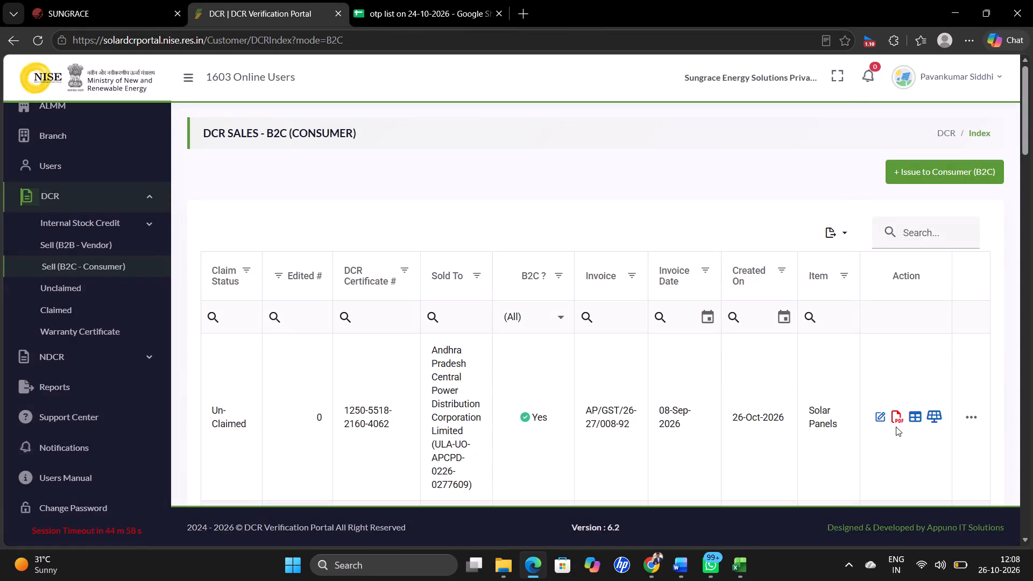
click(898, 420)
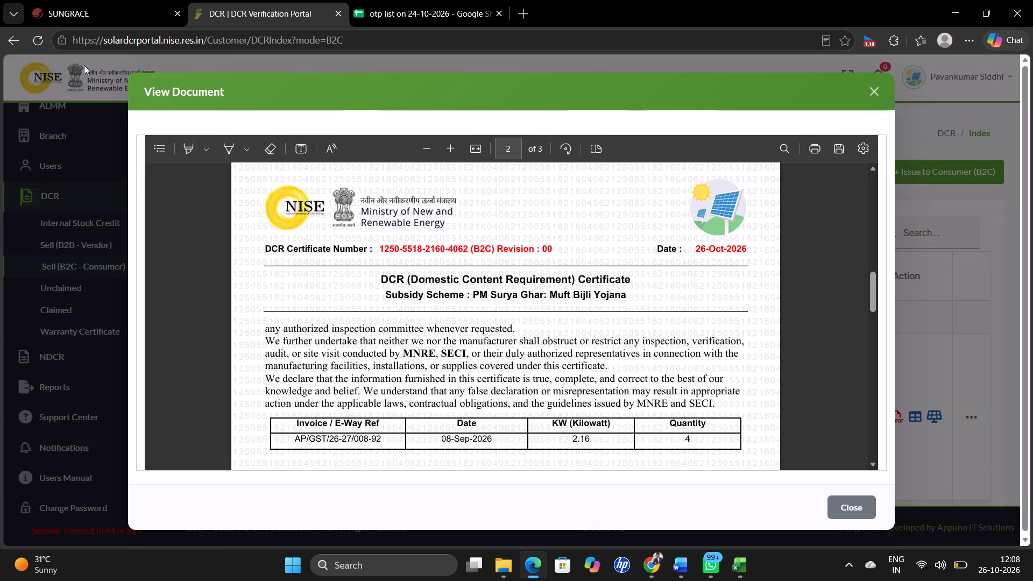
Switch to File Explorer, create a folder named 92 inside DCR008, and open it.
click(58, 13)
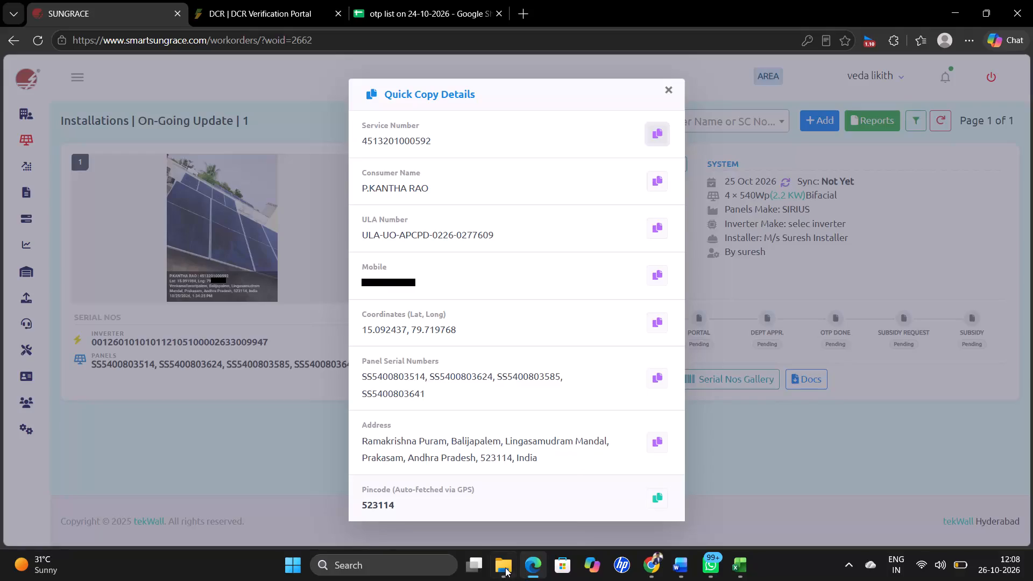
click(502, 518)
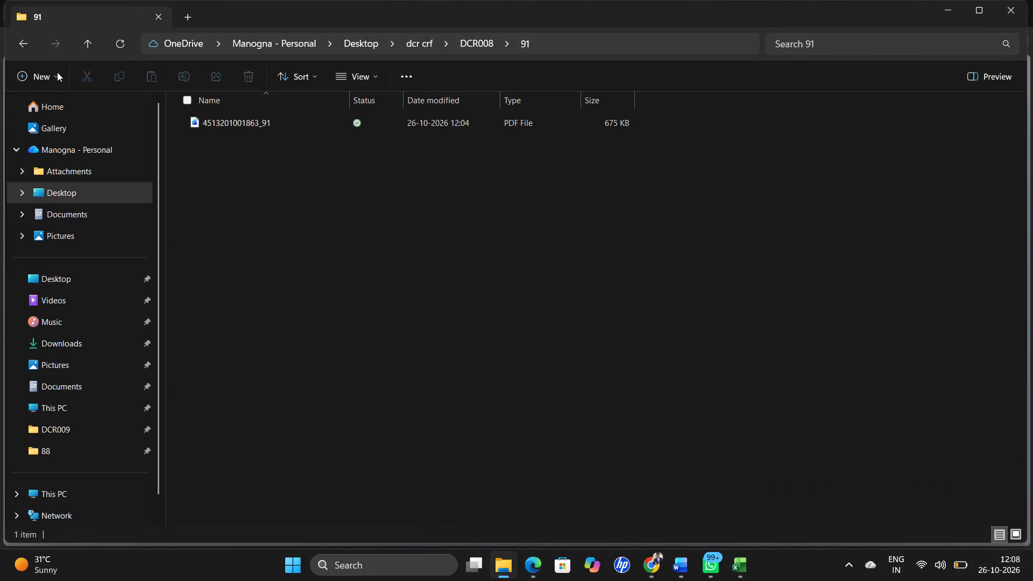
click(21, 44)
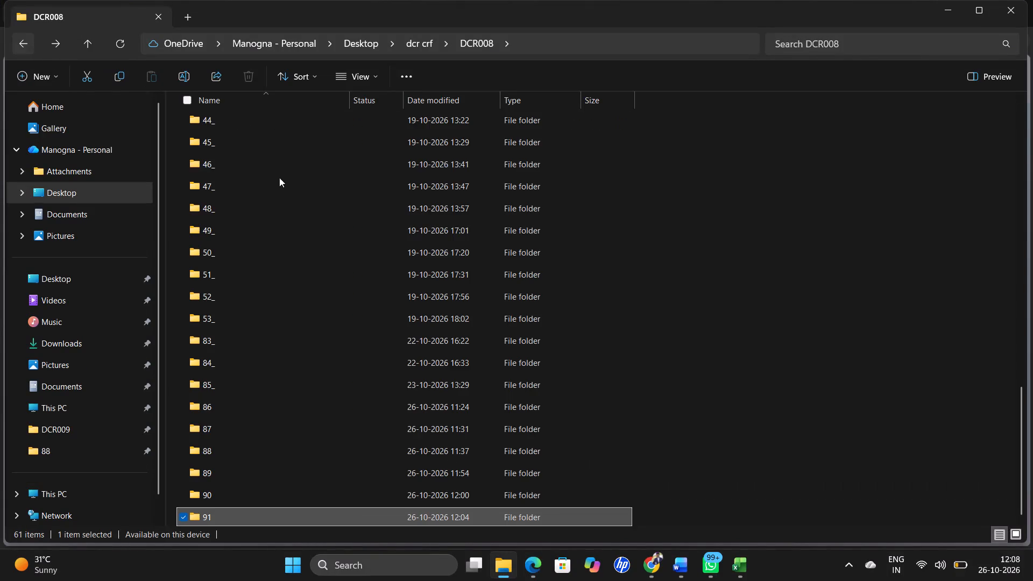
click(50, 80)
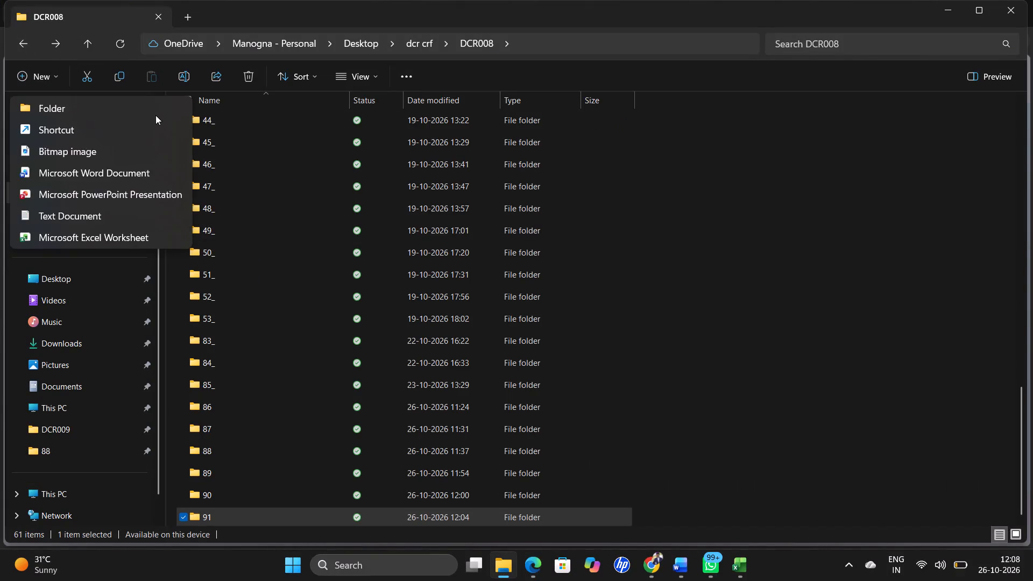
drag(146, 109, 146, 104)
key(BackSpace)
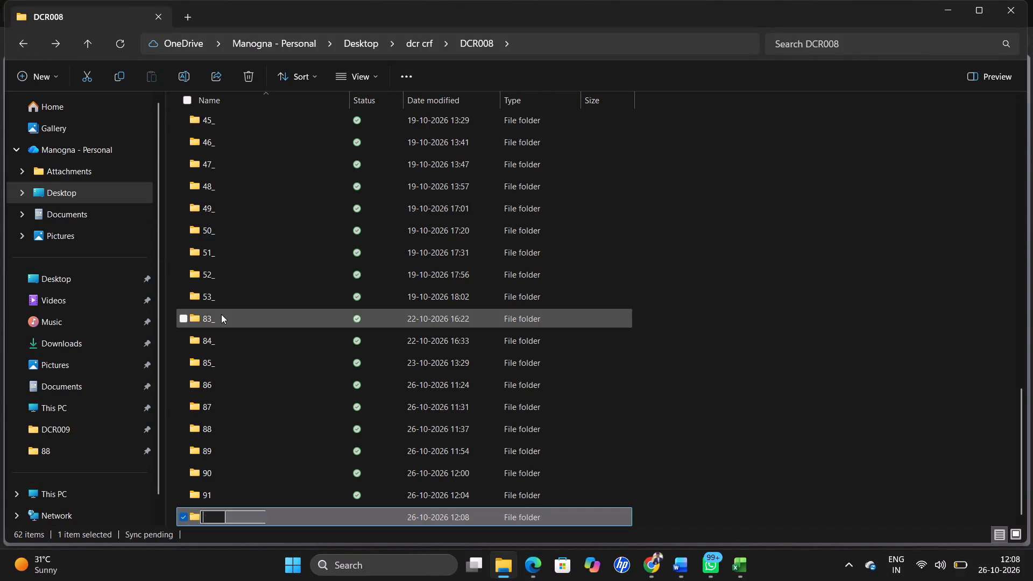
text(92)
key(Return)
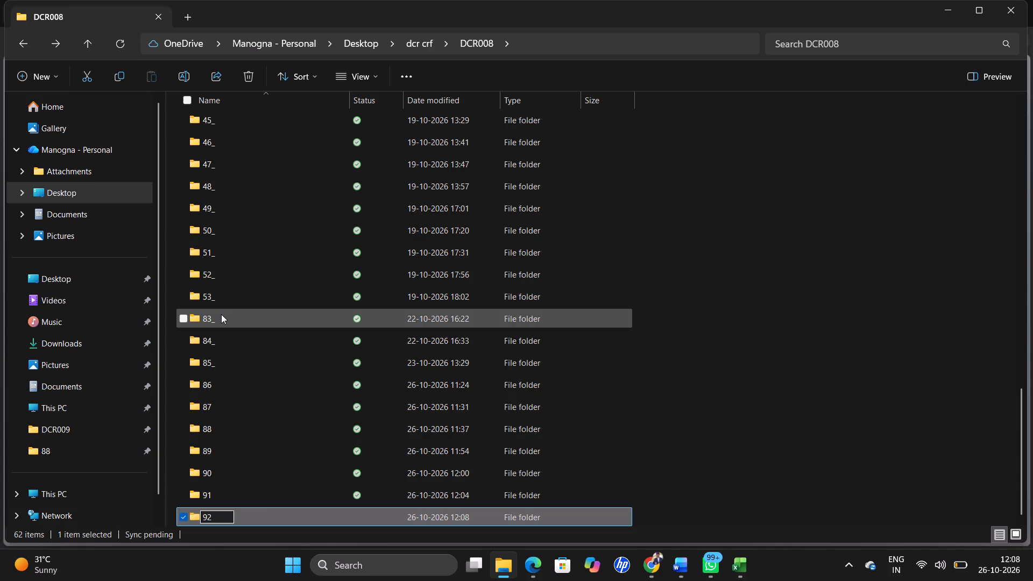
double_click(280, 523)
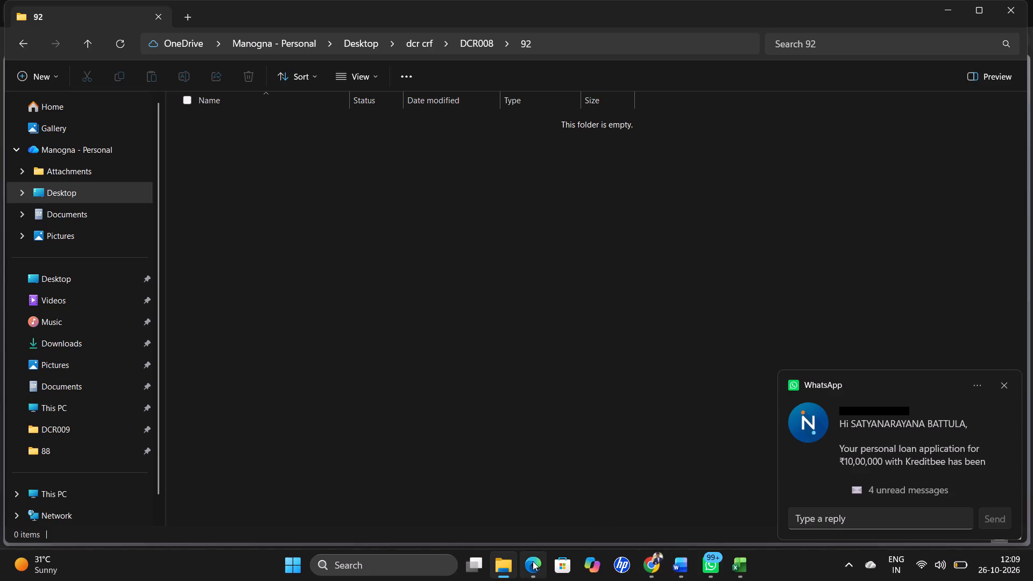
Return to the DCR portal and save the certificate PDF in DCR008 folder 92, named with the consumer's service number followed by _92.
click(540, 522)
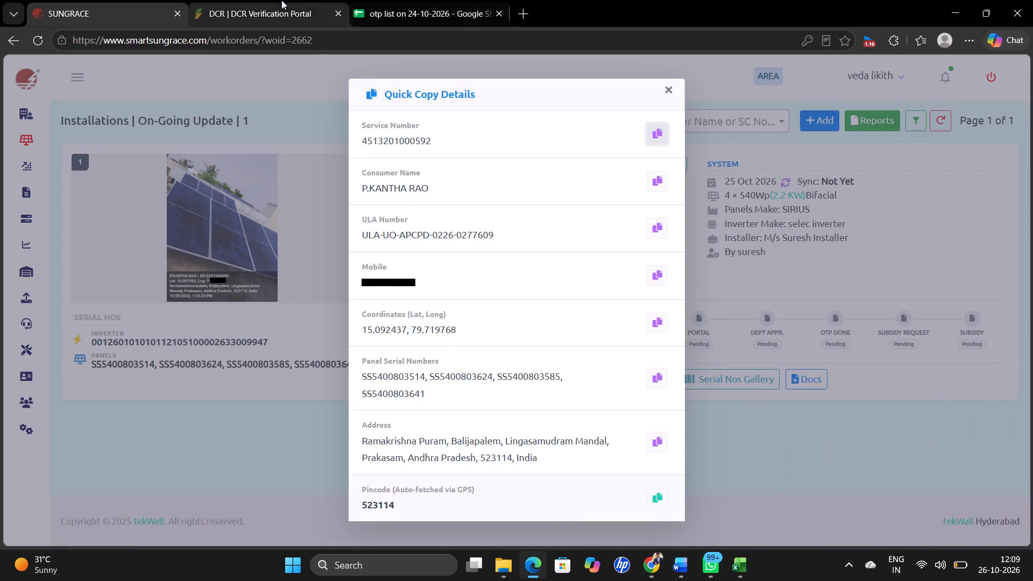
click(281, 0)
click(840, 144)
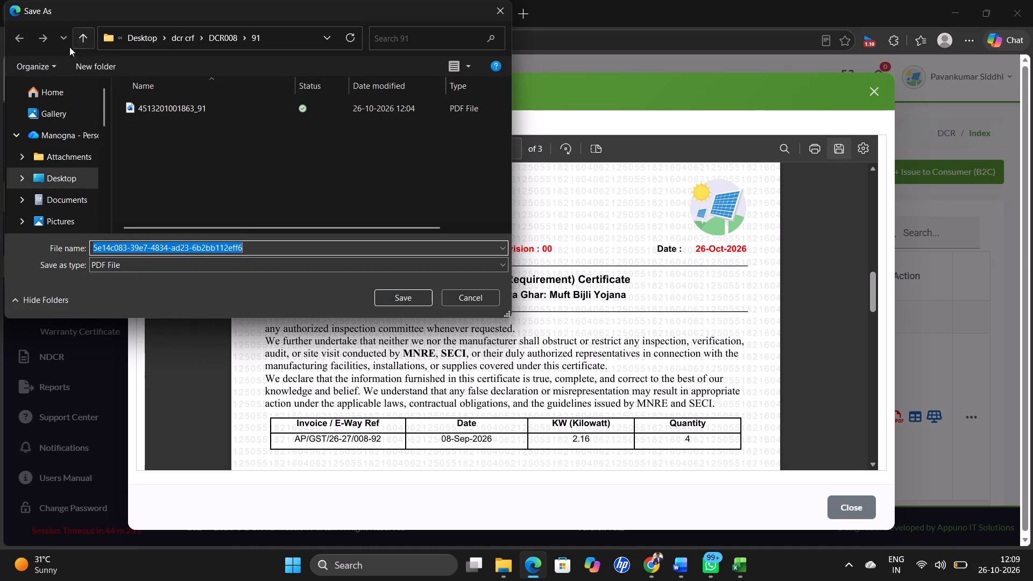
click(242, 36)
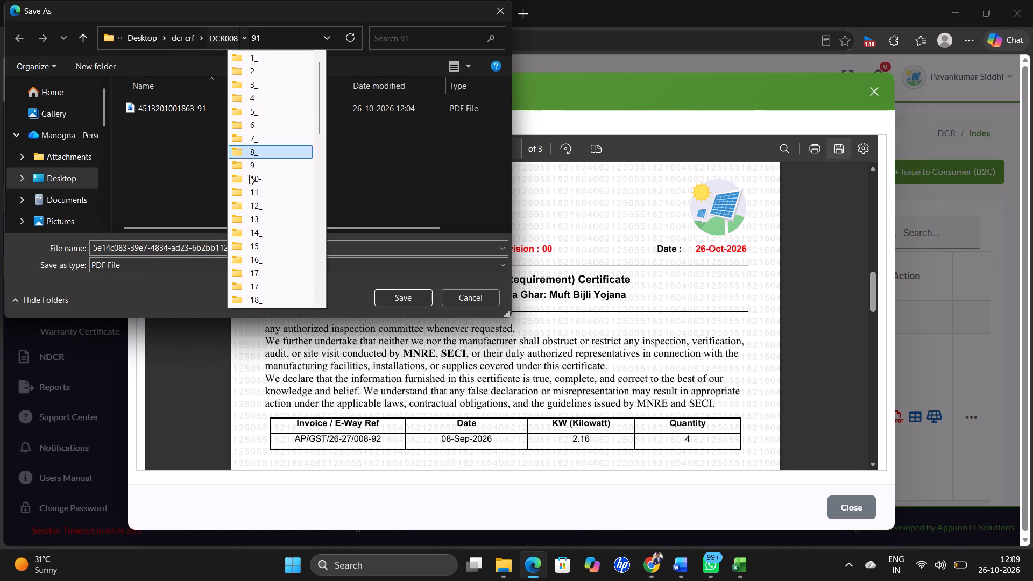
scroll(264, 270, down, 17)
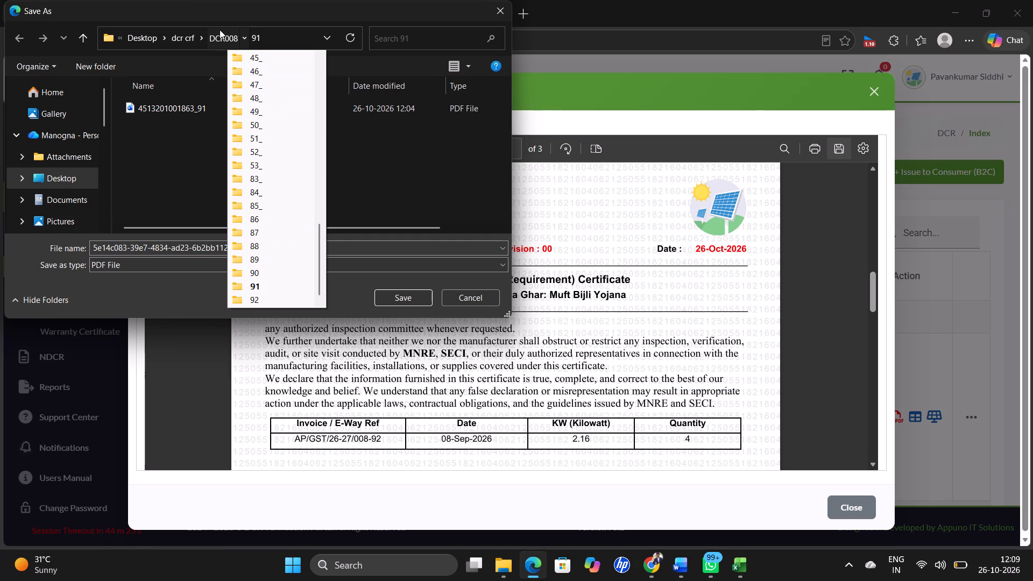
double_click(222, 37)
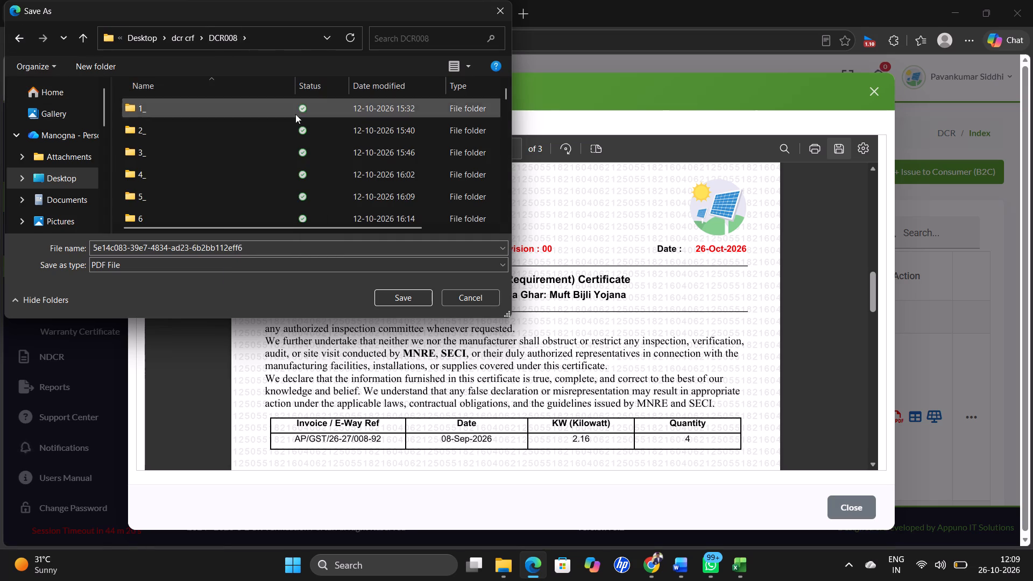
click(245, 39)
scroll(272, 163, down, 9)
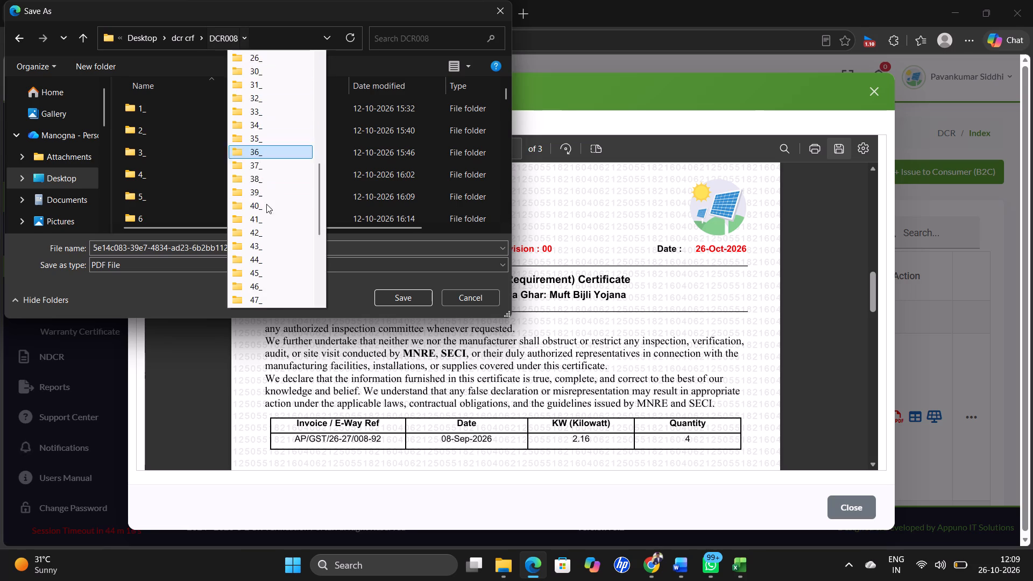
scroll(266, 204, down, 12)
double_click(252, 296)
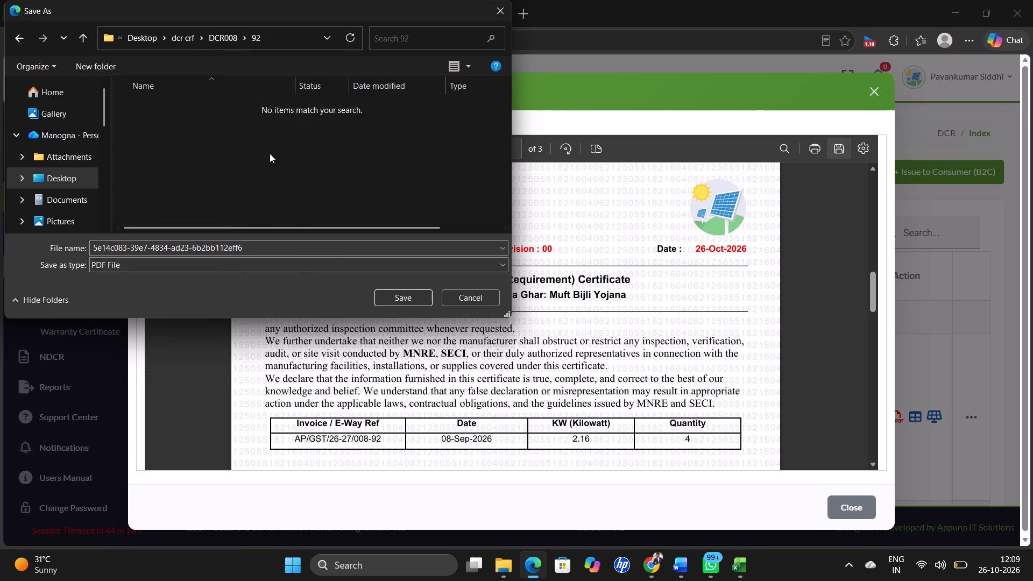
click(294, 236)
click(287, 241)
key(BackSpace)
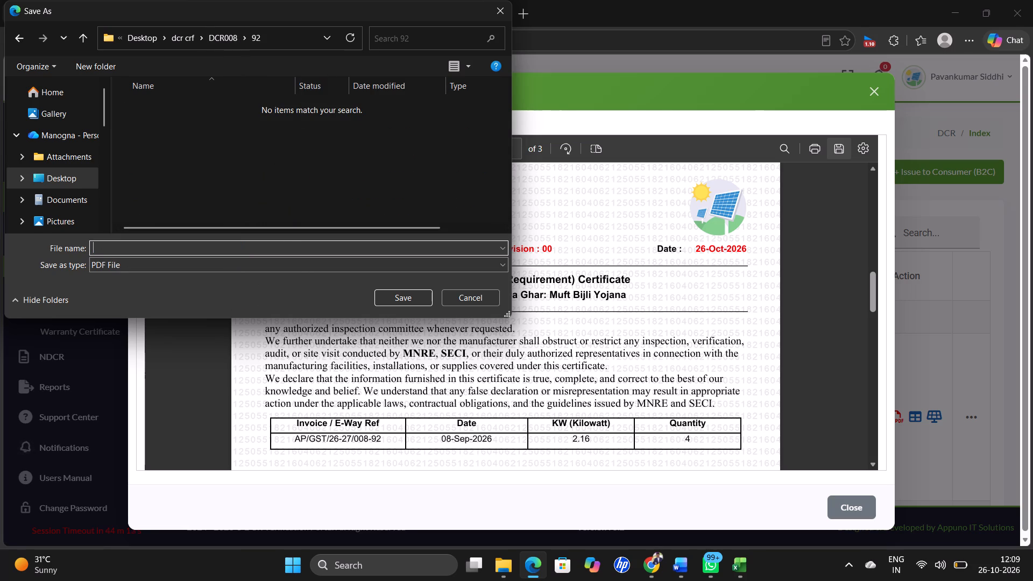
key(ctrl+v)
key(shift+underscore)
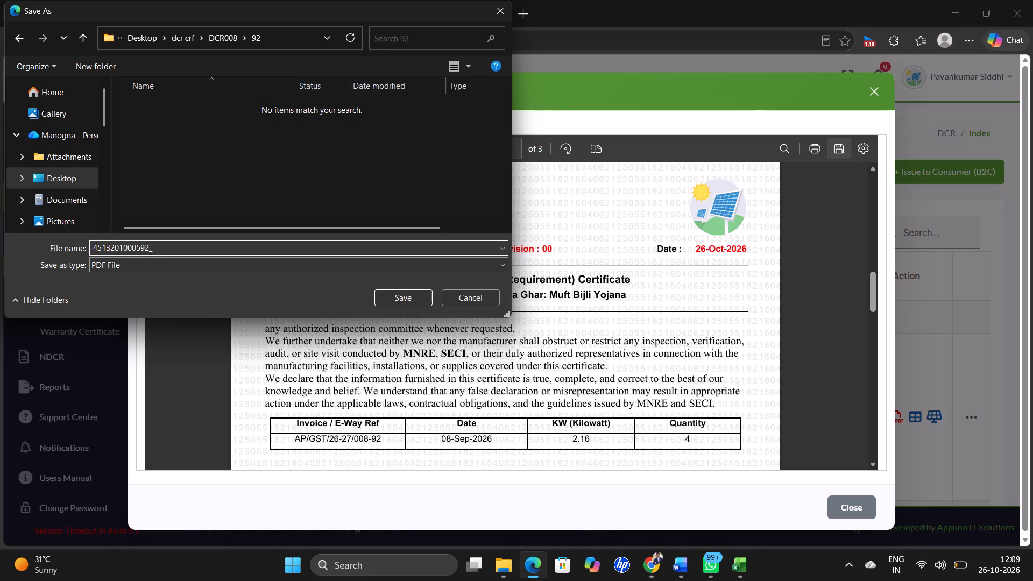
text(92)
key(Return)
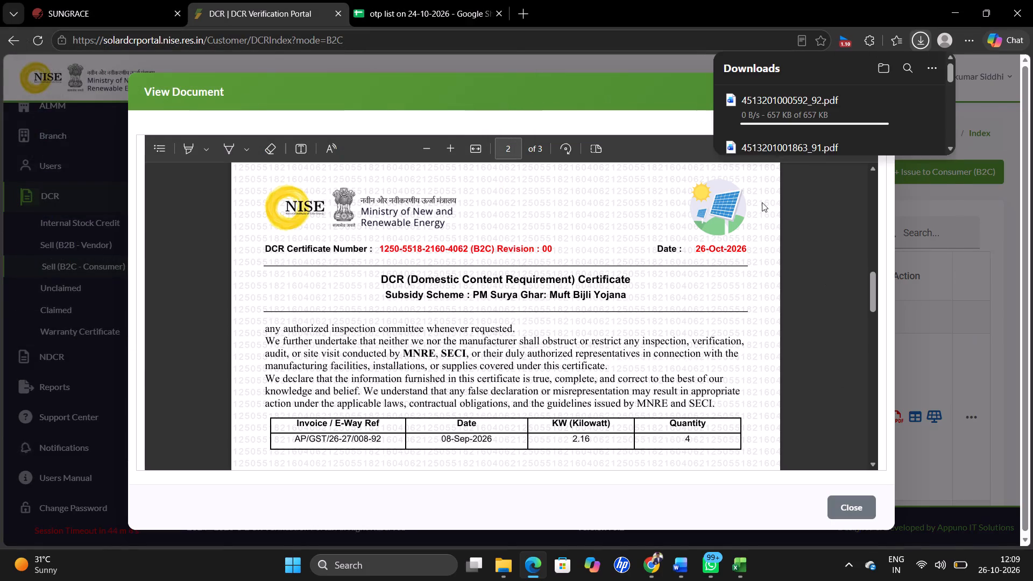
Return to the consumer's SUNGRACE work order, close the quick copy details, and open its Project Stage form.
click(107, 12)
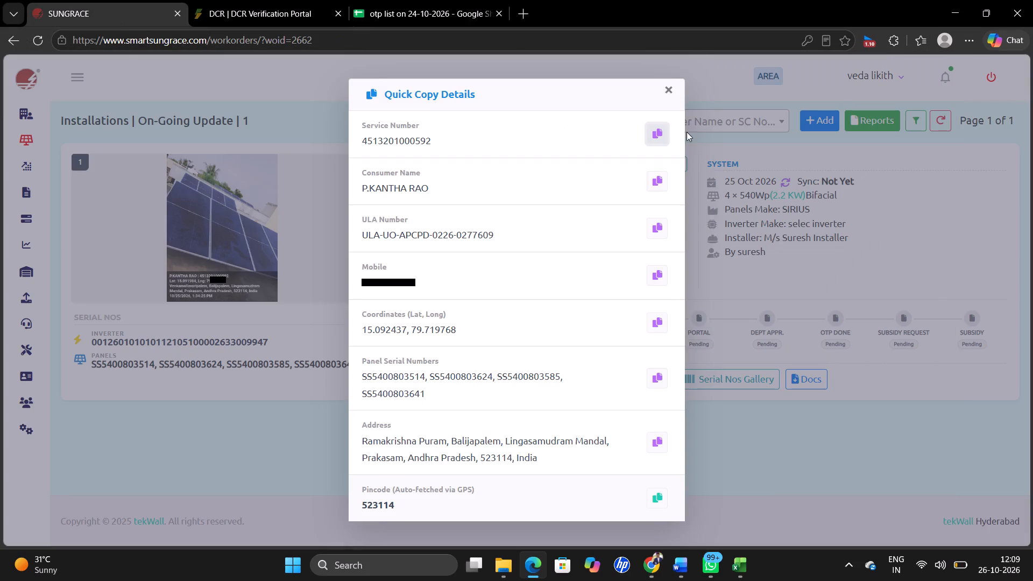
click(669, 91)
click(625, 378)
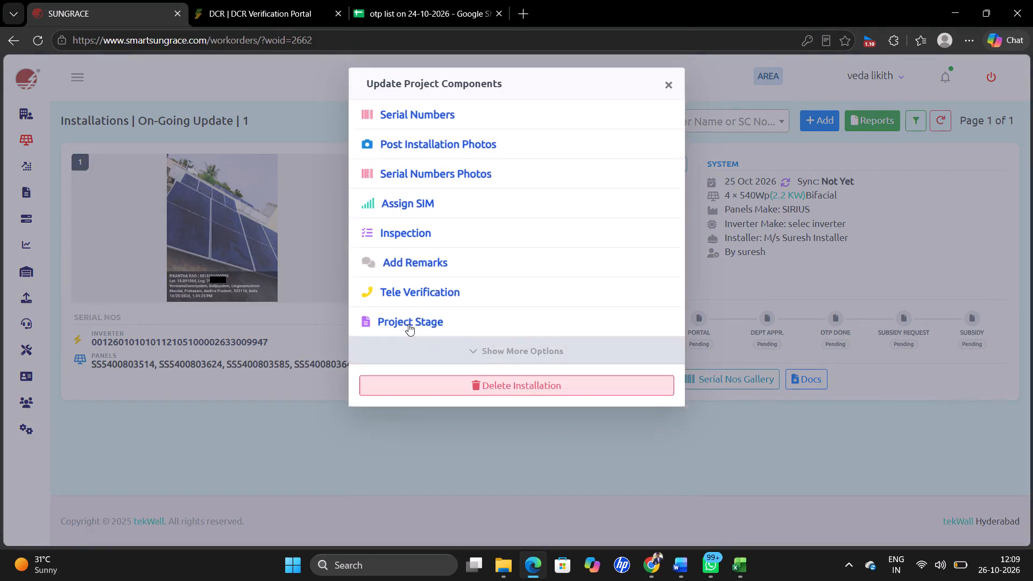
click(452, 319)
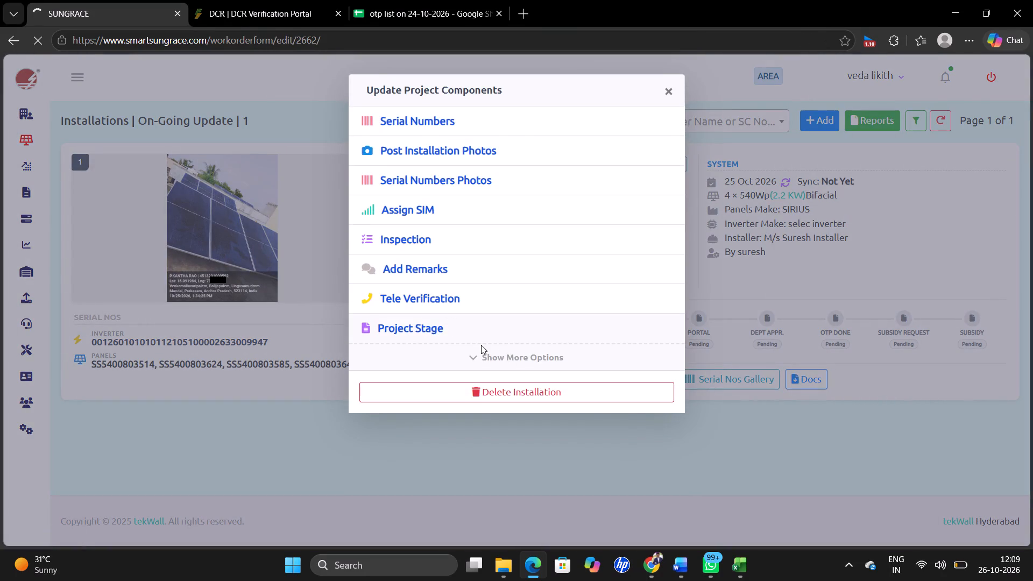
Start attaching the certificate file to the Project Stage form, browsing to folder 92 in DCR008.
scroll(485, 349, down, 5)
click(361, 343)
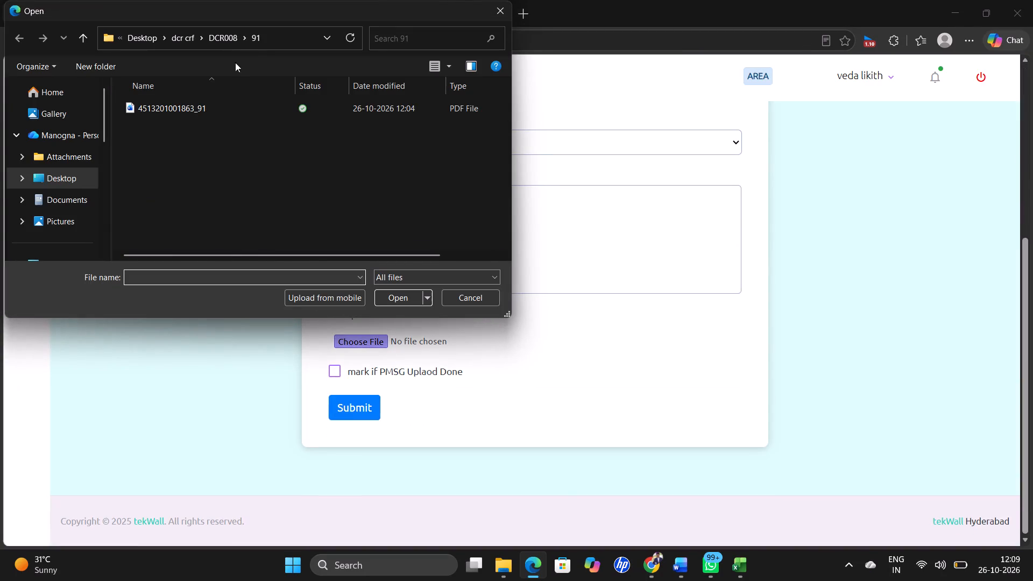
click(244, 36)
scroll(276, 256, down, 12)
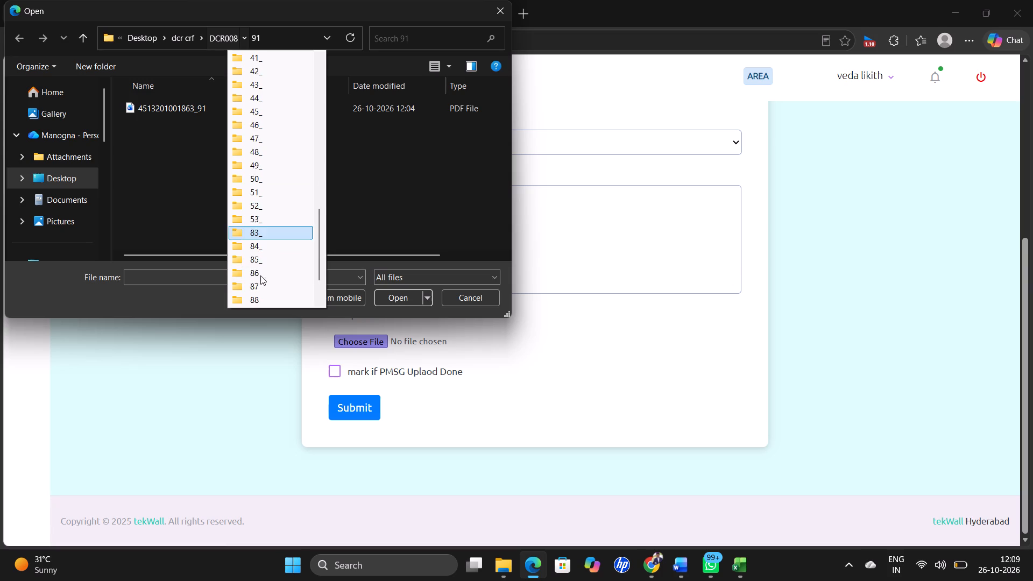
scroll(260, 275, down, 9)
double_click(255, 303)
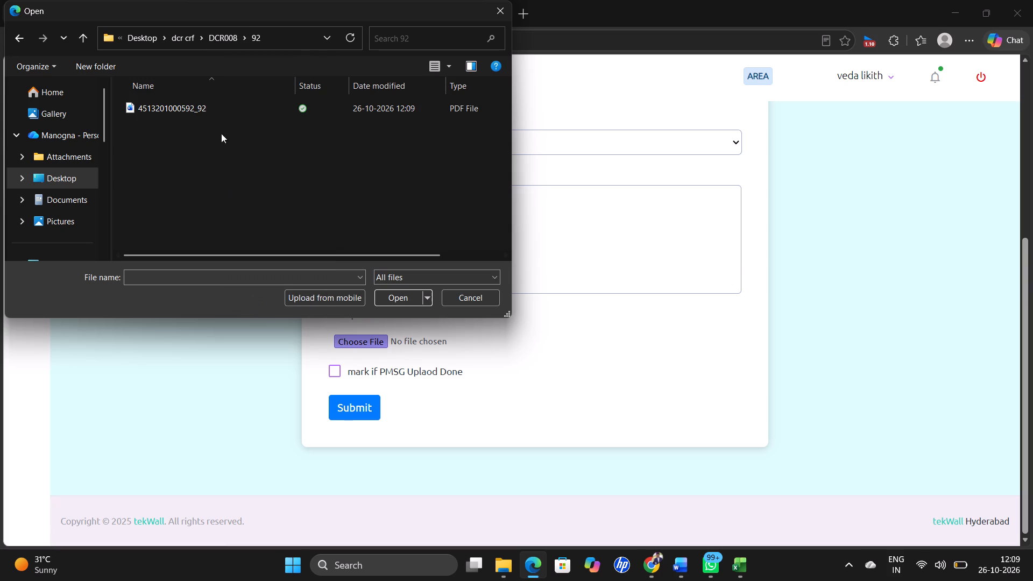
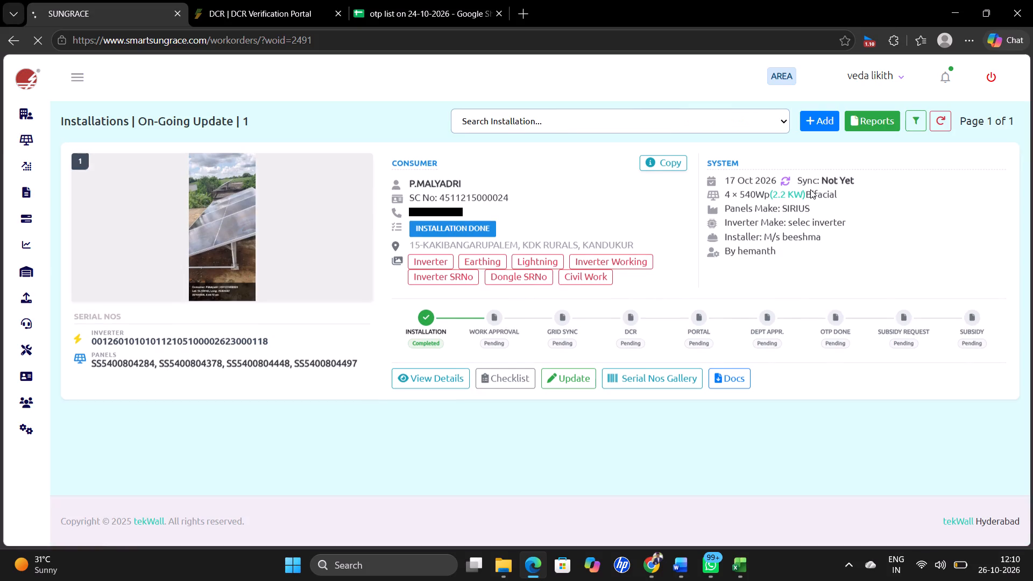
ctrl+click(677, 166)
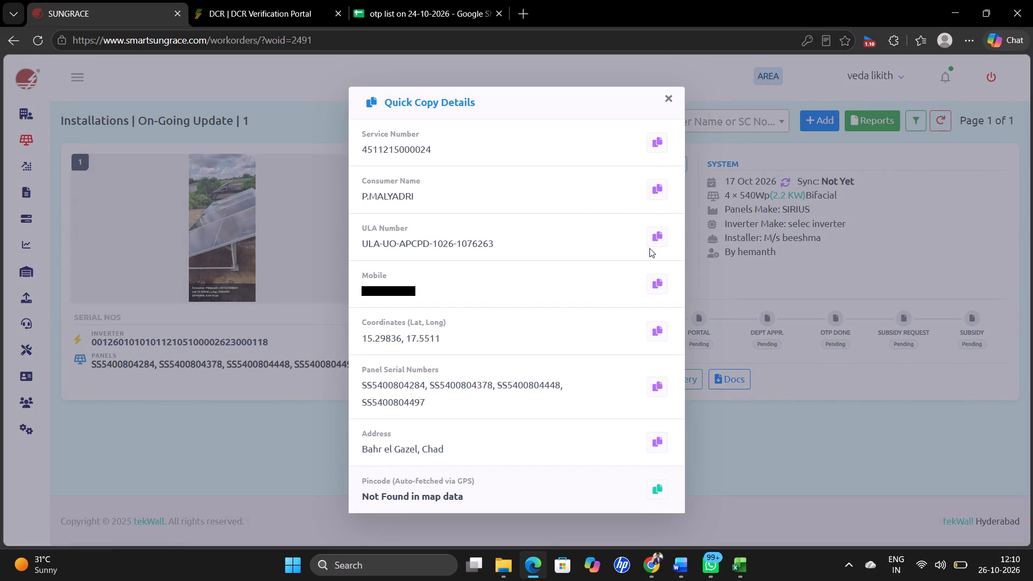
ctrl+click(659, 235)
ctrl+click(650, 127)
Switch to the DCR portal, close the viewed certificate, and start a new Issue to Consumer (B2C) entry.
ctrl+click(259, 0)
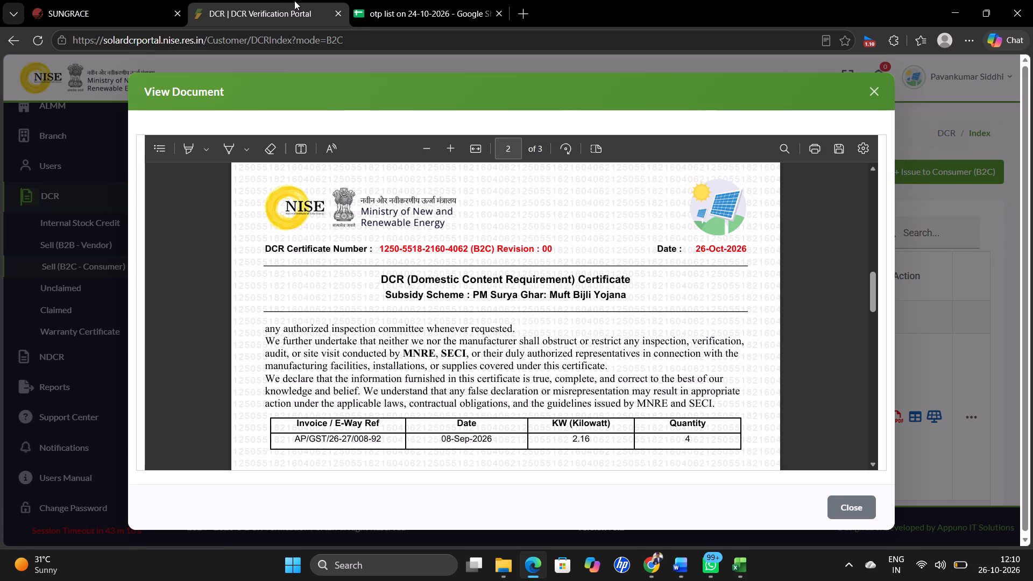
ctrl+click(872, 86)
ctrl+click(931, 166)
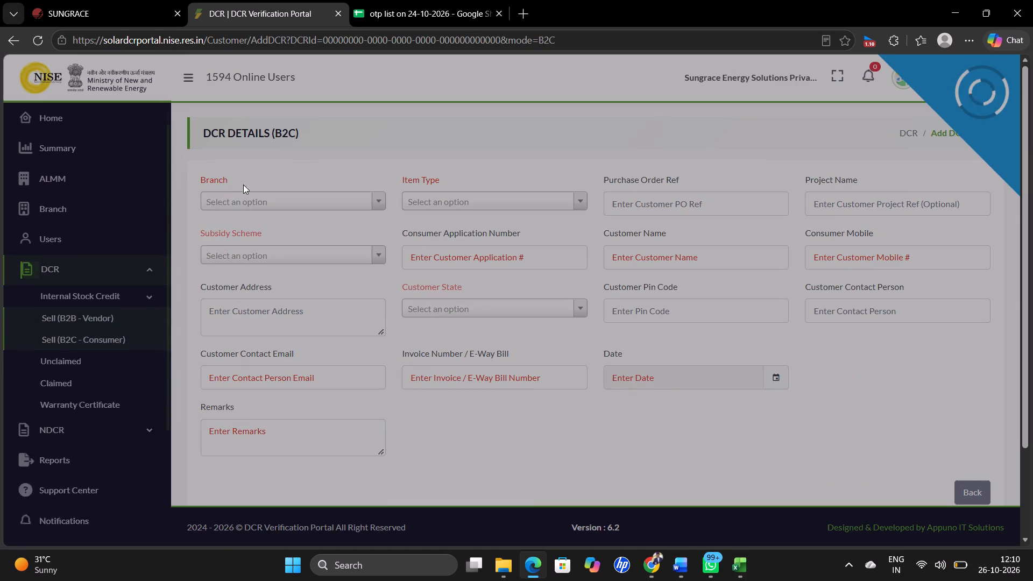
Fill in the Andhra Pradesh branch, Solar Panels item type, copied application number, PM Surya Ghar: Muft Bijli Yojana scheme, and Andhra Pradesh (37) as customer state.
ctrl+click(344, 203)
ctrl+click(320, 239)
ctrl+click(544, 204)
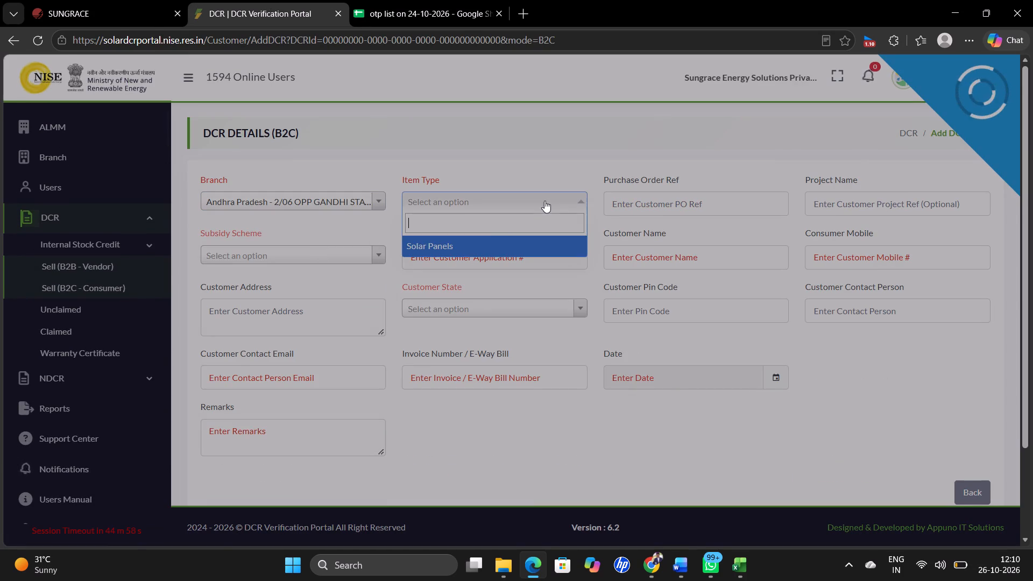
ctrl+click(500, 242)
ctrl+click(503, 254)
key(ctrl+v)
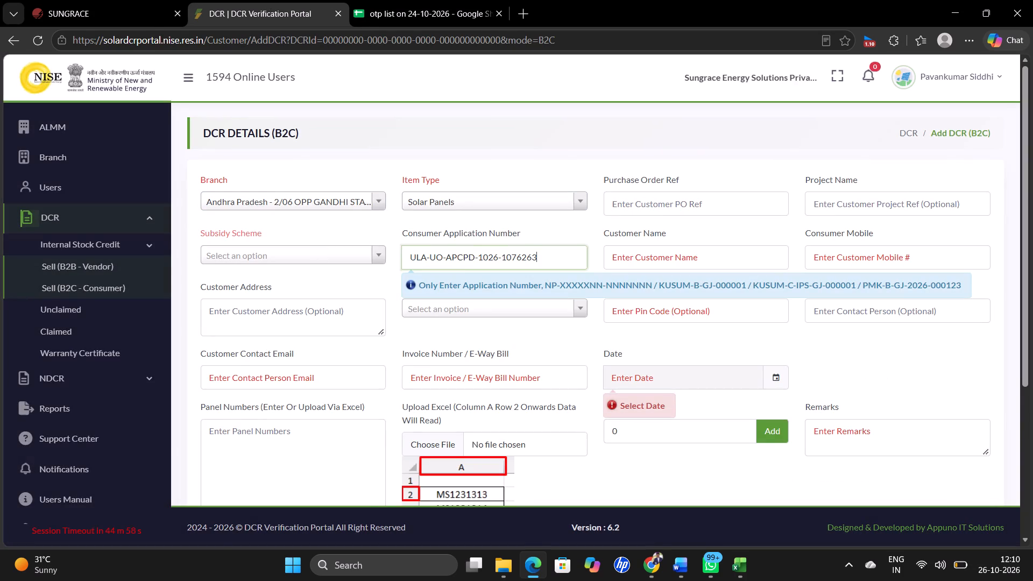
click(303, 247)
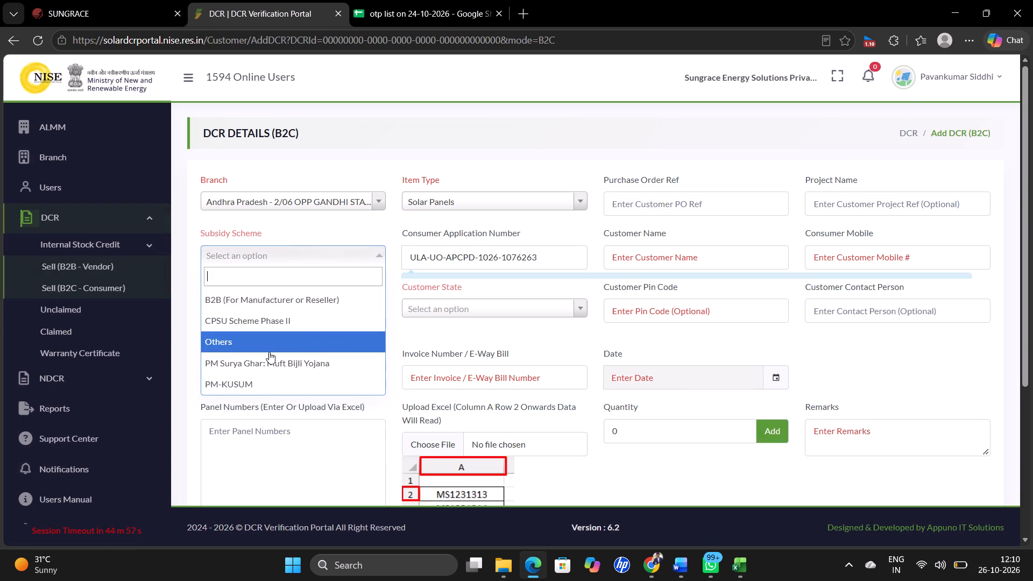
click(284, 358)
click(477, 340)
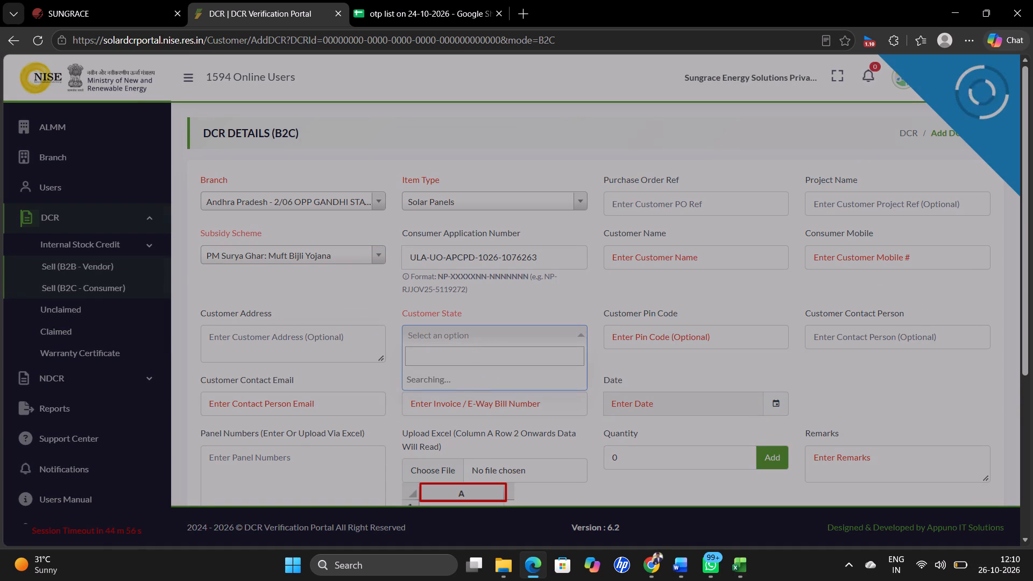
click(473, 423)
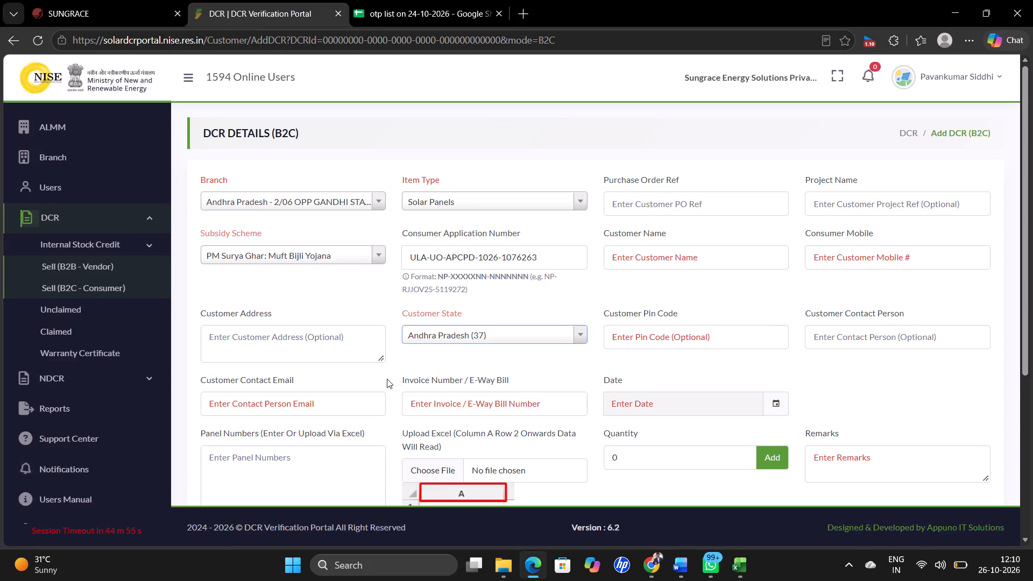
Copy the panel serial numbers from the SUNGRACE quick copy details and paste them into the DCR form's panel numbers.
click(94, 12)
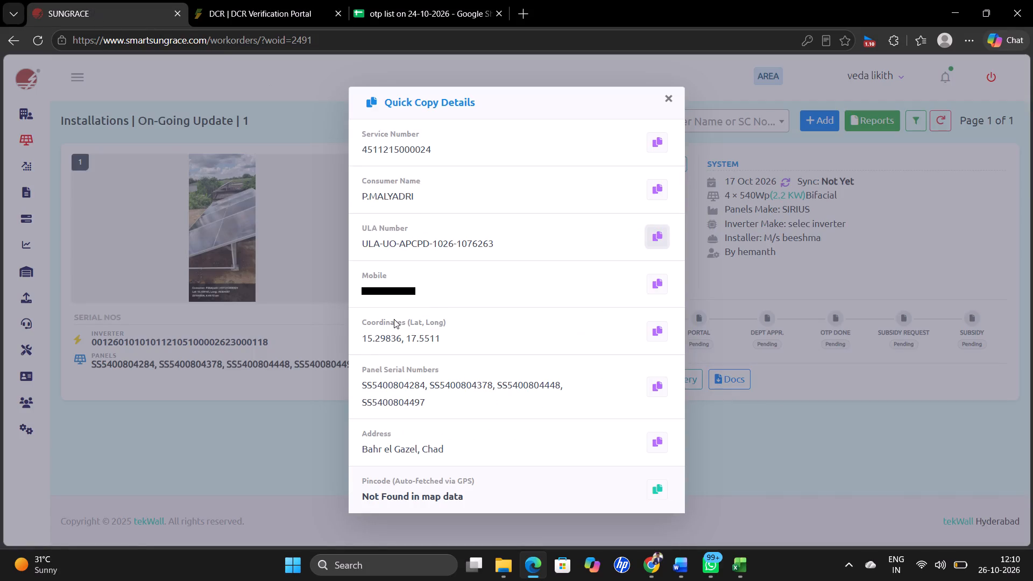
click(648, 387)
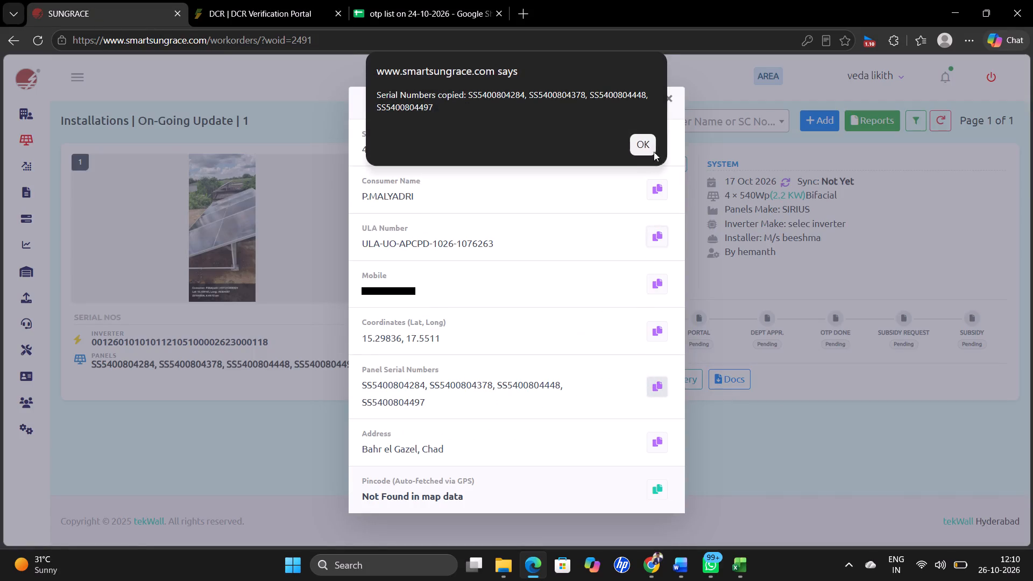
click(651, 154)
click(274, 13)
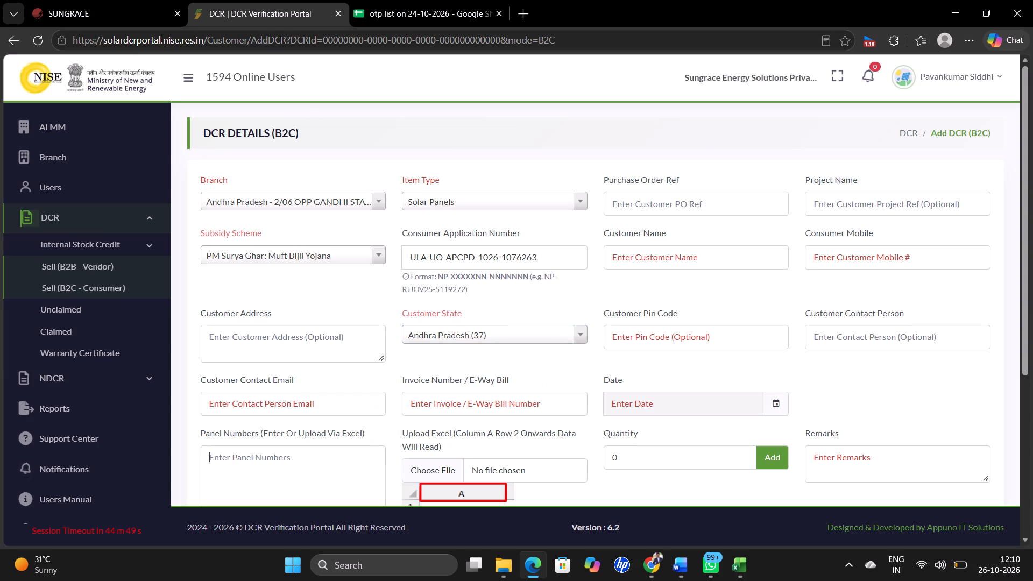
click(239, 468)
key(ctrl+v)
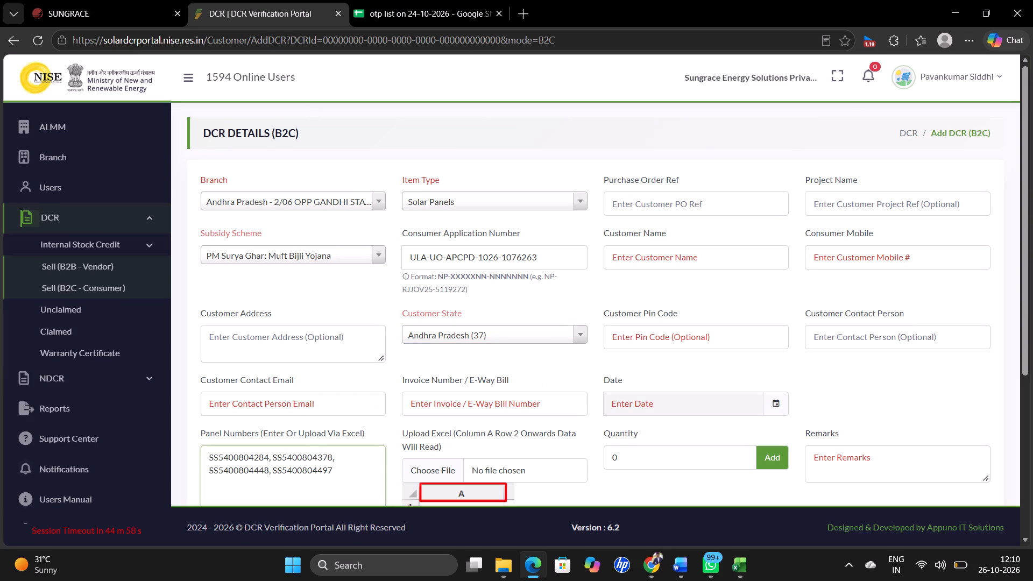
Remove the commas between the four pasted panel serial numbers and put each number on its own line.
click(269, 456)
key(Right)
key(BackSpace)
key(Return)
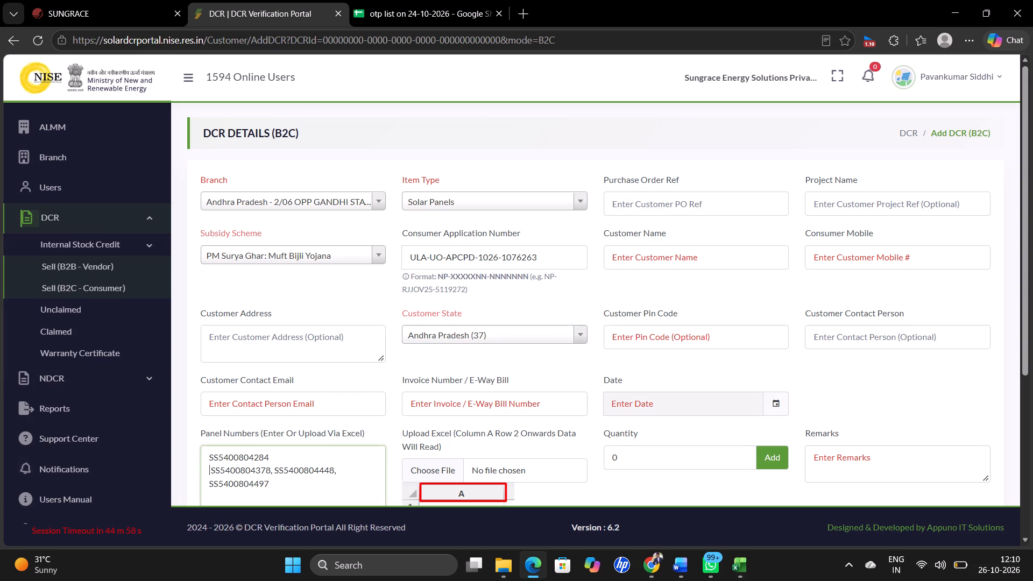
key(Right)
key(Right)
key(Right)
key(Right)
key(Right)
key(Right)
key(Right)
key(Right)
key(Right)
key(Right)
key(Right)
key(Right)
key(Right)
key(Right)
key(BackSpace)
key(Return)
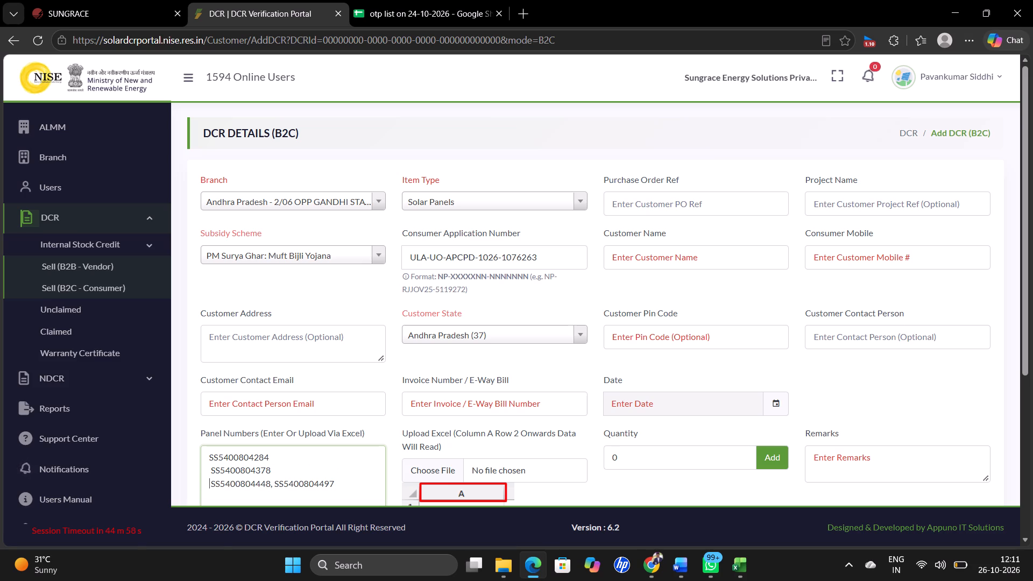
key(Right)
key(Right)
key(Right)
key(Right)
key(Right)
key(Right)
key(Right)
key(Right)
key(Right)
key(Right)
key(Right)
key(Right)
key(Right)
key(Right)
key(BackSpace)
key(Return)
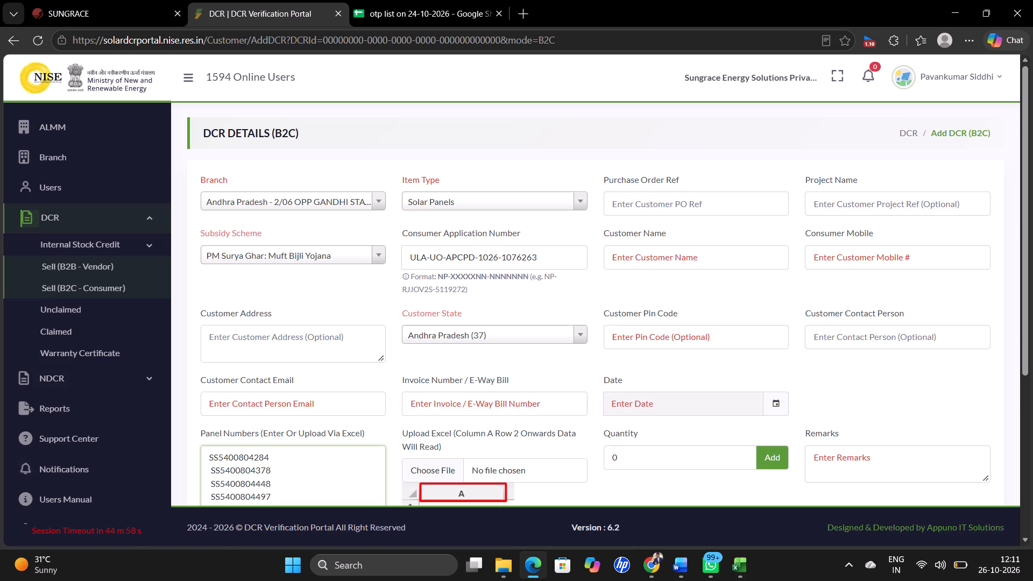
Set the quantity to 4 and the invoice date to 12-Aug-2026, and try to add the panels to the DCR entry.
click(674, 462)
key(BackSpace)
key(4)
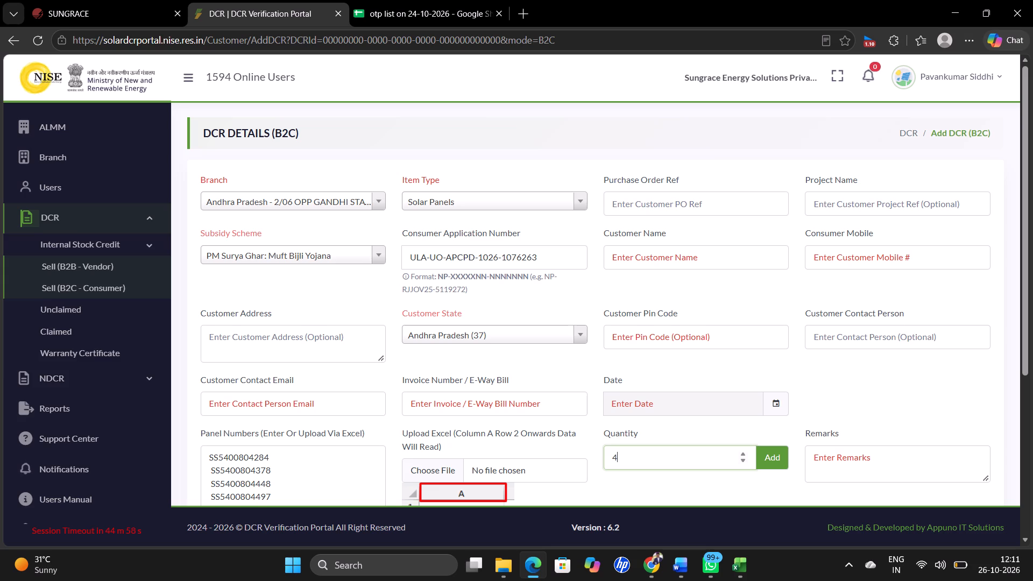
click(744, 407)
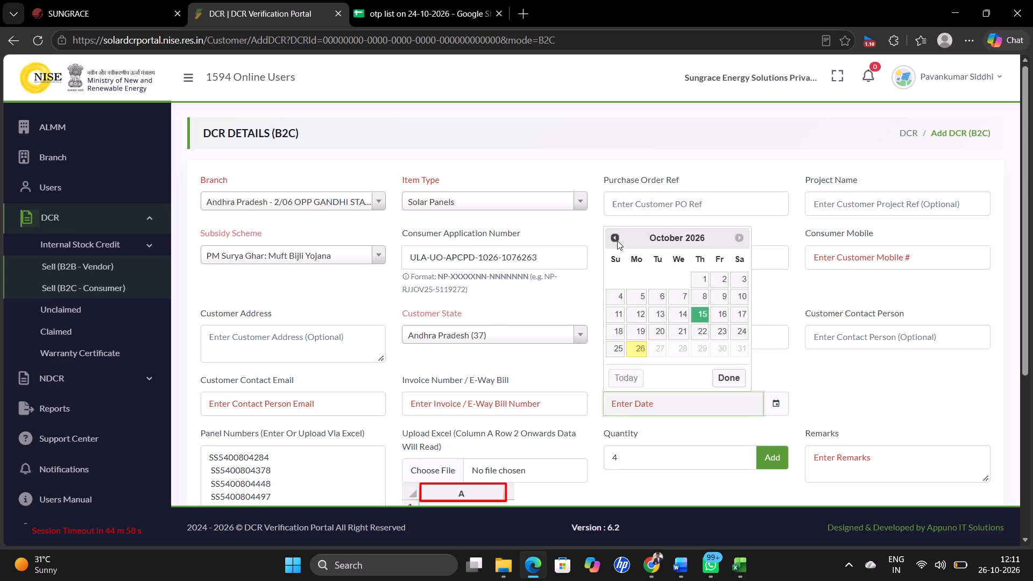
double_click(615, 238)
click(683, 314)
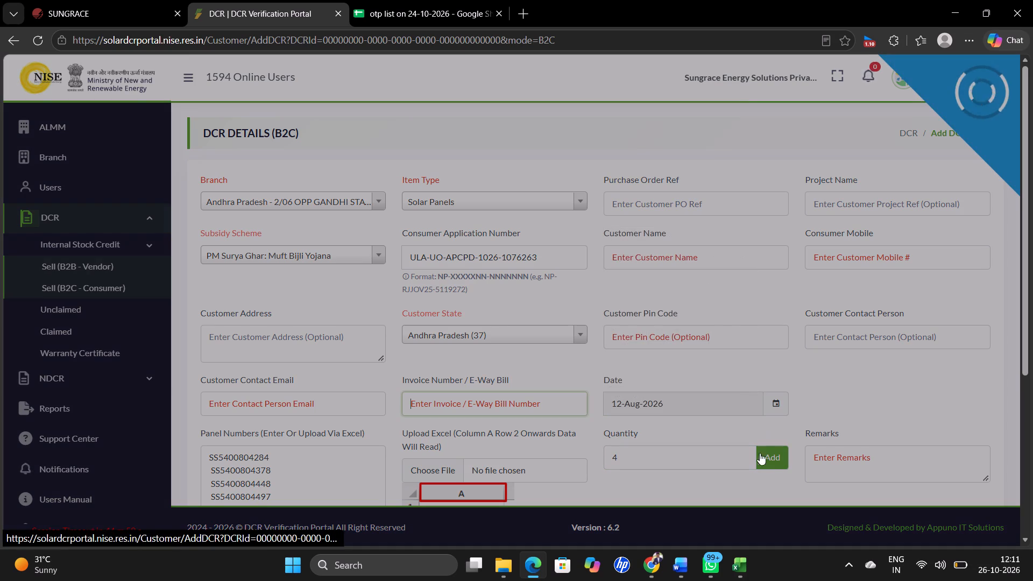
click(769, 458)
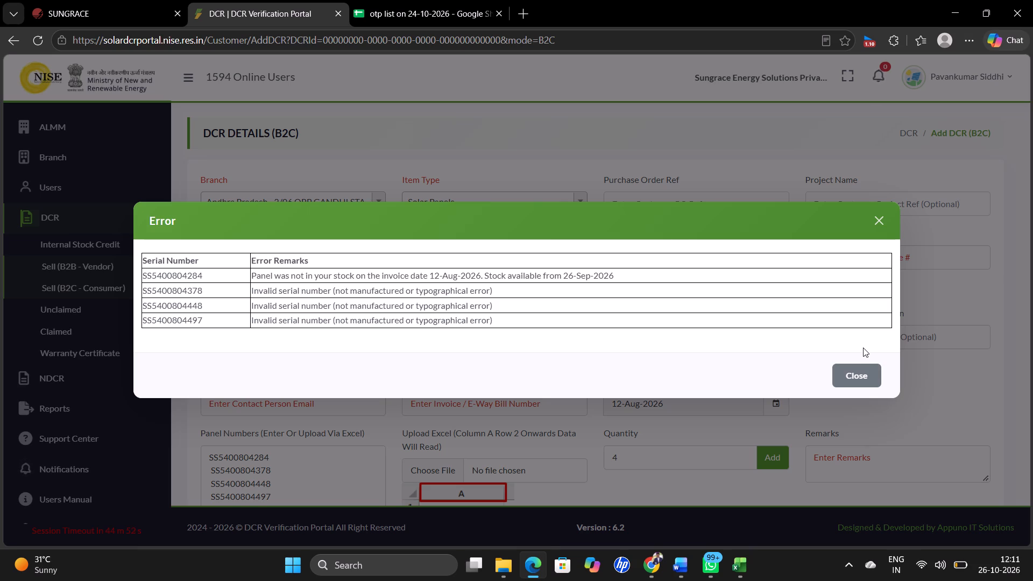
click(881, 218)
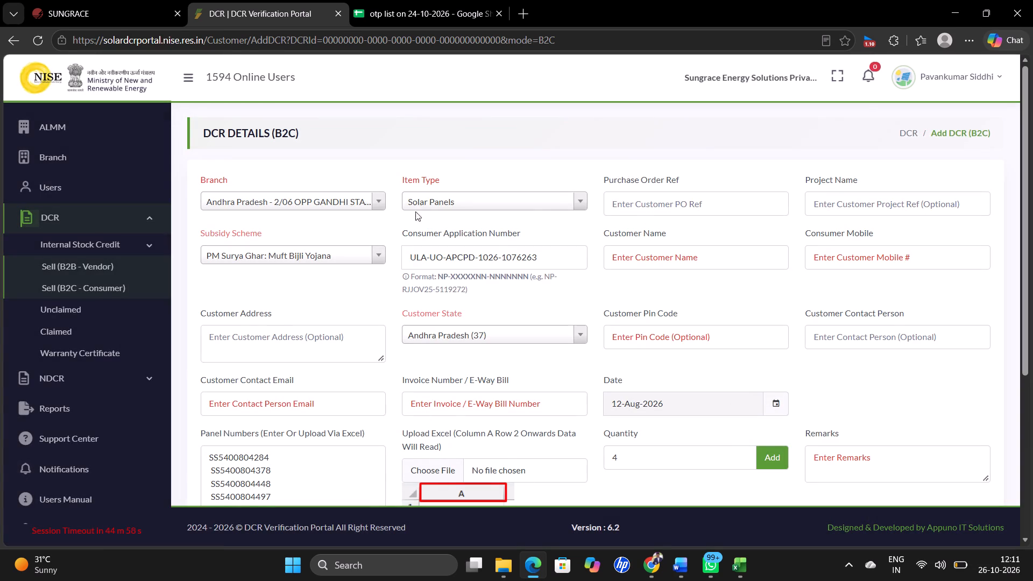
Return to the SUNGRACE work order showing the consumer's quick copy details.
click(141, 2)
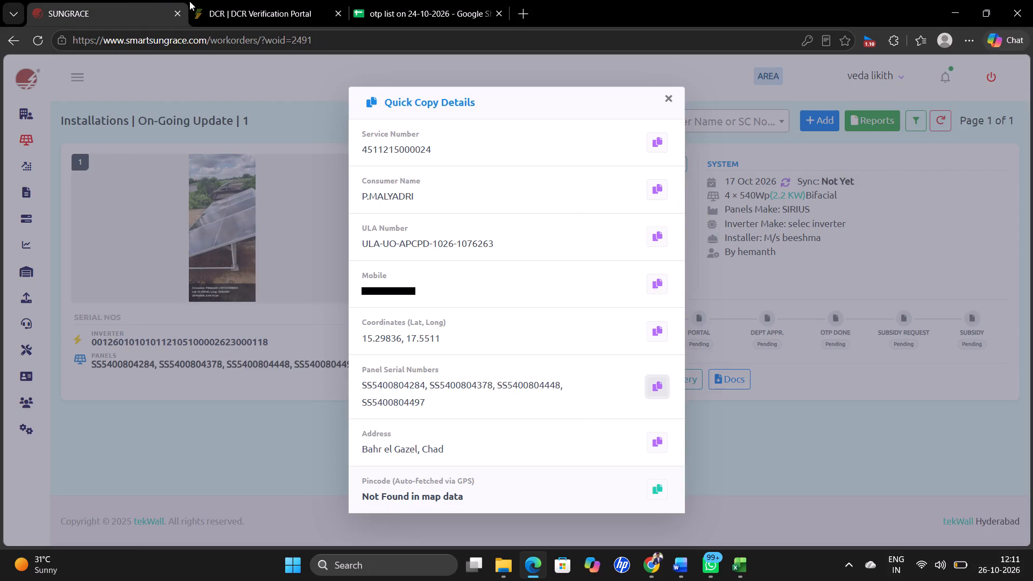
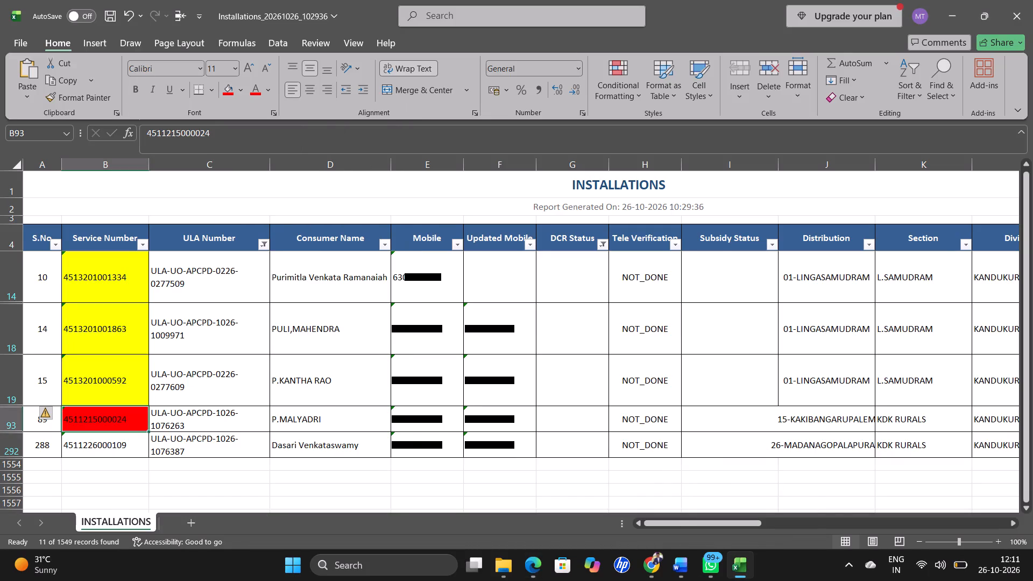
Copy the service number of the installation with S.No 288 from the INSTALLATIONS sheet.
click(139, 445)
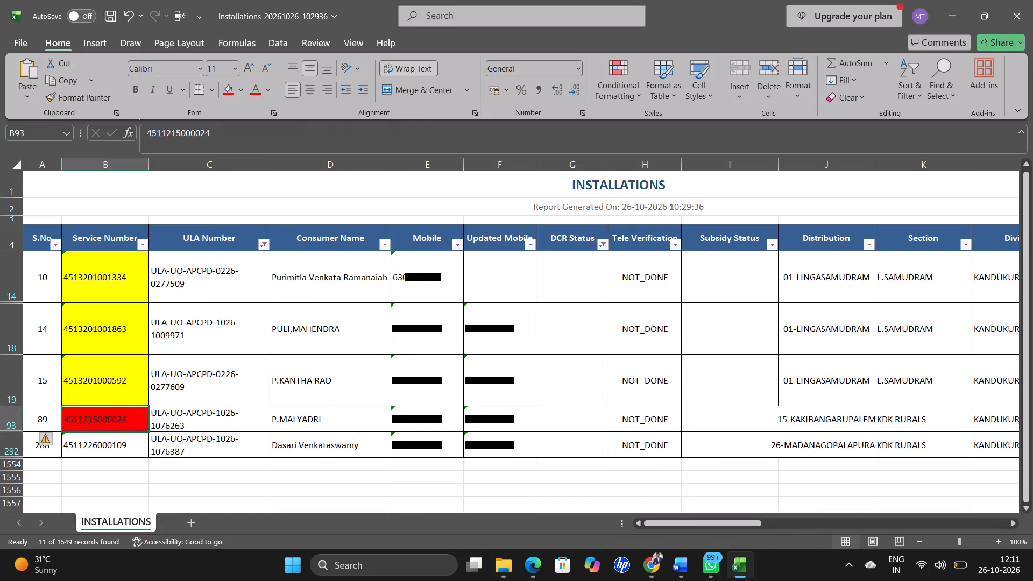
key(ctrl+c)
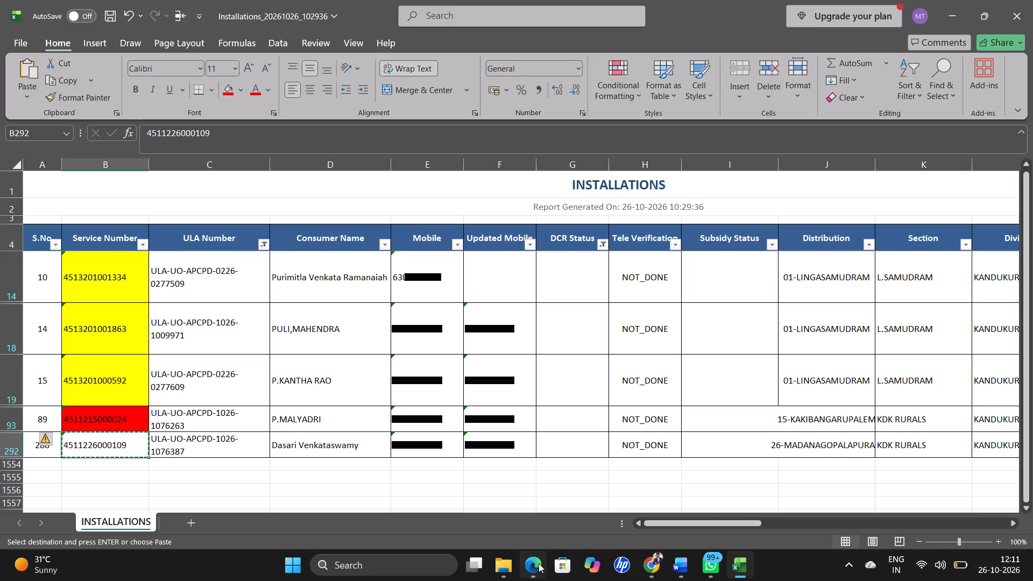
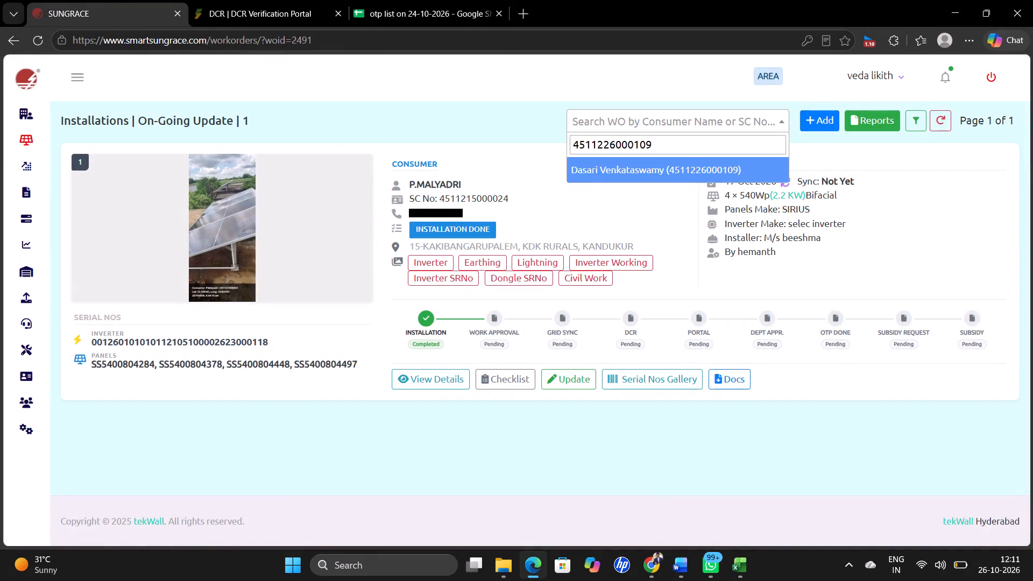
Open the SUNGRACE work order matching the searched service number and bring up its quick-copy details.
key(ctrl+Return)
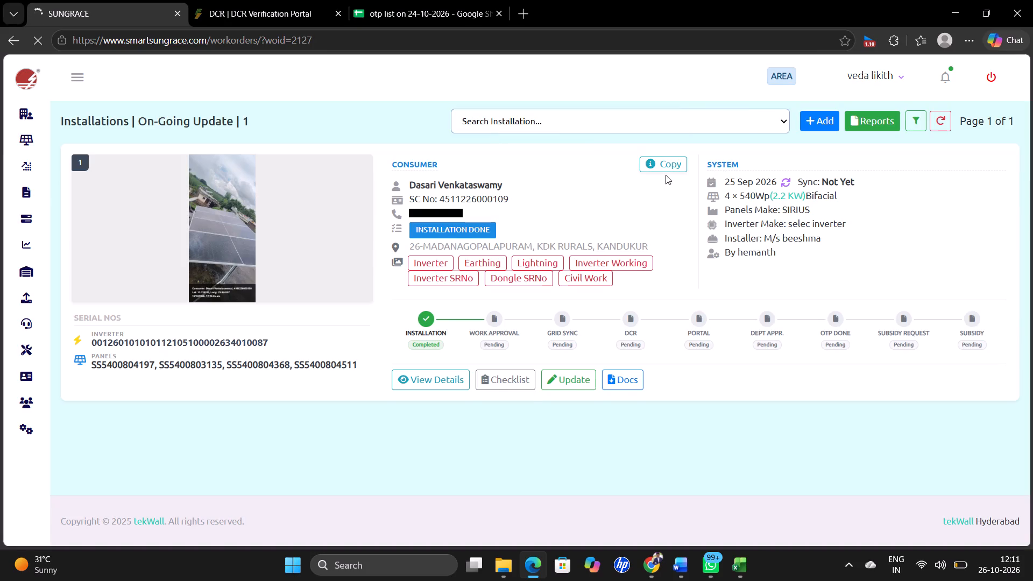
ctrl+click(666, 155)
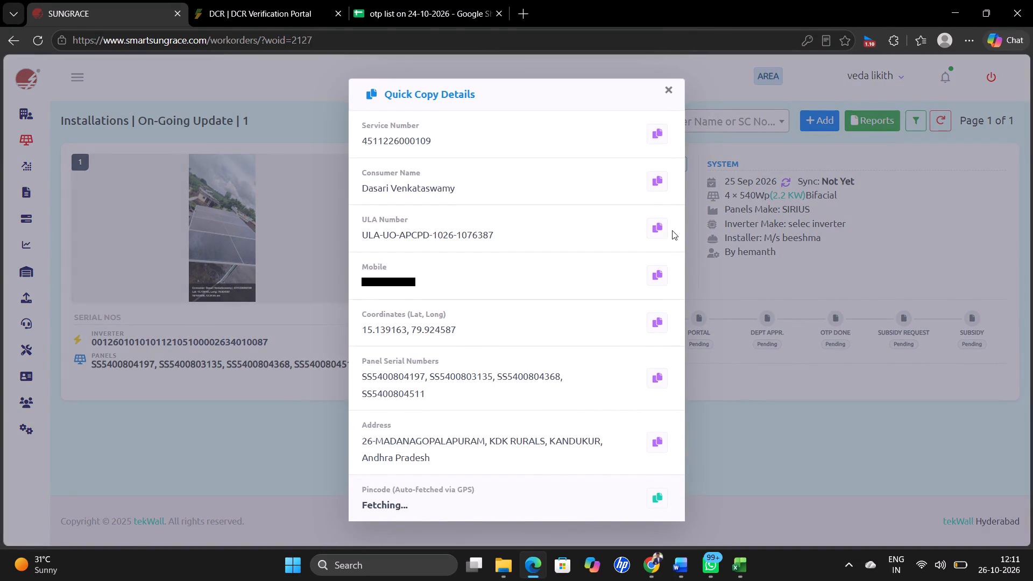
Copy the work order's ULA number and replace the Consumer Application Number in the DCR portal's B2C form with it.
ctrl+click(672, 230)
ctrl+click(654, 233)
ctrl+click(646, 133)
ctrl+click(316, 0)
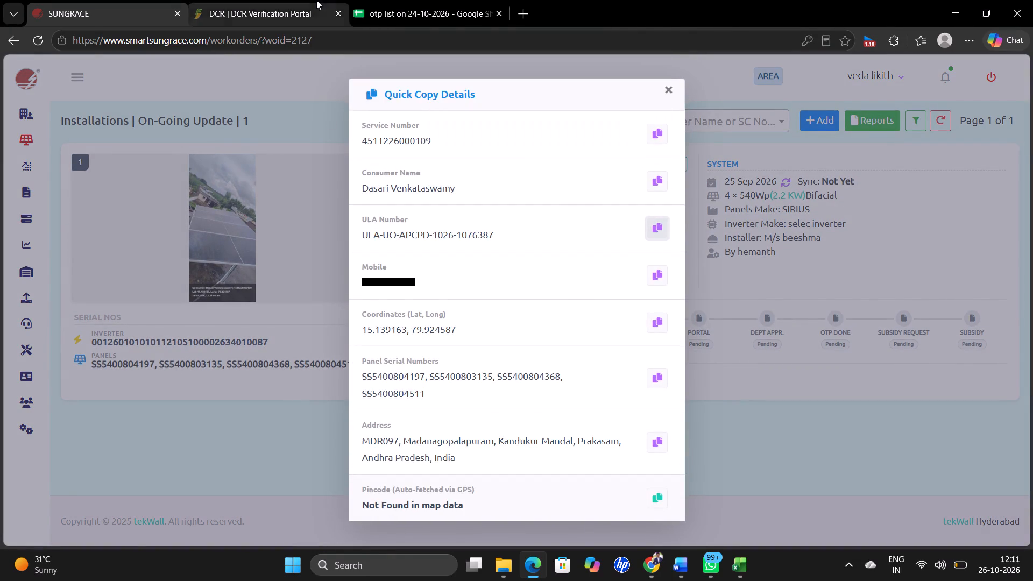
ctrl+double_click(537, 257)
ctrl+click(537, 257)
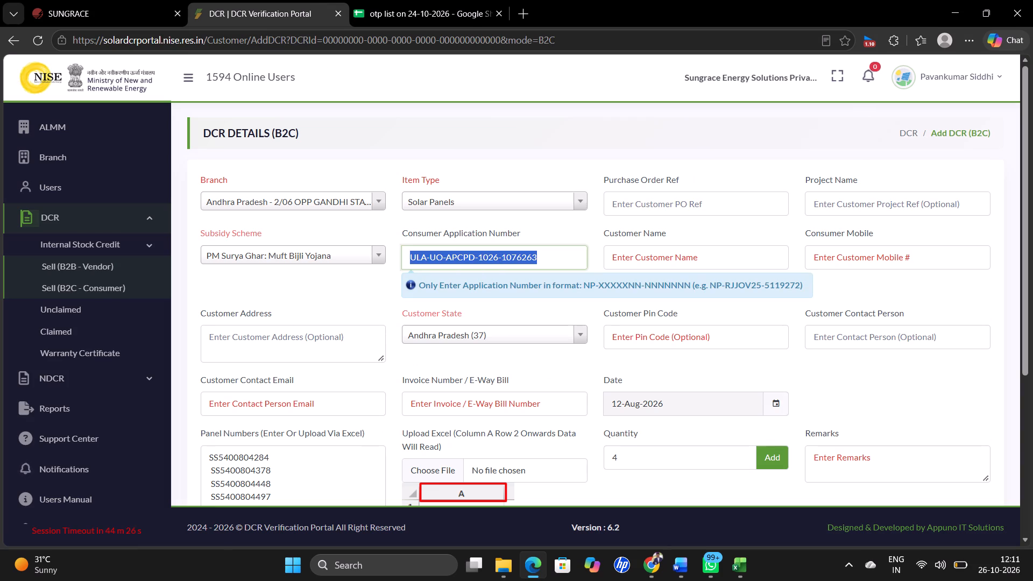
key(ctrl+v)
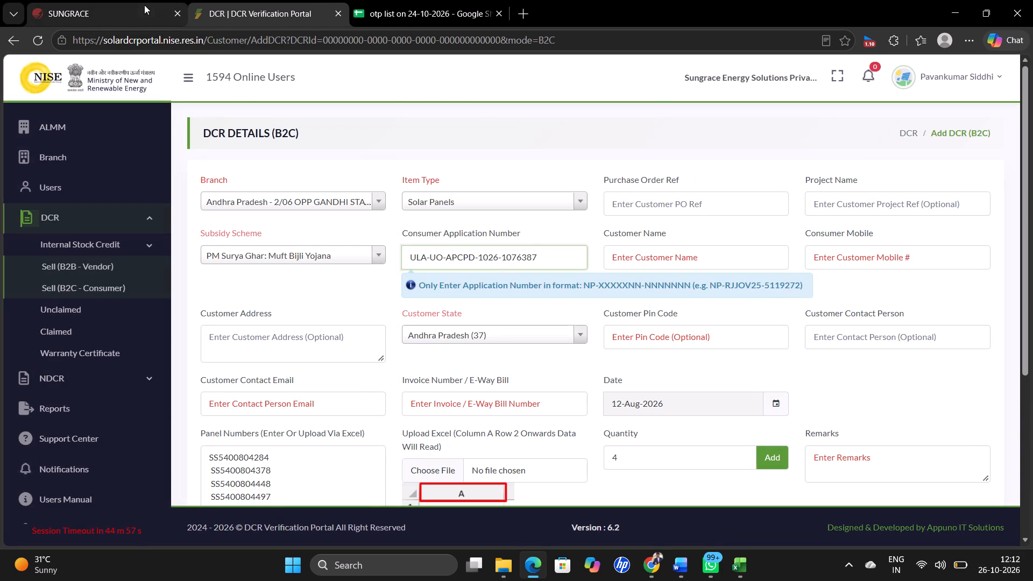
Copy the work order's panel serial numbers from SUNGRACE and replace the old panel numbers in the DCR form with them.
click(144, 5)
click(287, 8)
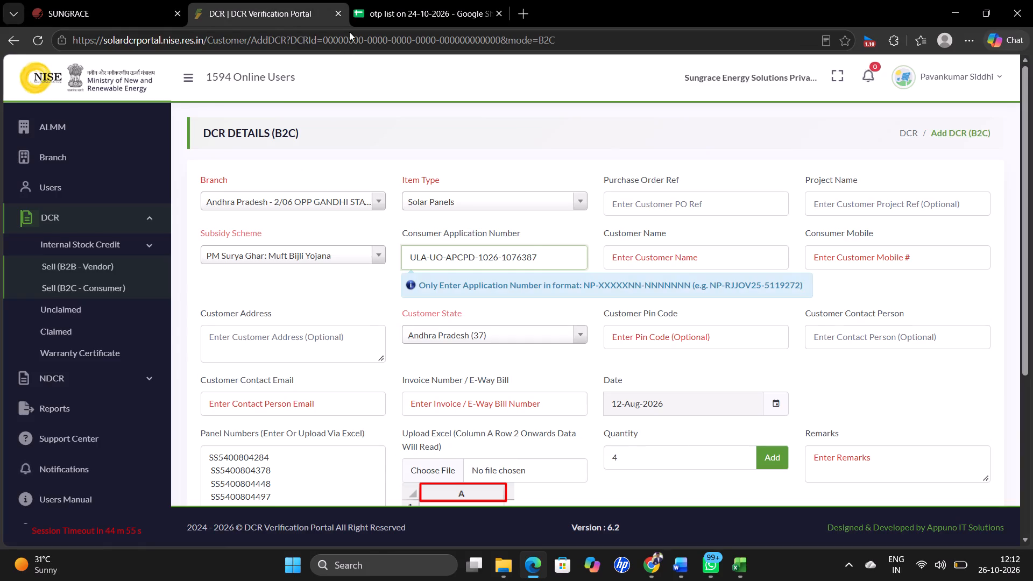
click(139, 17)
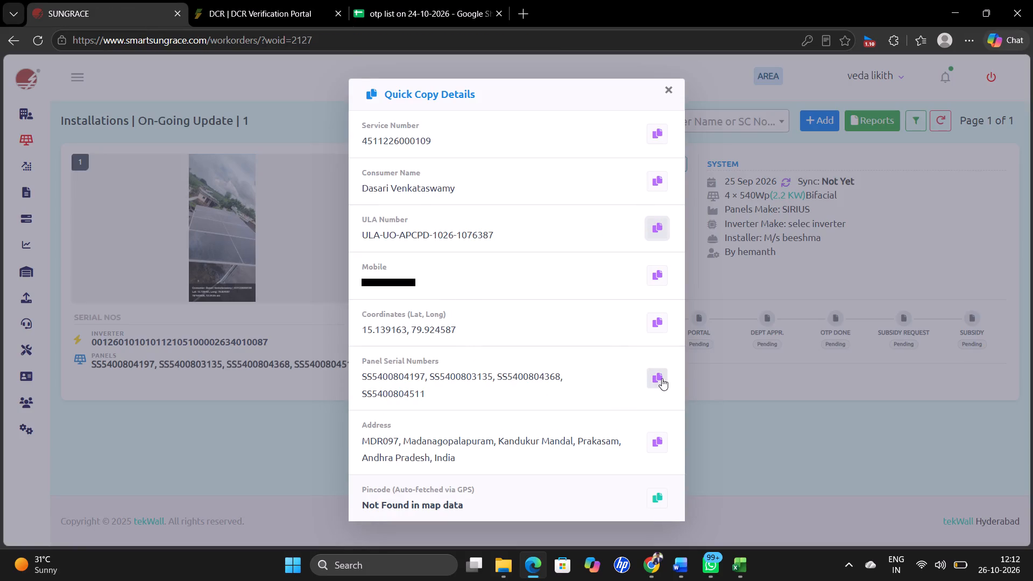
click(662, 378)
click(639, 139)
click(226, 0)
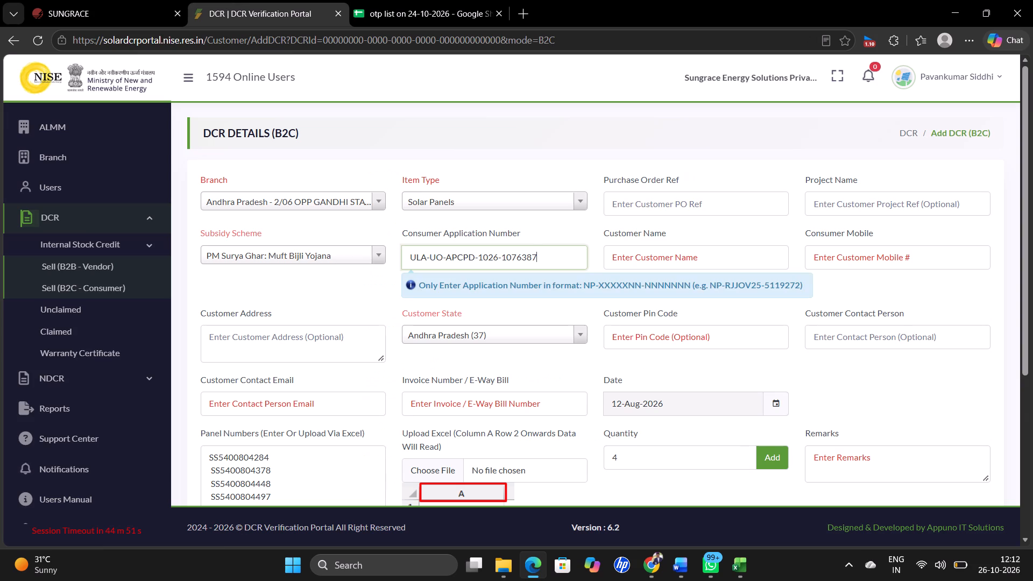
scroll(336, 452, down, 3)
drag(276, 307, 198, 258)
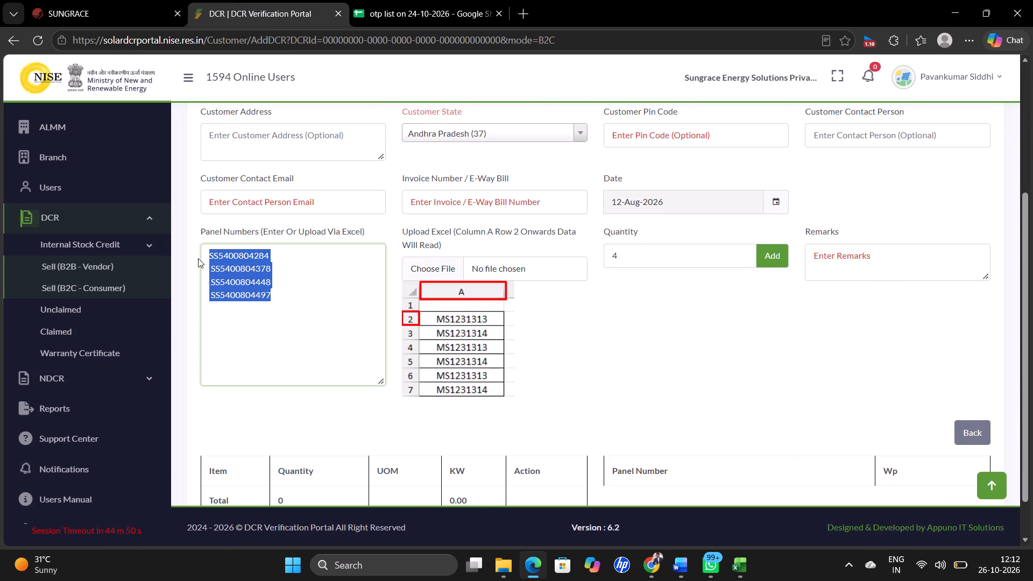
key(ctrl+v)
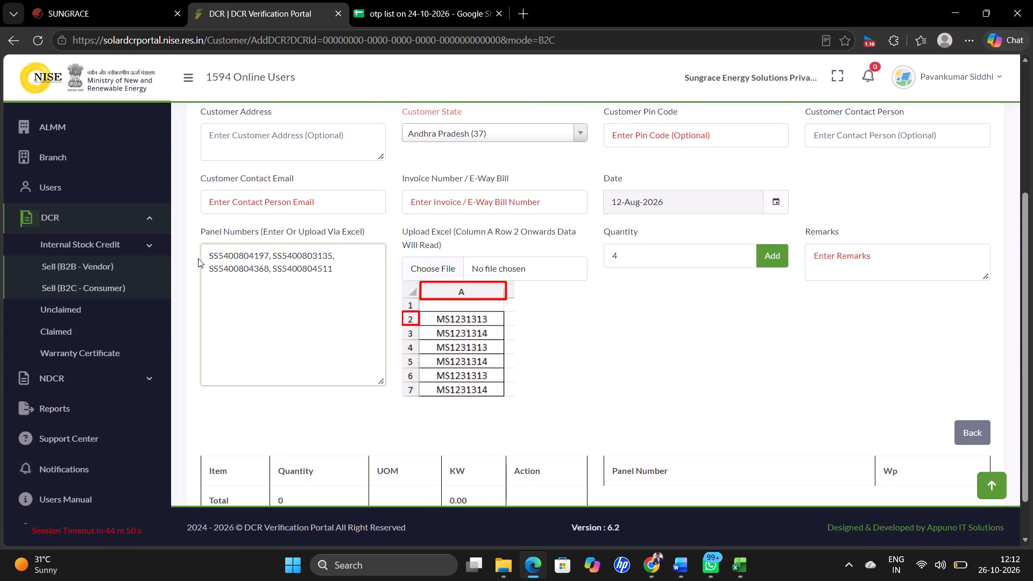
key(Left)
key(Left)
key(Left)
key(Left)
key(Left)
key(Left)
key(Left)
key(Left)
key(Up)
key(Left)
key(Left)
key(Left)
key(Left)
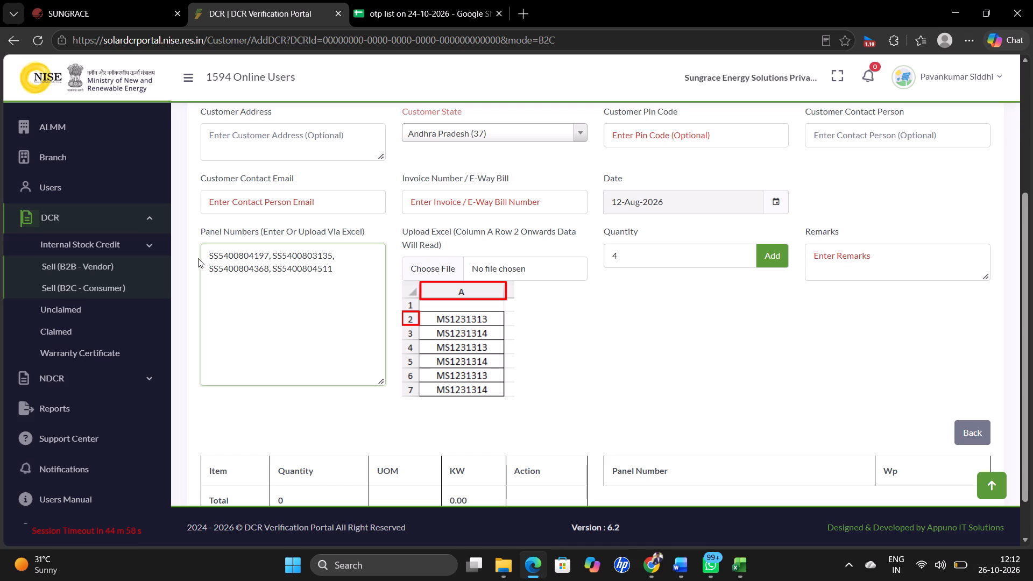
key(BackSpace)
key(BackSpace)
key(Return)
key(Right)
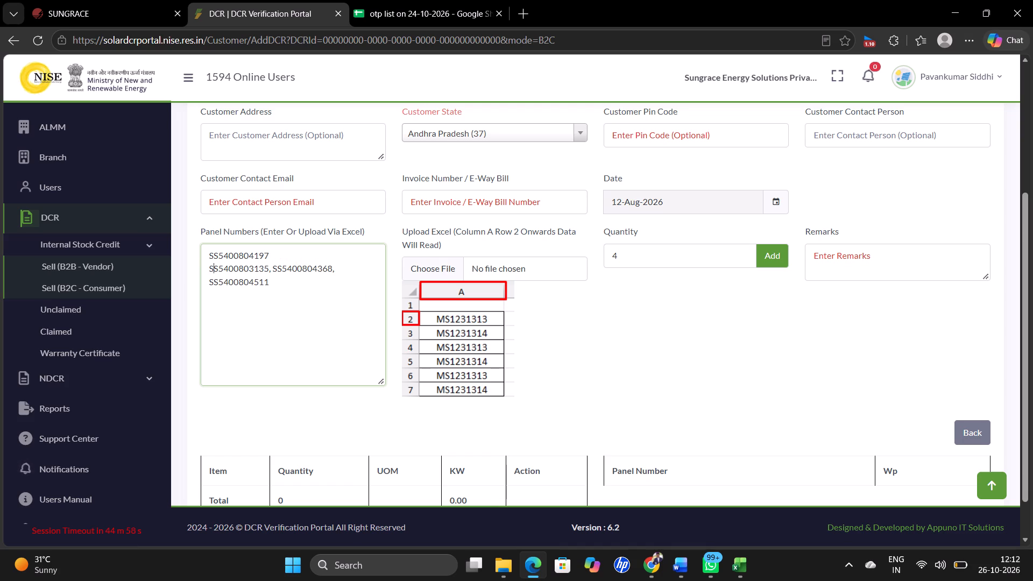
key(Right)
key(Right)
key(Right)
key(Right)
key(Right)
key(Right)
key(Right)
key(Right)
key(Right)
key(Right)
key(Right)
key(Right)
key(BackSpace)
key(Return)
key(Right)
key(Right)
key(Right)
key(Right)
key(Right)
key(Right)
key(Right)
key(Right)
key(Right)
key(Right)
key(Right)
key(Right)
key(Right)
key(Right)
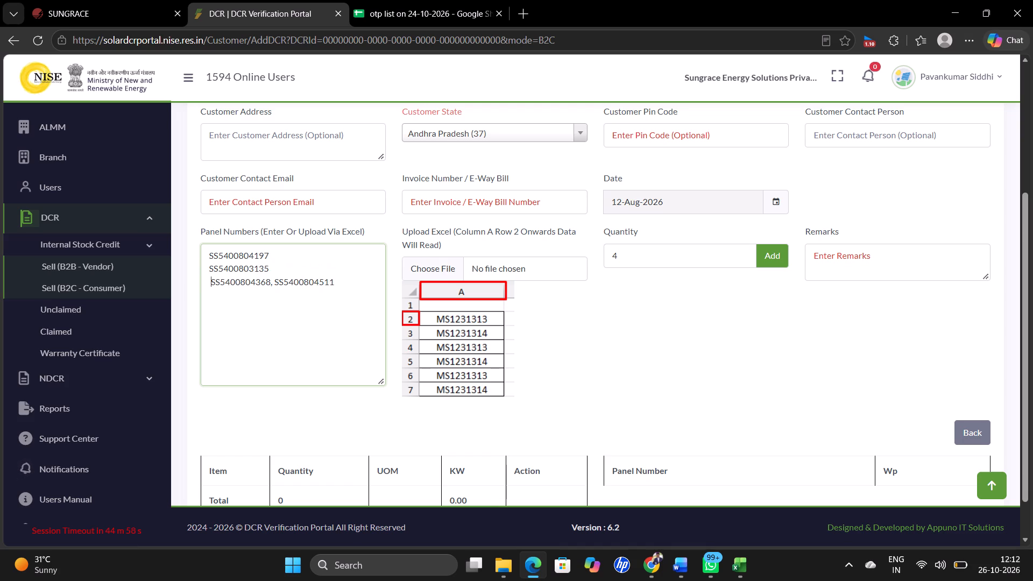
key(BackSpace)
key(Return)
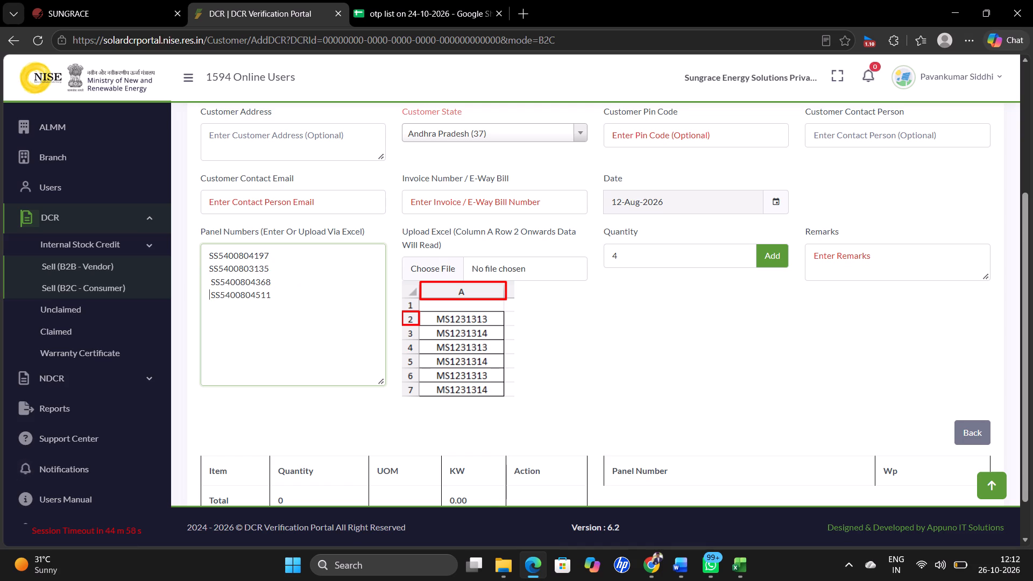
Add the four entered panels to the DCR with quantity 4.
click(776, 249)
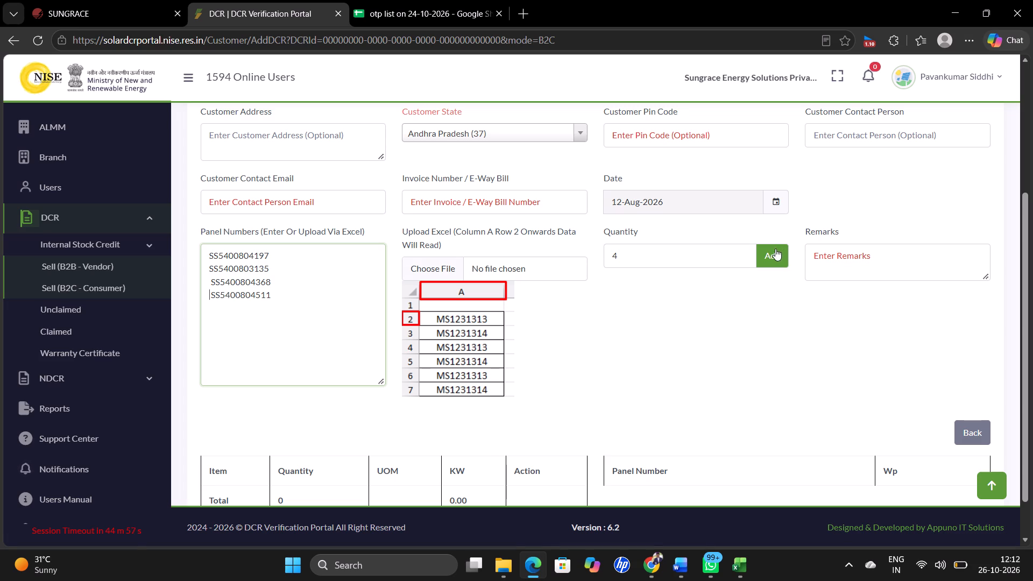
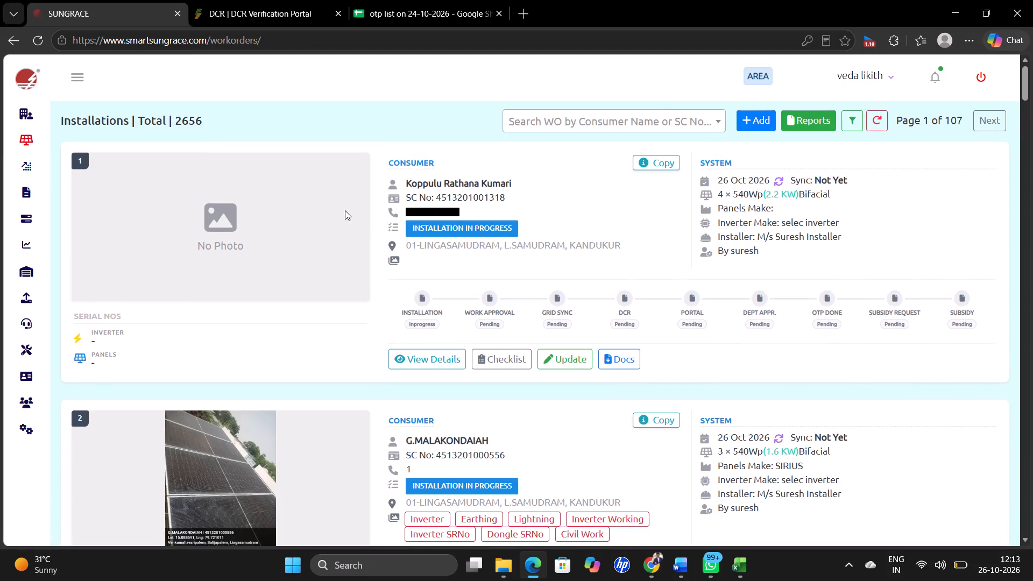
Check the quick-copy details of the third and second listed work orders for ULA and panel serial numbers.
scroll(324, 214, down, 5)
click(642, 351)
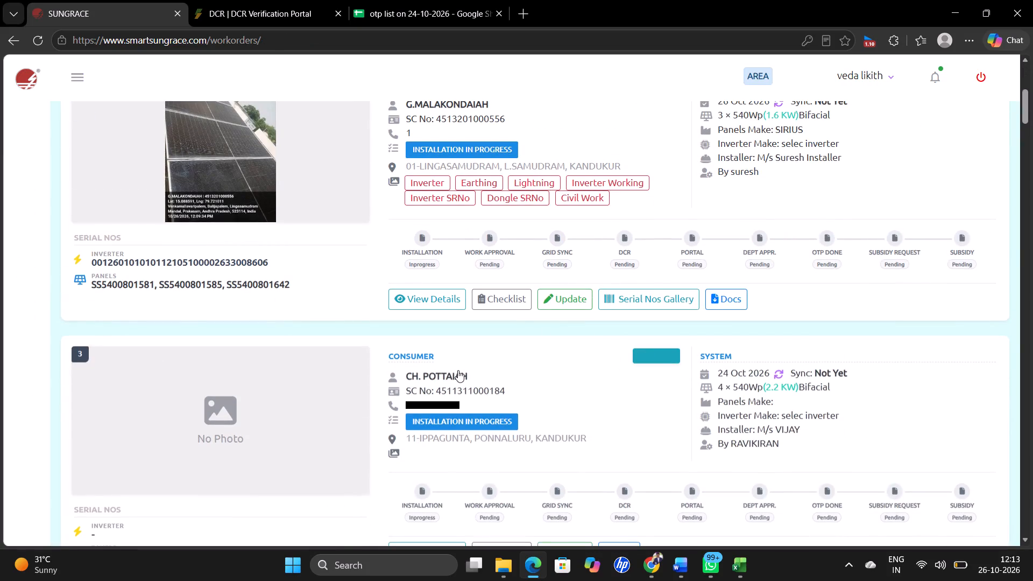
scroll(628, 214, up, 2)
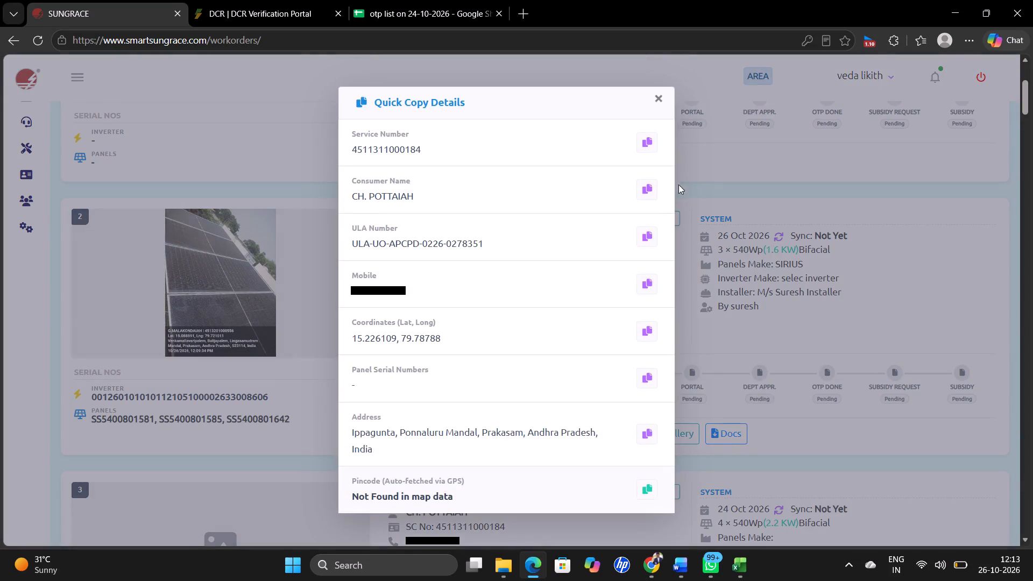
click(659, 98)
scroll(540, 242, down, 4)
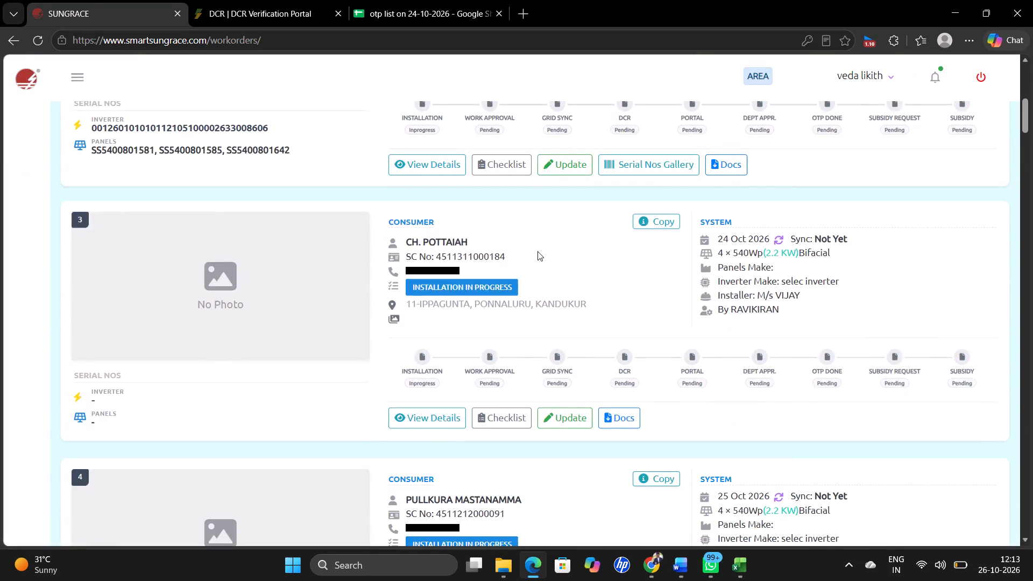
scroll(540, 250, up, 4)
click(653, 214)
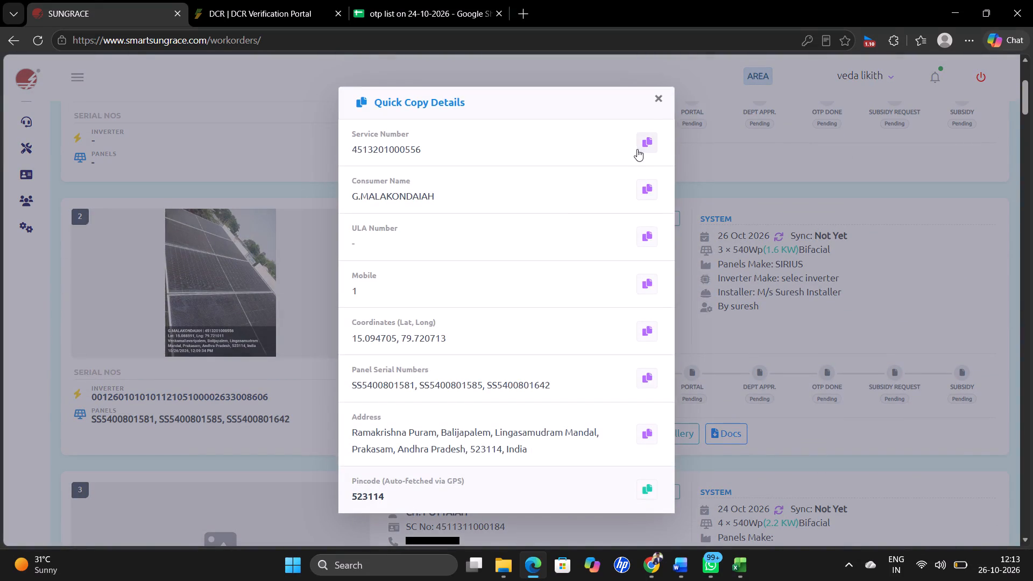
click(662, 100)
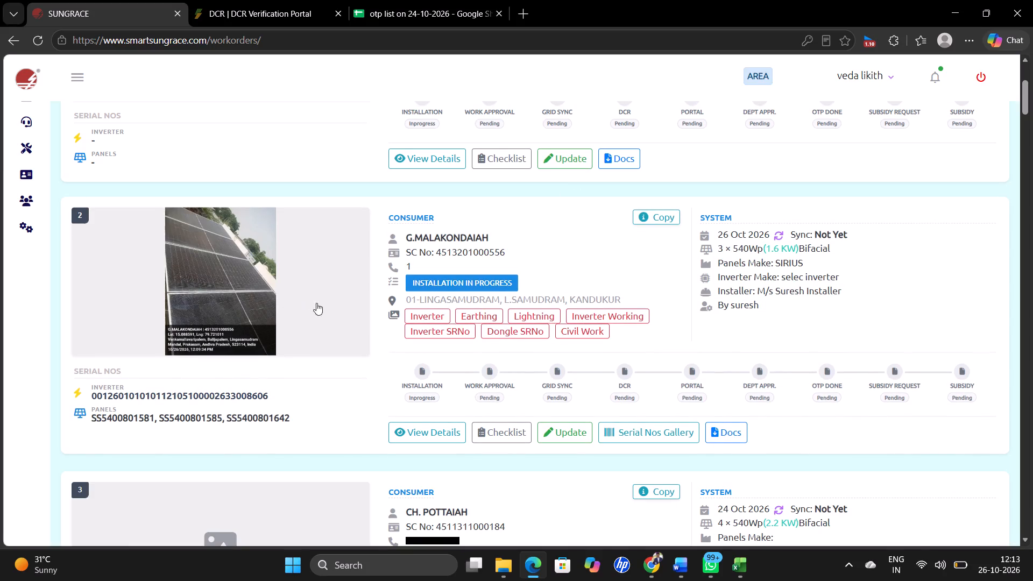
Look through the unfiltered installations list for completed work orders that still need a DCR.
scroll(332, 323, up, 10)
scroll(332, 323, down, 8)
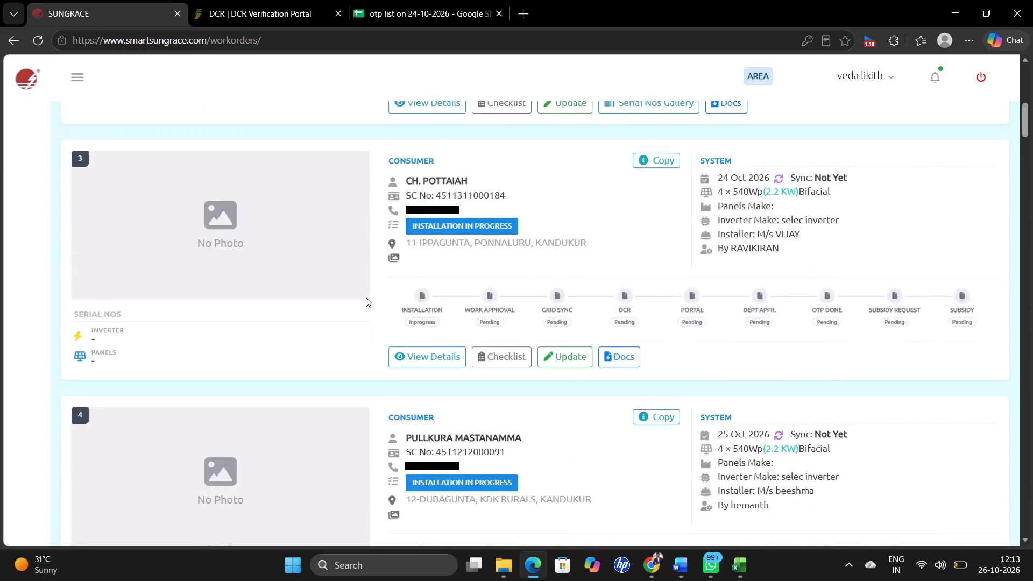
scroll(366, 297, down, 15)
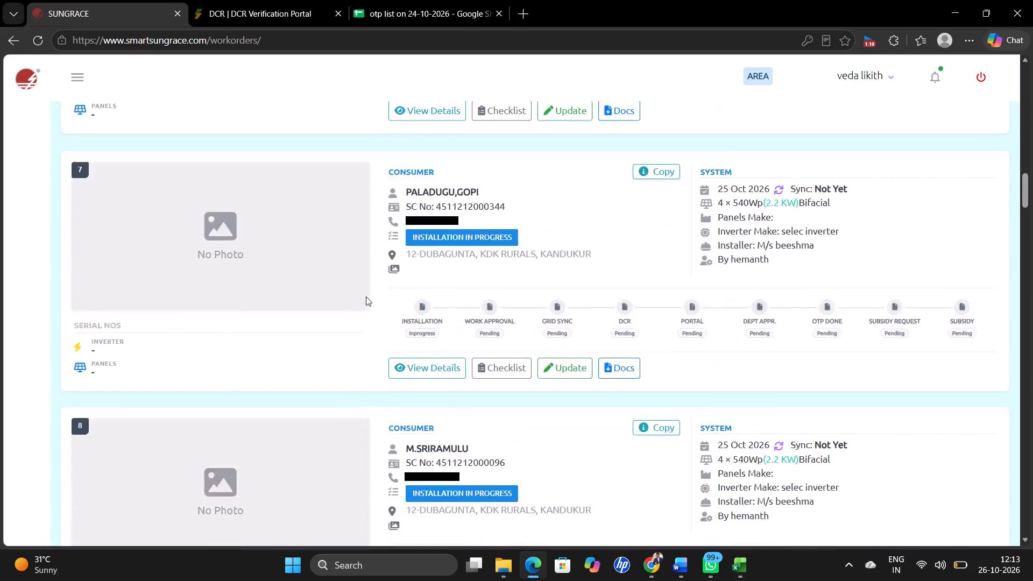
scroll(366, 296, down, 3)
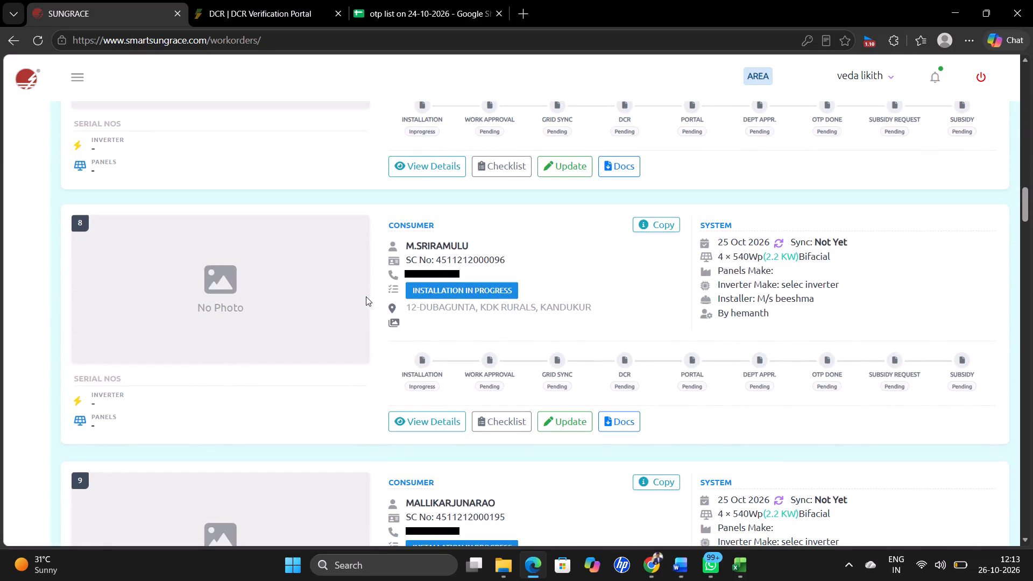
scroll(366, 296, down, 18)
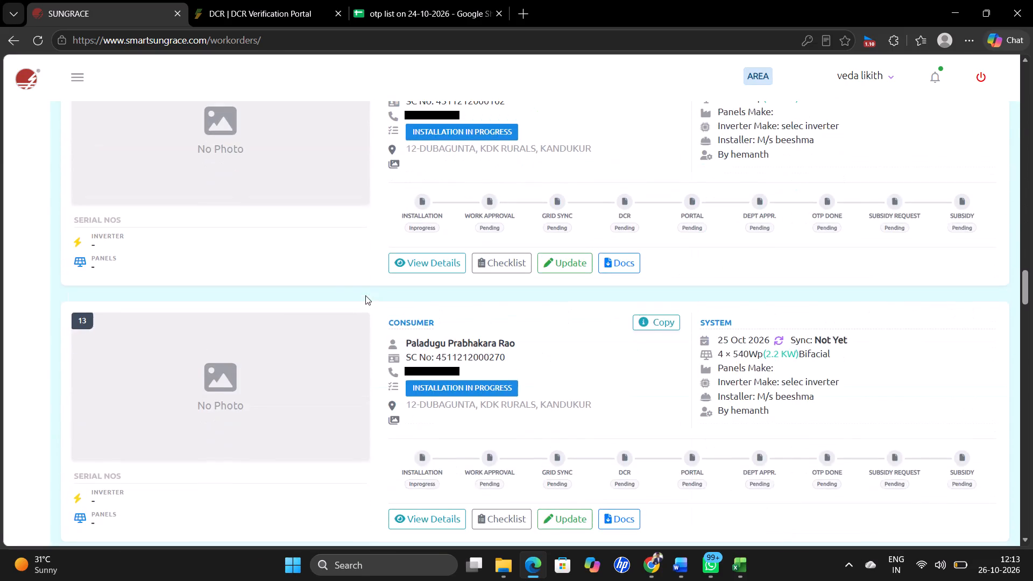
scroll(365, 295, up, 20)
scroll(365, 295, up, 15)
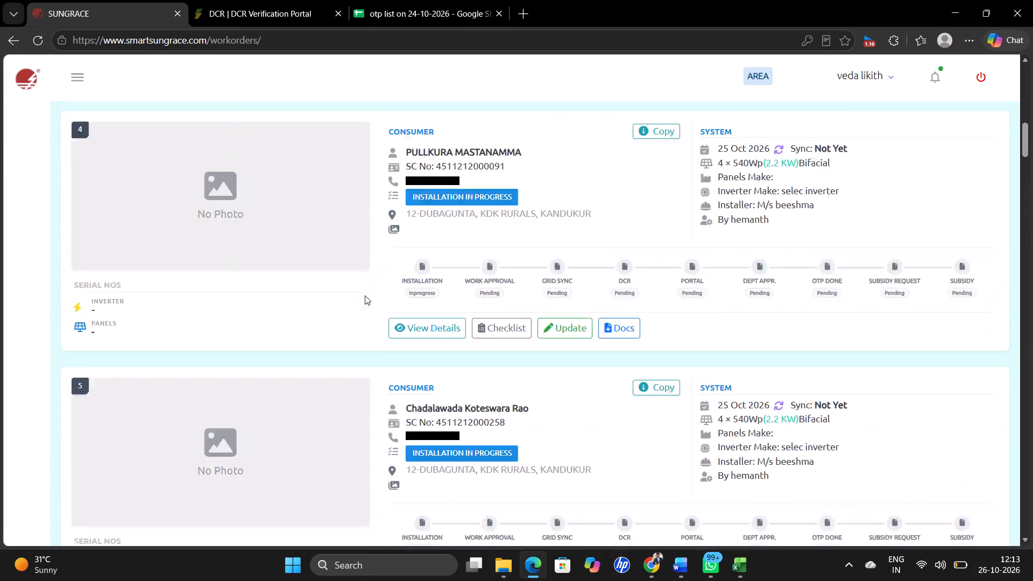
scroll(365, 295, up, 17)
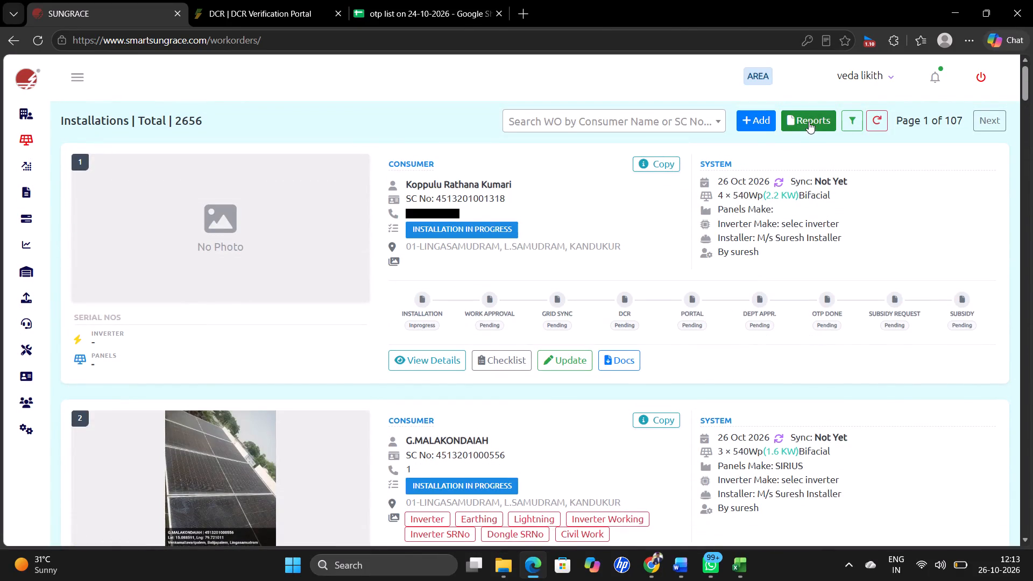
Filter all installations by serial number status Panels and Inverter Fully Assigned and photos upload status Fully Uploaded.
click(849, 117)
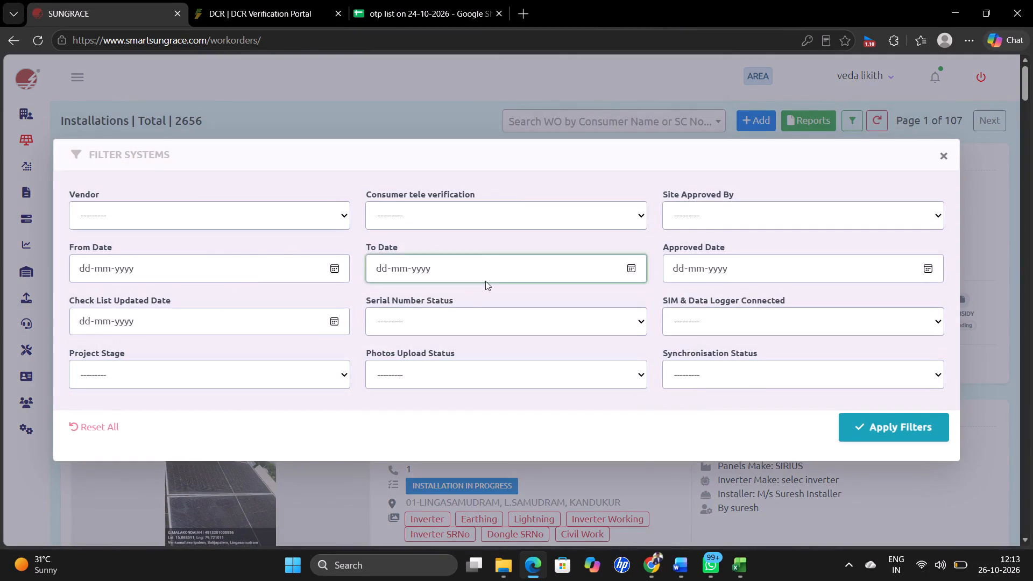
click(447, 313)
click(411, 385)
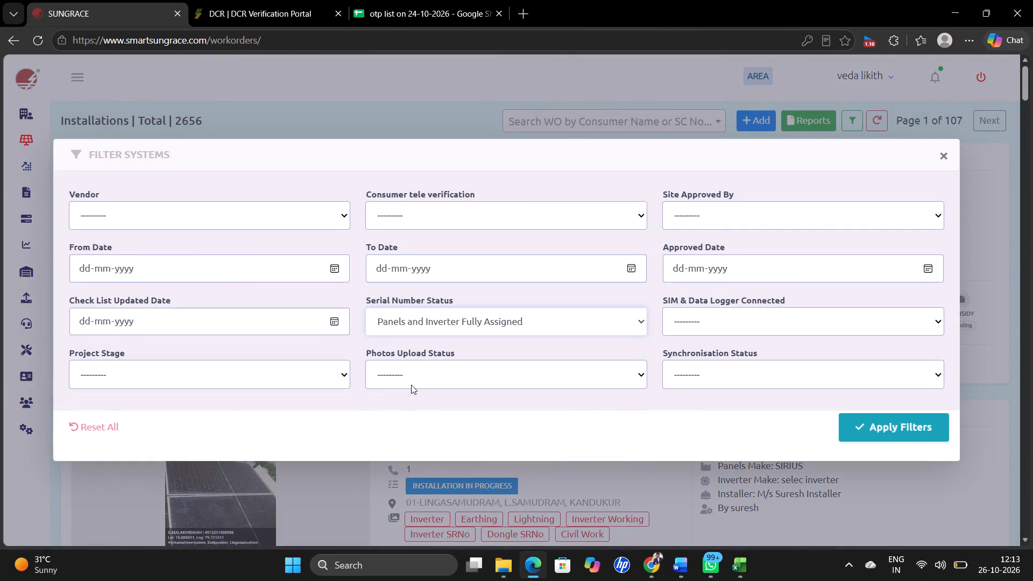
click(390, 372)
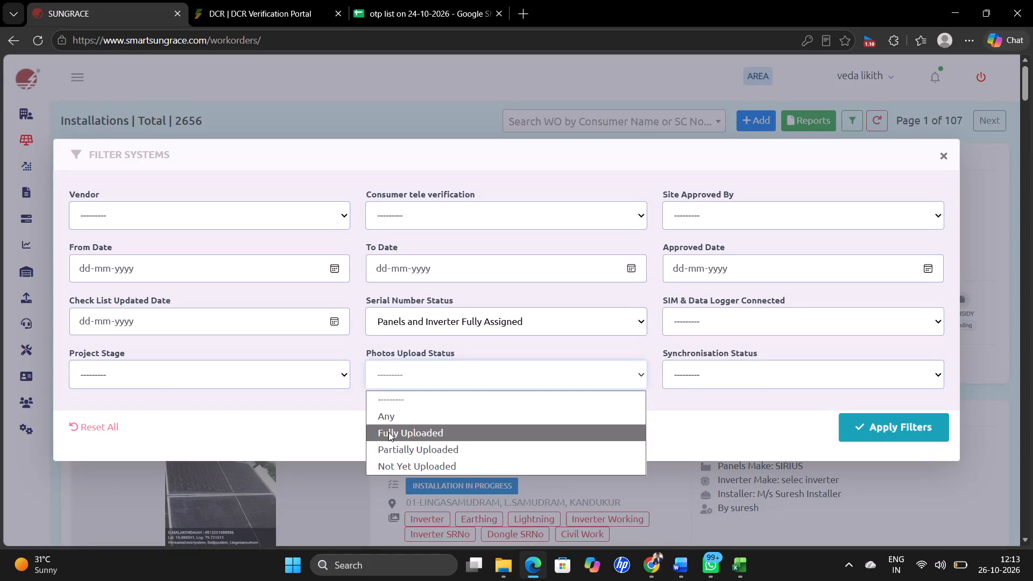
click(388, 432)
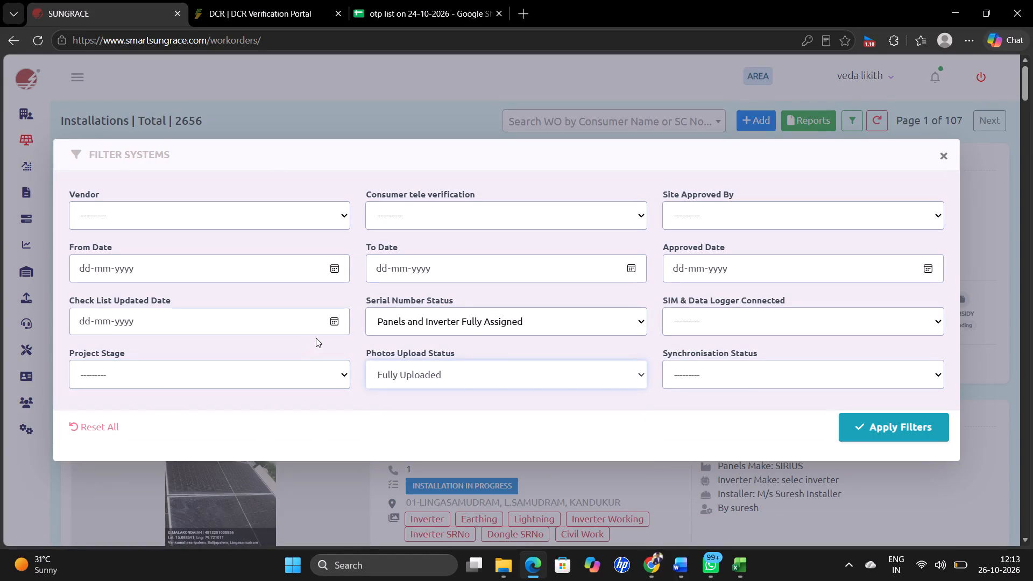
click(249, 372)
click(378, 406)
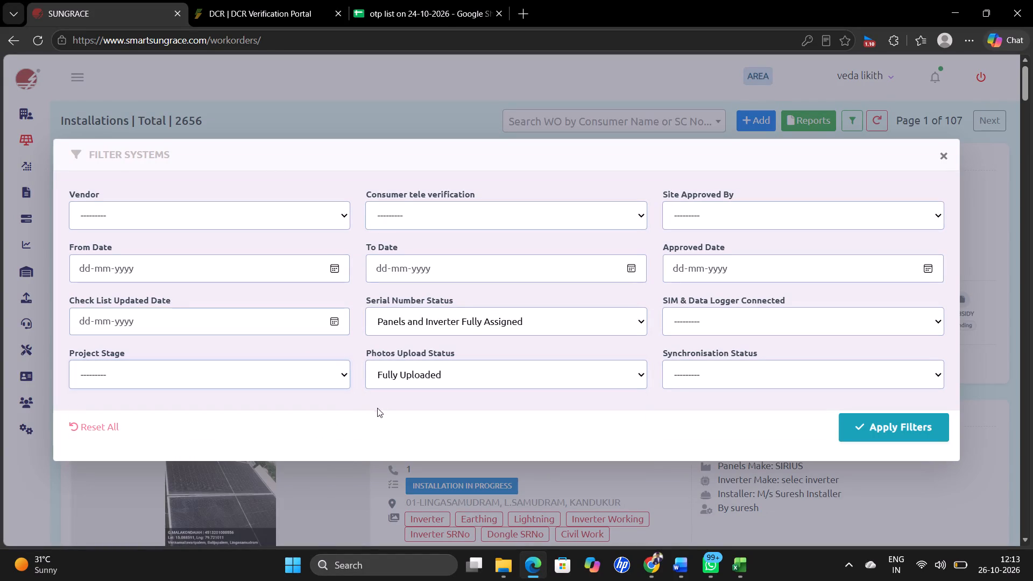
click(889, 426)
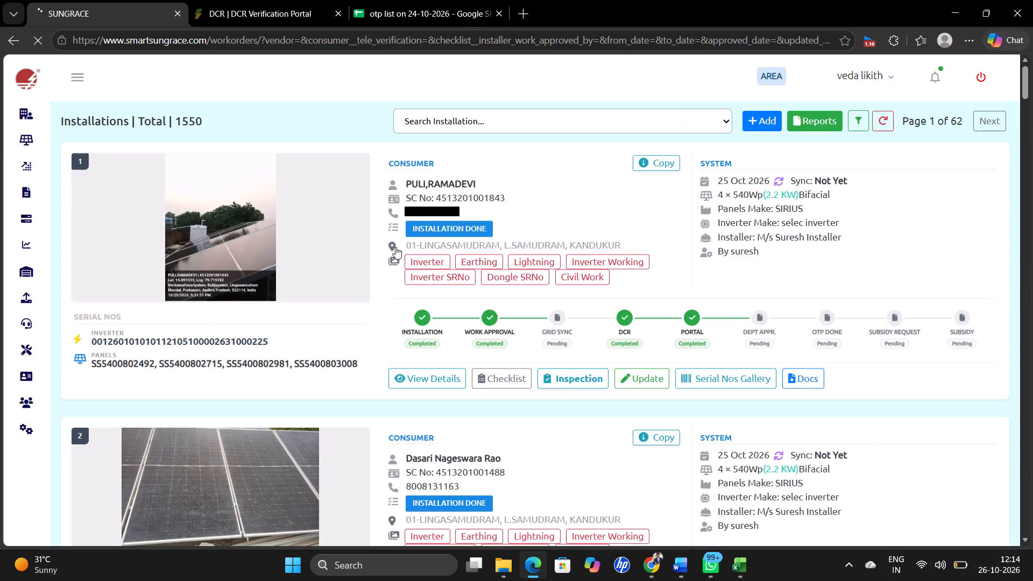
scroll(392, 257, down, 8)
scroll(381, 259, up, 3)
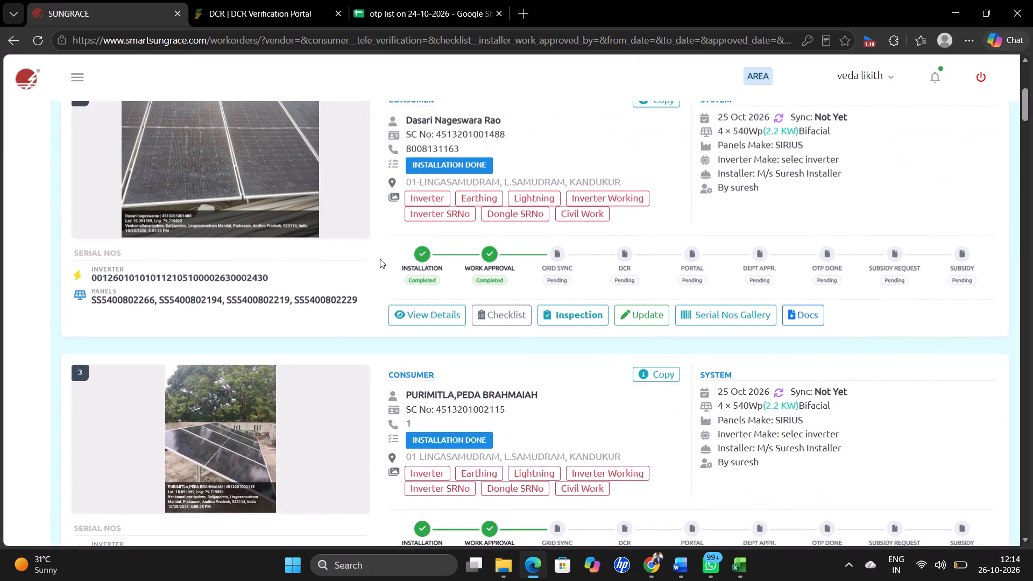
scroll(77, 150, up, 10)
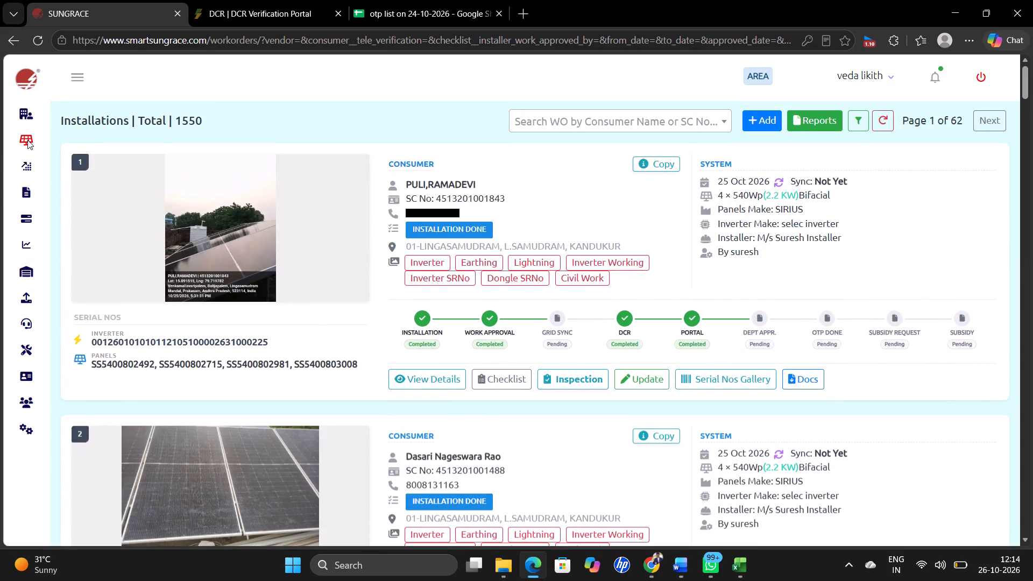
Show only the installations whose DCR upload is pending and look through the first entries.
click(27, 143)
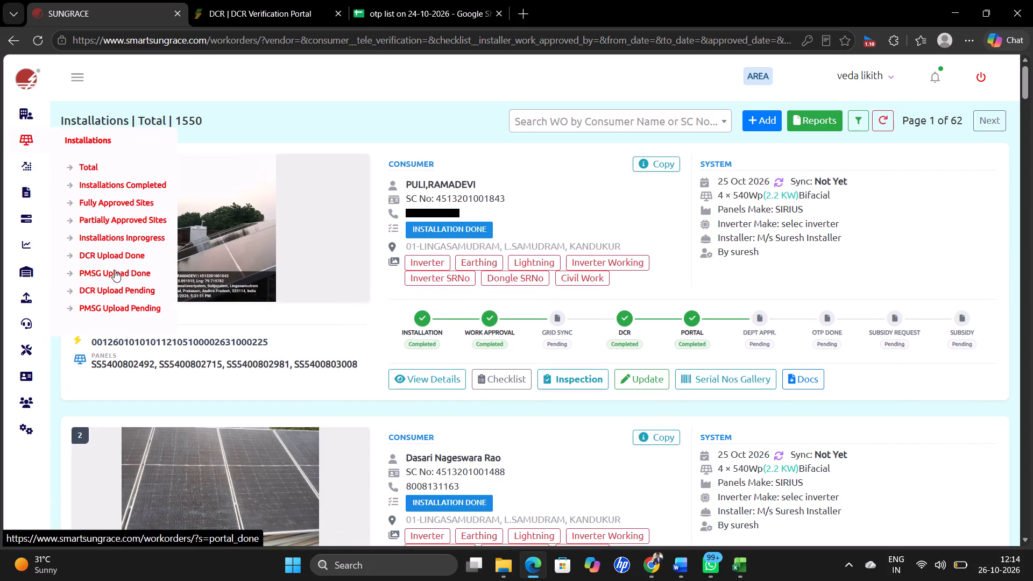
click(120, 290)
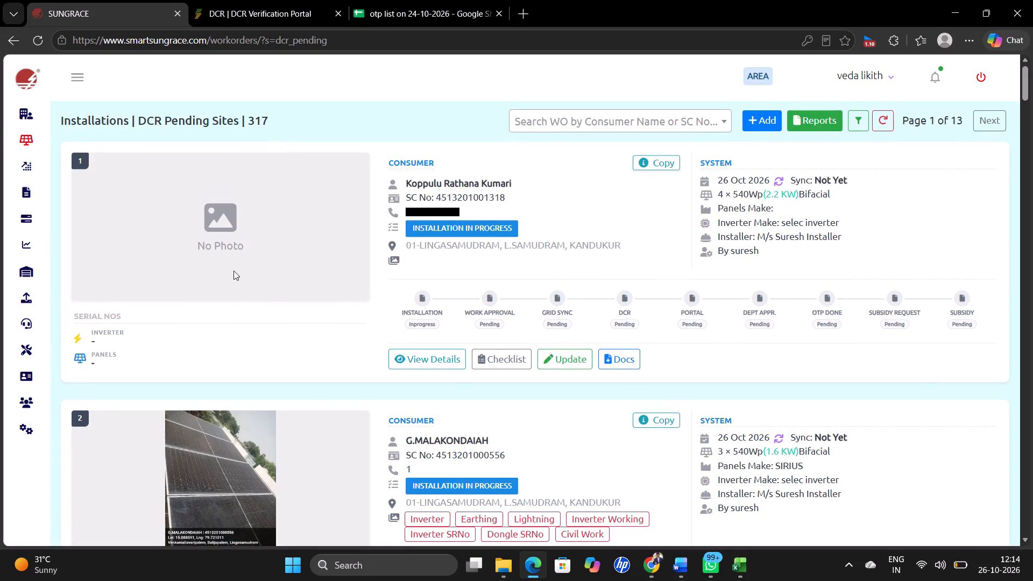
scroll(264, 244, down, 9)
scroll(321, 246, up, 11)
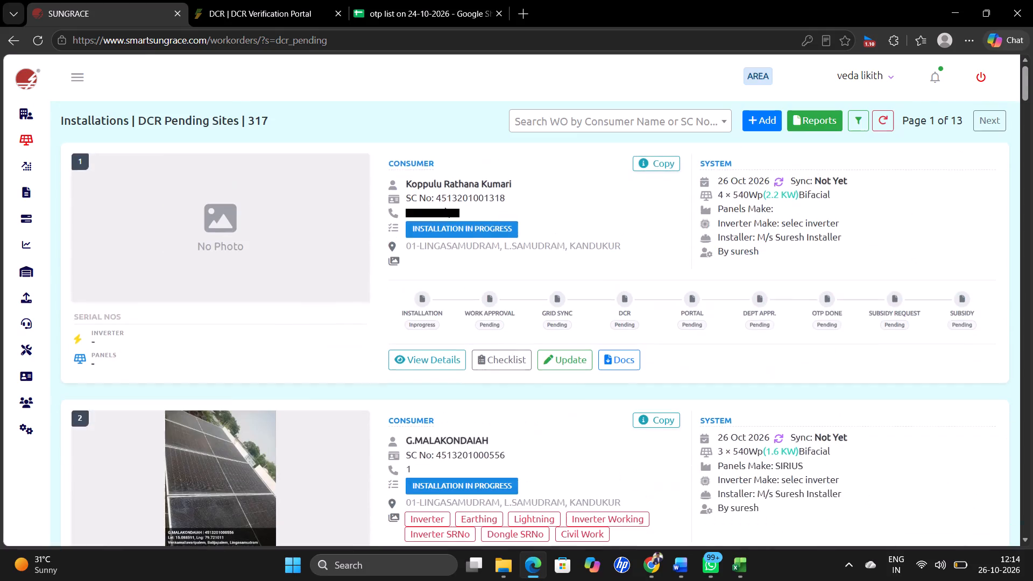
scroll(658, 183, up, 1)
From the DCR pending list, apply a filter for Panels and Inverter Fully Assigned serial numbers and Fully Uploaded photos.
click(846, 119)
click(854, 120)
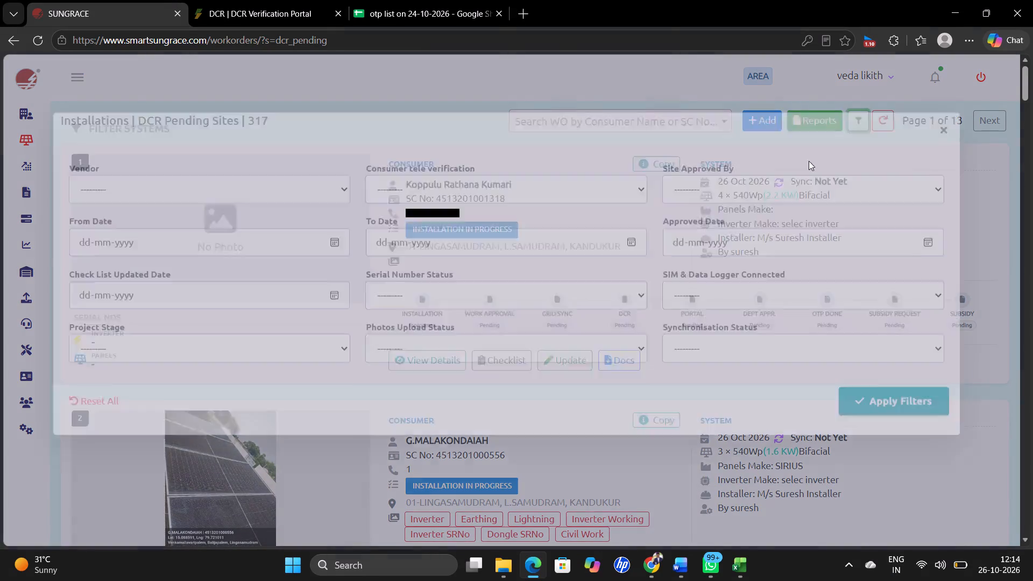
click(487, 327)
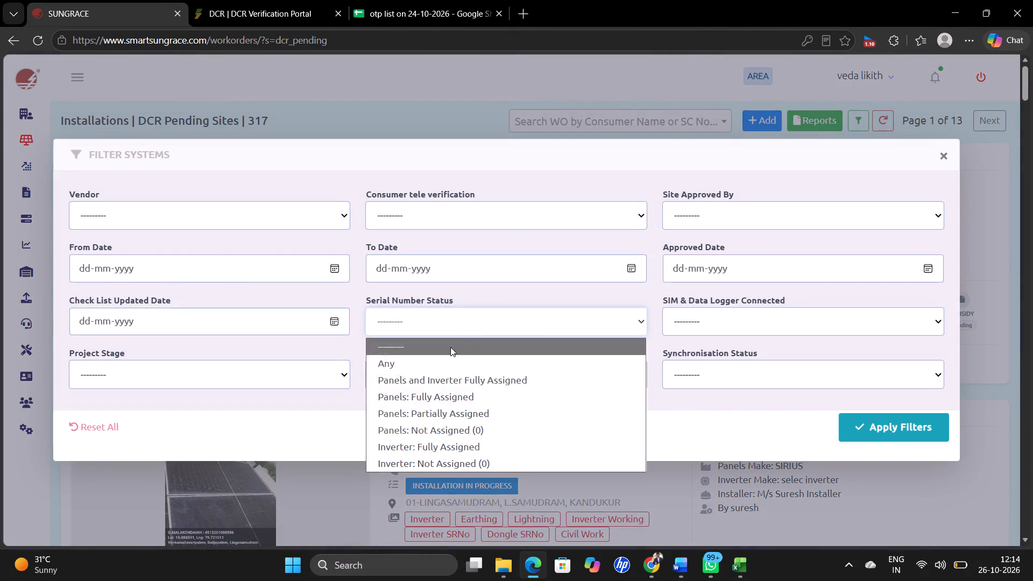
click(442, 385)
click(462, 371)
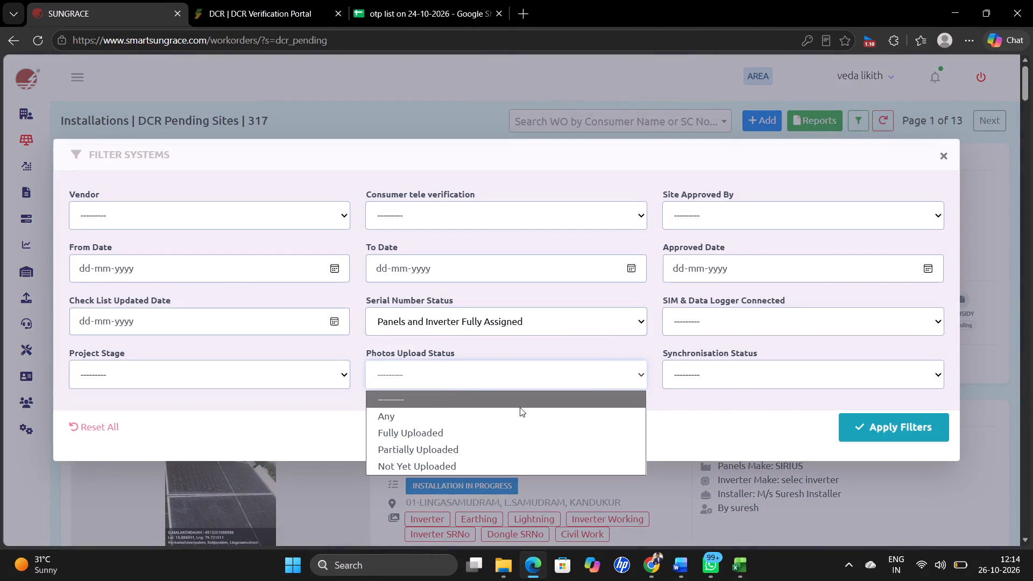
click(498, 427)
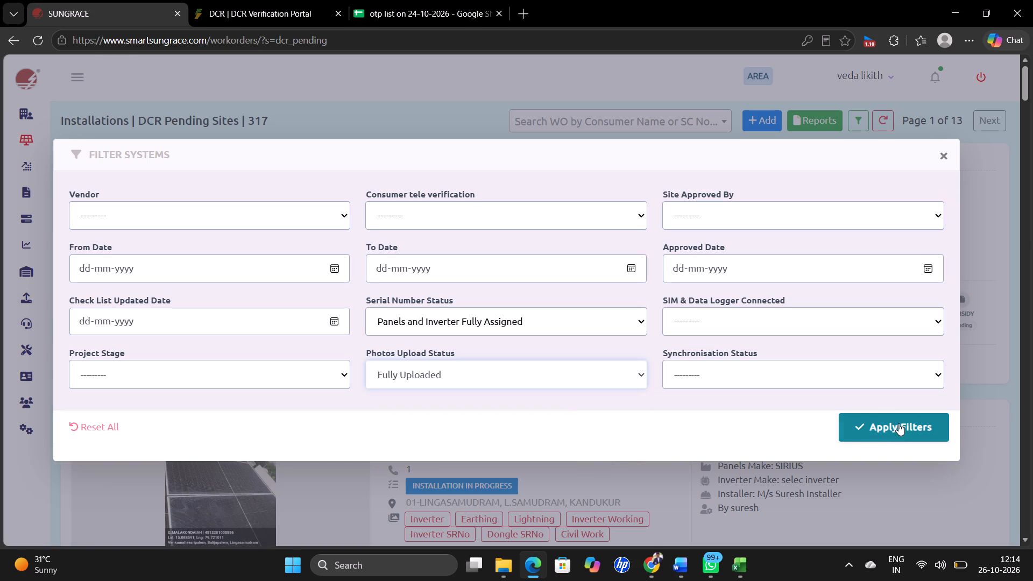
click(859, 423)
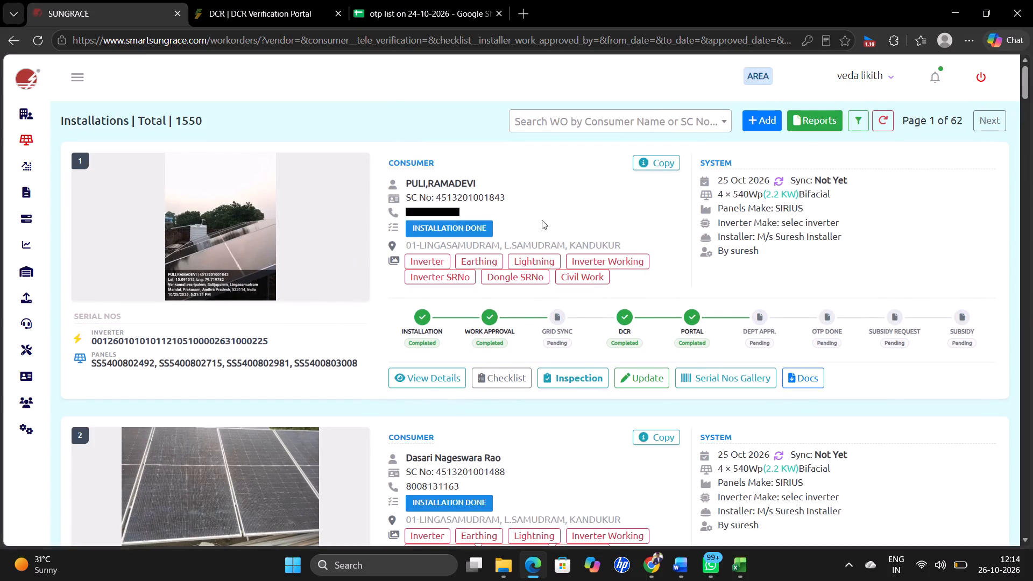
Find filtered work orders with DCR pending and check the third and second entries' quick-copy details for a ULA number.
scroll(471, 237, down, 2)
scroll(362, 212, down, 8)
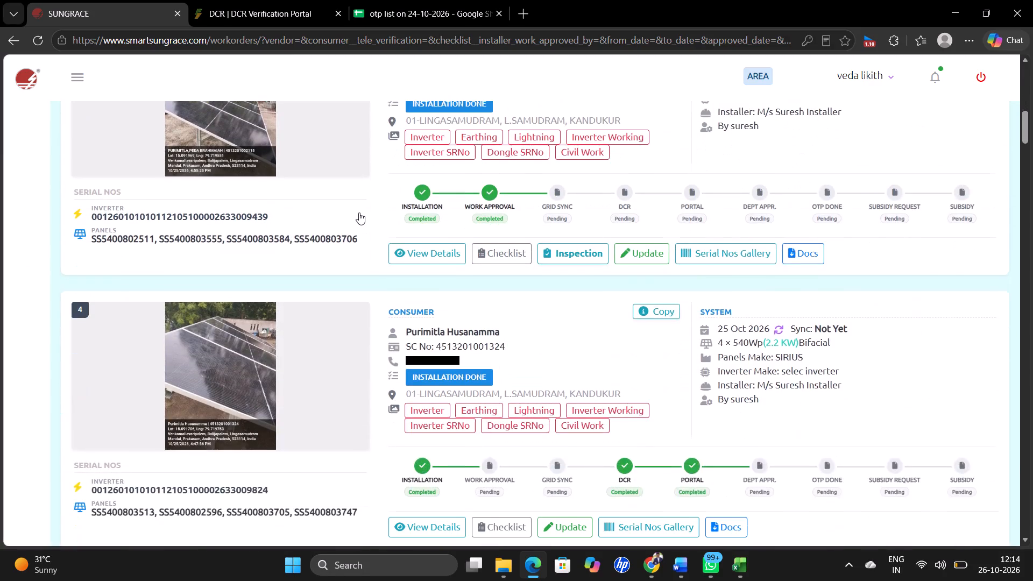
scroll(359, 212, up, 2)
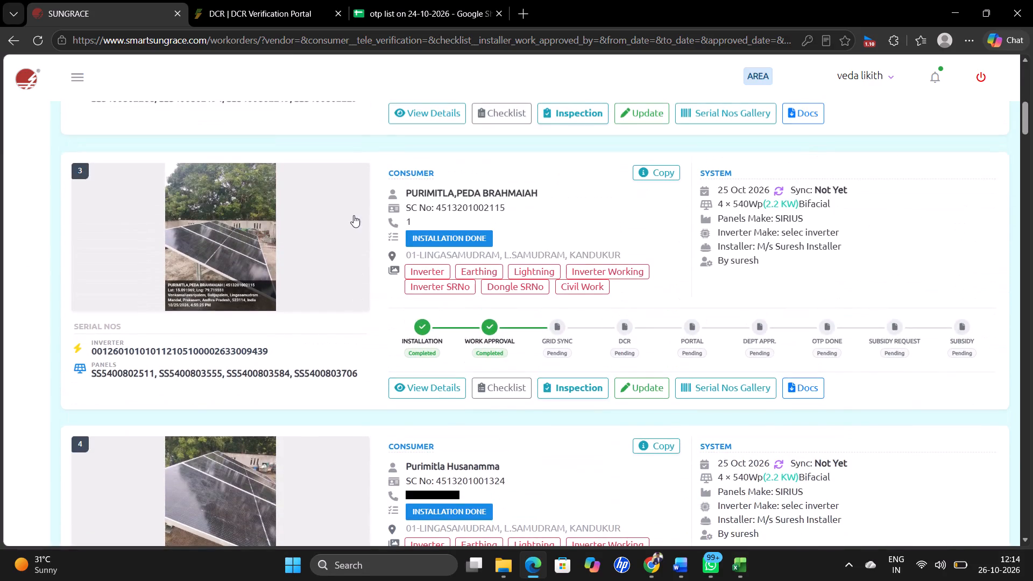
click(650, 172)
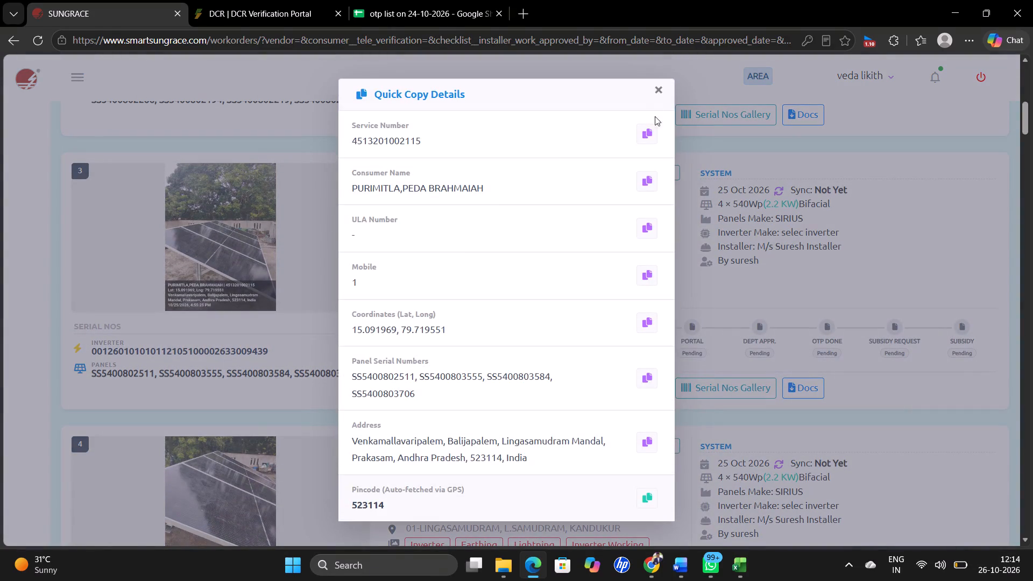
click(664, 95)
scroll(602, 153, up, 4)
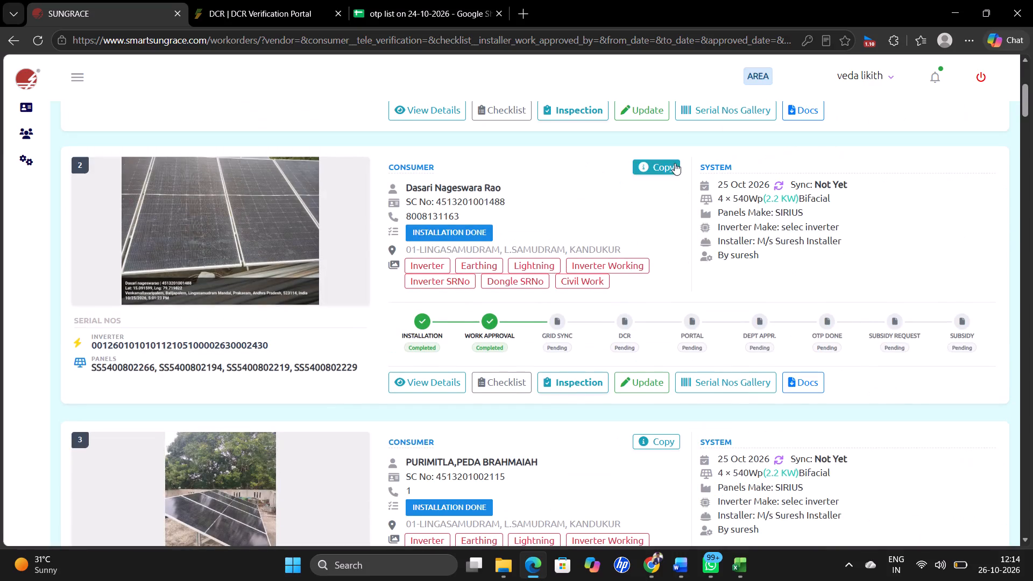
click(675, 159)
click(636, 167)
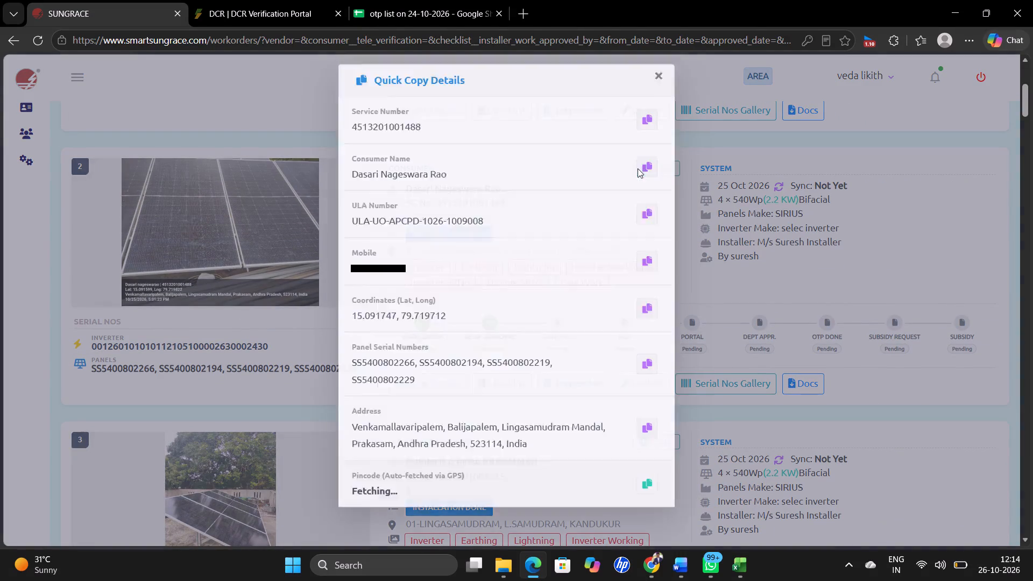
click(662, 92)
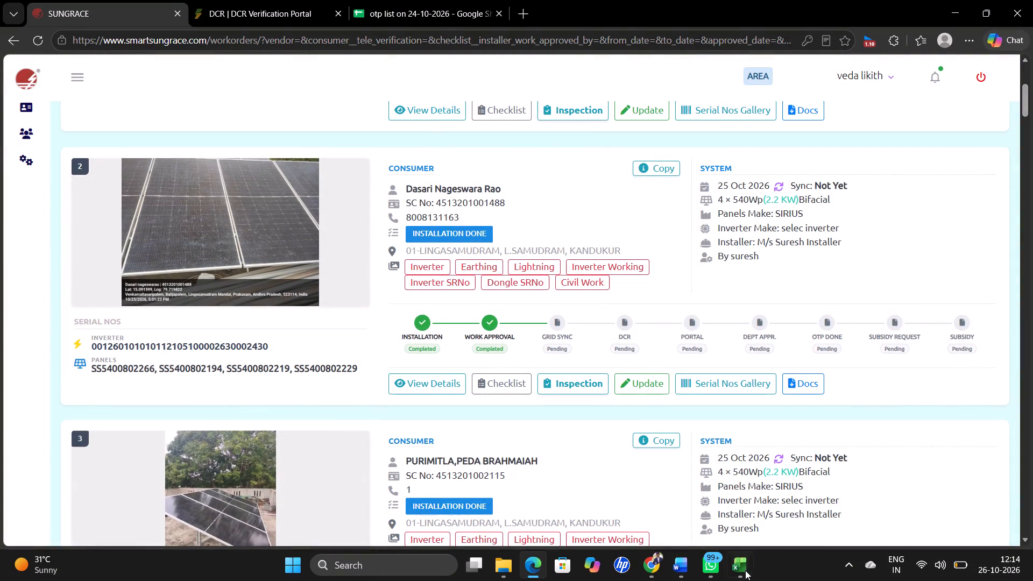
Switch to the installations report in Excel to check its listed sites, and return to SUNGRACE.
click(738, 511)
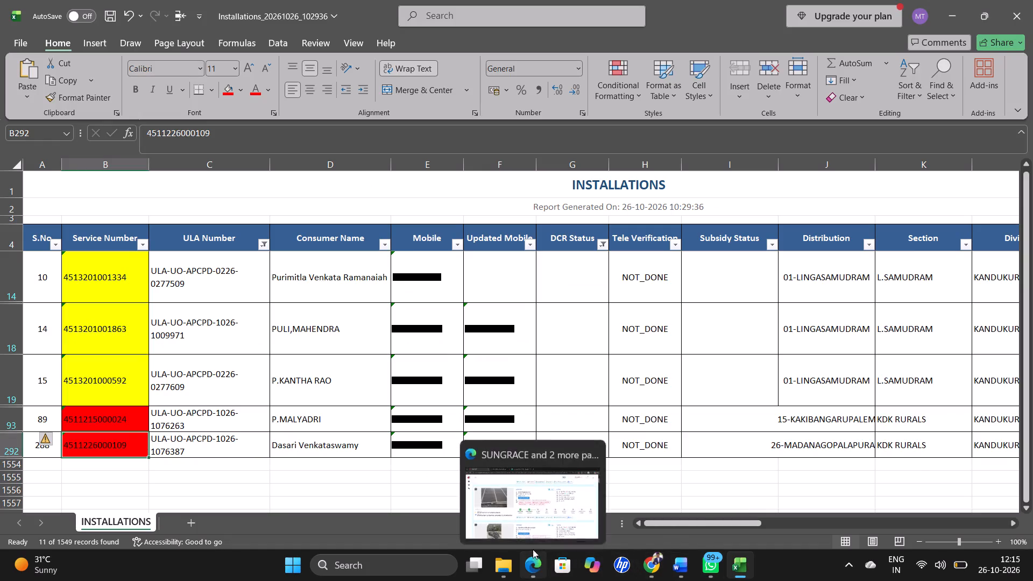
click(539, 517)
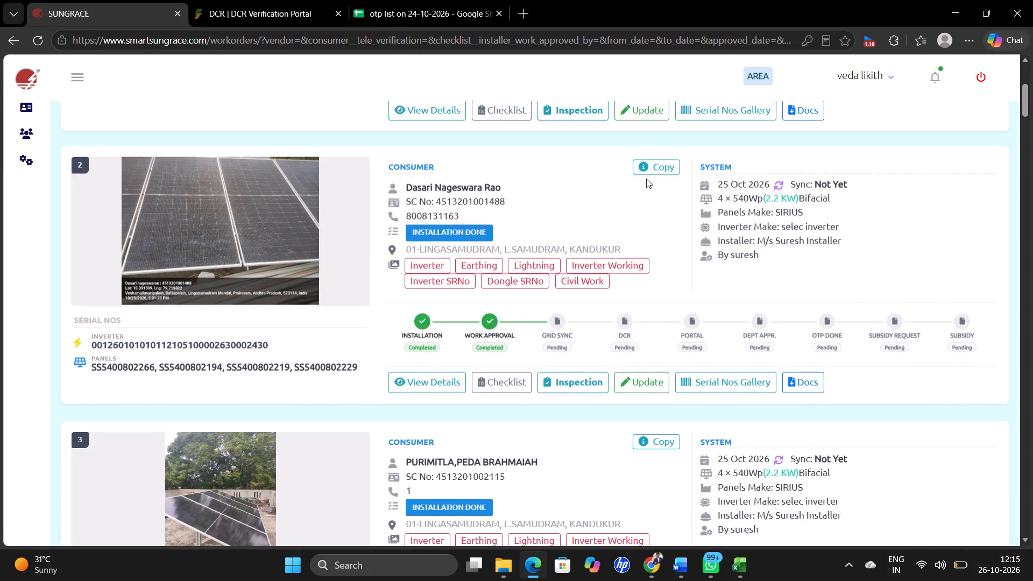
Copy the second SUNGRACE work order's ULA number and replace the Consumer Application Number in the B2C DCR form with it.
click(662, 166)
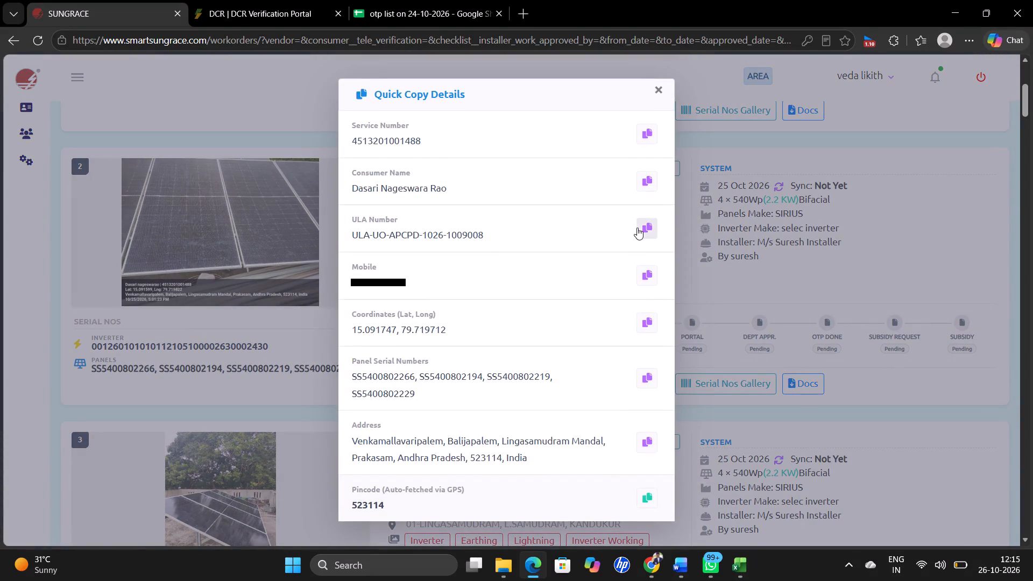
click(637, 228)
click(645, 133)
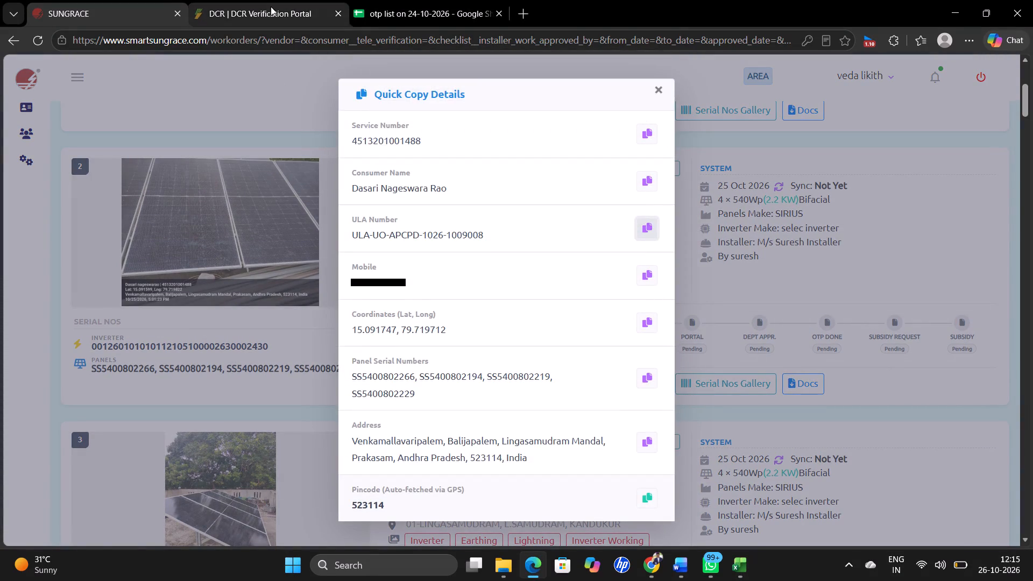
click(271, 6)
click(880, 220)
scroll(684, 236, up, 2)
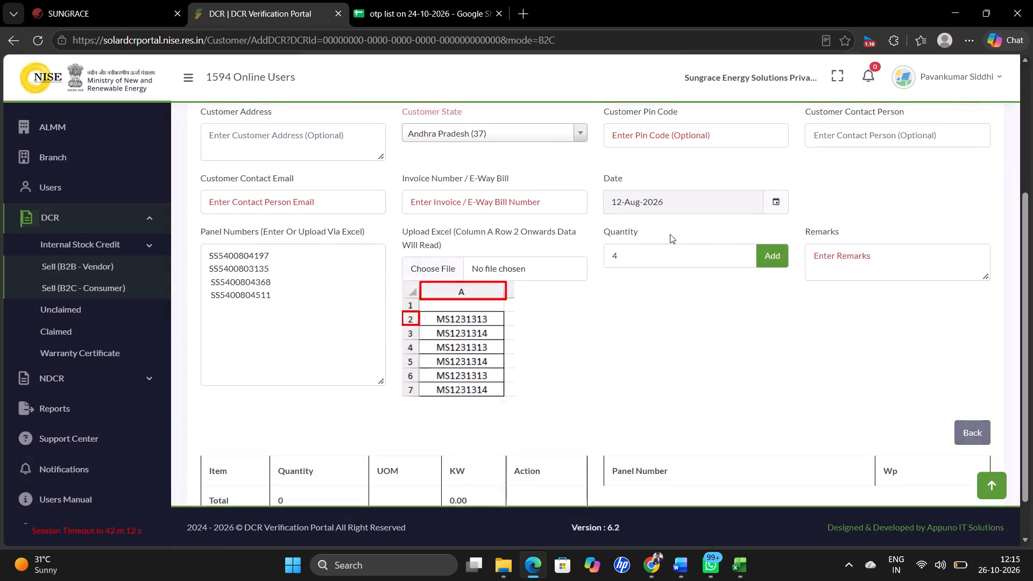
scroll(670, 234, up, 1)
drag(543, 256, 376, 259)
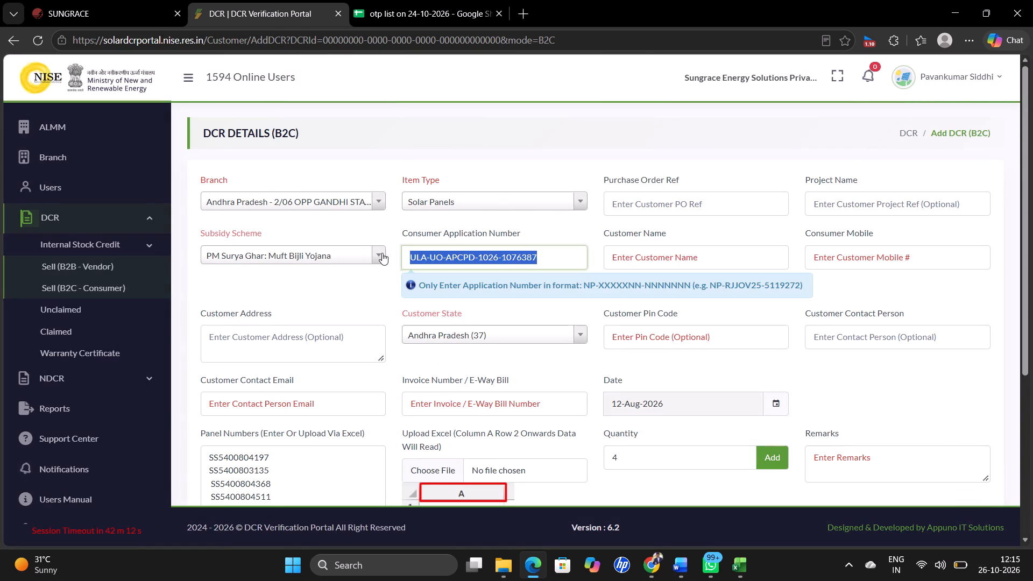
key(ctrl+v)
click(52, 0)
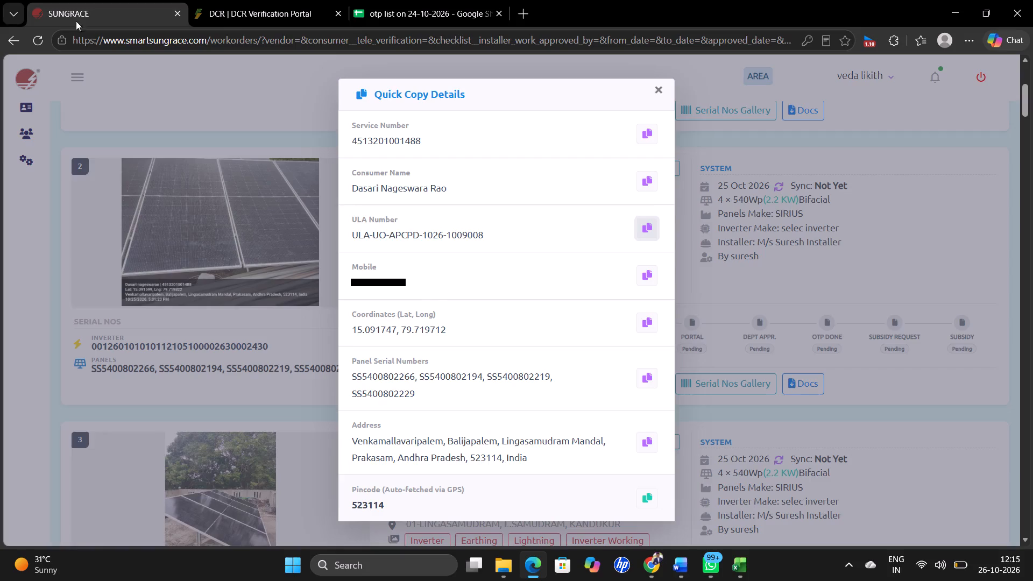
click(642, 379)
click(634, 136)
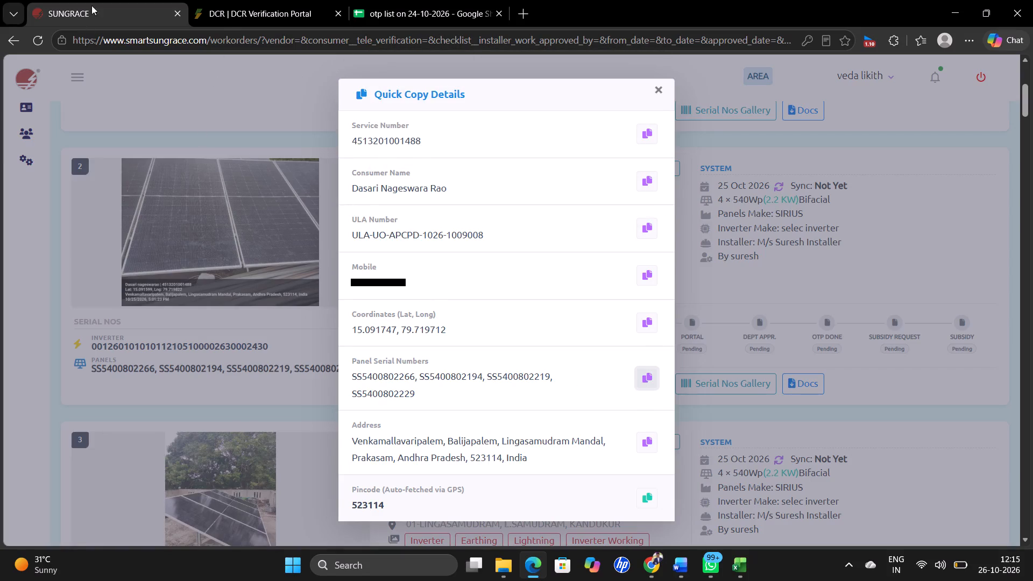
click(94, 1)
click(310, 12)
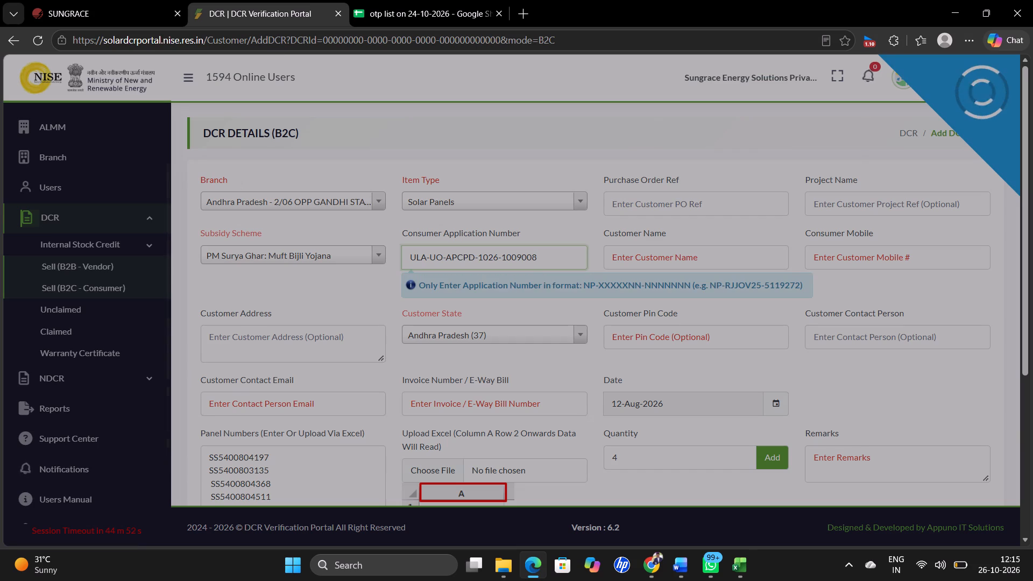
scroll(287, 473, down, 1)
drag(284, 431, 202, 379)
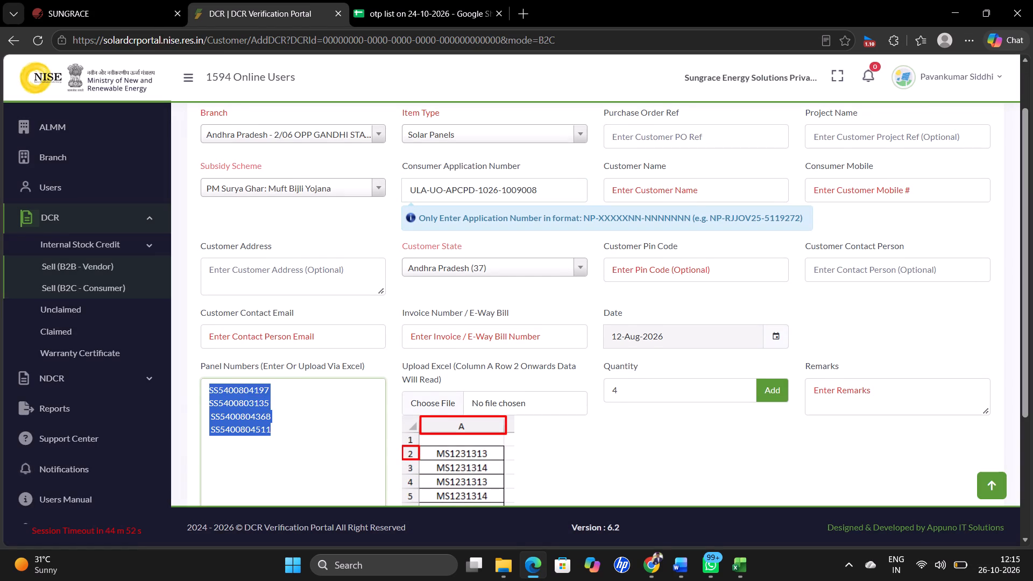
drag(202, 379, 192, 386)
key(BackSpace)
key(ctrl+v)
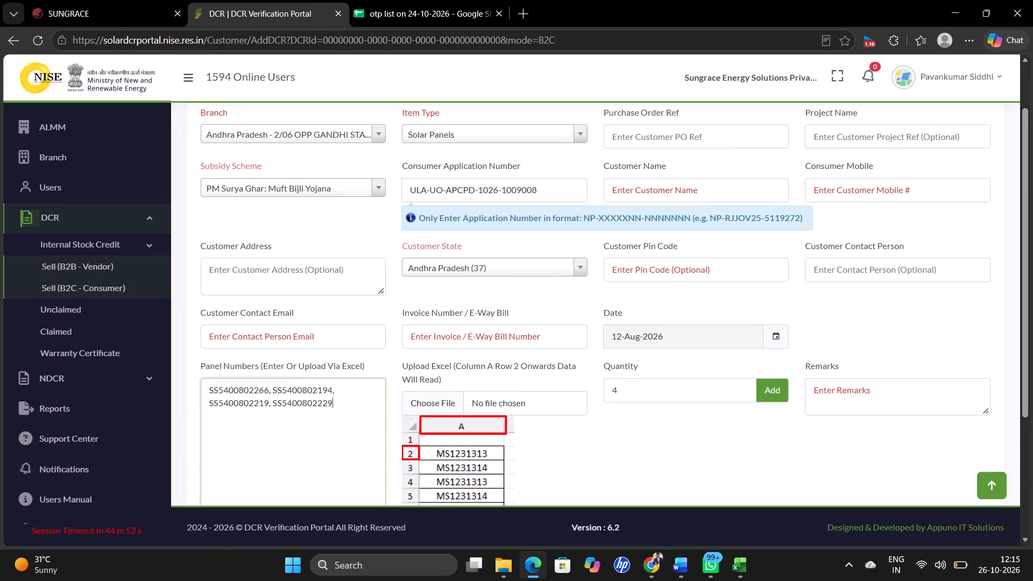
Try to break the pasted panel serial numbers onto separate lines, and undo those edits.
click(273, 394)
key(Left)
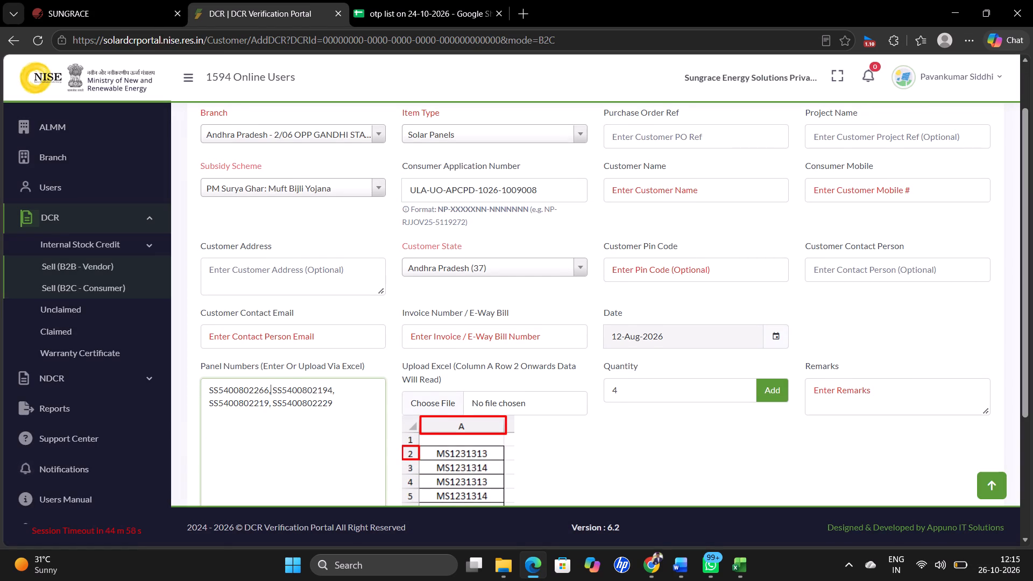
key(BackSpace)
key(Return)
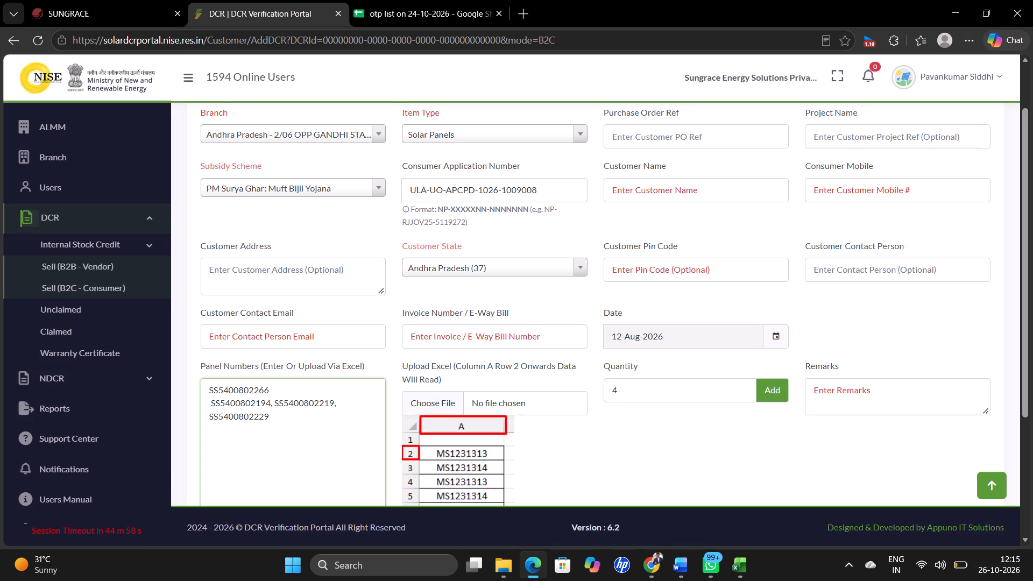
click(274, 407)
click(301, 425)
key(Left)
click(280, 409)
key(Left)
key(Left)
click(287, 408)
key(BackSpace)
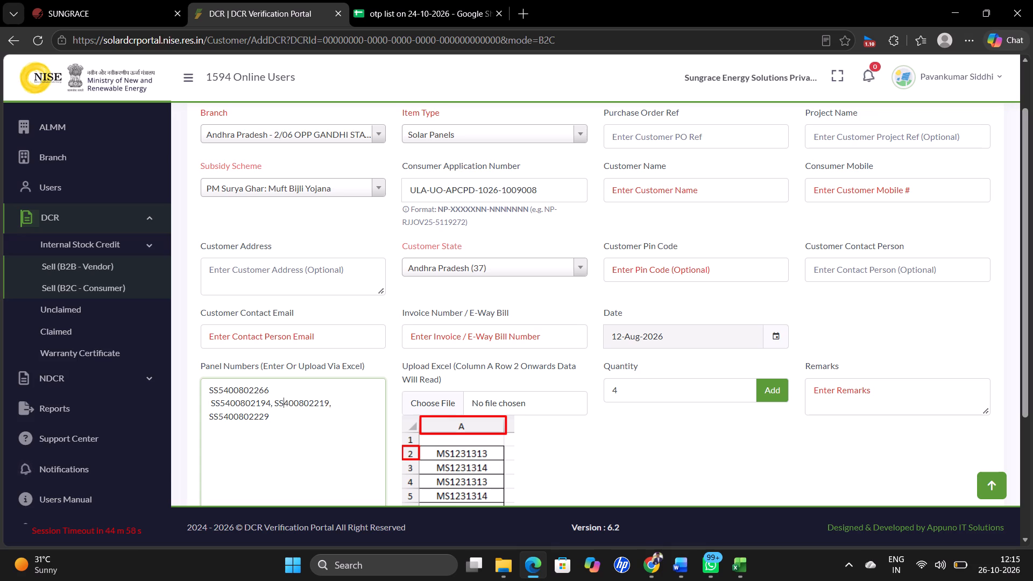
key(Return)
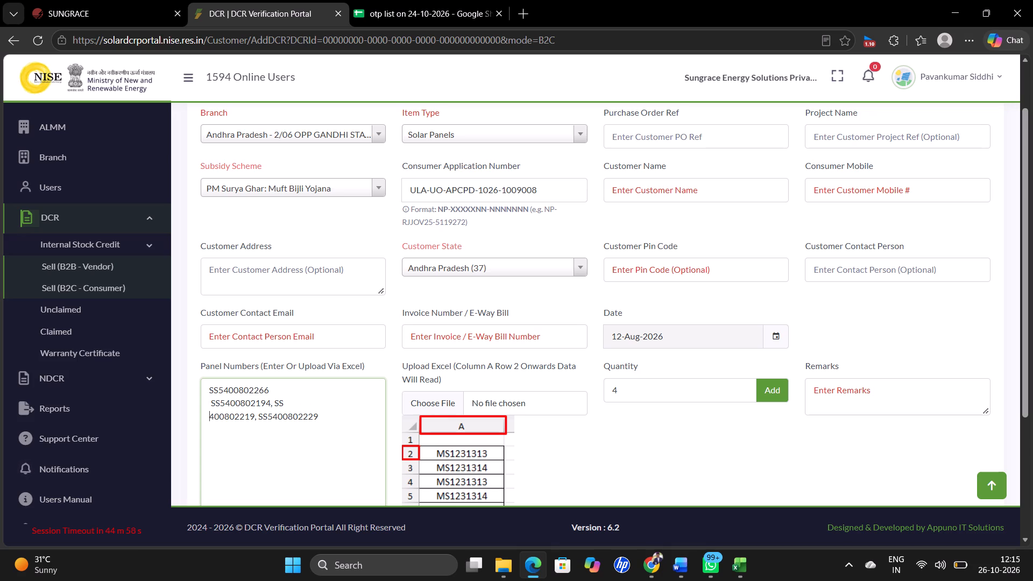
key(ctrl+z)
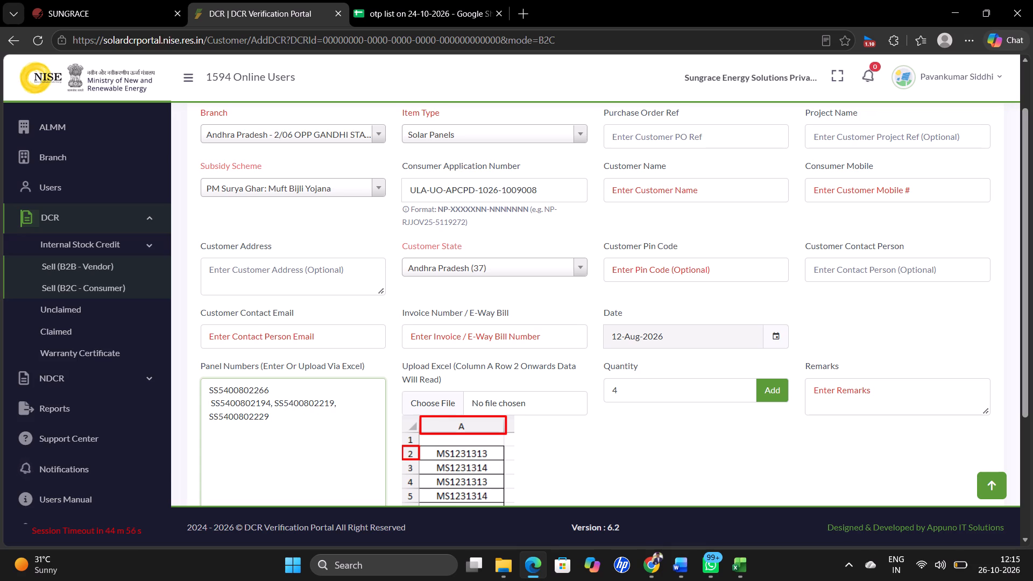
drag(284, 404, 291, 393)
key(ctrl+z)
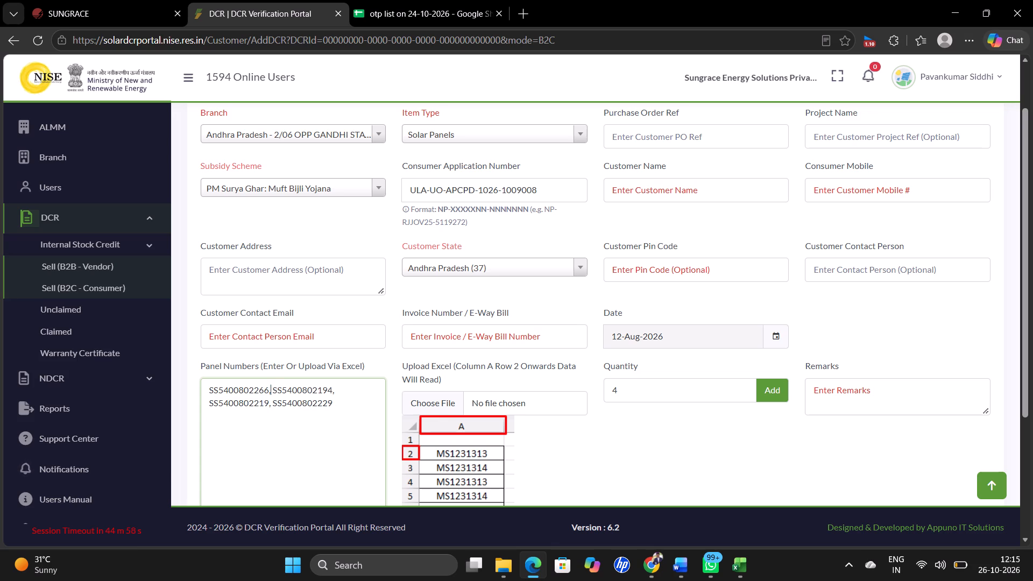
Remove the commas between the four panel serial numbers and place each serial on its own line.
key(BackSpace)
key(Return)
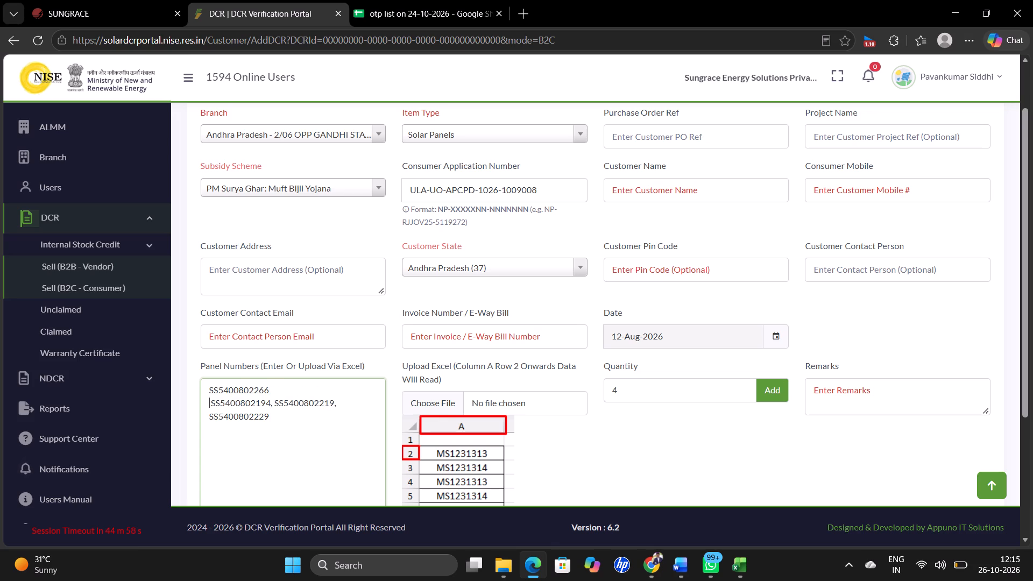
click(271, 402)
key(Right)
key(BackSpace)
key(Return)
click(273, 419)
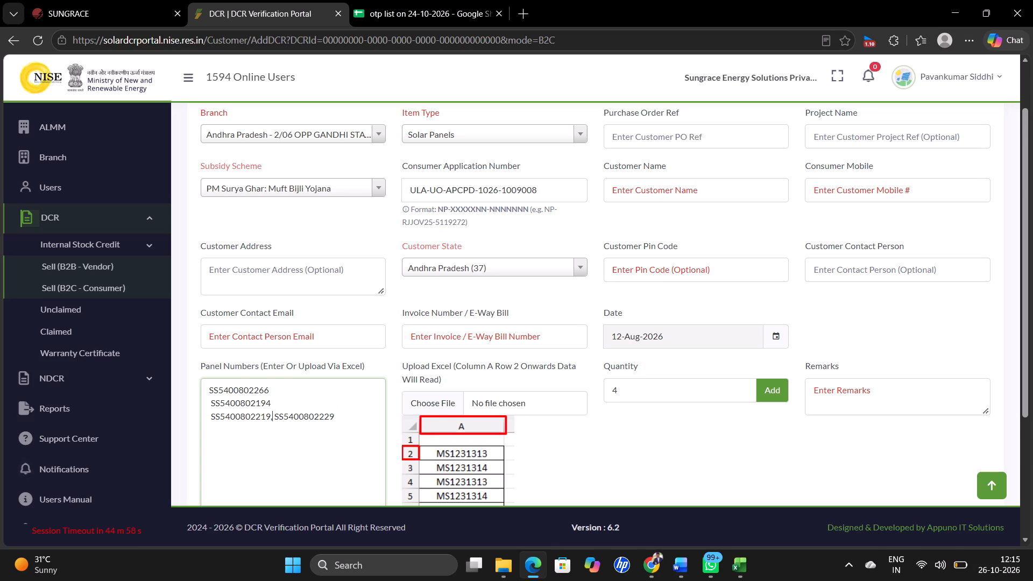
key(BackSpace)
key(Return)
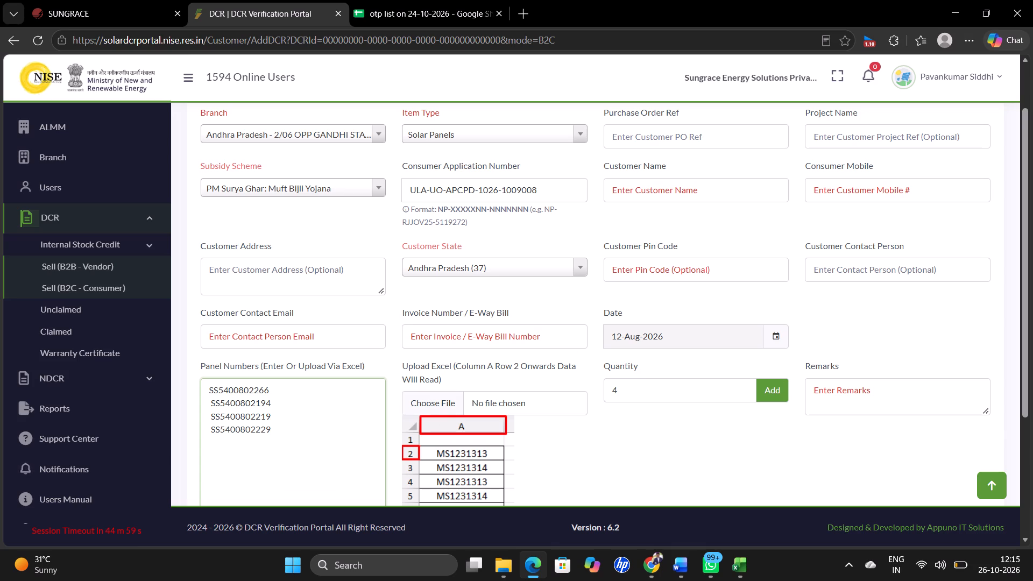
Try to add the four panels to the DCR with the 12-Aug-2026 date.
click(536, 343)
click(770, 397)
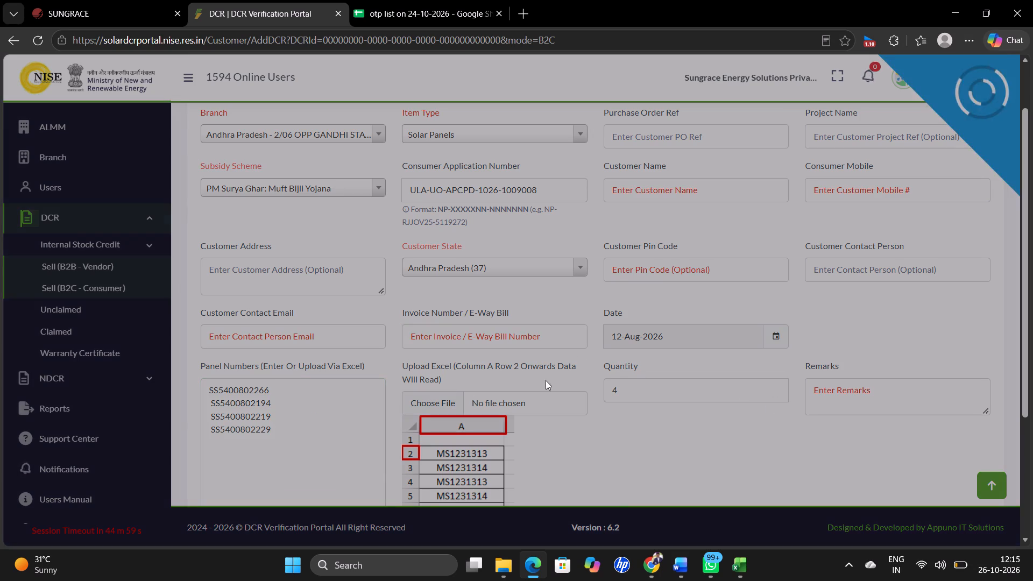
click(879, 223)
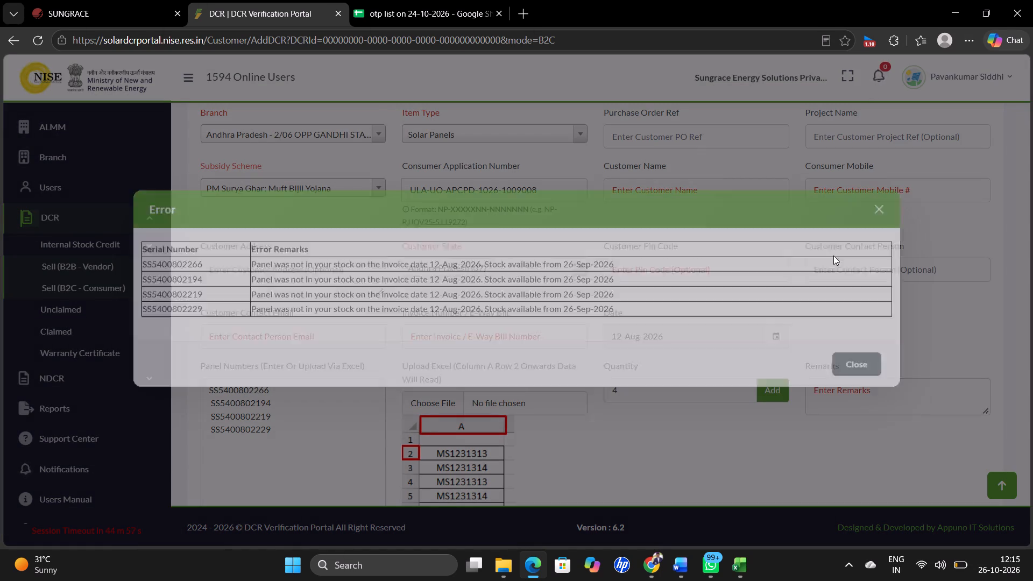
Set the DCR date to 30-Sep-2026 and add the four listed panels.
click(767, 339)
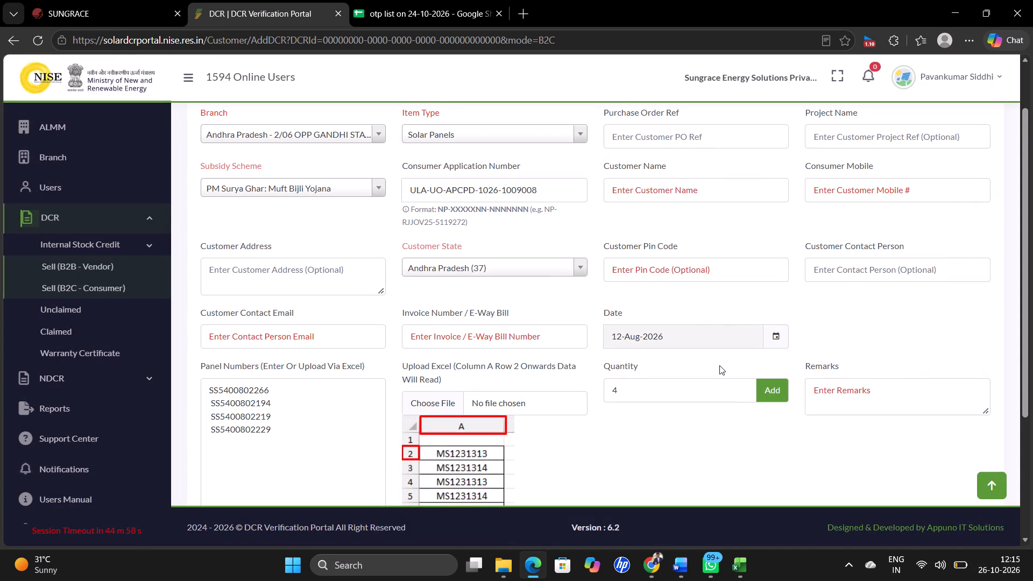
click(646, 330)
click(741, 367)
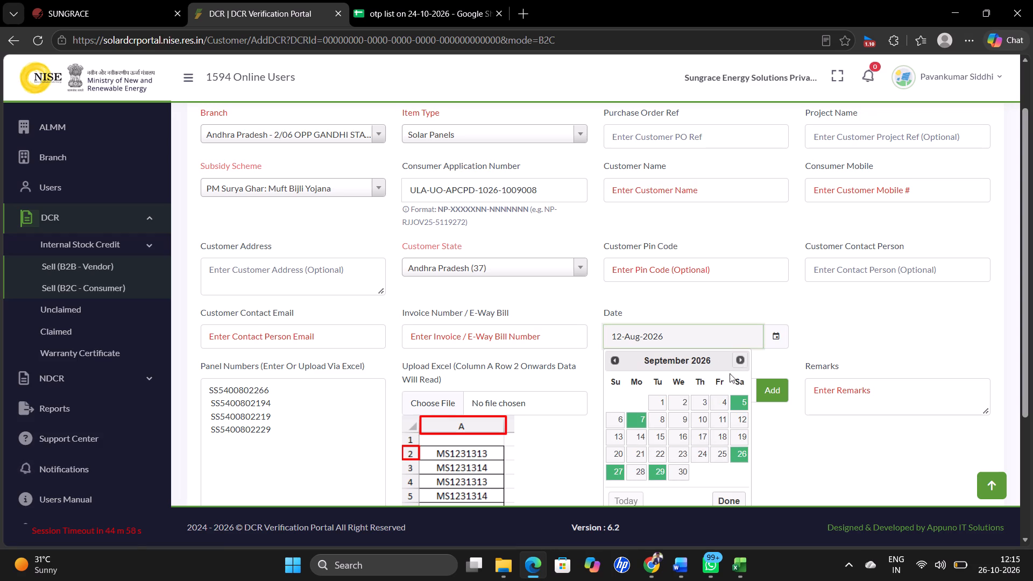
click(683, 475)
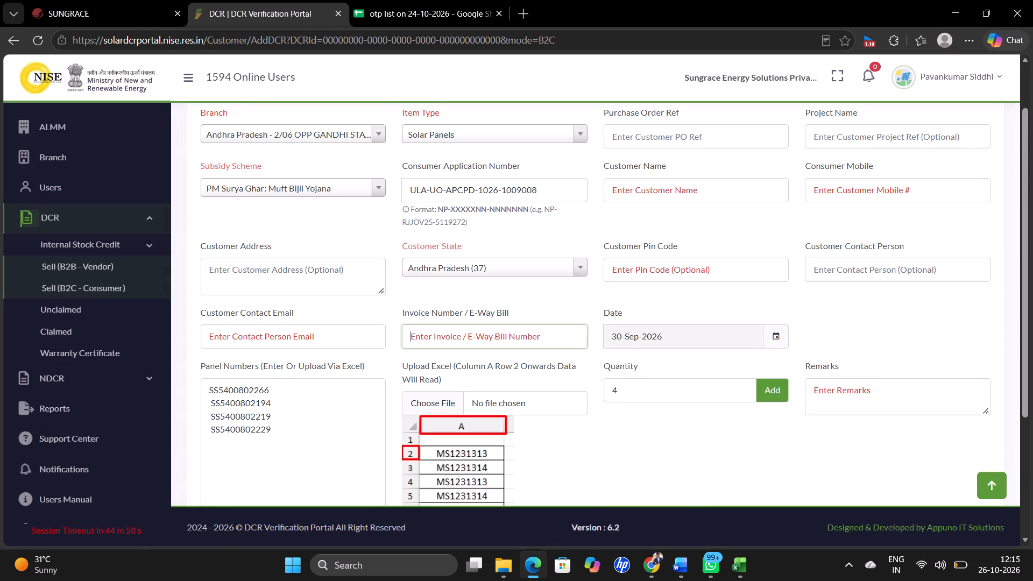
double_click(760, 395)
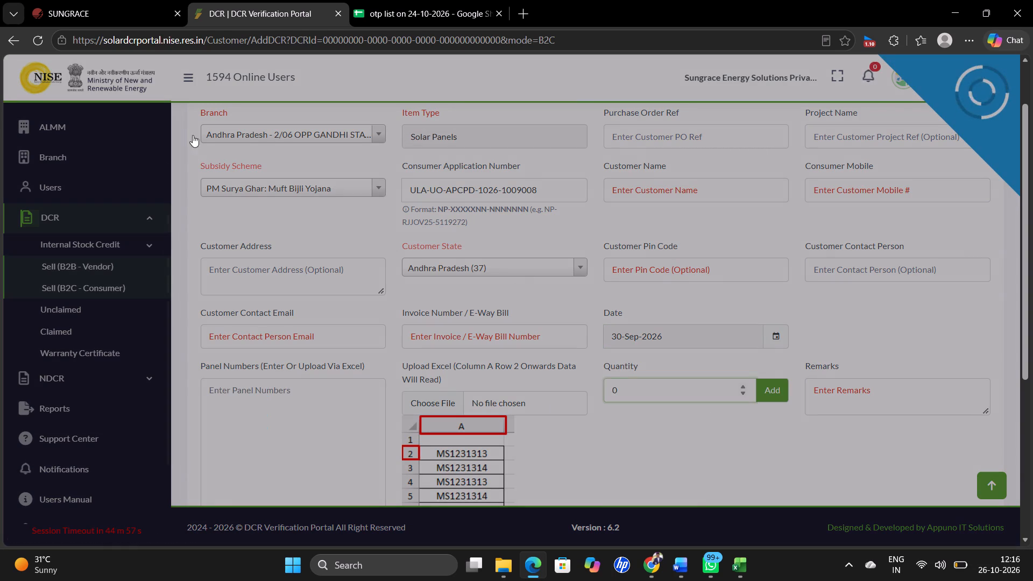
Copy the mobile number from the Kandukuru subsidy details document in Word into the DCR form's Consumer Mobile field.
scroll(576, 430, up, 3)
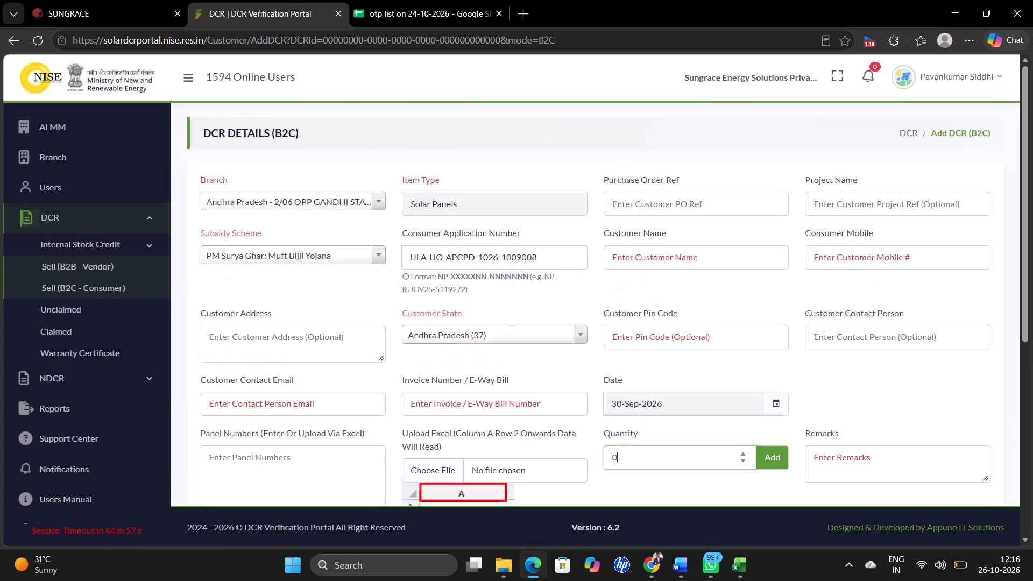
click(118, 14)
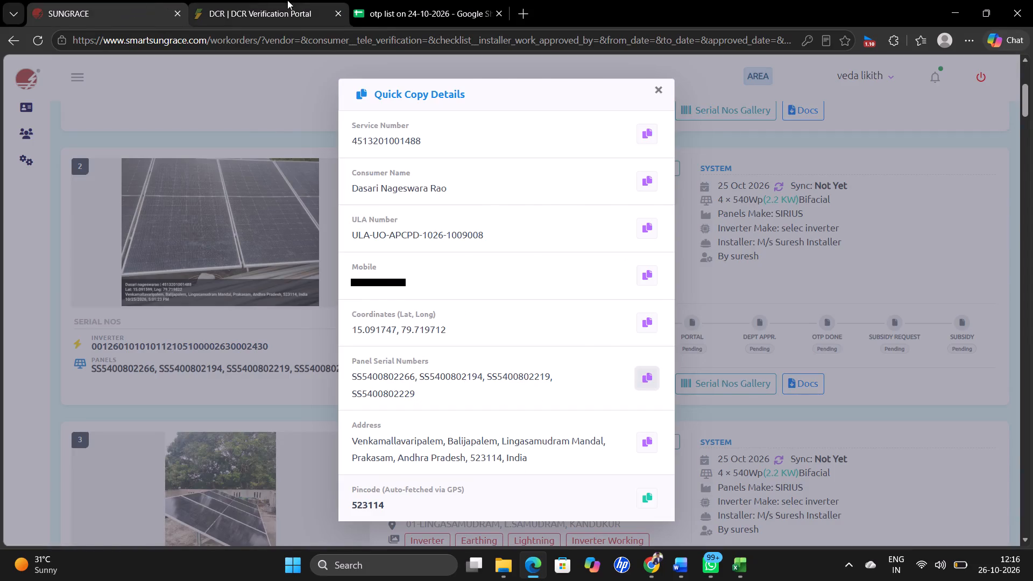
click(286, 1)
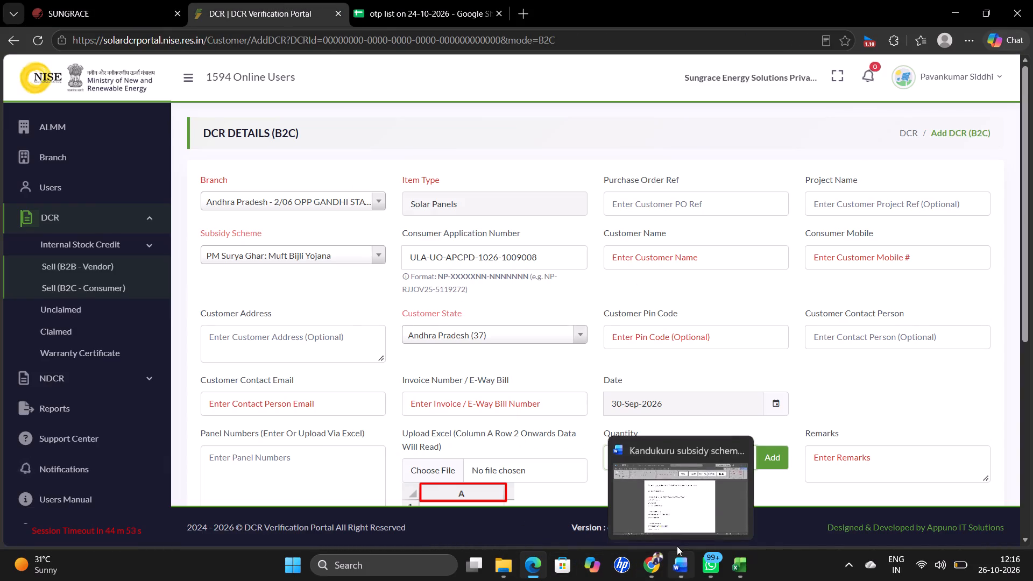
click(671, 516)
scroll(358, 370, down, 8)
scroll(363, 362, up, 4)
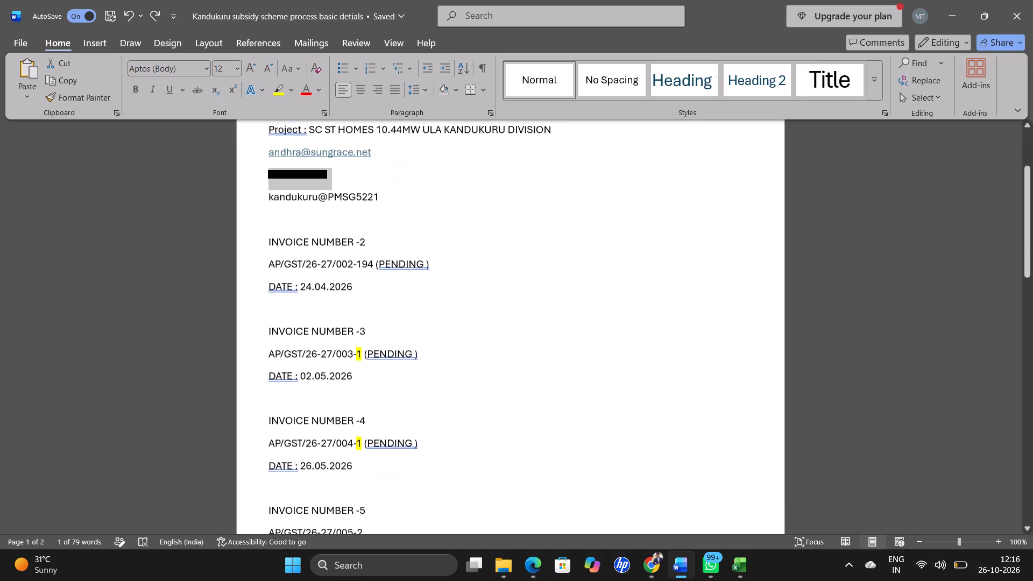
key(ctrl+c)
click(540, 509)
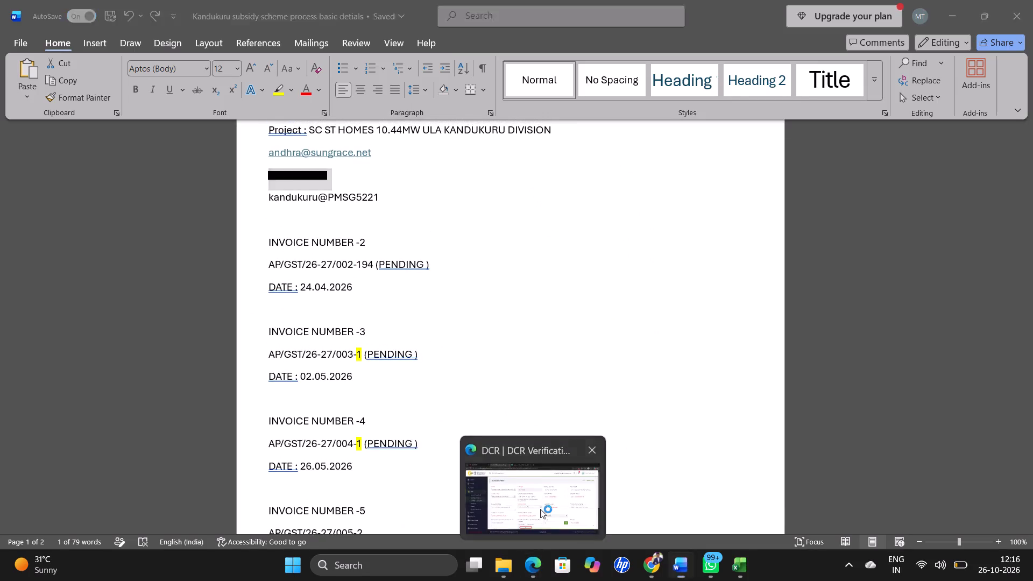
click(850, 263)
key(ctrl+v)
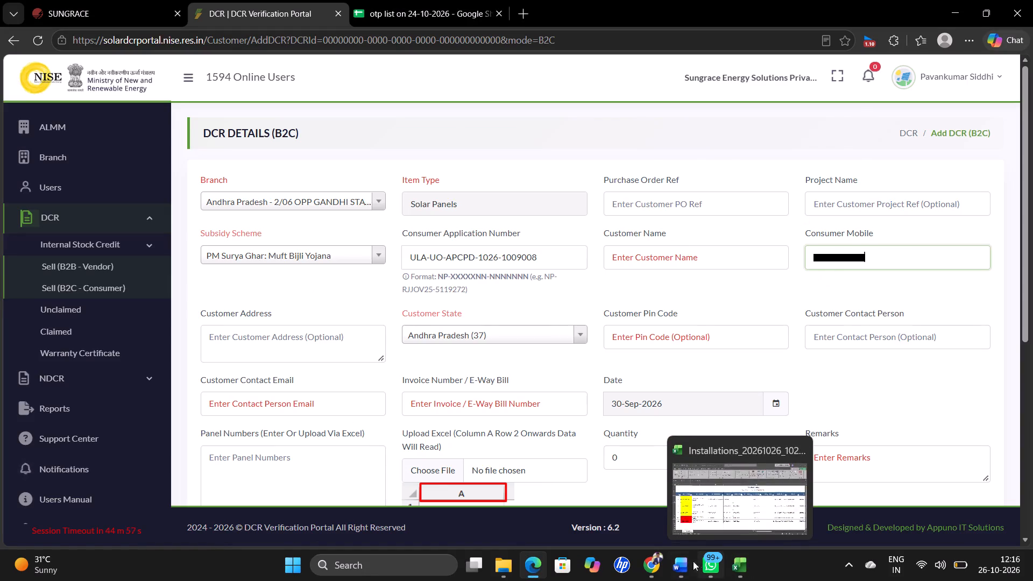
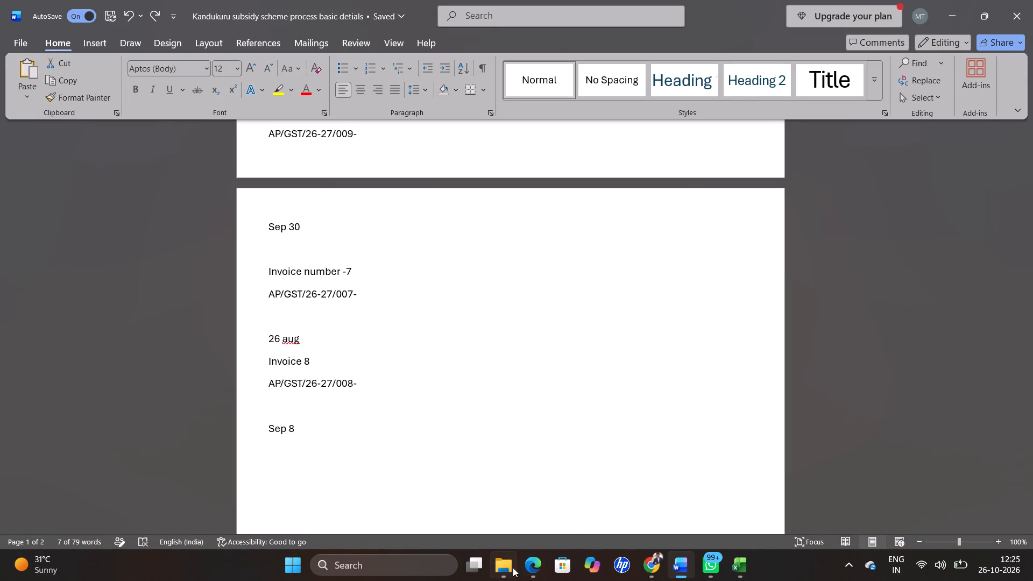
Create a folder named 204 inside dcr crf > DCR009 in File Explorer and open it.
click(506, 511)
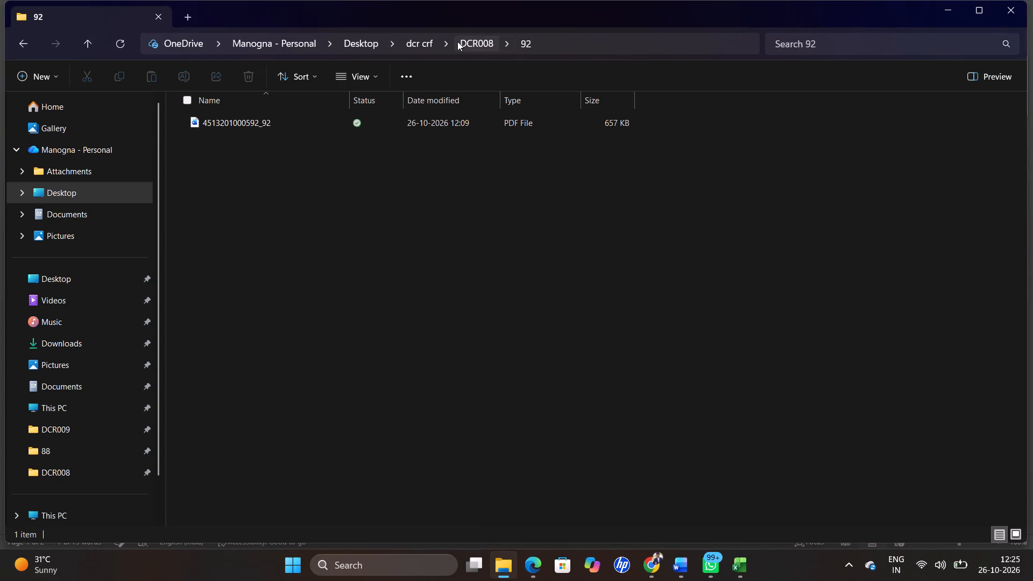
click(457, 41)
click(448, 43)
double_click(474, 215)
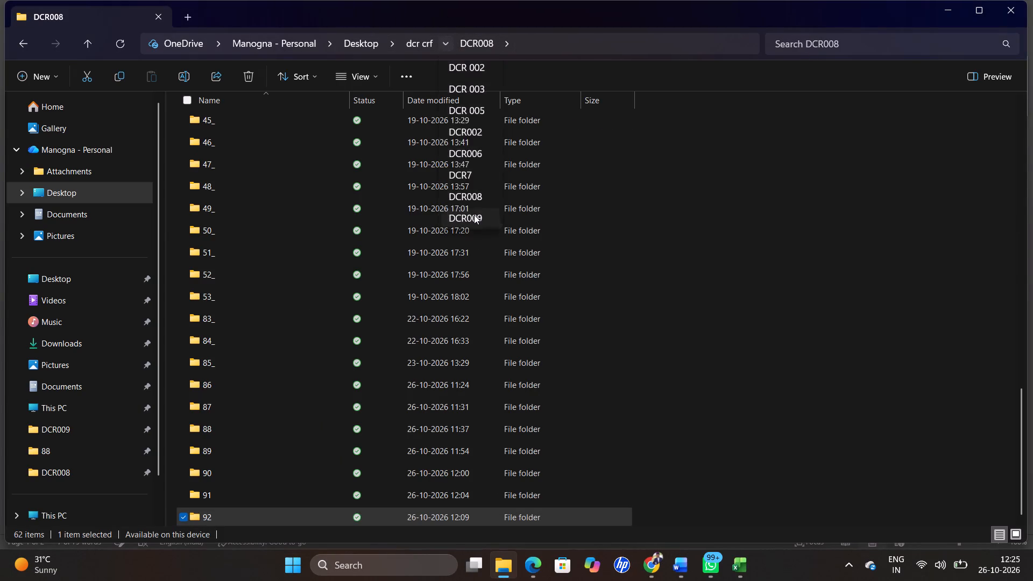
scroll(363, 250, down, 20)
scroll(363, 250, down, 6)
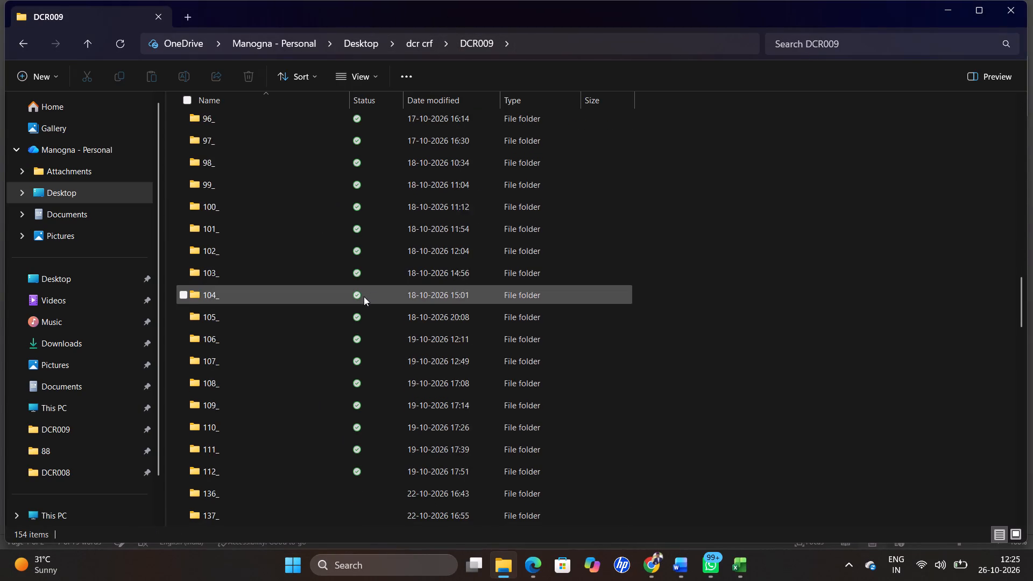
scroll(364, 296, down, 20)
scroll(364, 296, down, 10)
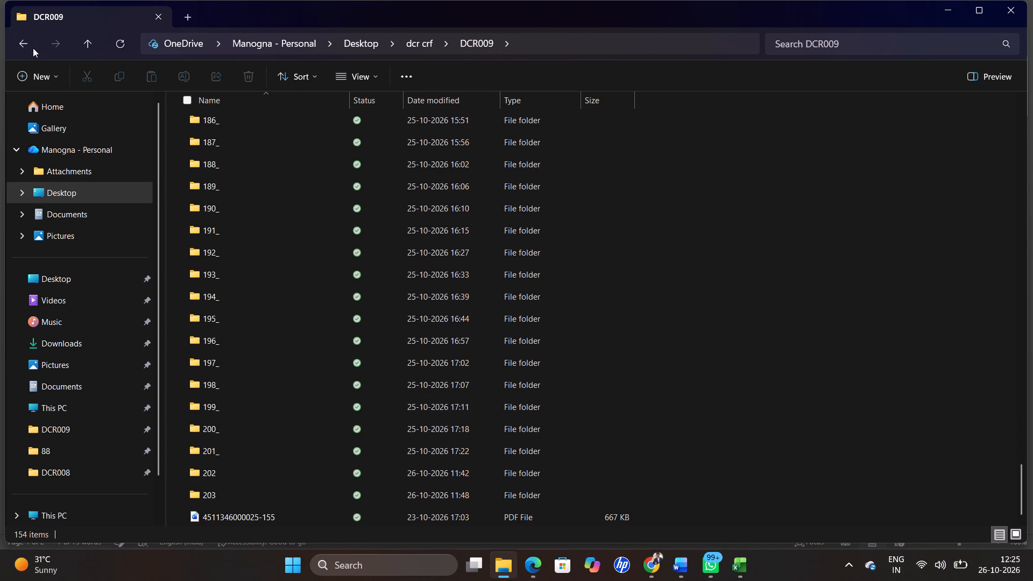
click(49, 79)
click(84, 107)
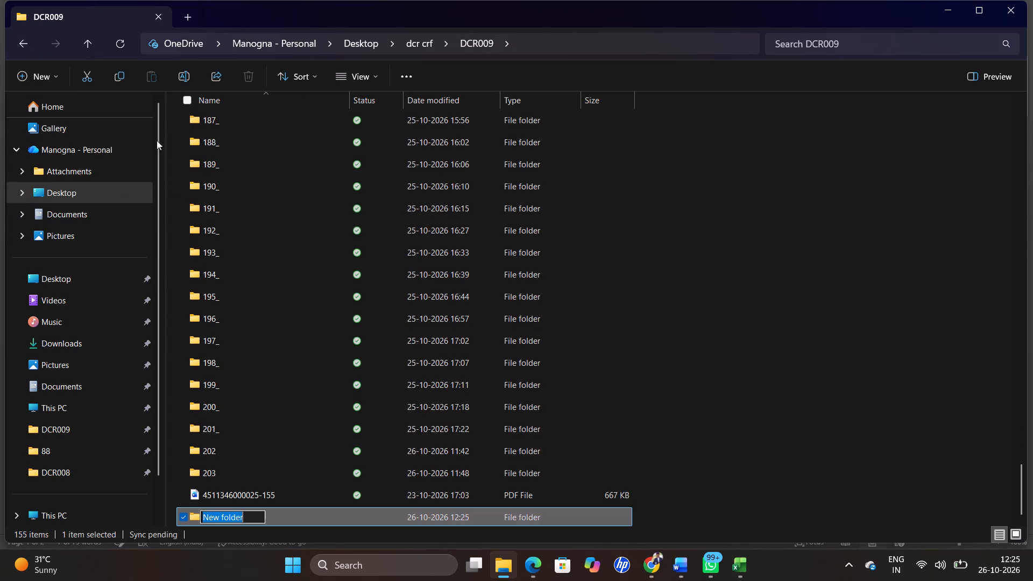
key(BackSpace)
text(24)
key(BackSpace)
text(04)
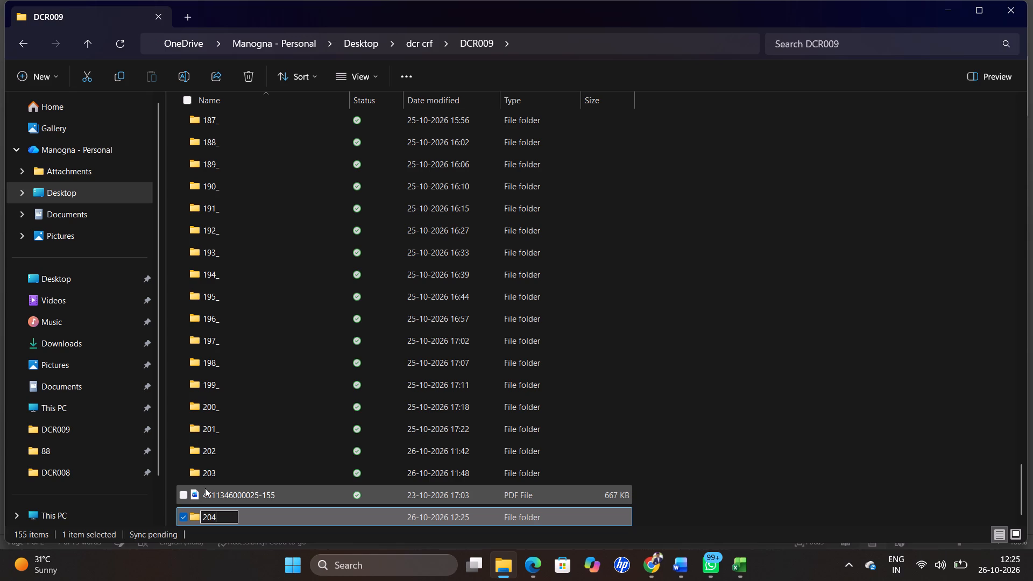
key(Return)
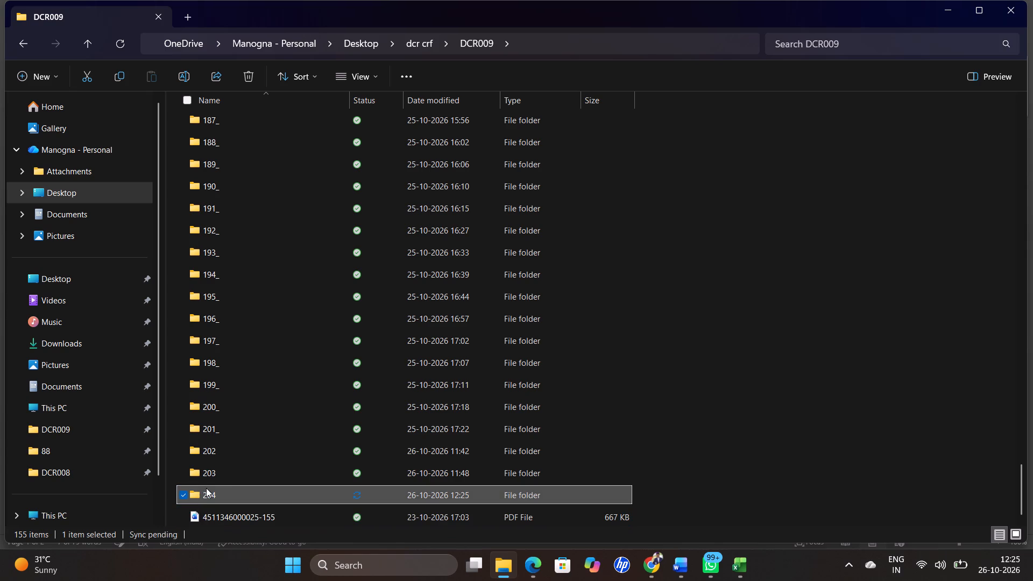
double_click(245, 500)
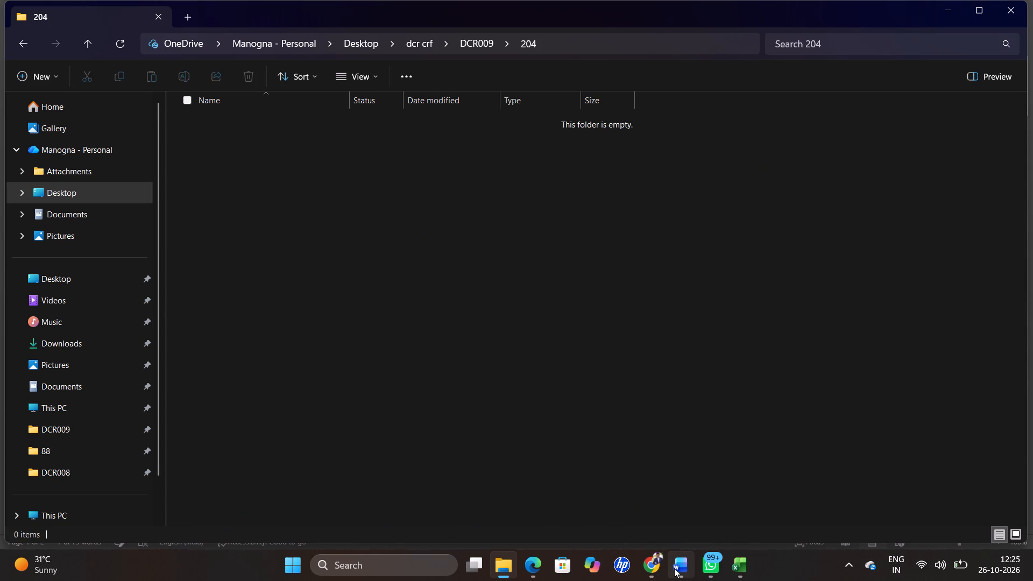
Enter AP/GST/26-27/009-204 as the DCR form's Invoice Number / E-Way Bill, copying the invoice 9 prefix from the Word document.
click(676, 541)
scroll(426, 321, up, 2)
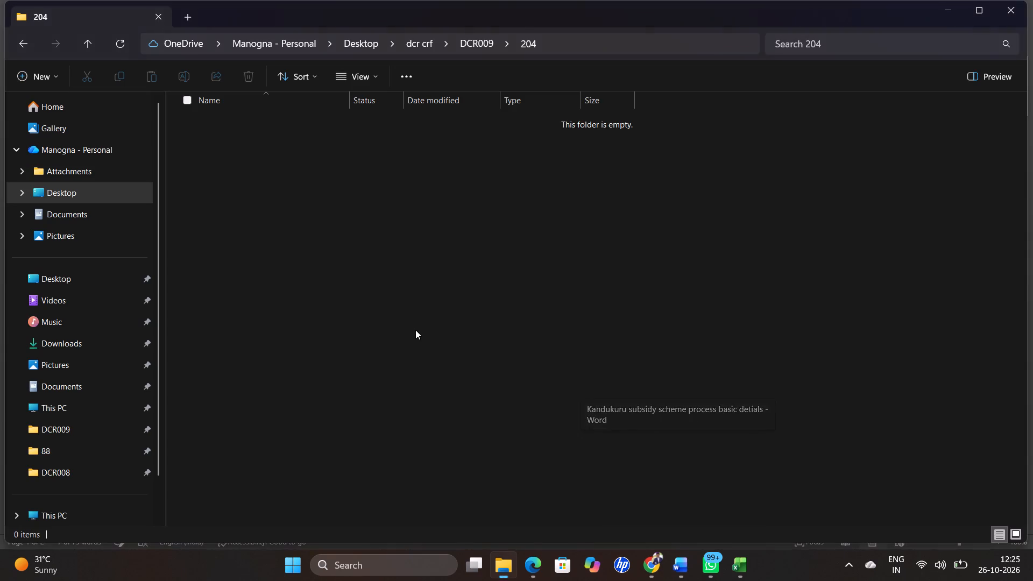
click(688, 526)
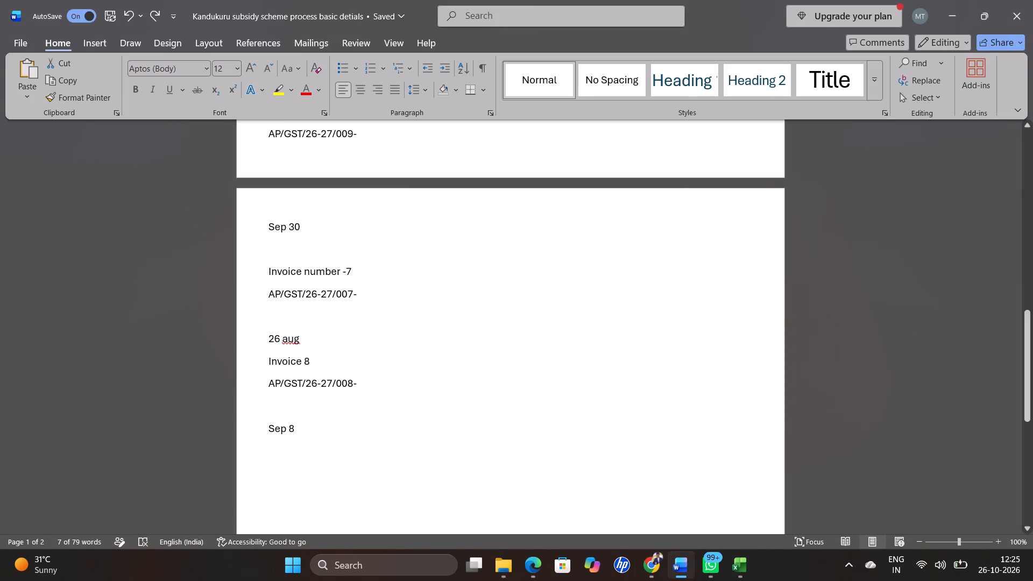
scroll(297, 299, up, 3)
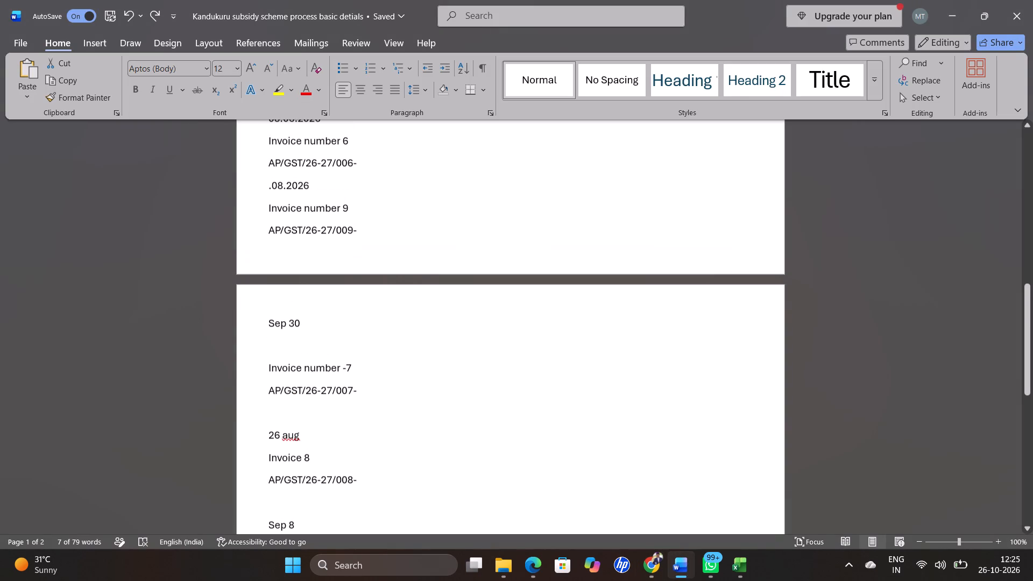
drag(266, 231, 355, 230)
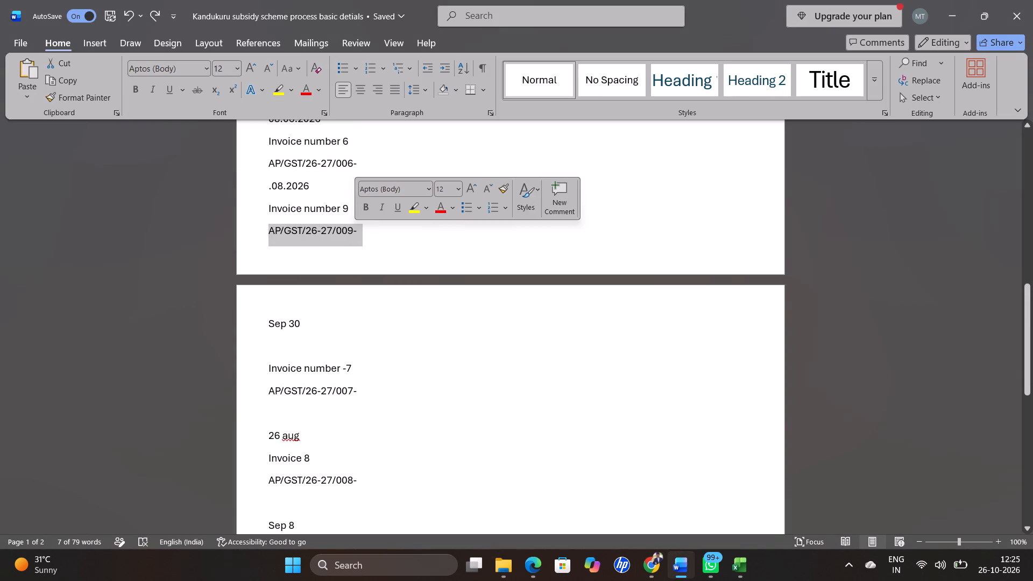
key(ctrl+c)
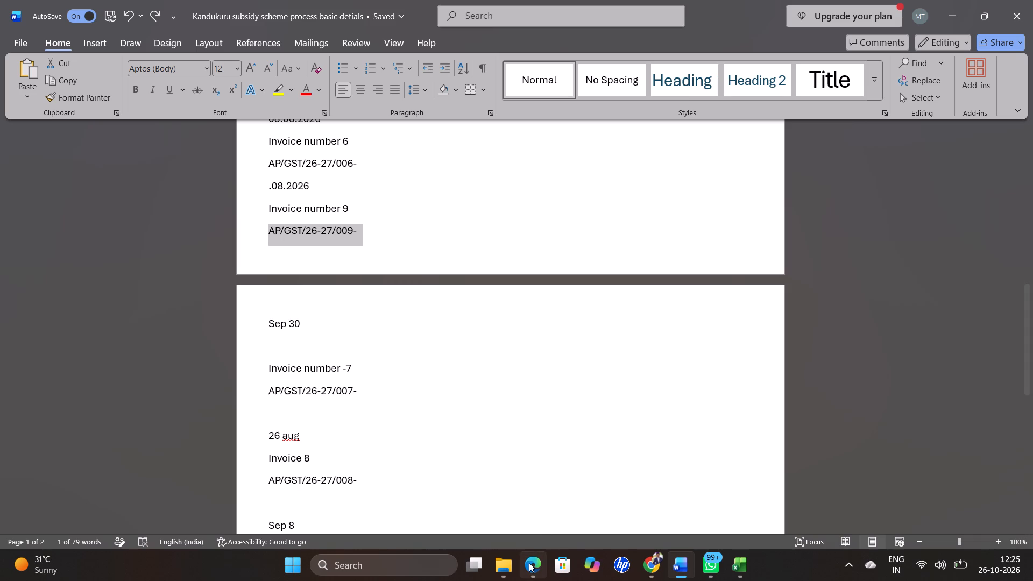
click(533, 521)
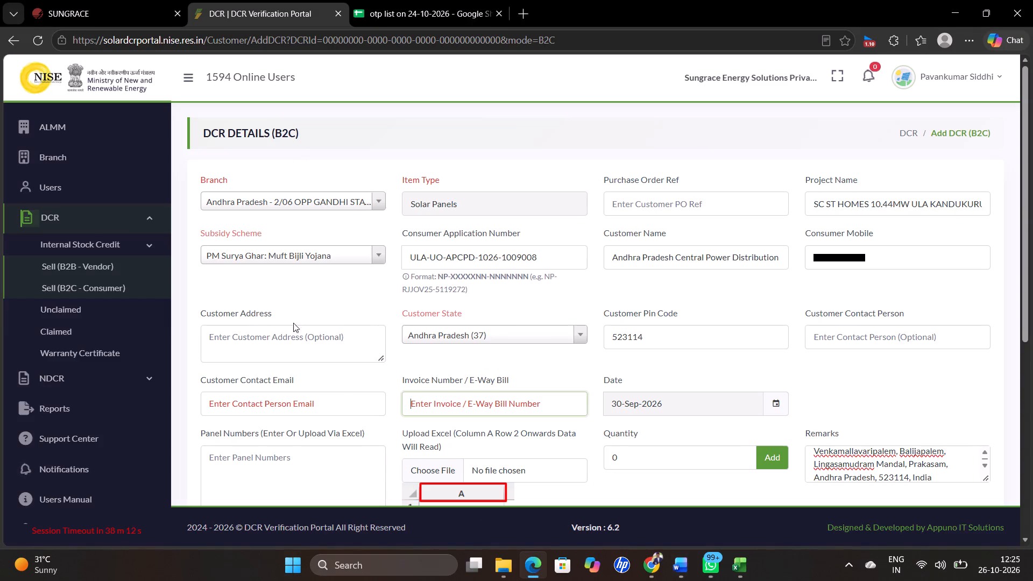
click(449, 405)
key(ctrl+v)
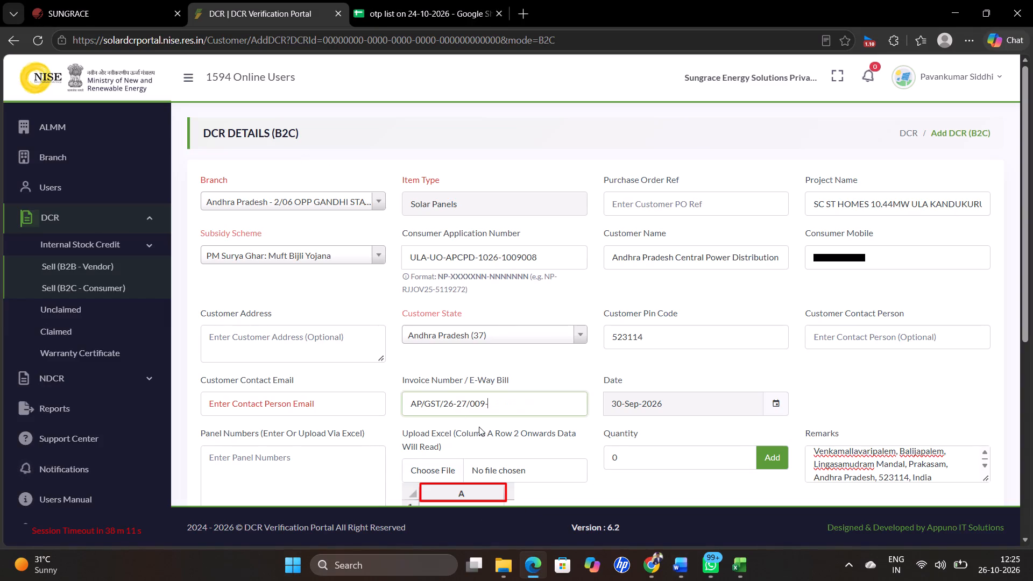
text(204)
Fill the DCR form's Customer Contact Email with the company email address copied from the Word document.
scroll(551, 369, down, 3)
scroll(531, 346, up, 2)
click(296, 338)
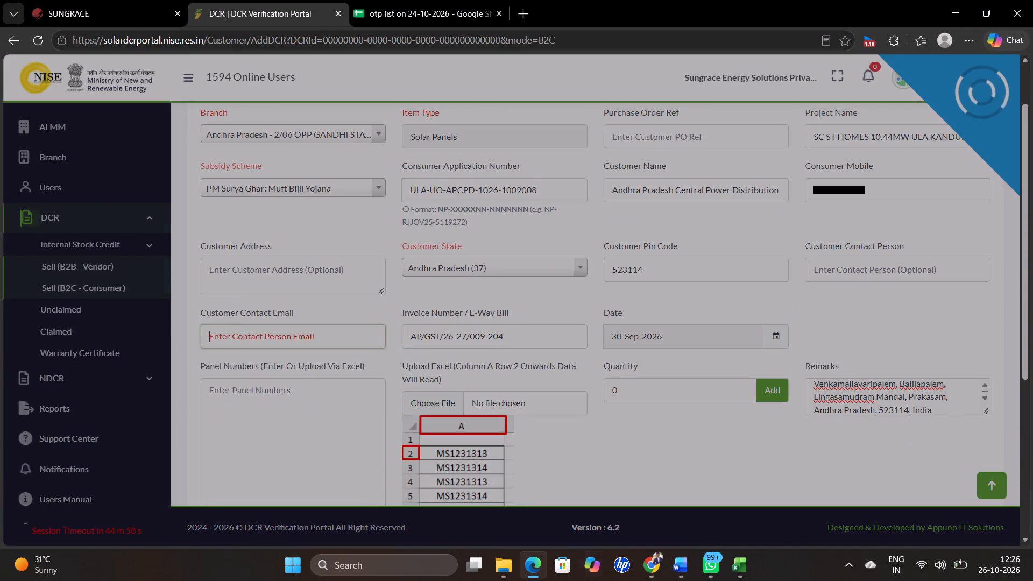
click(677, 565)
scroll(404, 430, up, 6)
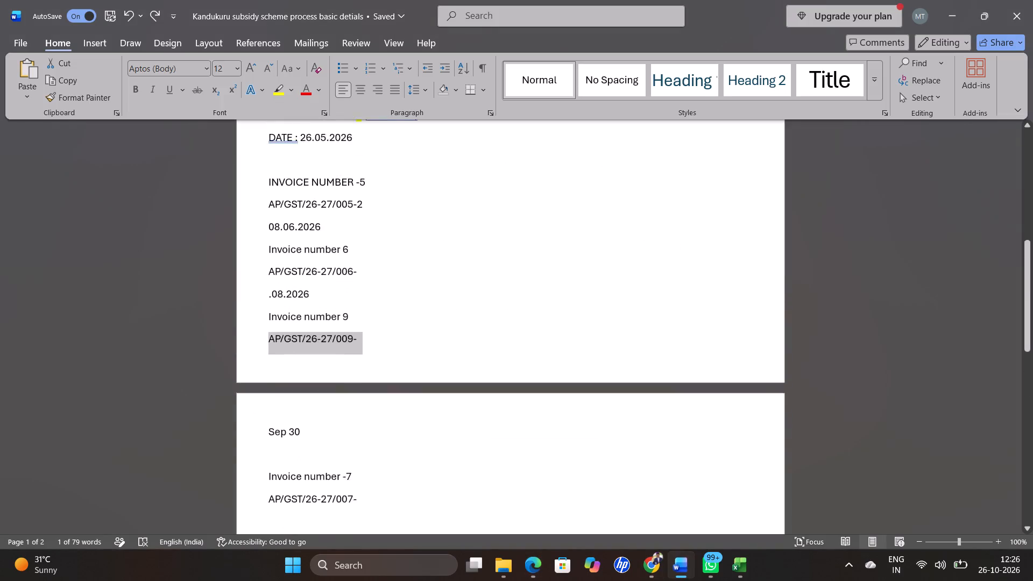
scroll(401, 421, up, 8)
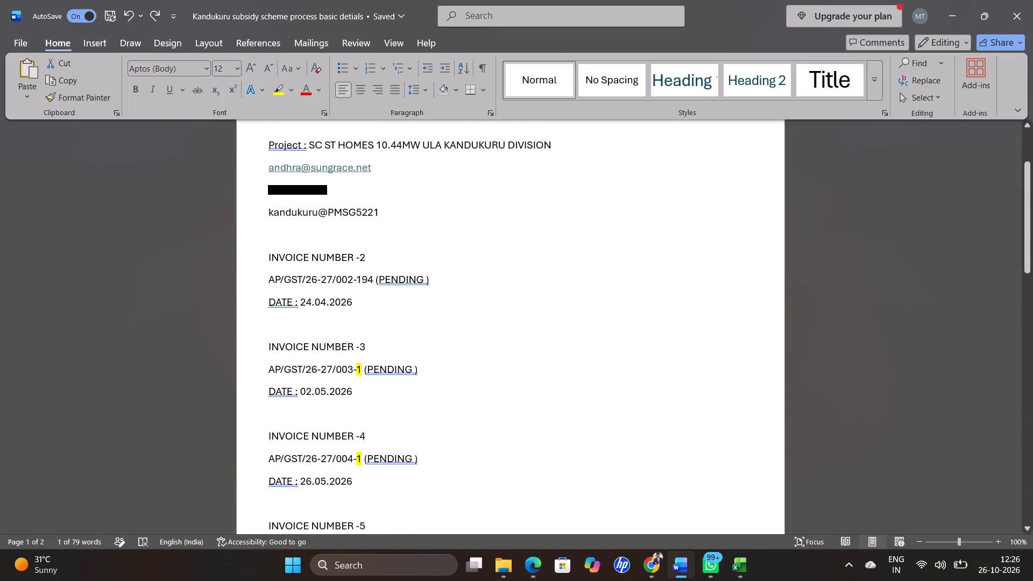
drag(265, 170, 377, 174)
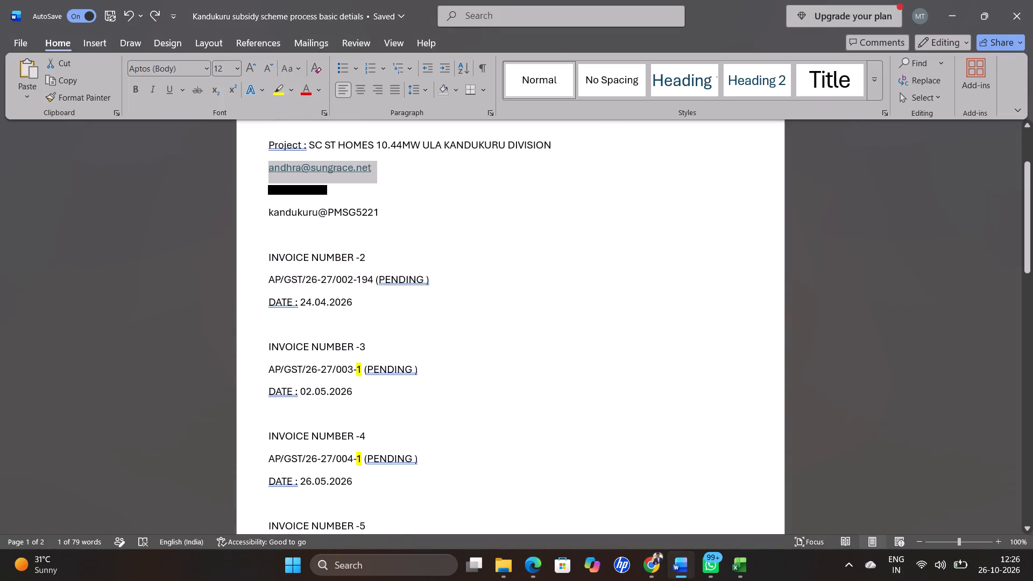
key(ctrl+c)
click(540, 516)
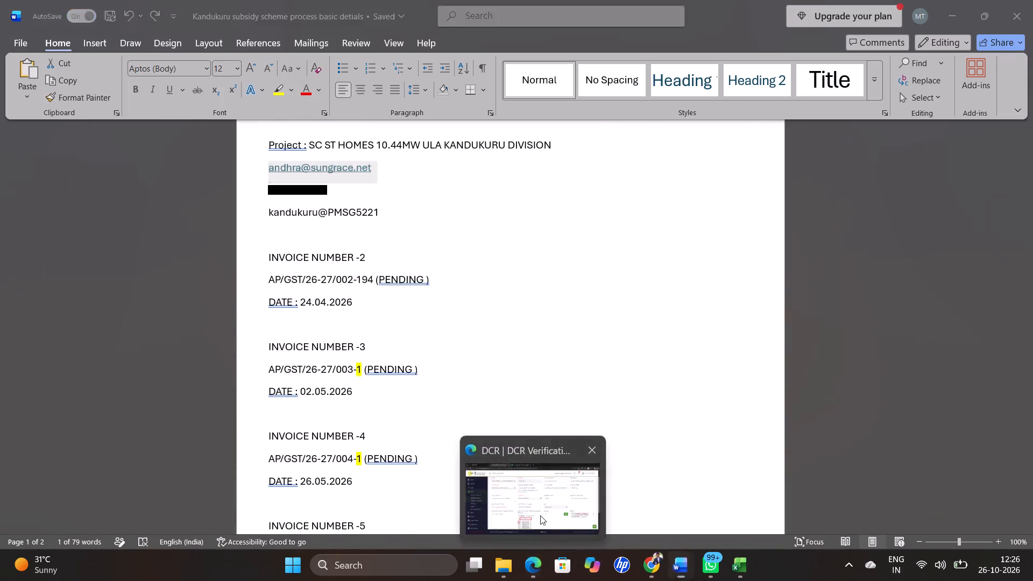
click(285, 338)
key(ctrl+v)
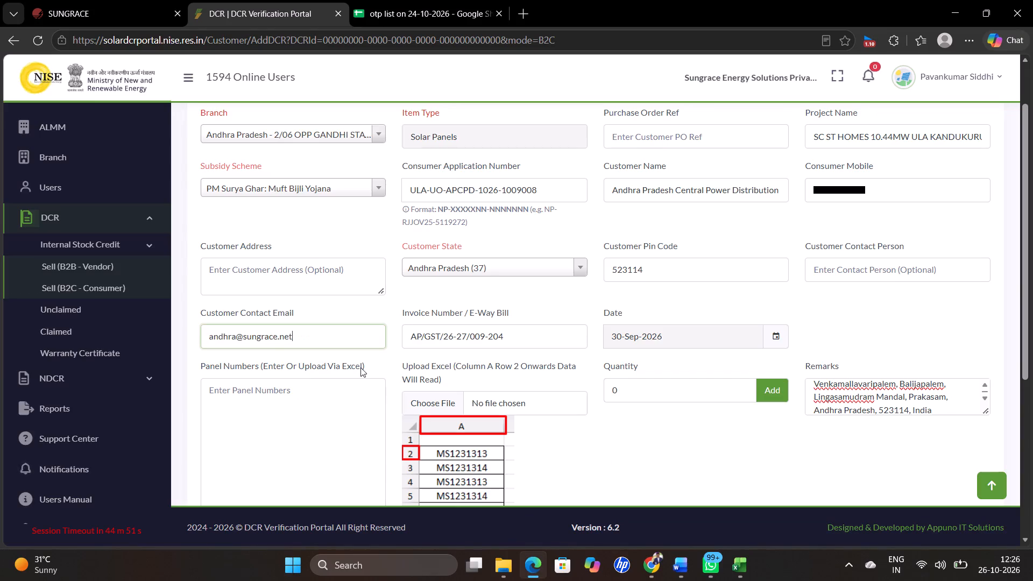
Review the completed B2C DCR form with its panel list and confirm the DCR.
scroll(465, 378, up, 5)
scroll(469, 386, down, 8)
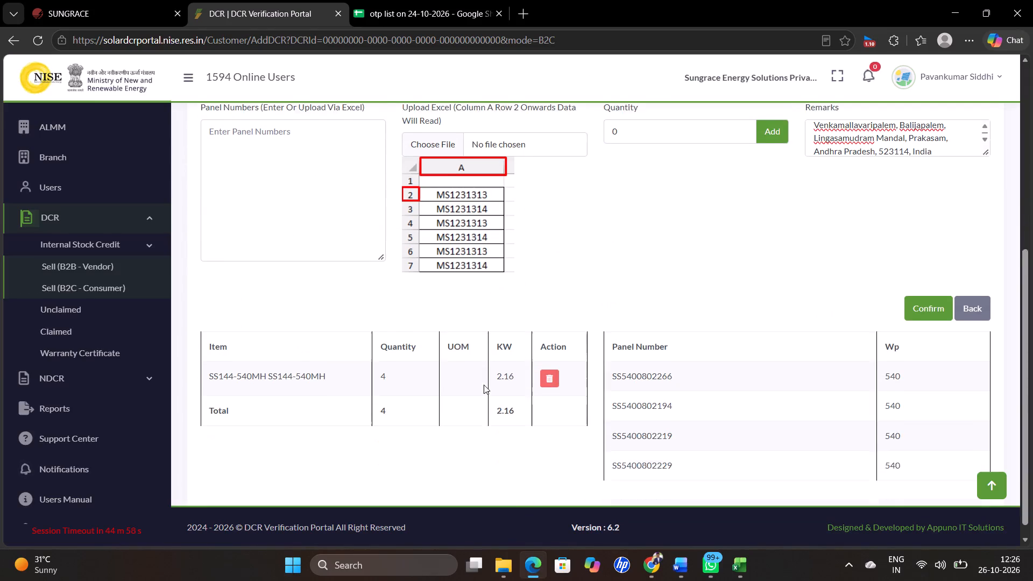
click(915, 292)
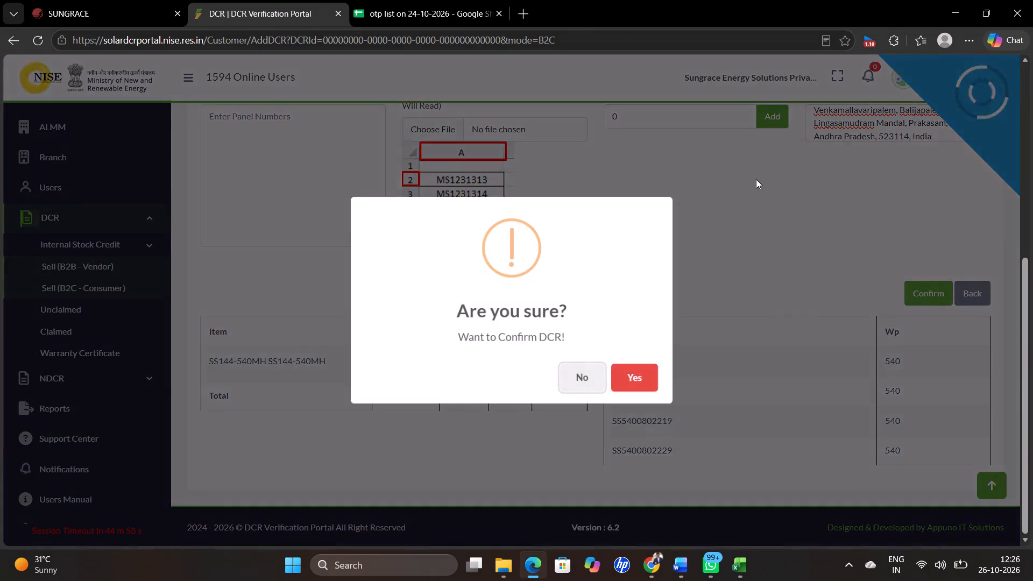
click(639, 379)
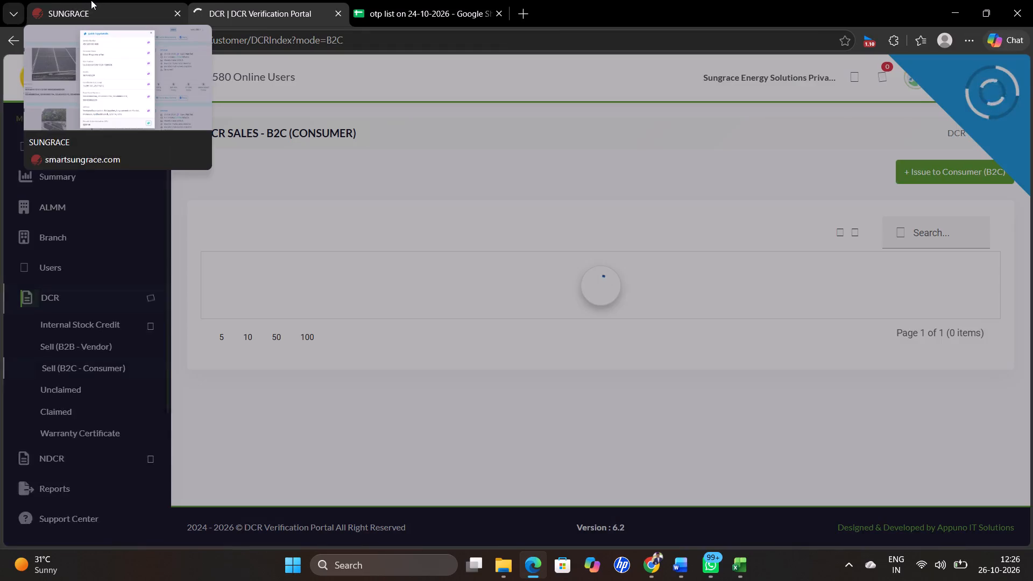
Copy the consumer's Service Number from the SUNGRACE Quick Copy Details.
click(106, 4)
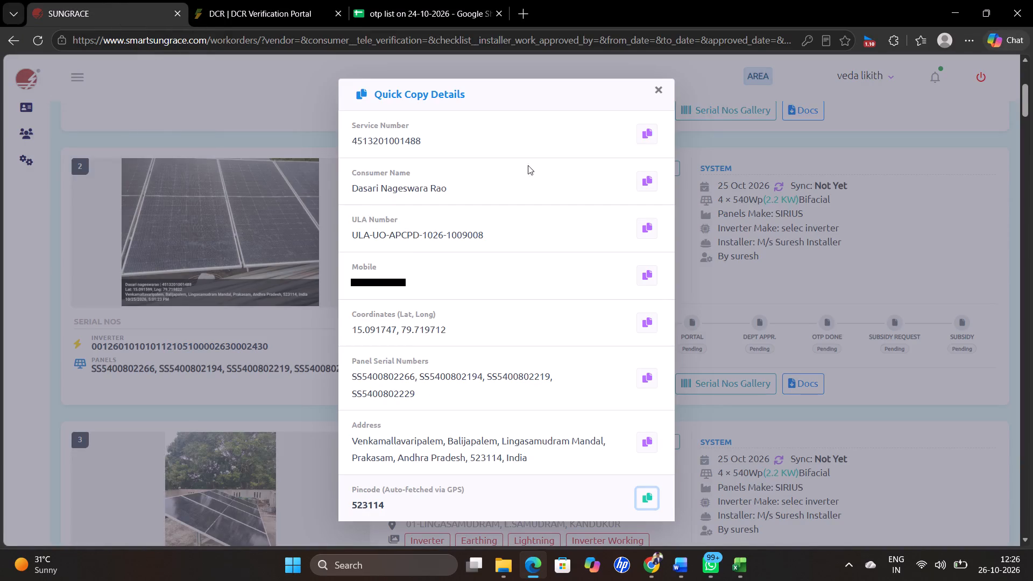
click(645, 131)
click(654, 133)
Open the PDF of the B2C DCR certificate for invoice AP/GST/26-27/009-204 in the DCR Verification Portal.
click(247, 7)
click(894, 422)
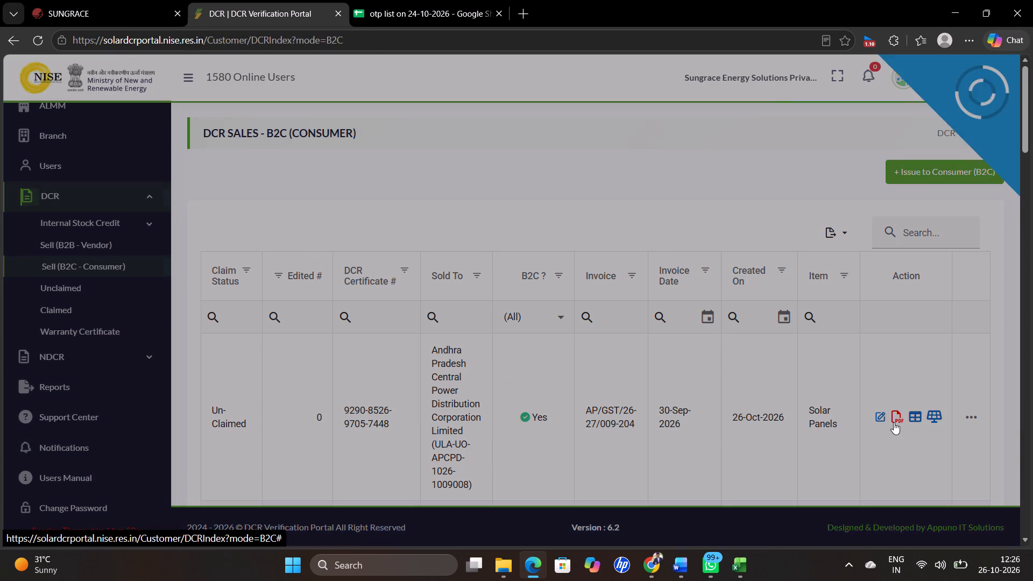
Save the certificate PDF in dcr crf > DCR009 > 204, naming it with the copied Service Number followed by _204.
click(838, 153)
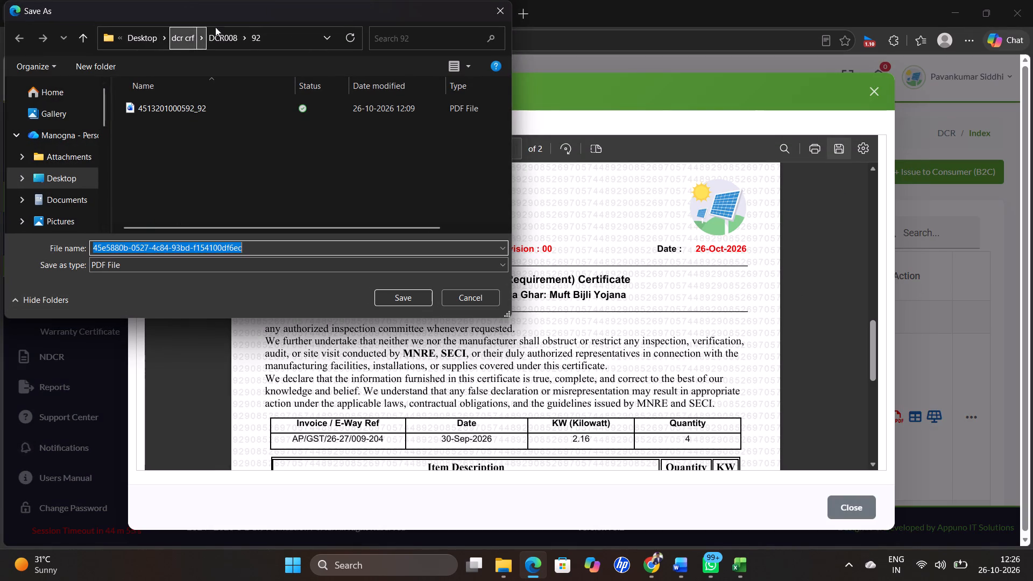
click(244, 34)
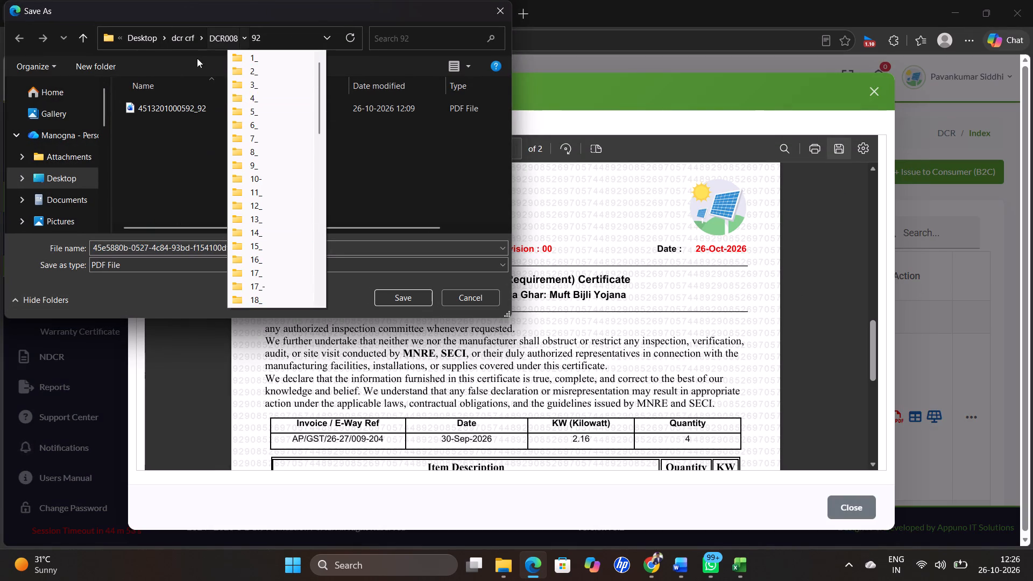
click(200, 35)
click(204, 40)
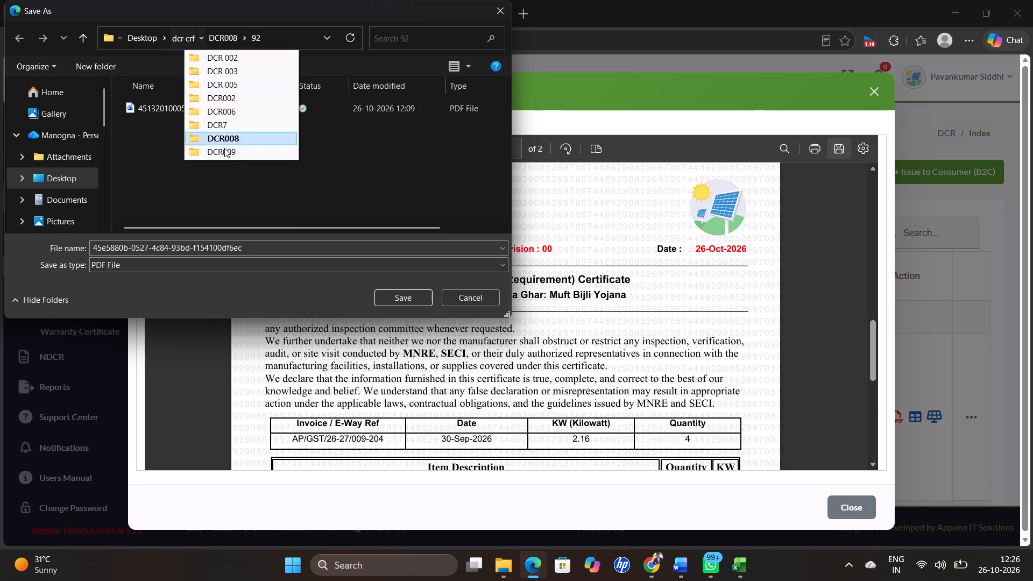
click(228, 152)
scroll(325, 124, down, 18)
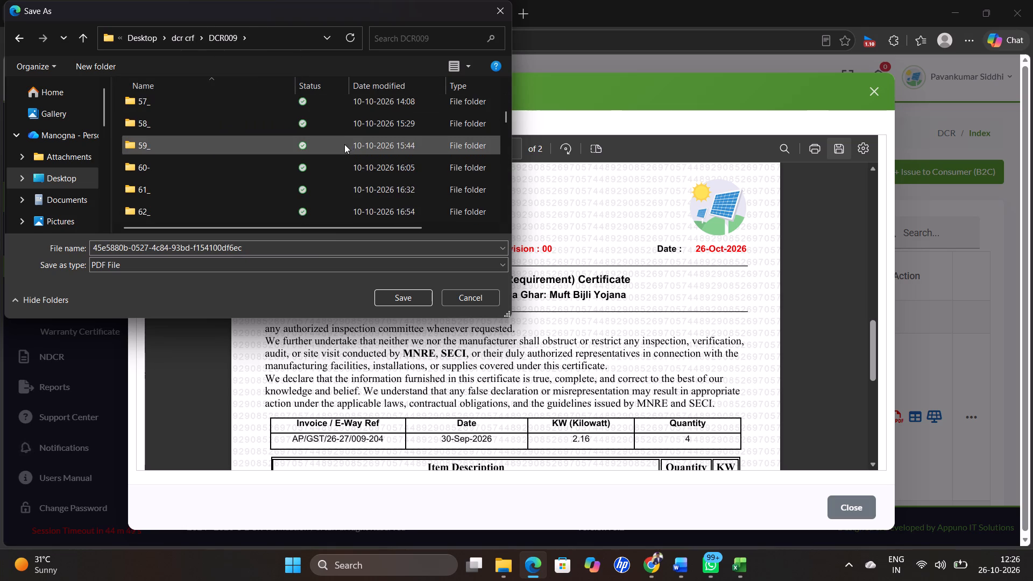
scroll(344, 144, down, 8)
drag(504, 131, 515, 216)
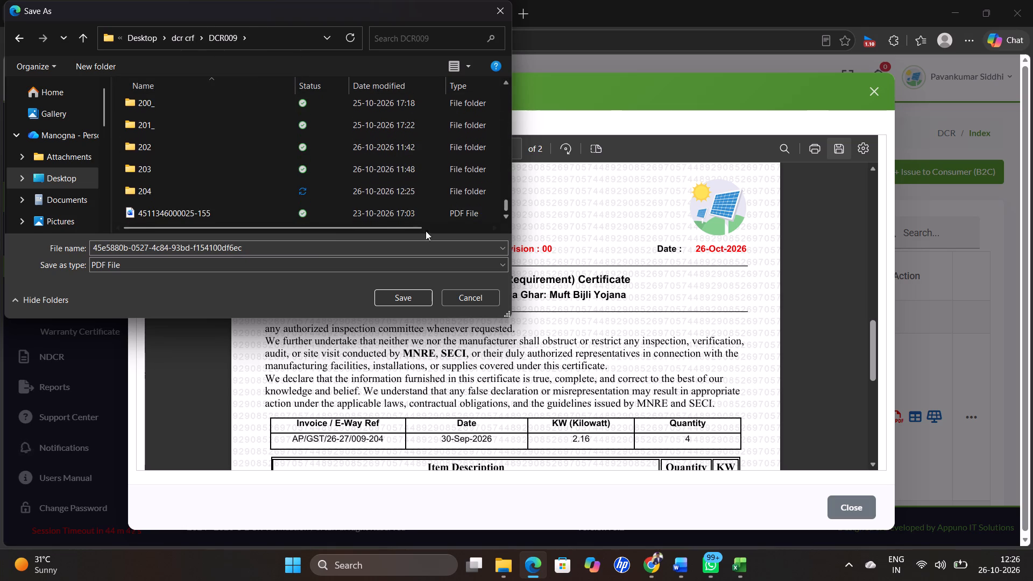
double_click(220, 199)
click(272, 240)
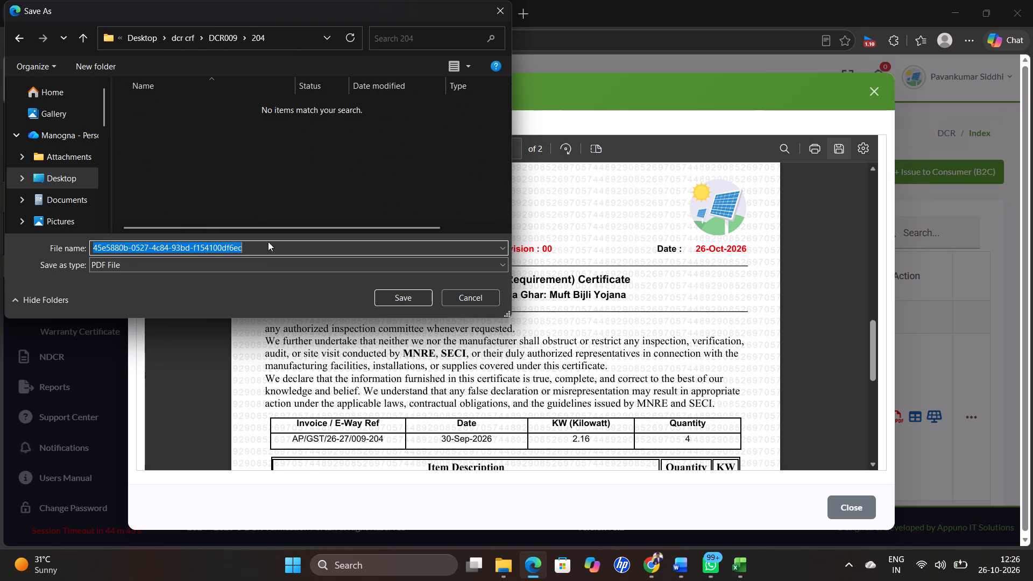
key(BackSpace)
key(ctrl+v)
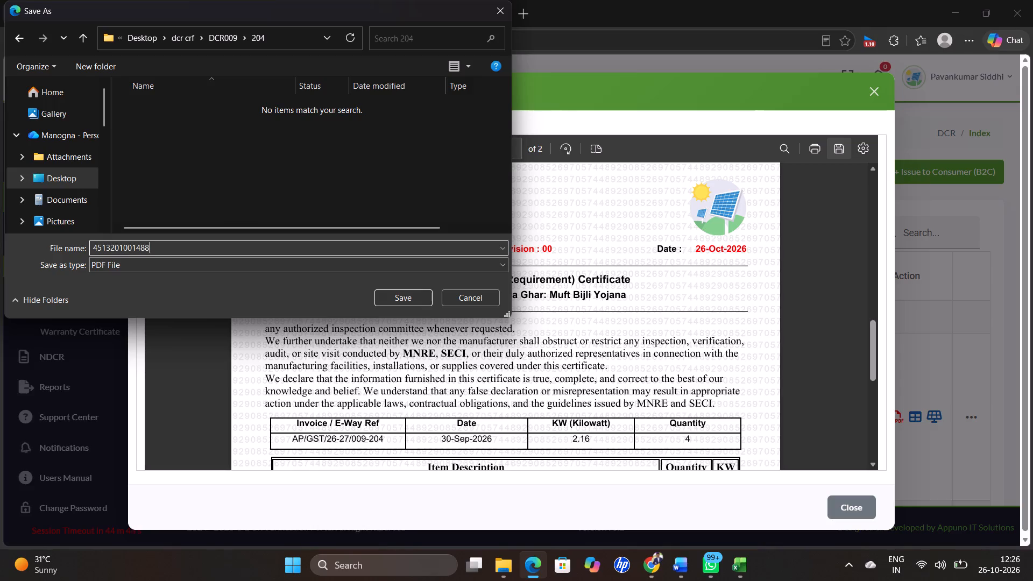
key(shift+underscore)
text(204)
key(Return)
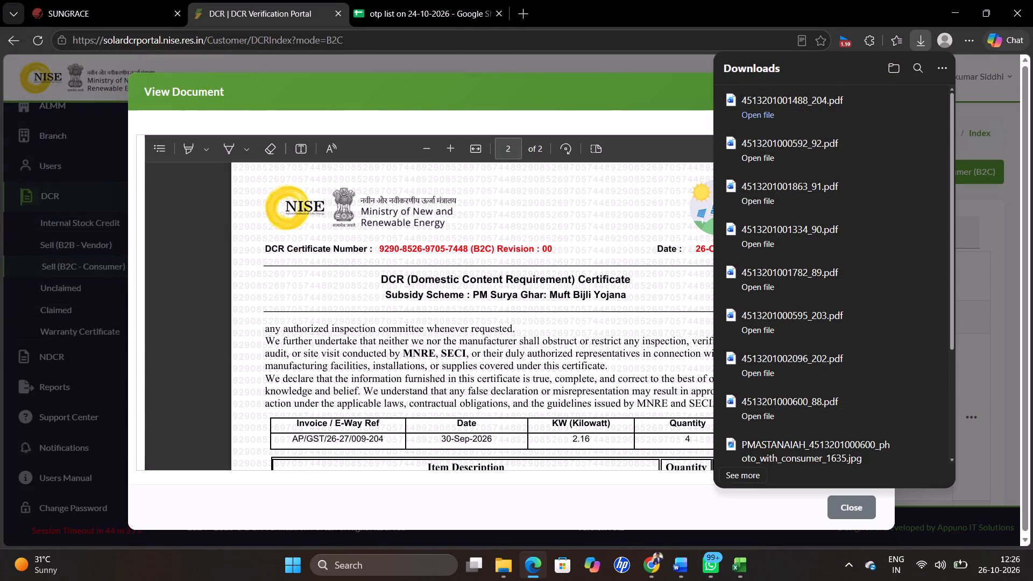
Copy the same consumer's Service Number again from the SUNGRACE Quick Copy Details of work order 2 and close the details.
click(122, 9)
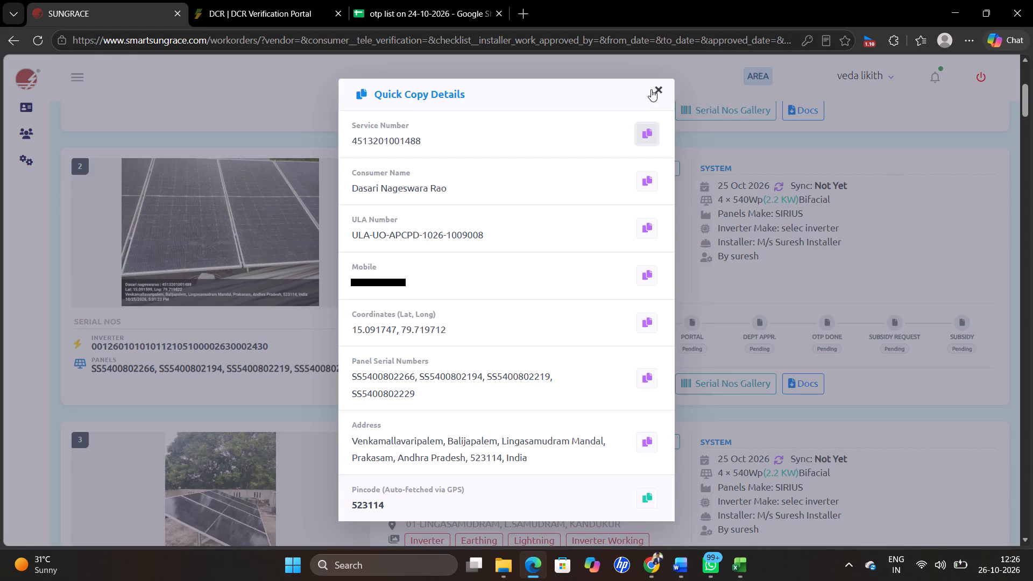
click(651, 89)
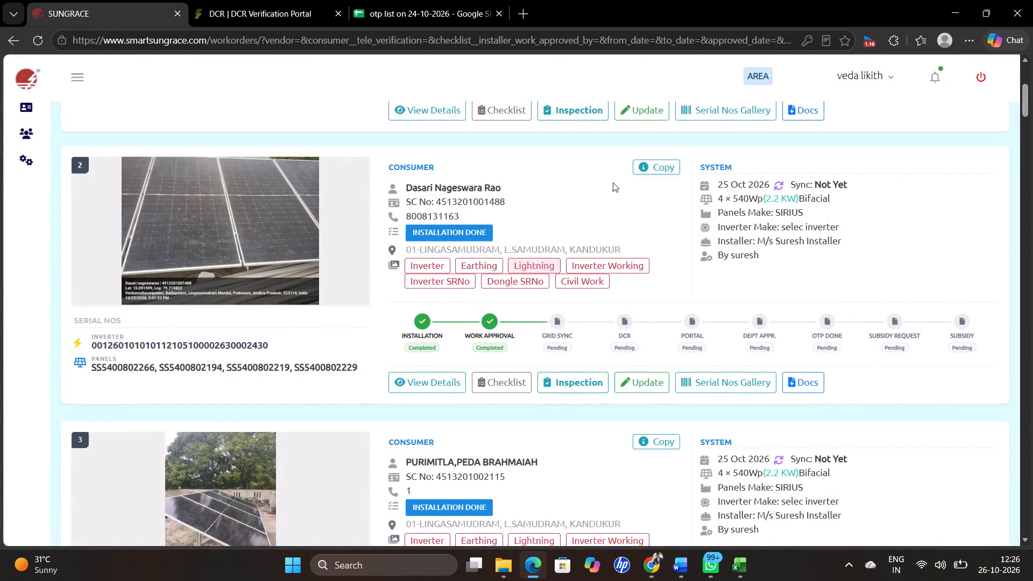
click(669, 170)
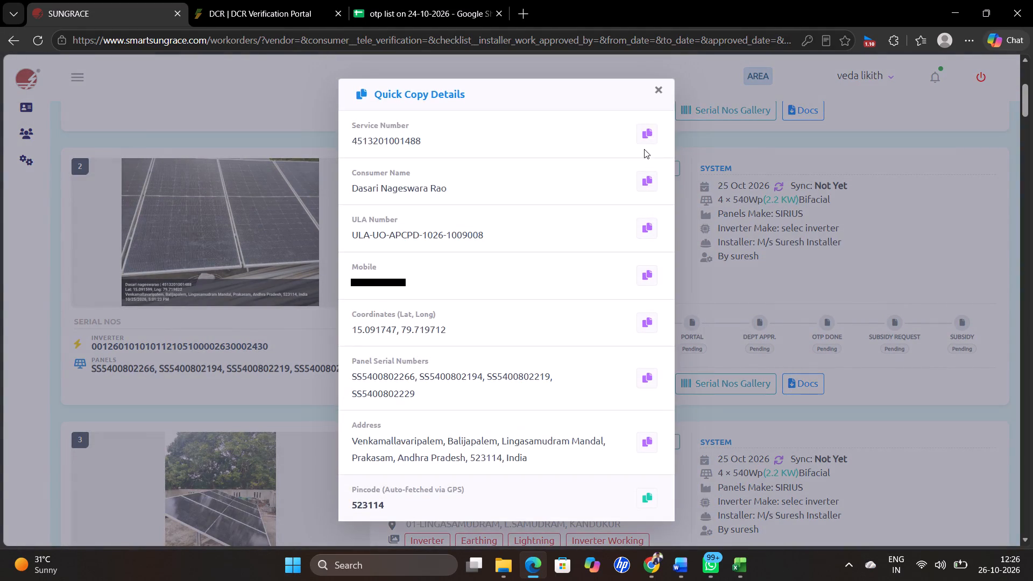
click(643, 144)
click(648, 133)
click(679, 218)
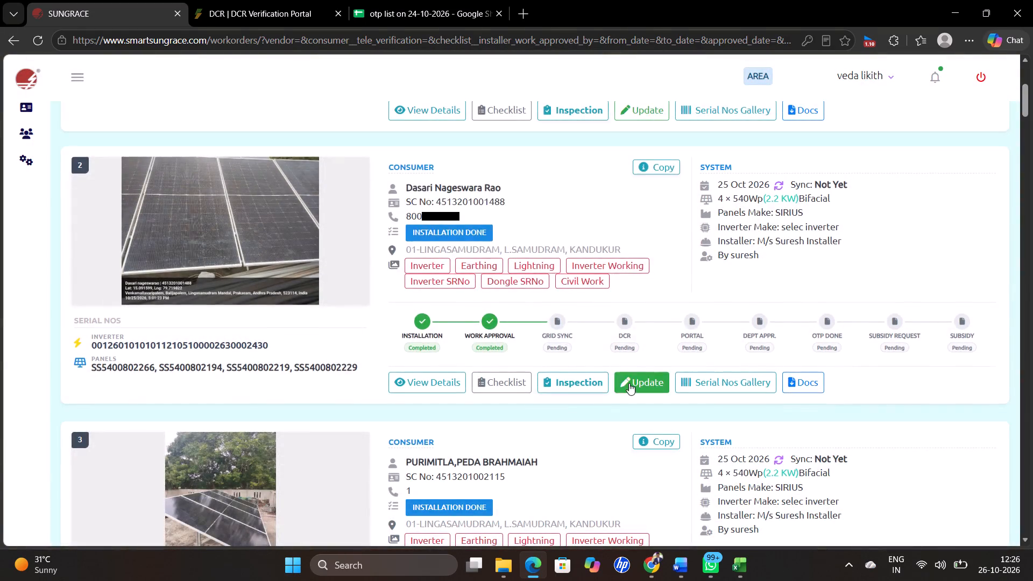
Open the Project Stage update form for work order 2 in SUNGRACE.
click(629, 383)
click(487, 334)
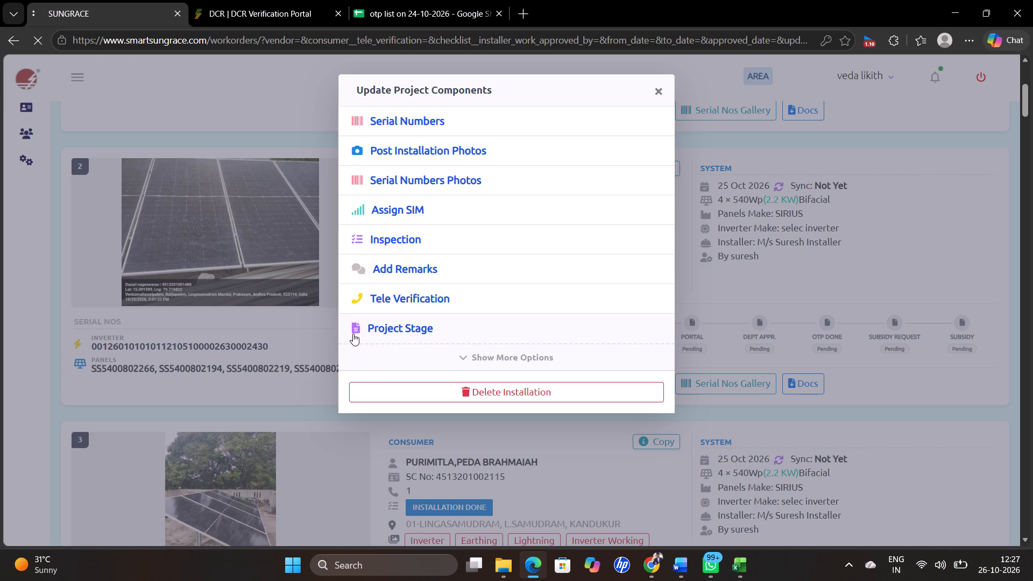
Attach the certificate PDF ending in _204 from dcr crf > DCR009 > 204 as the form's Dcr upload.
scroll(408, 333, down, 5)
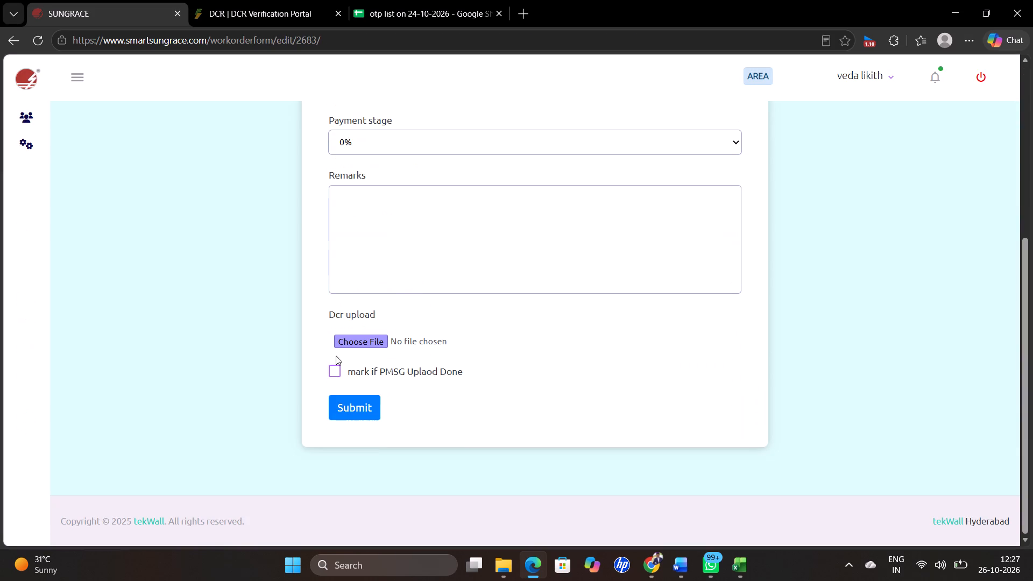
click(353, 346)
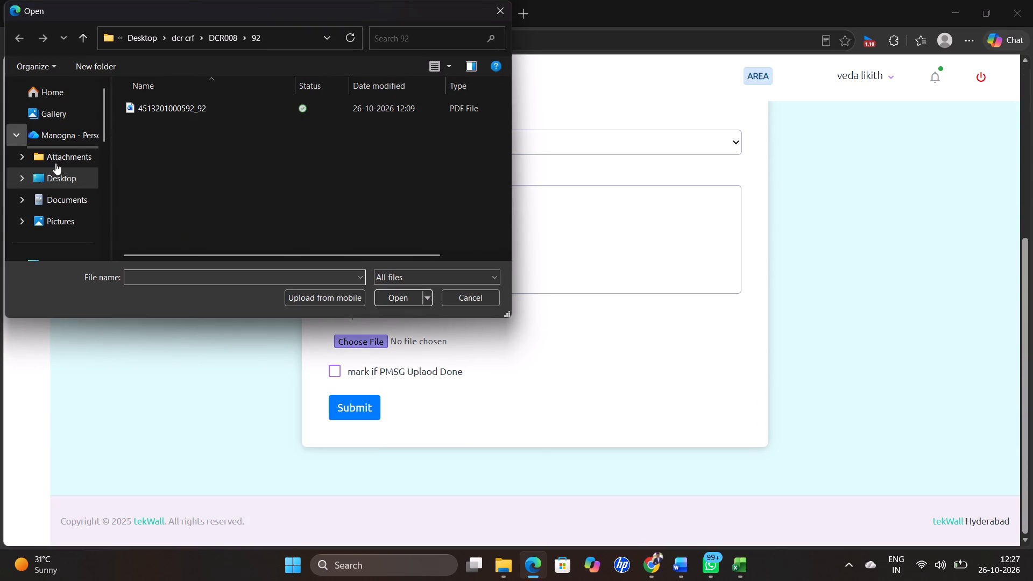
scroll(62, 193, down, 2)
scroll(68, 216, up, 3)
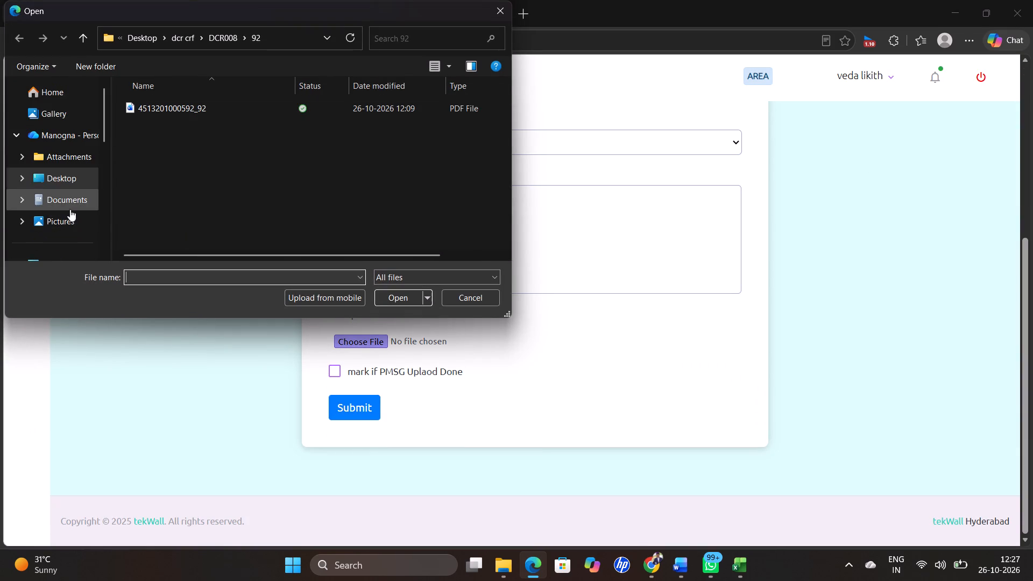
click(199, 39)
click(227, 156)
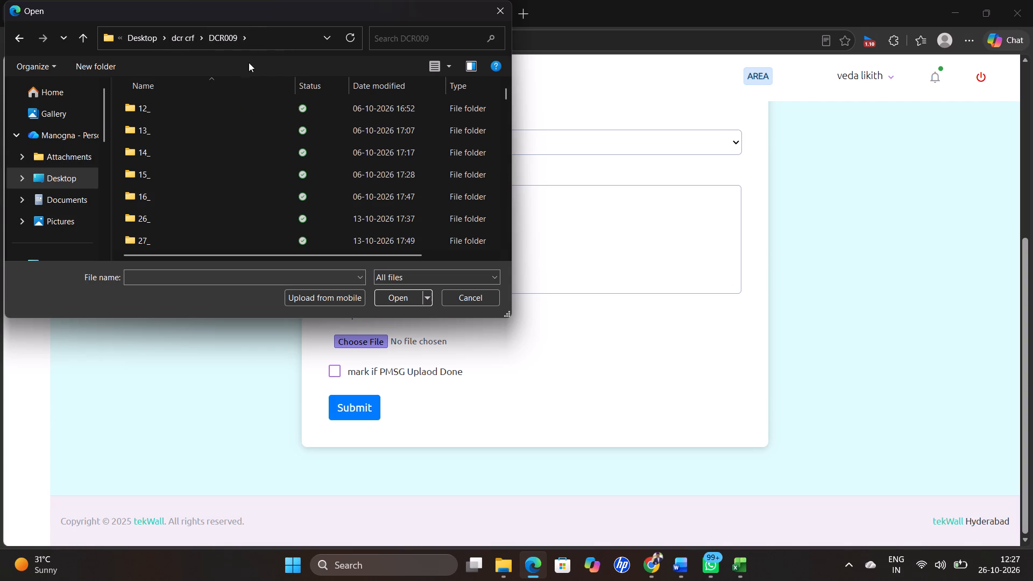
scroll(281, 136, down, 4)
drag(506, 107, 516, 246)
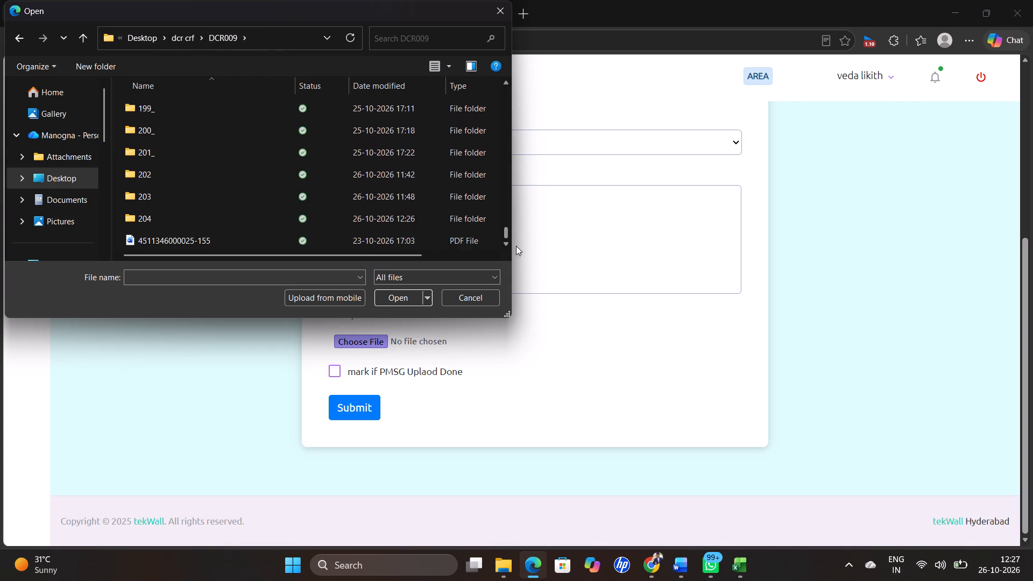
drag(516, 246, 508, 261)
double_click(196, 221)
click(210, 103)
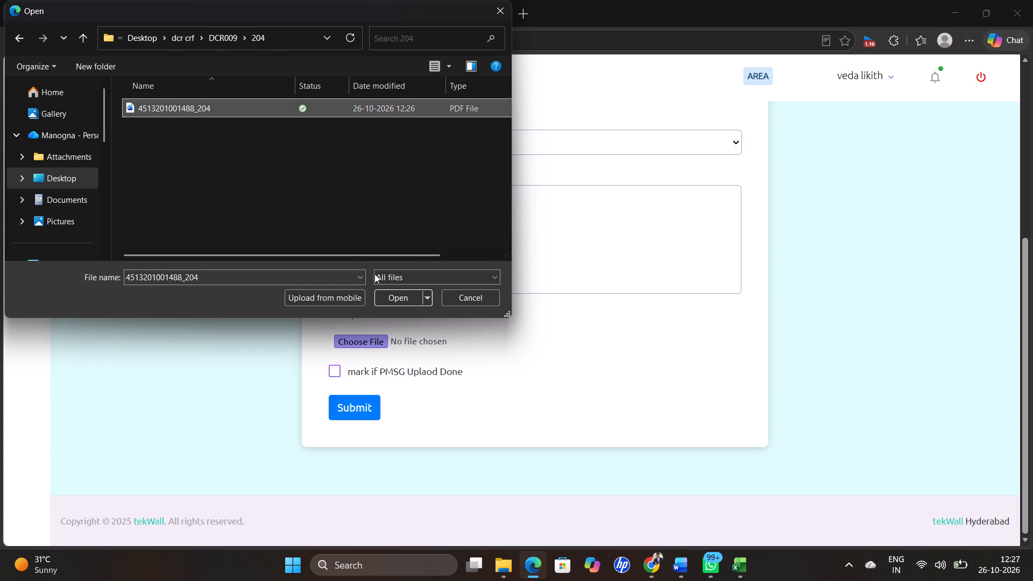
click(388, 288)
click(393, 298)
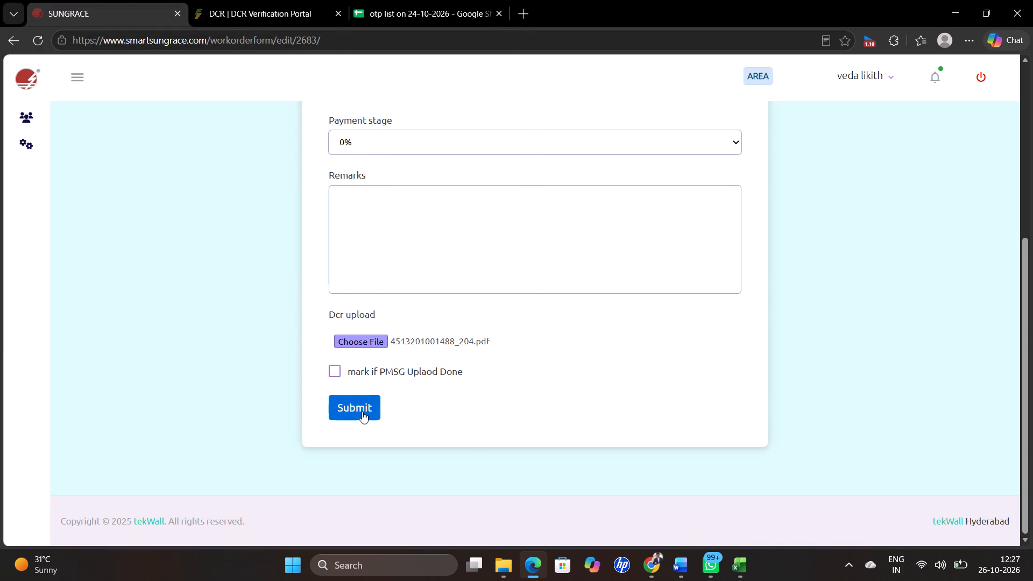
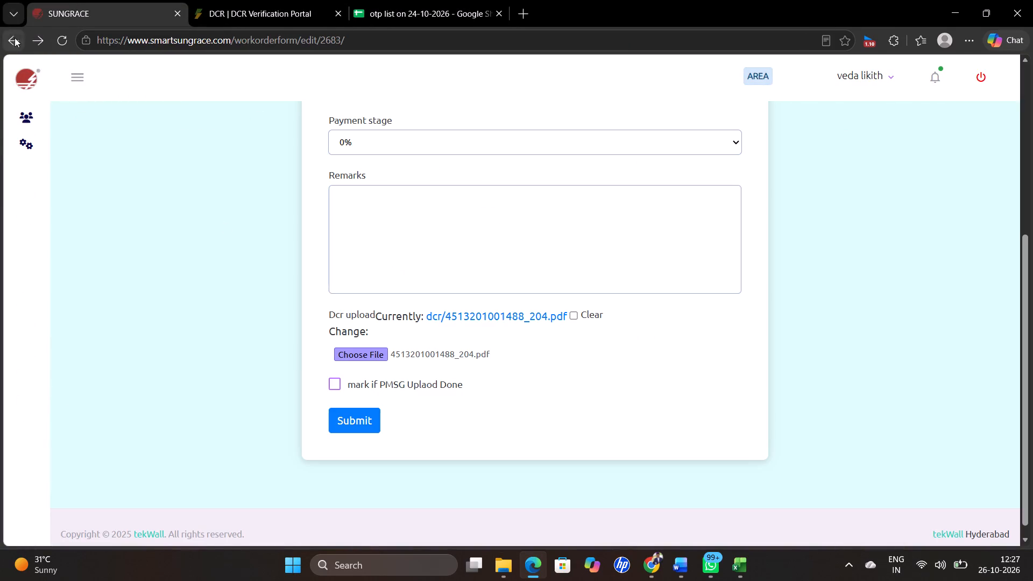
Return to the installations list and check the Quick Copy Details of work orders 3, 4, 6 and 7.
click(666, 89)
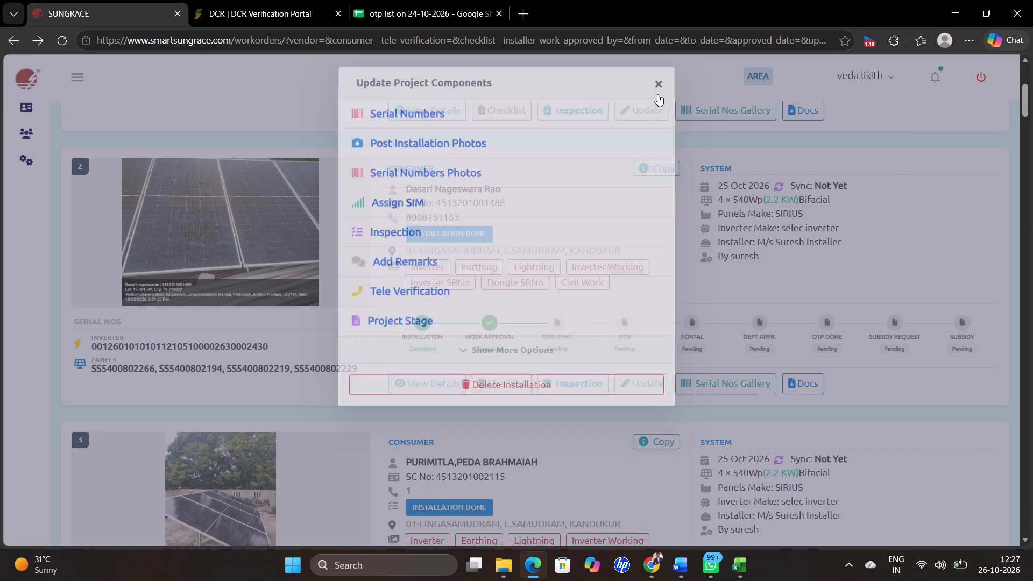
scroll(576, 338, down, 3)
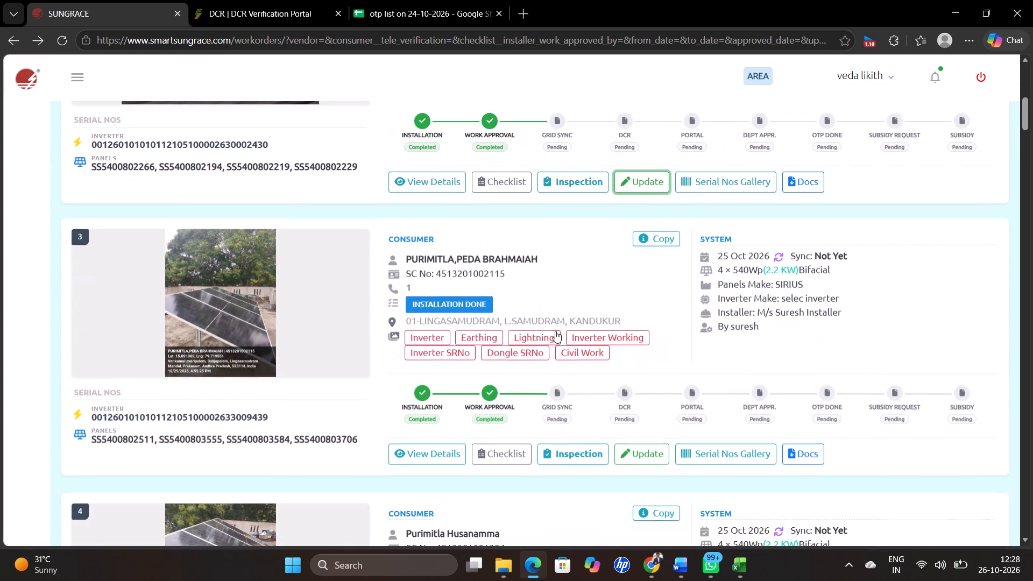
click(656, 237)
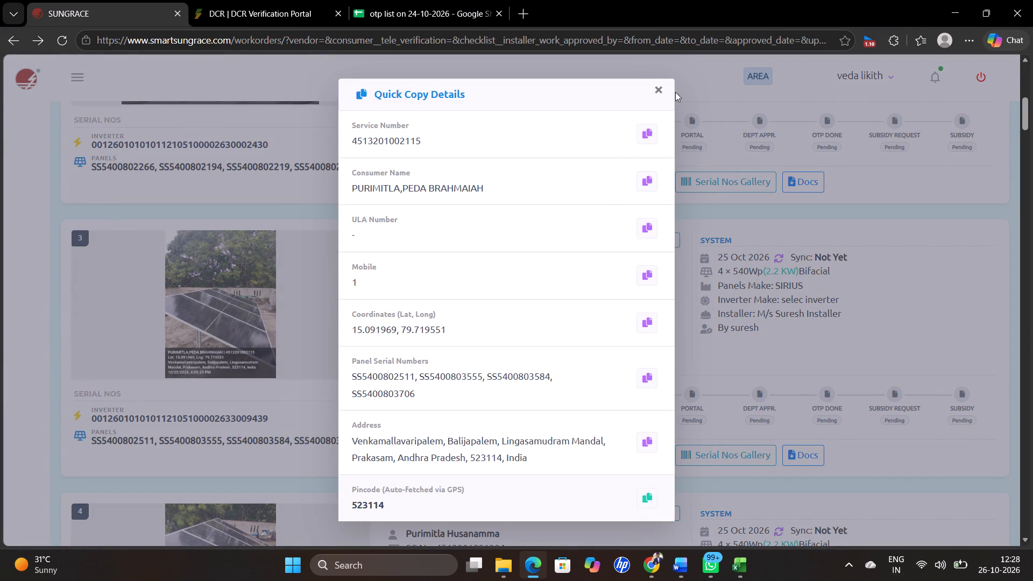
click(657, 95)
scroll(596, 204, down, 4)
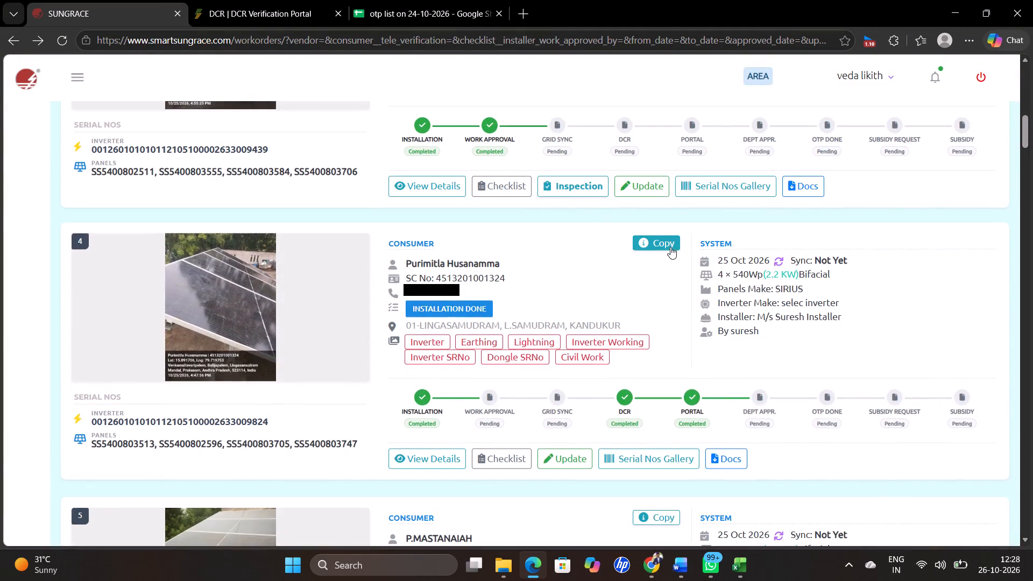
click(670, 247)
click(666, 88)
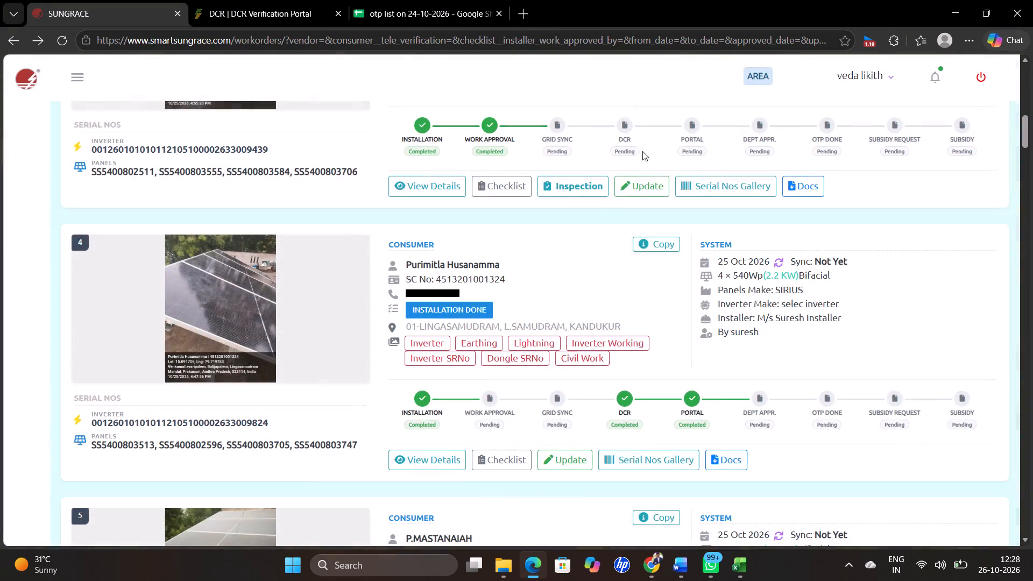
scroll(548, 236, down, 11)
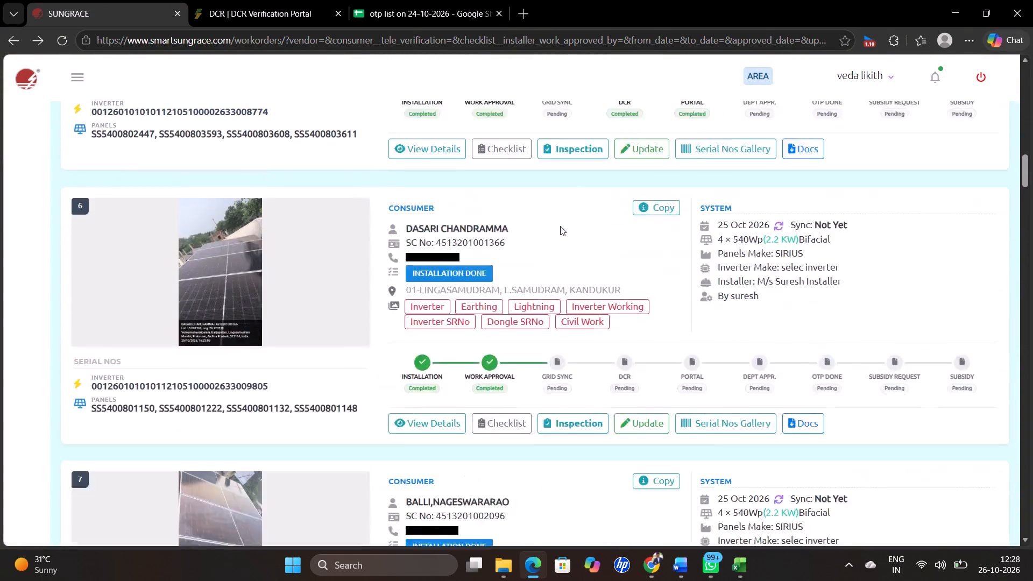
scroll(599, 200, up, 2)
click(663, 180)
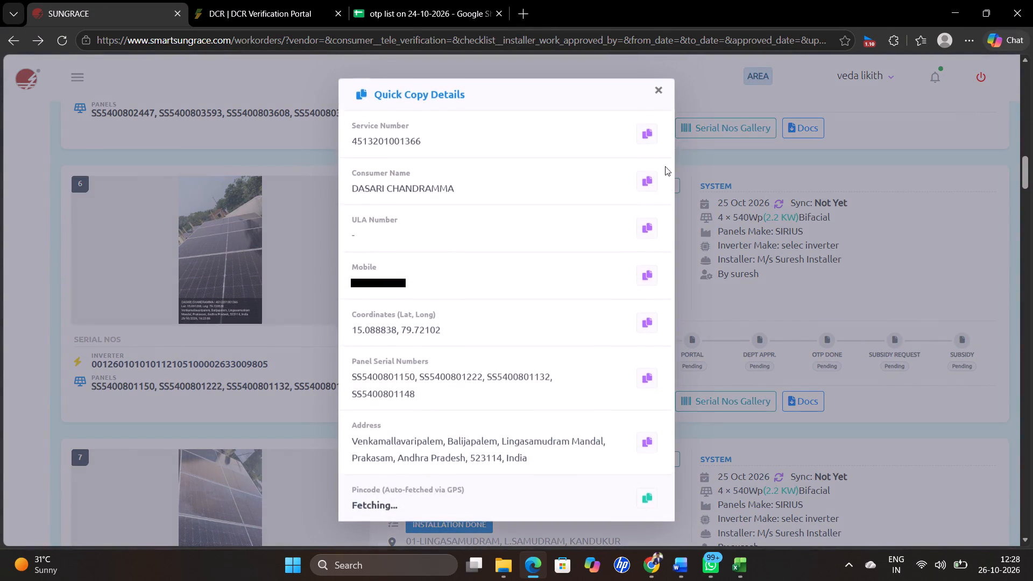
click(662, 96)
scroll(615, 178, down, 3)
click(663, 253)
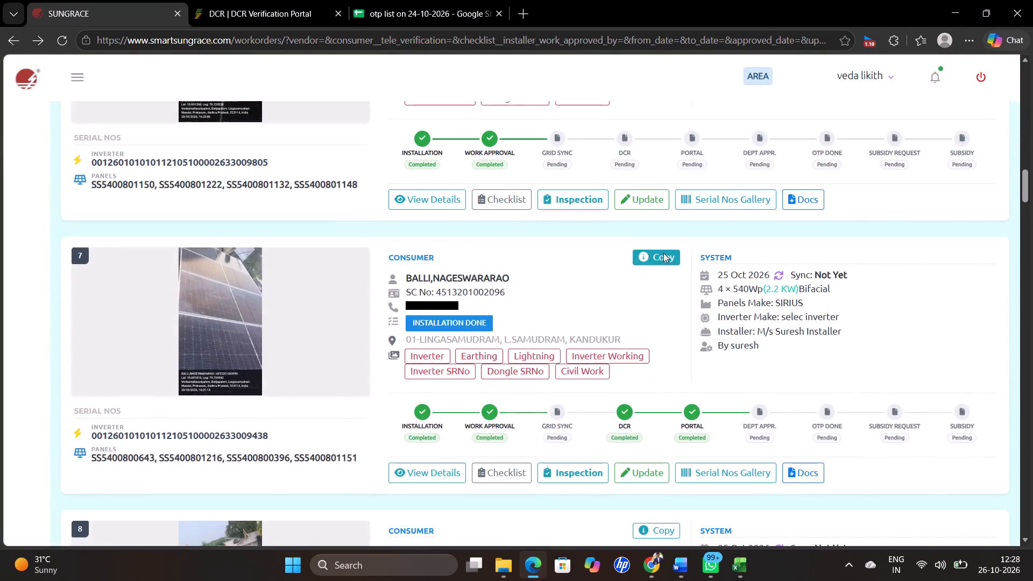
click(660, 93)
Check the Quick Copy Details of work orders 11, 12, 13 and 14 in the installations list.
scroll(624, 204, down, 15)
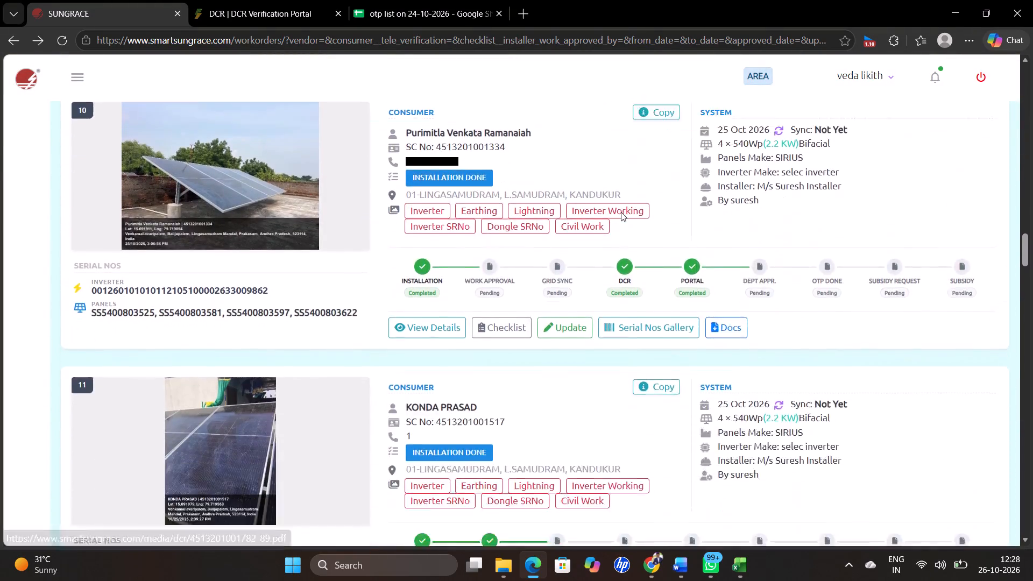
scroll(621, 212, down, 5)
scroll(647, 181, up, 2)
click(661, 138)
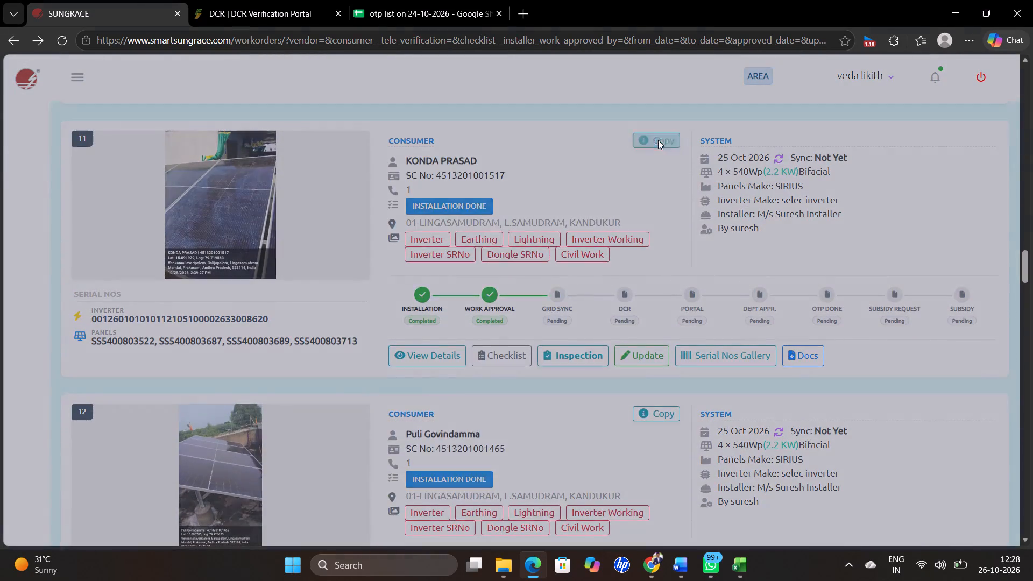
click(661, 91)
scroll(626, 173, down, 2)
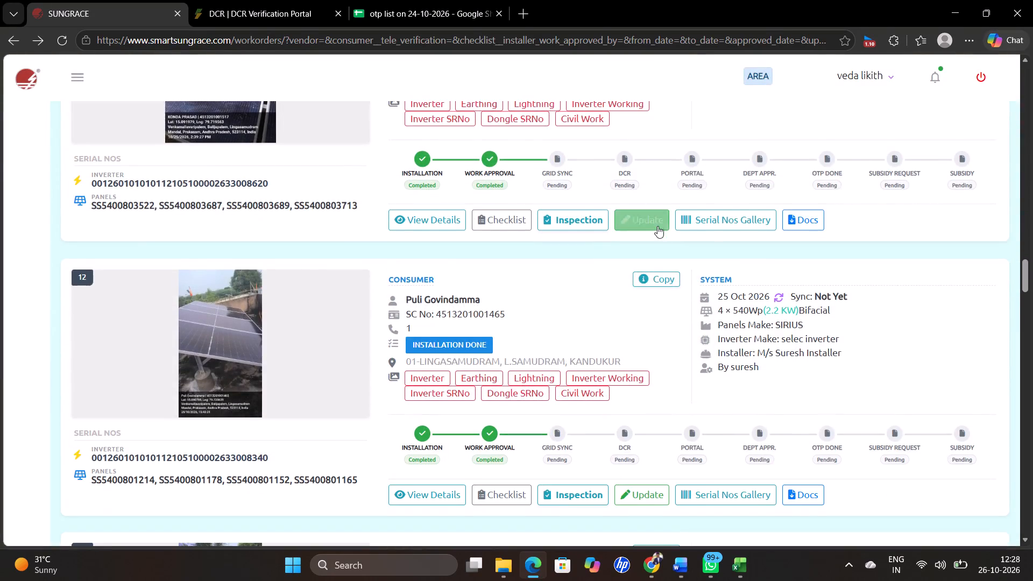
click(670, 278)
click(657, 94)
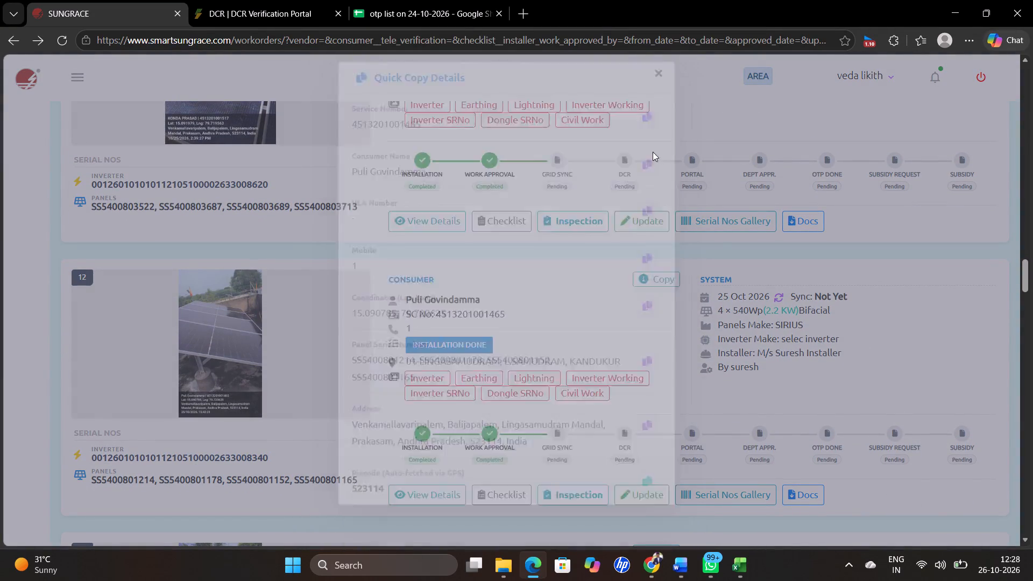
scroll(643, 256, down, 5)
click(660, 222)
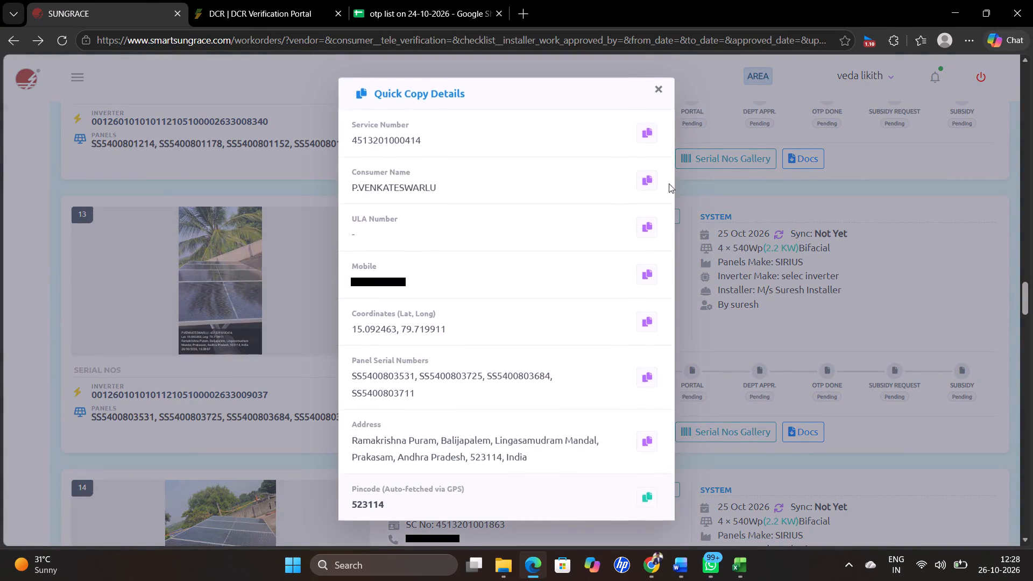
click(662, 92)
scroll(621, 182, down, 4)
click(650, 217)
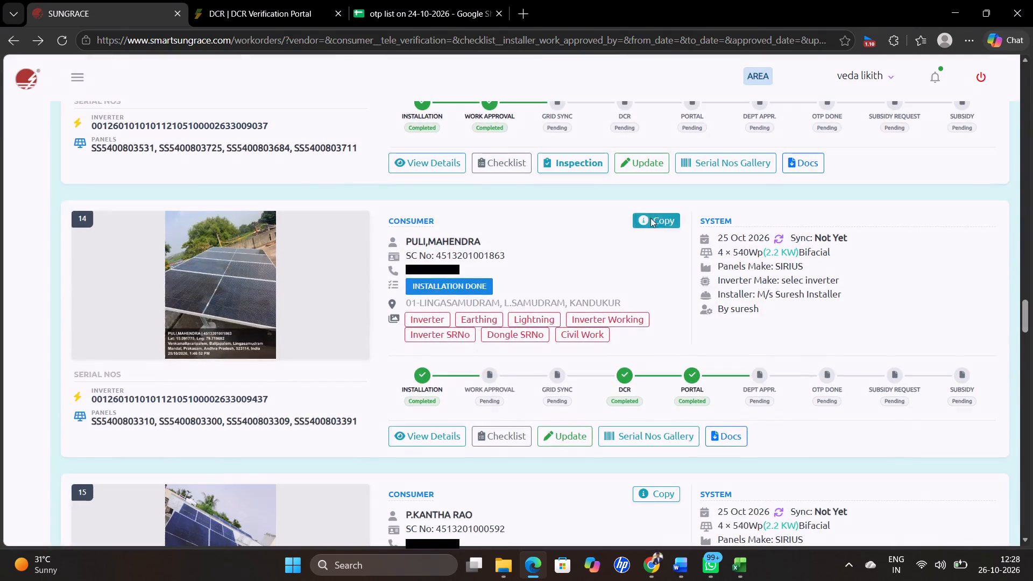
click(664, 94)
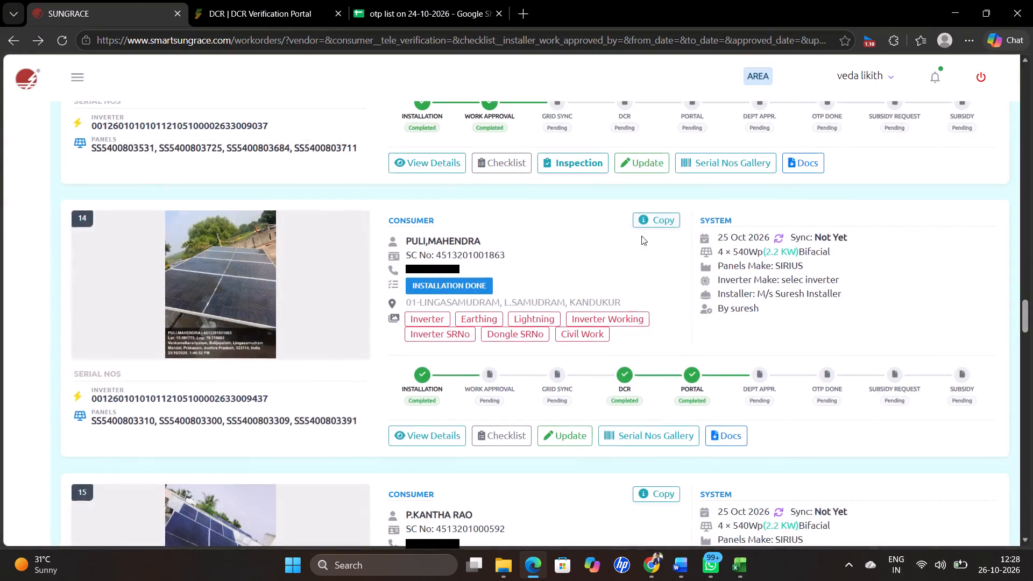
Check the Quick Copy Details of work orders 16, 17, 18 and 19, closing each one after viewing.
scroll(639, 247, down, 11)
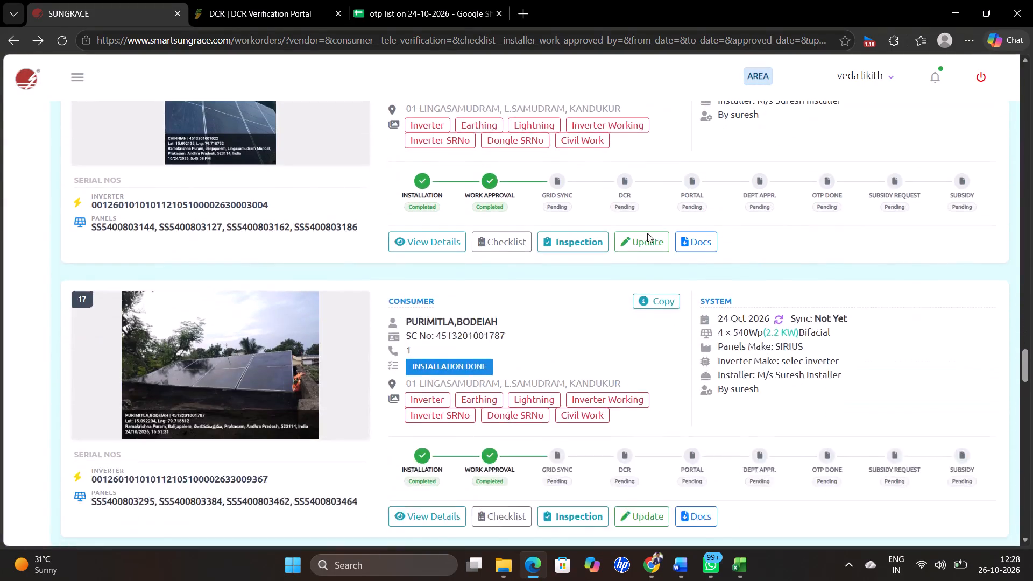
scroll(647, 233, up, 2)
click(659, 159)
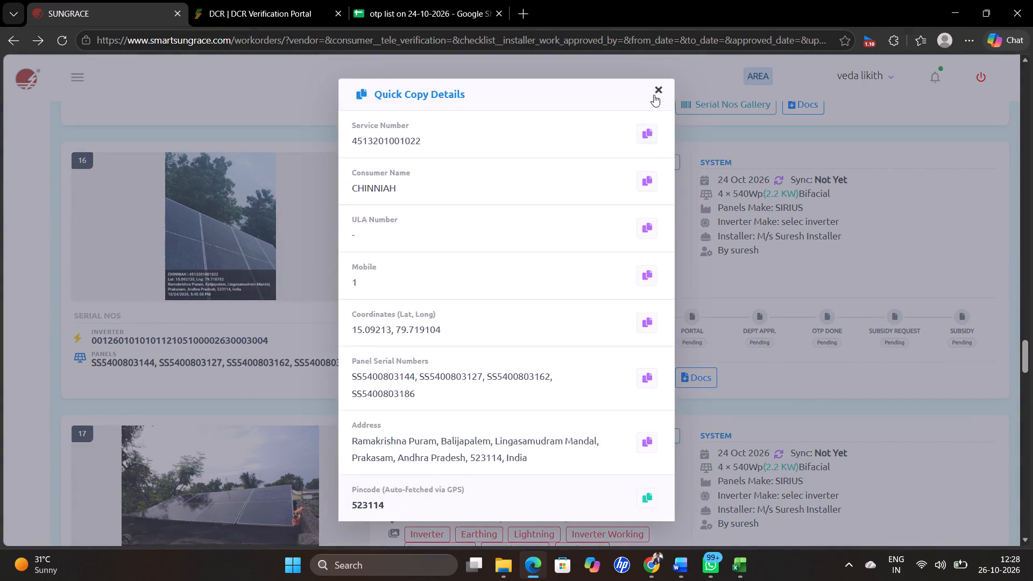
click(654, 93)
scroll(667, 240, down, 4)
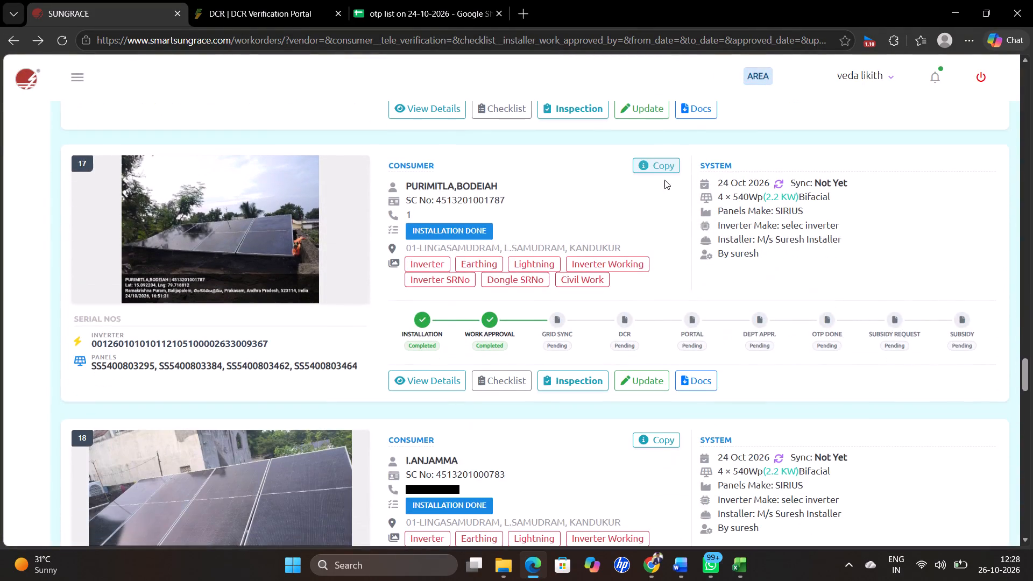
click(662, 168)
click(663, 91)
scroll(658, 176, down, 3)
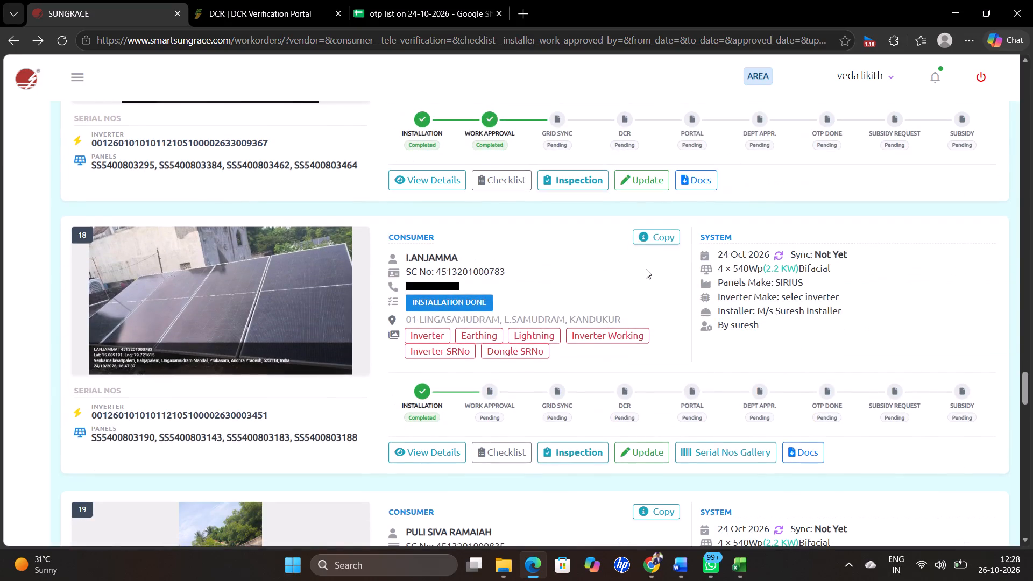
click(671, 240)
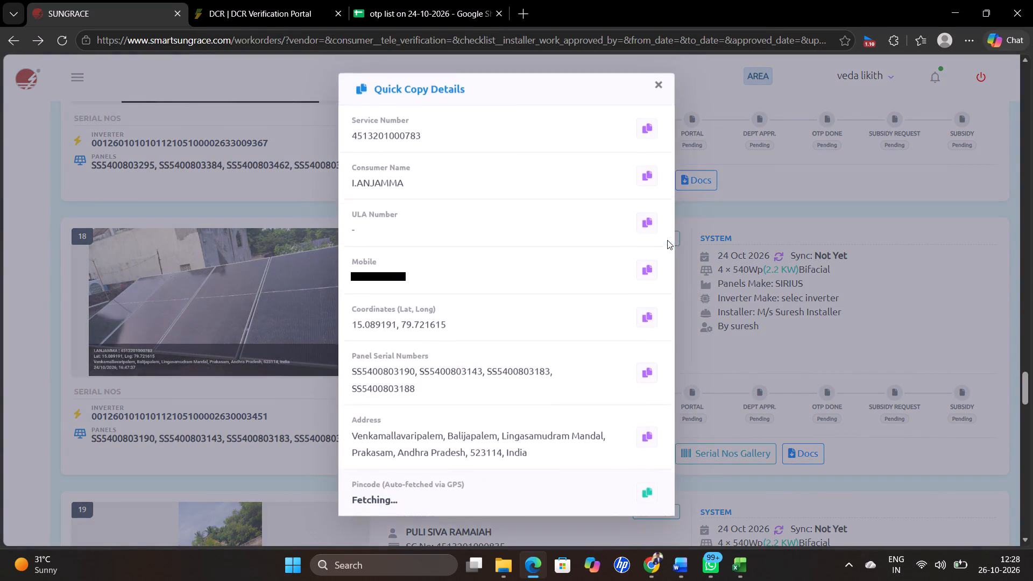
click(654, 92)
scroll(650, 248, down, 5)
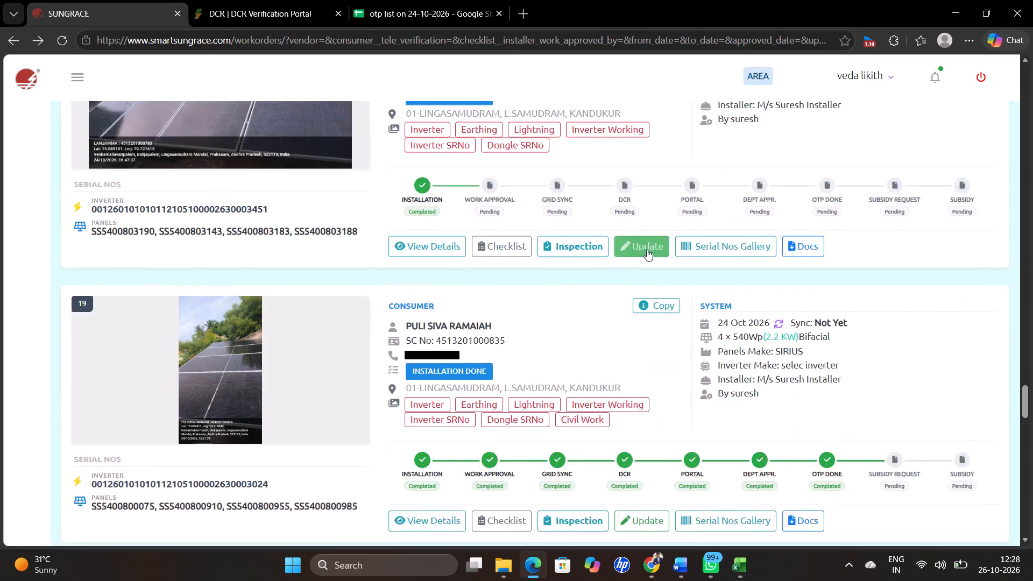
click(662, 175)
click(654, 88)
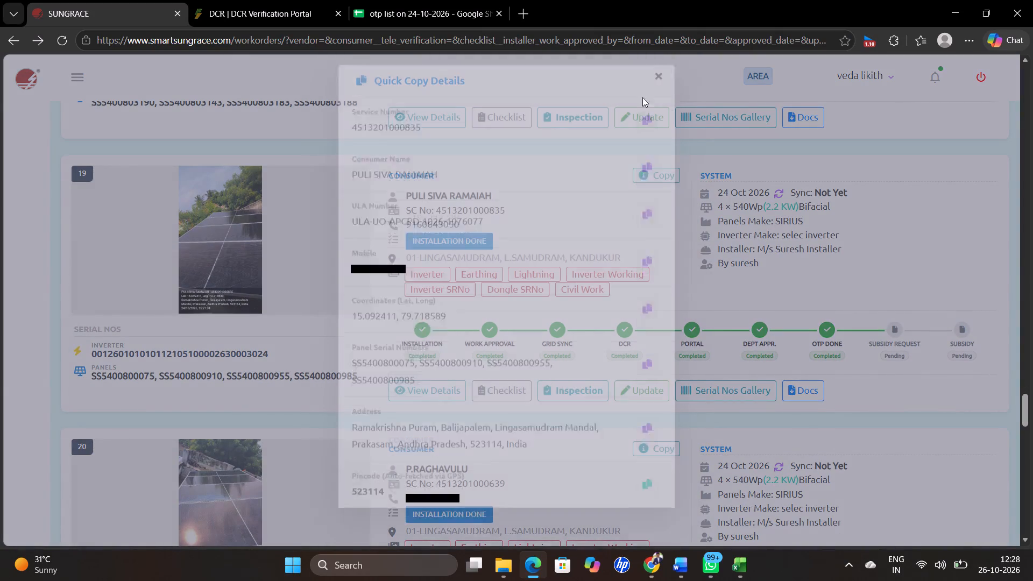
Check the Quick Copy Details of work orders 23, 24 and 25 at the end of the first page.
scroll(641, 229, down, 15)
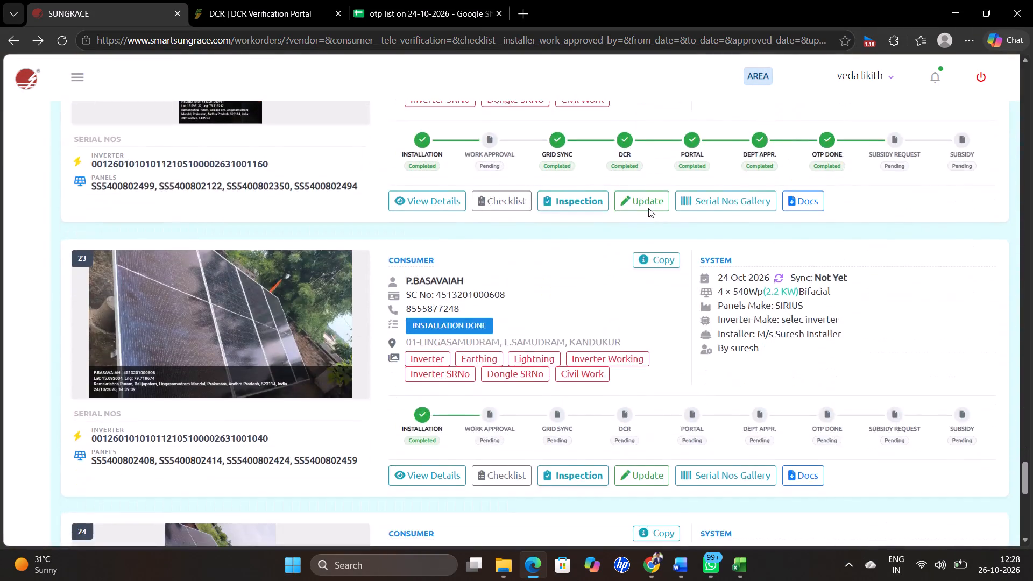
scroll(648, 208, down, 3)
scroll(647, 201, up, 1)
click(675, 130)
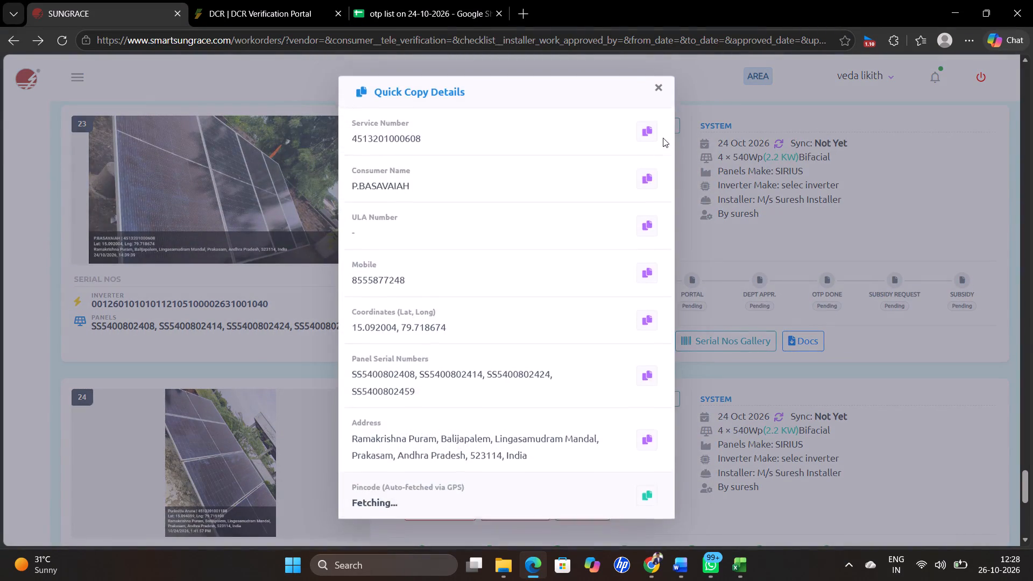
click(661, 101)
scroll(653, 171, down, 3)
click(645, 195)
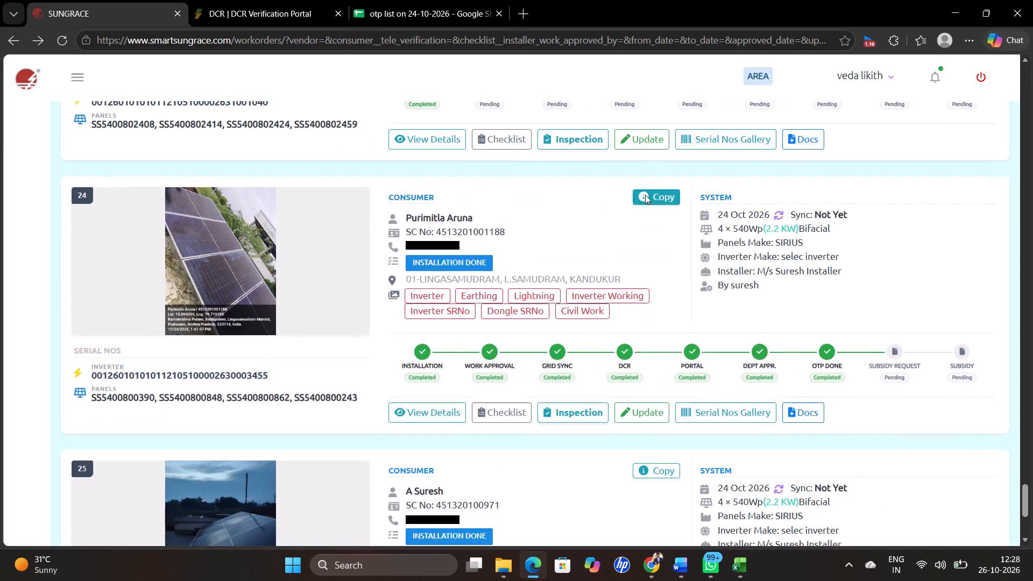
click(659, 84)
scroll(645, 165, down, 5)
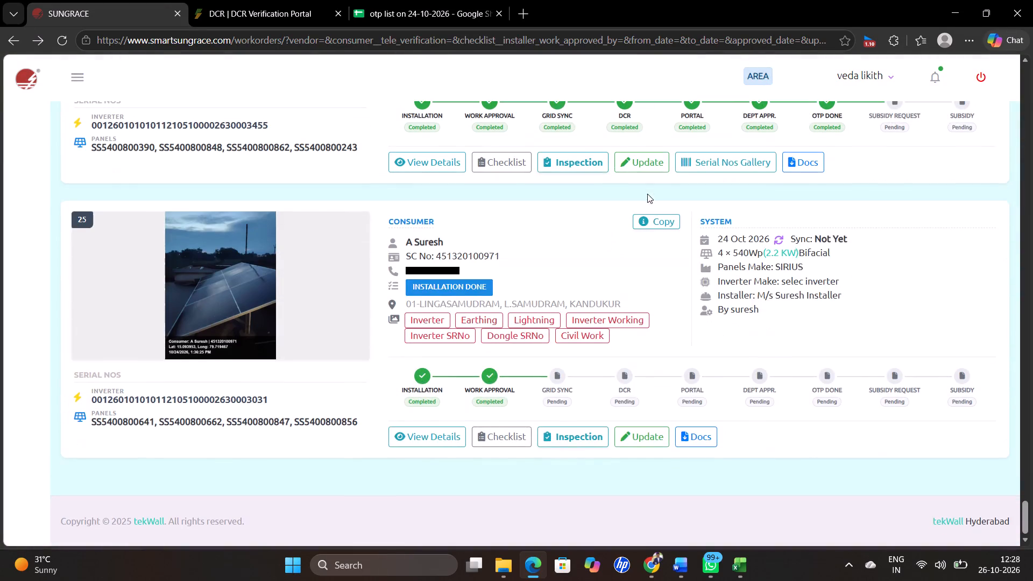
click(655, 219)
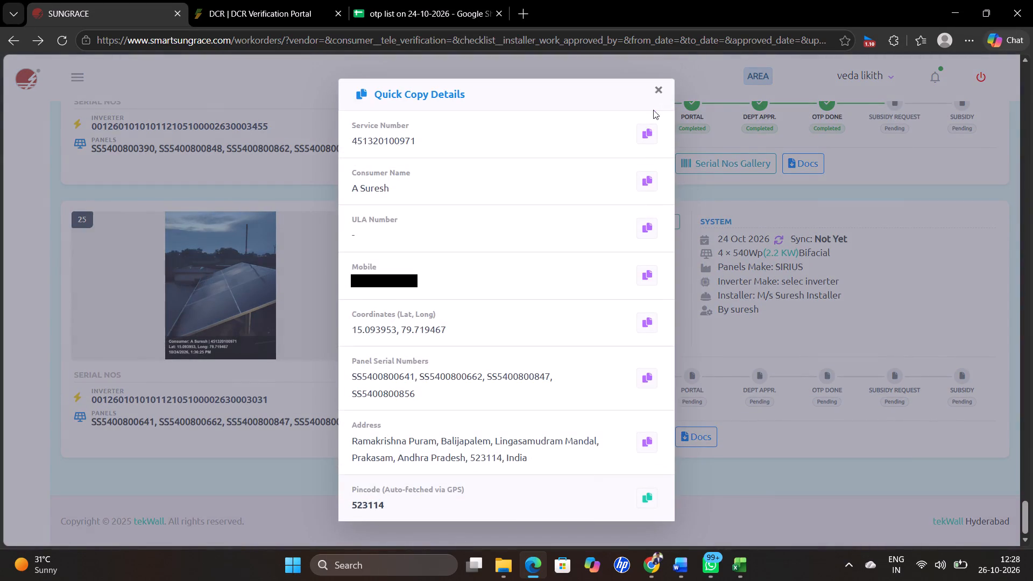
click(657, 94)
Go to page 2 of the Total installations list and examine the DCR stage of its first work orders.
scroll(634, 244, down, 3)
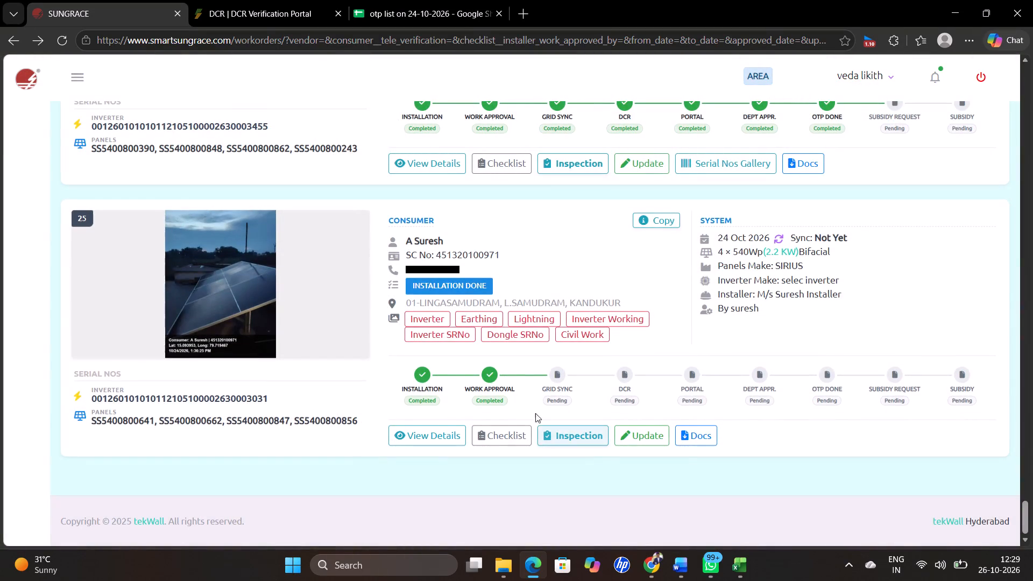
scroll(717, 277, up, 20)
scroll(717, 277, up, 13)
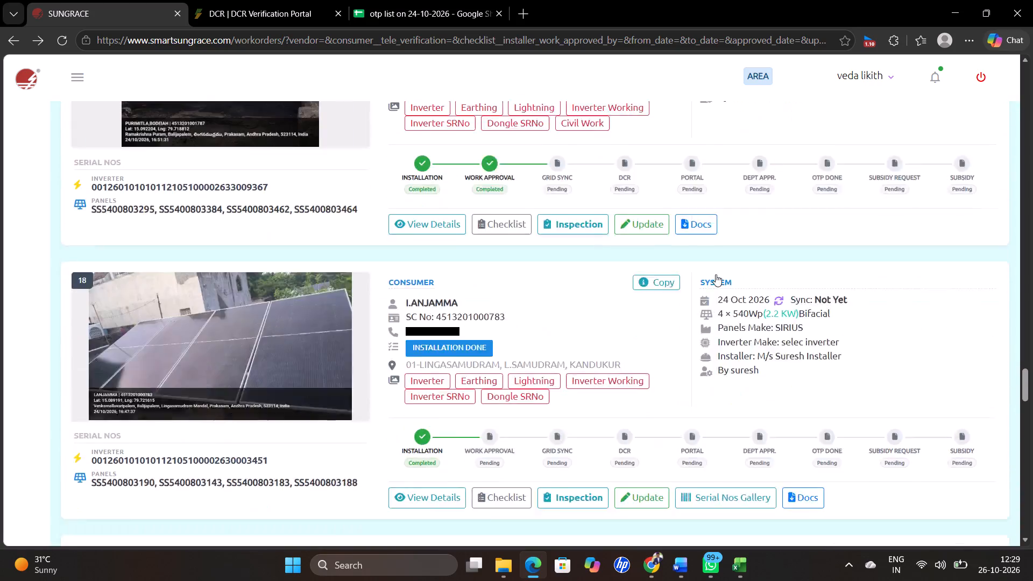
scroll(716, 274, up, 20)
scroll(716, 274, up, 20)
scroll(716, 274, up, 9)
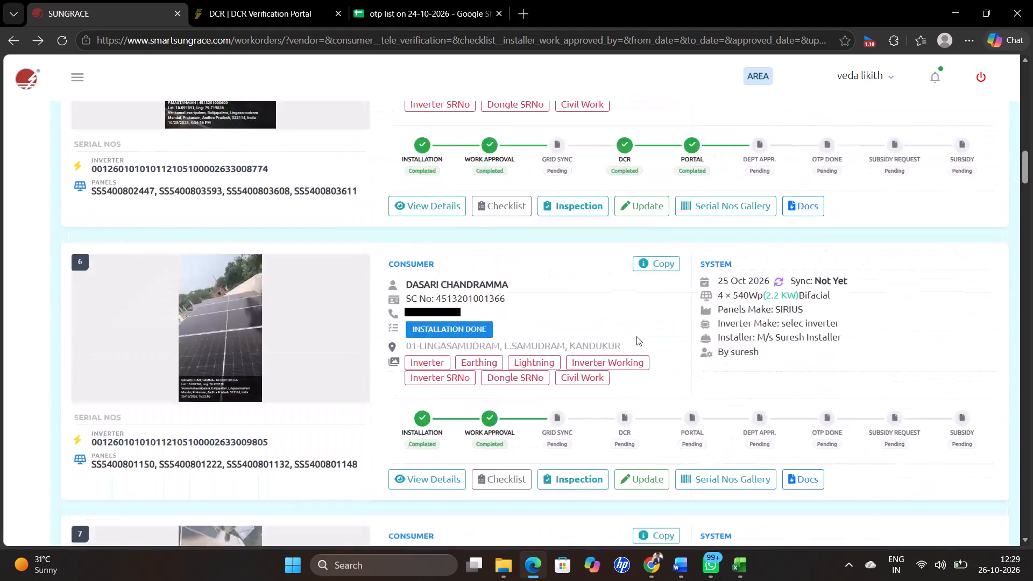
scroll(636, 336, up, 20)
scroll(636, 336, up, 4)
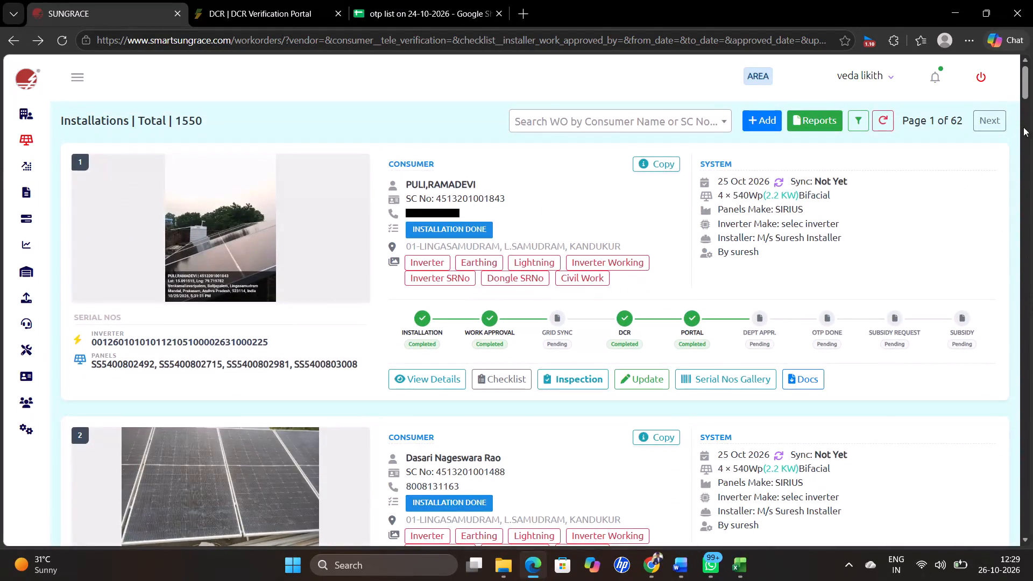
click(994, 115)
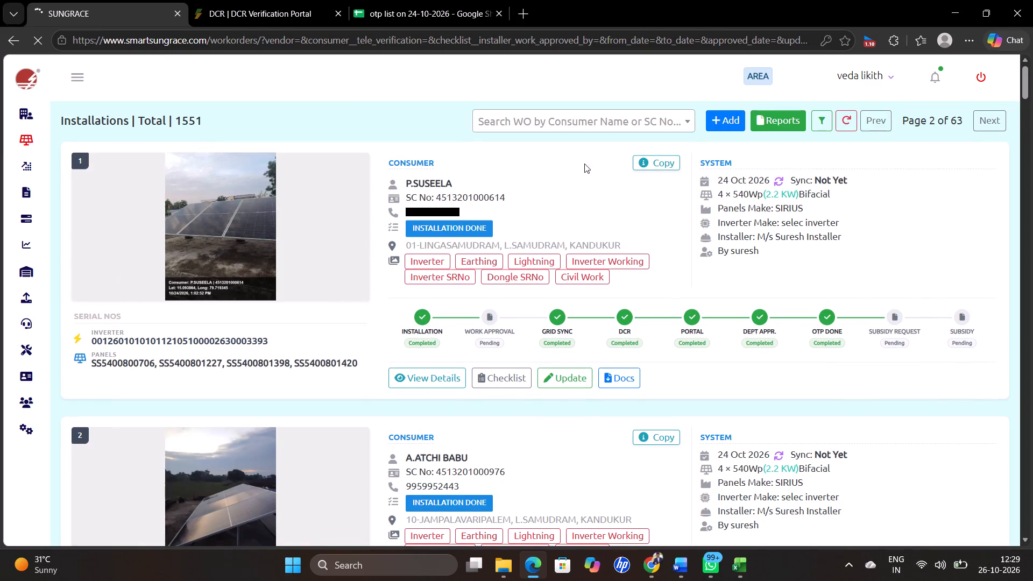
scroll(663, 187, down, 11)
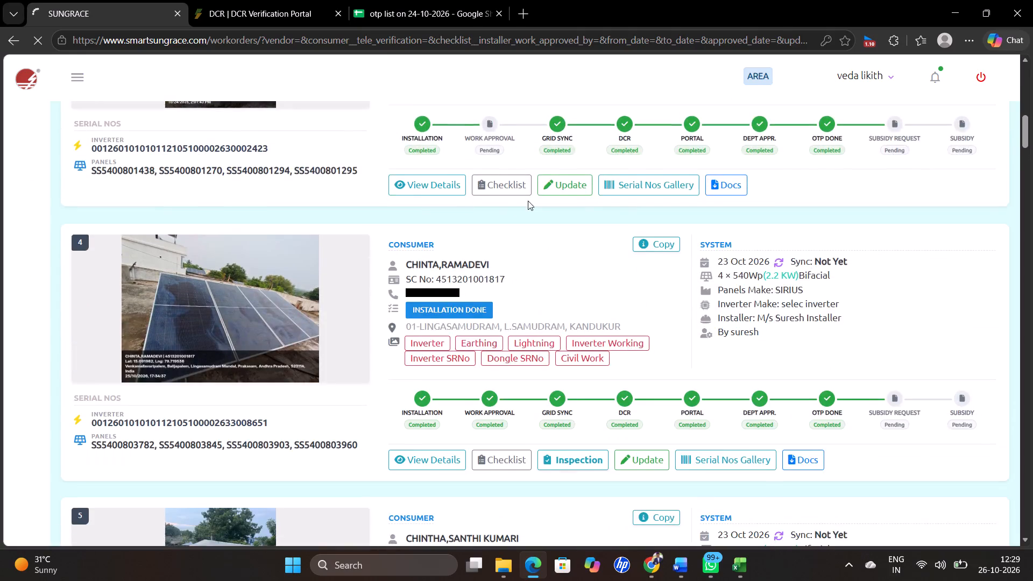
scroll(356, 215, up, 3)
scroll(49, 182, up, 4)
scroll(46, 103, up, 9)
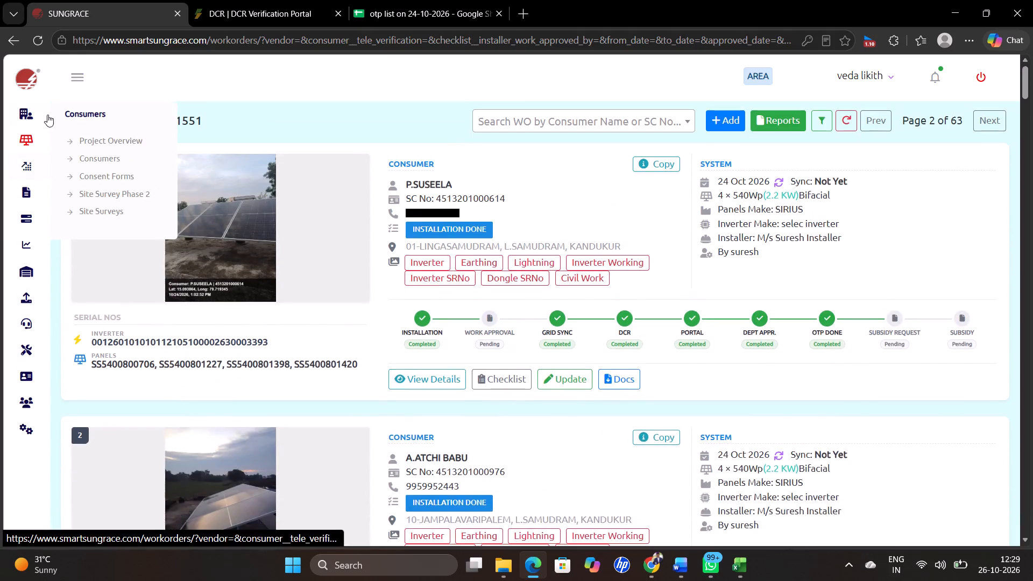
scroll(47, 115, up, 2)
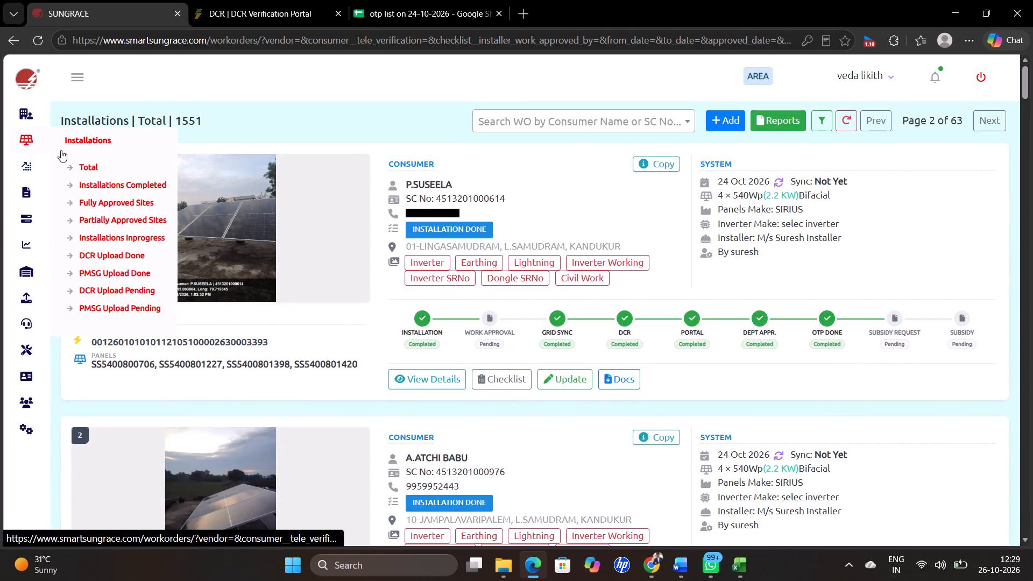
Open the list of installations whose DCR upload is pending.
click(108, 290)
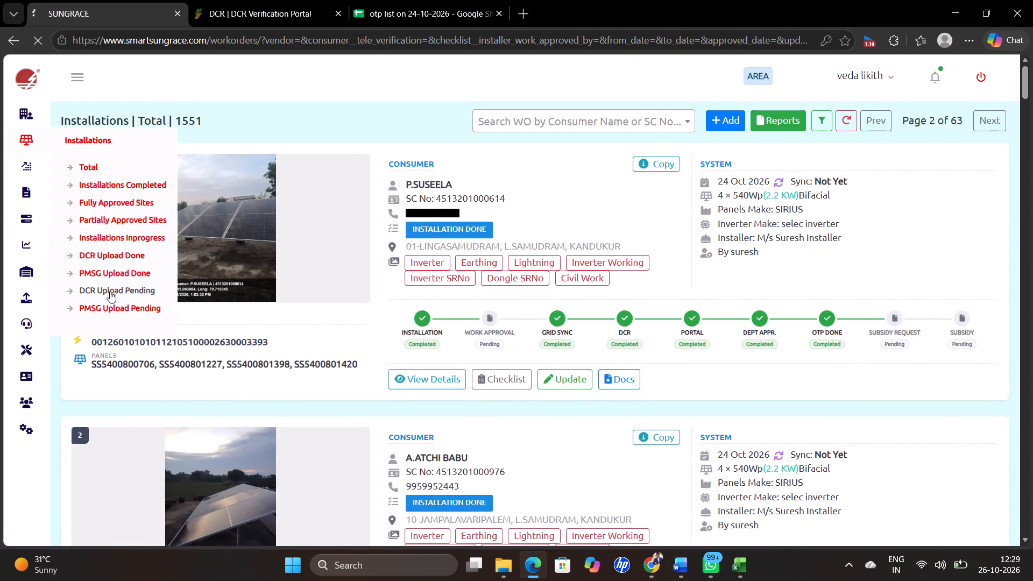
scroll(435, 232, down, 3)
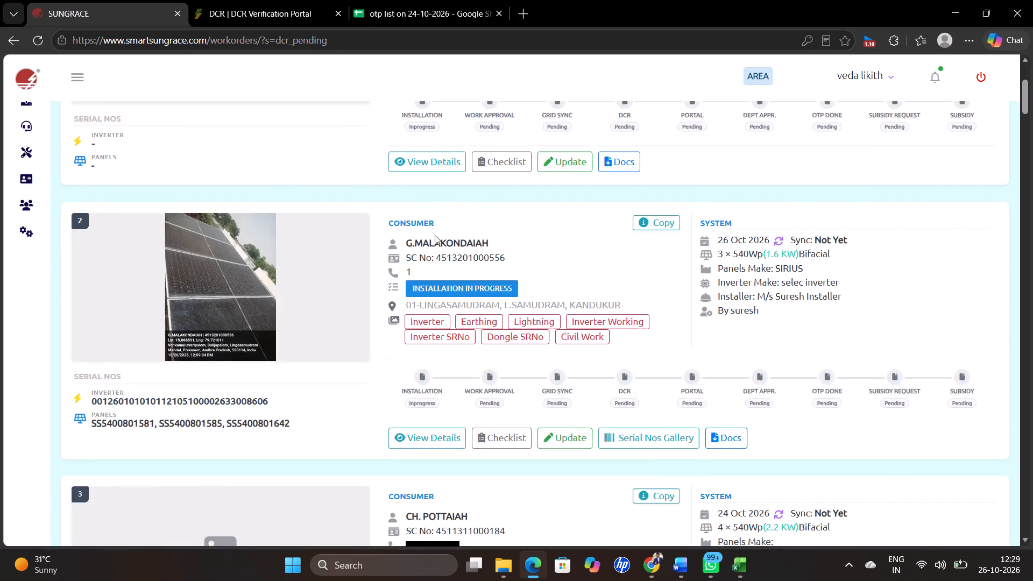
scroll(432, 236, down, 3)
scroll(432, 237, up, 7)
scroll(435, 225, down, 3)
scroll(435, 225, up, 4)
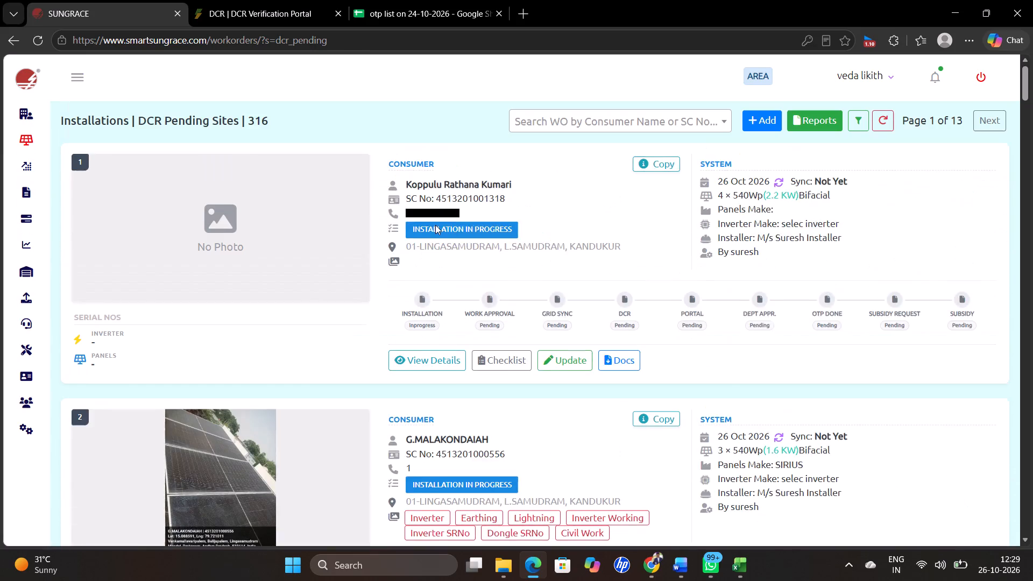
Check the Quick Copy Details of work order 2 in the DCR pending list.
scroll(435, 225, down, 3)
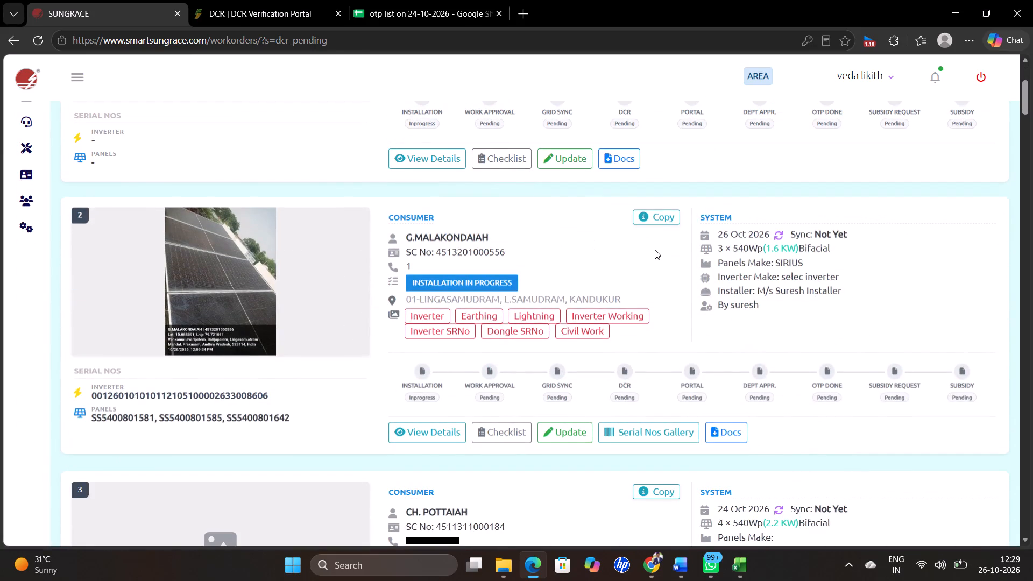
click(653, 208)
click(646, 217)
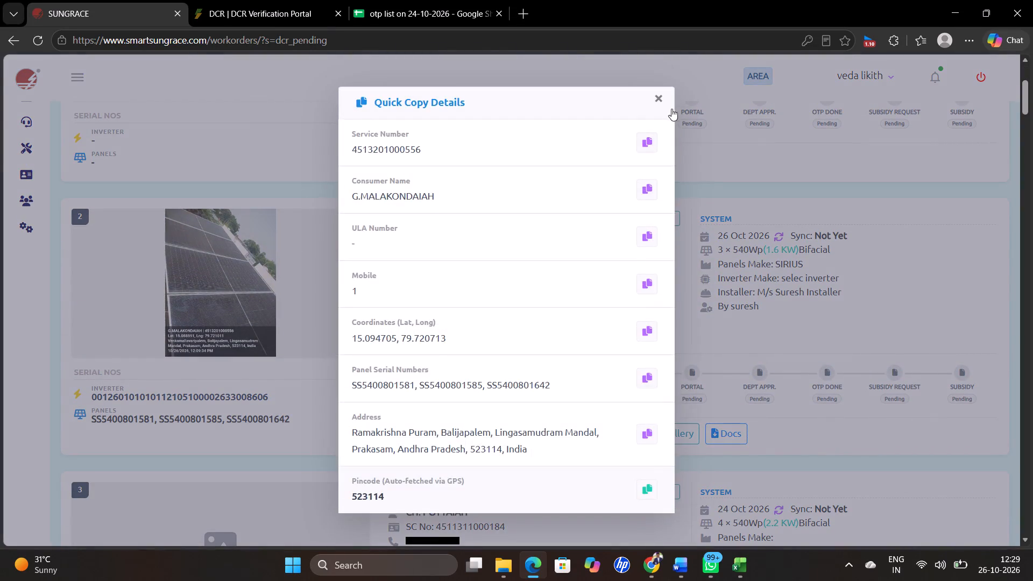
click(661, 102)
Go through the rest of the DCR pending page and check the Quick Copy Details of work orders 18, 19 and 20.
scroll(540, 218, down, 5)
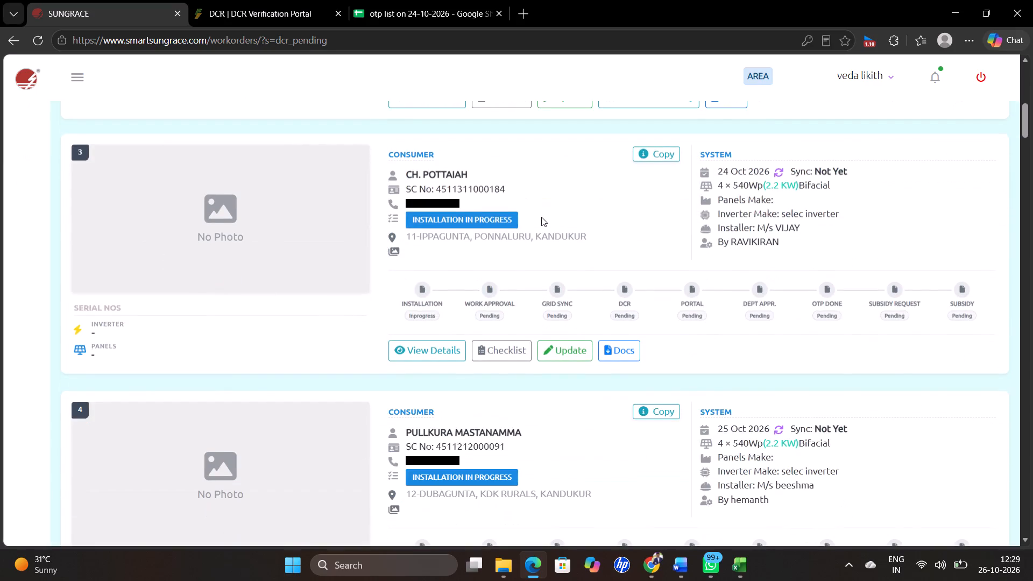
scroll(541, 217, down, 12)
scroll(535, 216, up, 4)
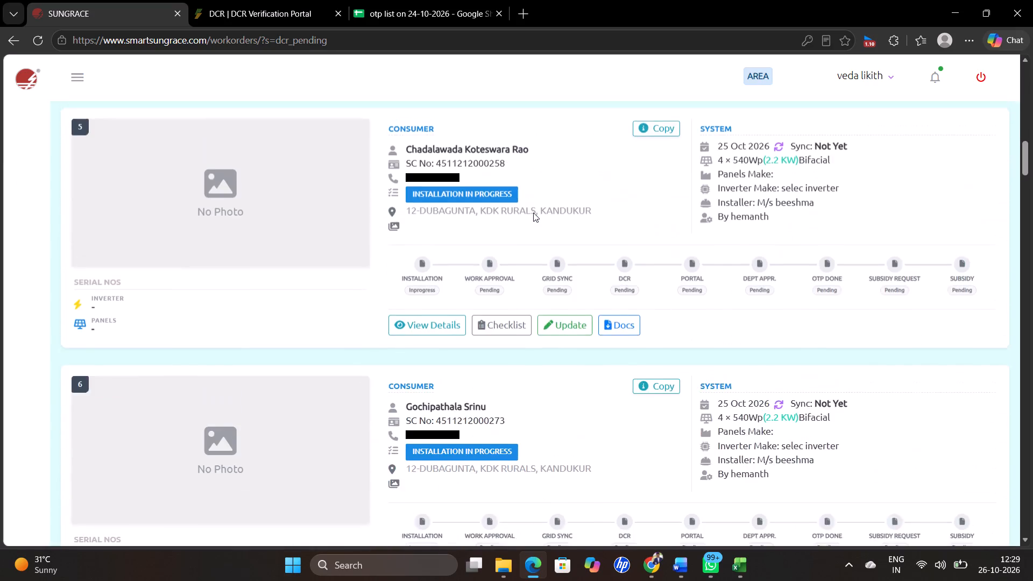
scroll(531, 214, down, 20)
scroll(531, 214, down, 4)
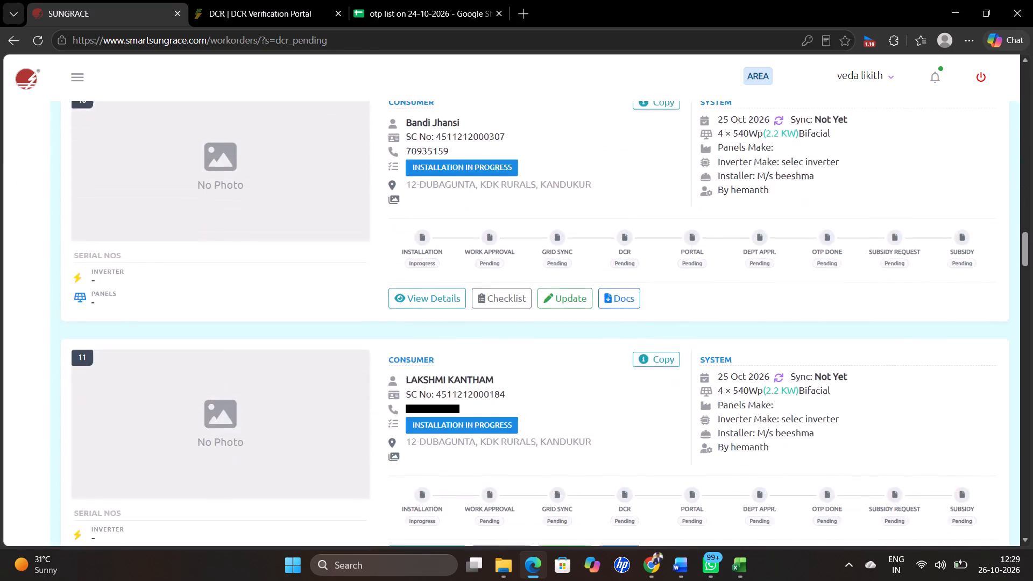
scroll(532, 212, down, 20)
scroll(532, 212, down, 8)
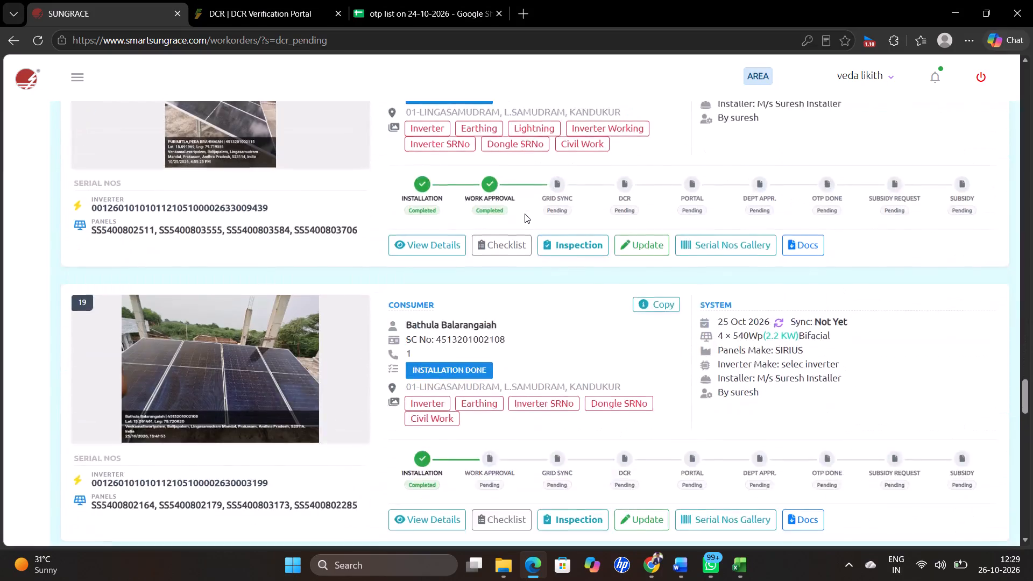
scroll(525, 214, down, 1)
scroll(525, 213, up, 3)
scroll(604, 140, up, 2)
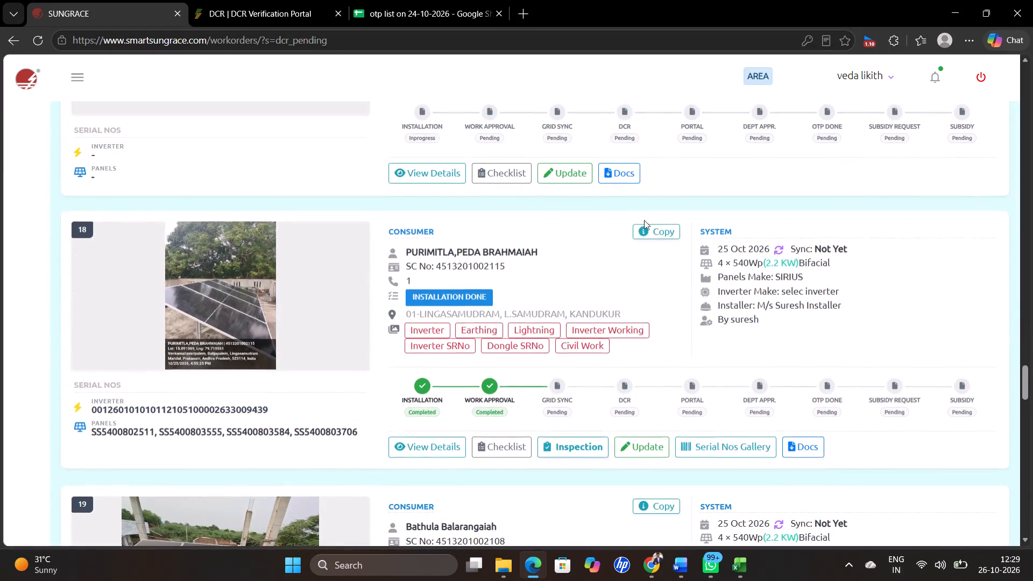
click(648, 224)
click(659, 91)
scroll(517, 225, down, 3)
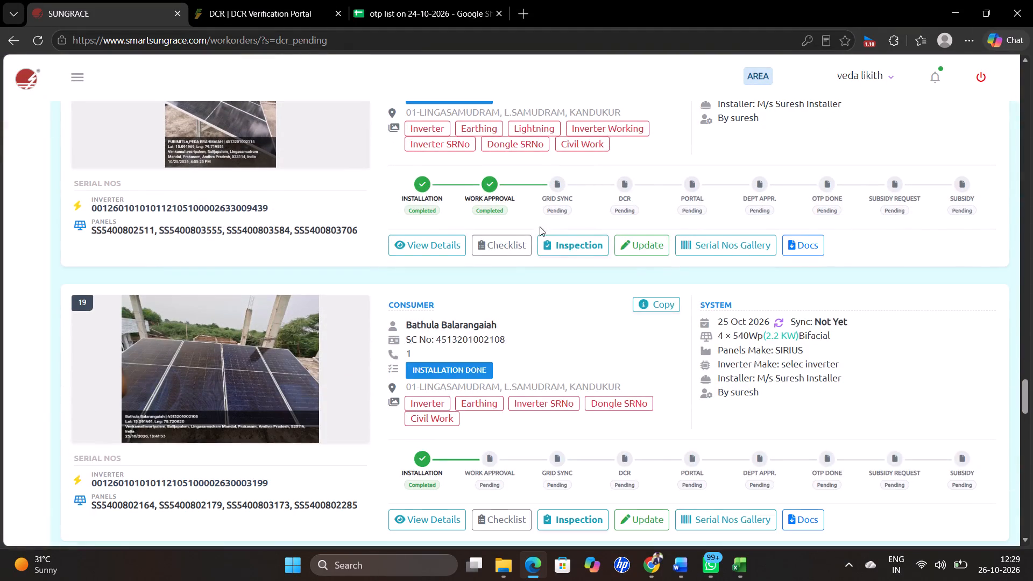
click(666, 307)
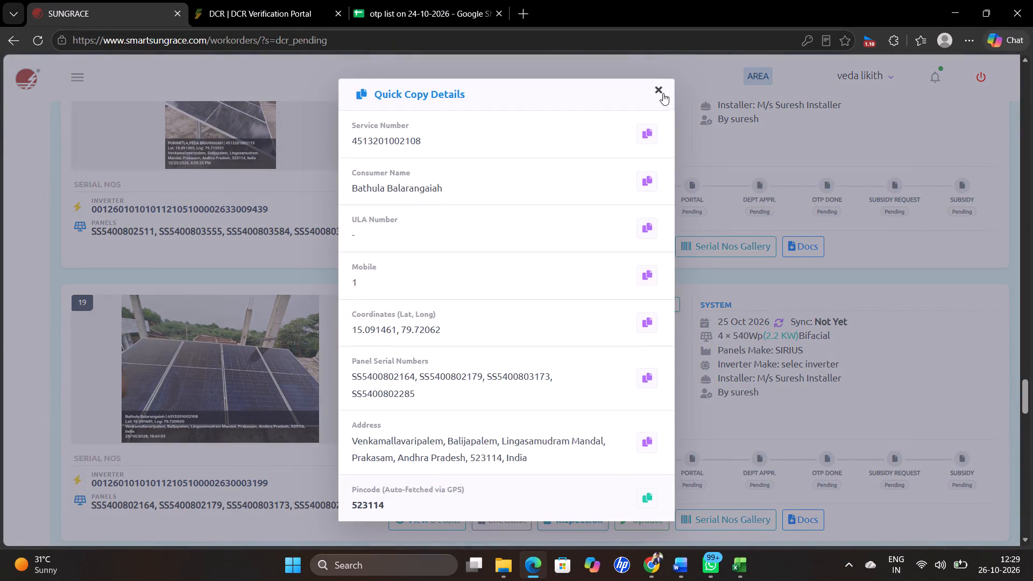
click(663, 93)
scroll(537, 262, down, 5)
click(646, 235)
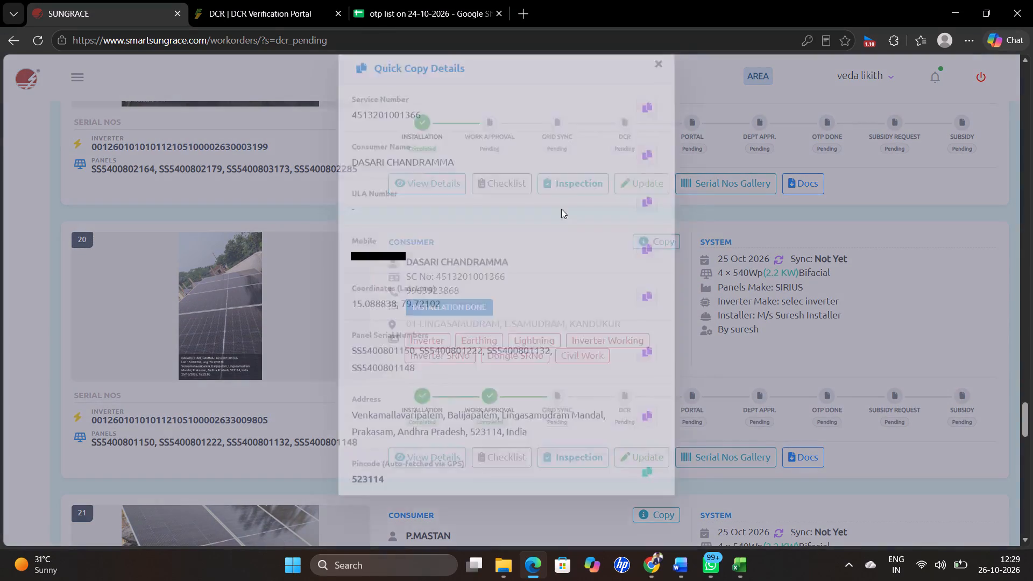
click(656, 86)
click(655, 240)
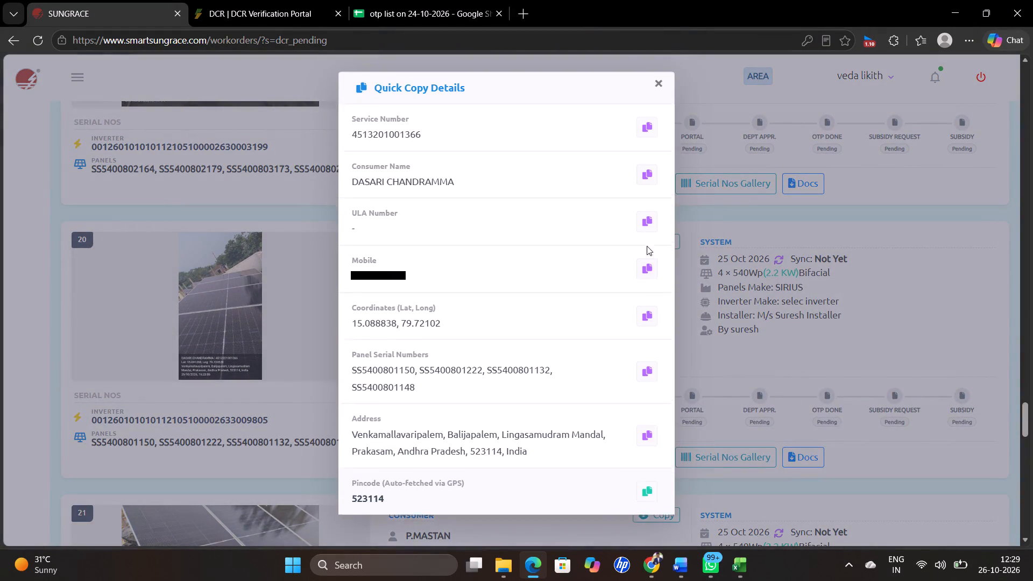
click(659, 94)
Download the Installation Report for the DCR pending sites.
scroll(723, 179, up, 16)
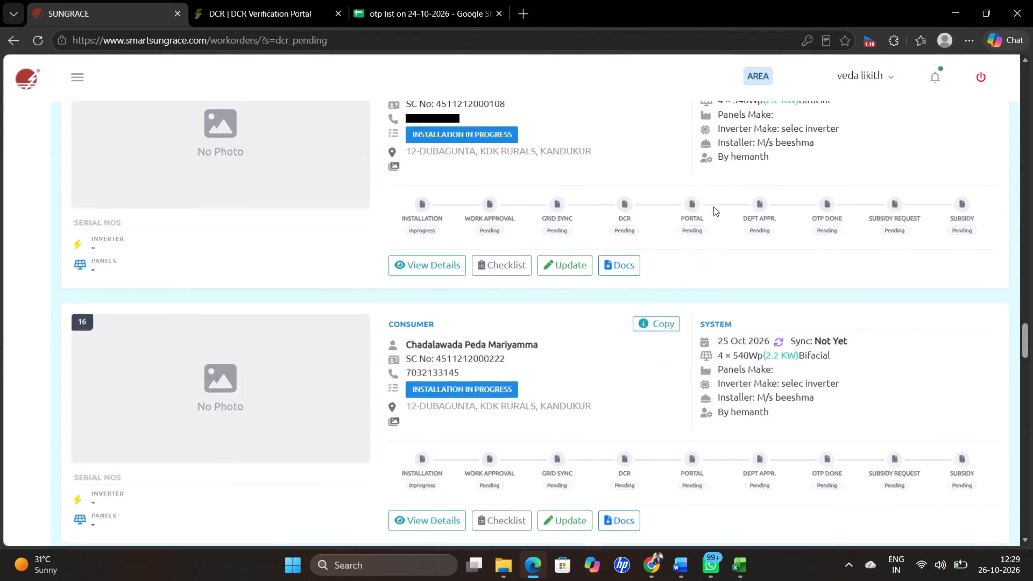
scroll(713, 207, up, 20)
scroll(713, 207, up, 17)
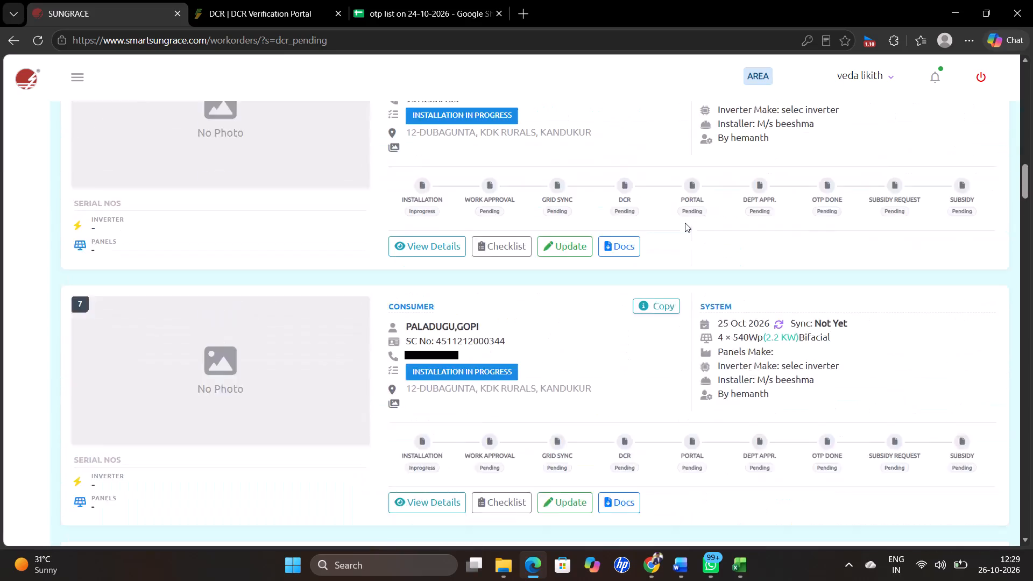
scroll(685, 223, up, 20)
scroll(685, 223, up, 10)
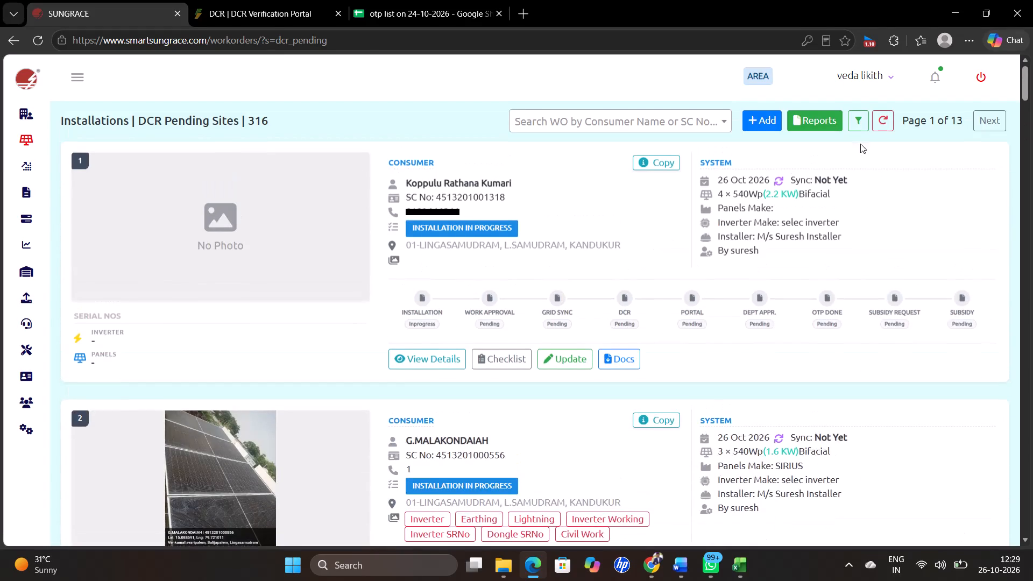
click(810, 118)
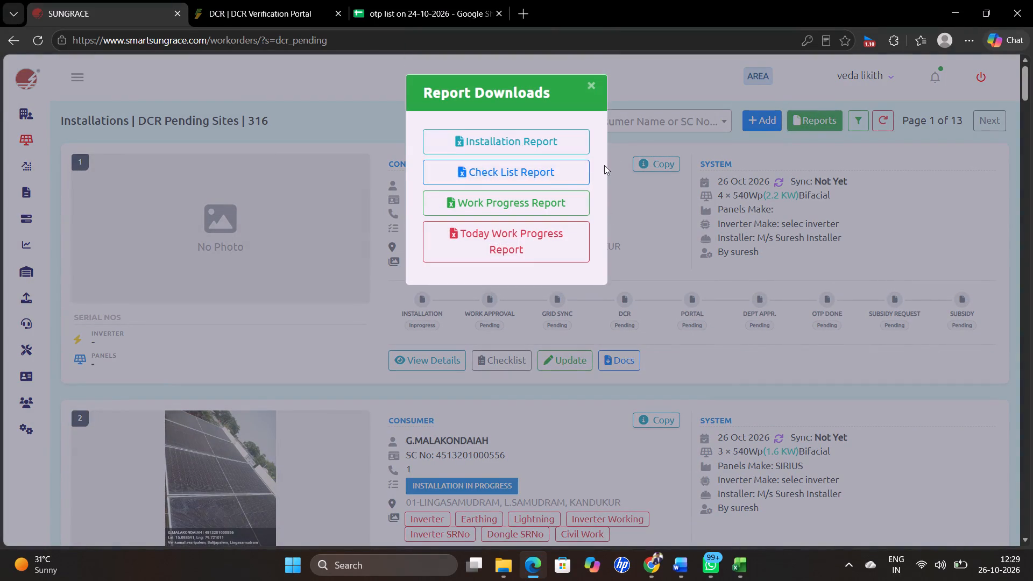
click(539, 138)
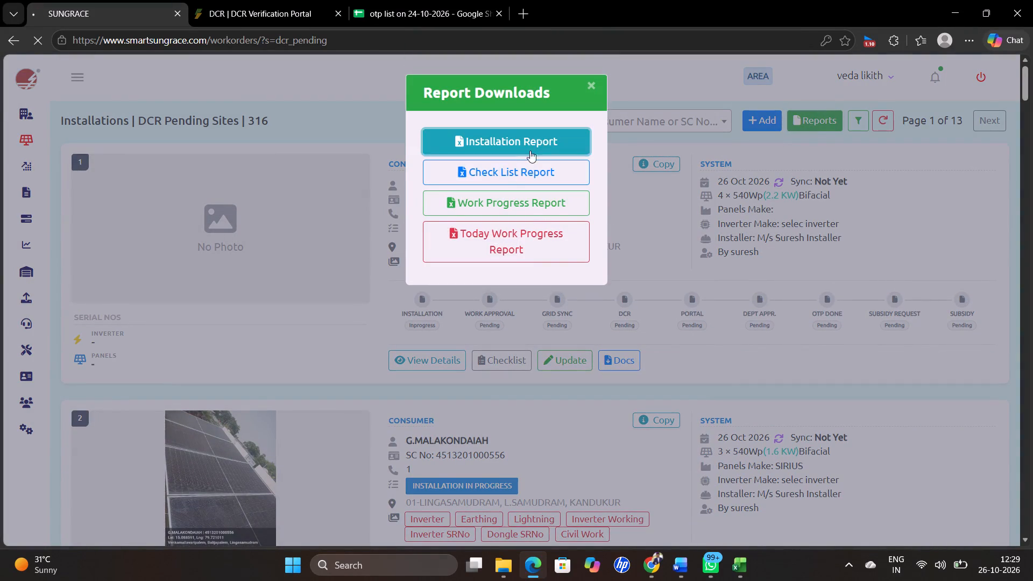
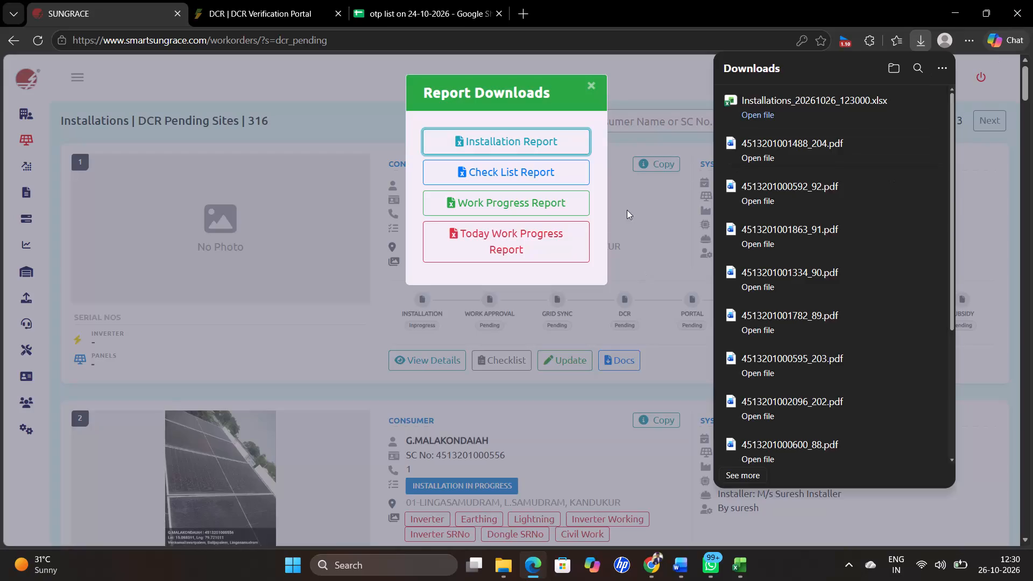
Open the downloaded Installations report in Excel and look through its rows from first to last.
double_click(805, 98)
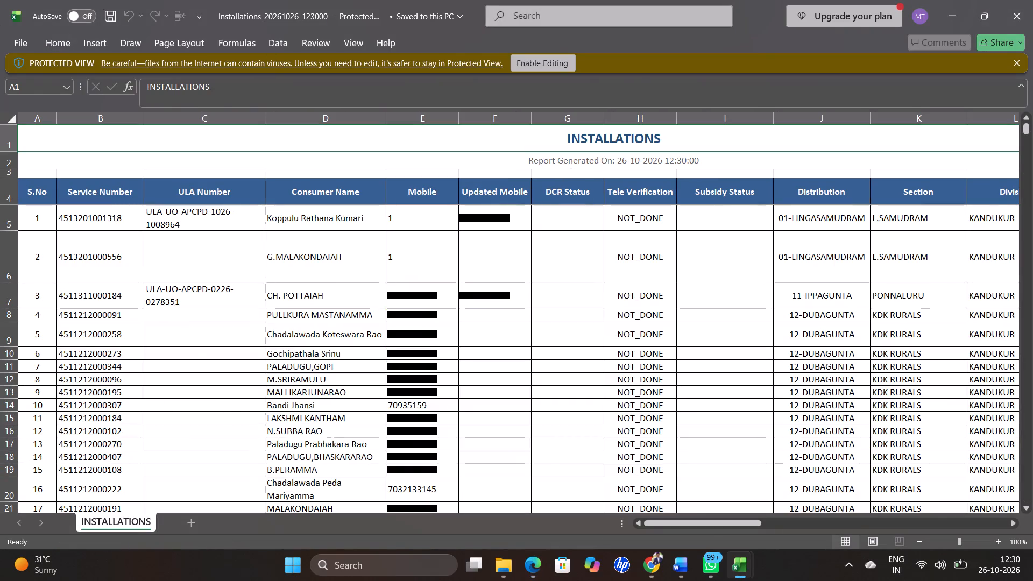
scroll(202, 236, down, 10)
scroll(332, 249, down, 13)
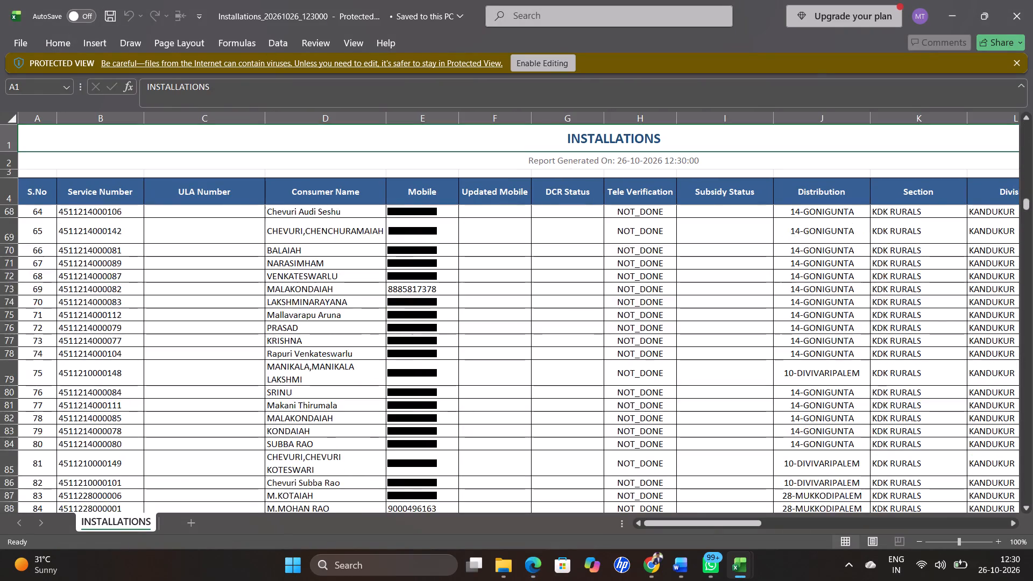
scroll(401, 289, down, 20)
scroll(401, 289, down, 14)
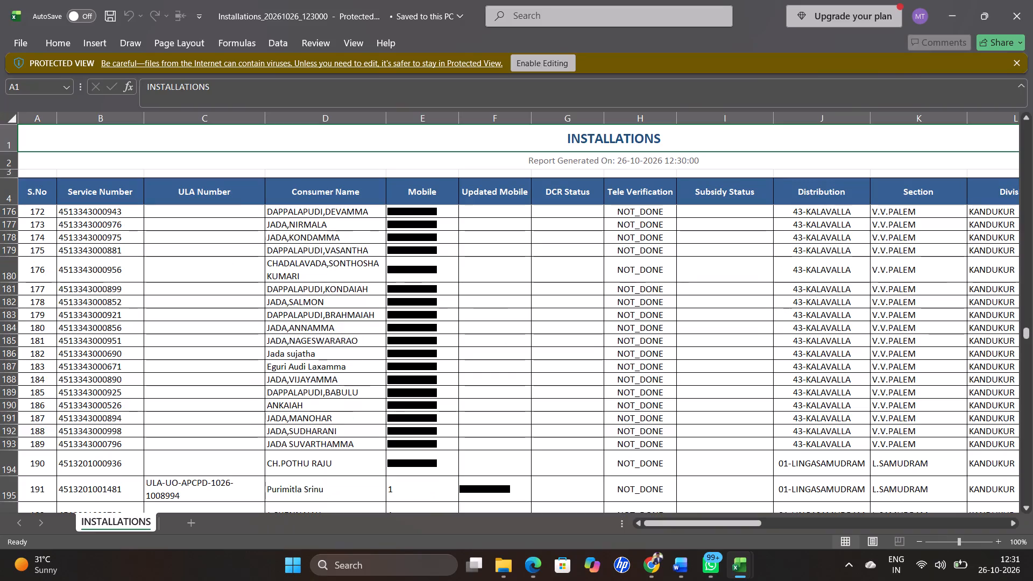
drag(1025, 332, 1032, 443)
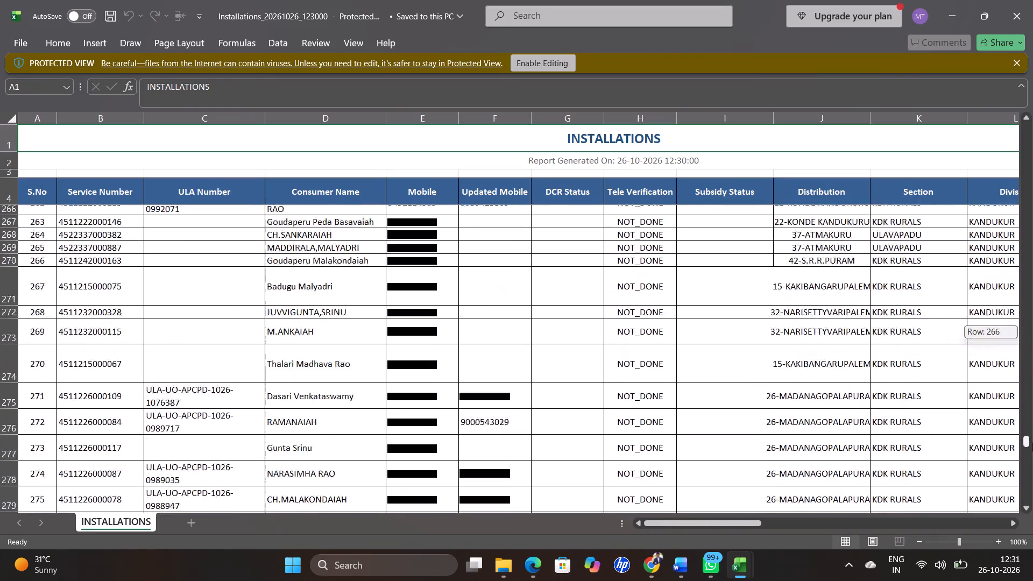
drag(1032, 443, 1032, 498)
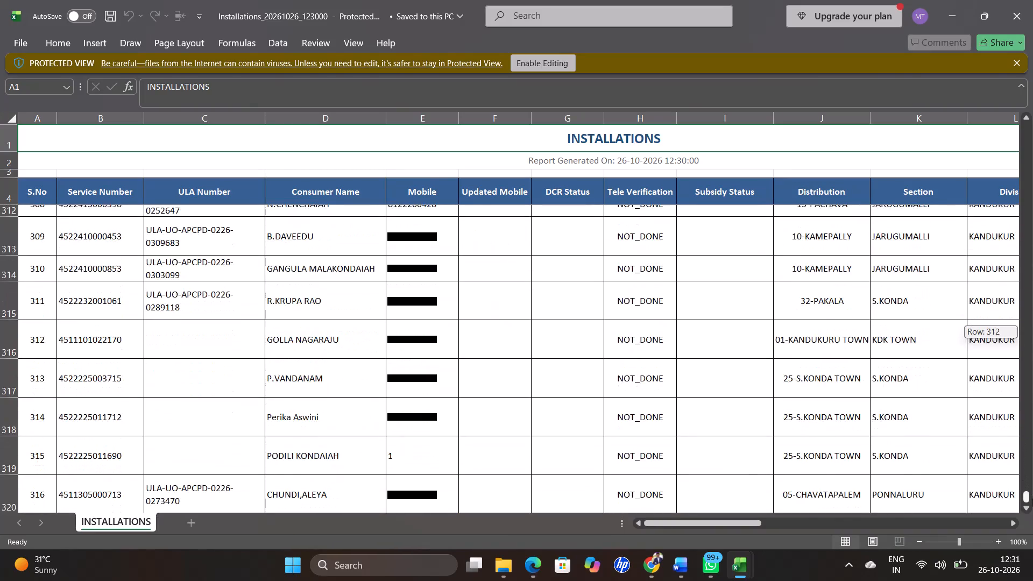
drag(1032, 498, 985, 212)
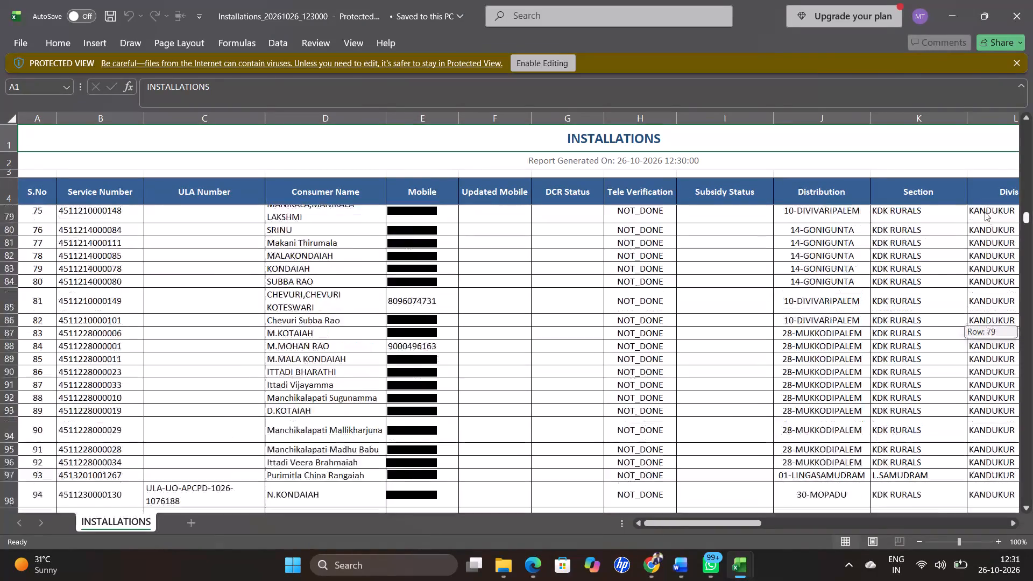
drag(985, 212, 936, 103)
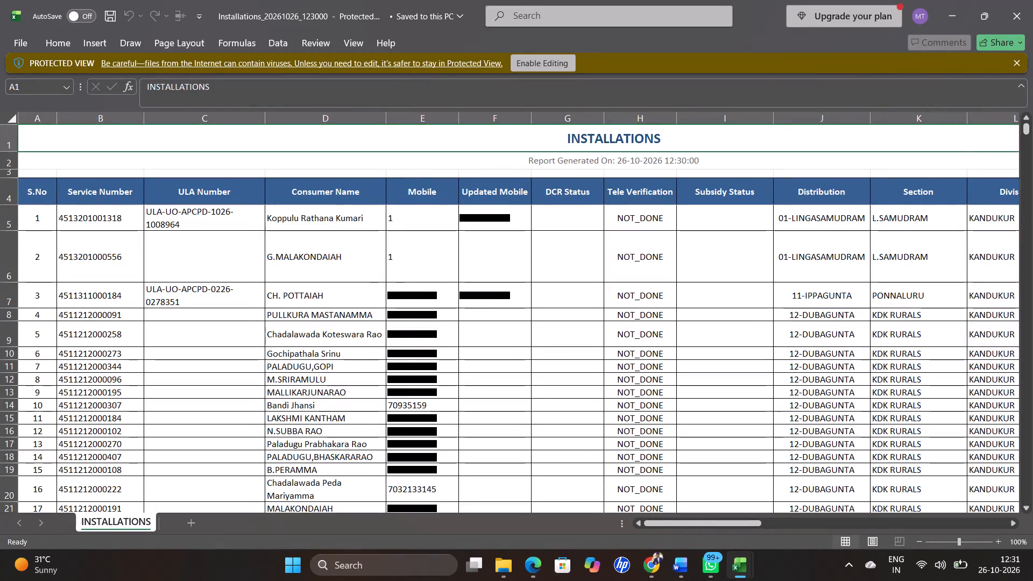
Enable editing of the Installations report.
click(544, 69)
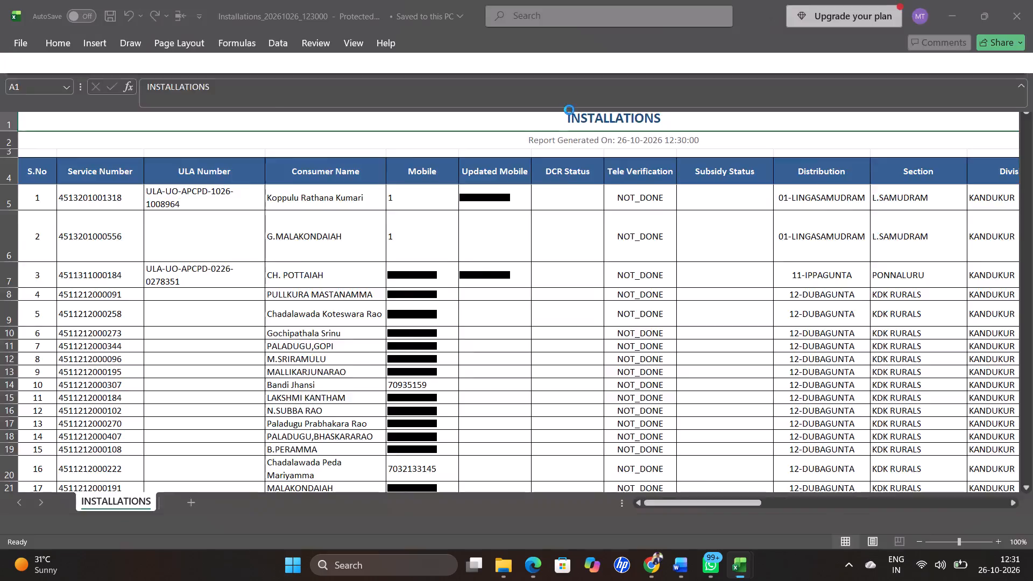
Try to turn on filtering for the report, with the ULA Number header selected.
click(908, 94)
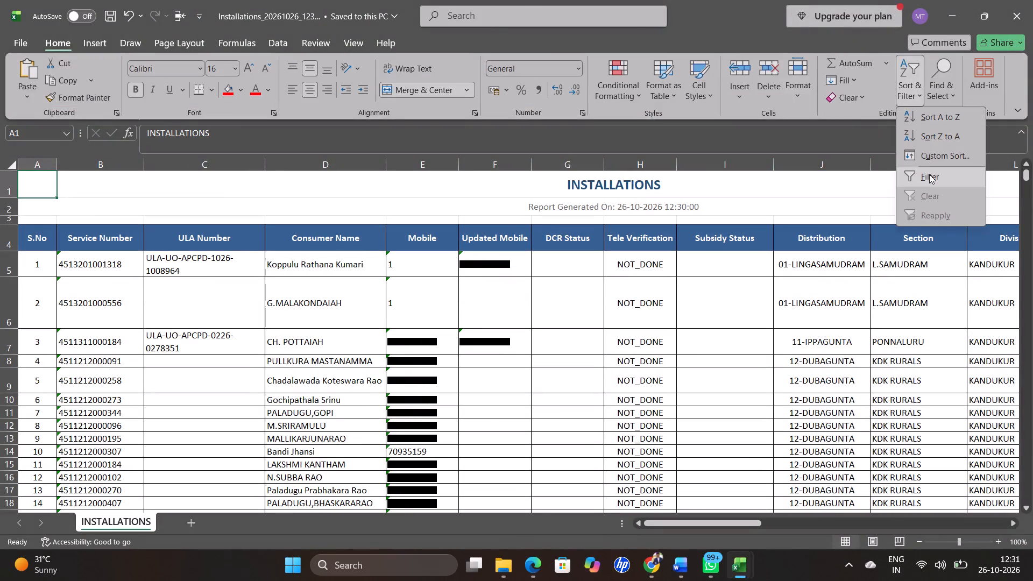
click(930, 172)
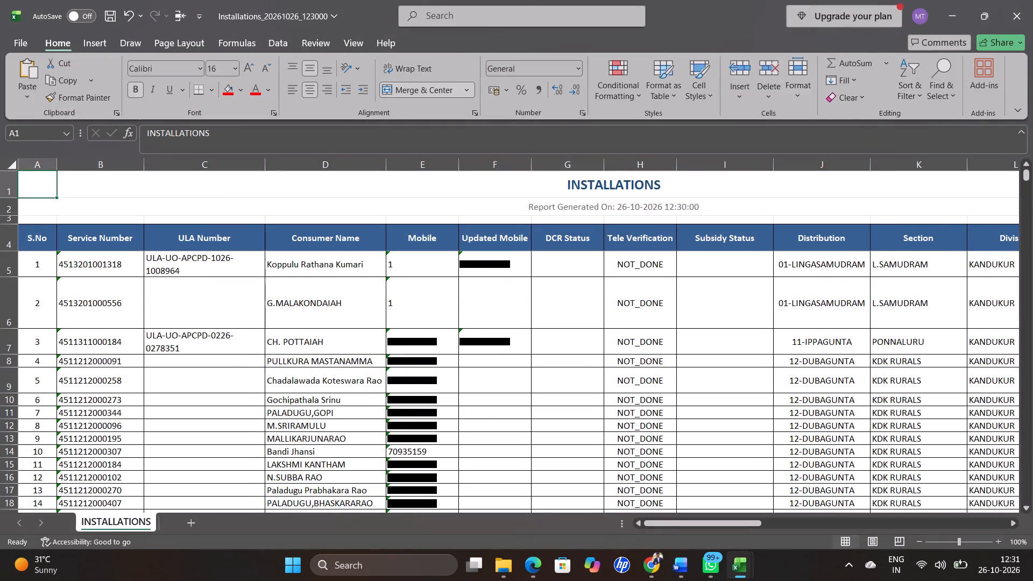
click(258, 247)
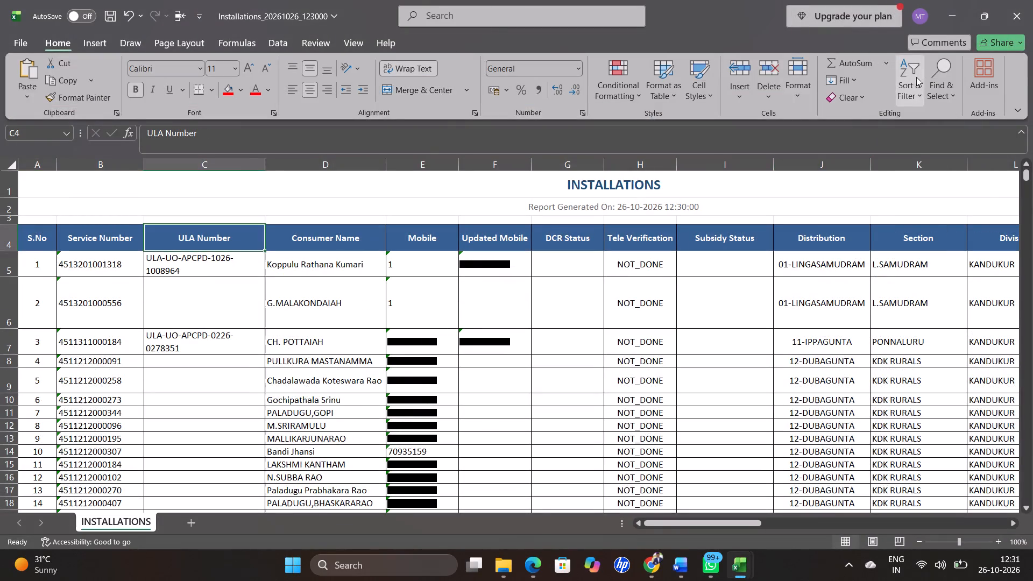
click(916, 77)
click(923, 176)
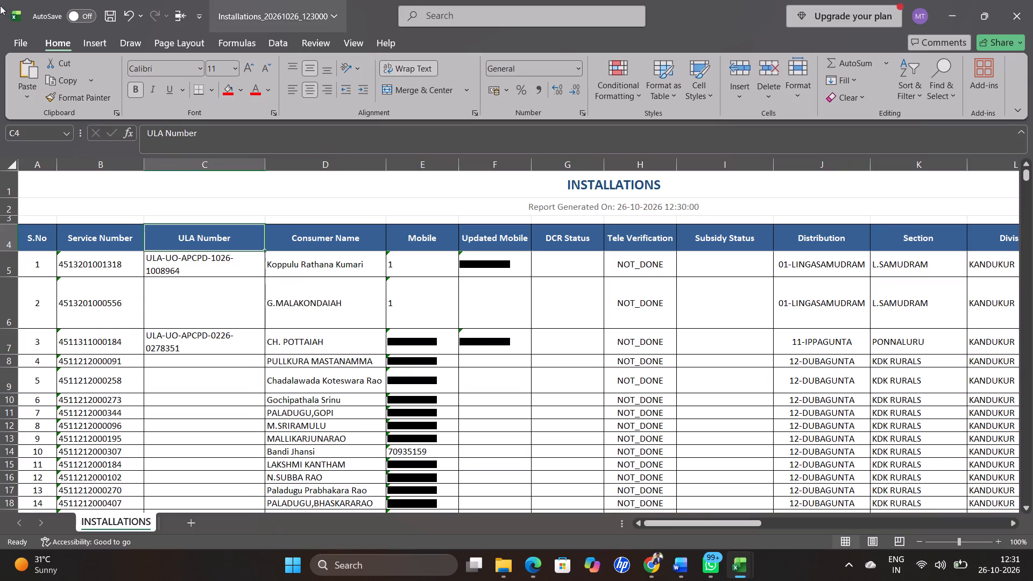
Examine the ULA Number column throughout the report to see which sites have a ULA number.
scroll(240, 354, down, 3)
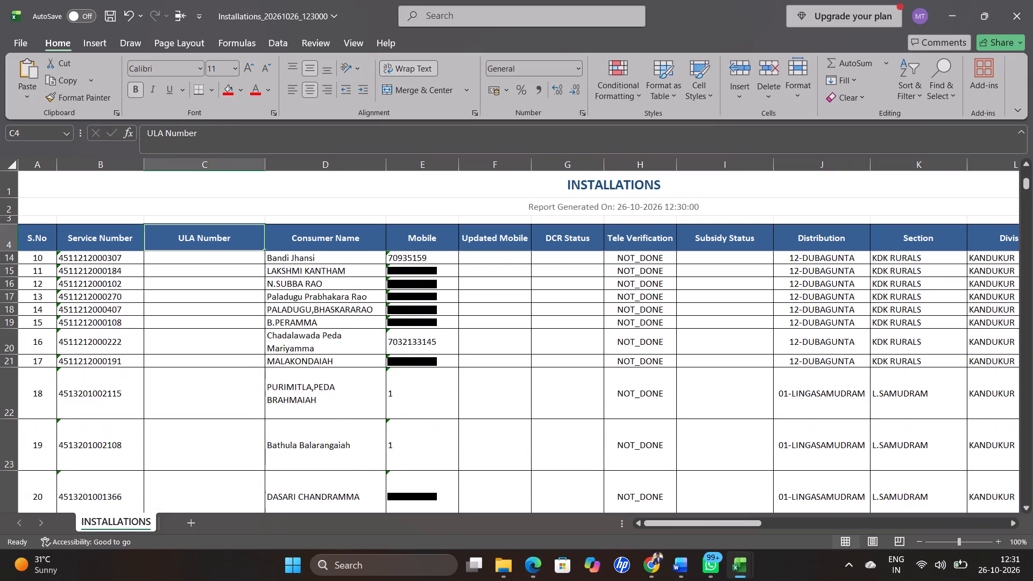
scroll(243, 364, down, 19)
scroll(221, 393, down, 17)
scroll(226, 395, down, 20)
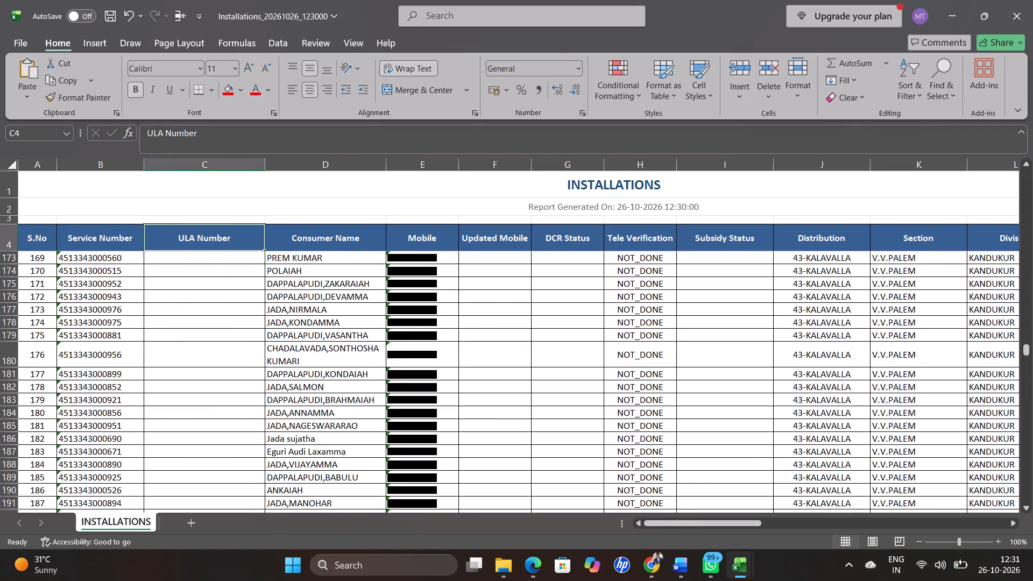
scroll(227, 394, down, 20)
scroll(227, 394, down, 10)
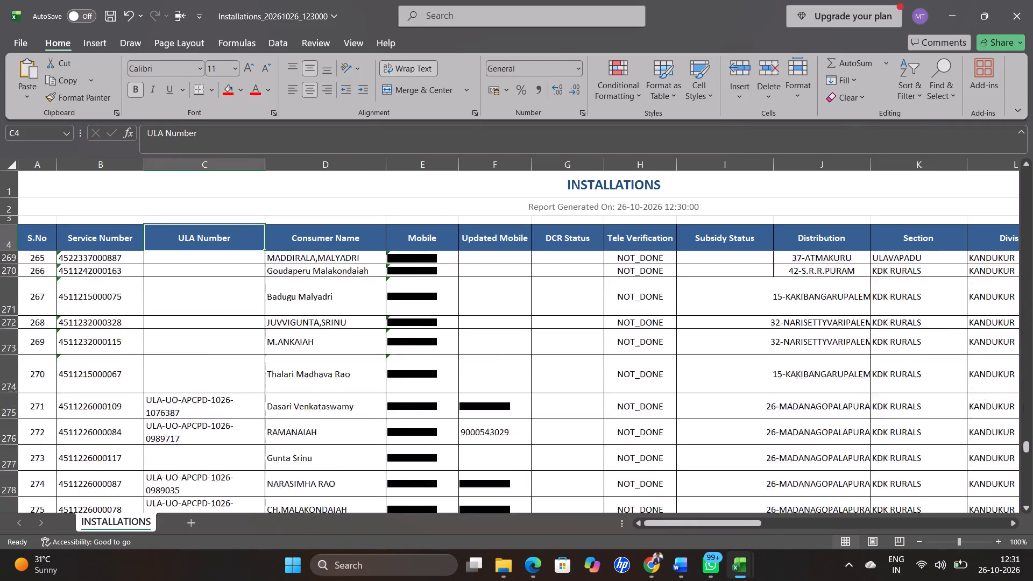
scroll(227, 396, down, 6)
scroll(229, 394, up, 20)
scroll(229, 394, up, 7)
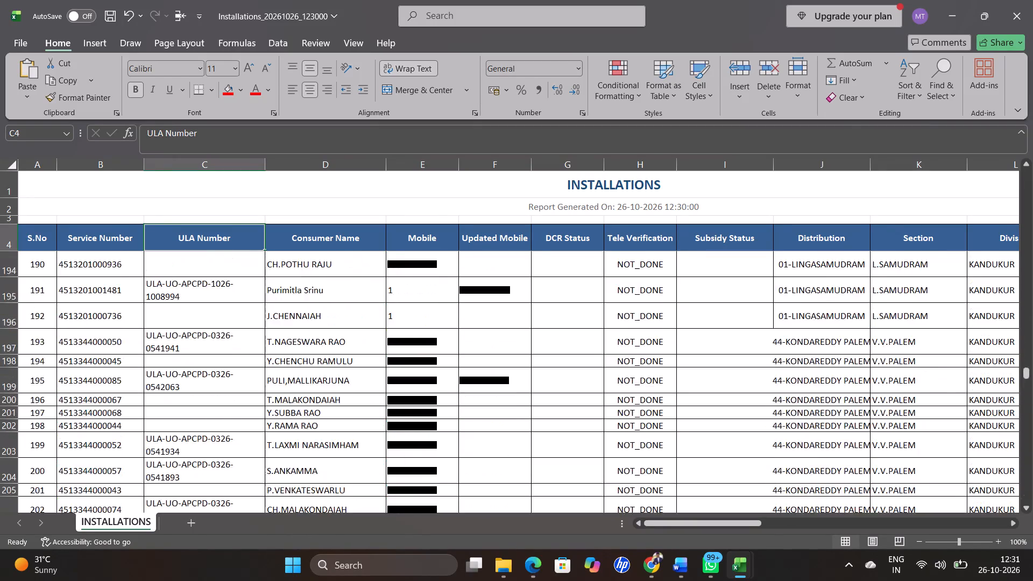
scroll(229, 386, up, 20)
scroll(229, 386, up, 20)
scroll(229, 386, up, 1)
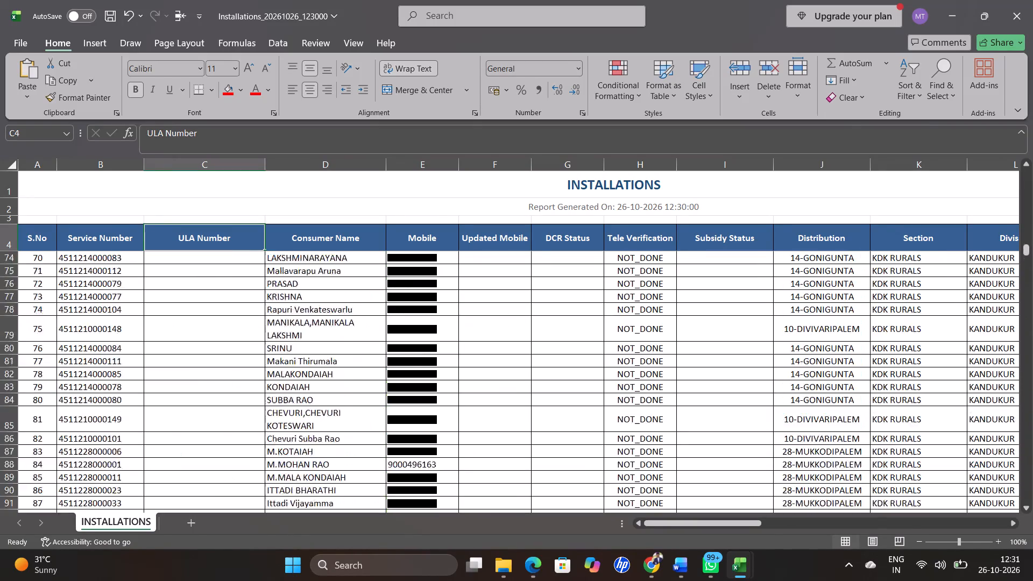
scroll(229, 386, up, 20)
scroll(229, 386, up, 12)
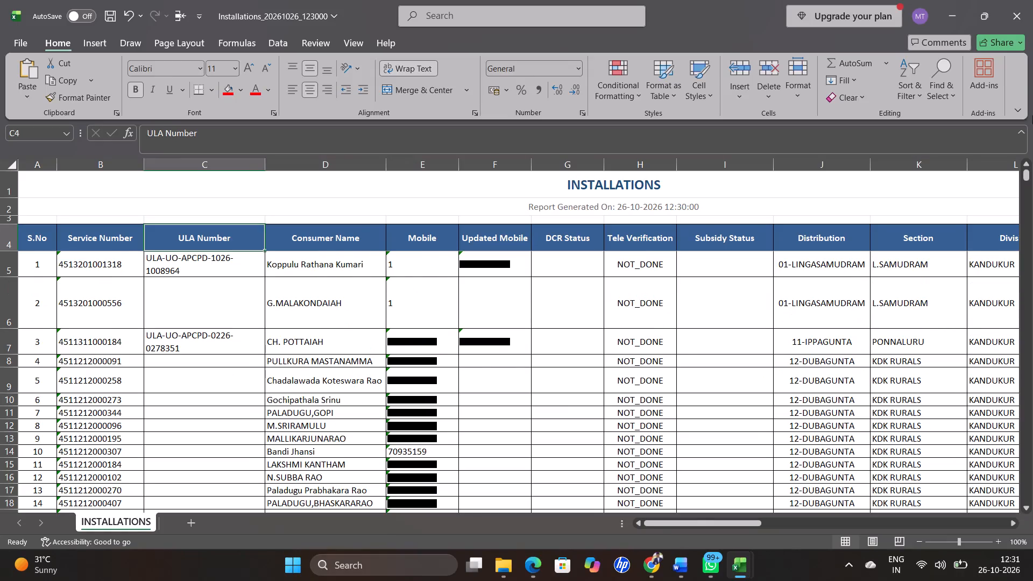
Add filters to the header row and filter the ULA Number column to exclude blanks.
click(911, 71)
click(918, 178)
click(259, 246)
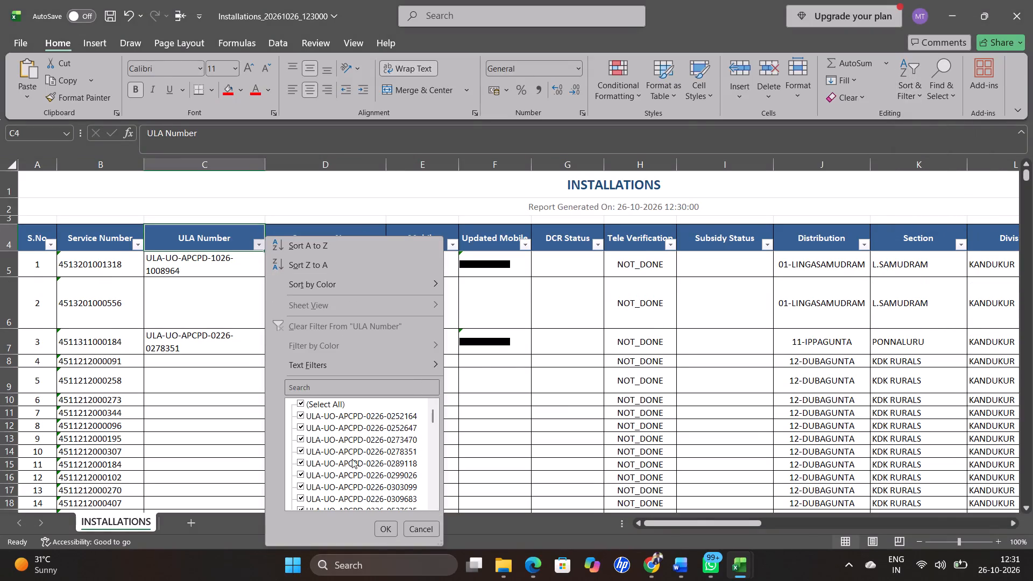
drag(431, 415, 427, 502)
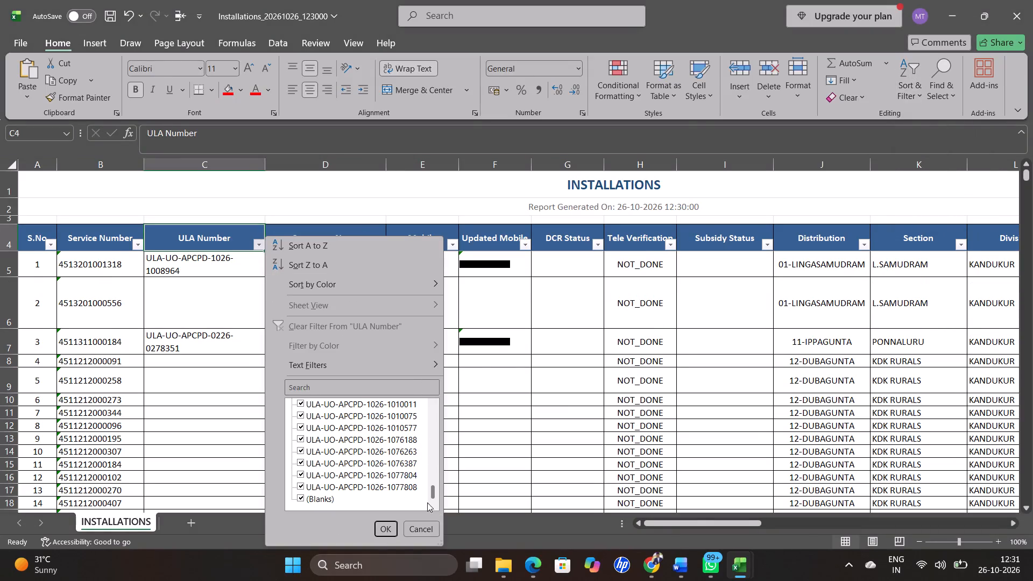
drag(427, 502, 427, 520)
click(303, 499)
click(398, 528)
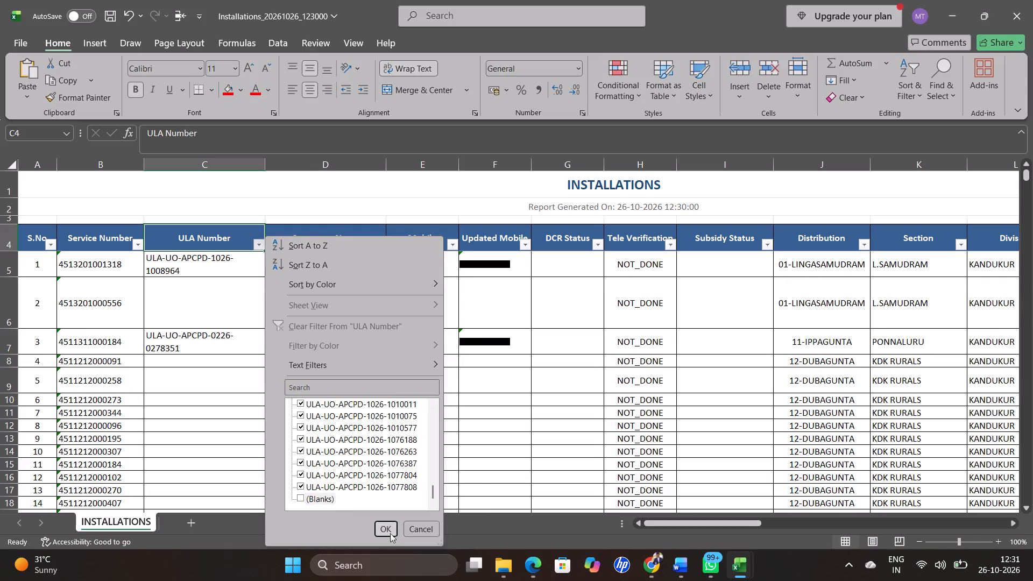
click(388, 534)
Review the filtered sites, copy the service number of S.No 1 and search for its work order in SUNGRACE.
scroll(411, 409, down, 2)
scroll(390, 414, up, 10)
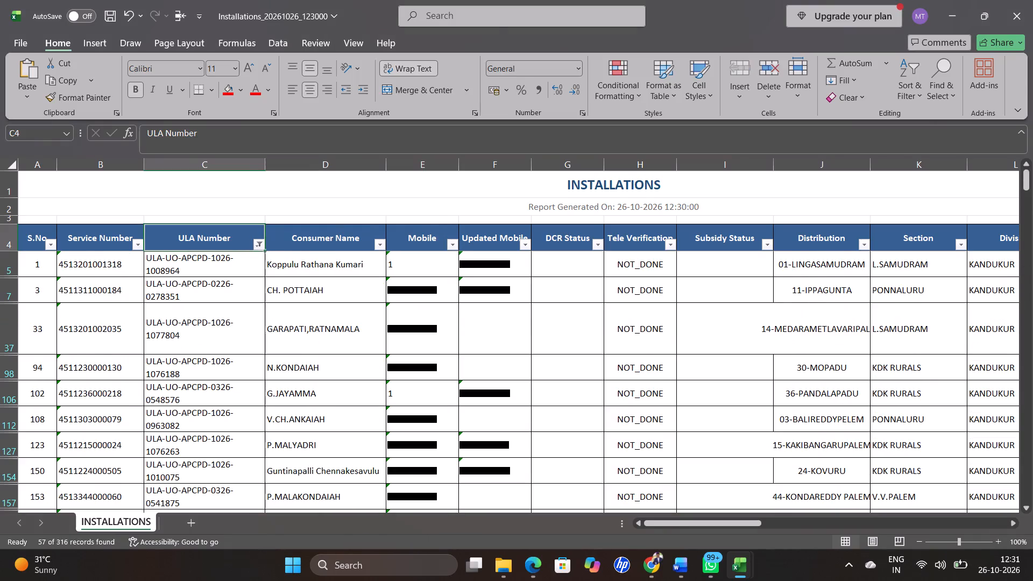
scroll(386, 414, down, 14)
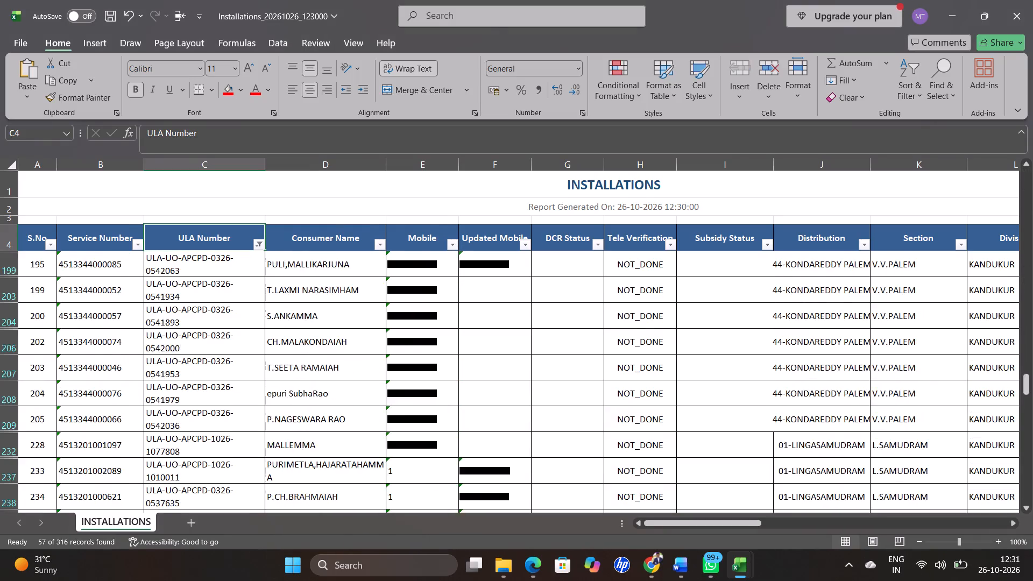
scroll(366, 428, down, 3)
scroll(369, 428, up, 20)
scroll(369, 428, up, 5)
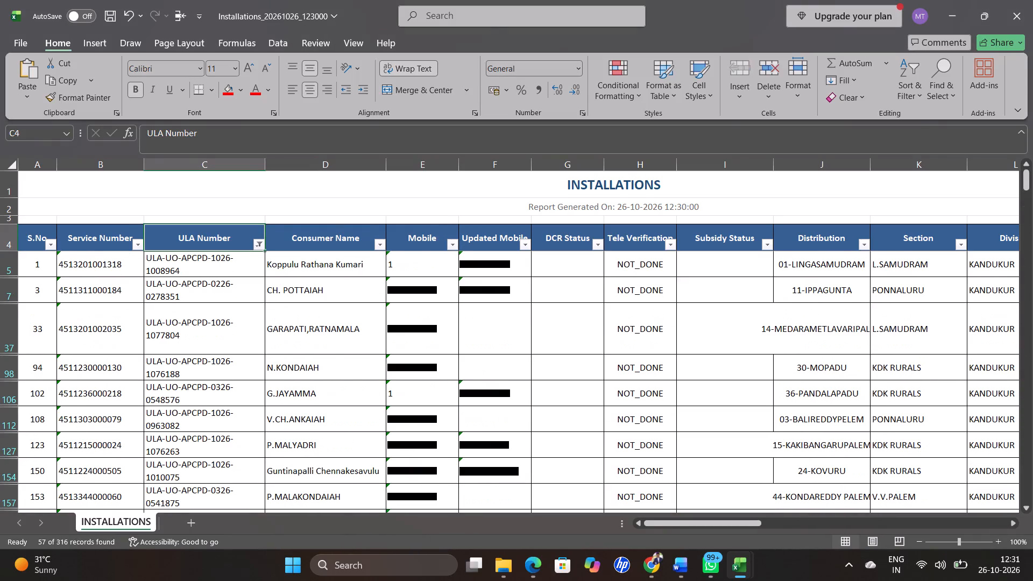
scroll(370, 427, up, 7)
click(109, 273)
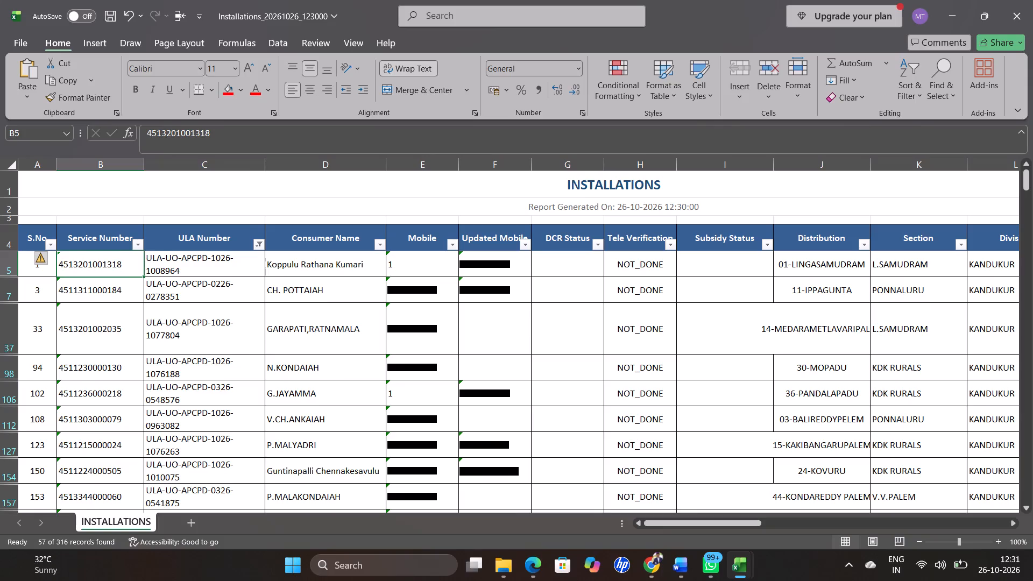
key(ctrl+c)
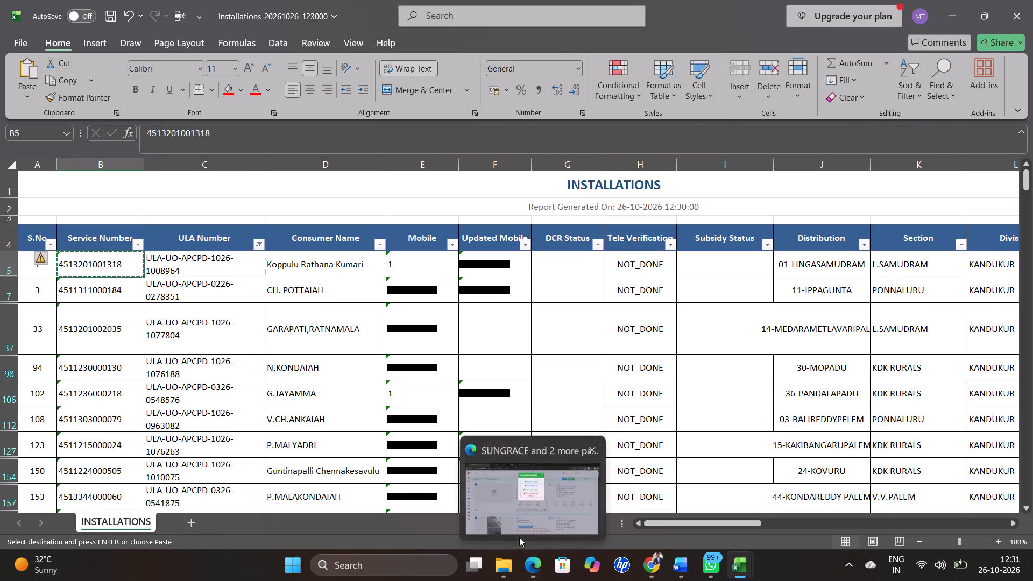
click(512, 524)
click(588, 81)
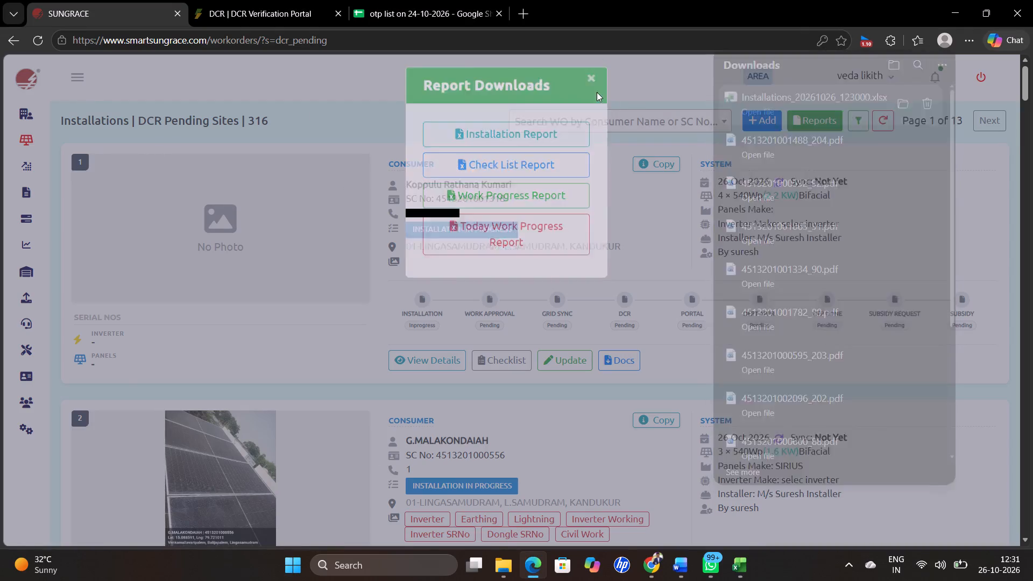
click(639, 122)
key(ctrl+v)
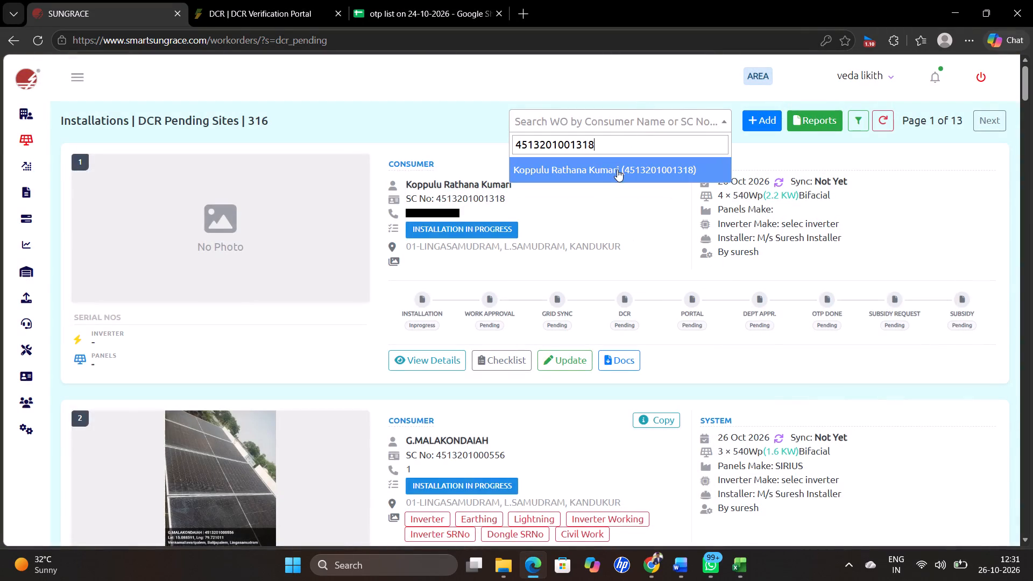
key(Return)
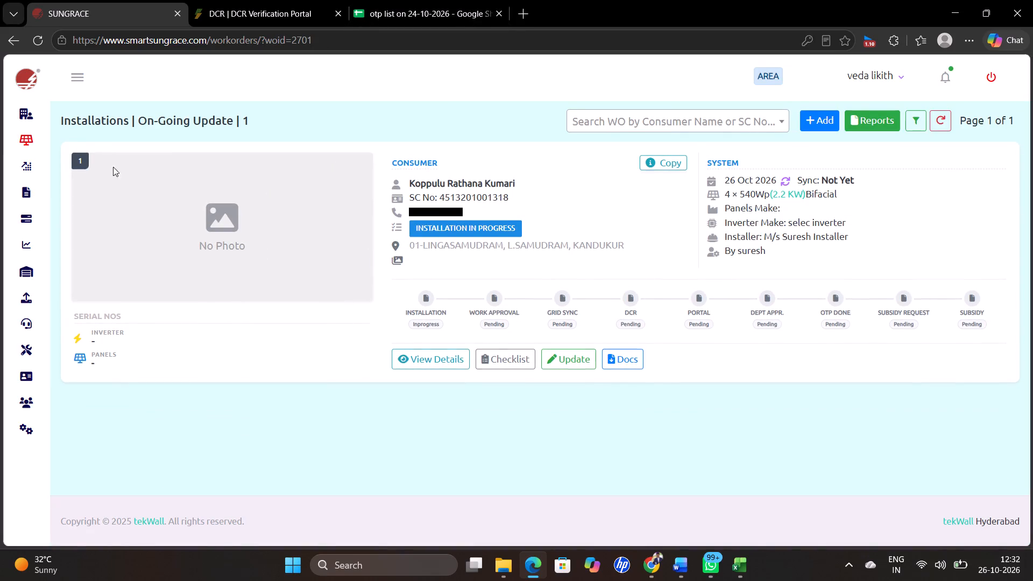
Return to the 12:30 installation report and examine each site's installation stage, panels count and panel serial numbers.
click(265, 16)
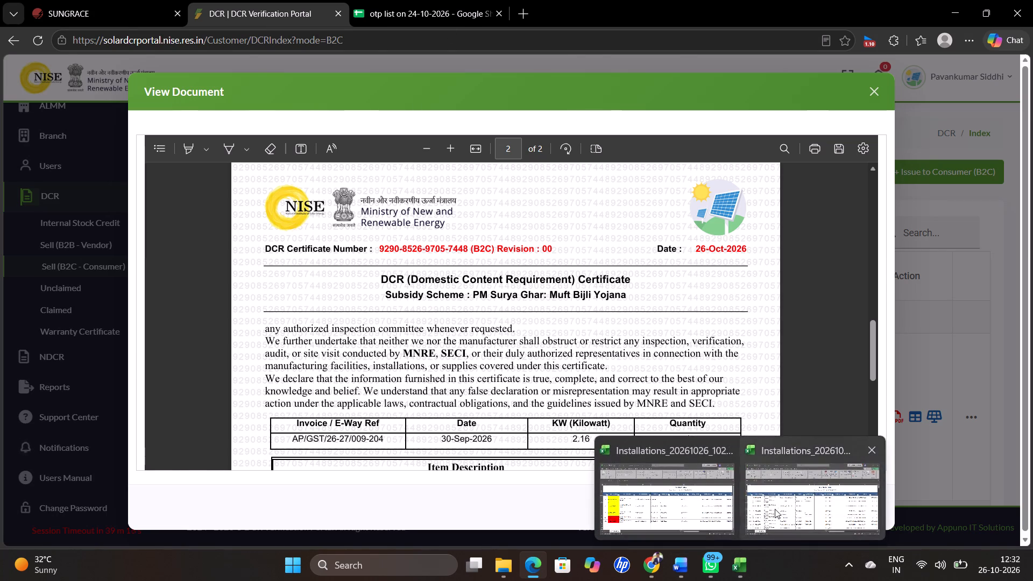
click(778, 507)
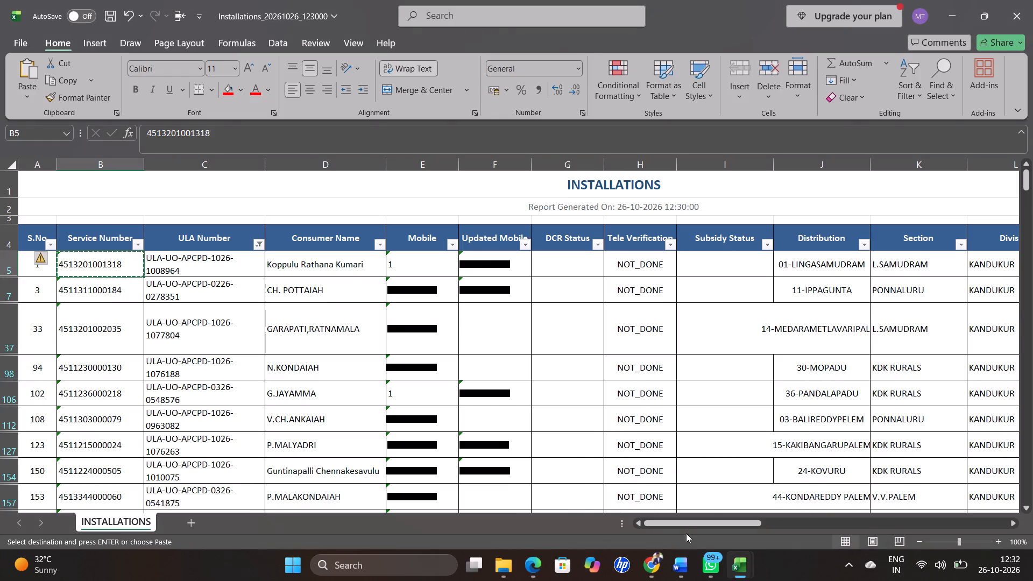
drag(687, 522, 692, 529)
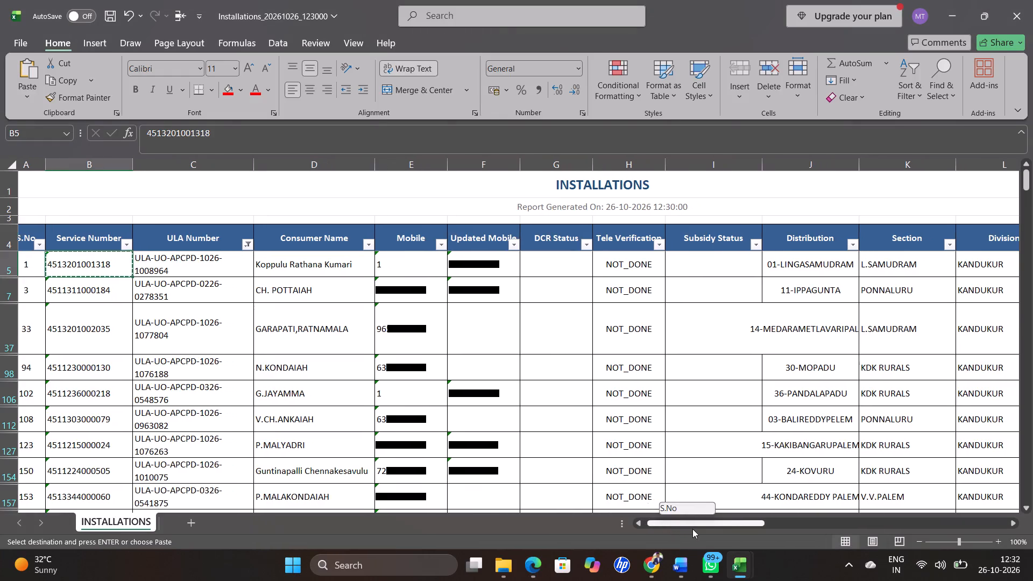
drag(692, 529, 724, 534)
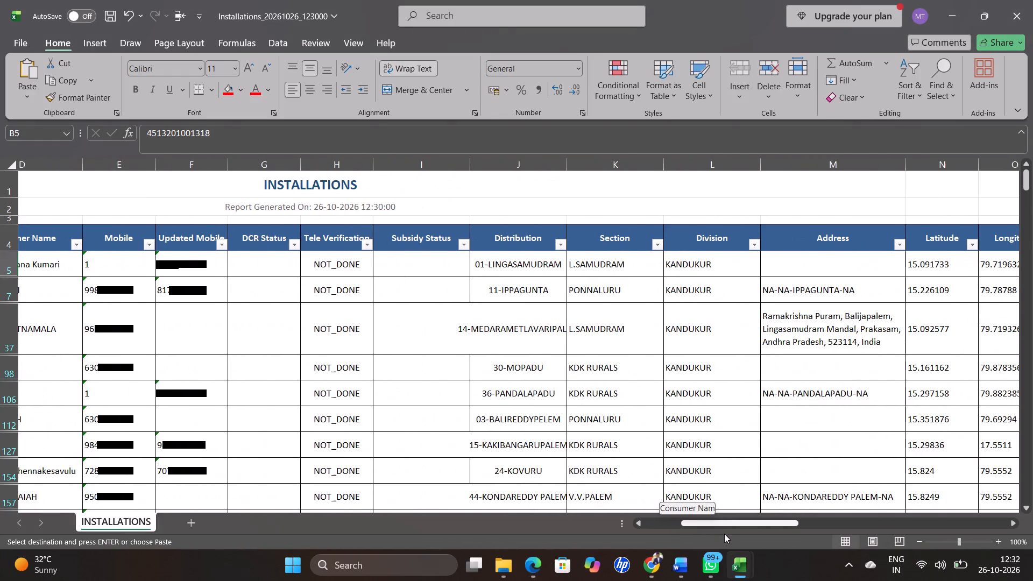
drag(724, 534, 783, 537)
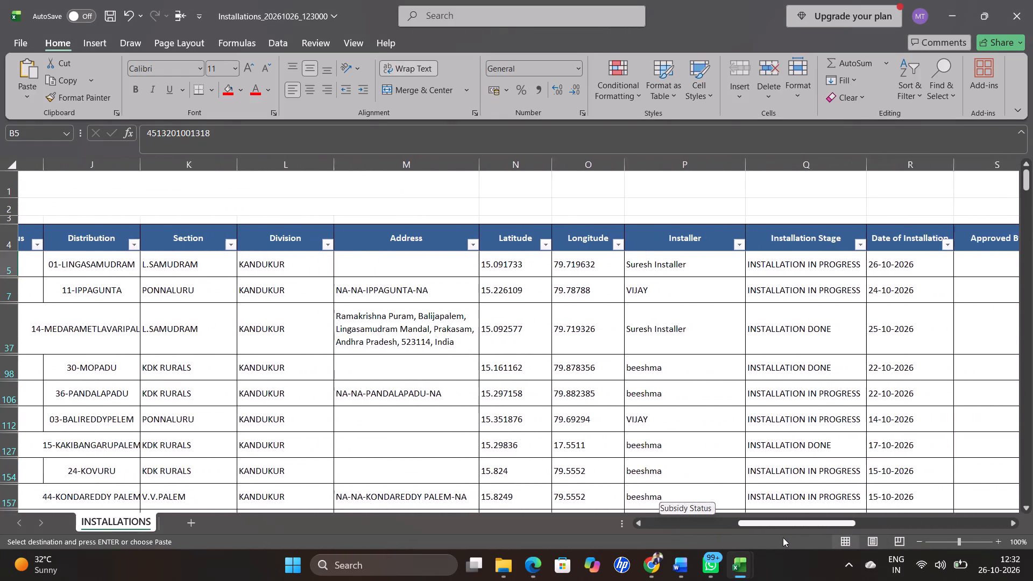
drag(783, 537, 811, 539)
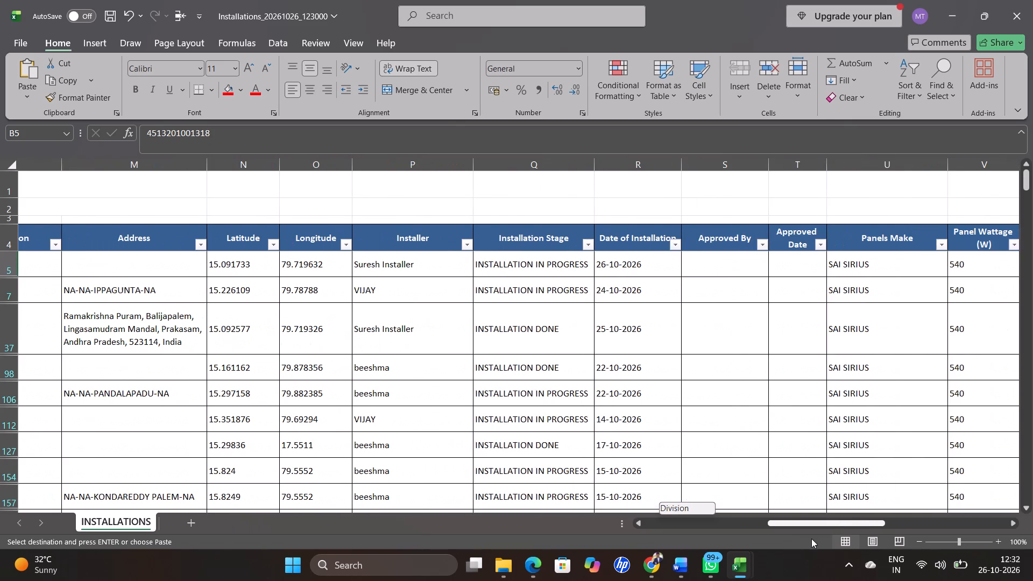
drag(811, 539, 843, 540)
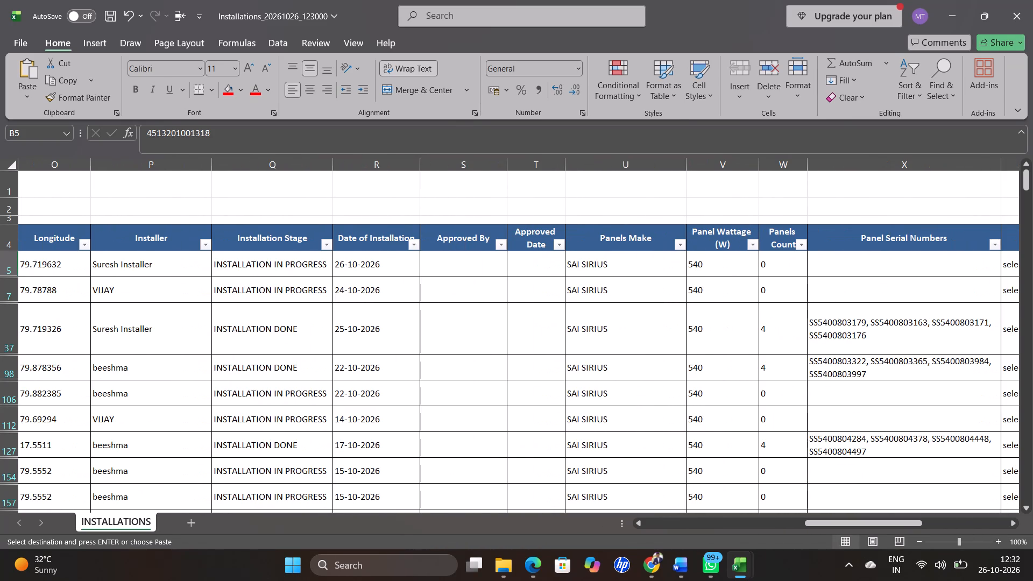
drag(863, 522, 881, 515)
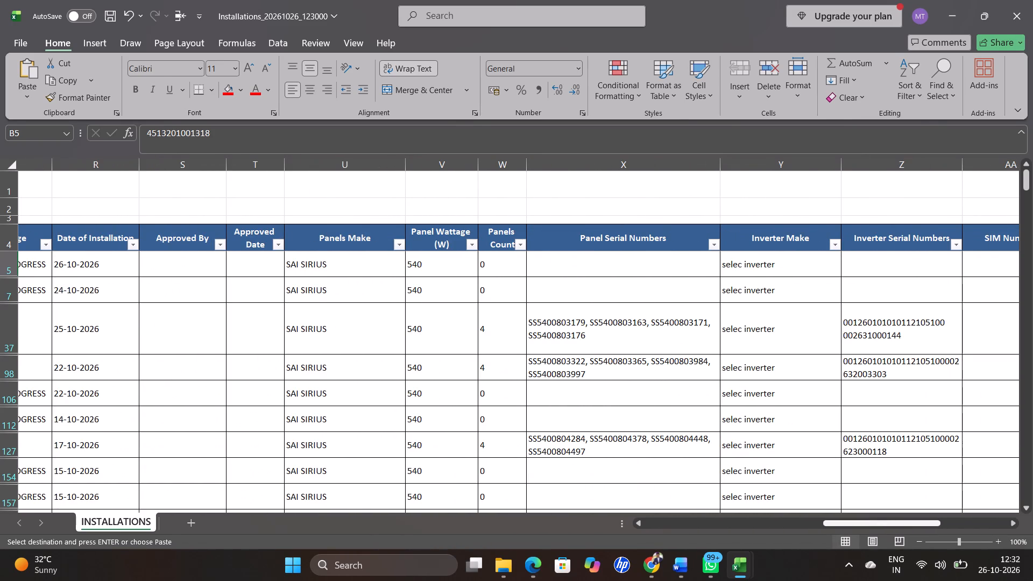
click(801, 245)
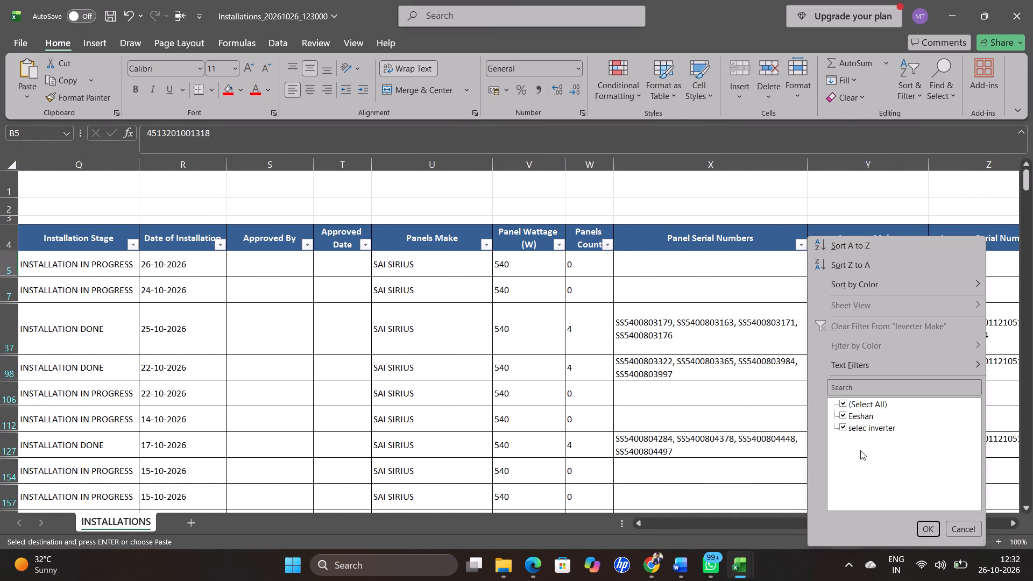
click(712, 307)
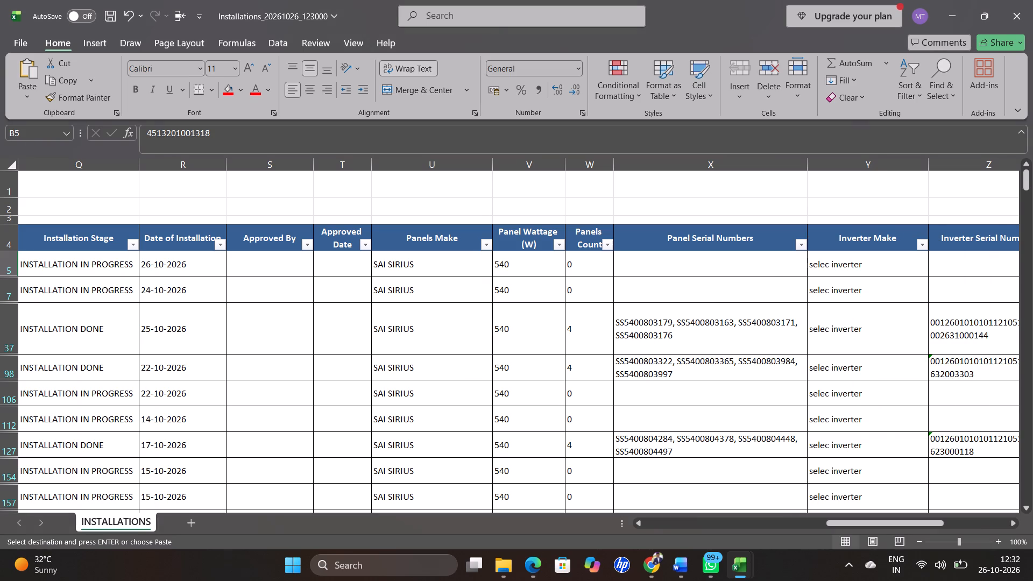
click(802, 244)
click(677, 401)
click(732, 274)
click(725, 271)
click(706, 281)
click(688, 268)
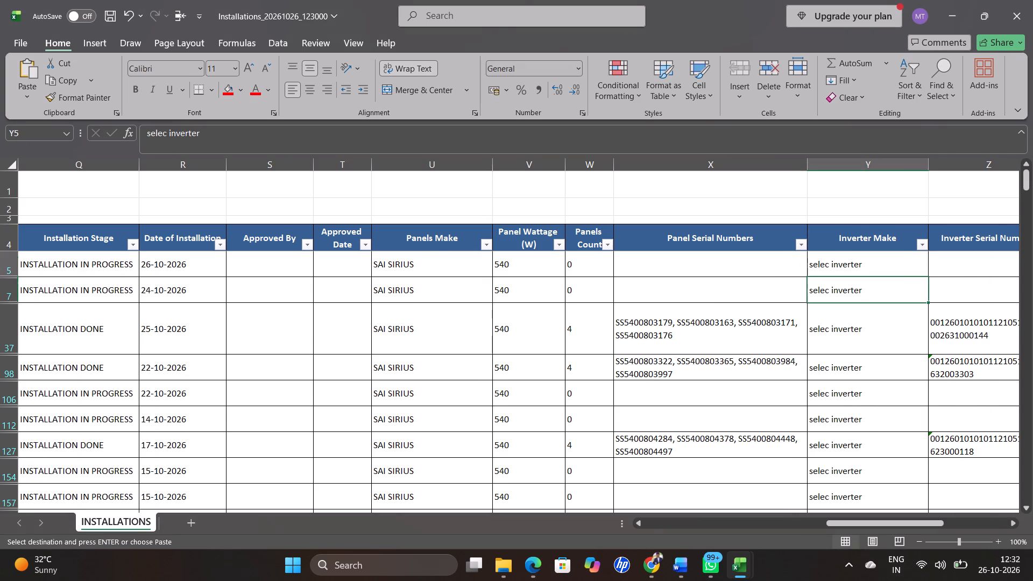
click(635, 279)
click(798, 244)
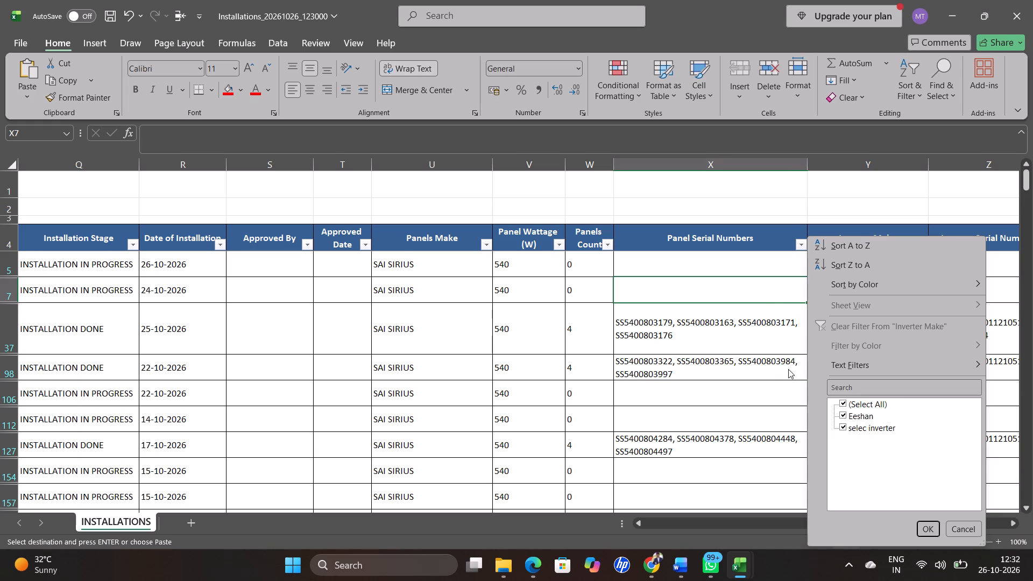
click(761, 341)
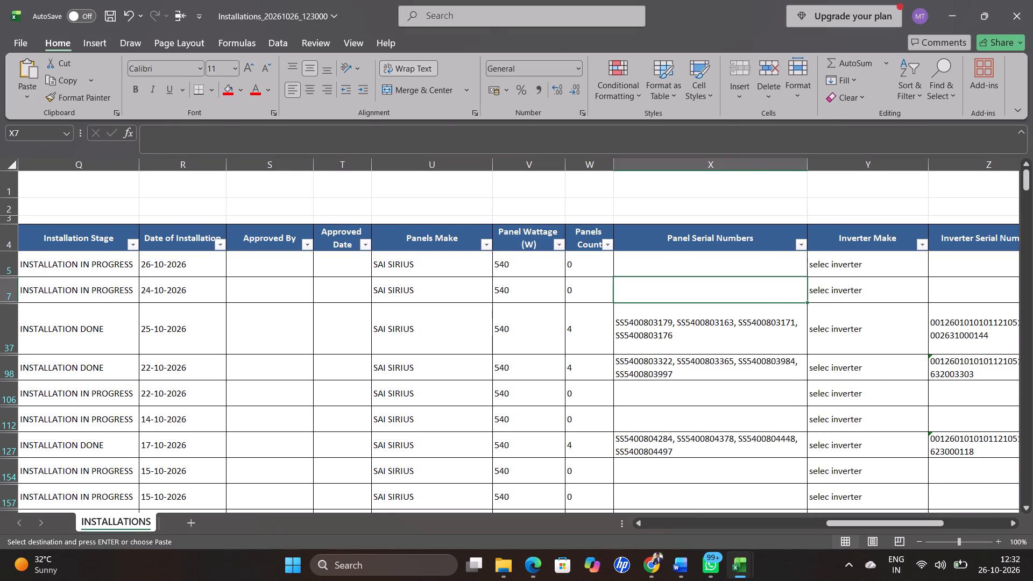
Filter the Panels Count column to show only the sites with 4 panels.
scroll(841, 396, down, 3)
scroll(851, 405, up, 9)
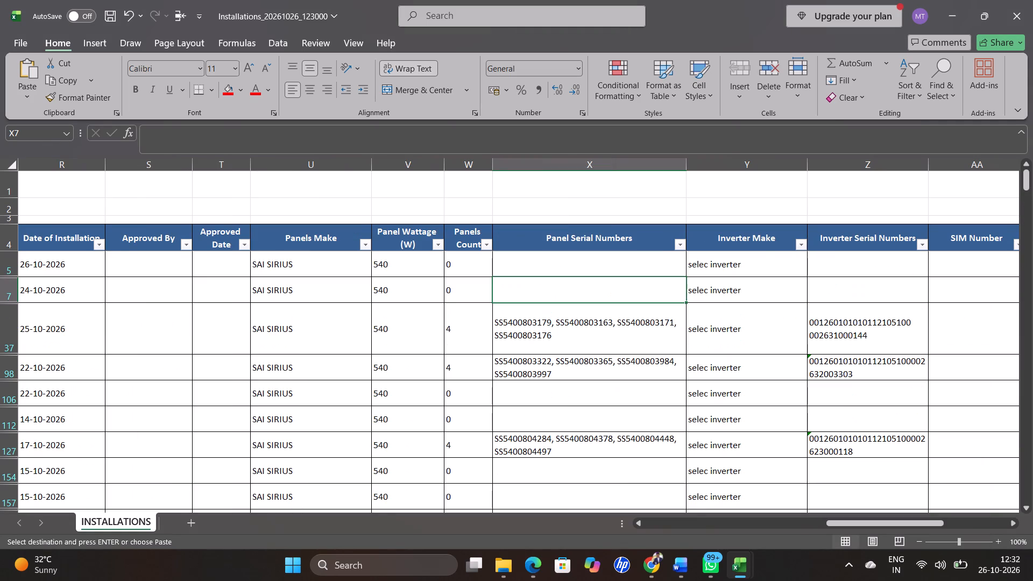
click(596, 410)
click(601, 325)
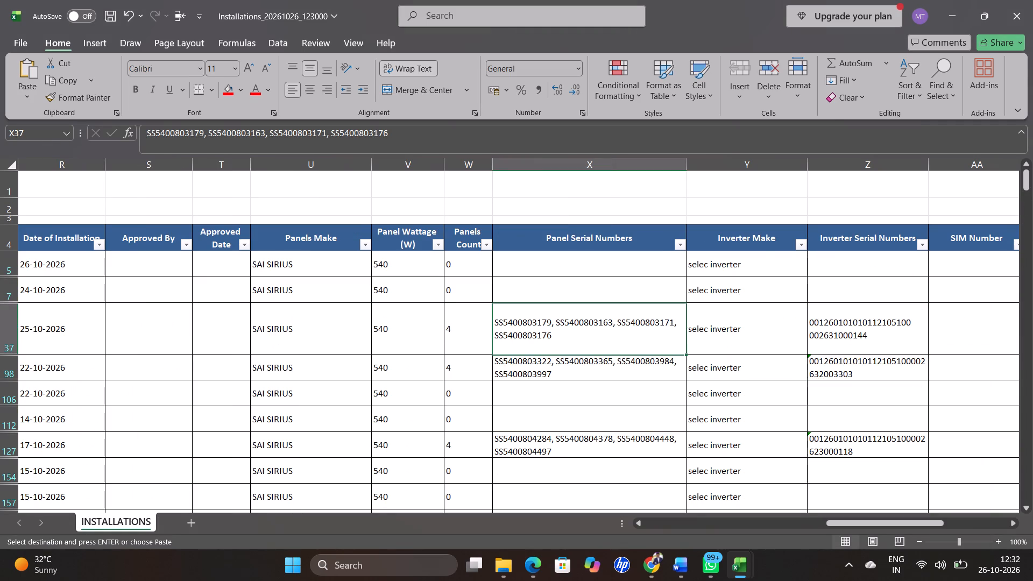
scroll(599, 395, down, 4)
scroll(606, 400, up, 3)
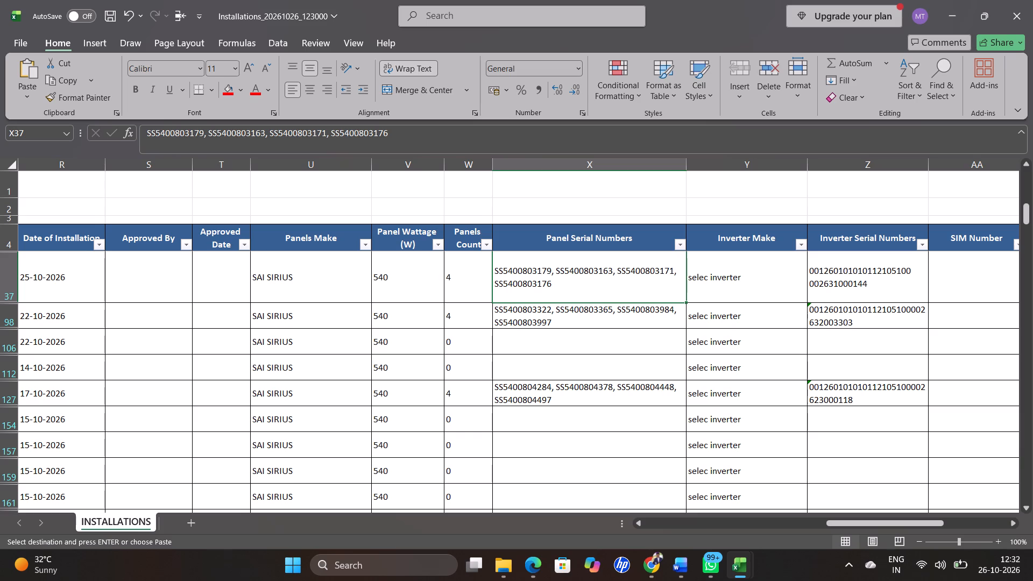
click(480, 248)
click(487, 249)
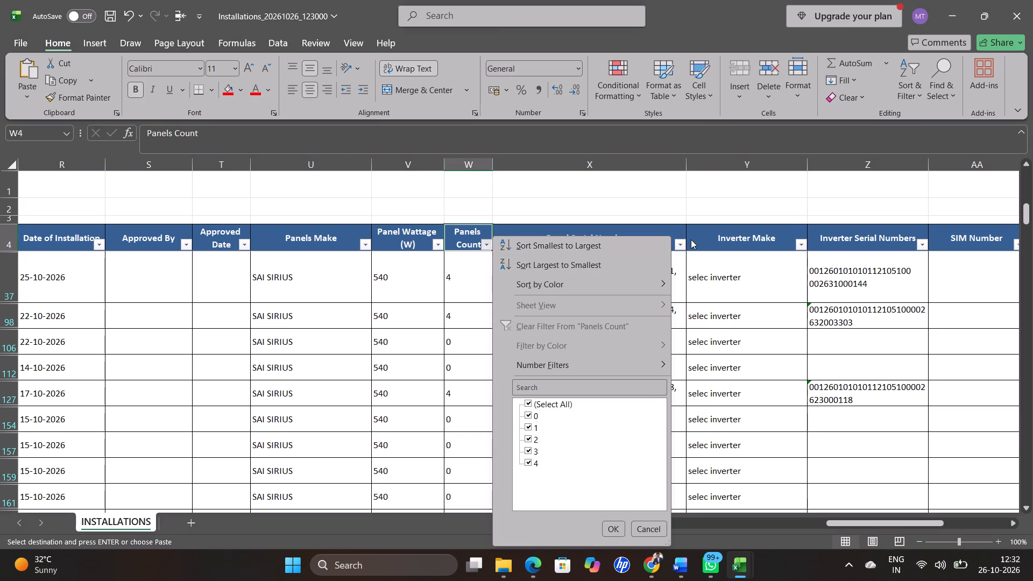
click(675, 253)
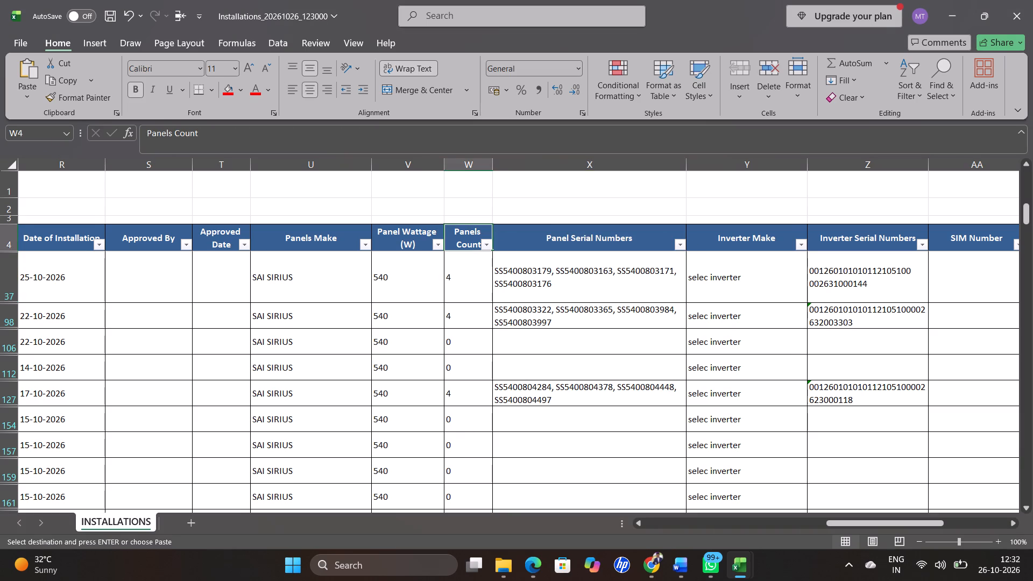
click(487, 247)
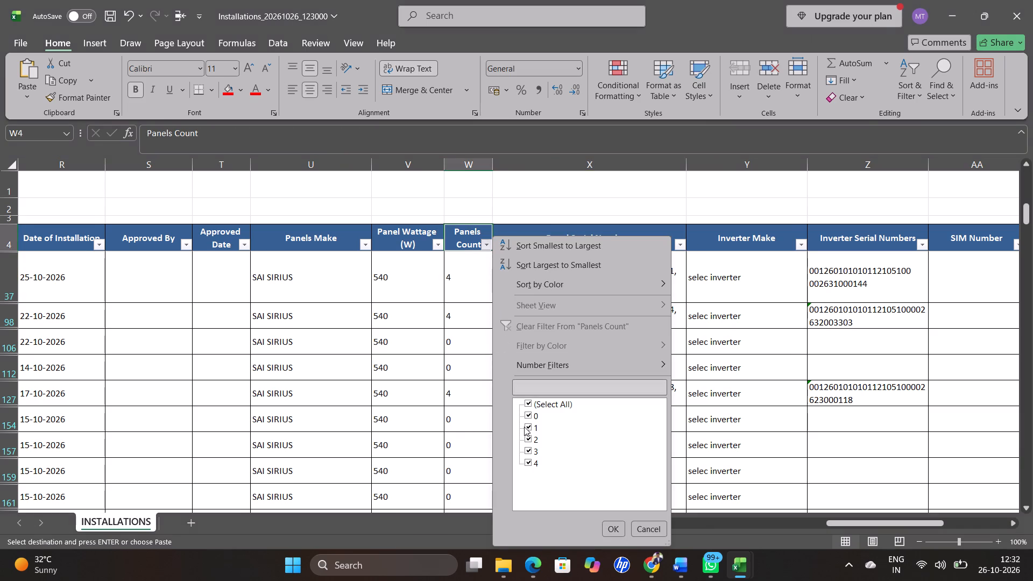
Filter the Panels Count column to show only the sites with 4 panels.
click(529, 449)
click(527, 443)
click(527, 425)
click(527, 413)
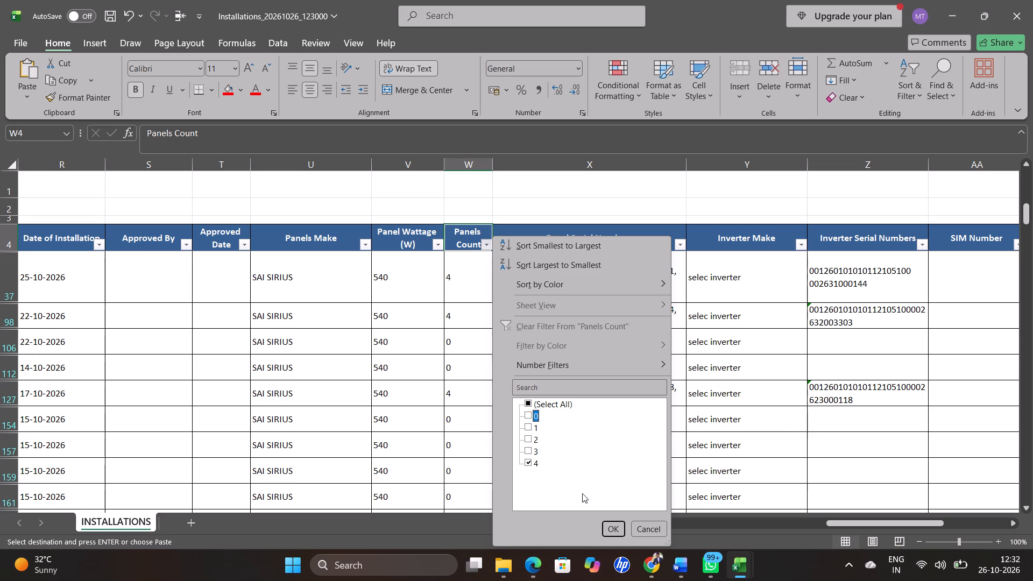
click(609, 532)
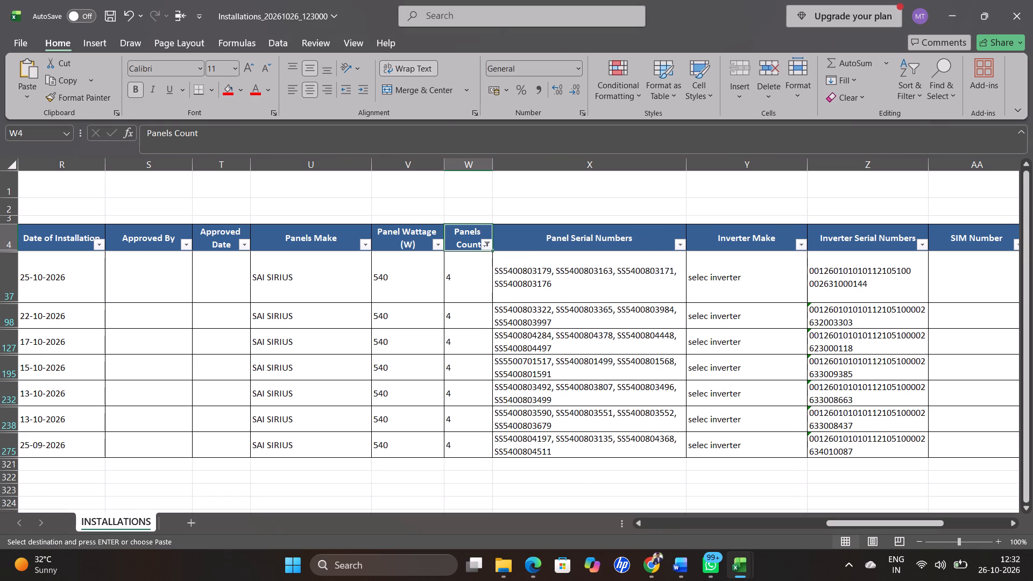
Examine the filtered 4-panel sites' installation stage, panel and inverter serial numbers, and site, inverter, earthing and LA photo columns.
click(843, 523)
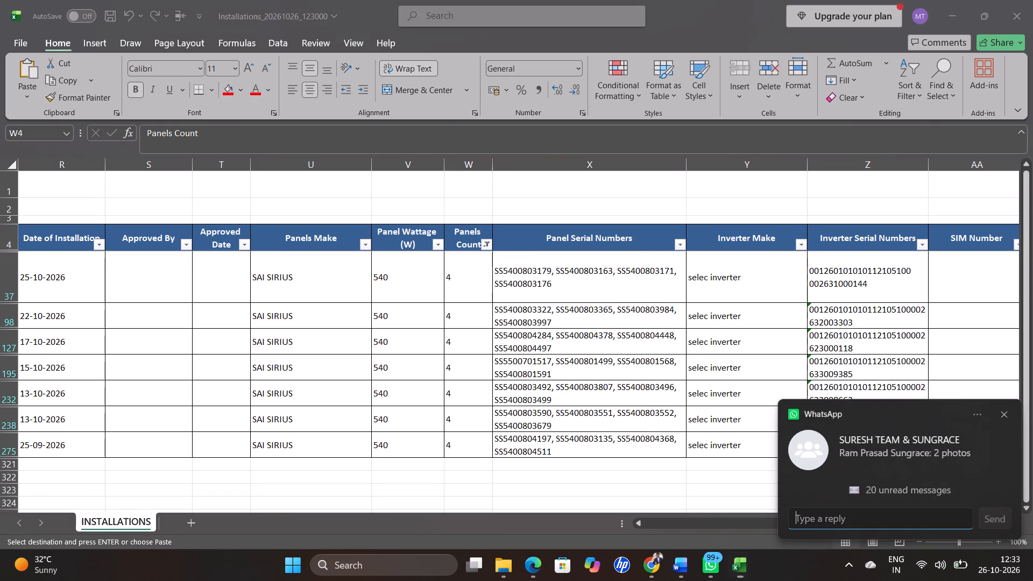
click(840, 524)
click(1006, 409)
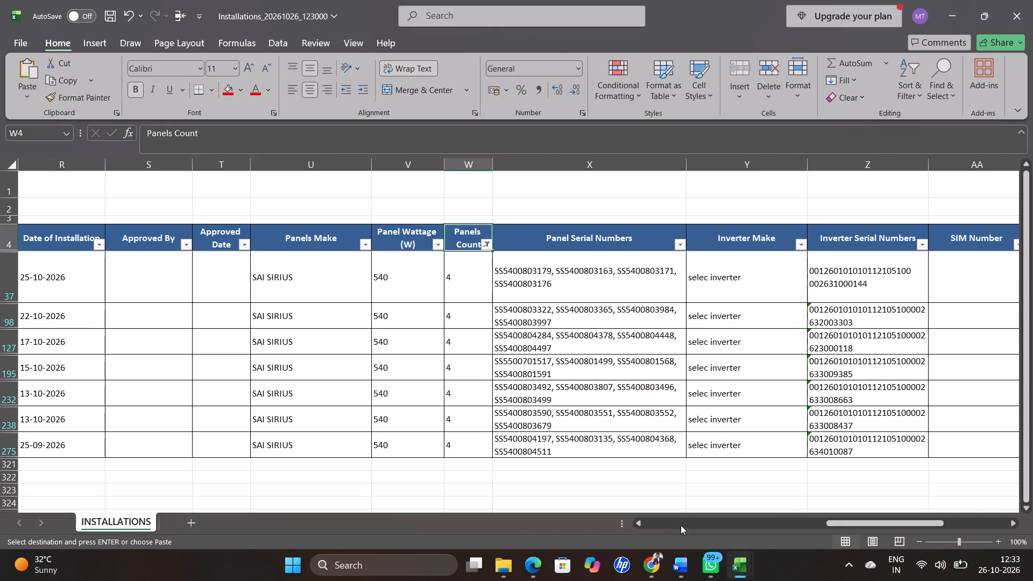
drag(874, 521, 837, 521)
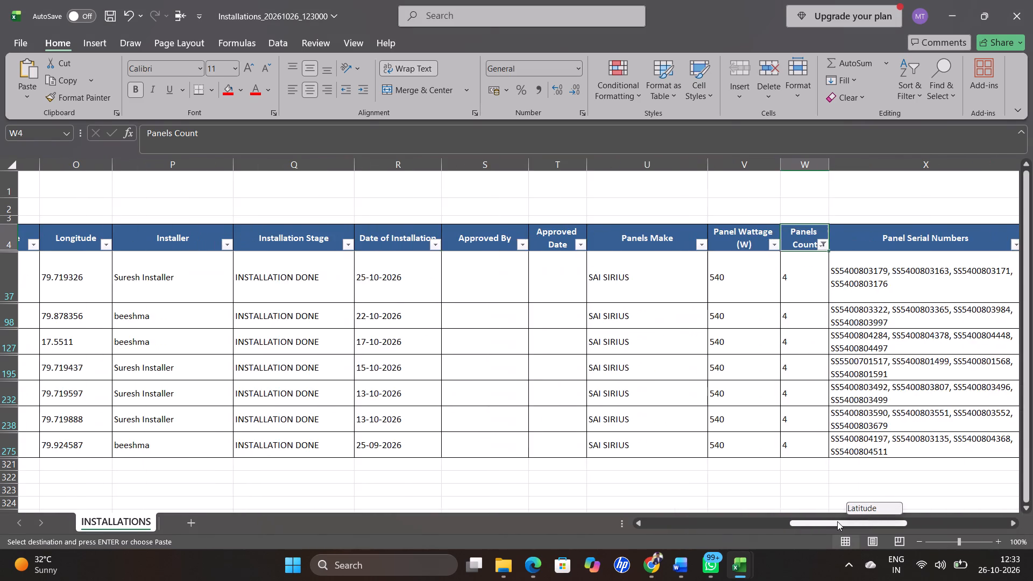
drag(837, 521, 899, 520)
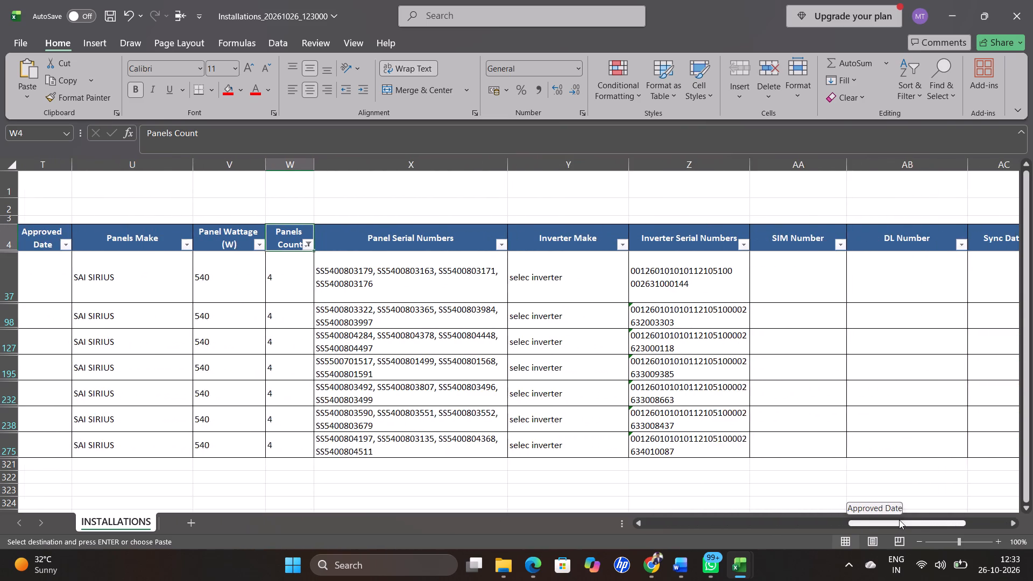
drag(899, 520, 967, 525)
double_click(967, 525)
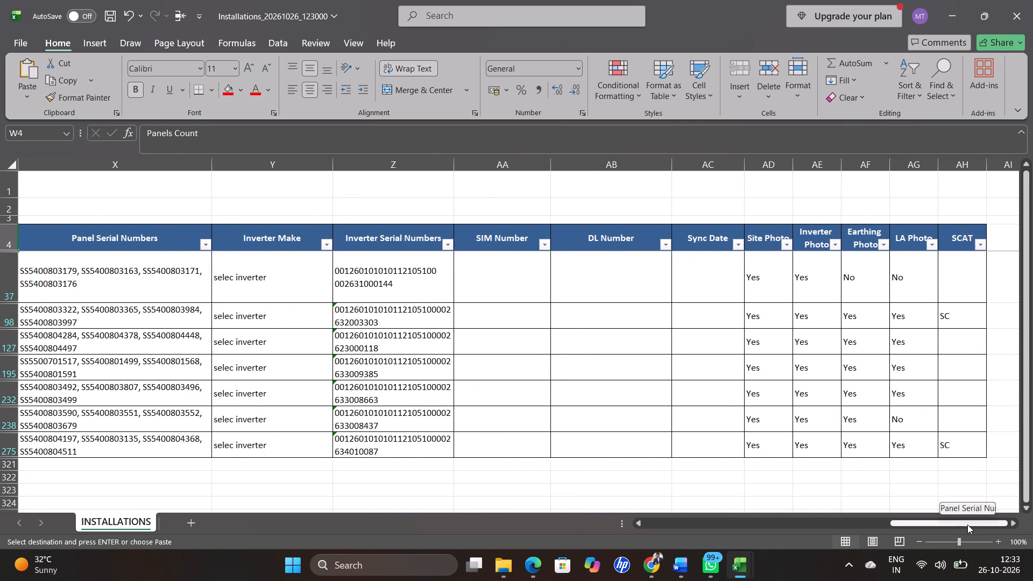
drag(967, 525, 954, 528)
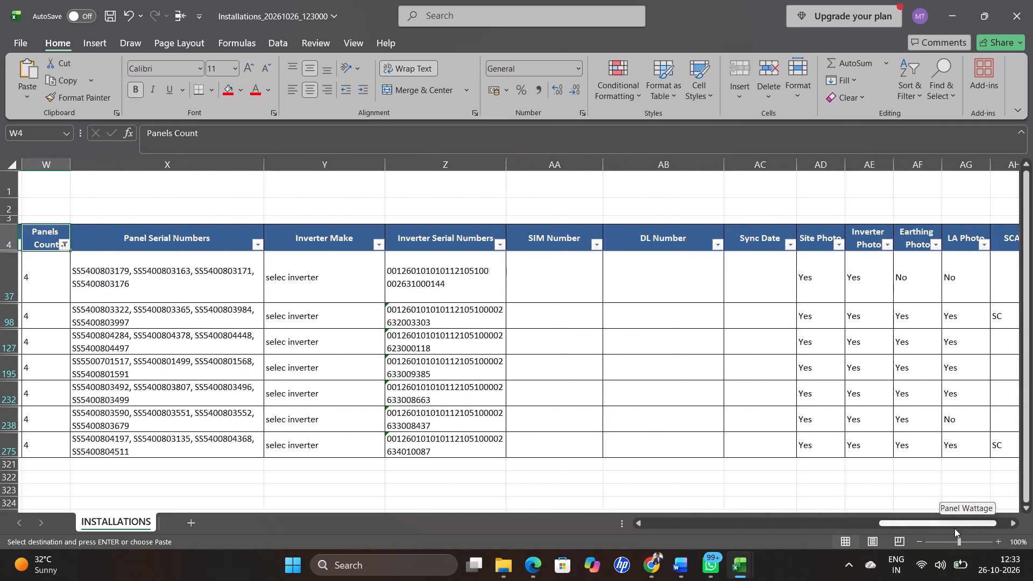
Copy the service number of S.No 33 from the filtered installation report.
drag(954, 528, 777, 556)
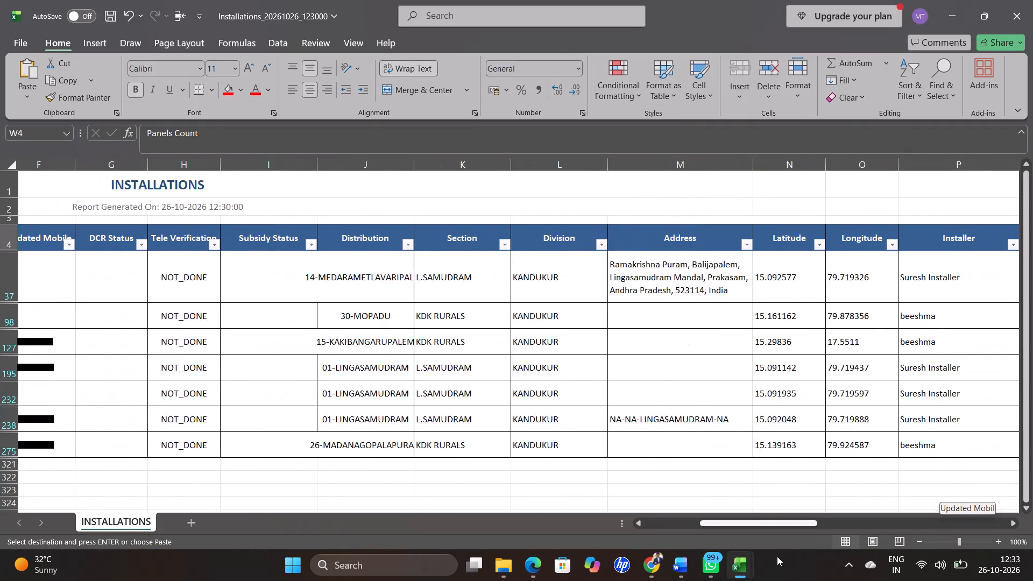
drag(777, 556, 694, 574)
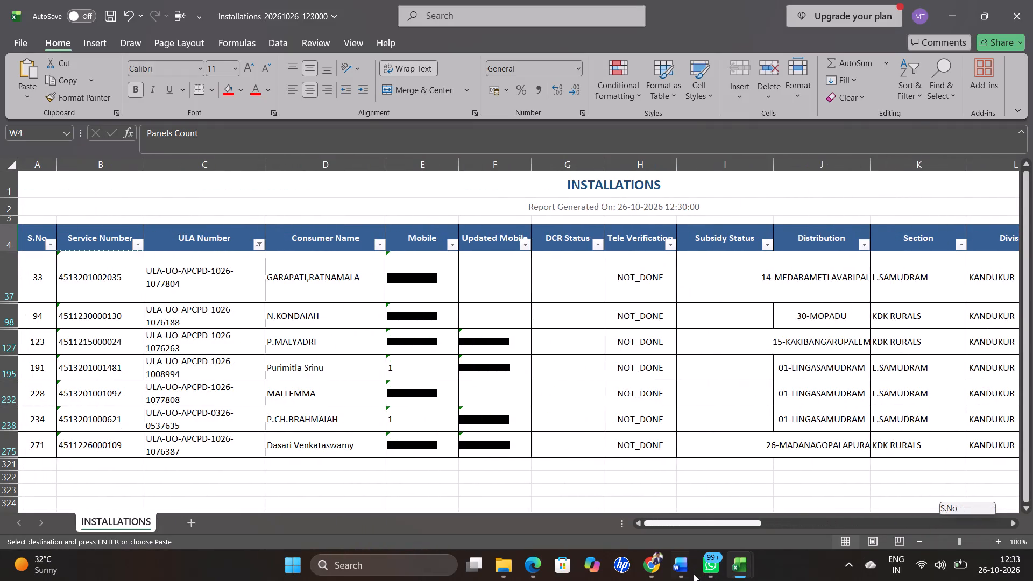
click(107, 295)
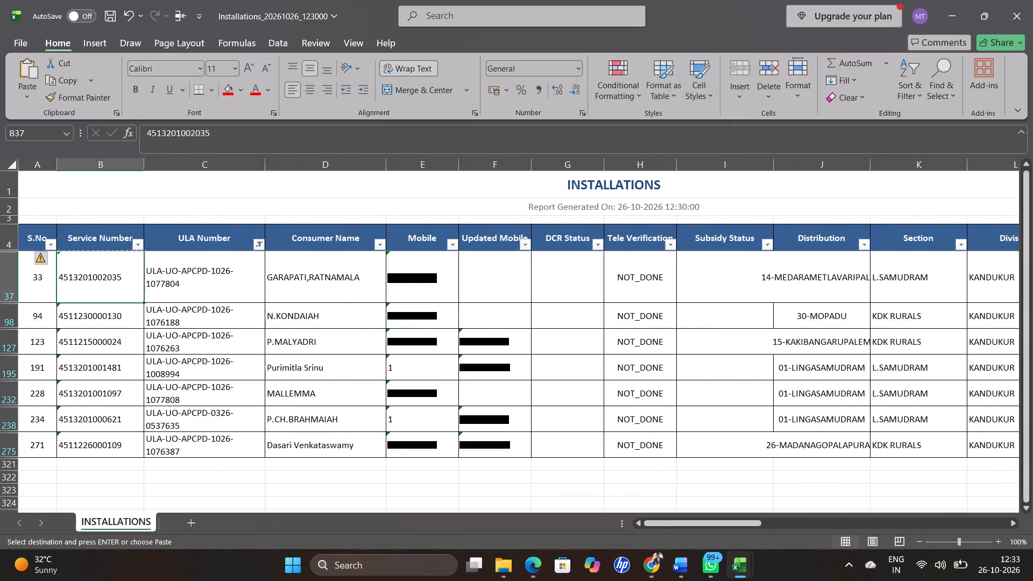
key(ctrl+c)
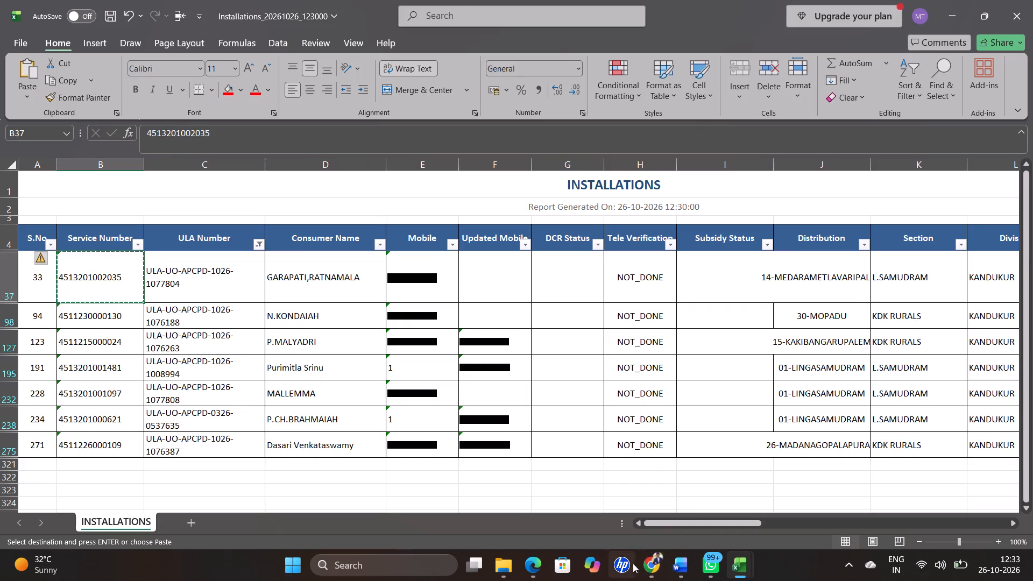
Switch to the DCR portal and close the certificate document preview.
click(490, 502)
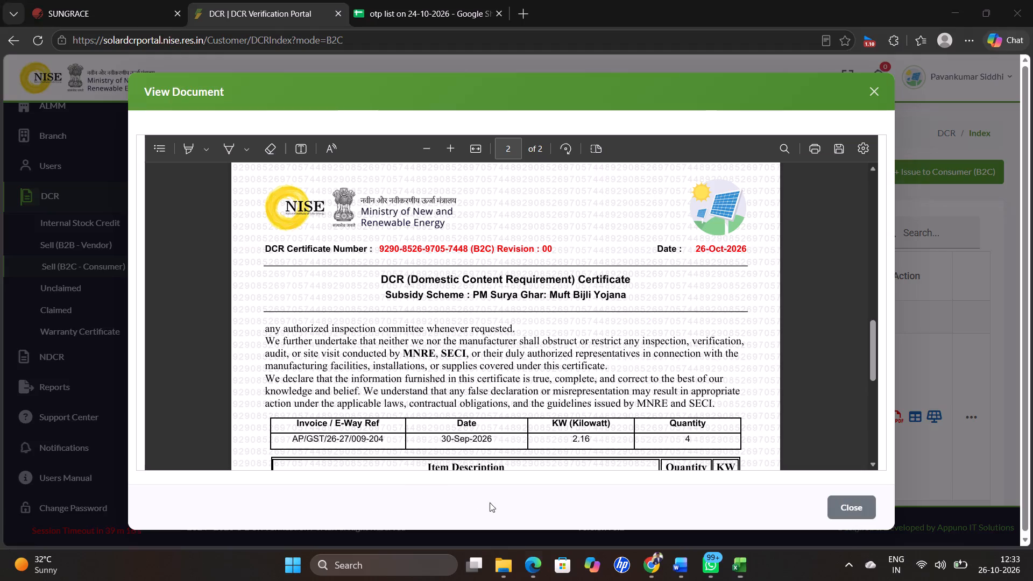
click(868, 87)
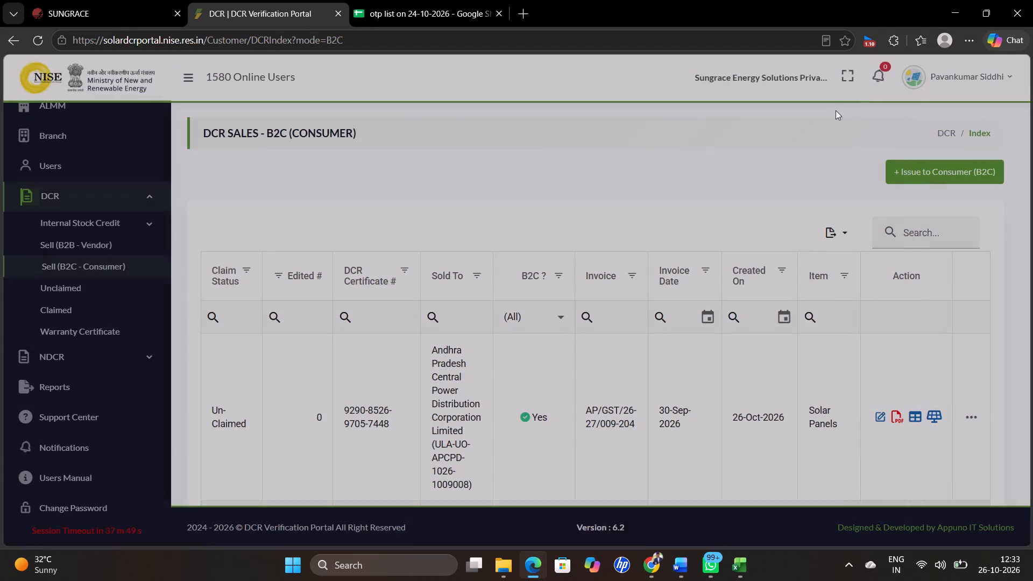
scroll(443, 215, up, 5)
Search the SUNGRACE installations for the work order with the copied service number.
click(110, 0)
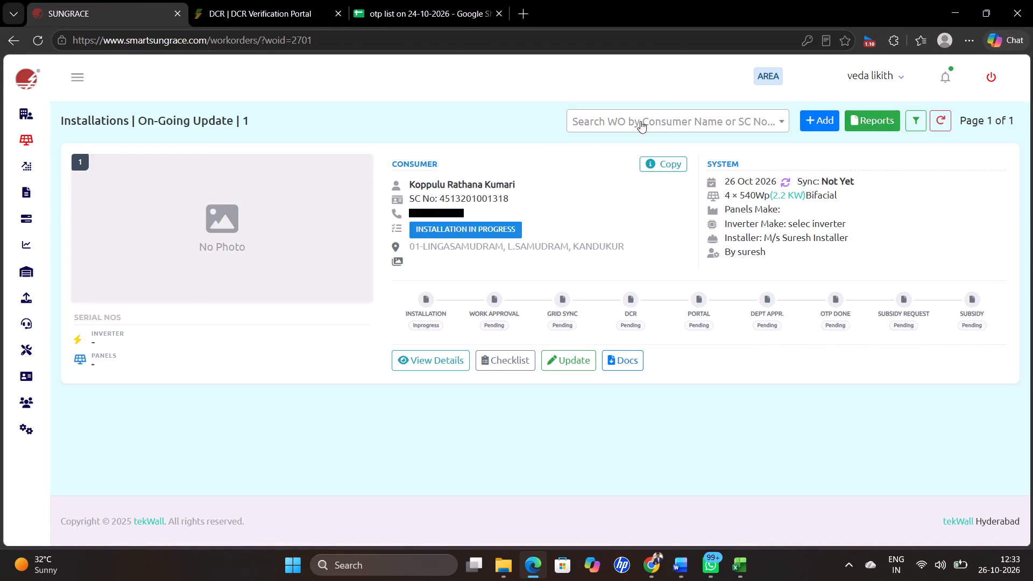
click(650, 114)
key(ctrl+v)
key(Return)
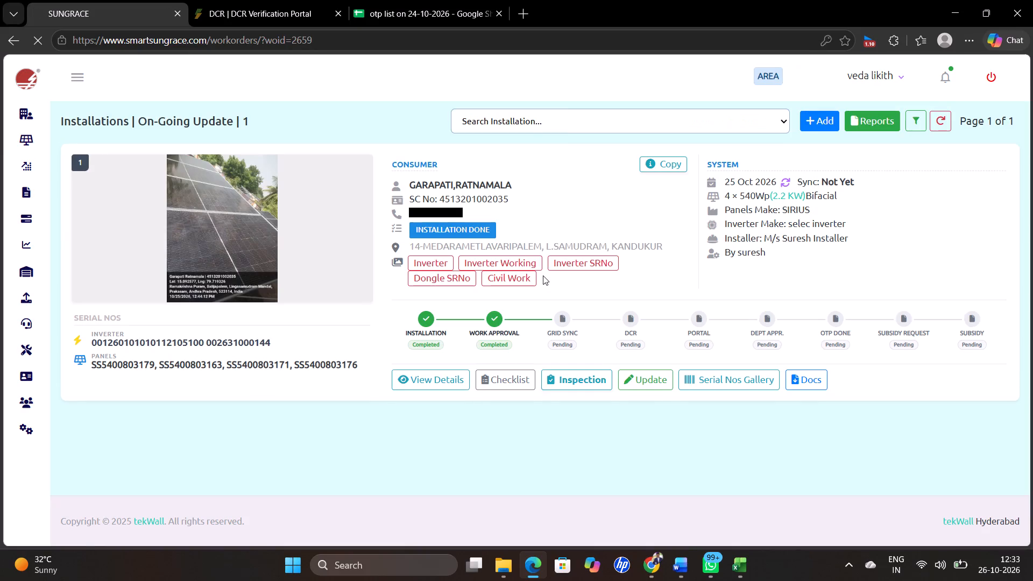
Copy the consumer name from the work order's Quick Copy Details.
click(677, 165)
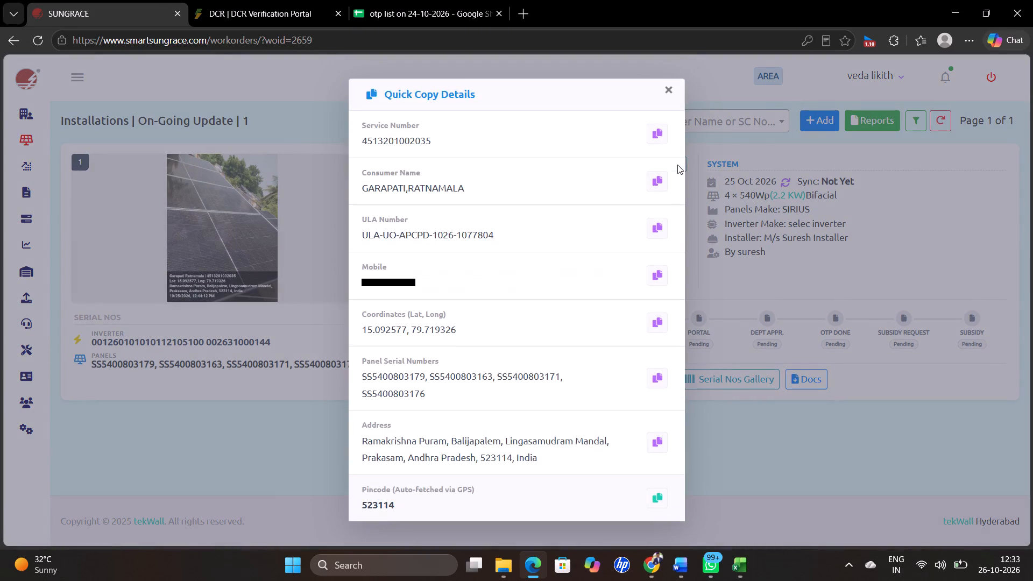
click(661, 89)
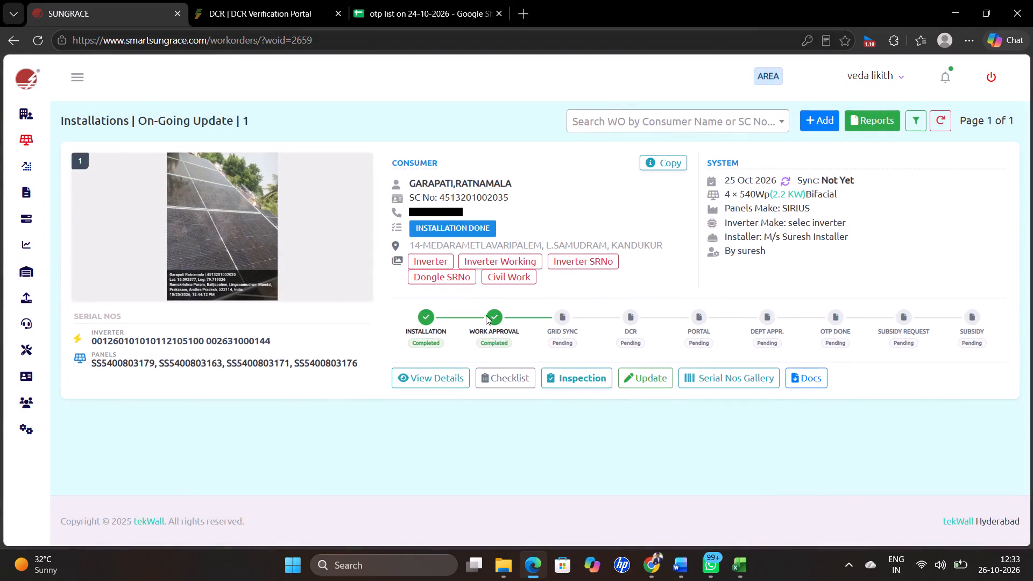
click(661, 159)
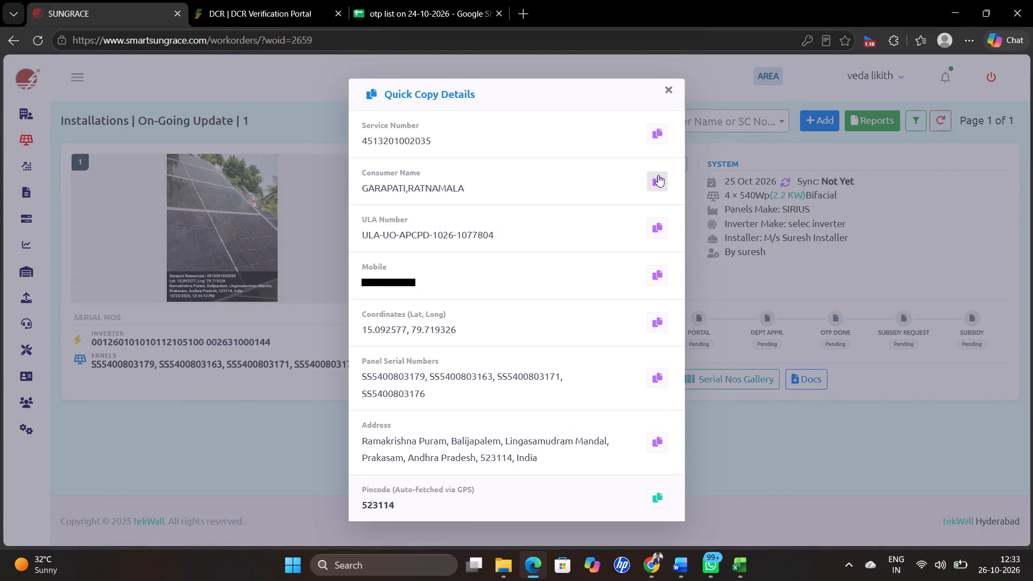
click(657, 175)
click(642, 130)
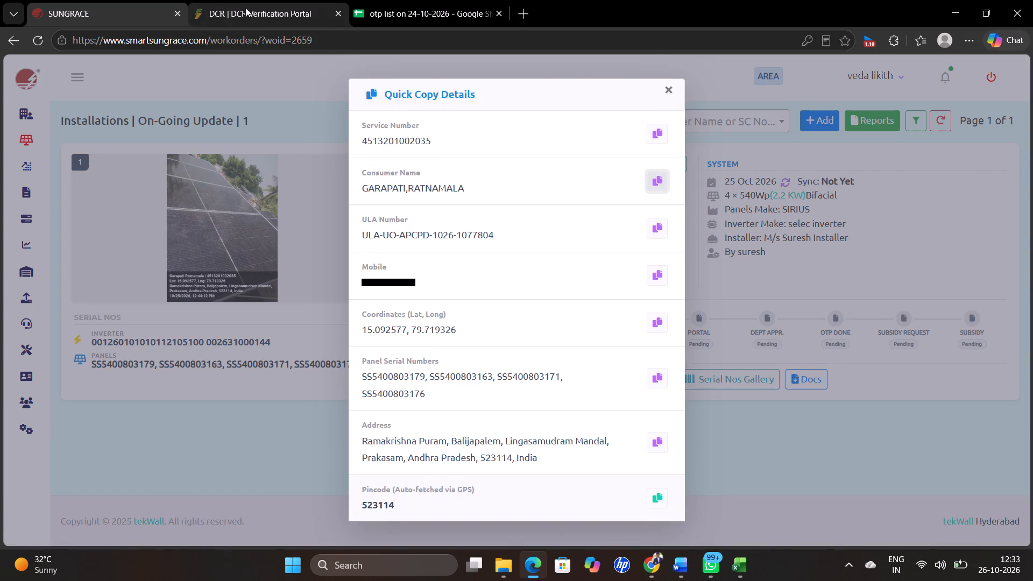
Start a new consumer (B2C) DCR in the DCR portal and paste the copied consumer name as the Consumer Application Number.
click(245, 8)
click(946, 166)
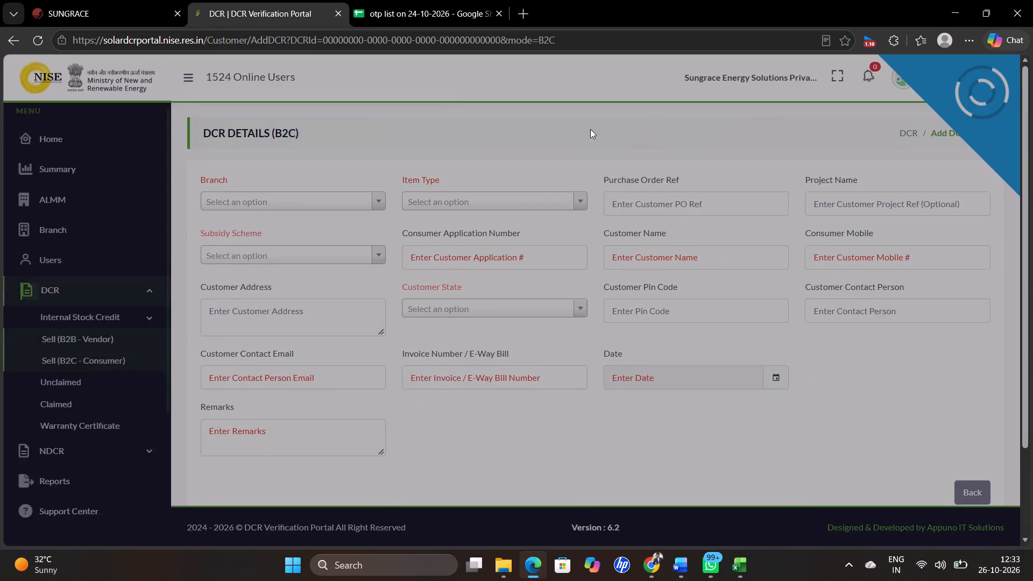
click(510, 260)
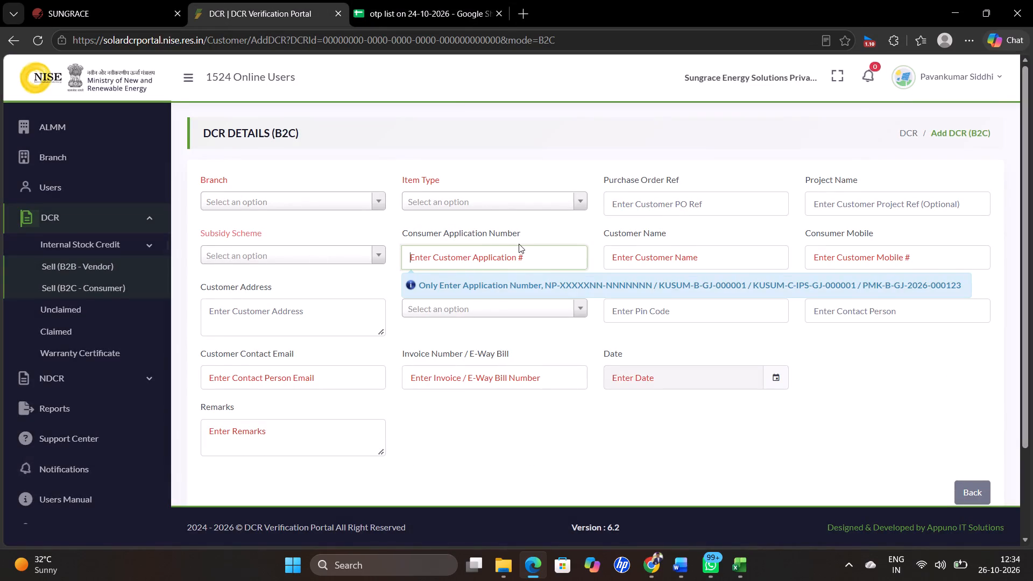
key(ctrl+v)
Set the DCR's branch to Andhra Pradesh and its item type to Solar Panels.
click(332, 201)
click(363, 261)
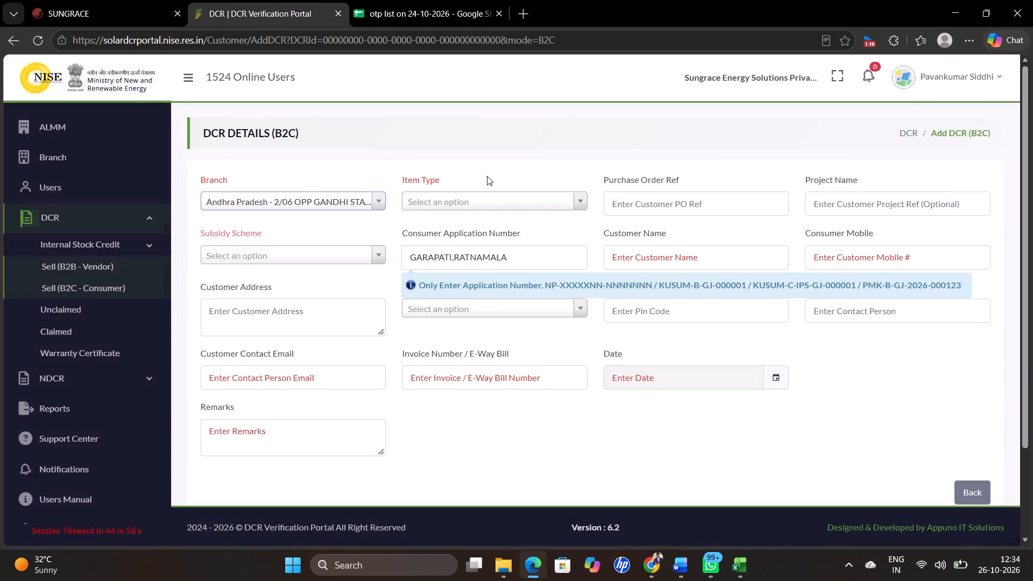
click(491, 199)
click(479, 247)
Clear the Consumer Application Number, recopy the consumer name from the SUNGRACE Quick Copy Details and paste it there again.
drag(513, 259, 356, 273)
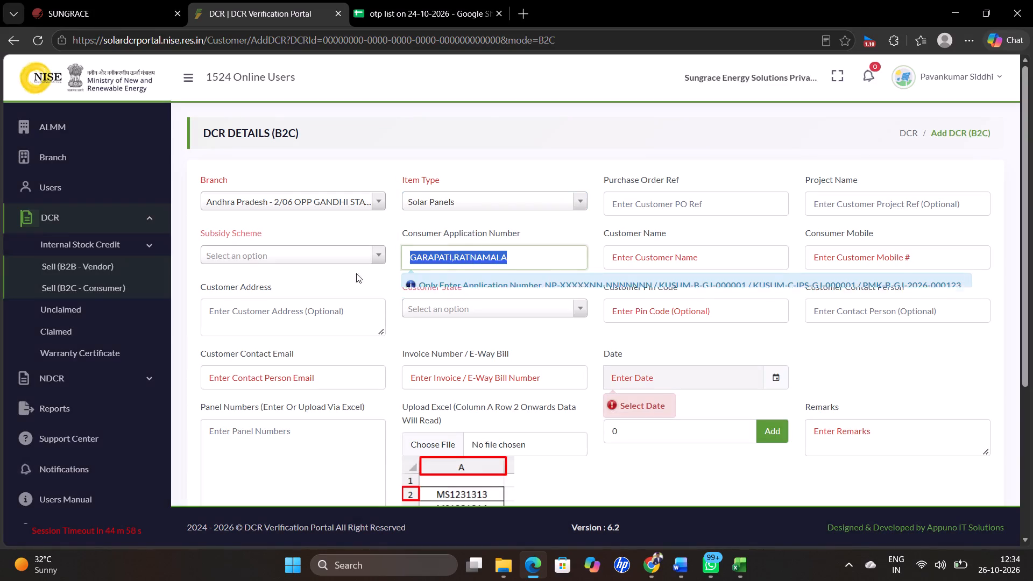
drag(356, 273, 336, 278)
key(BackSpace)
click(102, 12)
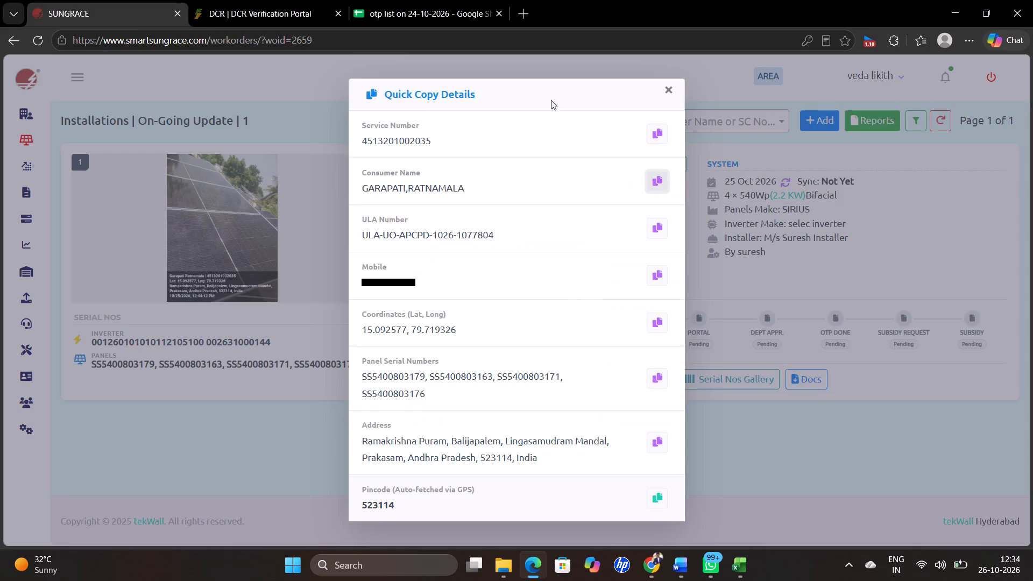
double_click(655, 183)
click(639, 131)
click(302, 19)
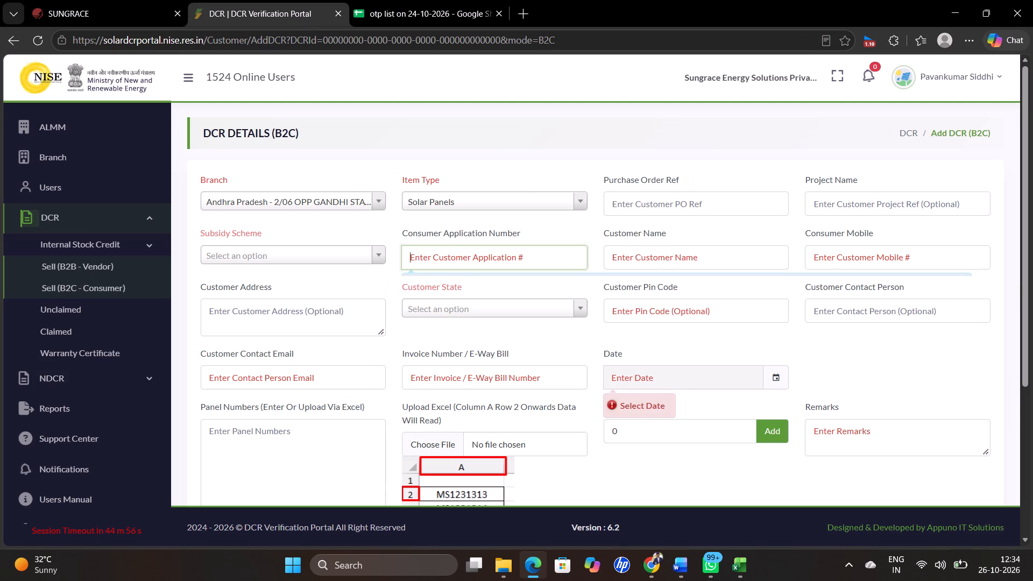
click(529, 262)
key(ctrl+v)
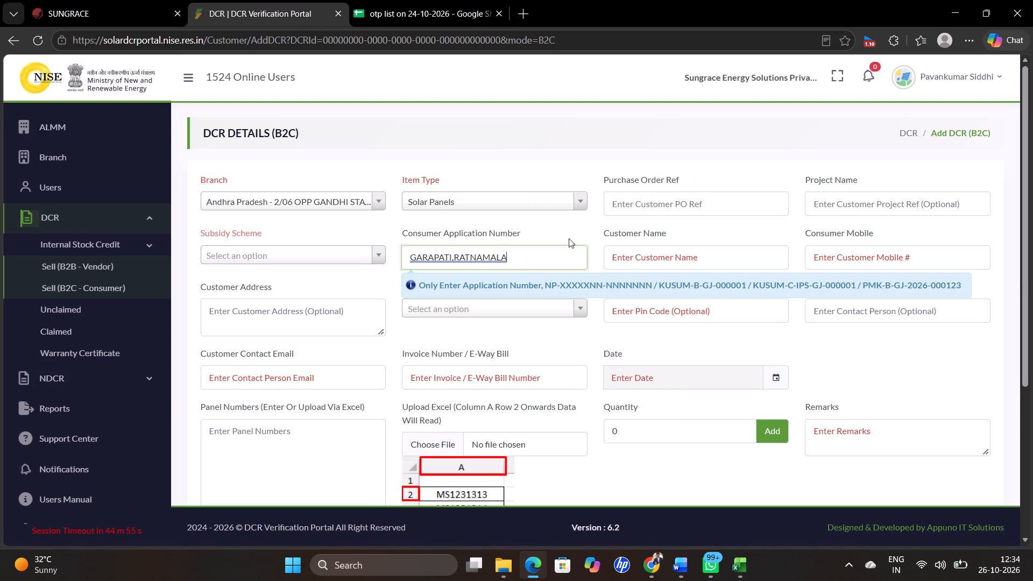
Set the customer state to Andhra Pradesh (37).
click(547, 303)
click(499, 389)
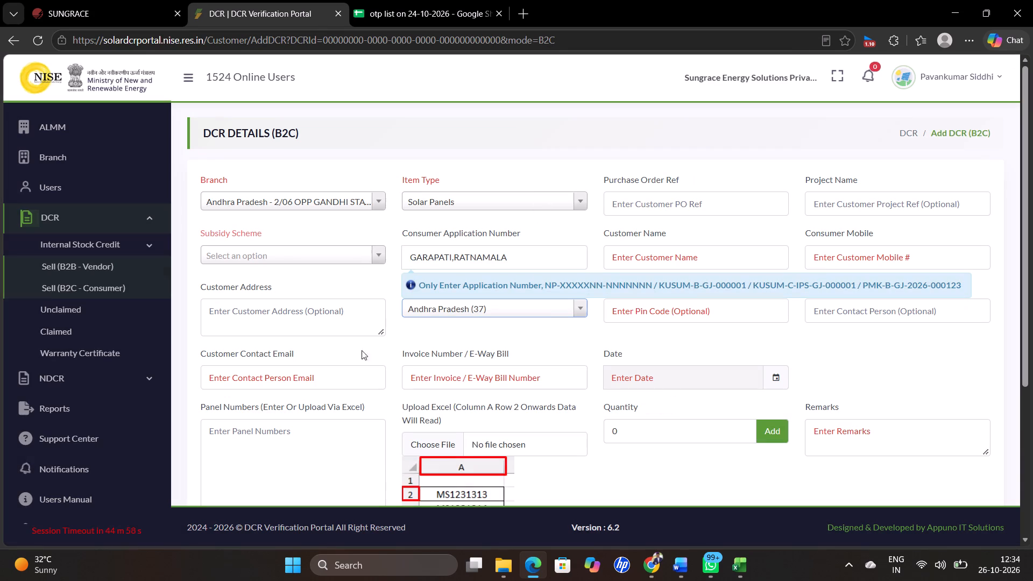
click(323, 325)
click(277, 372)
click(636, 314)
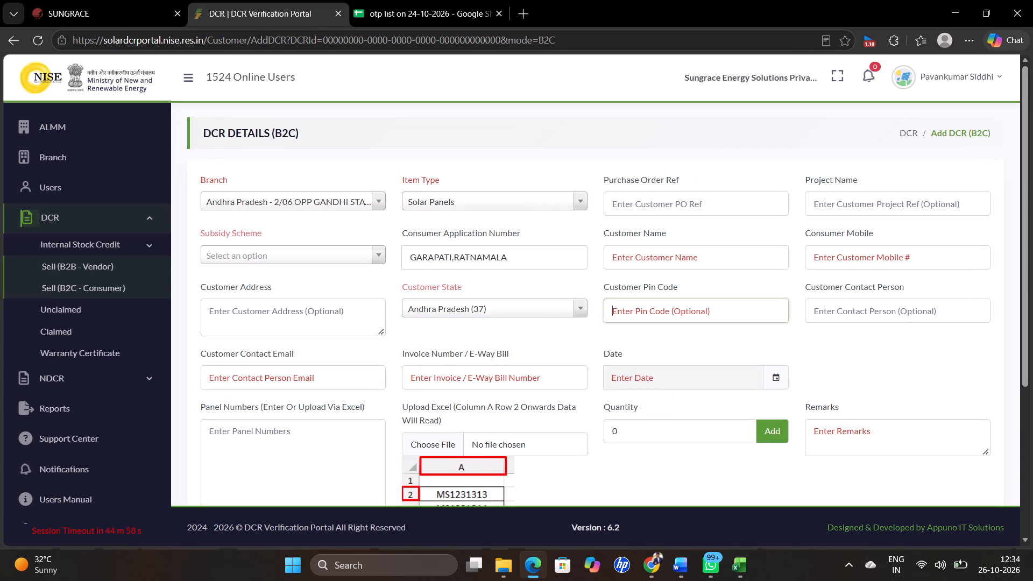
Copy the panel serial numbers from the SUNGRACE Quick Copy Details and paste them as the DCR's Panel Numbers.
click(104, 3)
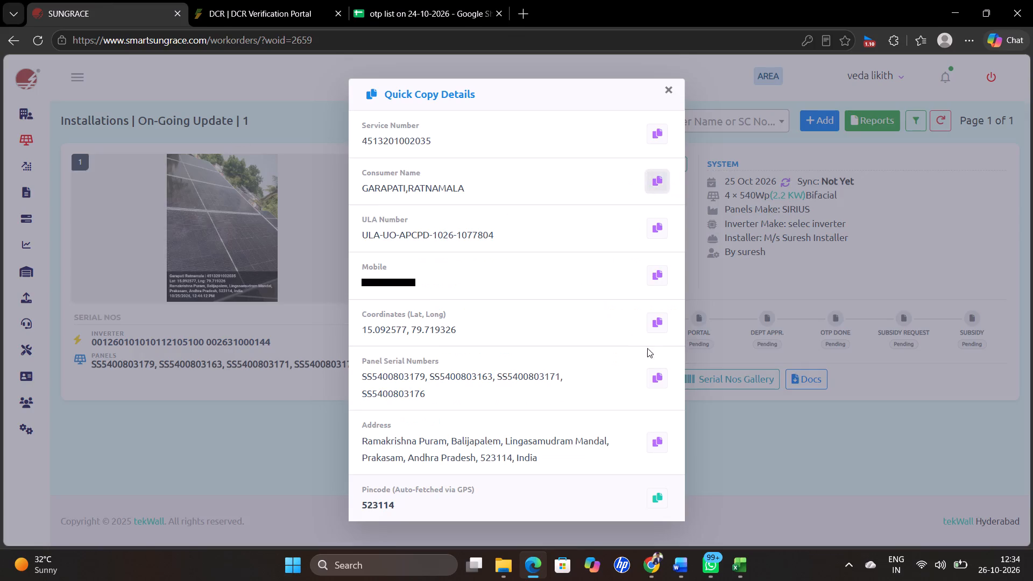
click(649, 375)
click(648, 140)
click(272, 0)
scroll(279, 293, down, 3)
click(281, 318)
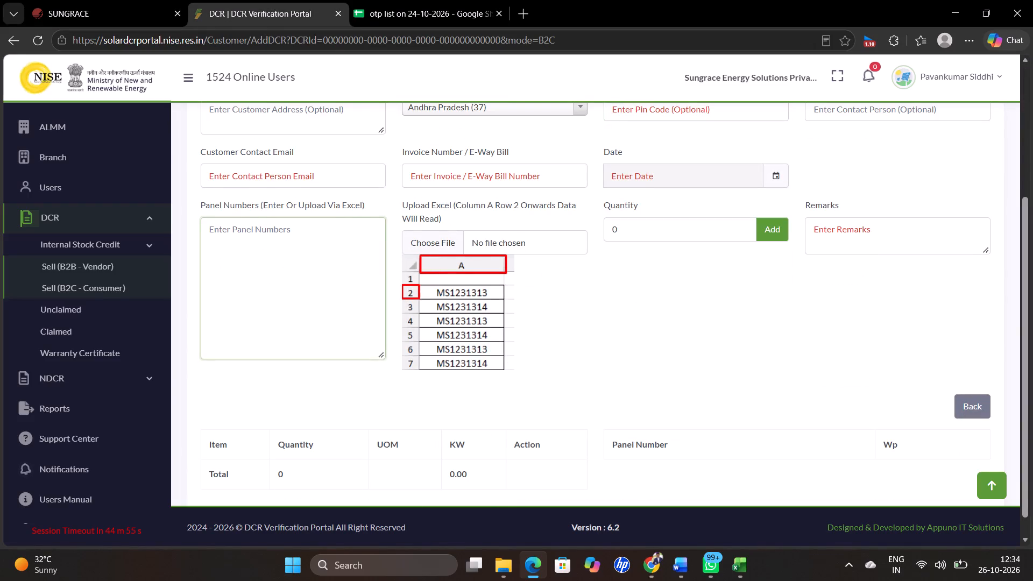
key(ctrl+v)
Replace the commas between the four panel numbers with line breaks so each serial number is on its own line.
click(273, 227)
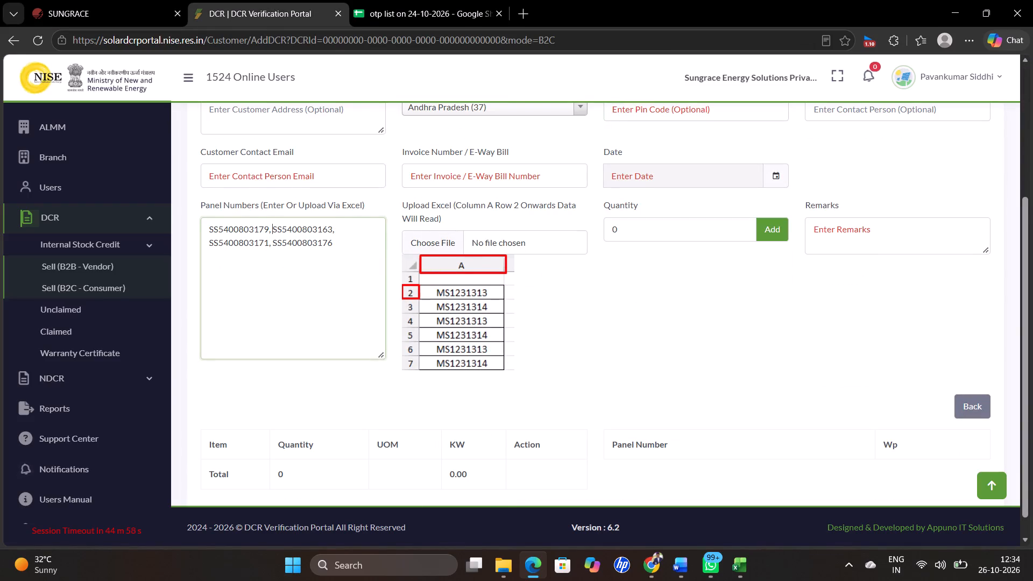
drag(387, 317, 405, 304)
key(Left)
click(318, 233)
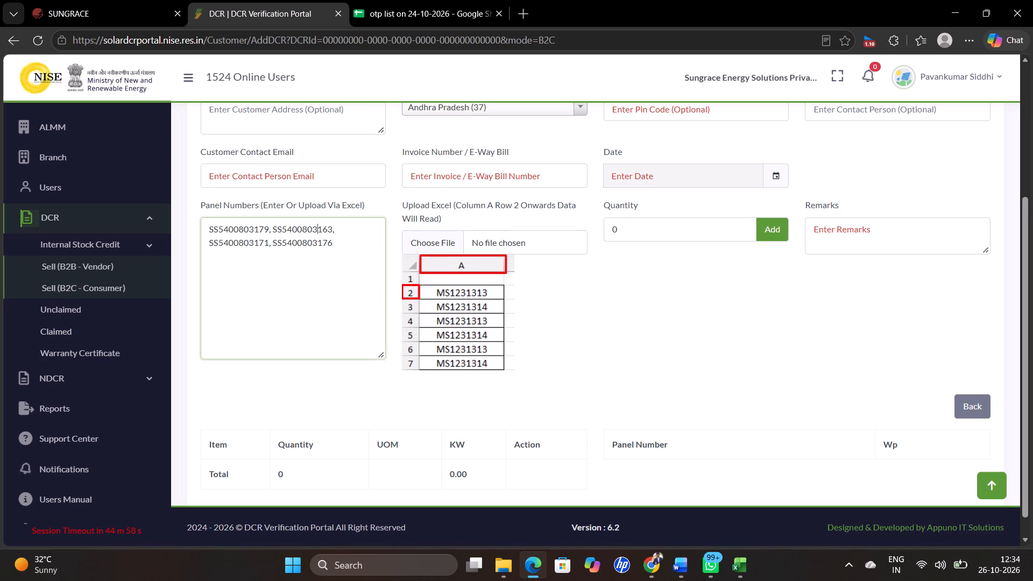
click(270, 233)
key(Left)
key(Right)
key(BackSpace)
key(Return)
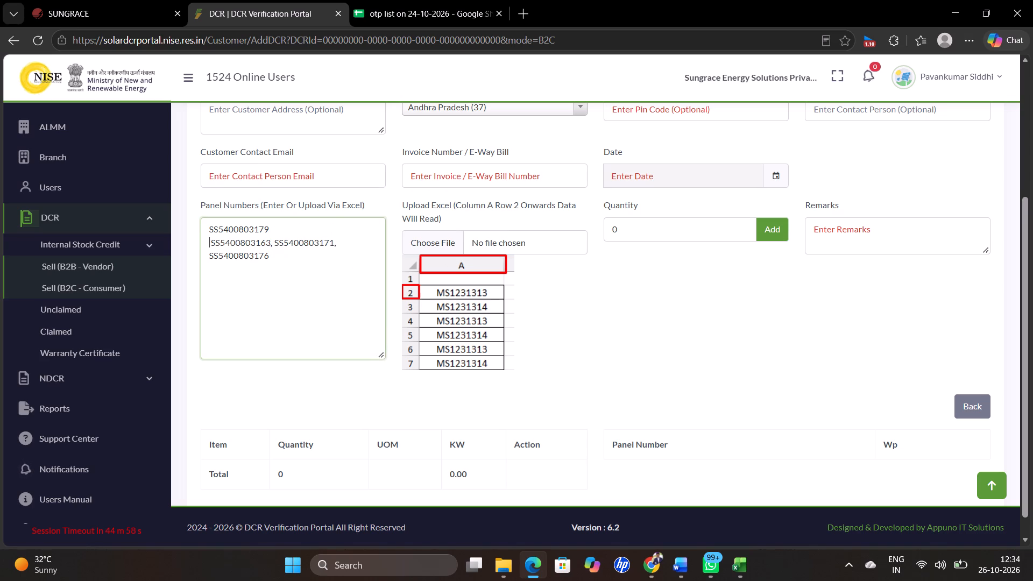
click(275, 242)
key(Left)
key(BackSpace)
key(Return)
click(271, 253)
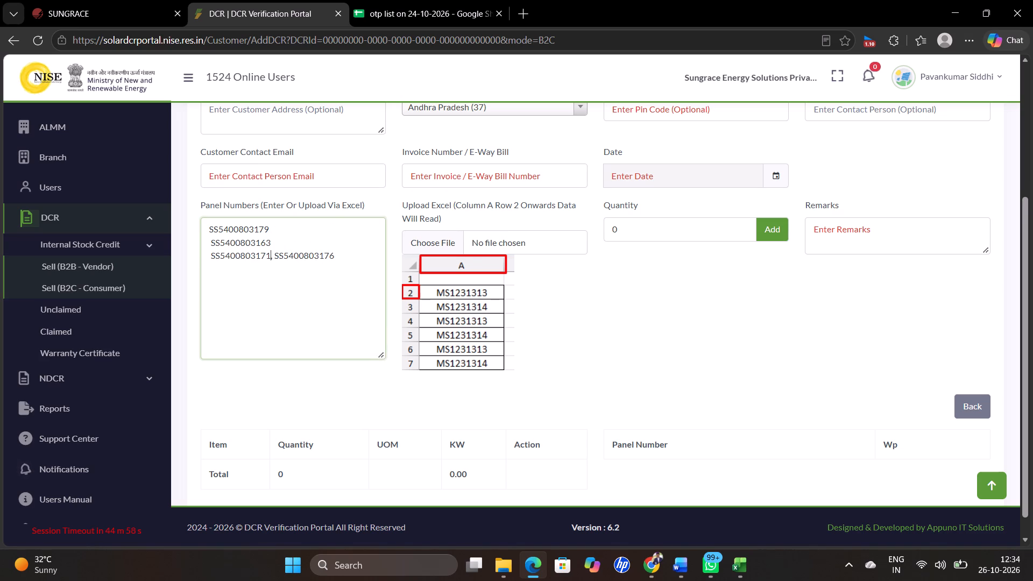
key(Right)
key(BackSpace)
key(shift+Return)
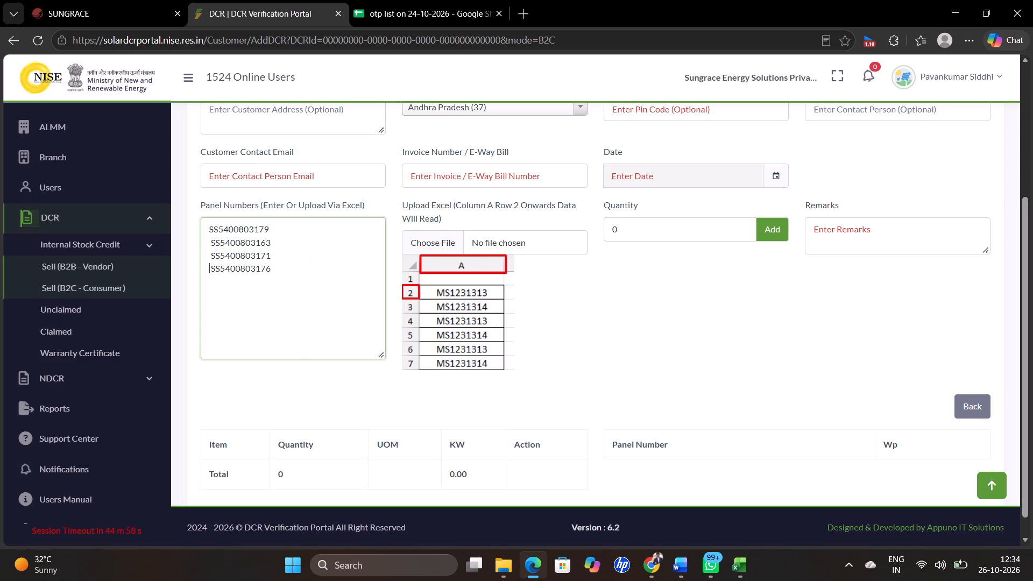
Set the panel quantity to 4.
click(684, 239)
key(BackSpace)
key(4)
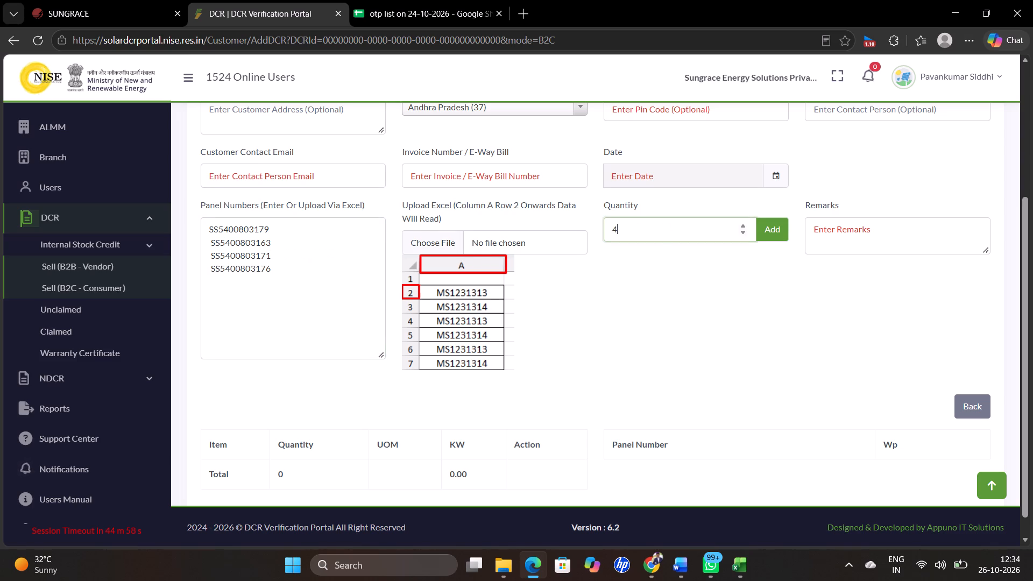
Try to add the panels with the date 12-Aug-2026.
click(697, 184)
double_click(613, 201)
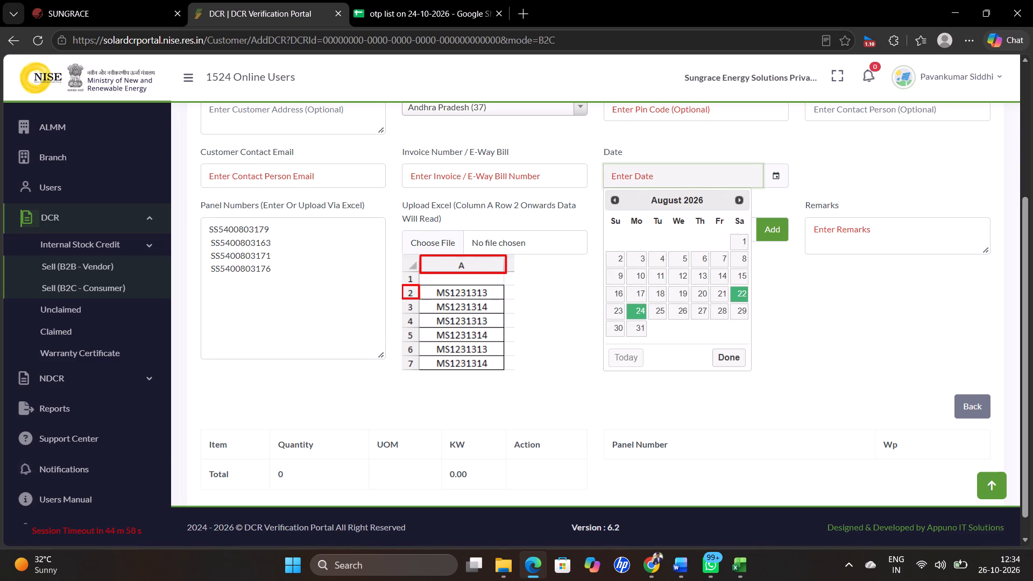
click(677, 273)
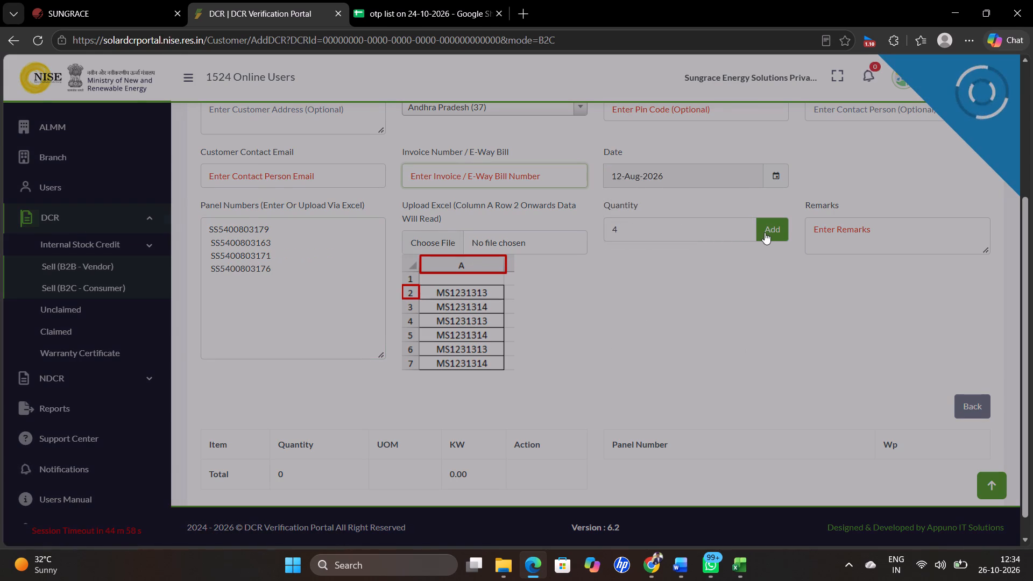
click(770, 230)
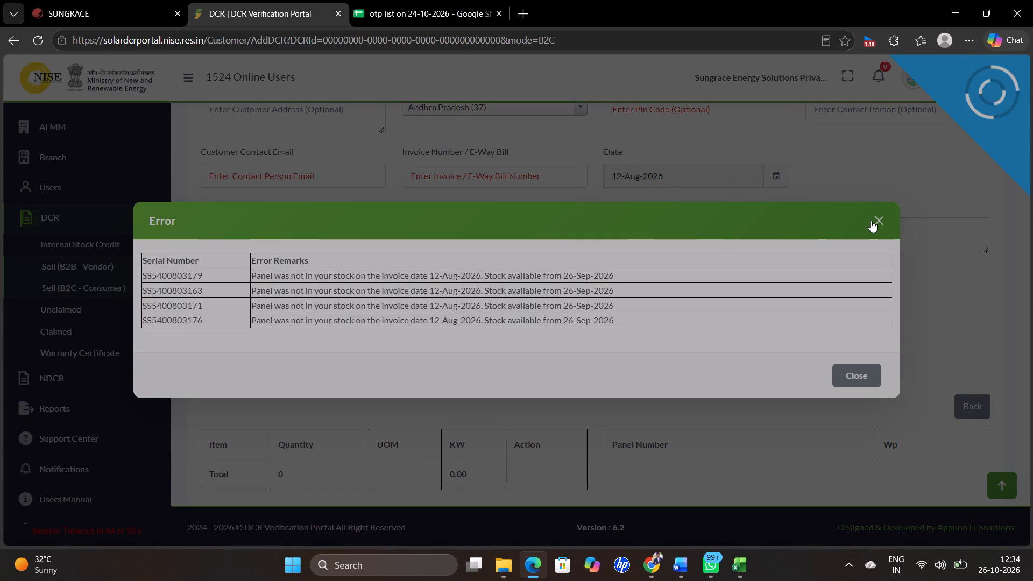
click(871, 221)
Set the date to 30-Sep-2026 and add the four panels to the DCR.
click(730, 173)
click(740, 204)
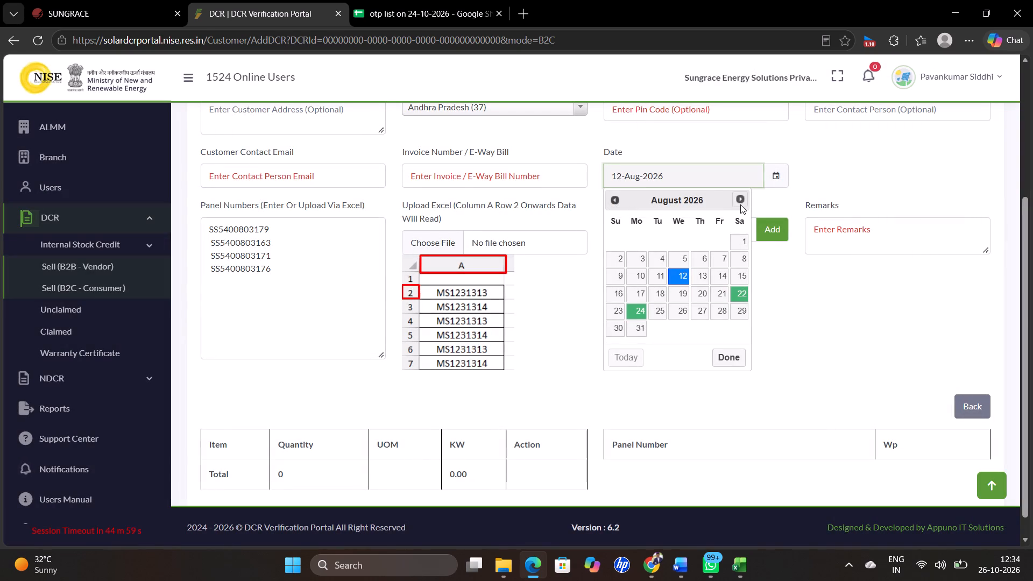
click(675, 316)
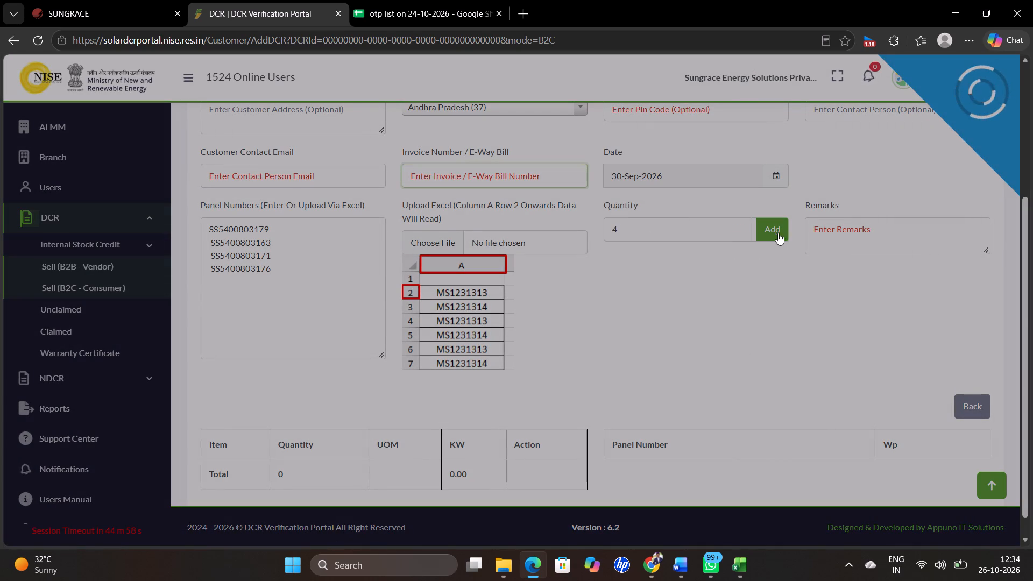
click(779, 230)
Copy the consumer's address from the SUNGRACE Quick Copy Details and paste it into the DCR's Remarks.
scroll(422, 203, up, 4)
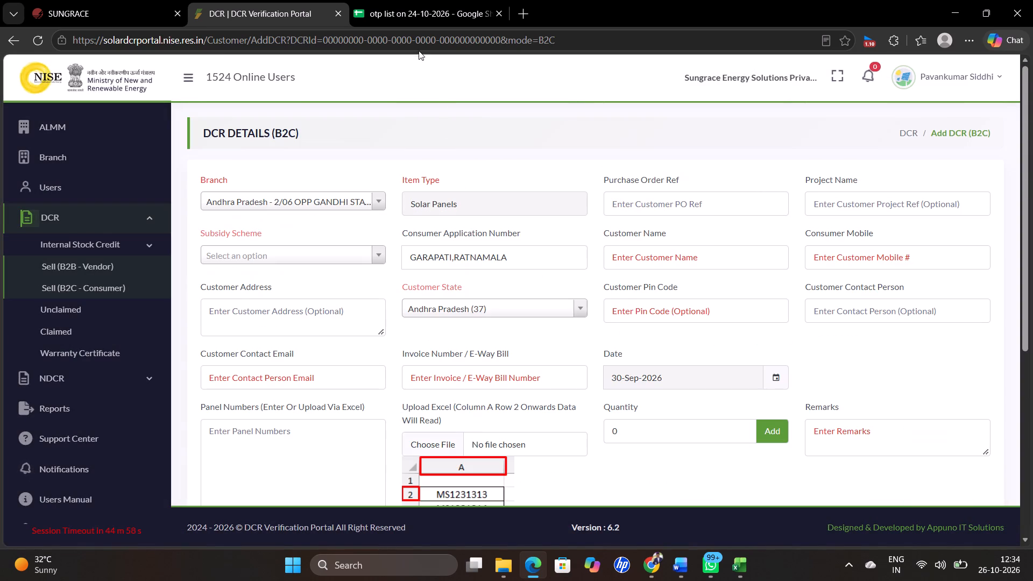
scroll(399, 68, up, 4)
click(140, 10)
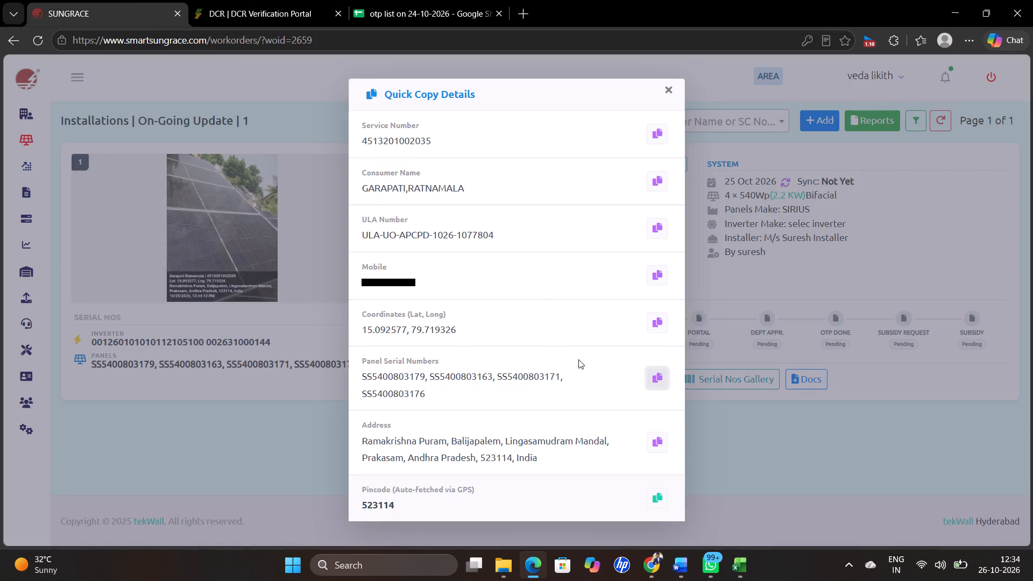
click(660, 453)
drag(671, 450, 666, 450)
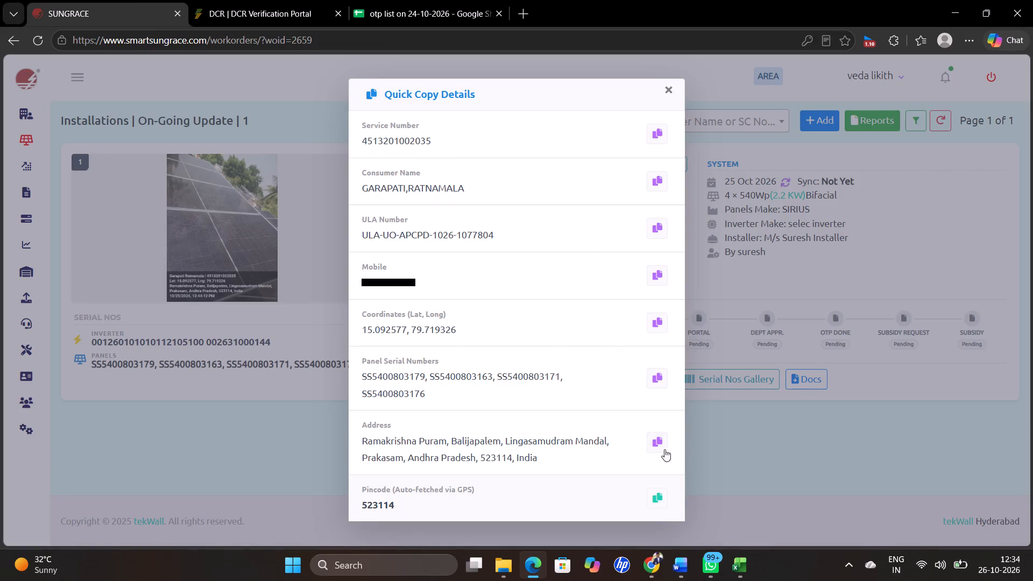
click(658, 445)
click(649, 159)
click(229, 13)
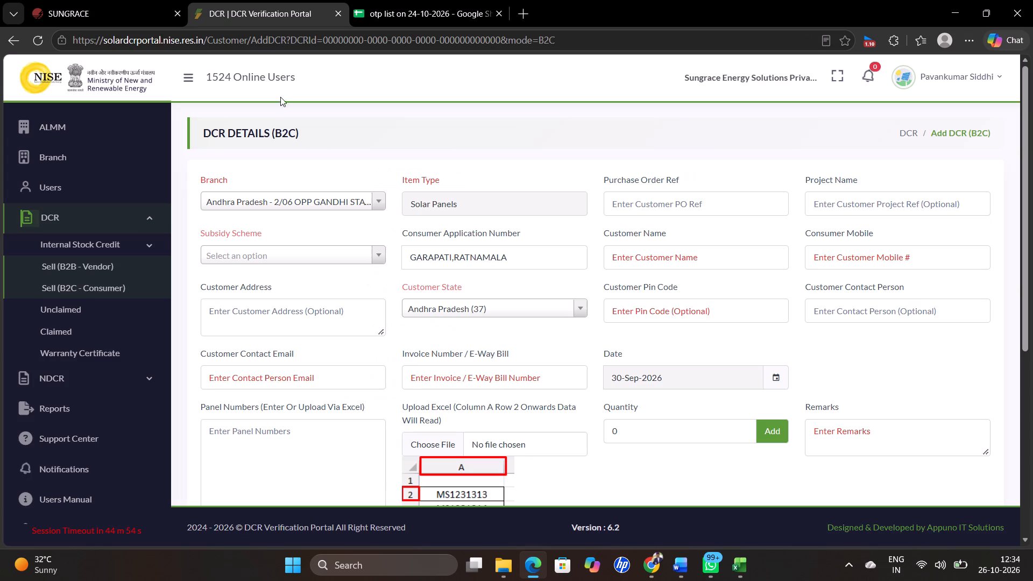
click(338, 456)
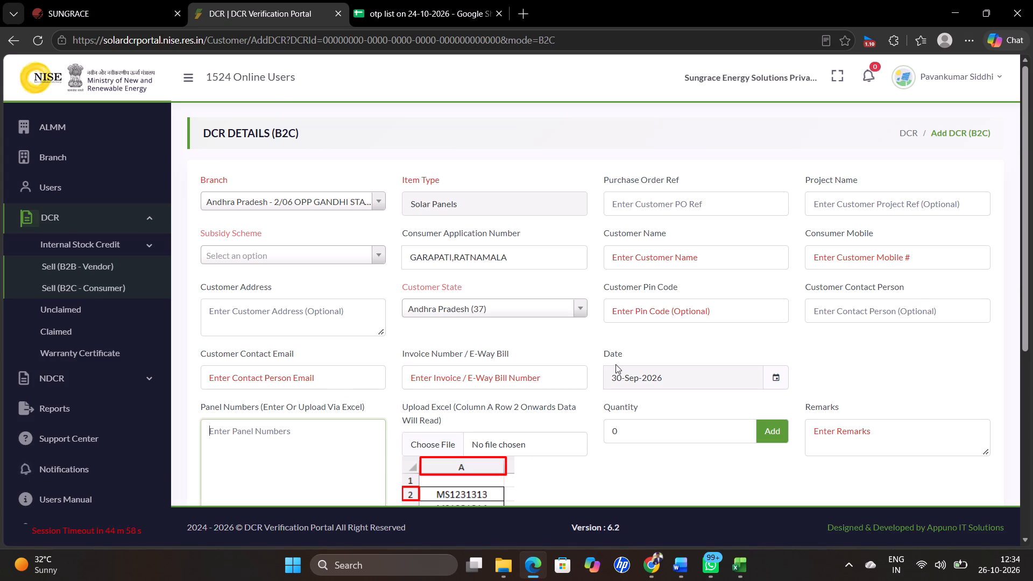
click(870, 447)
key(ctrl+v)
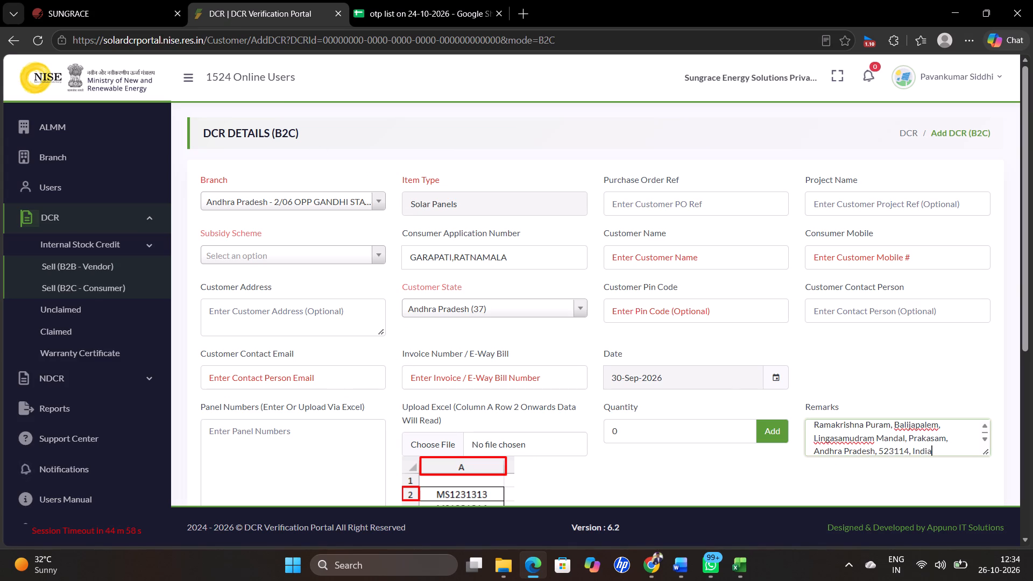
Copy the pin code from the address in Remarks into Customer Pin Code.
double_click(895, 455)
double_click(901, 448)
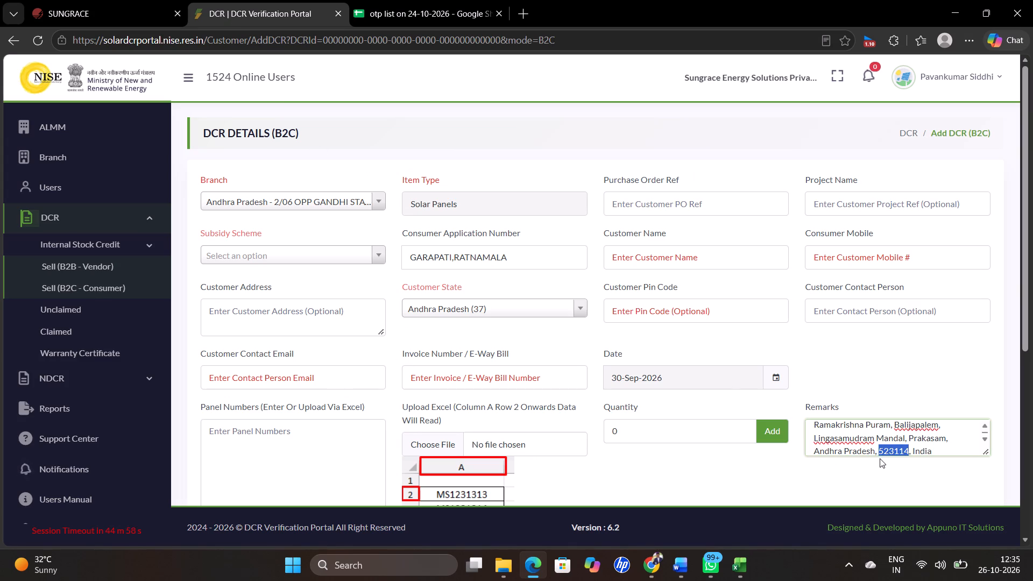
key(ctrl+c)
click(716, 311)
key(ctrl+v)
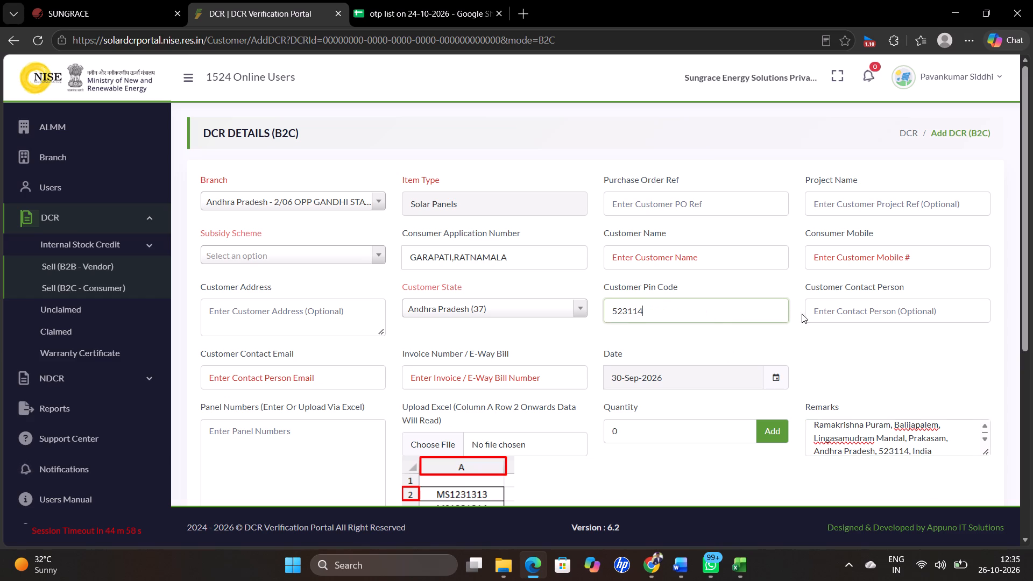
Copy Andhra Pradesh Central Power Distribution Corporation Limited from the Kandukuru reference Word document into the DCR's Customer Name.
click(827, 306)
click(865, 248)
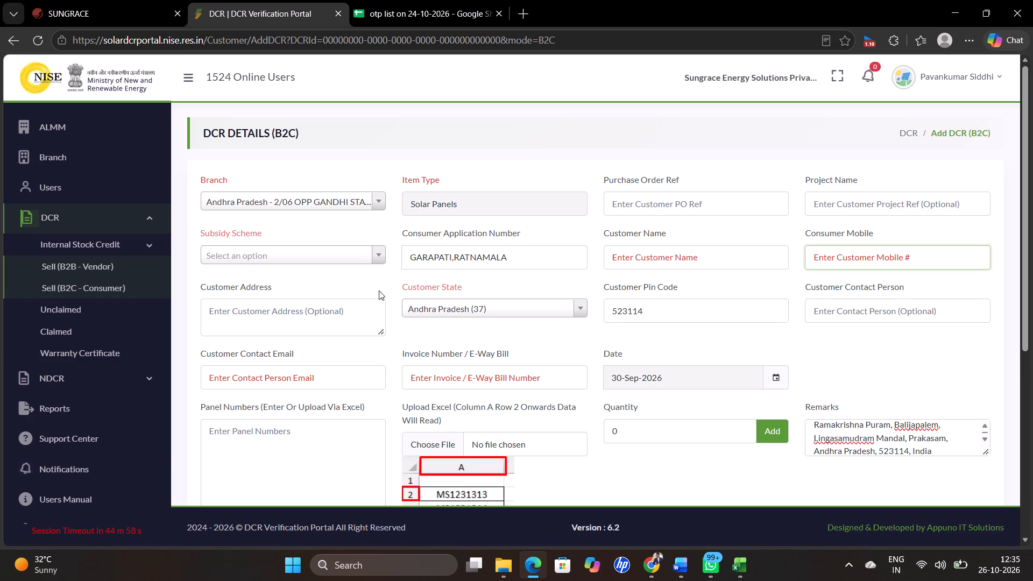
click(302, 378)
click(147, 14)
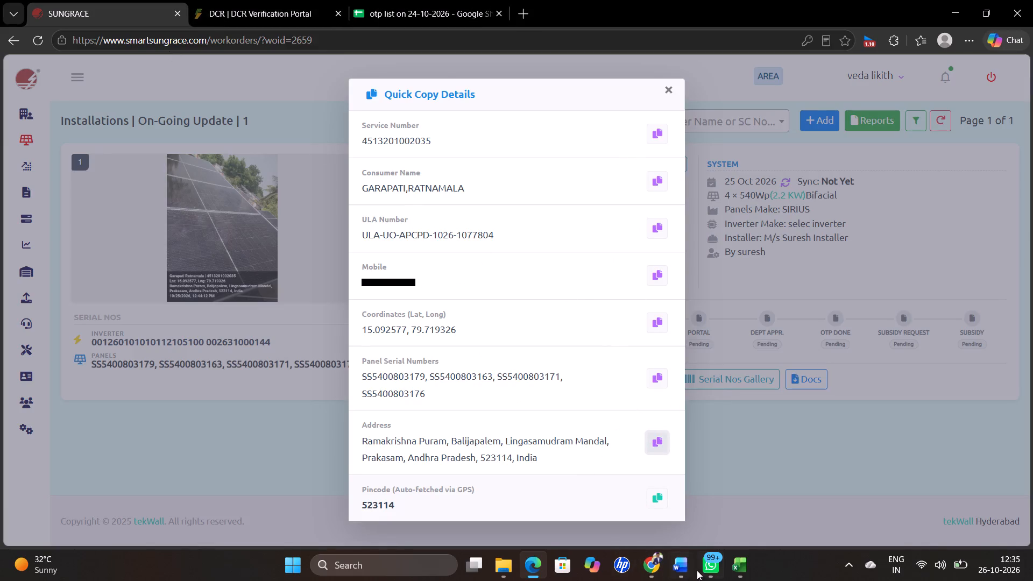
click(684, 529)
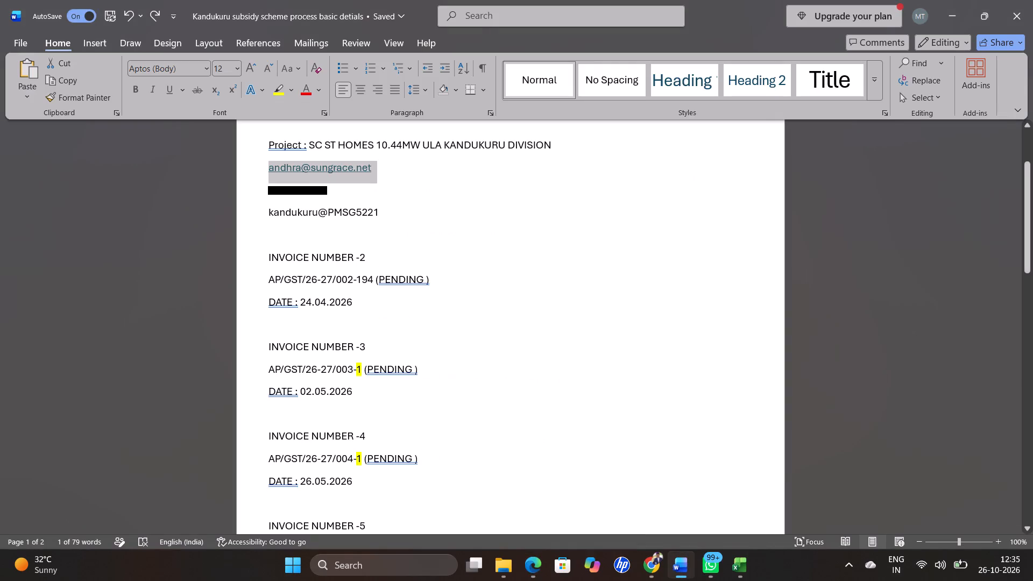
scroll(346, 198, up, 5)
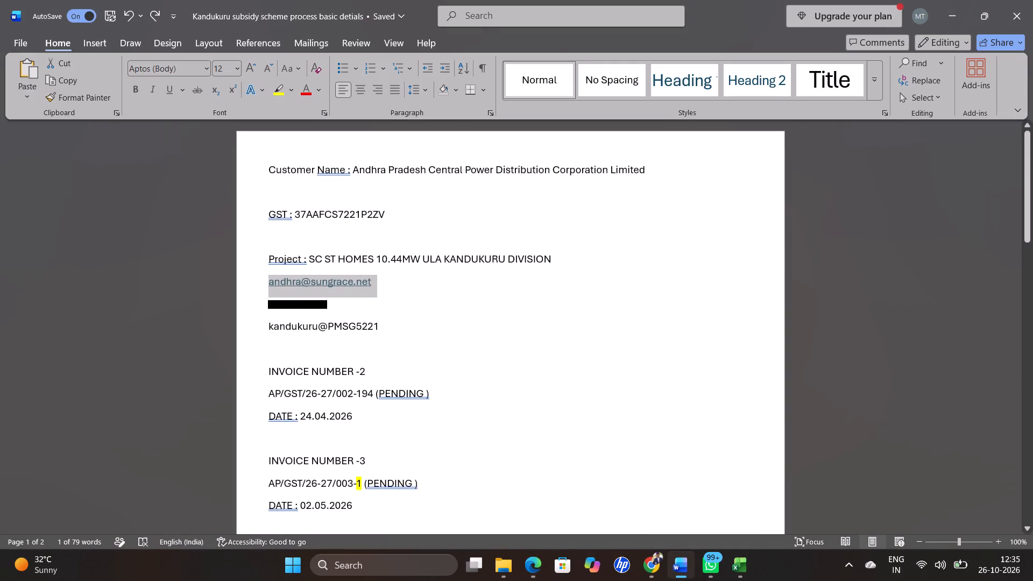
drag(355, 169, 634, 168)
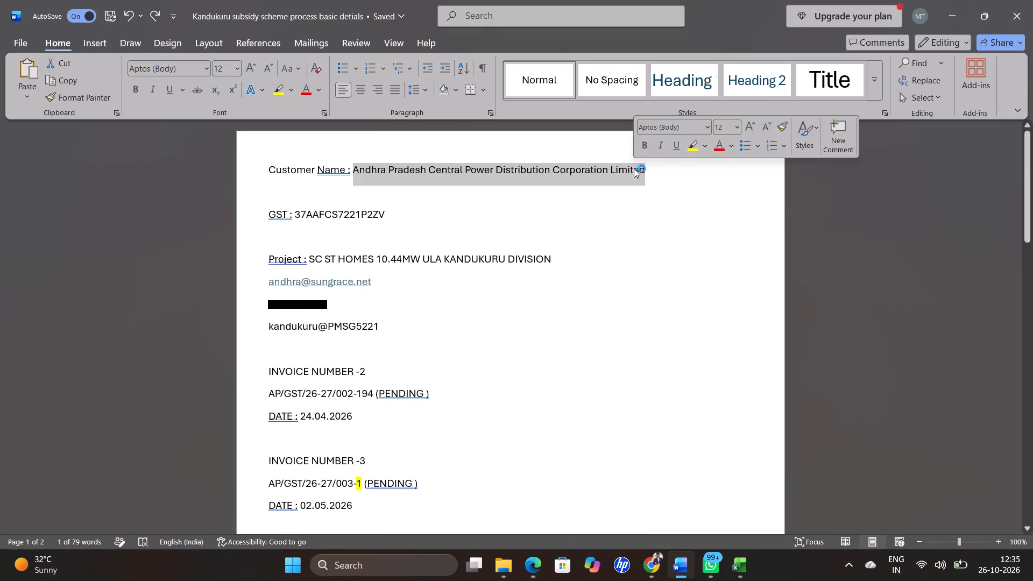
key(ctrl+c)
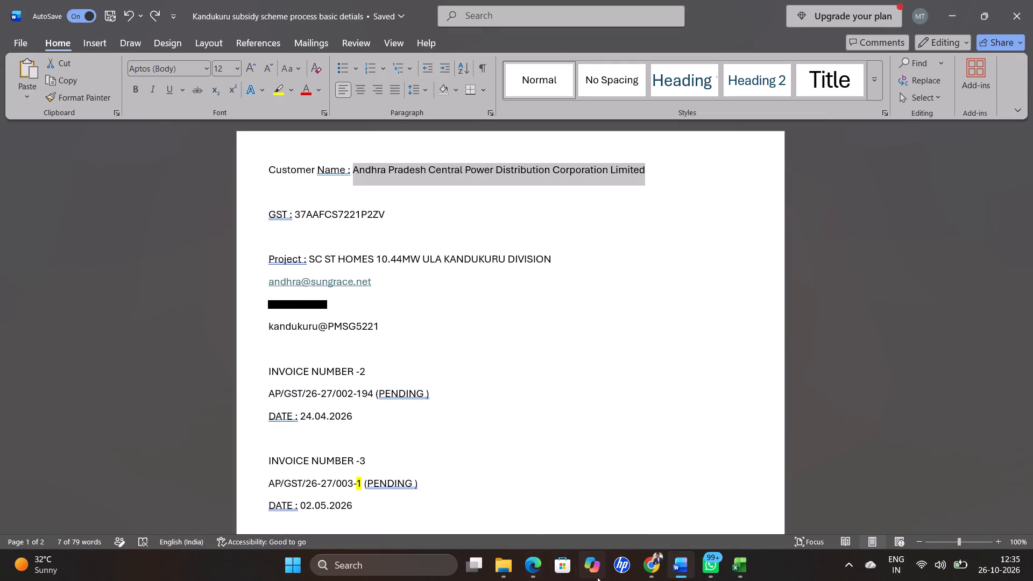
drag(532, 532, 532, 527)
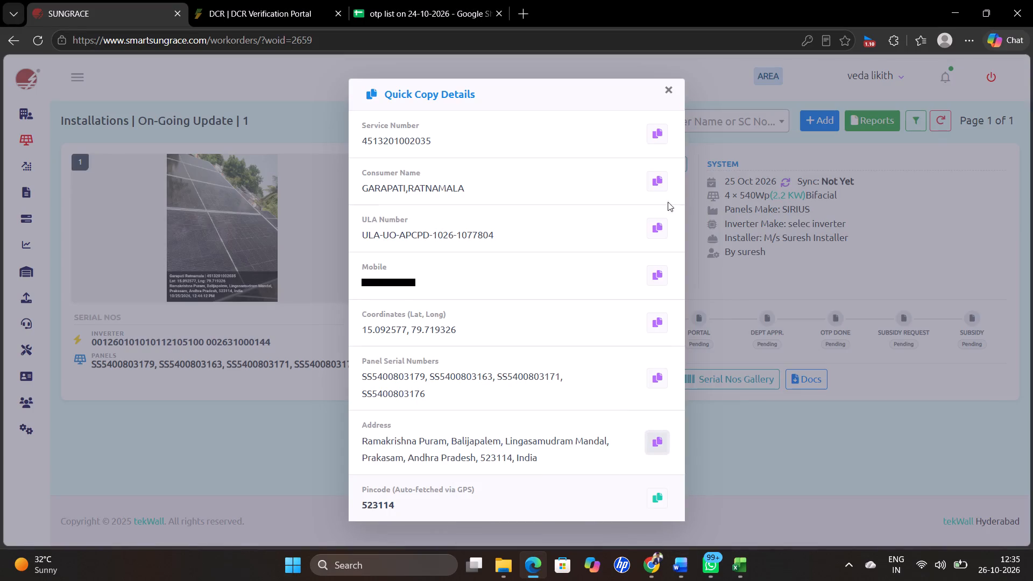
click(270, 22)
click(841, 199)
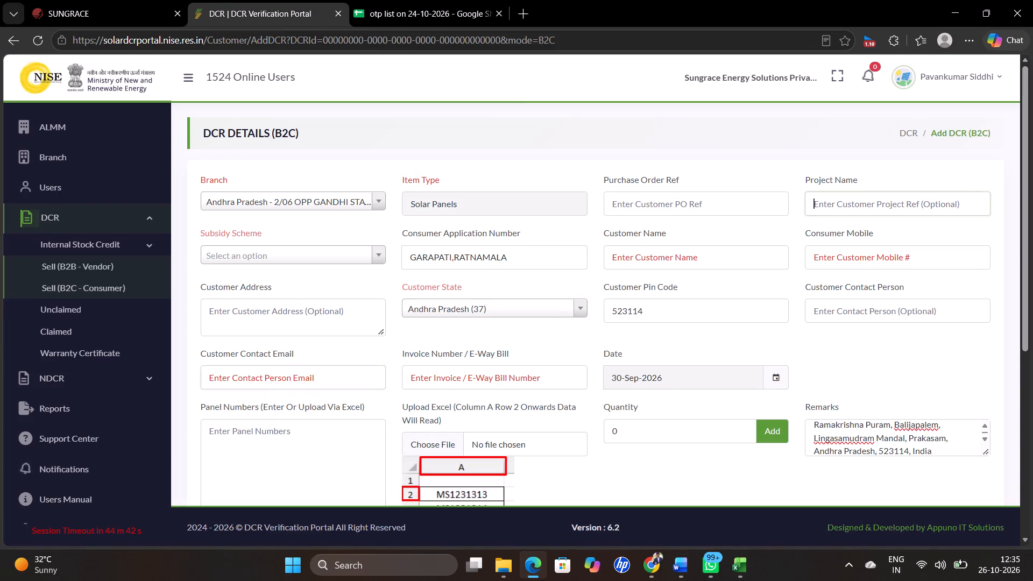
key(ctrl+v)
click(717, 261)
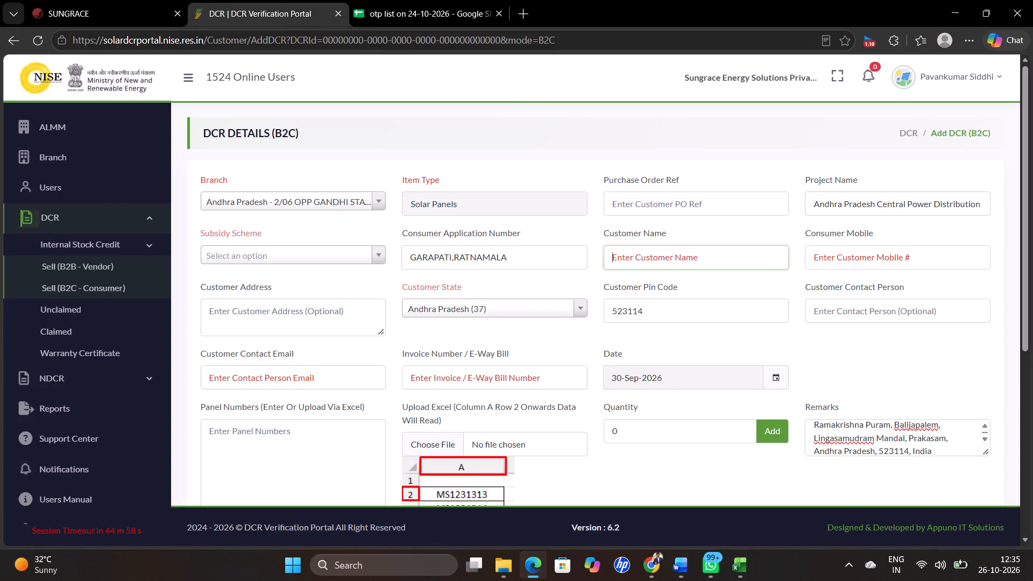
key(ctrl+v)
Replace the DCR's Project Name with SC ST HOMES 10.44MW ULA KANDUKURU DIVISION, copied from the Word document.
double_click(880, 203)
click(881, 203)
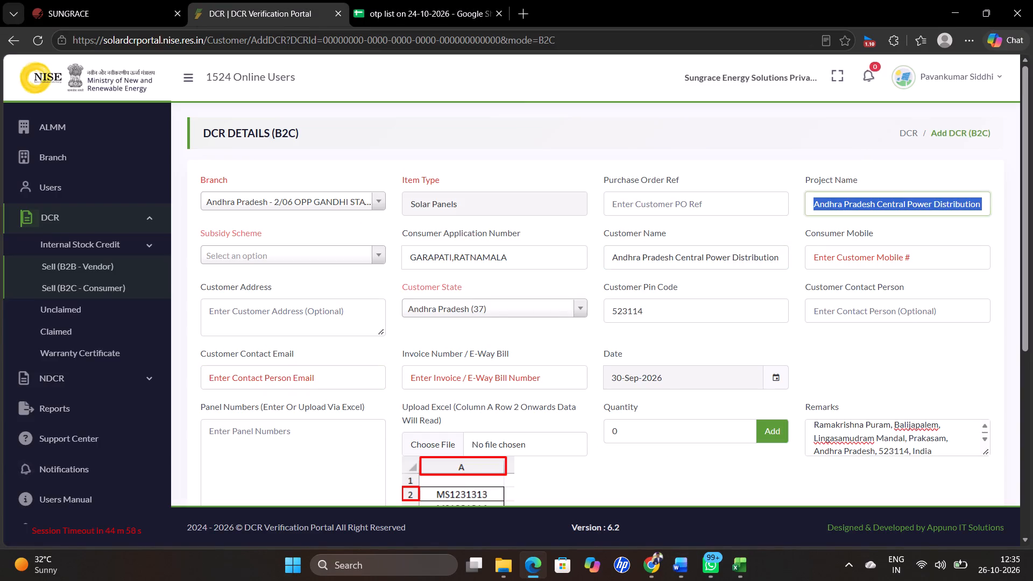
click(117, 0)
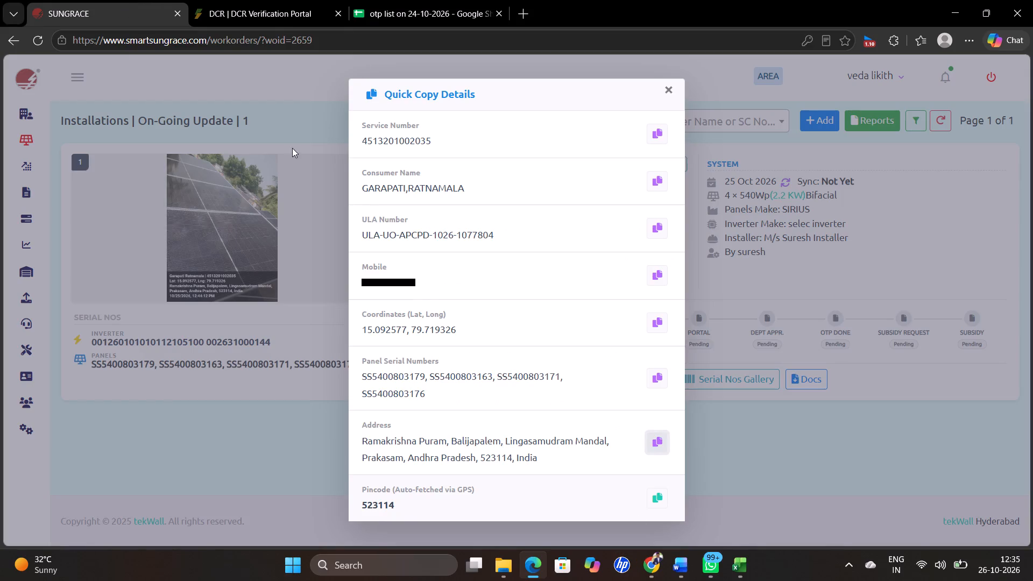
click(278, 13)
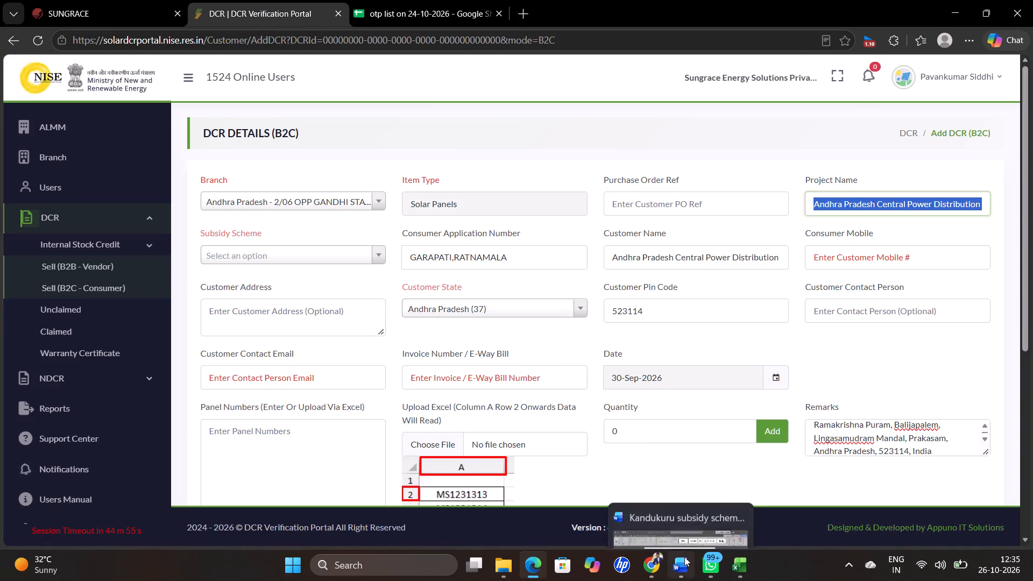
click(686, 497)
drag(312, 259, 551, 259)
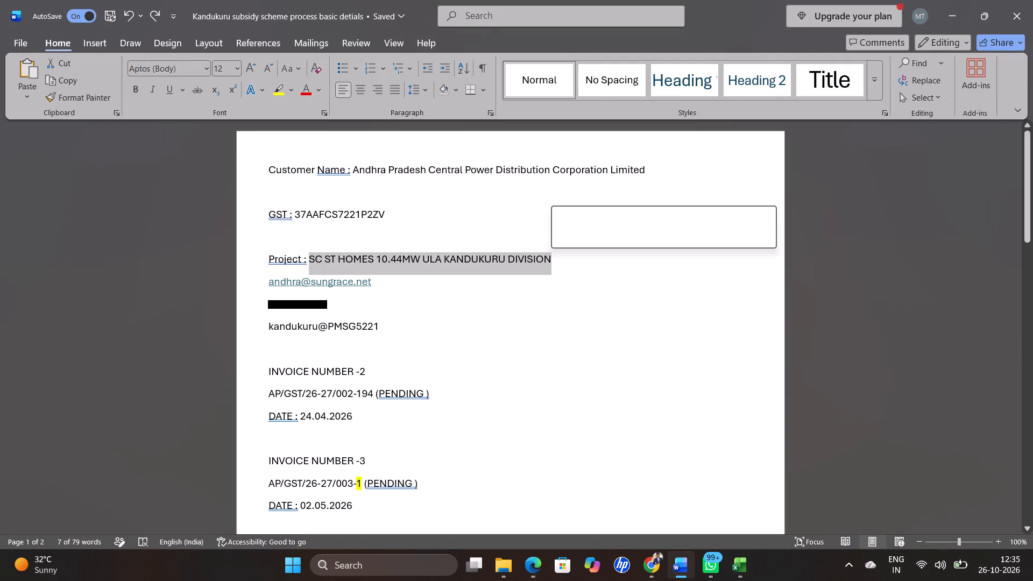
key(ctrl+c)
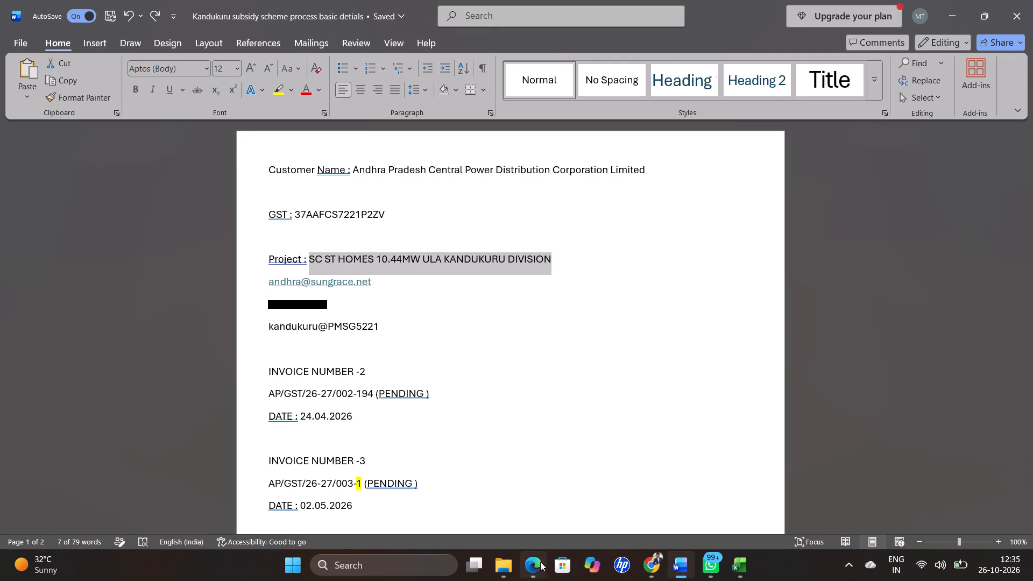
click(541, 513)
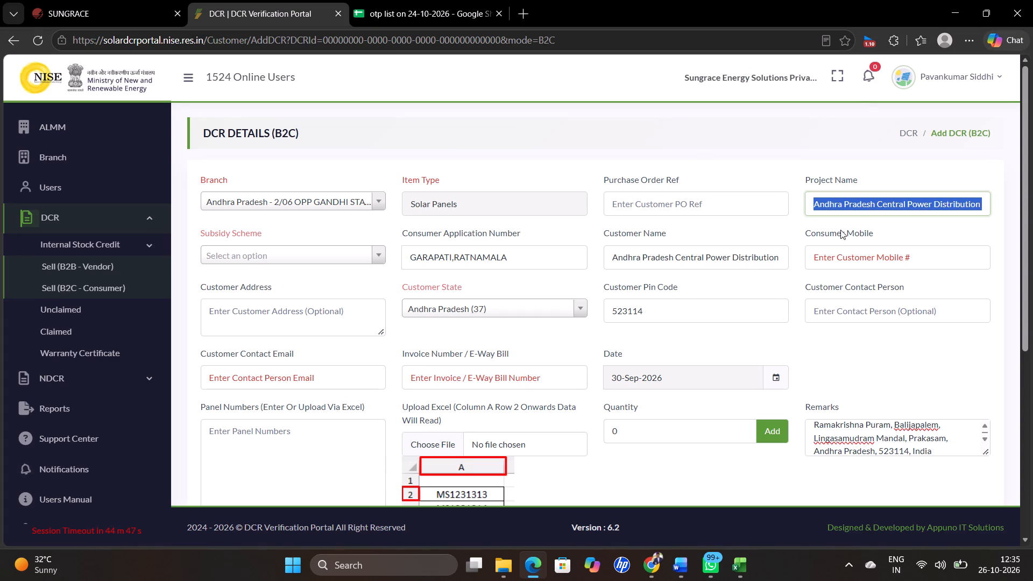
key(ctrl+v)
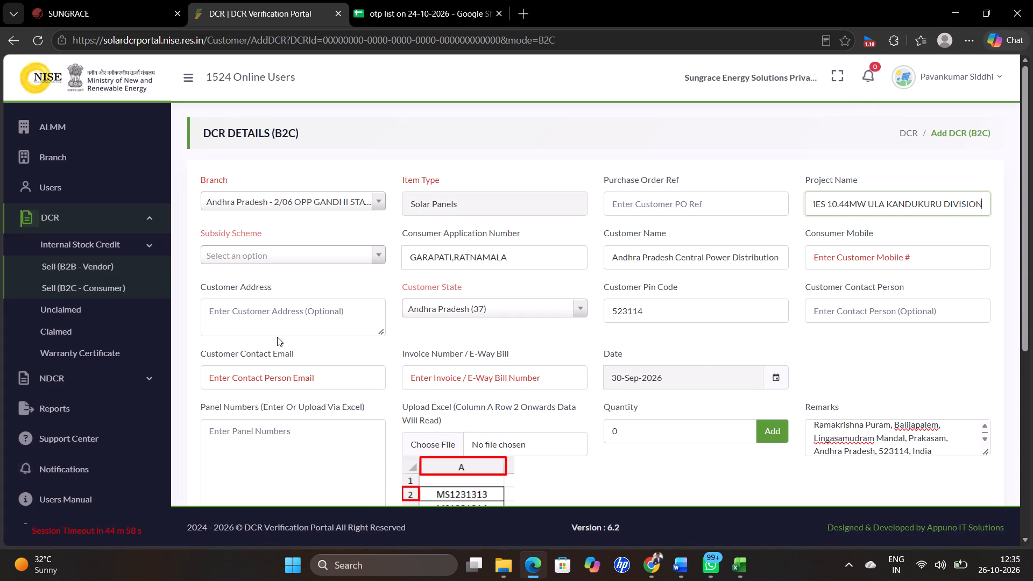
Set the Subsidy Scheme to PM Surya Ghar: Muft Bijli Yojana.
click(331, 259)
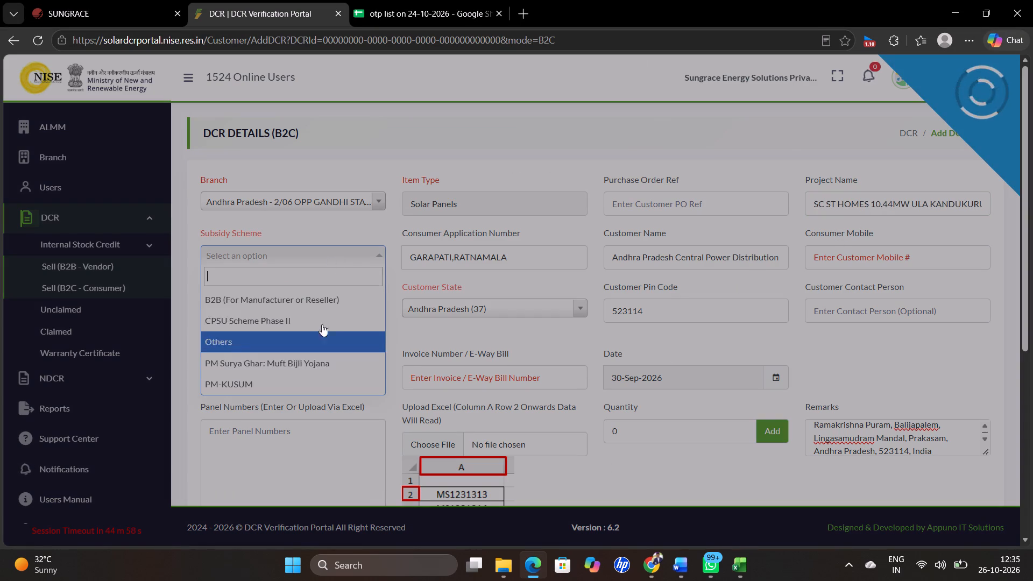
click(294, 366)
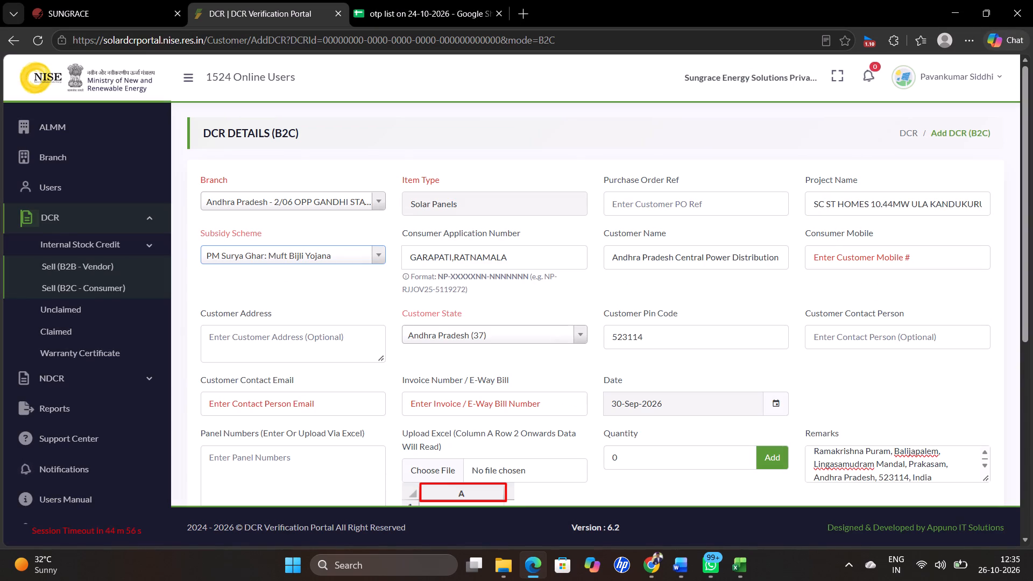
click(504, 399)
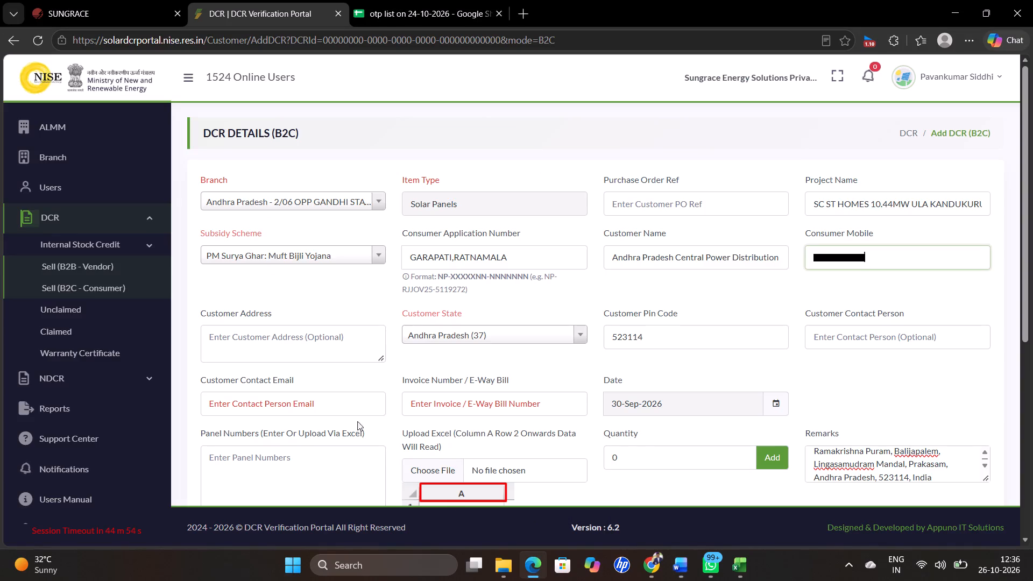
click(349, 410)
key(ctrl+v)
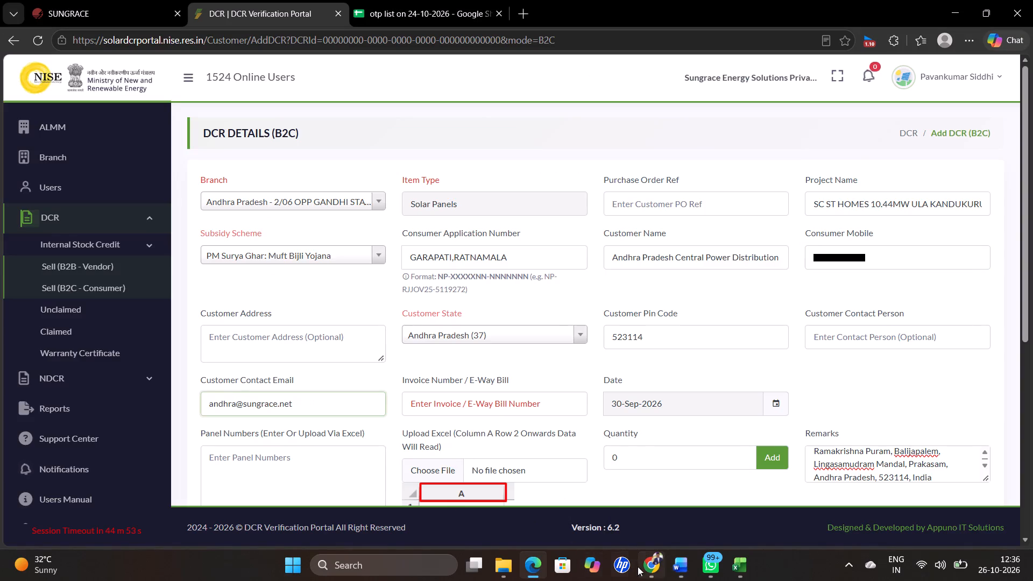
Copy the invoice number 9 prefix from the Word document and enter AP/GST/26-27/009-205 as the DCR's invoice number.
click(688, 513)
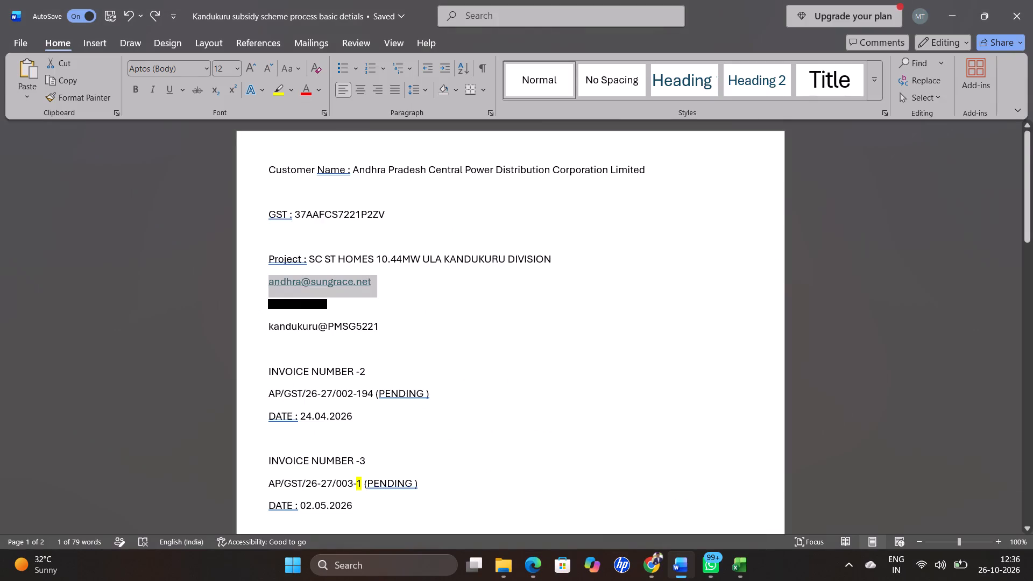
scroll(368, 387, down, 20)
scroll(368, 387, down, 4)
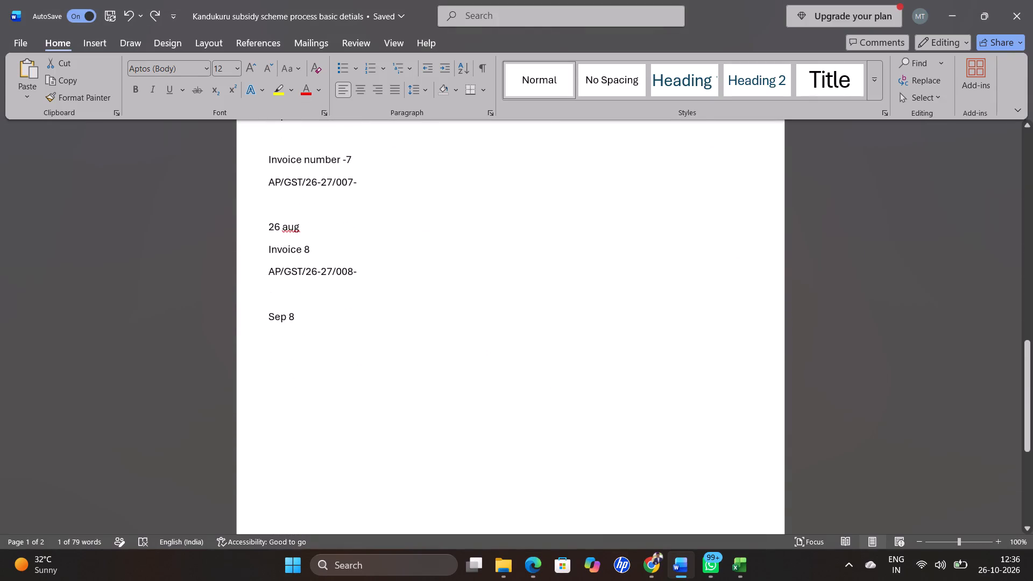
scroll(359, 287, up, 8)
drag(361, 283, 280, 290)
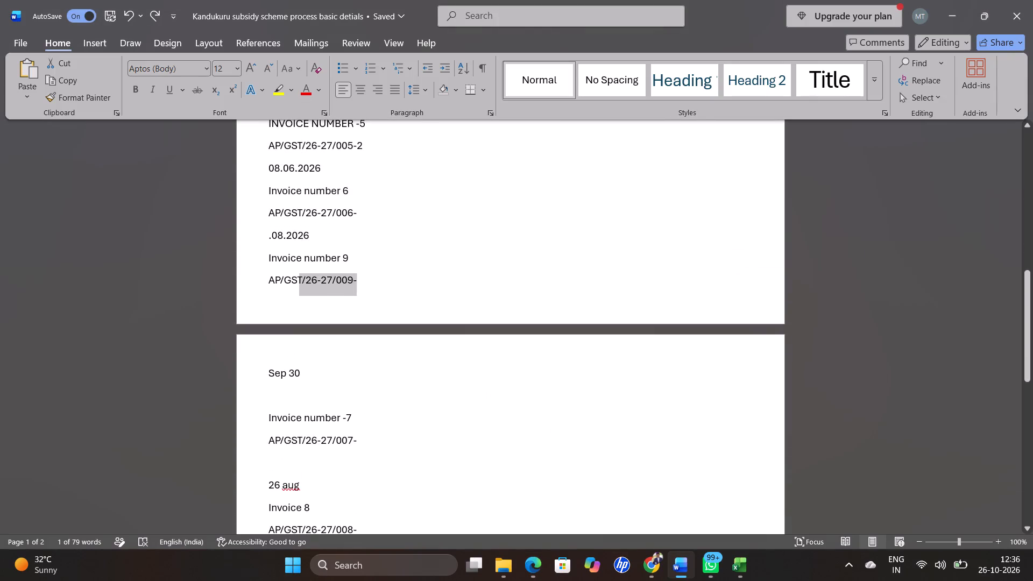
drag(280, 290, 237, 290)
key(ctrl+c)
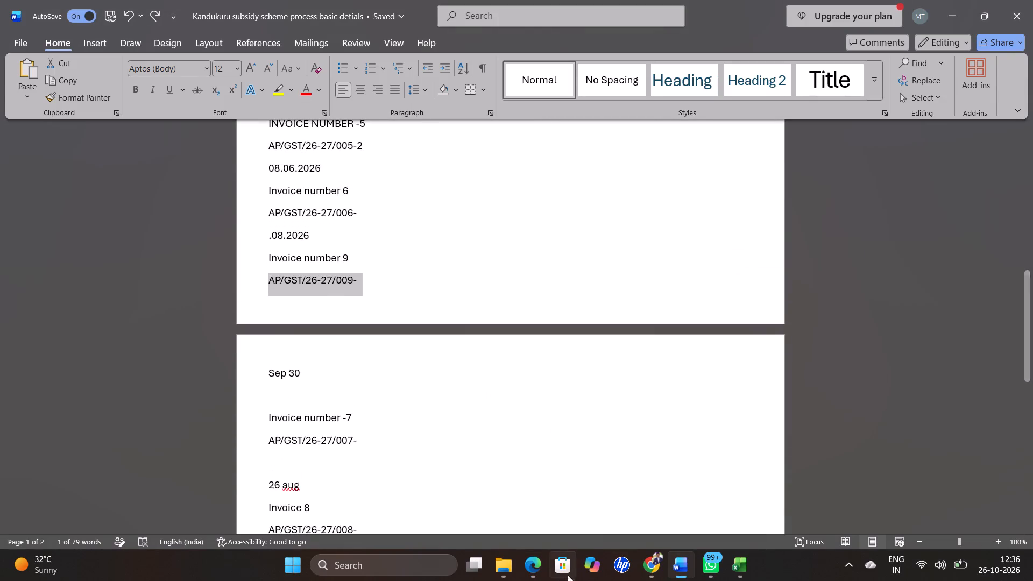
drag(540, 524, 541, 516)
click(541, 413)
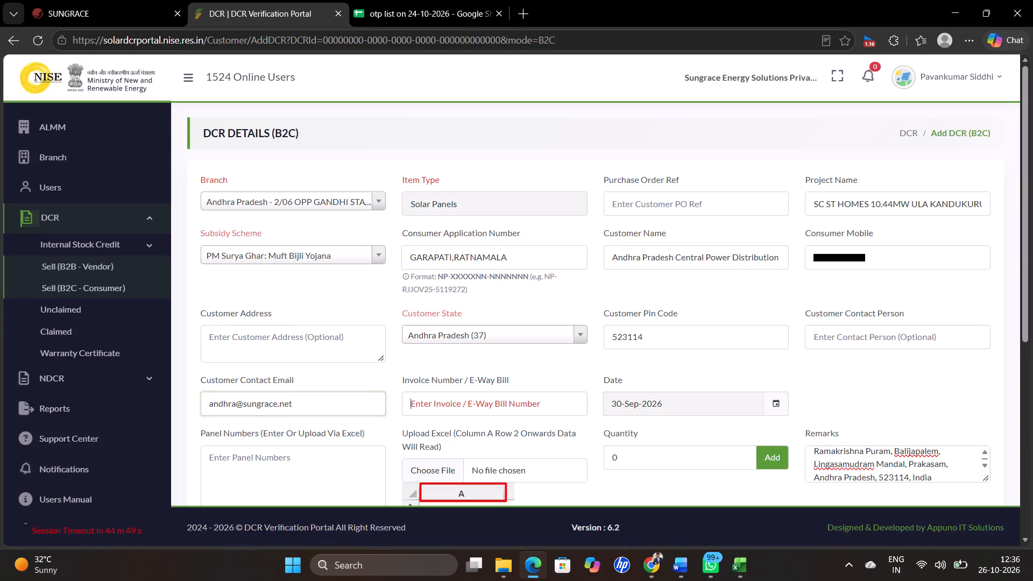
key(ctrl+v)
text(2052)
scroll(604, 395, down, 4)
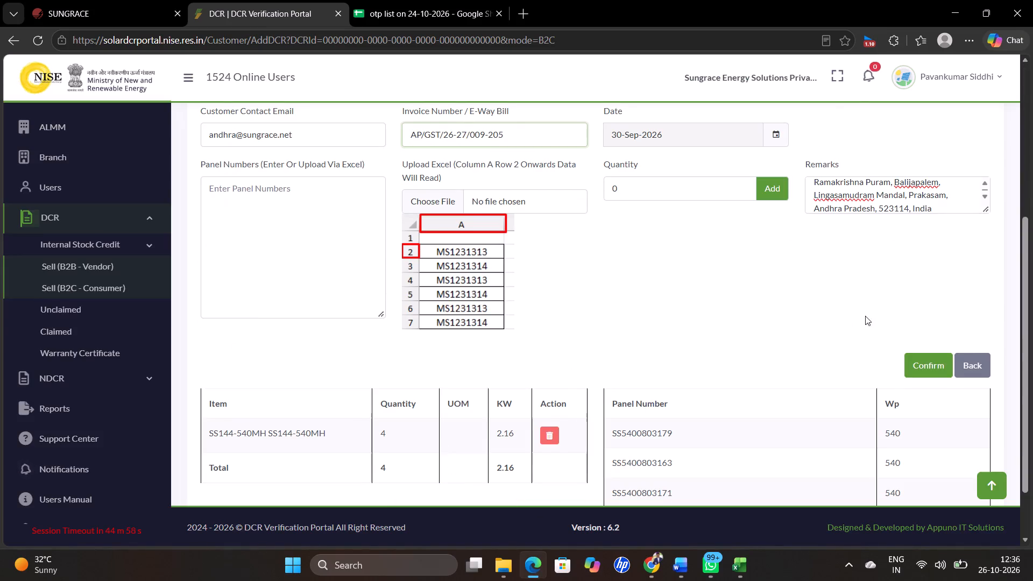
scroll(825, 321, up, 5)
scroll(690, 299, up, 4)
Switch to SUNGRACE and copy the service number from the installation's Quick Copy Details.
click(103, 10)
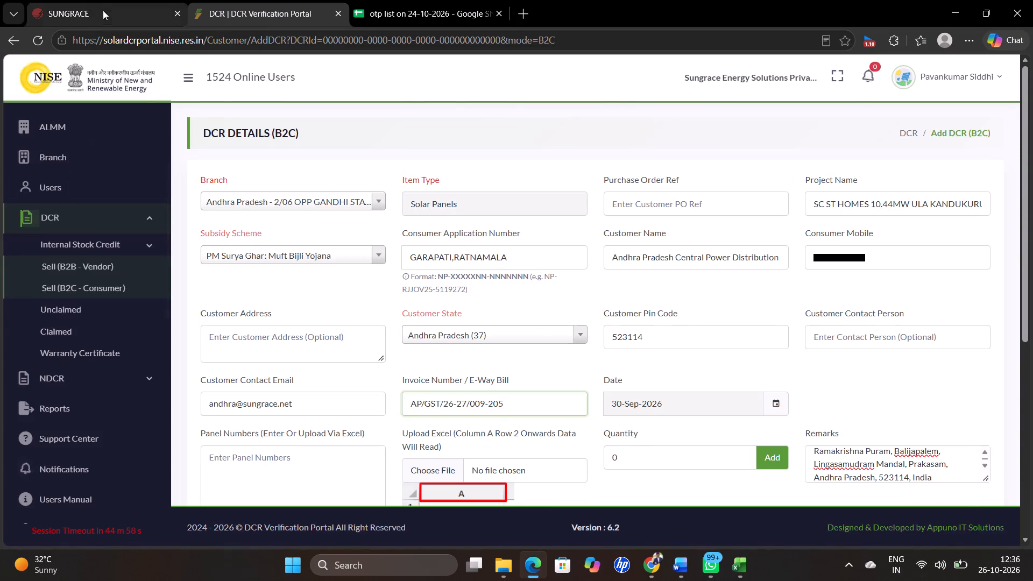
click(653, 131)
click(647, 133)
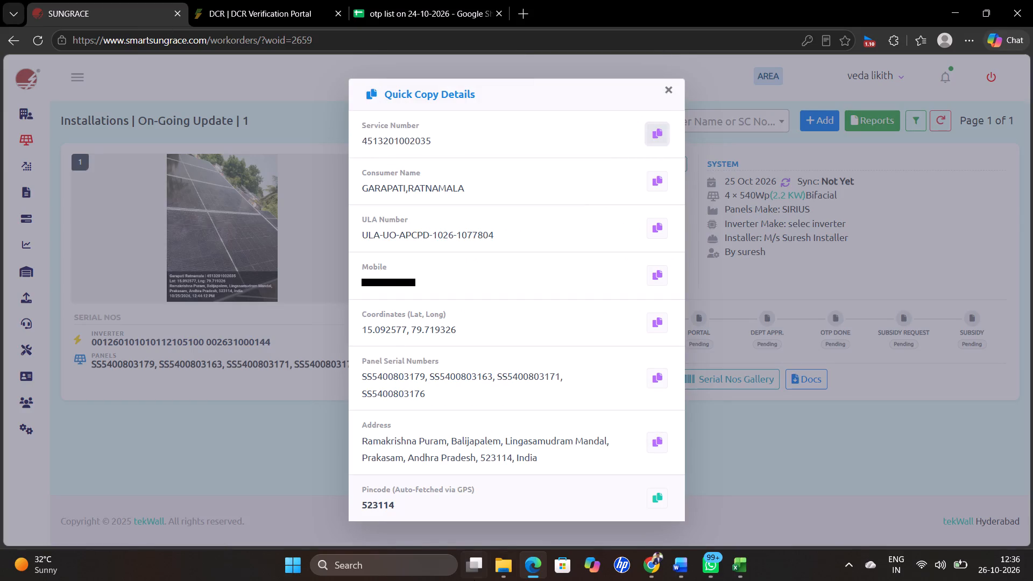
Create a new folder named 205 inside the DCR009 folder in File Explorer.
click(499, 569)
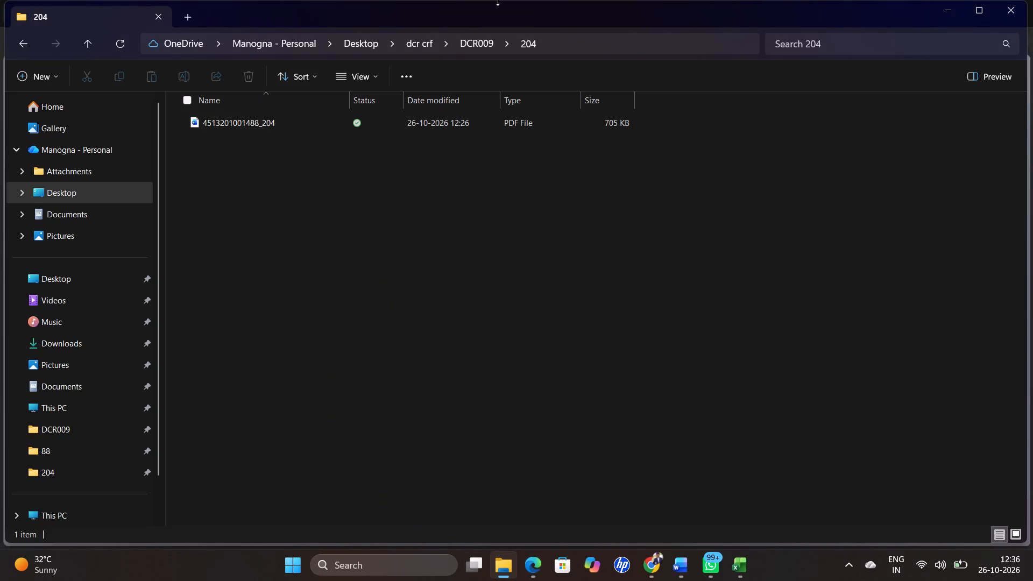
click(24, 44)
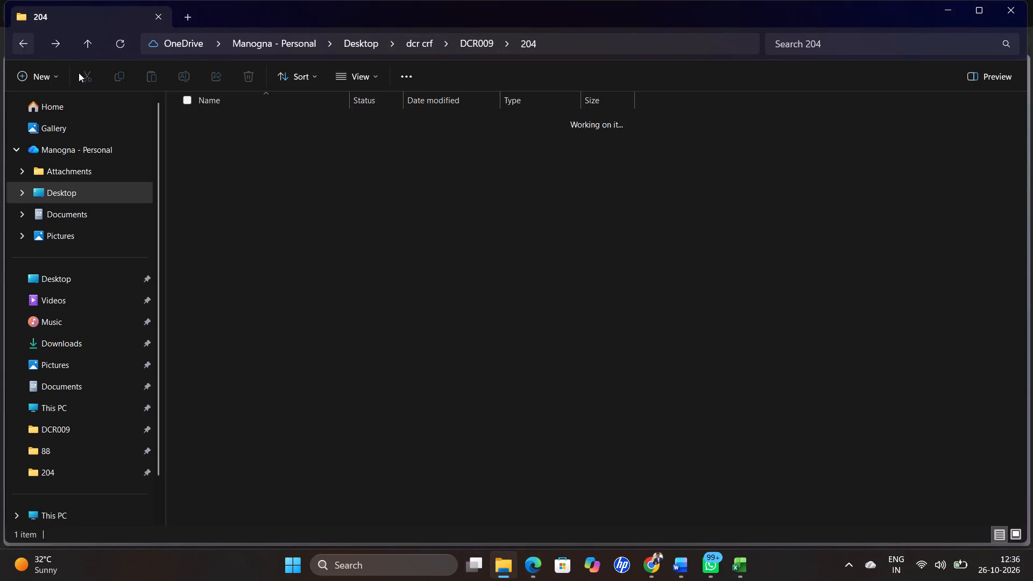
scroll(469, 281, down, 5)
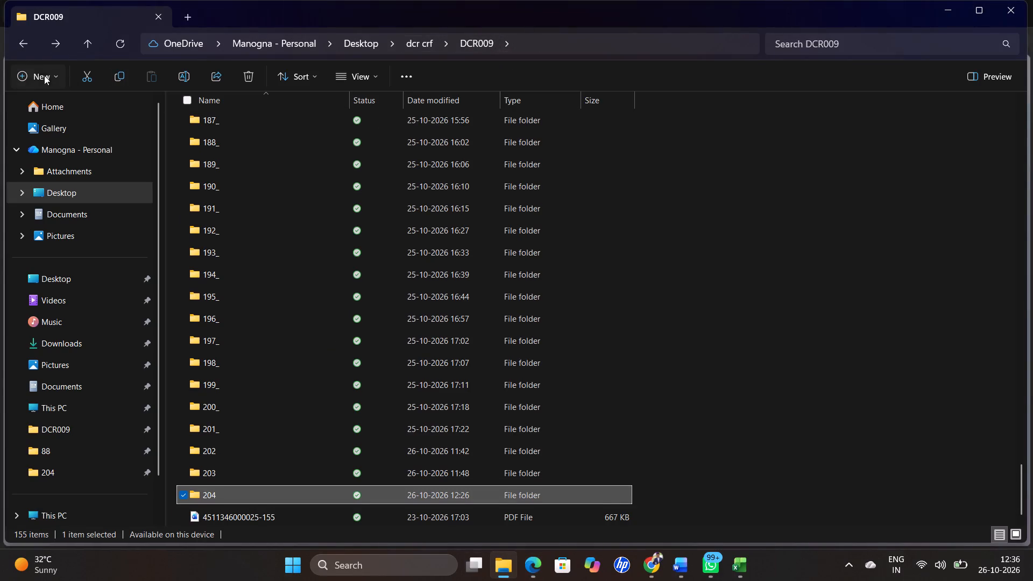
click(31, 76)
click(111, 104)
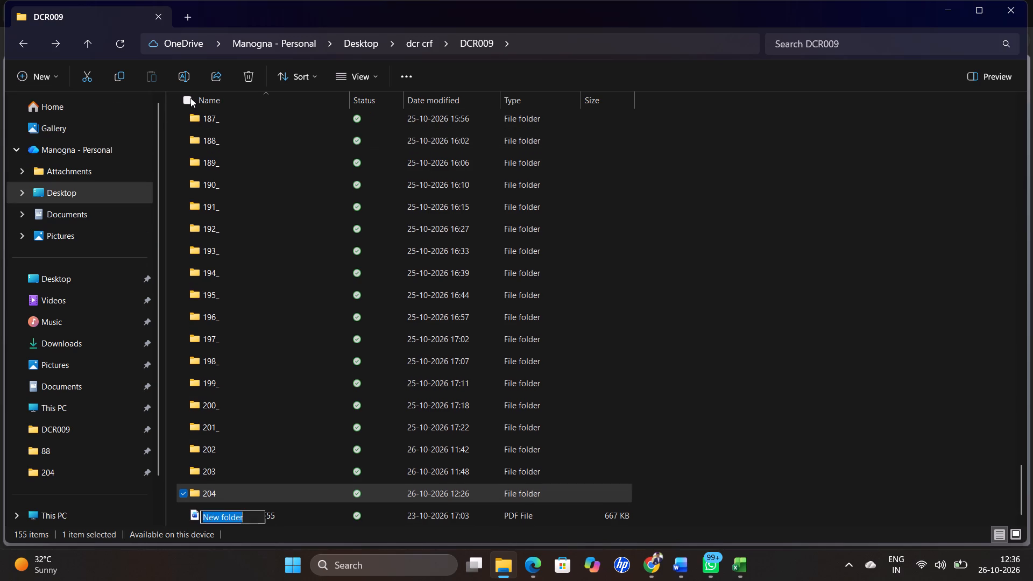
key(BackSpace)
text(20)
key(5)
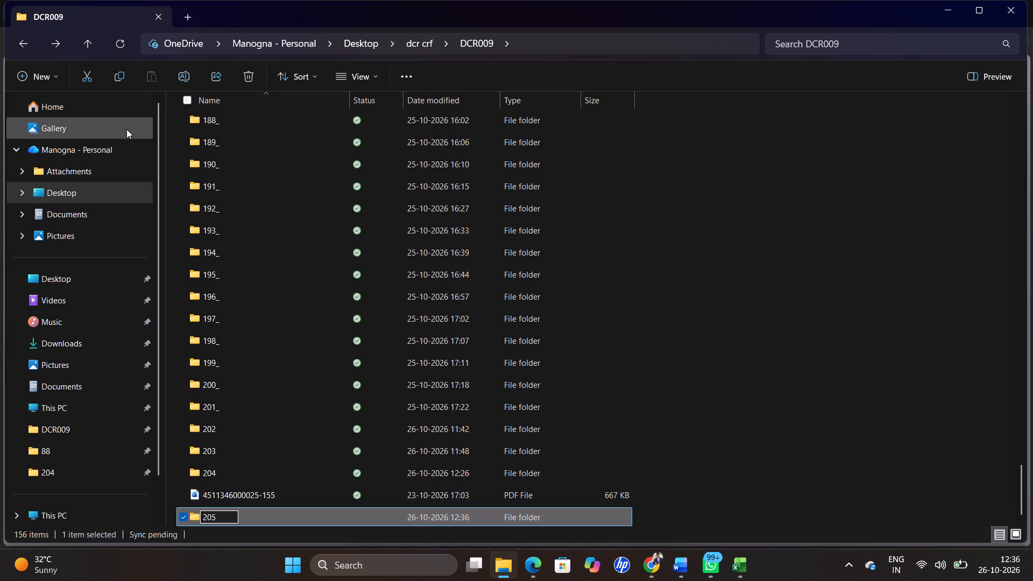
key(Return)
Return to SUNGRACE in the browser and copy the installation's service number from Quick Copy Details.
click(539, 572)
click(655, 134)
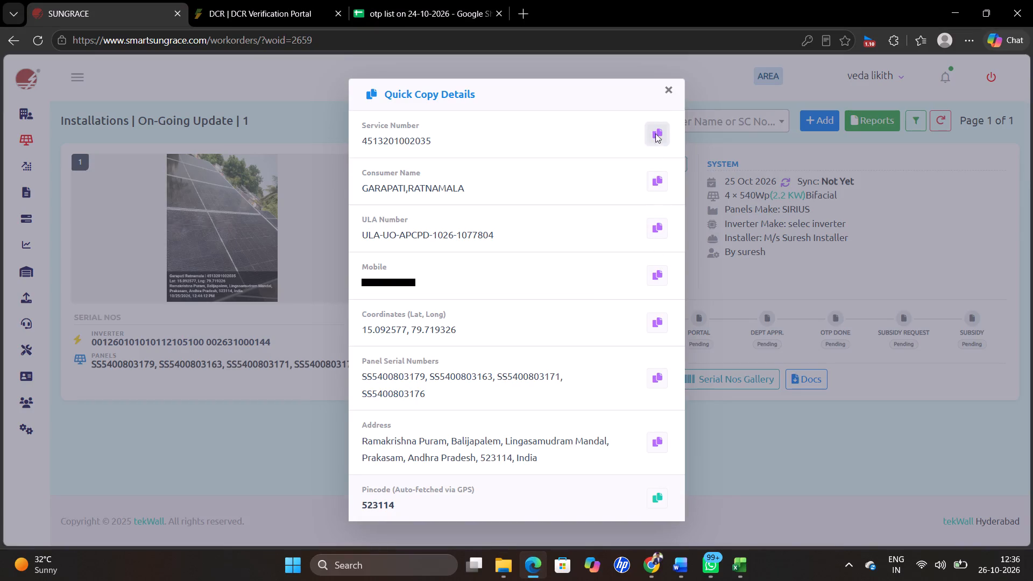
click(641, 131)
Confirm the completed B2C DCR for invoice AP/GST/26-27/009-205 in the DCR Verification Portal.
click(253, 10)
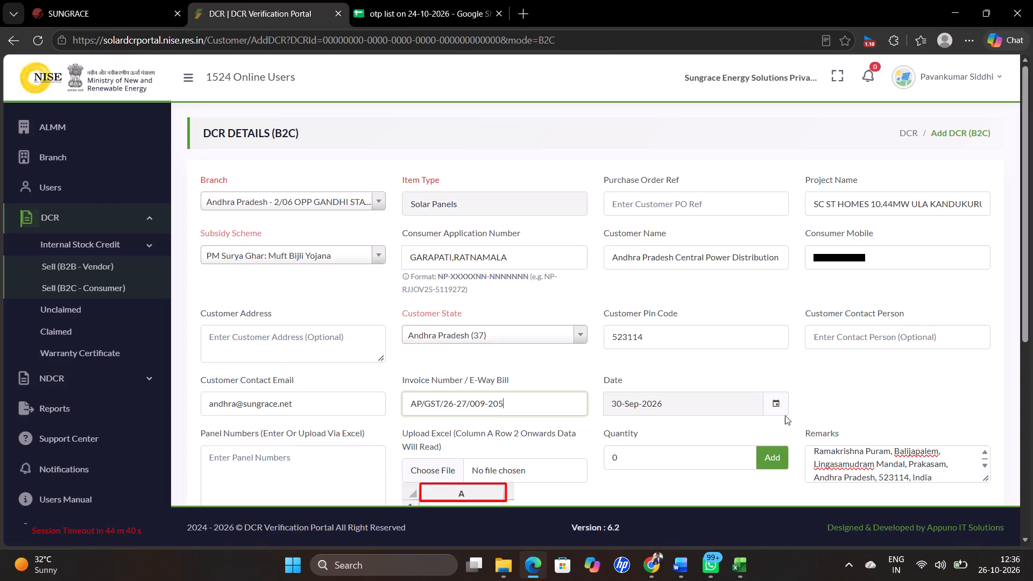
scroll(826, 410, down, 5)
click(921, 306)
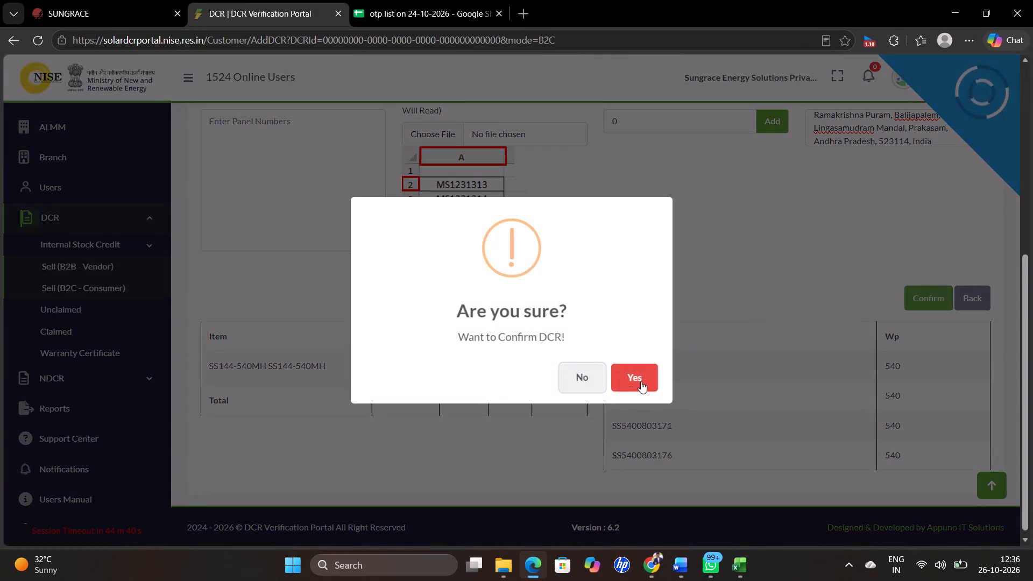
click(633, 378)
Save the DCR certificate PDF for invoice AP/GST/26-27/009-205 into DCR009's folder 205, named with the copied service number followed by _205.
scroll(802, 318, down, 2)
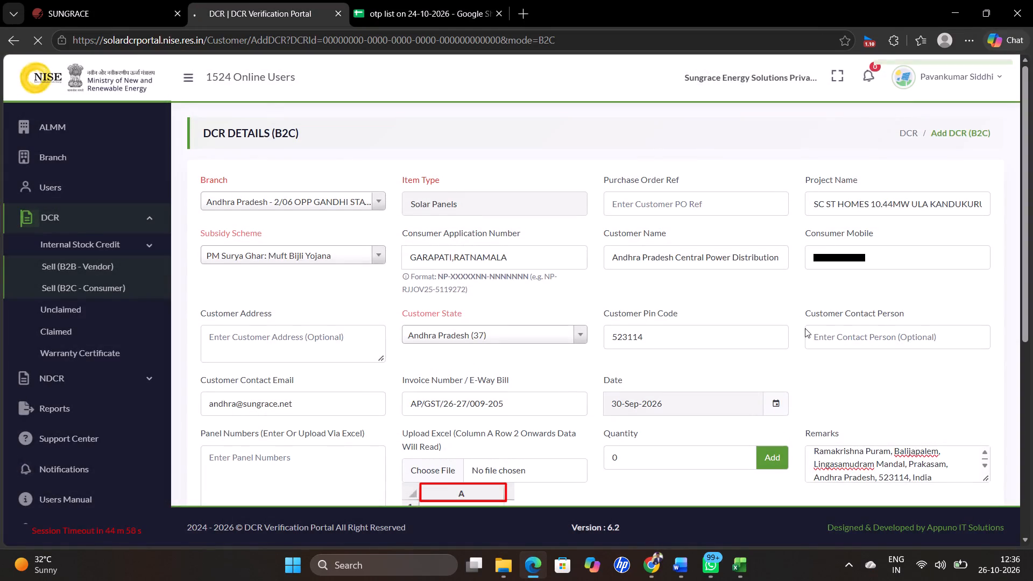
scroll(805, 328, down, 3)
click(902, 371)
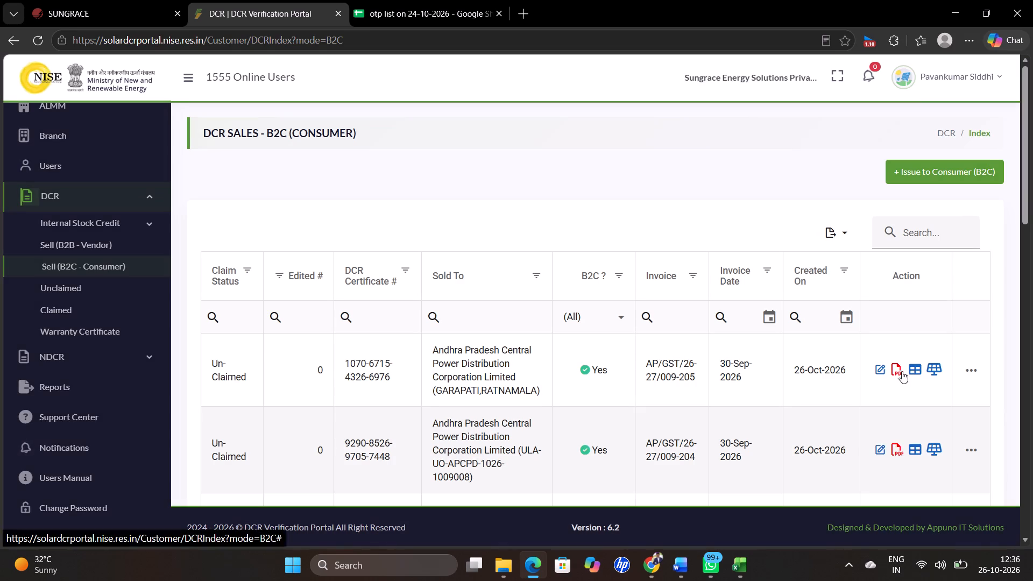
click(844, 148)
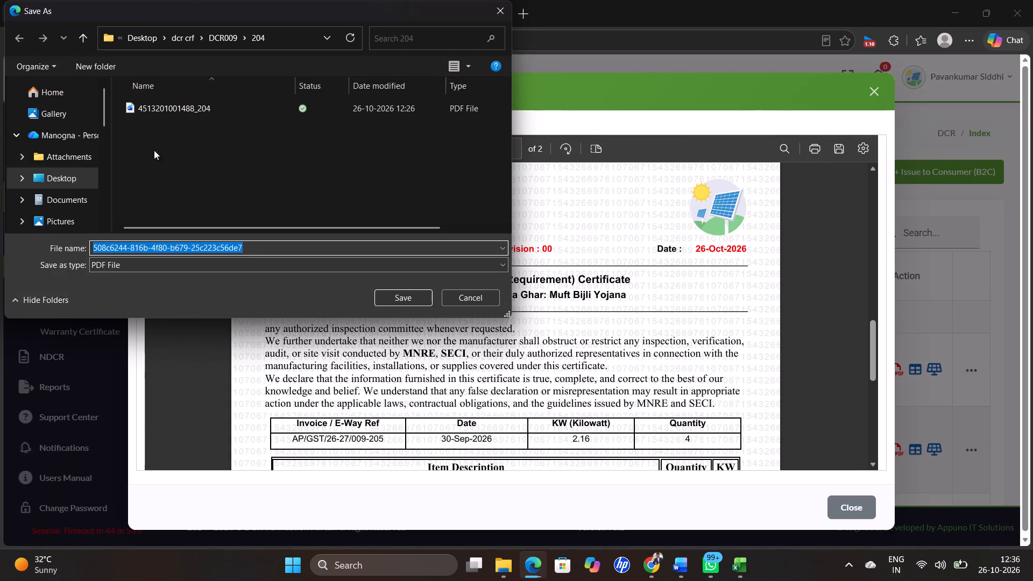
click(240, 36)
scroll(263, 170, down, 8)
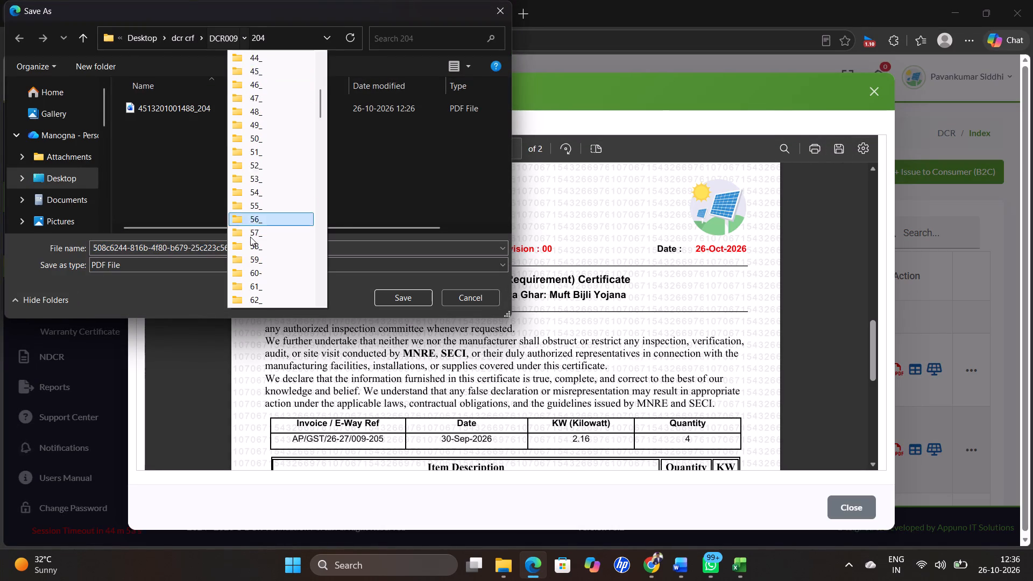
scroll(250, 237, down, 20)
scroll(250, 237, down, 20)
scroll(250, 237, down, 2)
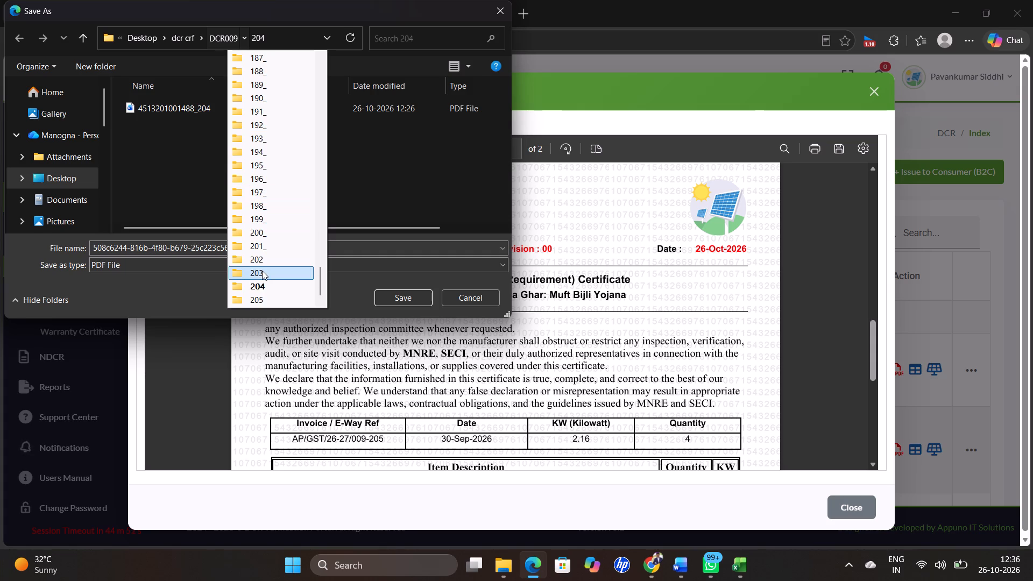
double_click(260, 294)
click(280, 240)
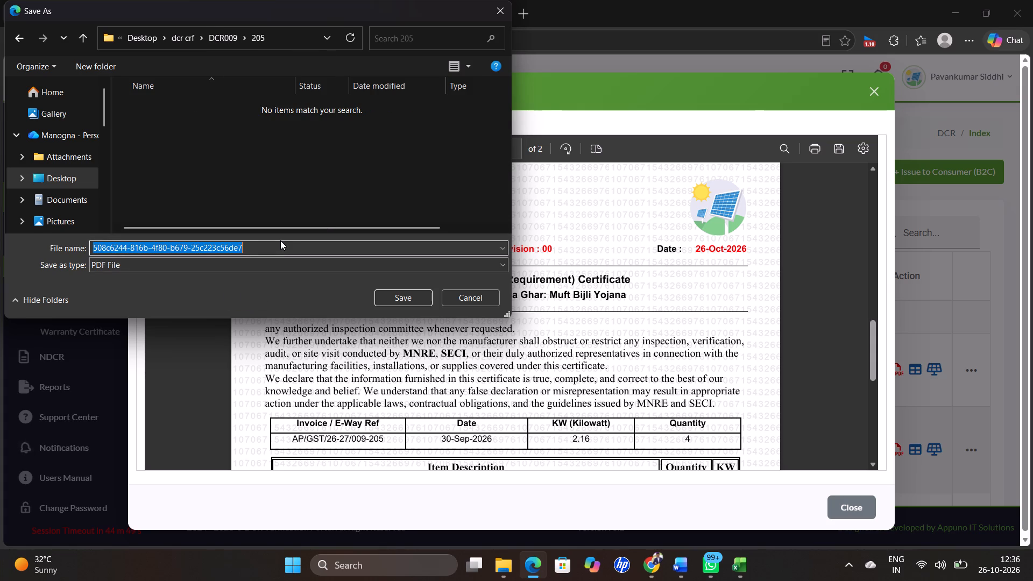
key(BackSpace)
key(ctrl+v)
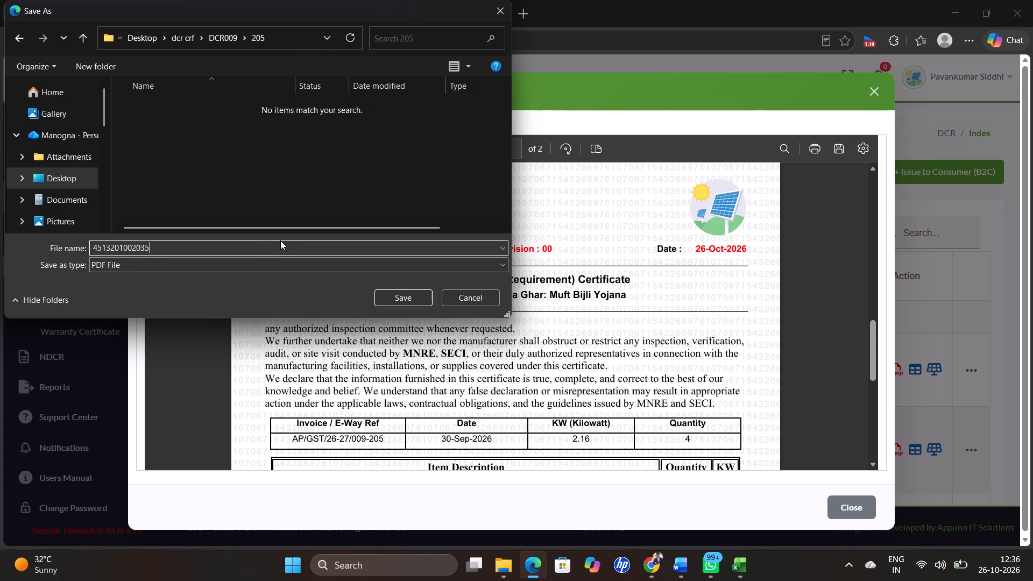
key(shift+underscore)
text(205)
key(Return)
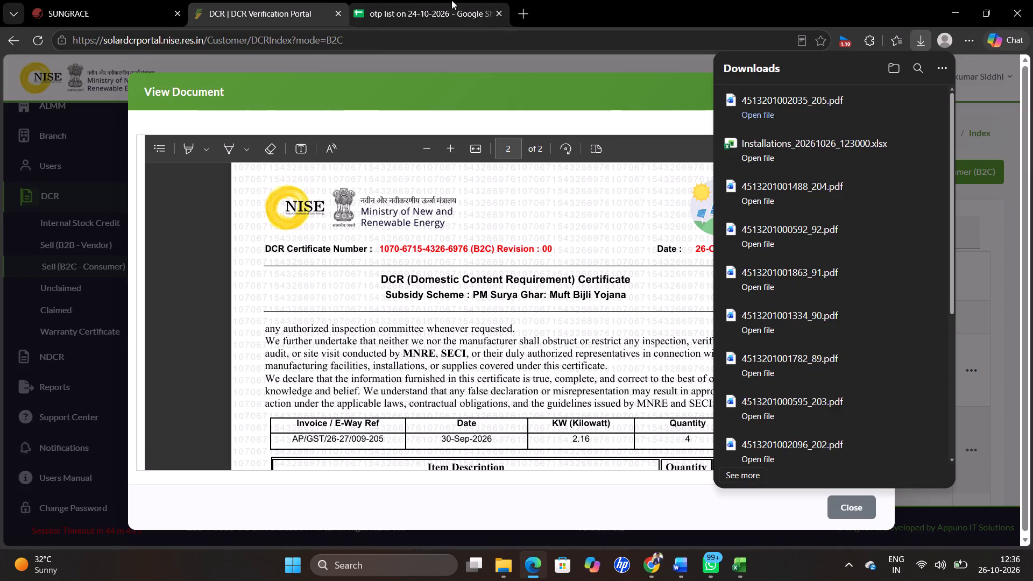
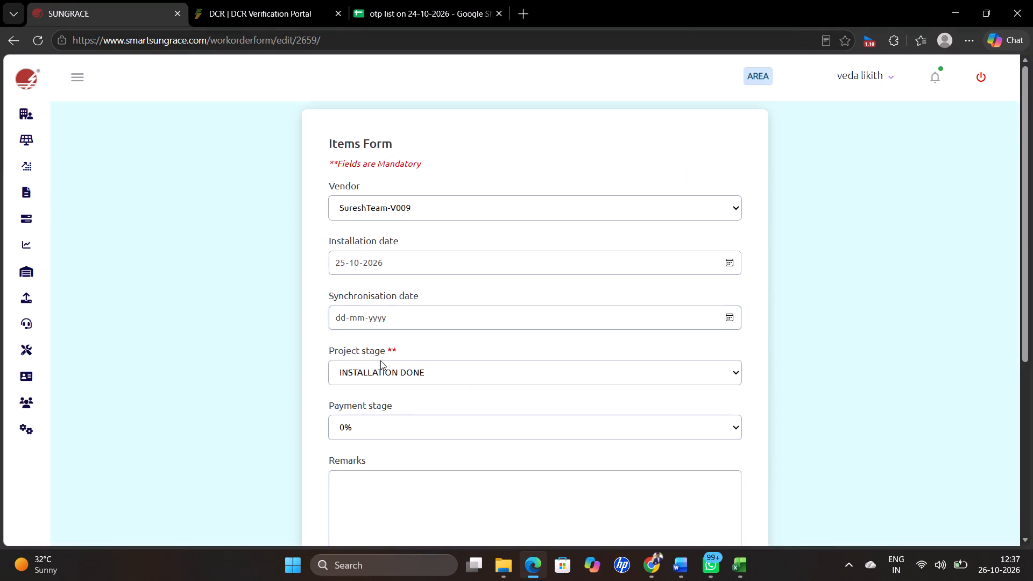
Attach the certificate PDF ending in _205 from DCR009's folder 205 as the Dcr upload and submit the Items Form.
scroll(381, 362, down, 9)
click(373, 346)
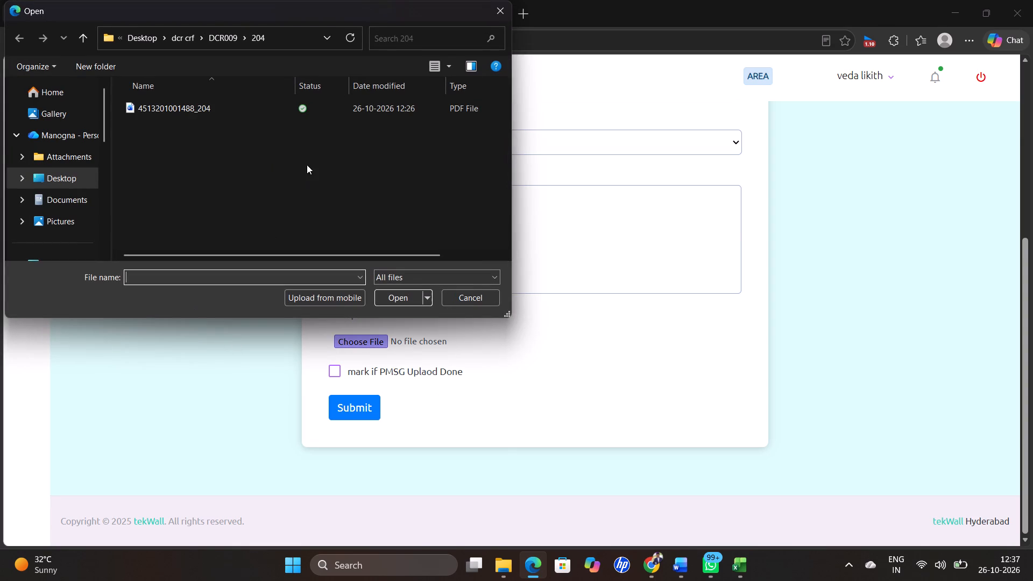
click(246, 37)
scroll(341, 196, down, 9)
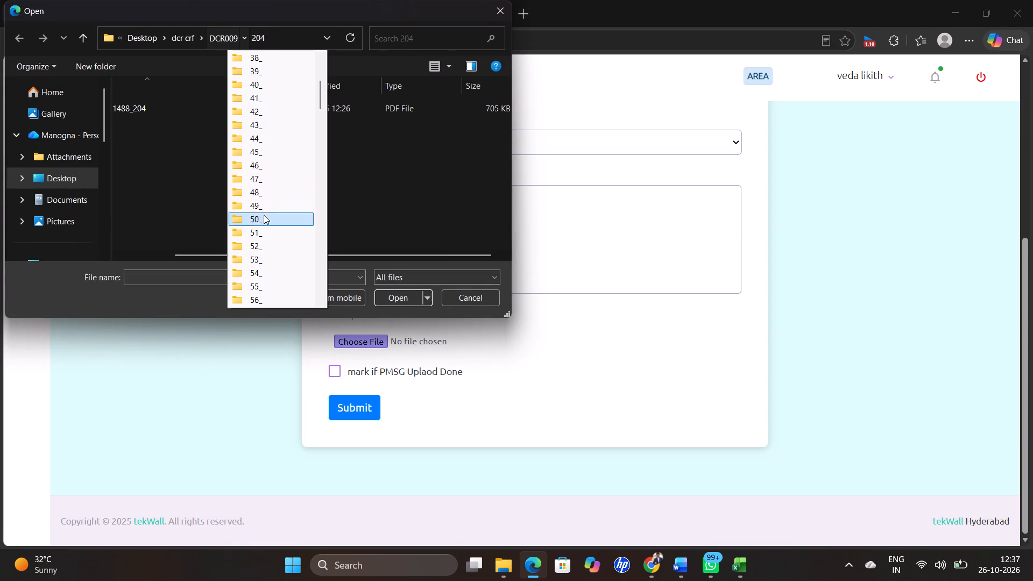
scroll(264, 215, down, 5)
drag(320, 130, 319, 299)
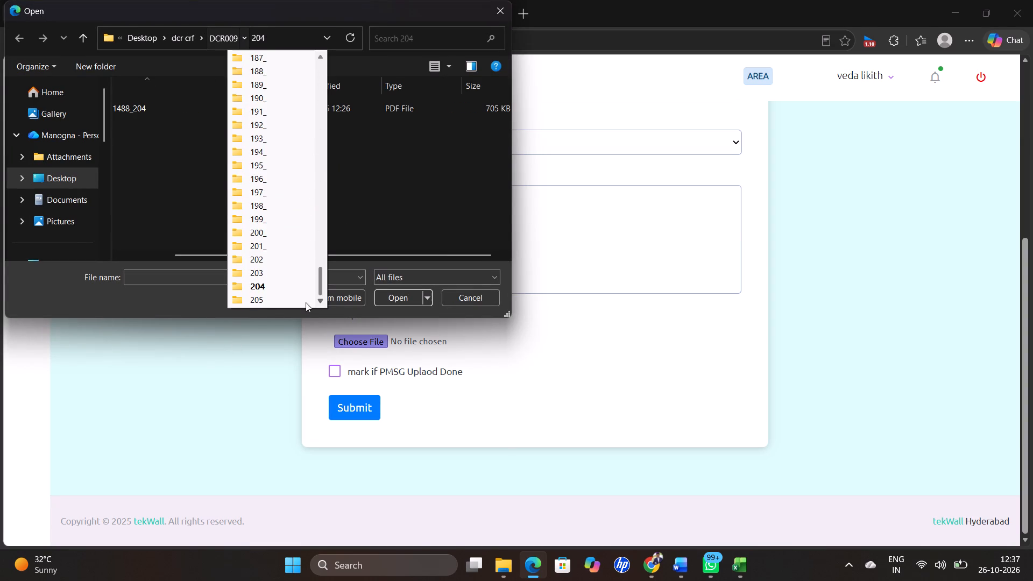
click(260, 308)
double_click(261, 299)
double_click(247, 103)
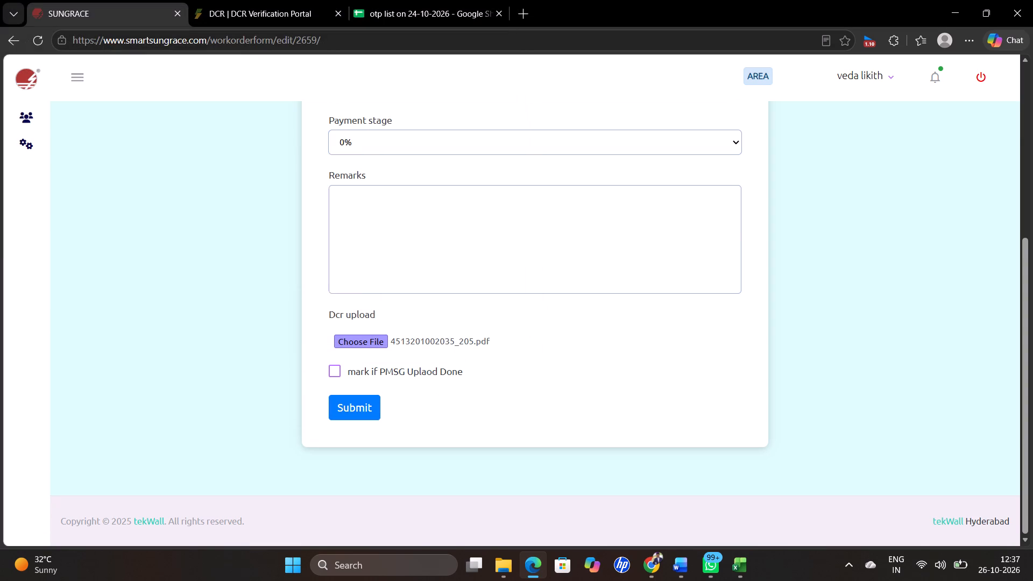
click(365, 405)
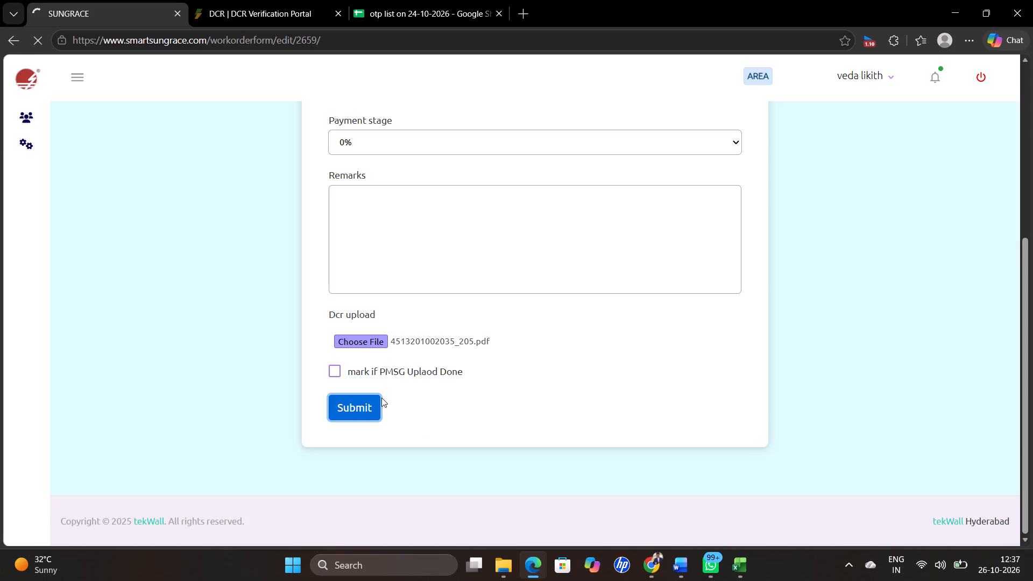
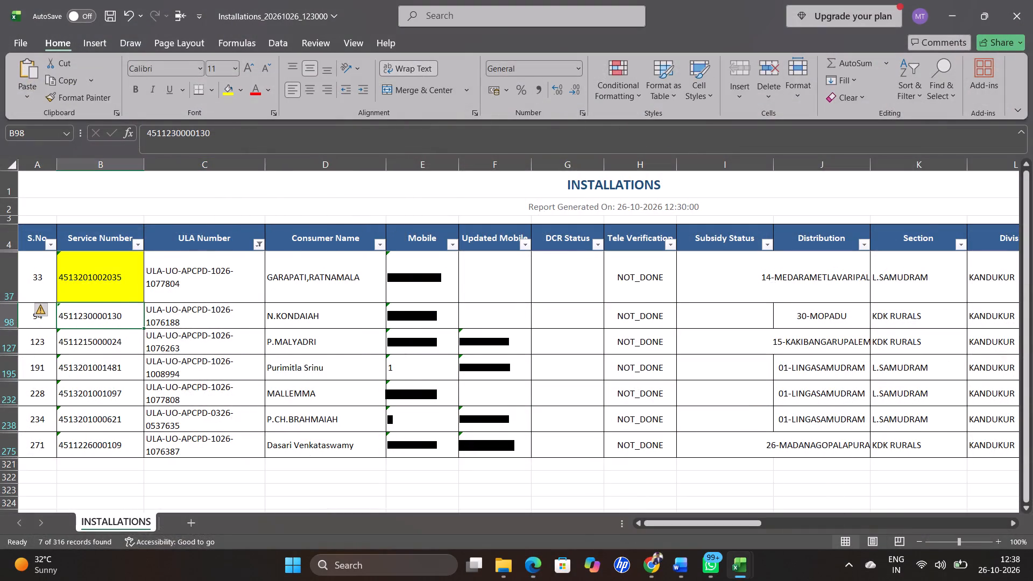
Copy the service number of the 30-MOPADU installation in row 98 of the INSTALLATIONS sheet.
key(ctrl+c)
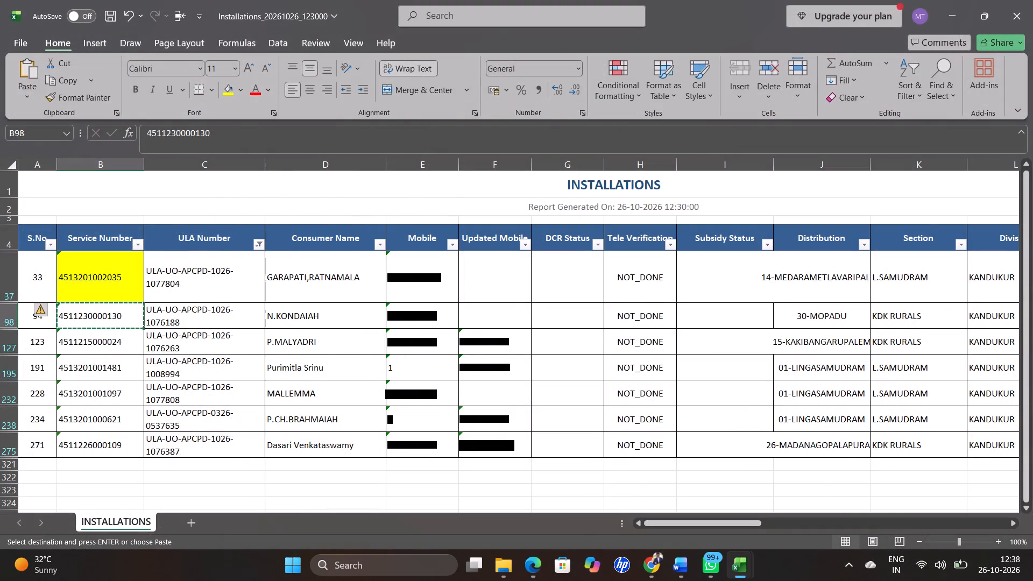
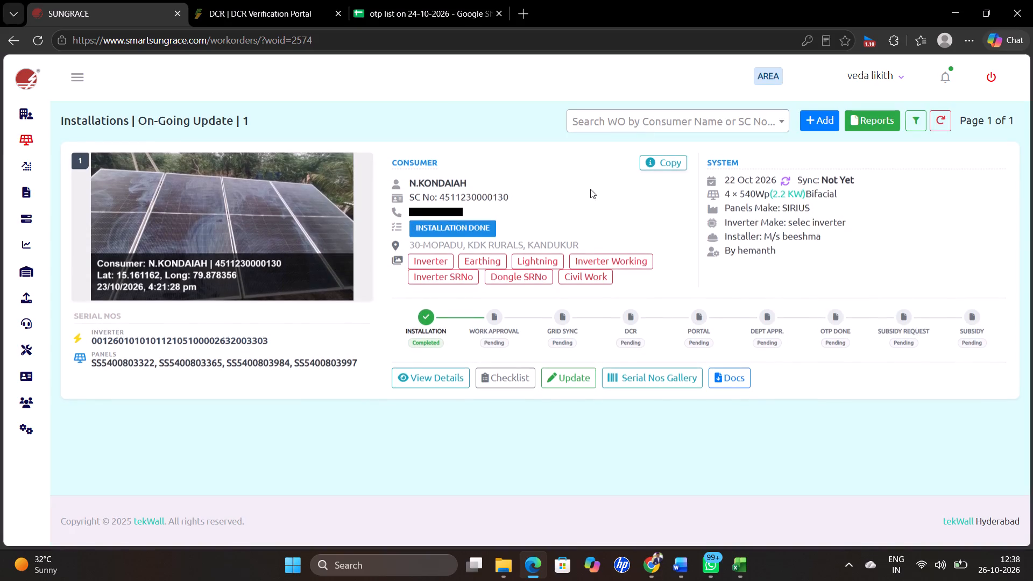
Copy the 30-MOPADU installation's ULA number from SUNGRACE and enter it as the consumer application number in a new B2C certificate on the DCR portal.
click(669, 155)
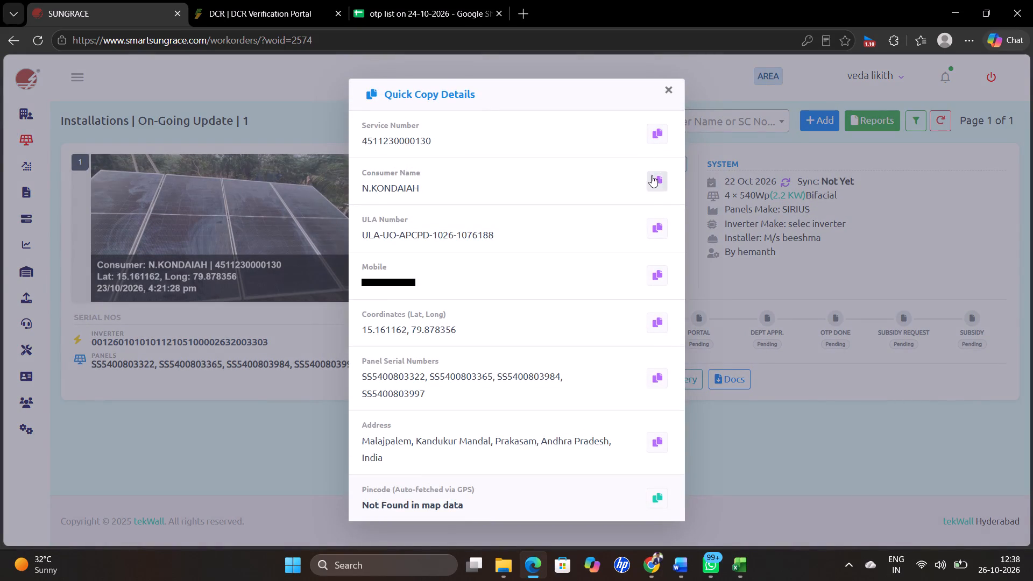
click(657, 227)
click(636, 129)
click(302, 10)
click(868, 89)
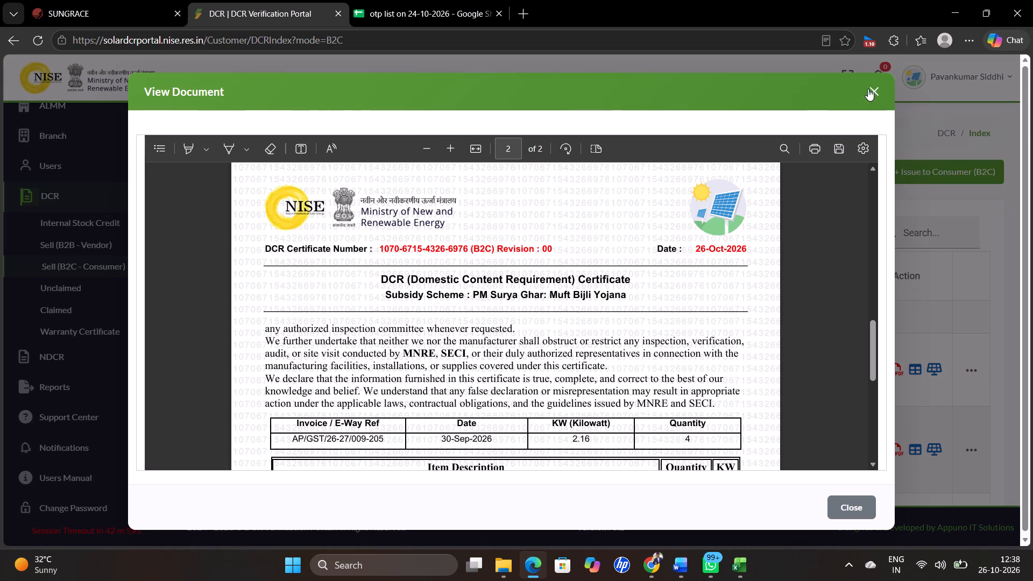
click(951, 167)
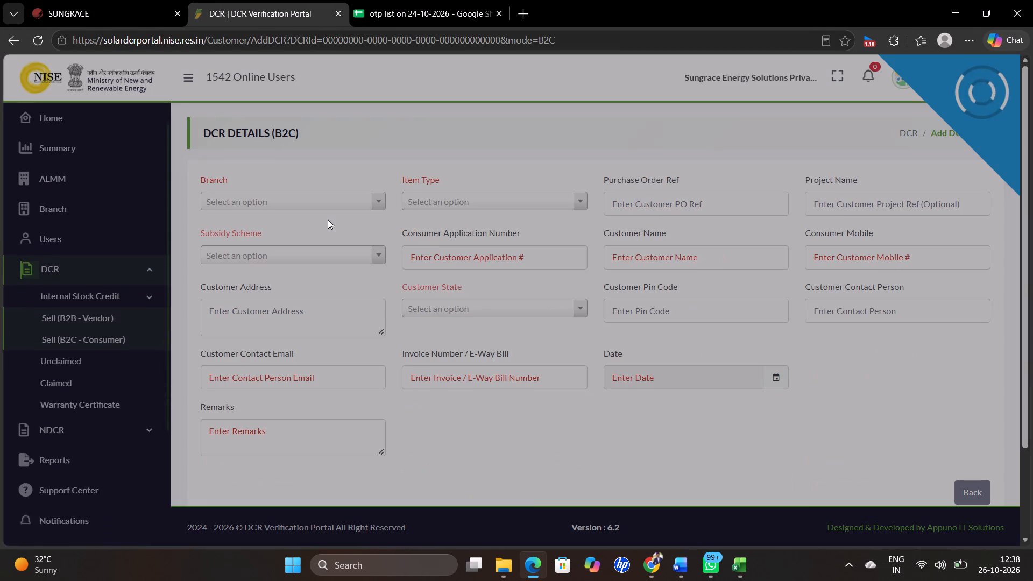
click(463, 266)
key(ctrl+v)
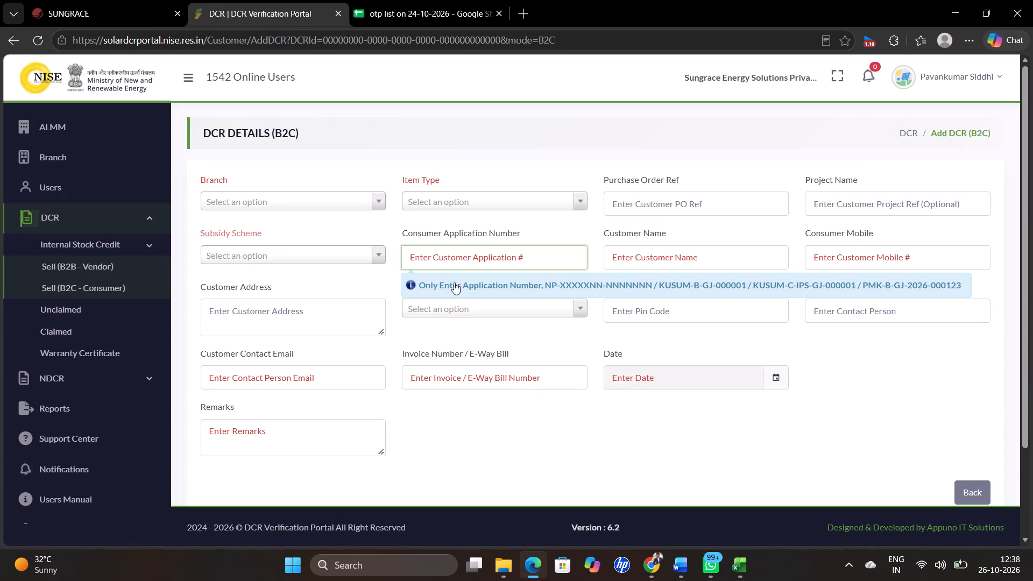
Set the subsidy scheme to PM Surya Ghar: Muft Bijli Yojana, branch to Andhra Pradesh, item type to Solar Panels and customer state to Andhra Pradesh (37).
click(319, 250)
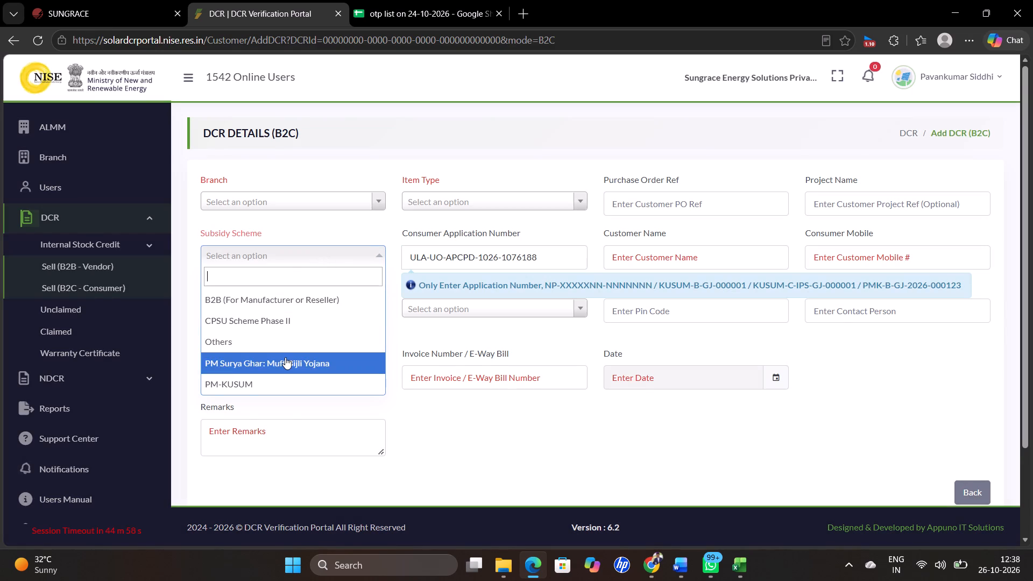
click(285, 357)
drag(319, 215, 324, 207)
click(333, 201)
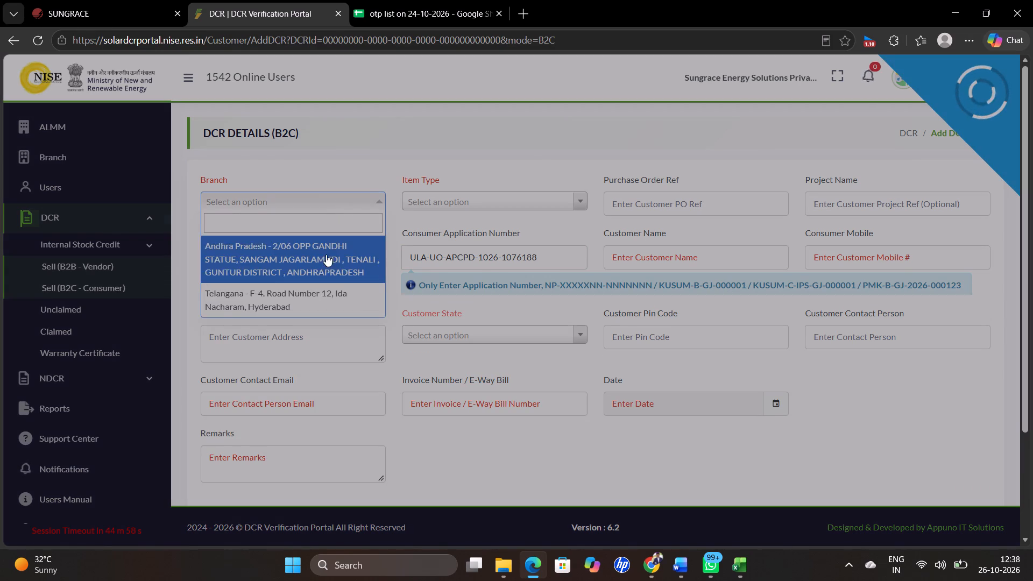
click(326, 254)
click(459, 200)
click(452, 244)
click(636, 248)
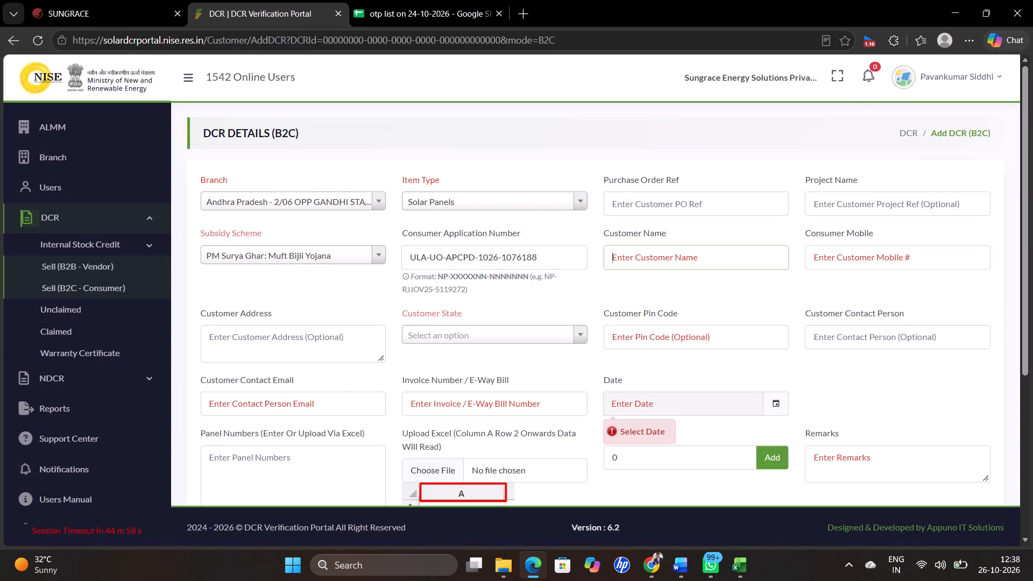
click(331, 406)
click(460, 334)
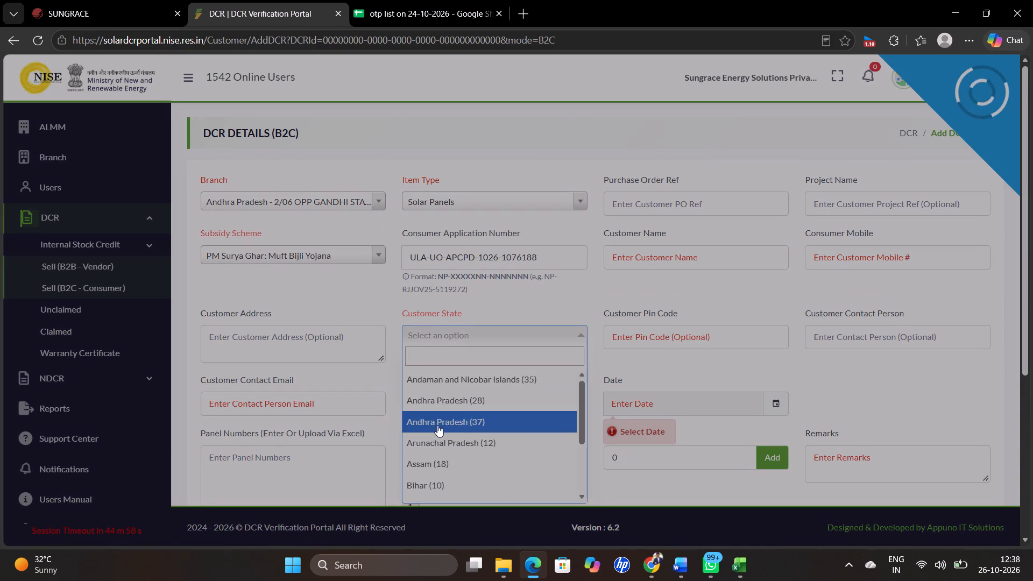
click(451, 426)
click(78, 8)
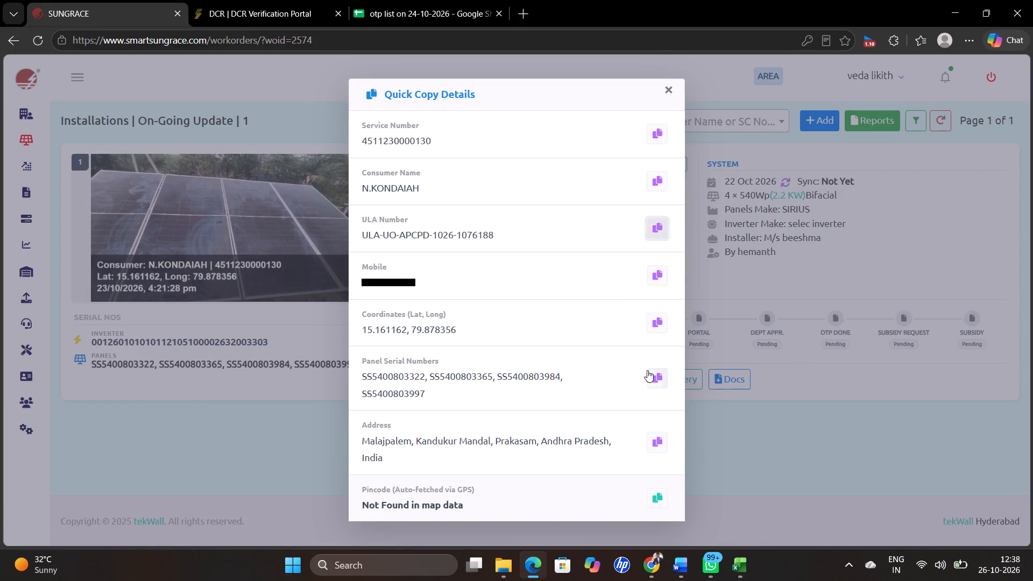
click(653, 374)
click(636, 139)
click(303, 2)
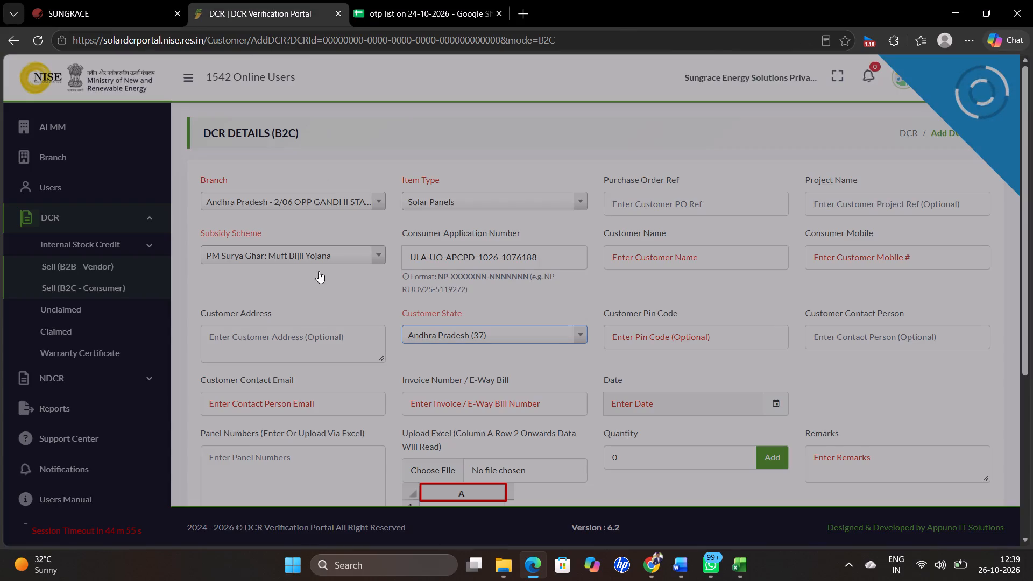
click(298, 479)
key(ctrl+v)
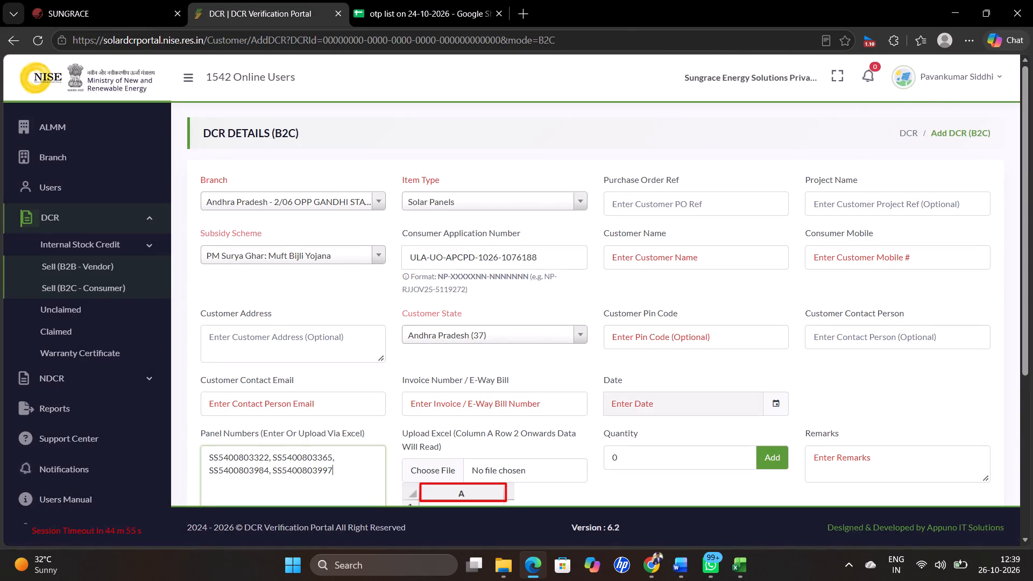
Remove the separating commas and put each of the four panel serial numbers on its own line.
click(341, 456)
key(BackSpace)
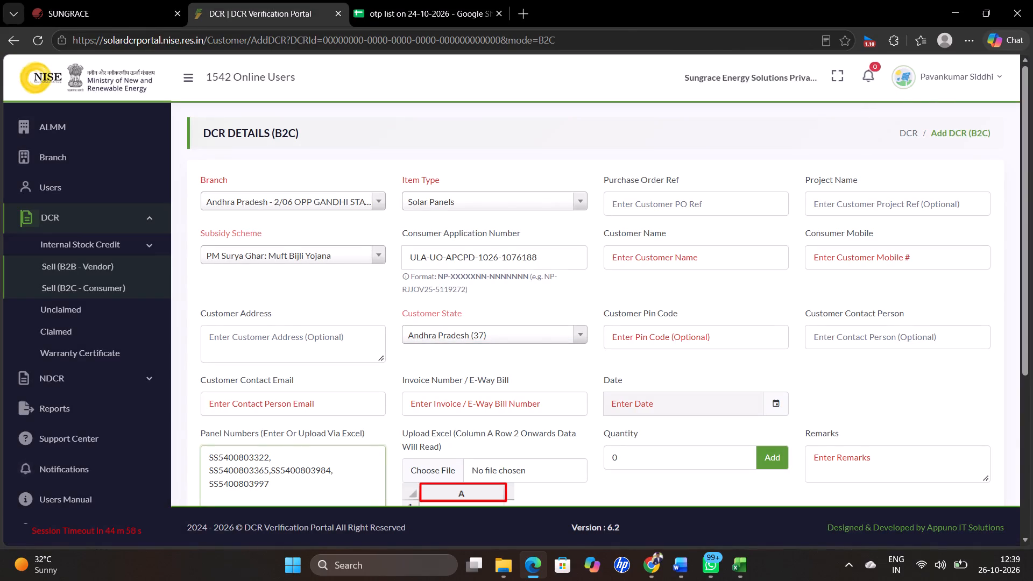
key(BackSpace)
key(Return)
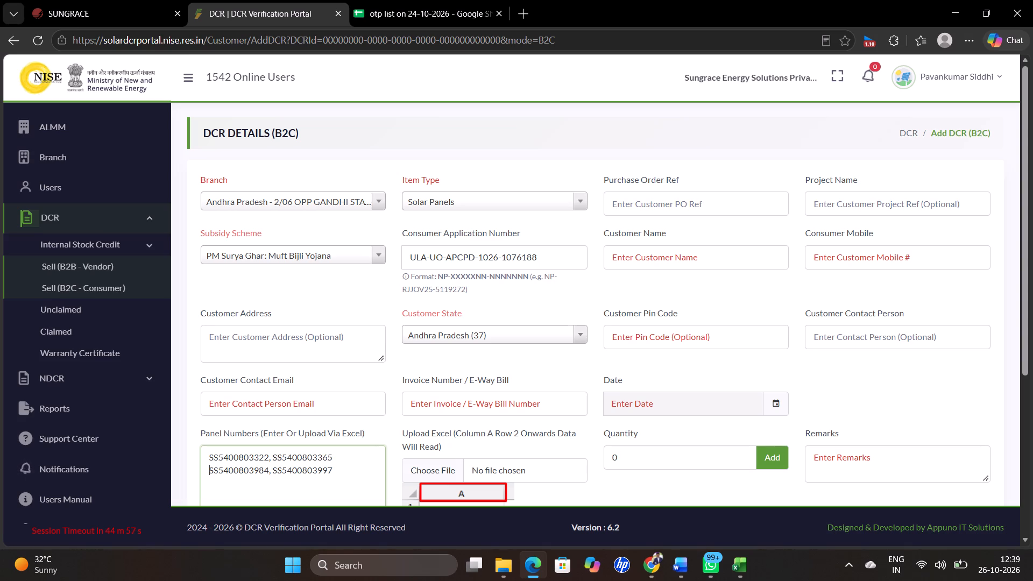
click(266, 459)
key(Right)
key(Right)
key(BackSpace)
key(Return)
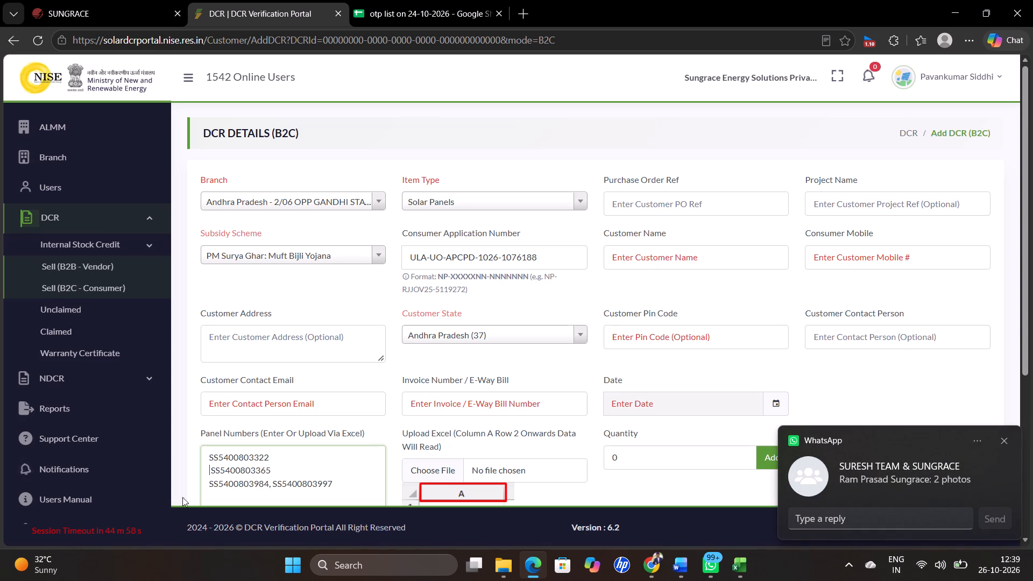
click(273, 484)
key(Left)
key(Left)
key(Right)
key(BackSpace)
key(Return)
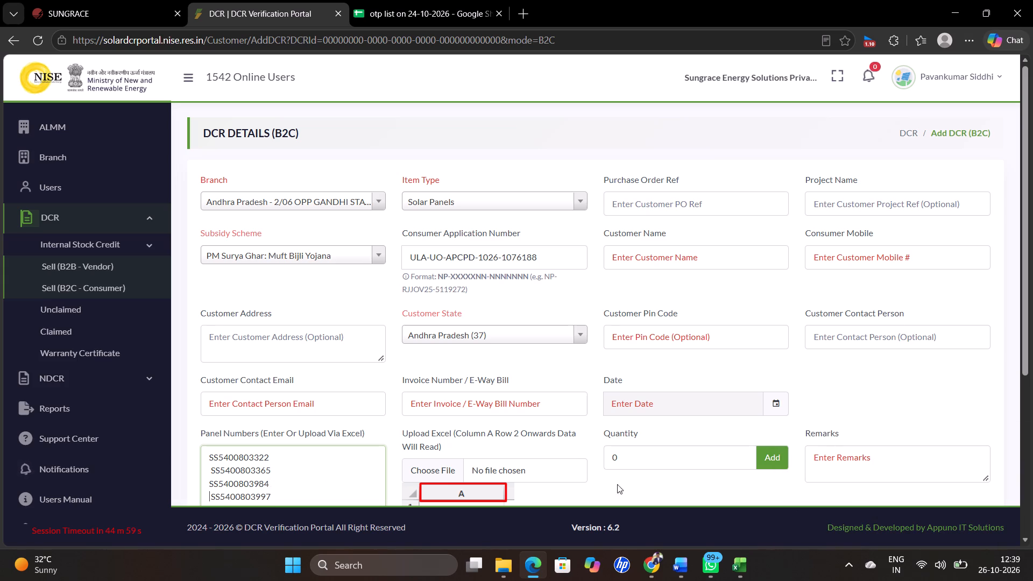
Set the panel quantity to 4.
click(642, 455)
key(BackSpace)
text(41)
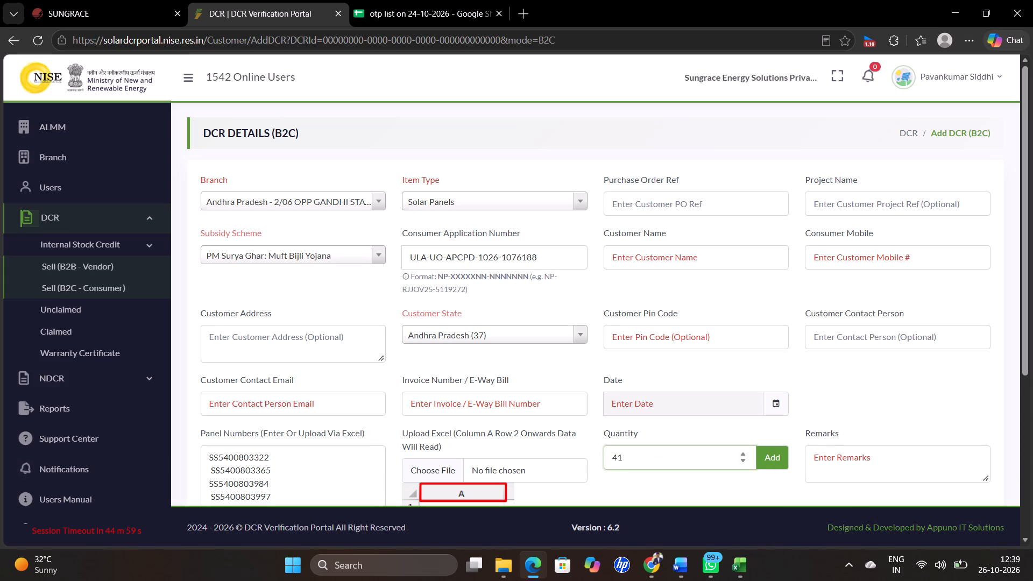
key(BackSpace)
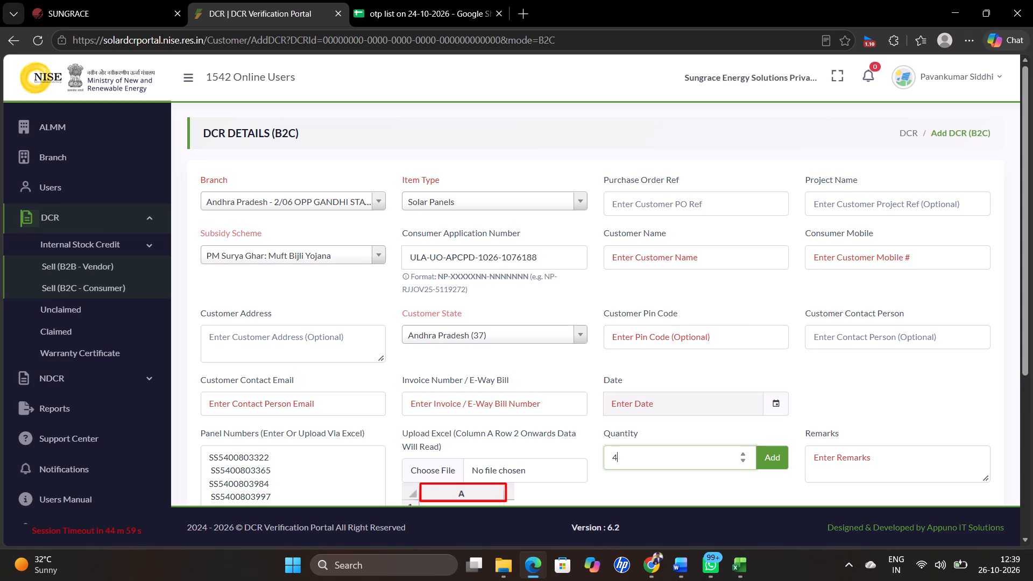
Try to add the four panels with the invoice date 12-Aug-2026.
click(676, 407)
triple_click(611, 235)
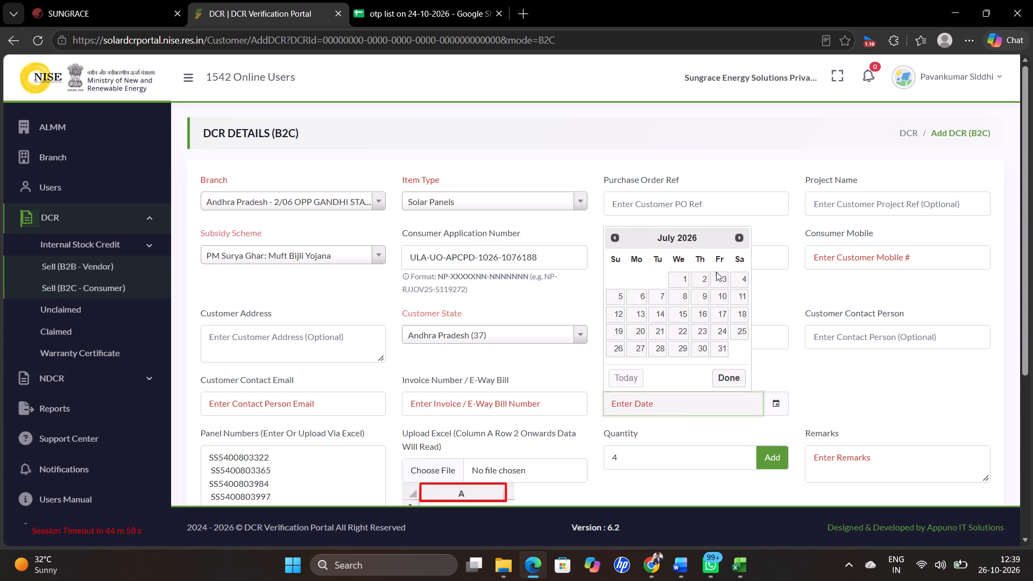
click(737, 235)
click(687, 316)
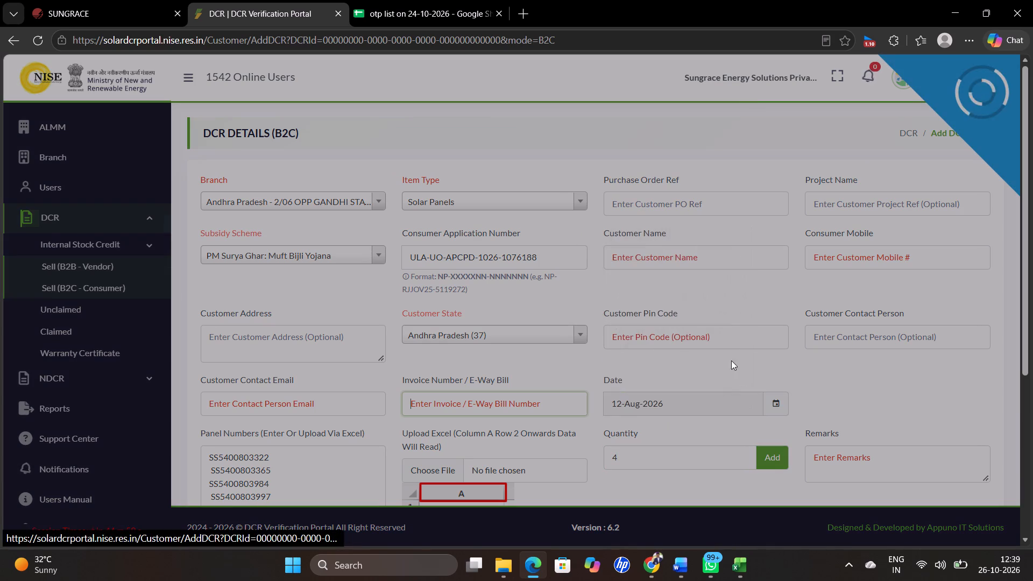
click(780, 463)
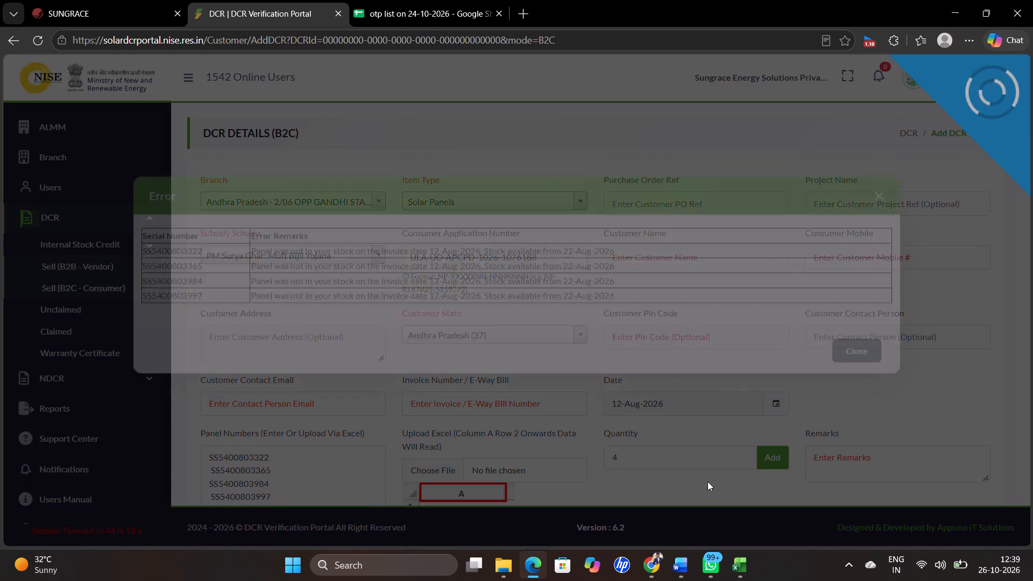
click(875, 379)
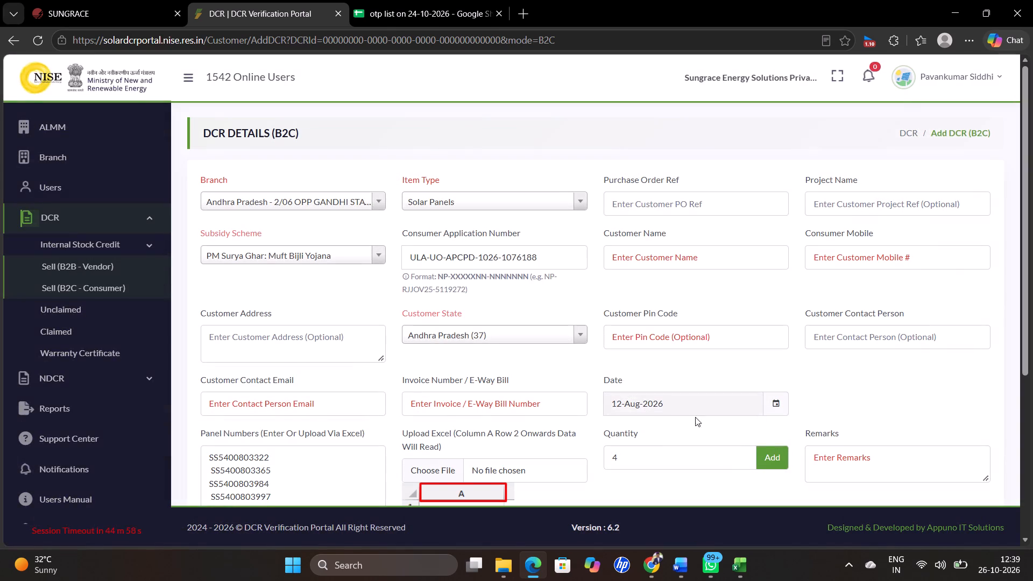
Consult the invoice dates in the Kandukuru subsidy scheme Word document, set the certificate date to 26-Aug-2026 and add the four panels.
click(771, 405)
click(670, 518)
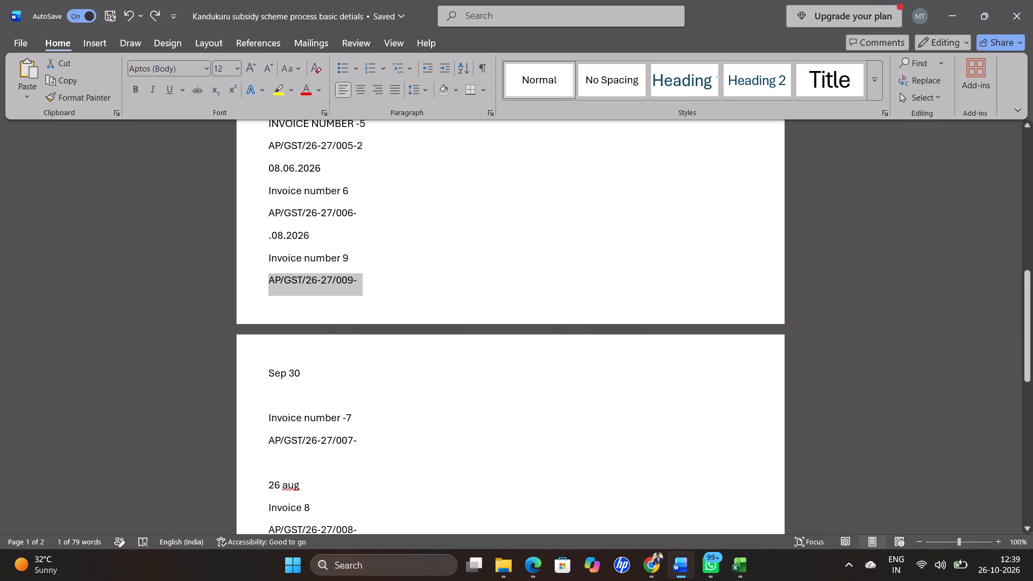
click(463, 403)
scroll(277, 480, down, 7)
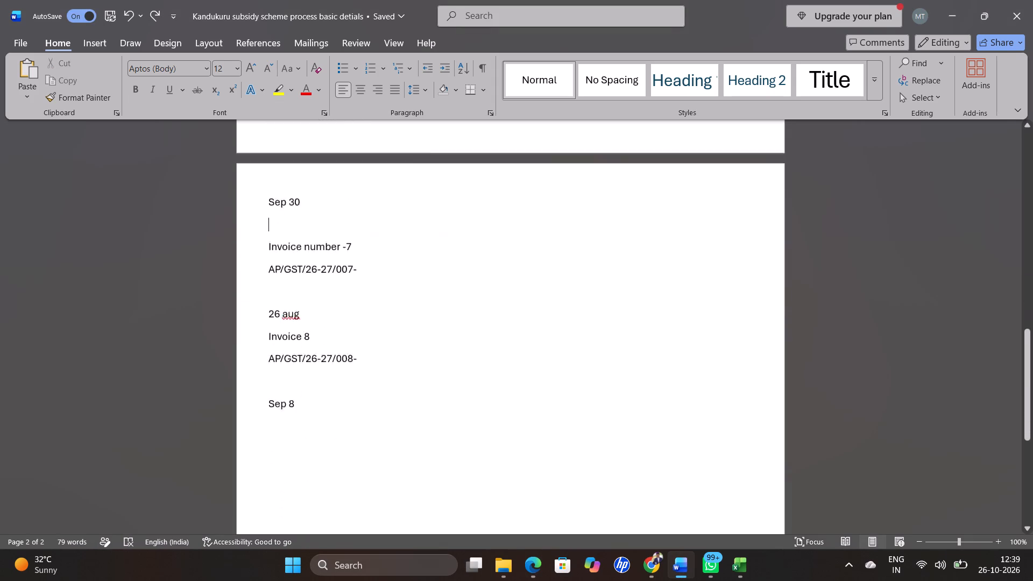
scroll(288, 460, up, 3)
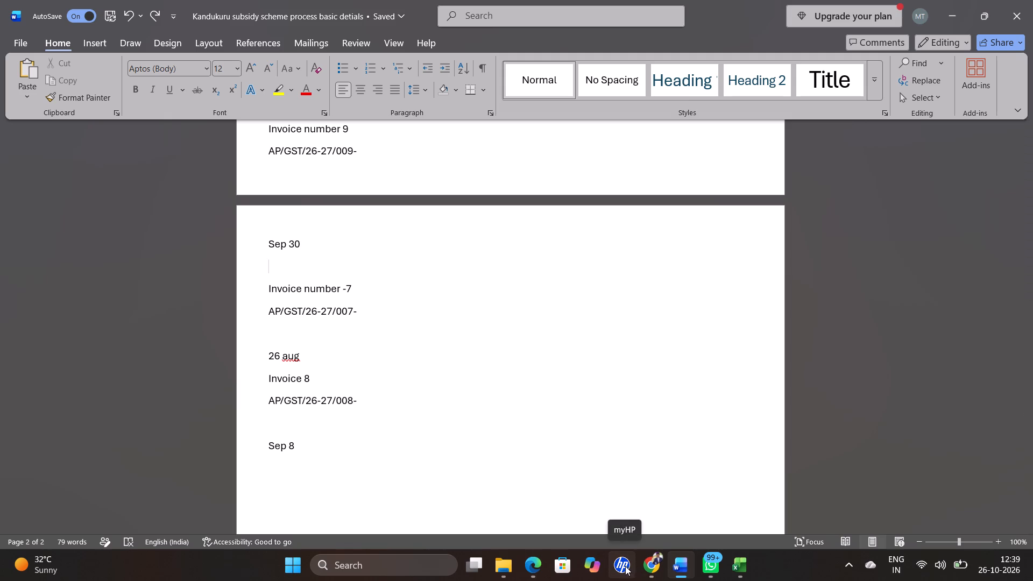
click(657, 513)
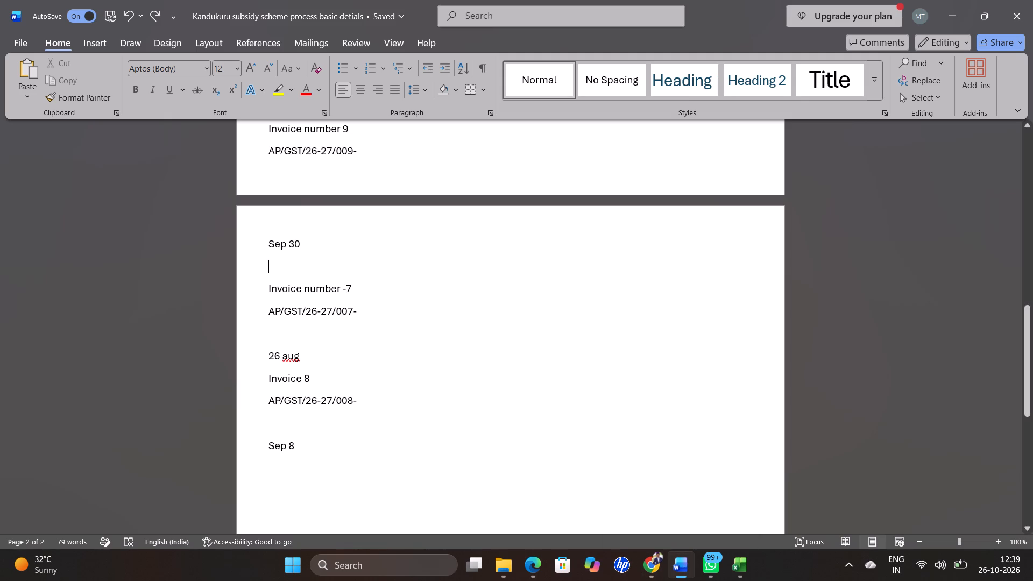
click(526, 504)
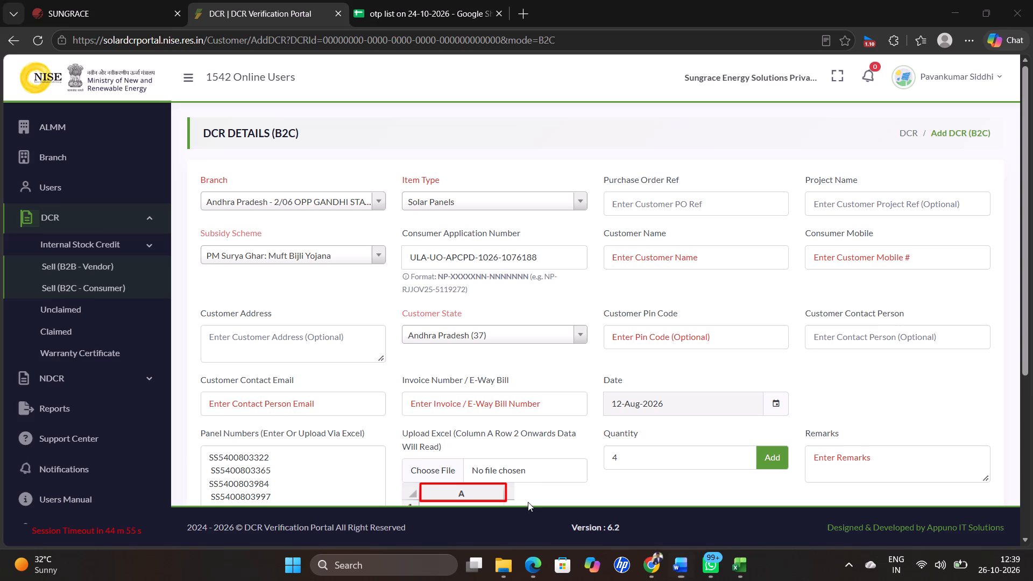
click(767, 403)
click(731, 408)
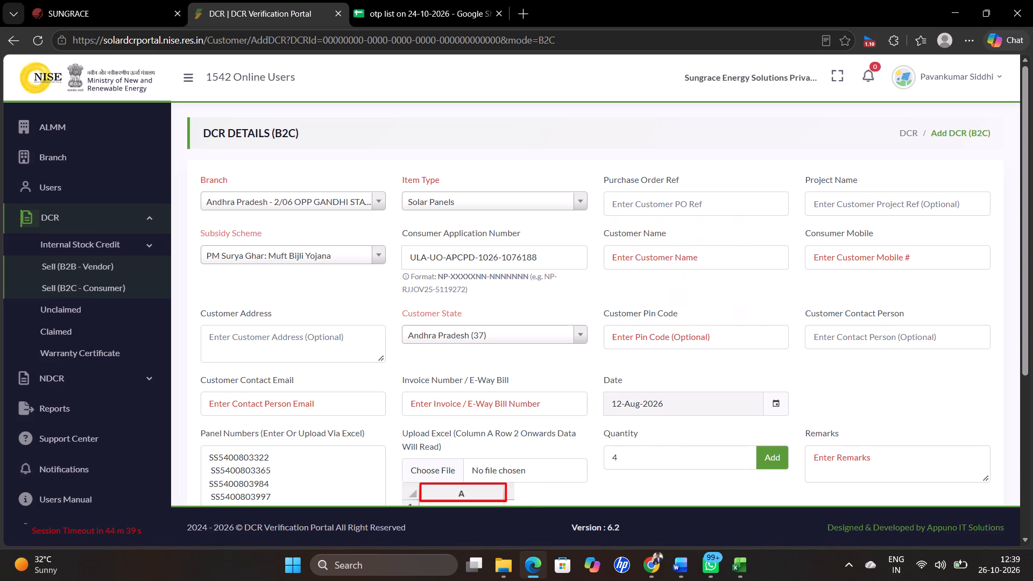
click(679, 329)
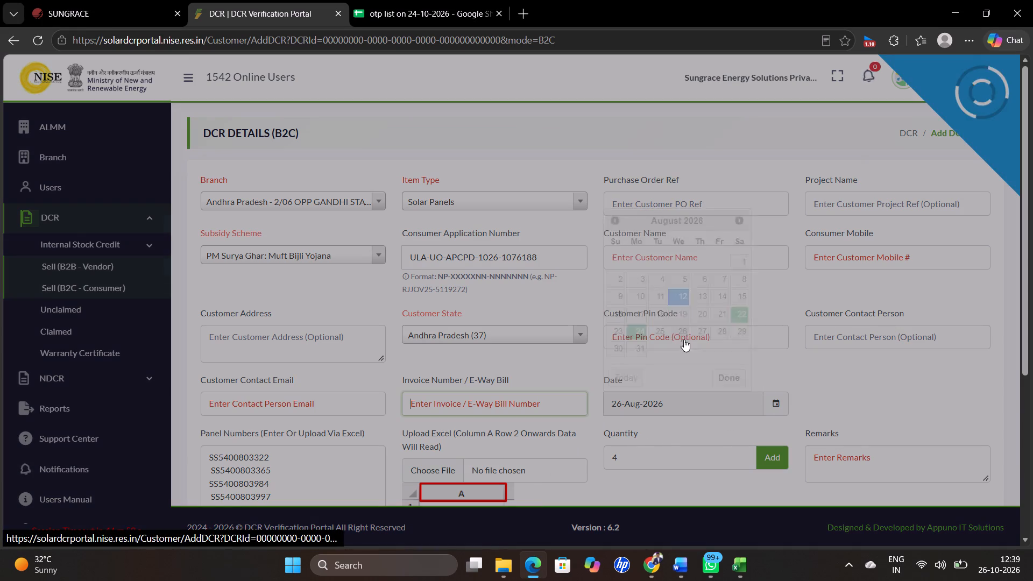
click(777, 451)
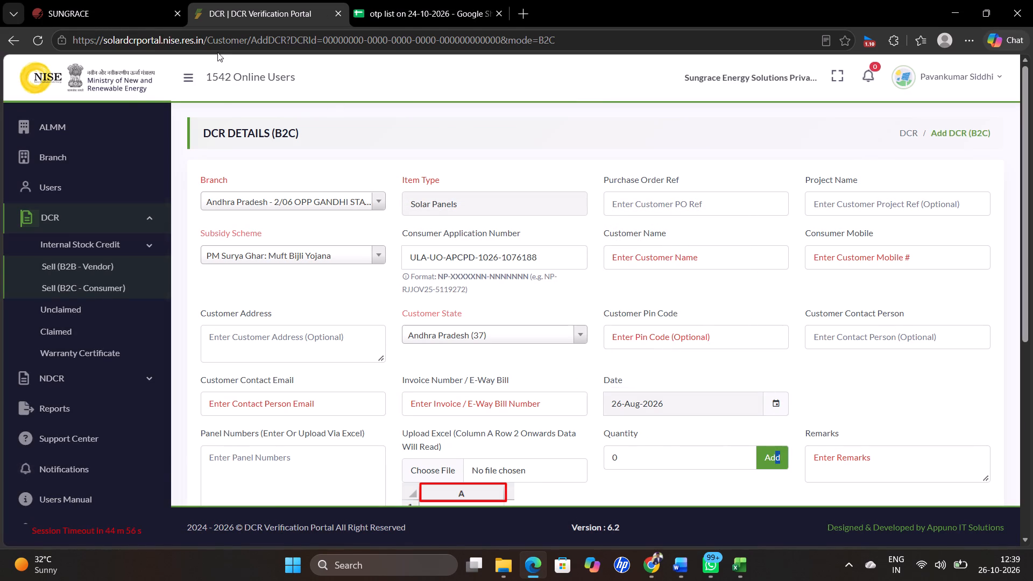
In File Explorer, go to the DCR7 folder inside dcr crf and rename its empty New folder as 40.
click(494, 484)
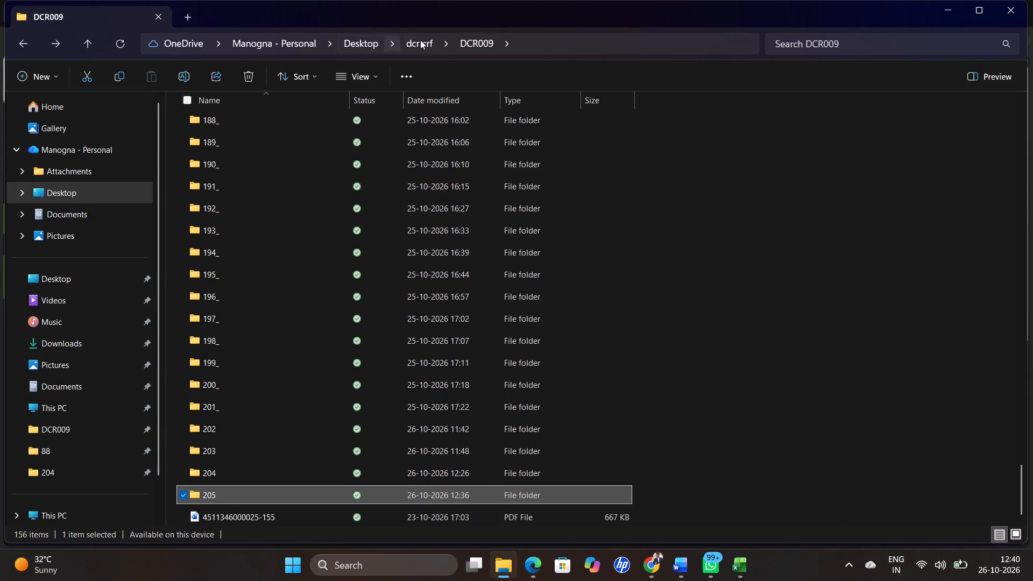
click(446, 45)
click(474, 175)
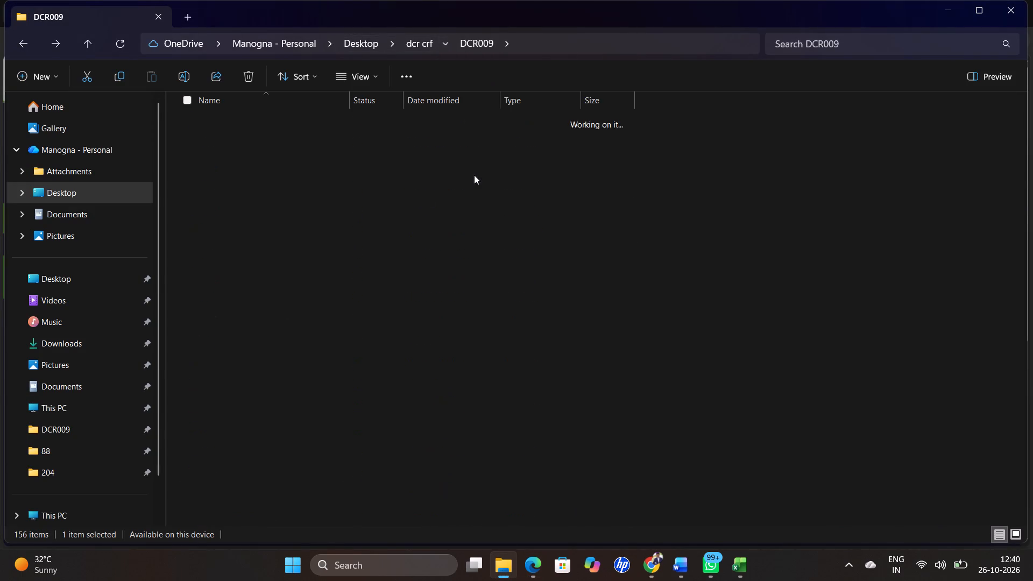
scroll(381, 223, down, 18)
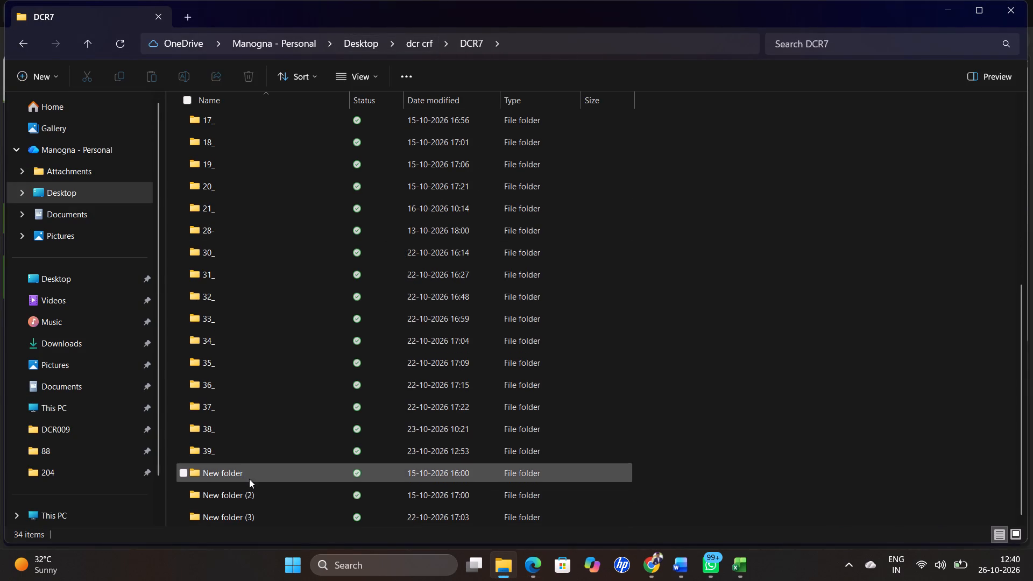
double_click(256, 471)
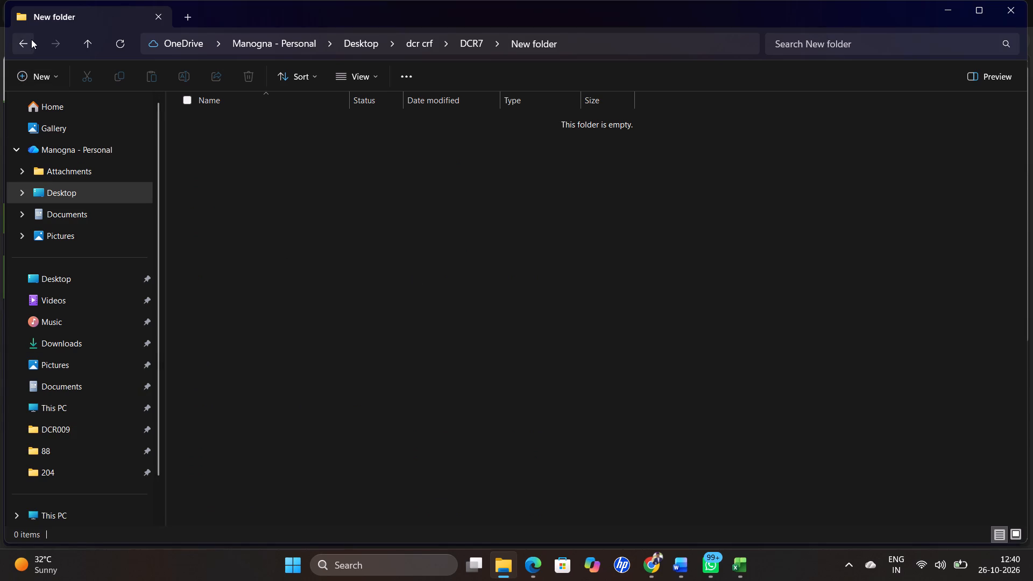
click(31, 39)
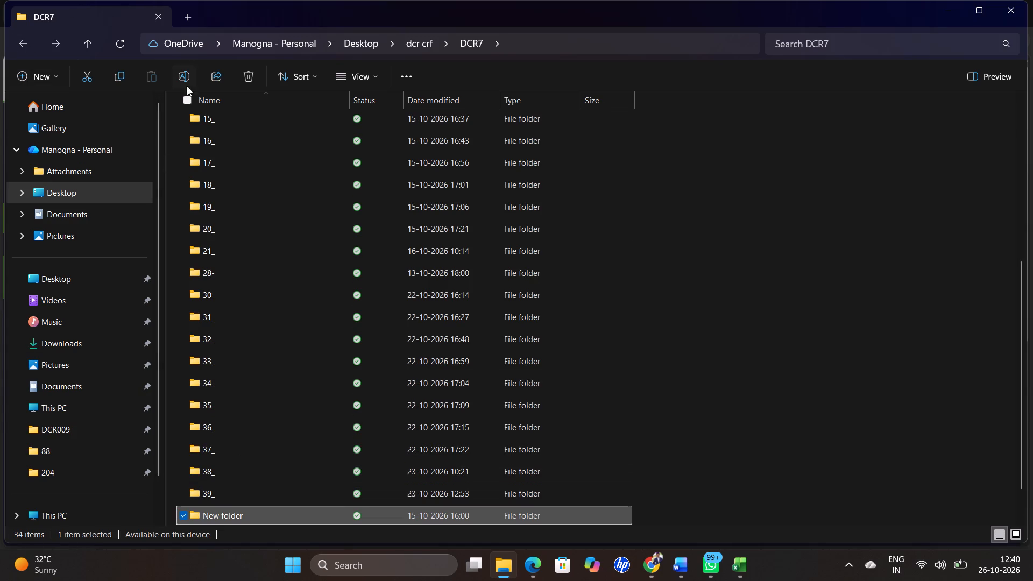
click(181, 79)
key(BackSpace)
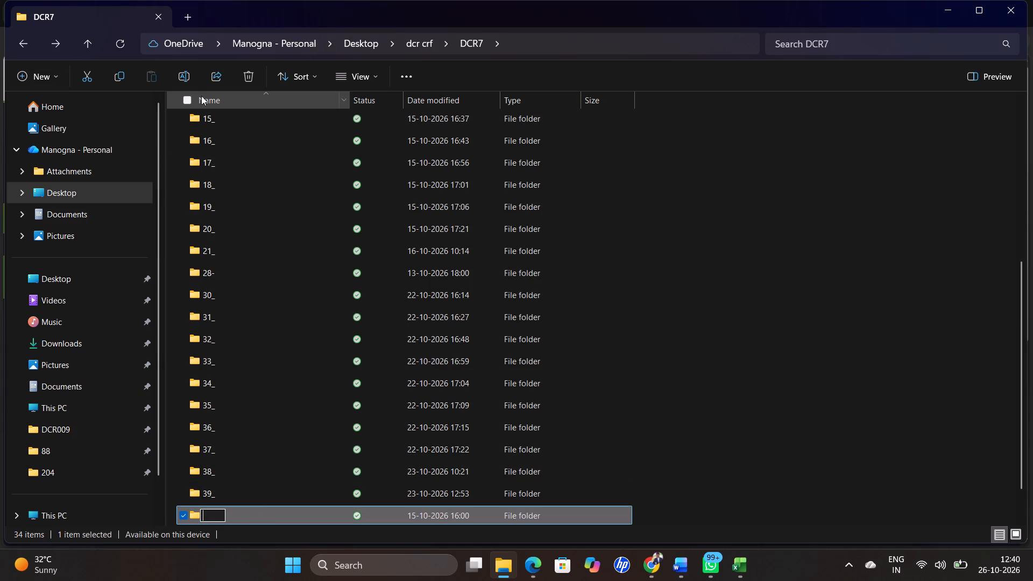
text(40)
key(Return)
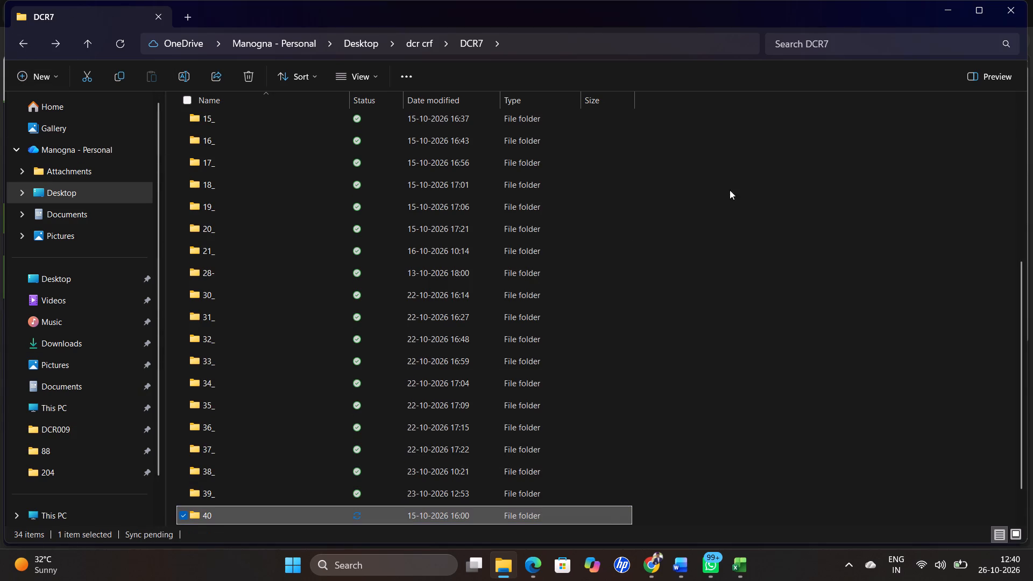
Copy the consumer's address from the SUNGRACE Quick Copy Details into the certificate form's Remarks.
click(553, 499)
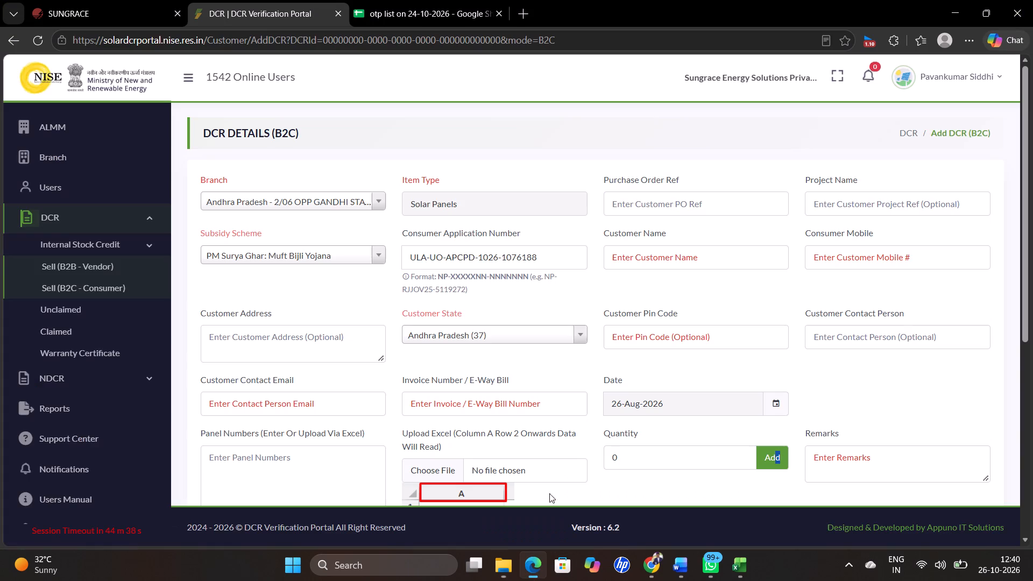
click(514, 402)
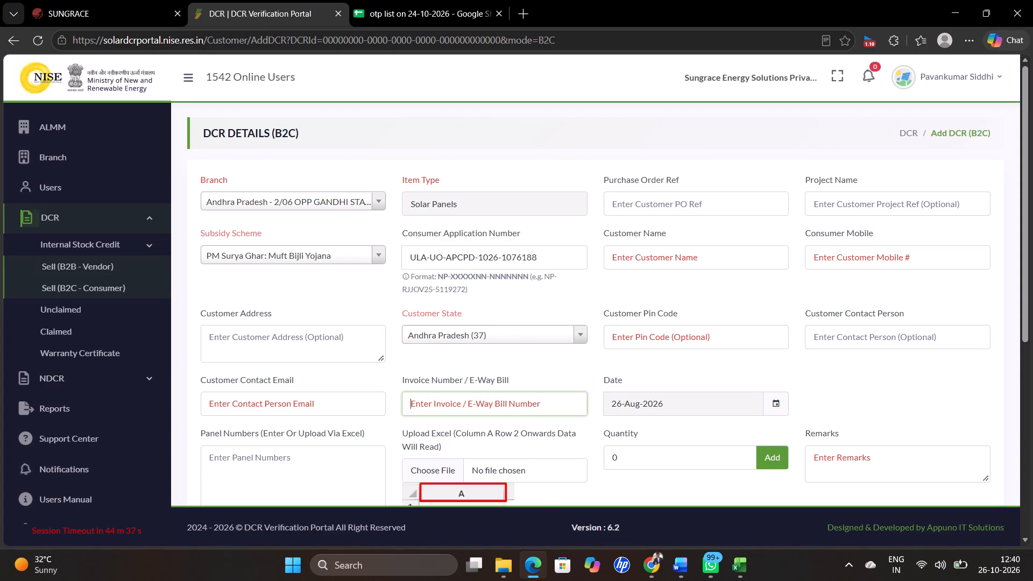
click(110, 1)
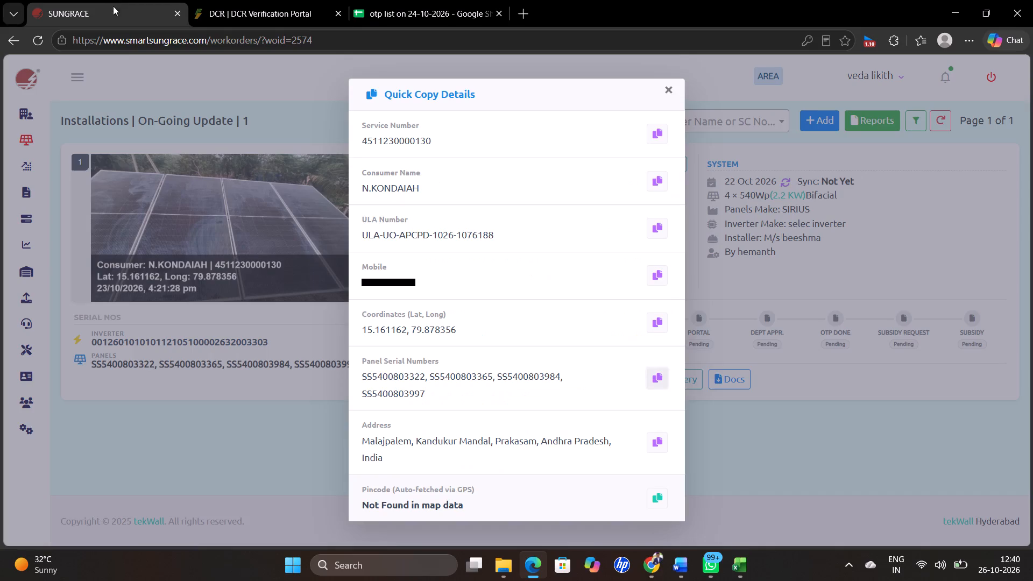
click(660, 432)
click(645, 147)
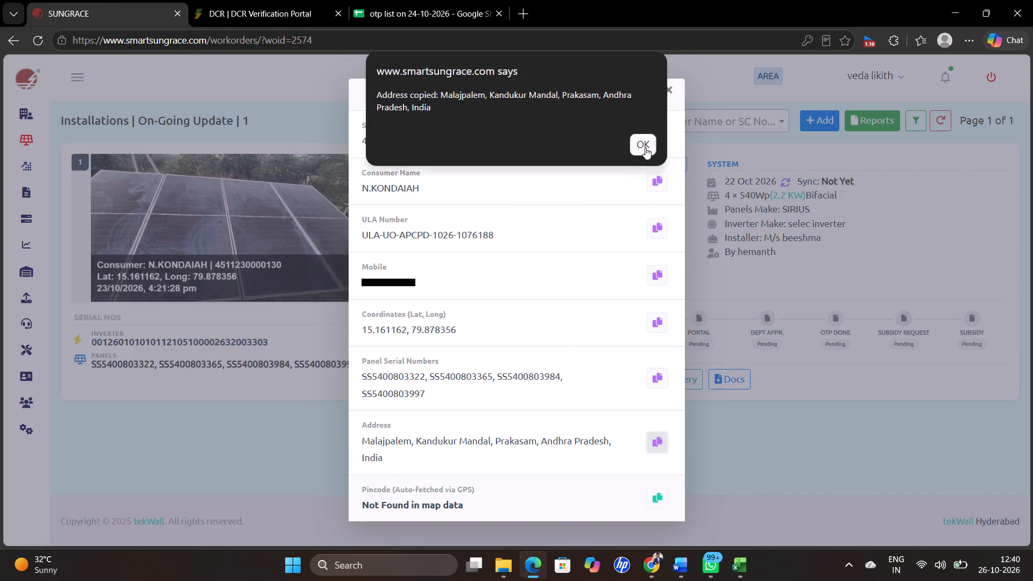
click(295, 0)
click(904, 466)
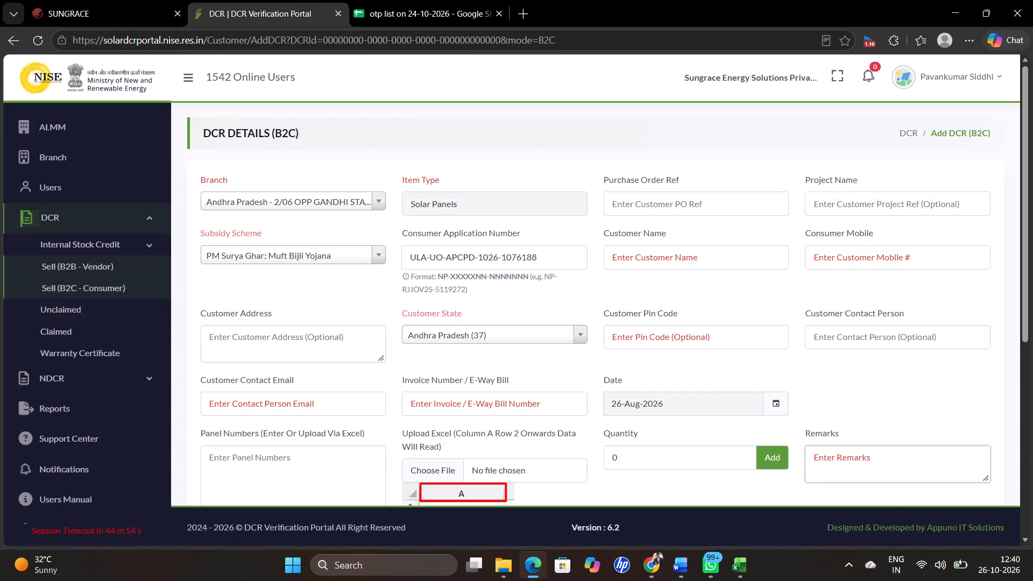
key(ctrl+v)
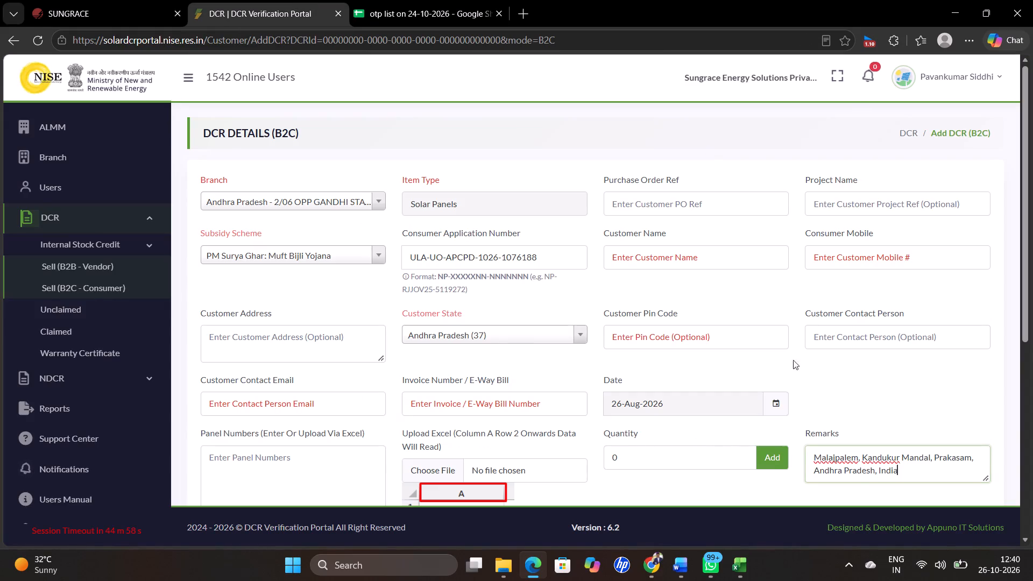
Search the web for the pincode of the copied consumer address in a new browser tab.
click(746, 338)
click(101, 6)
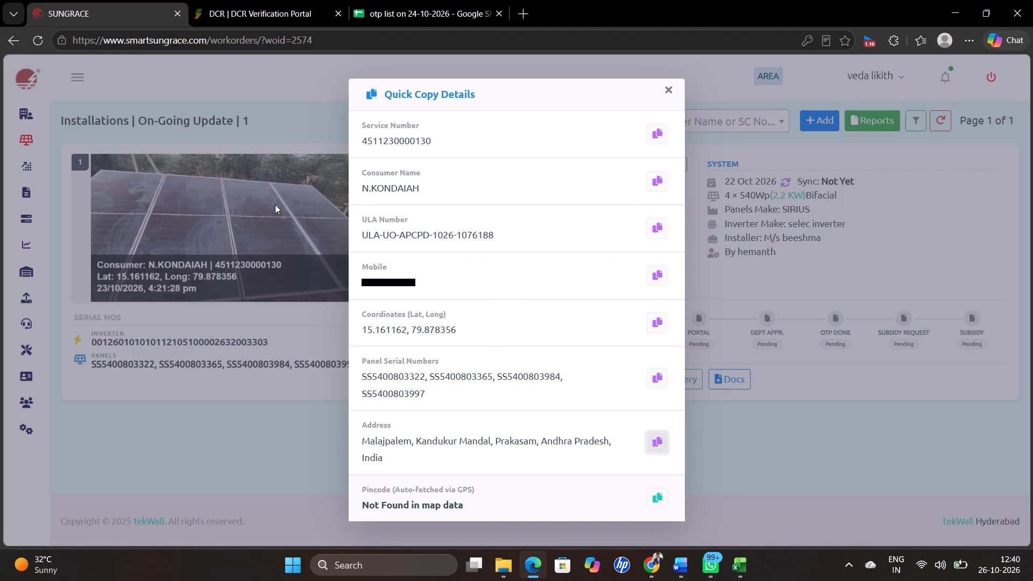
click(278, 6)
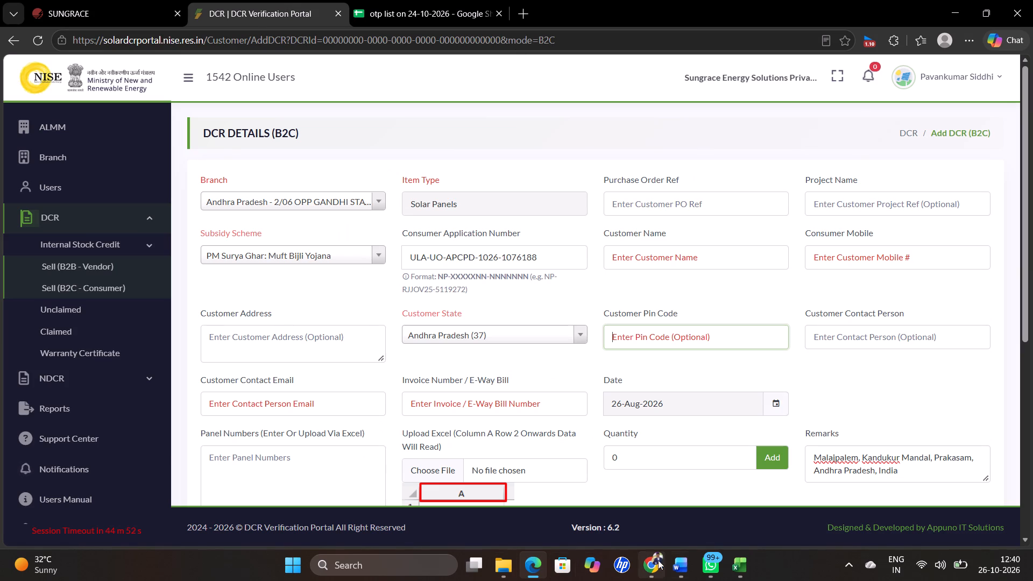
click(669, 499)
scroll(535, 322, up, 4)
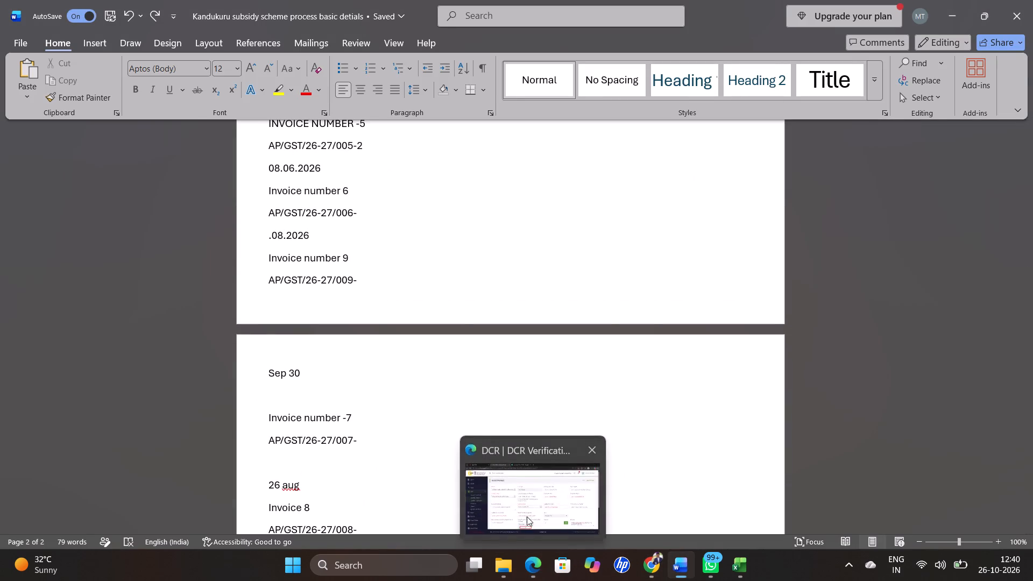
click(527, 516)
click(523, 9)
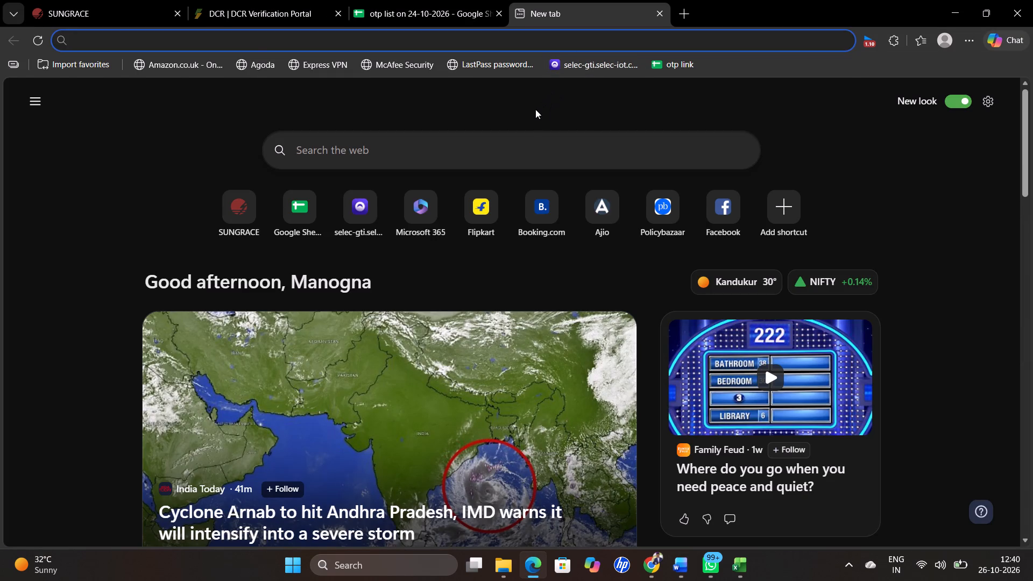
key(ctrl+v)
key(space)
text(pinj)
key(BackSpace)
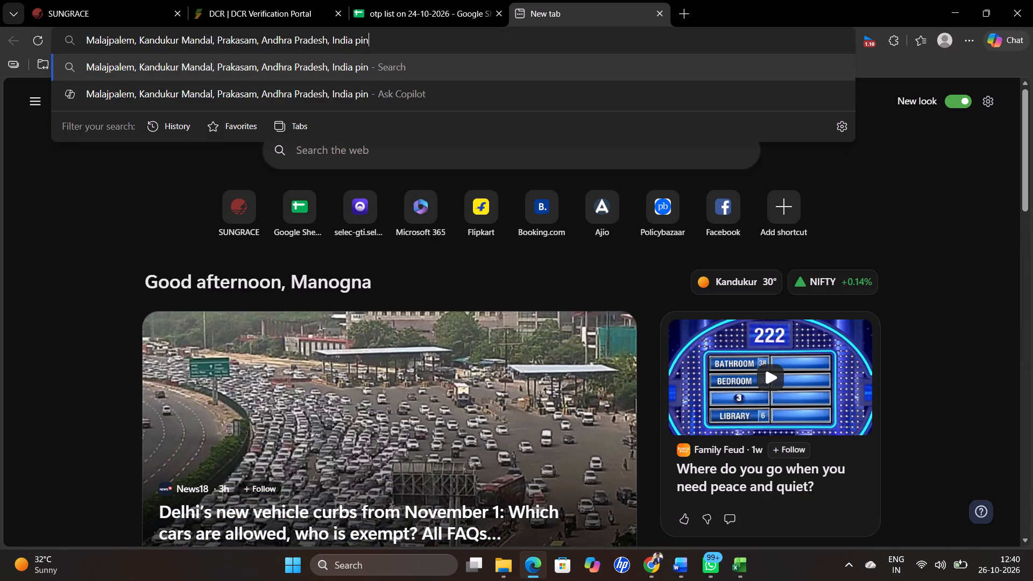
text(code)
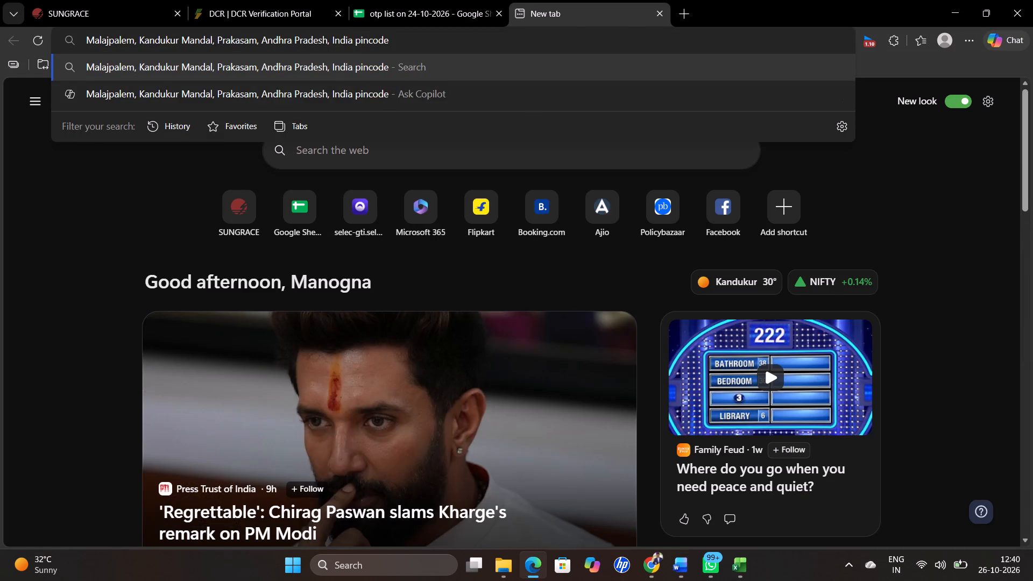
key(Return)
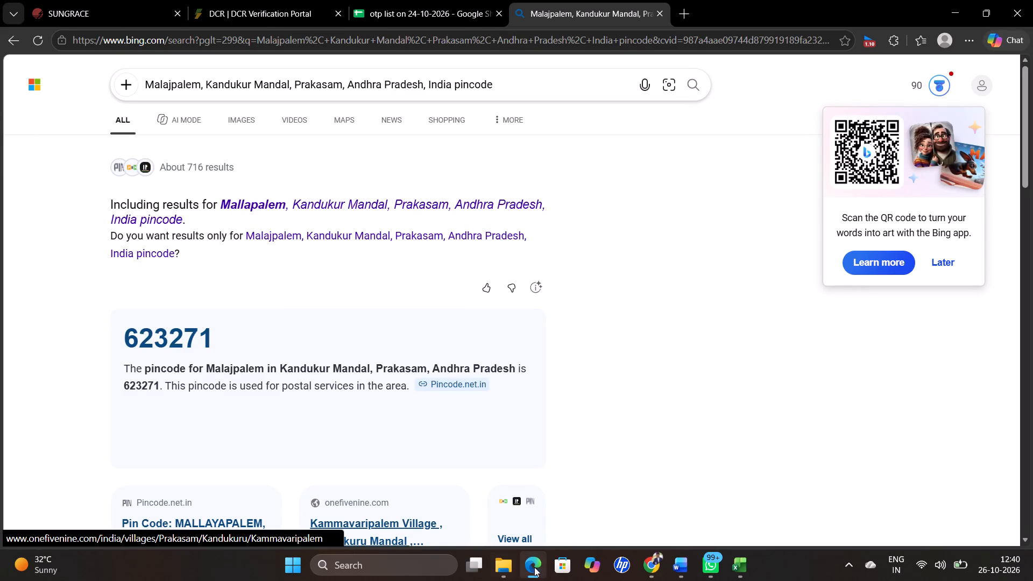
Close the pincode search tab and set the Customer Pin Code to 623271 in the DCR form.
click(659, 5)
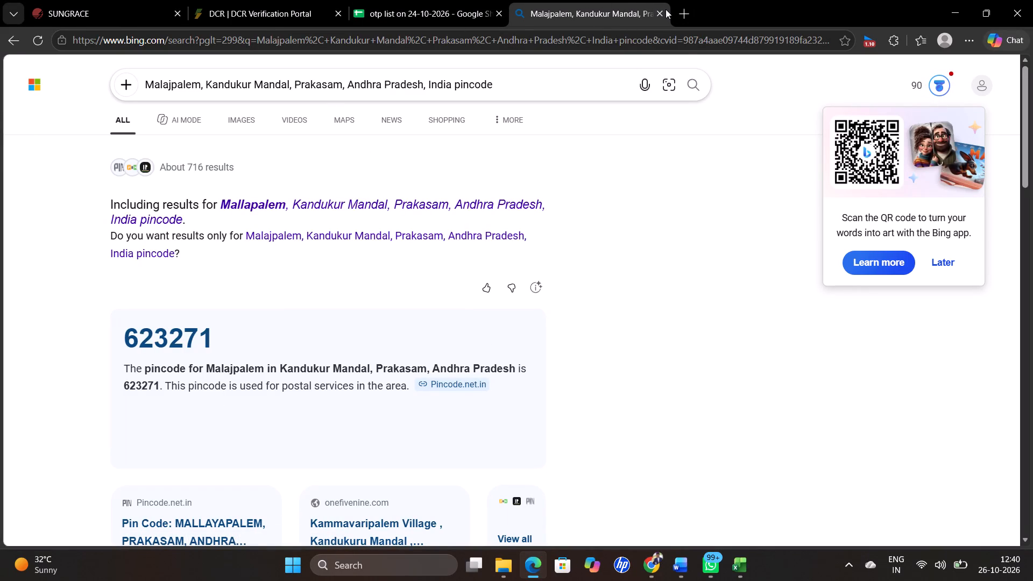
click(659, 15)
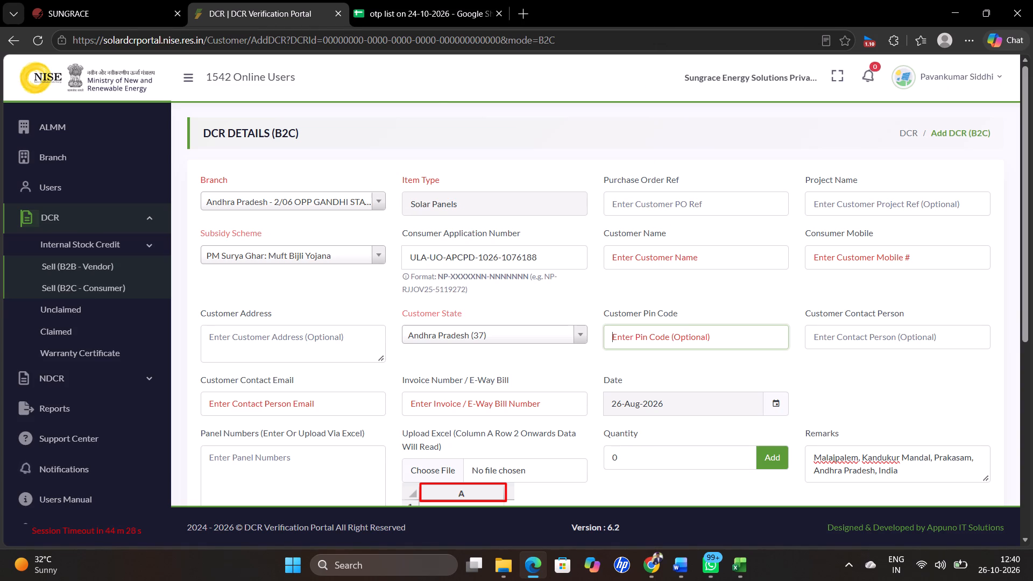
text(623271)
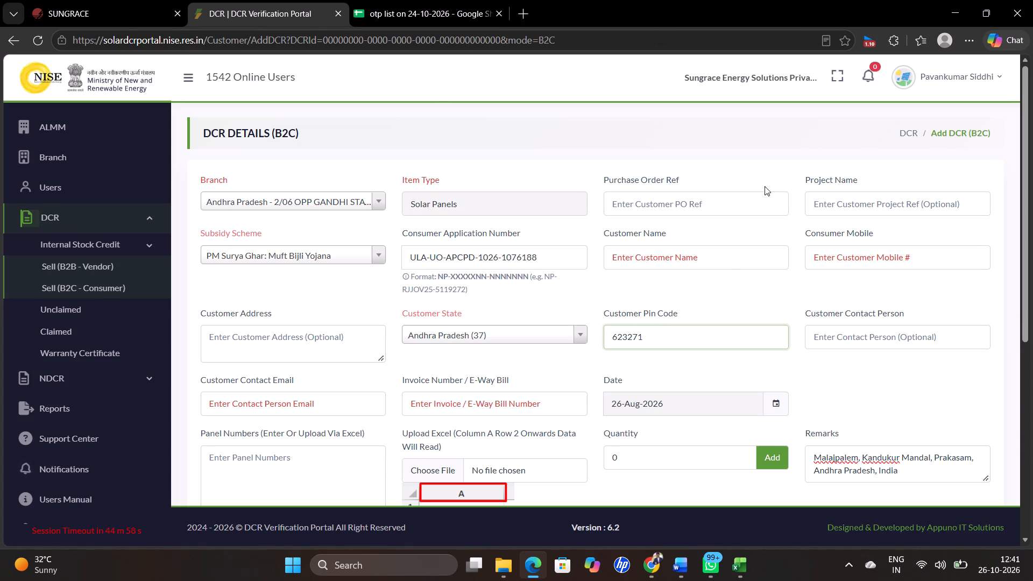
Copy SC ST HOMES 10.44MW ULA KANDUKURU DIVISION from the Word document into the DCR form's Project Name.
click(680, 509)
scroll(428, 348, up, 11)
scroll(471, 288, up, 10)
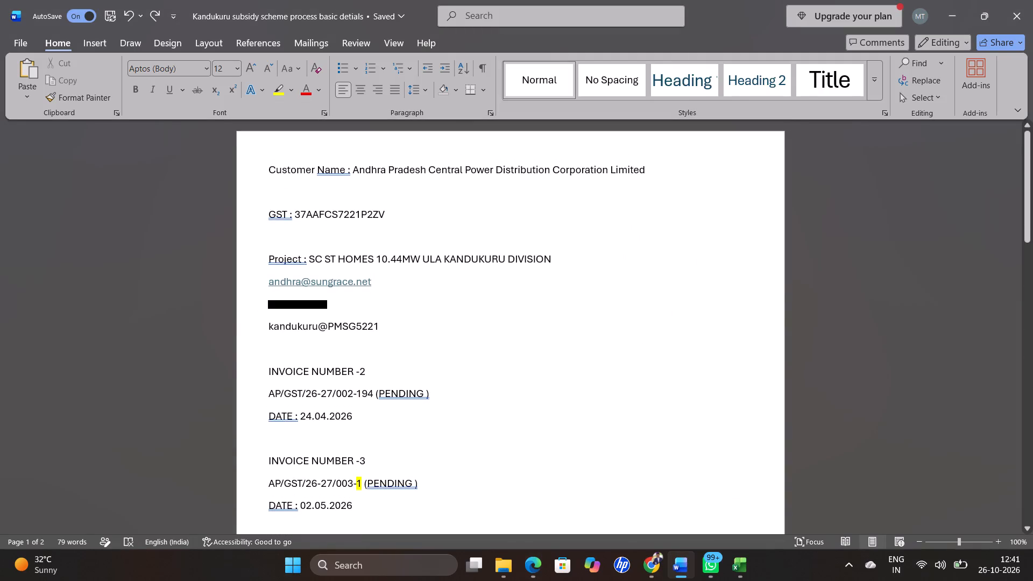
click(314, 263)
drag(314, 263, 567, 263)
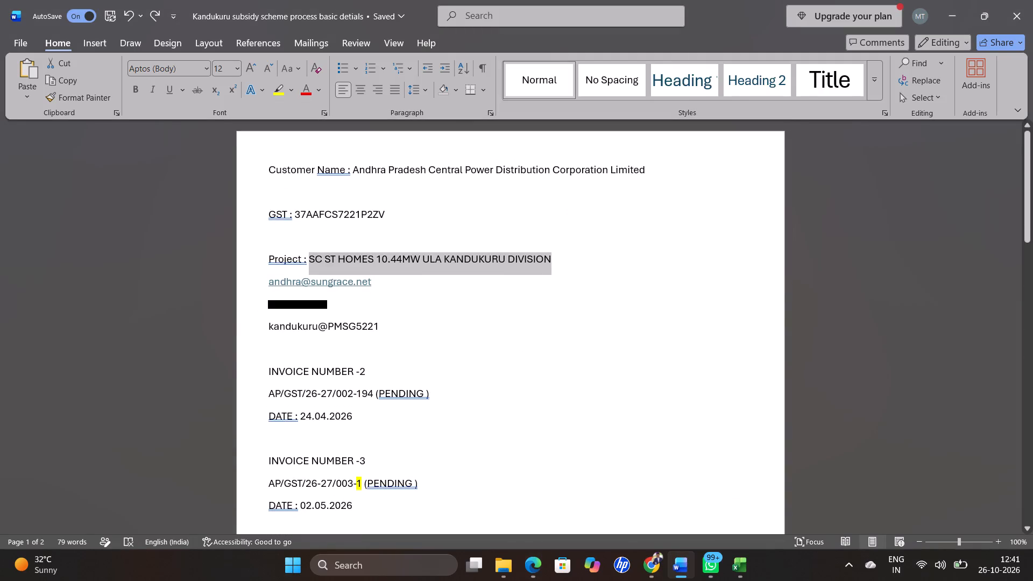
key(ctrl+c)
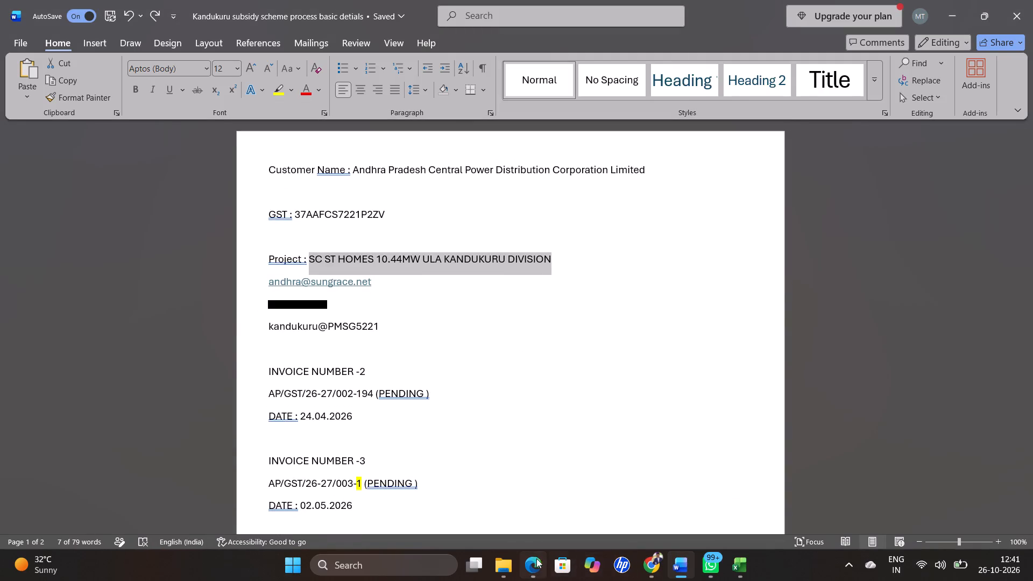
click(527, 504)
click(858, 195)
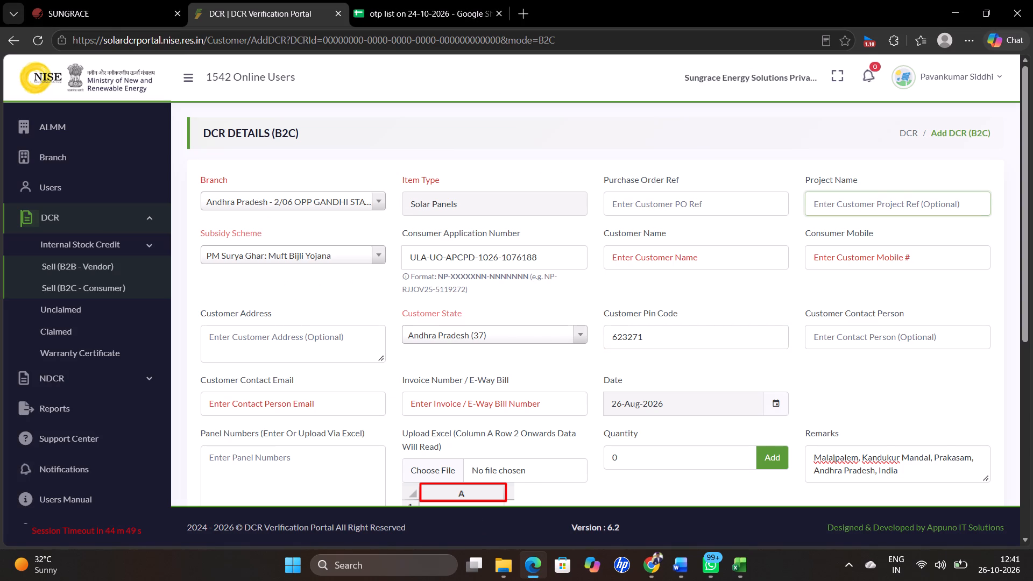
key(ctrl+v)
Try to copy Andhra Pradesh Central Power Distribution Corporation Limited from the Word document into the DCR form's Customer Name.
click(734, 257)
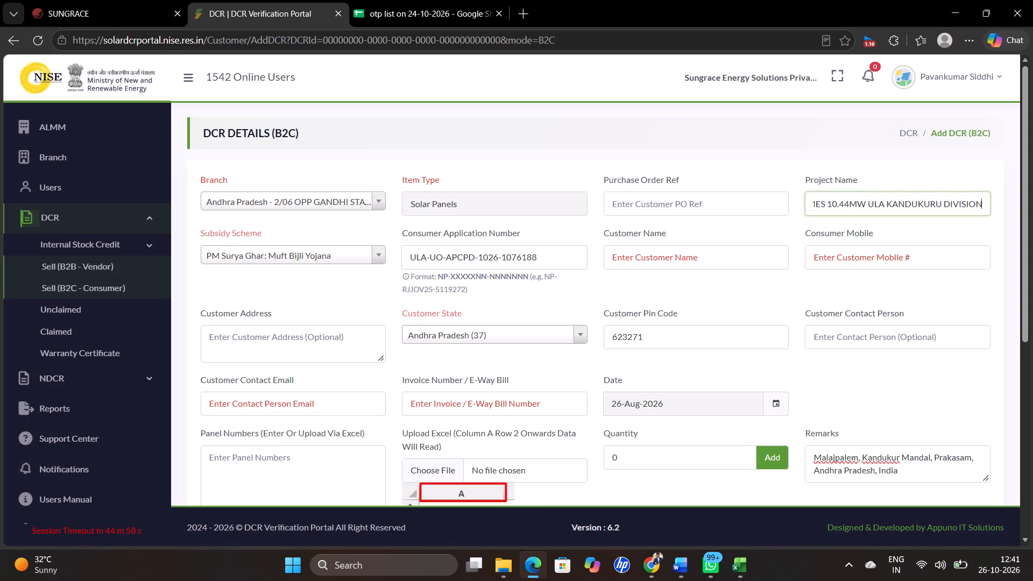
click(667, 515)
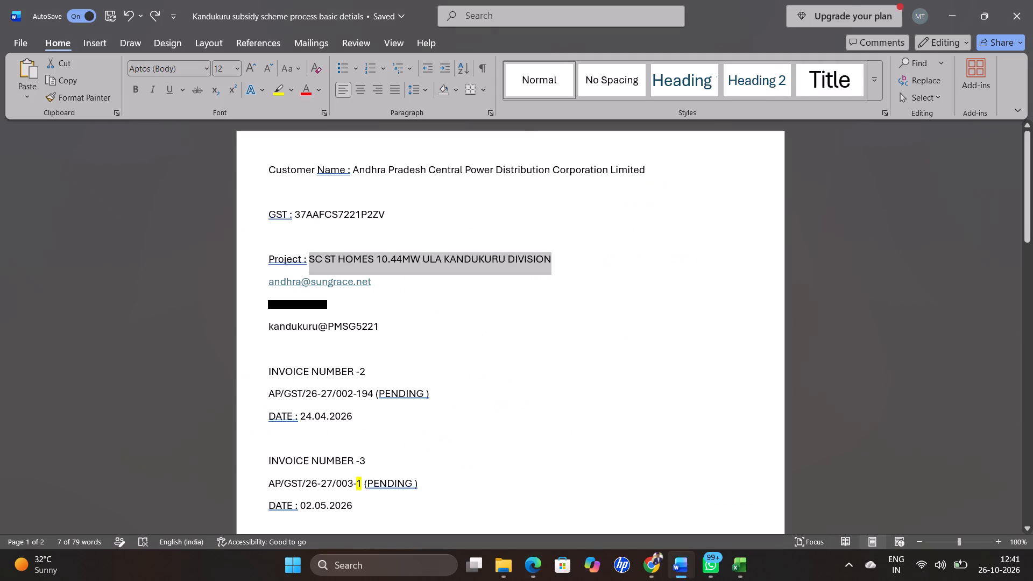
drag(355, 169, 586, 164)
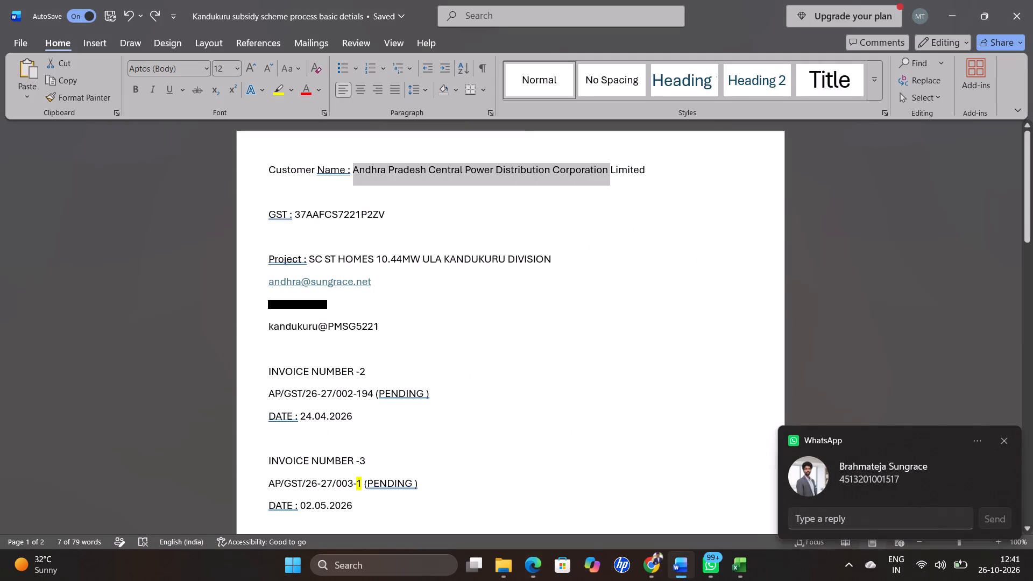
drag(586, 164, 635, 164)
ctrl+click(635, 164)
key(ctrl+c)
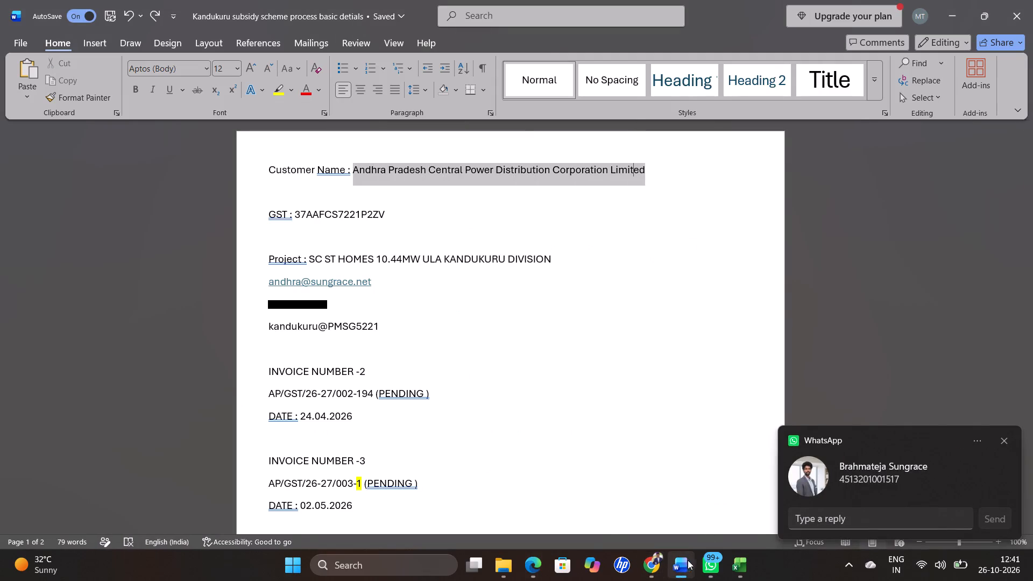
click(530, 520)
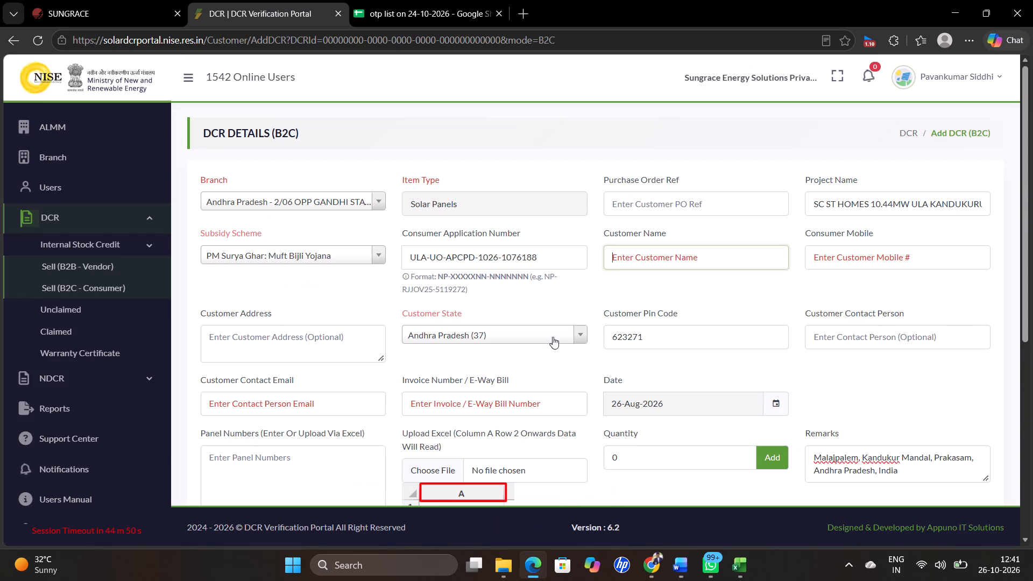
key(ctrl+v)
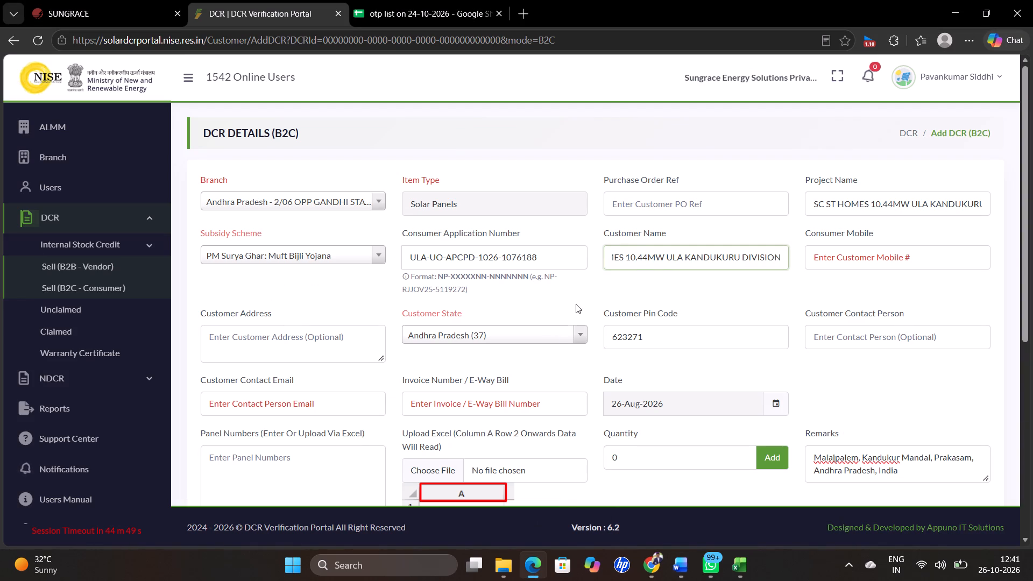
Copy the invoice prefix AP/GST/26-27/007- listed under Invoice number -7 in the Word document.
click(496, 404)
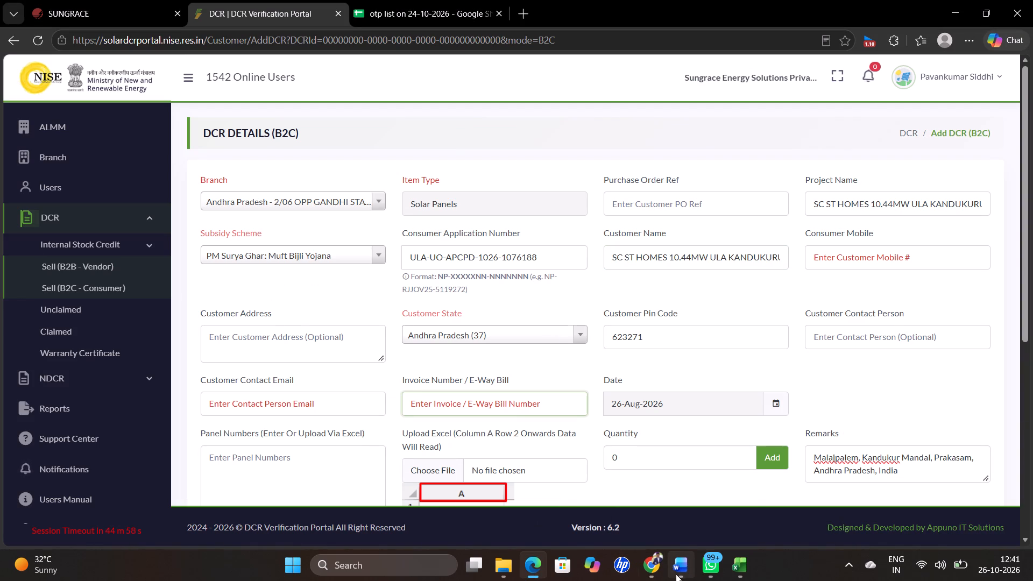
click(666, 509)
scroll(503, 477, down, 15)
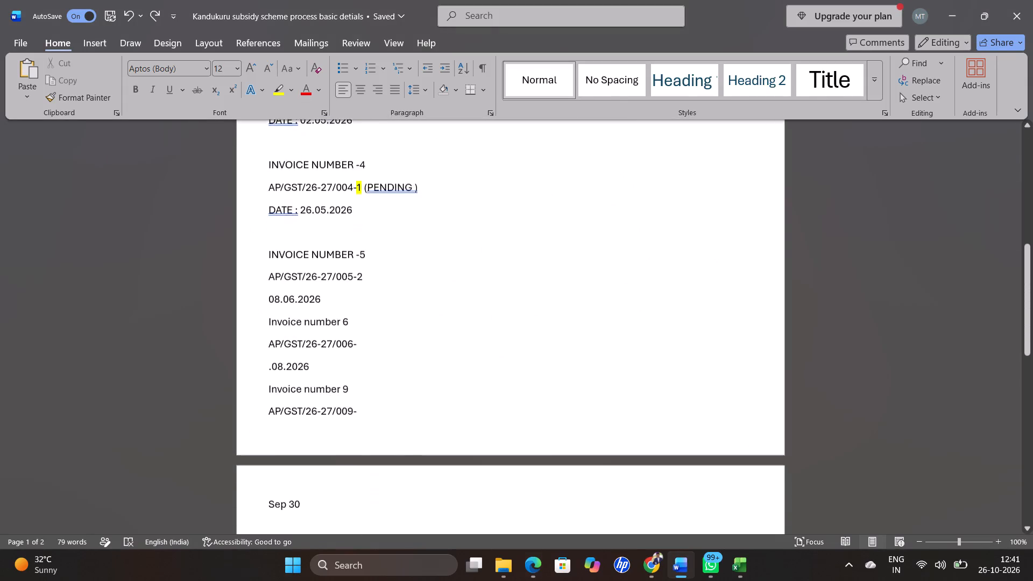
scroll(384, 419, down, 8)
scroll(334, 329, up, 6)
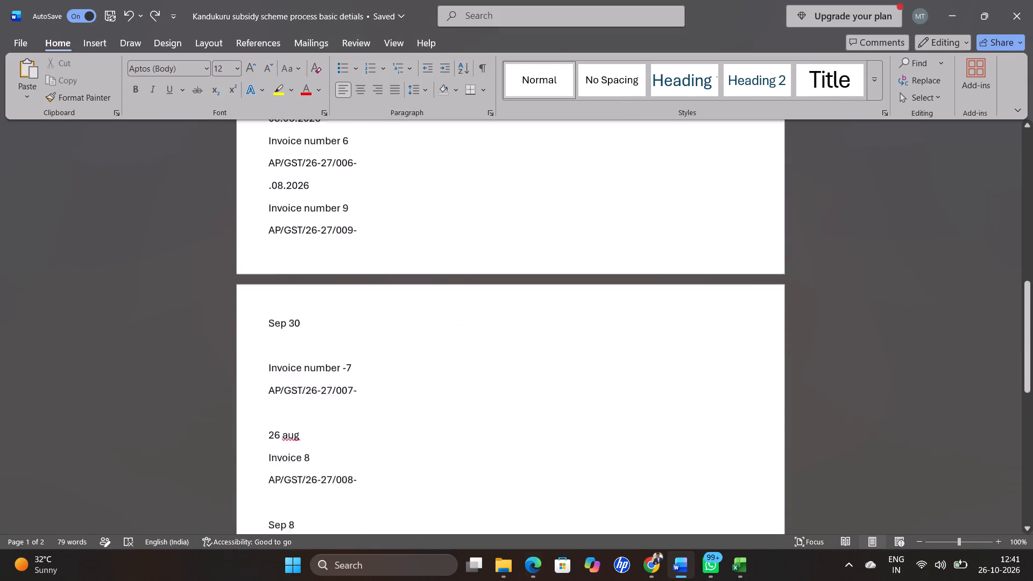
click(265, 243)
drag(265, 243, 322, 249)
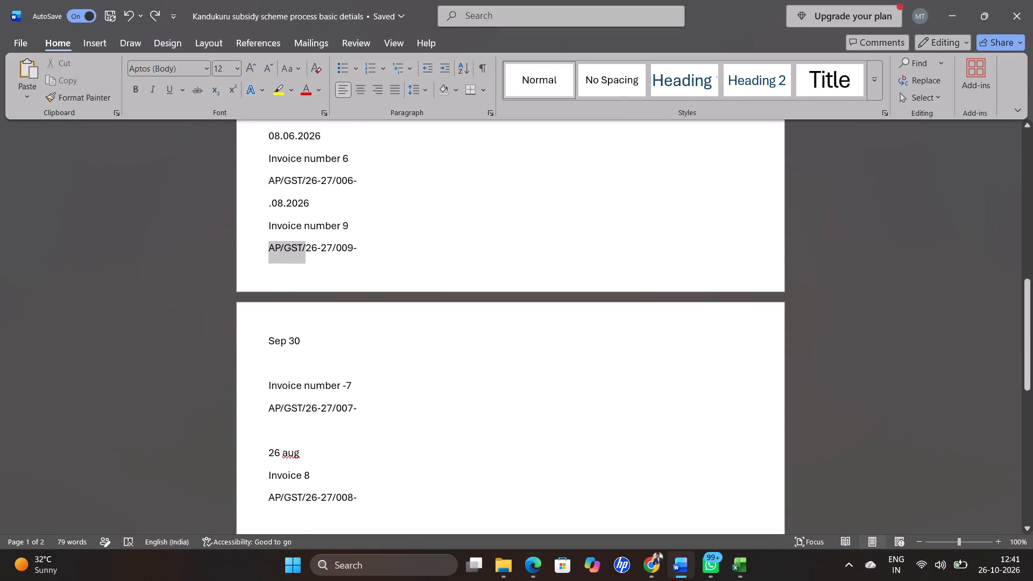
drag(322, 249, 361, 241)
click(400, 253)
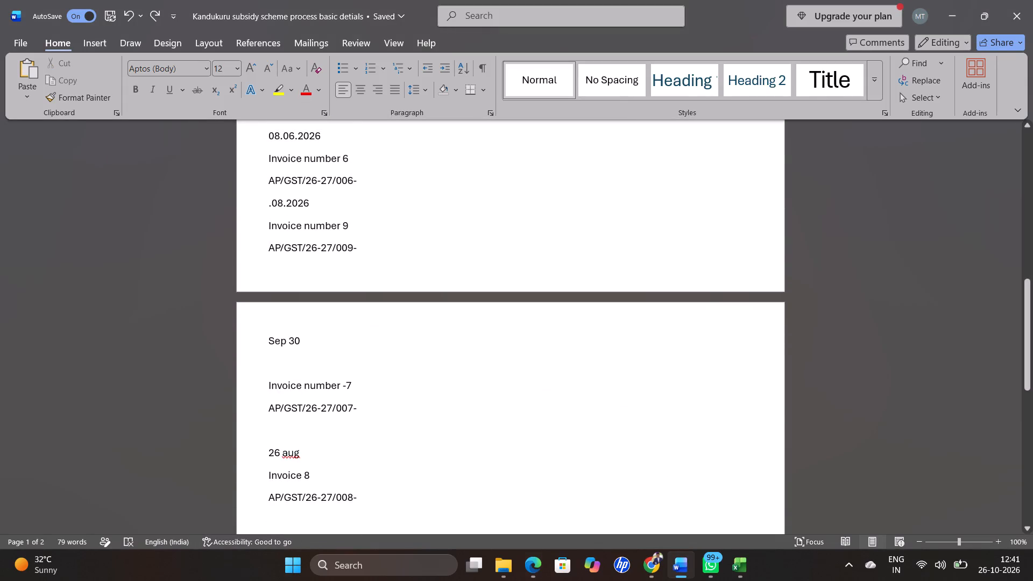
drag(268, 407, 376, 400)
drag(376, 400, 293, 428)
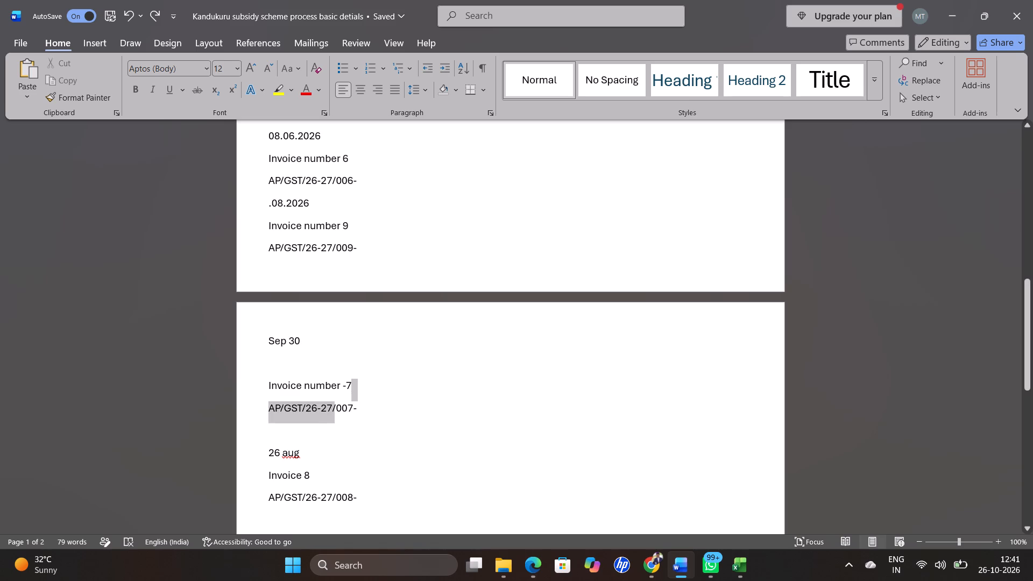
drag(293, 428, 287, 429)
click(329, 430)
drag(264, 405, 293, 404)
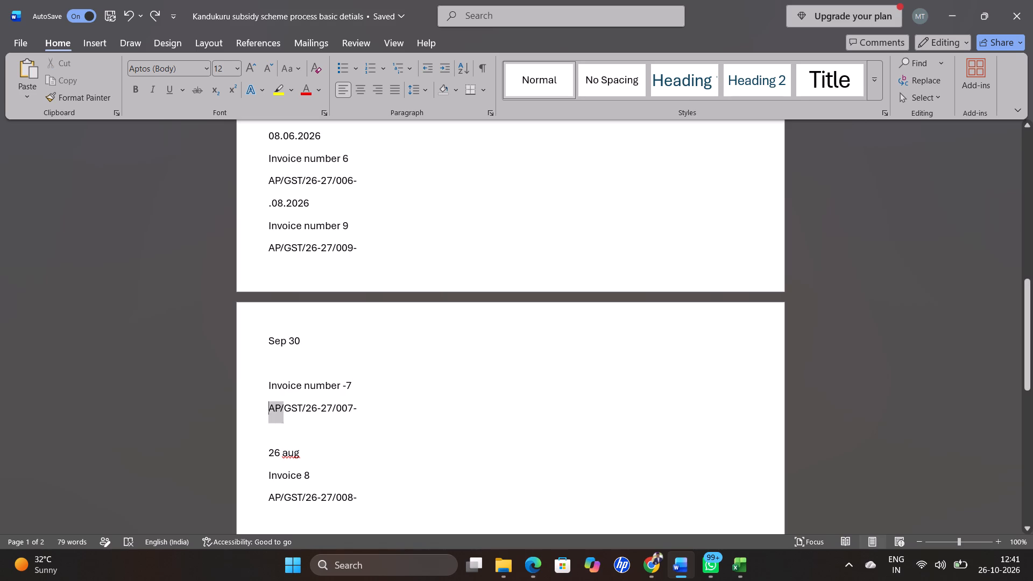
drag(293, 404, 372, 407)
key(ctrl+c)
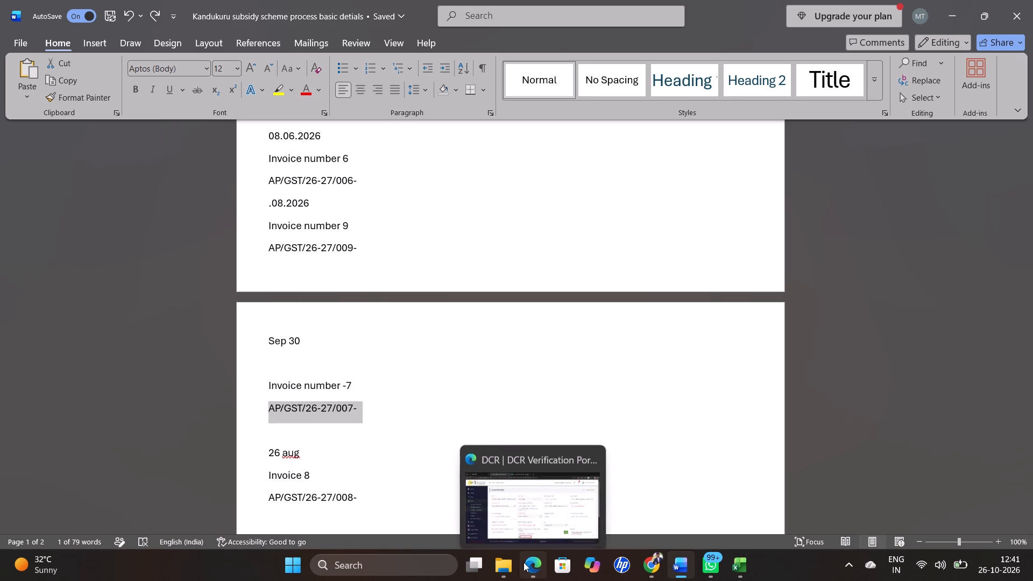
Enter AP/GST/26-27/007-40 as the Invoice Number / E-Way Bill in the DCR form, using the copied prefix.
drag(510, 508, 509, 502)
click(541, 398)
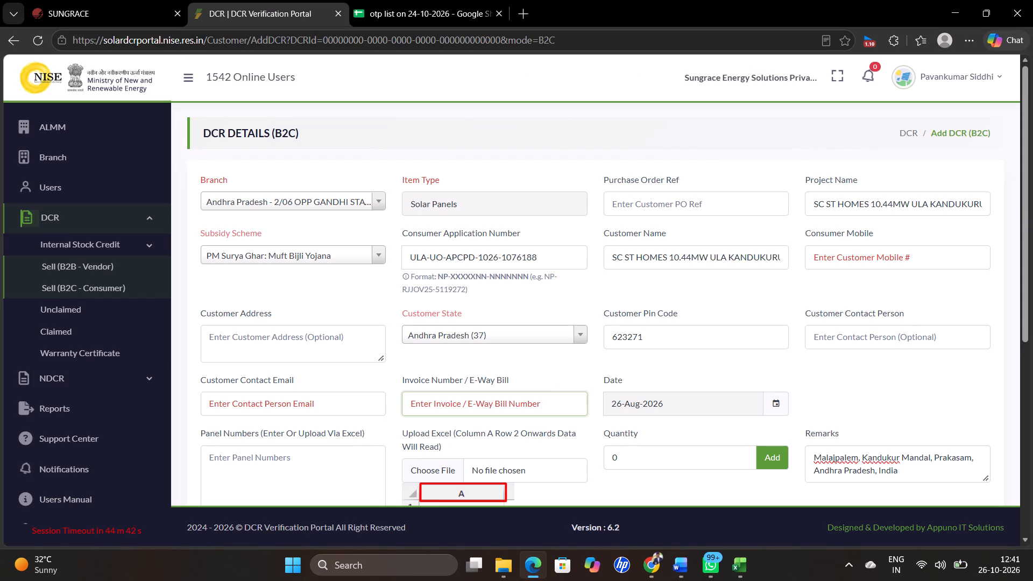
key(ctrl+v)
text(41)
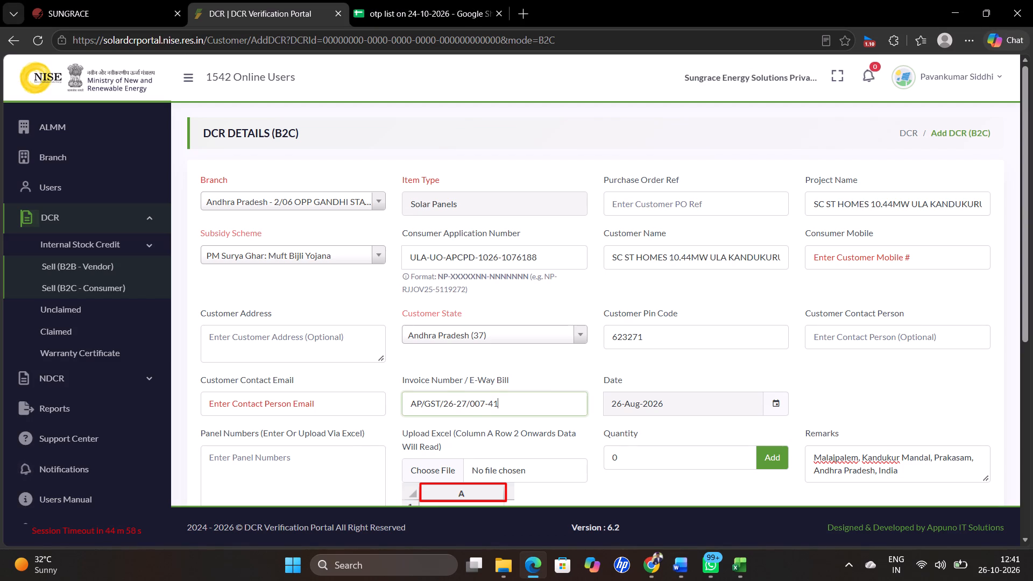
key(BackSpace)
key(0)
Look up the contact details in the Word document and fill in the DCR form's Customer Contact Email and Consumer Mobile.
click(675, 560)
scroll(344, 384, up, 20)
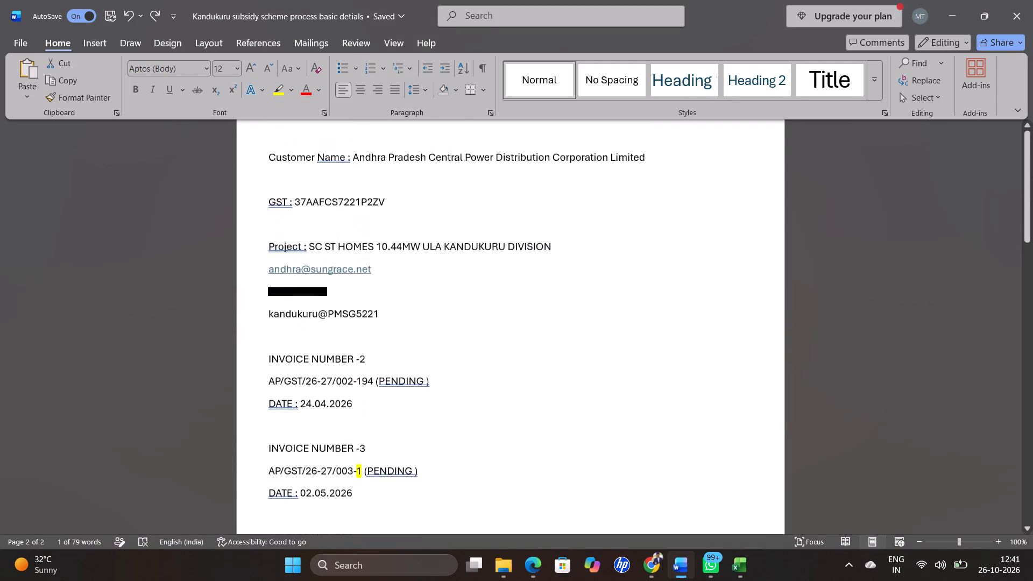
Copy the contact e-mail address from the Word document into the DCR form's Customer Contact Email.
drag(263, 282, 378, 275)
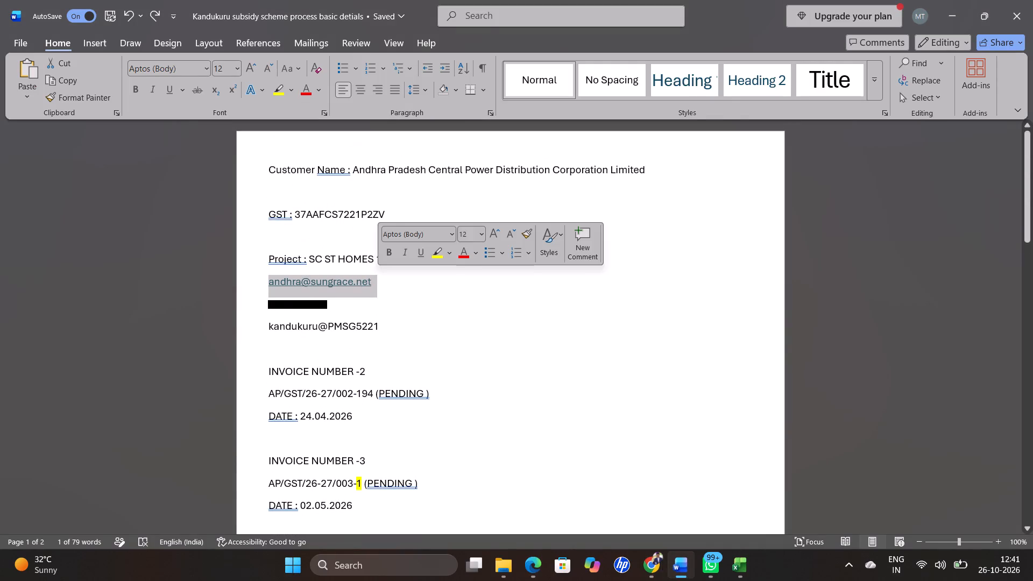
key(ctrl+c)
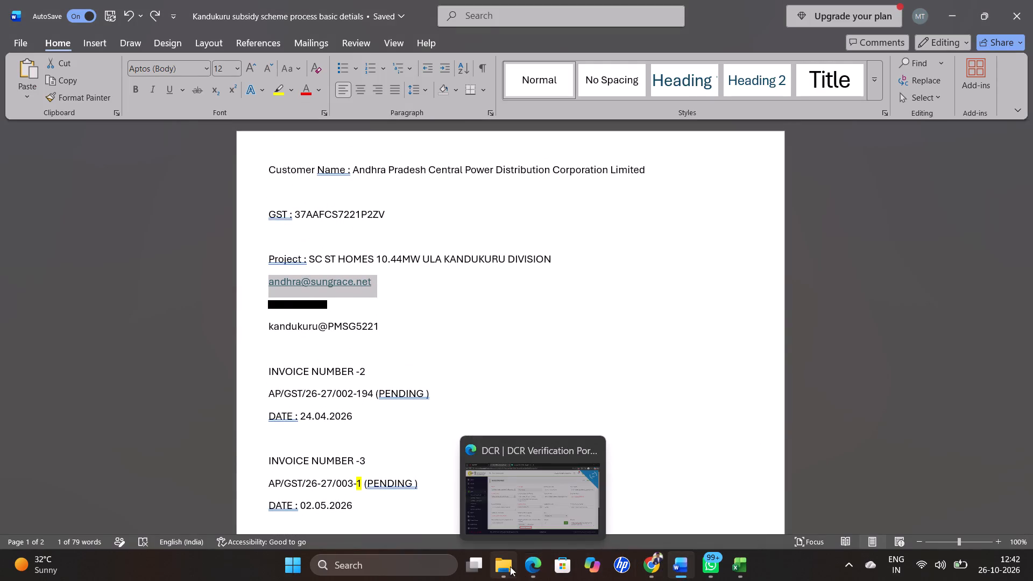
click(544, 515)
click(268, 397)
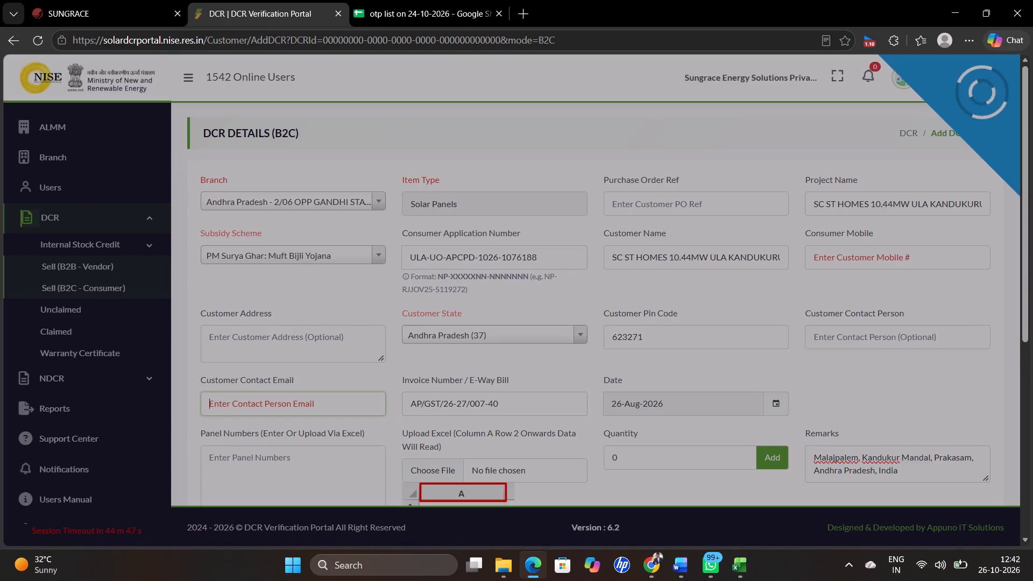
key(ctrl+v)
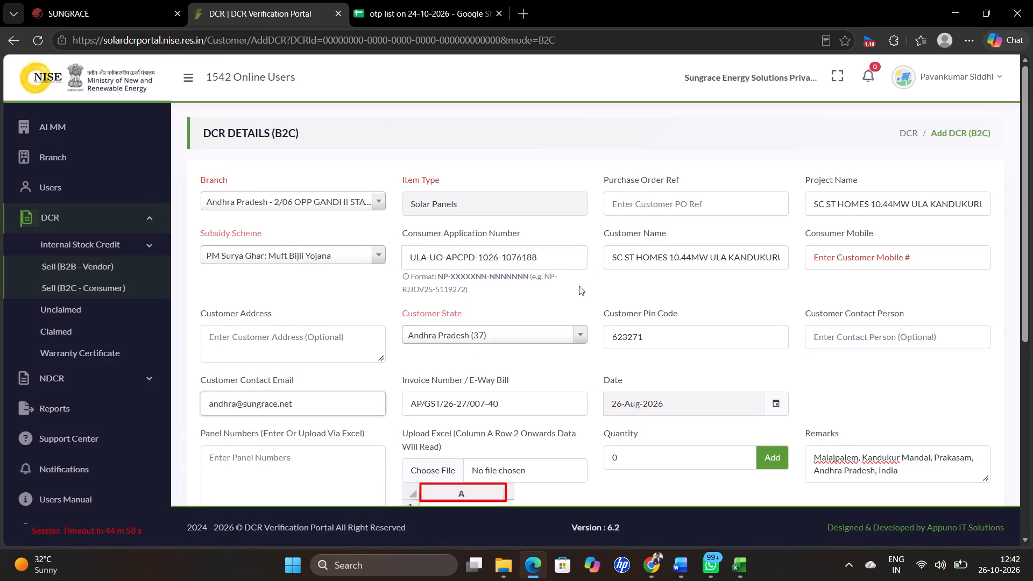
Copy the phone number listed below the e-mail address in the Word document into the DCR form's Consumer Mobile.
click(902, 250)
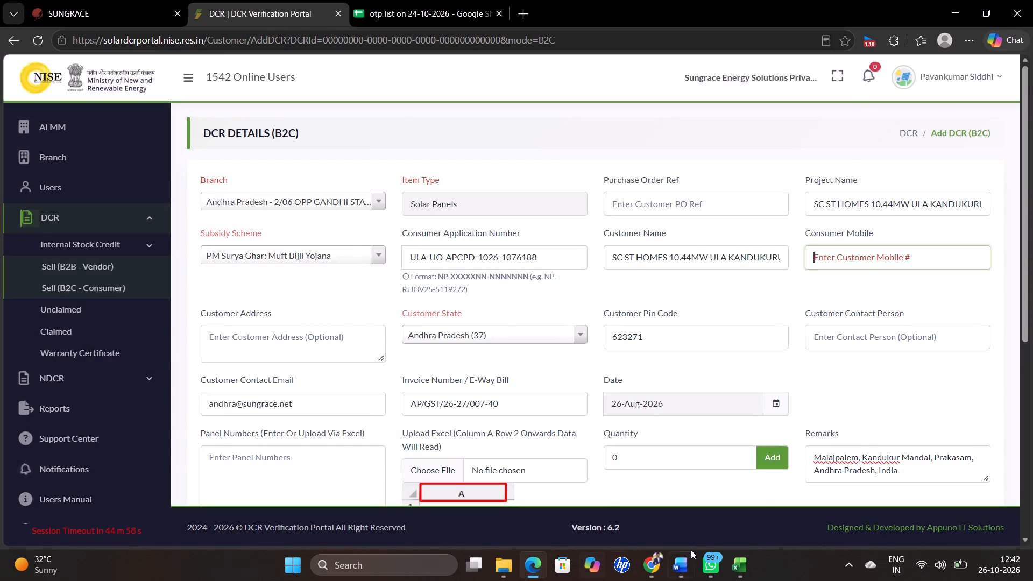
click(669, 518)
scroll(326, 338, up, 3)
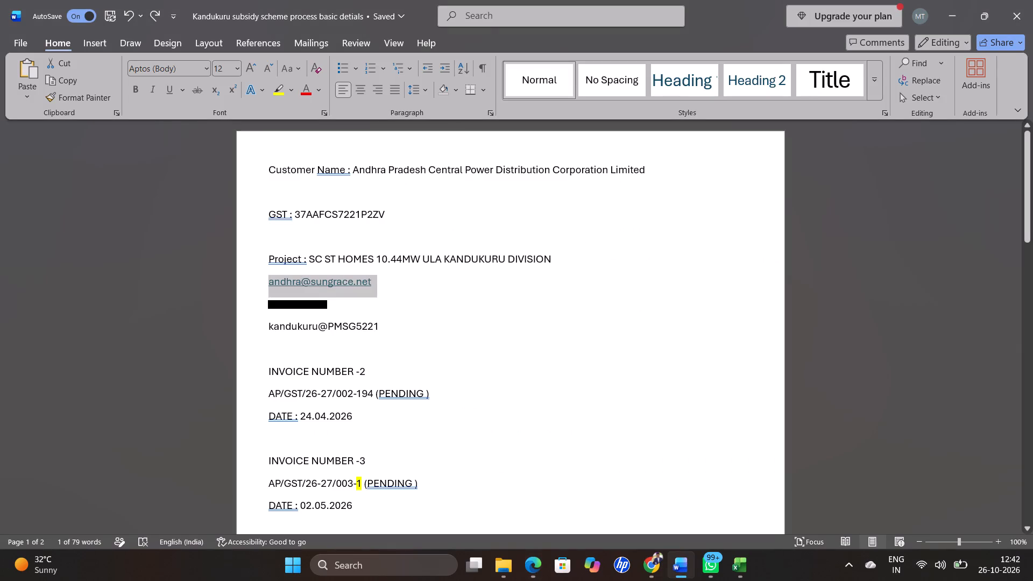
drag(257, 304, 356, 292)
click(356, 297)
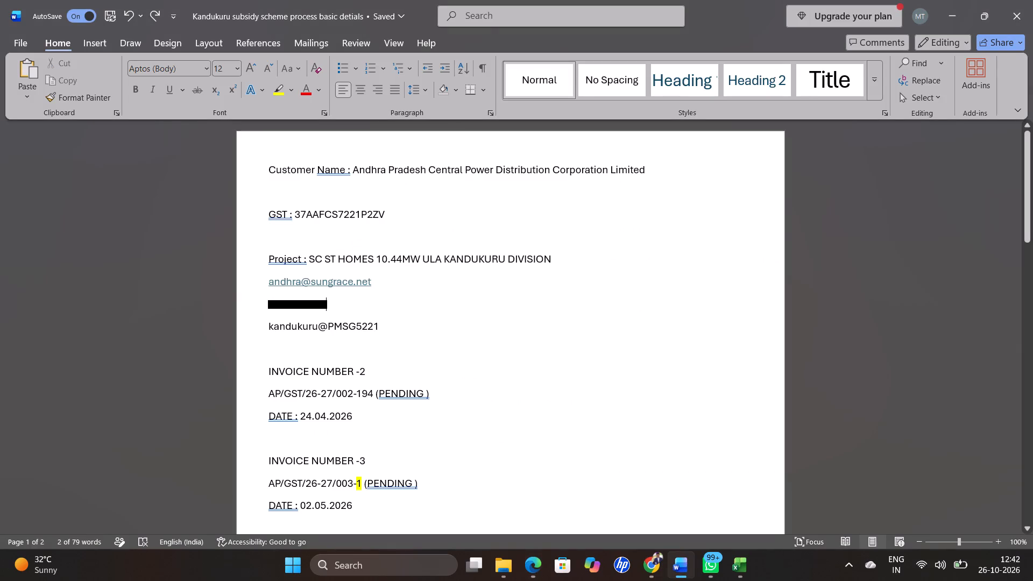
drag(264, 299, 363, 302)
key(ctrl+c)
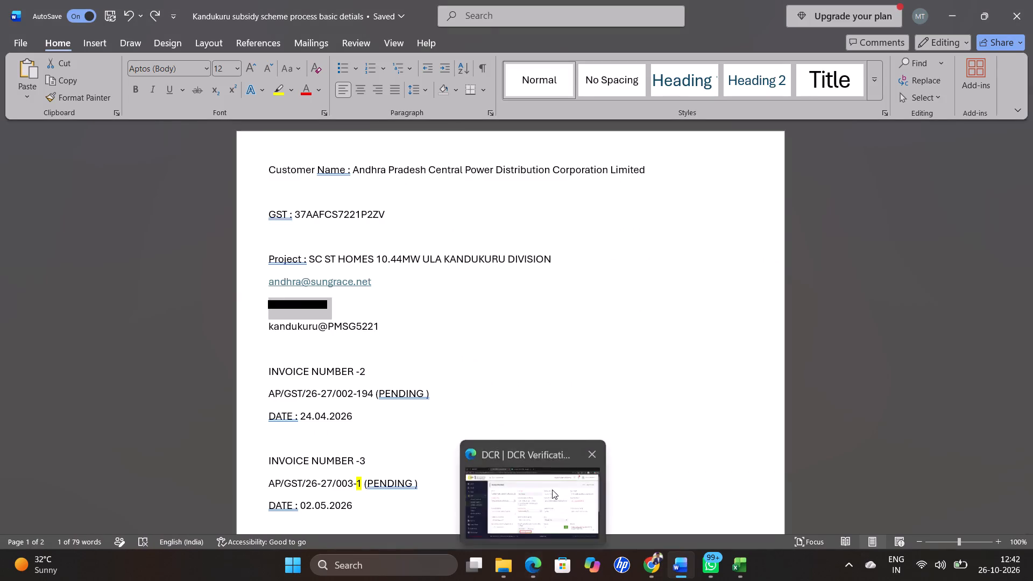
click(552, 490)
key(ctrl+v)
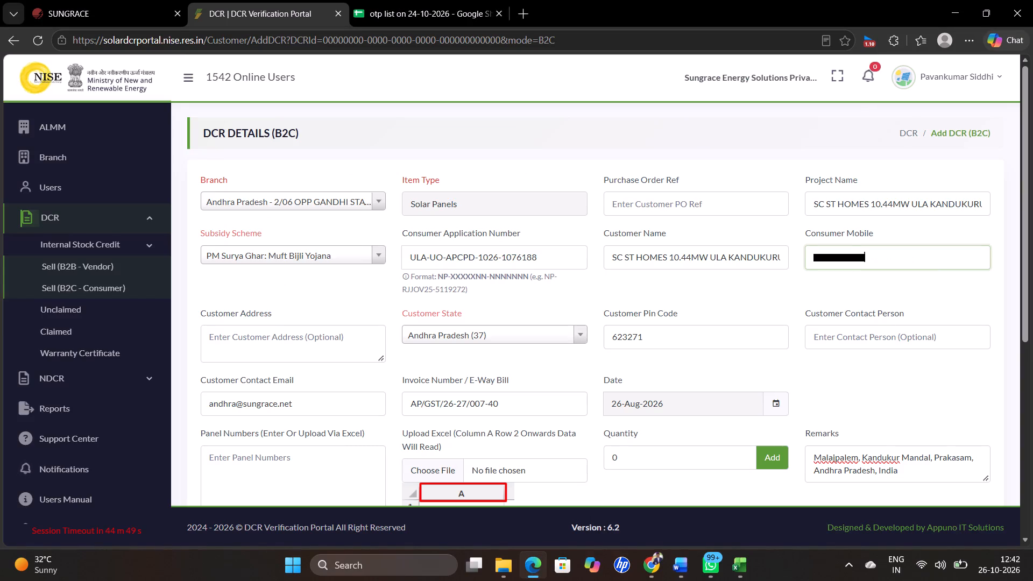
Review the filled-in DCR form, checking the consumer details, invoice data and added panel numbers.
scroll(824, 254, down, 4)
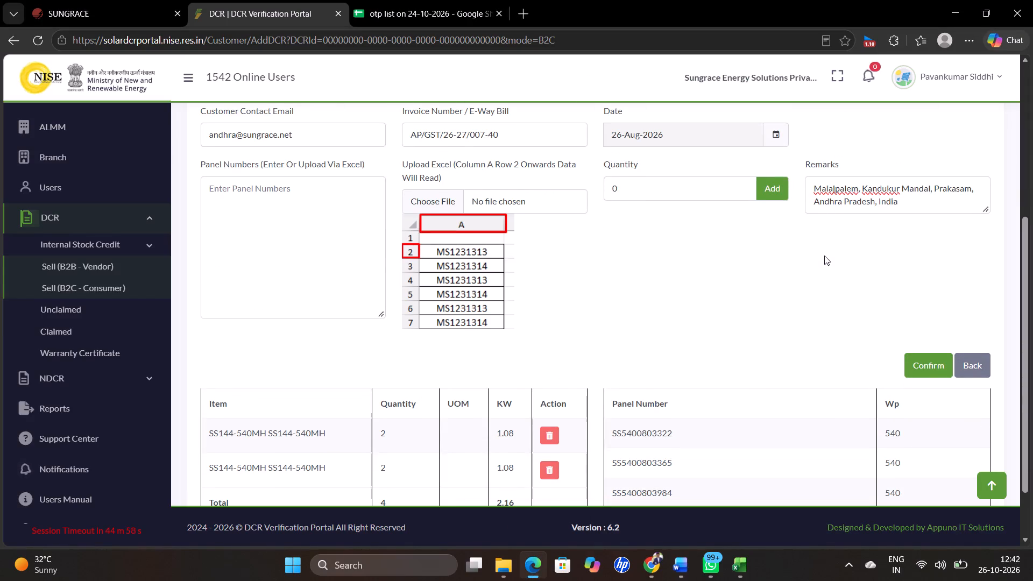
scroll(840, 252, down, 4)
scroll(848, 253, up, 5)
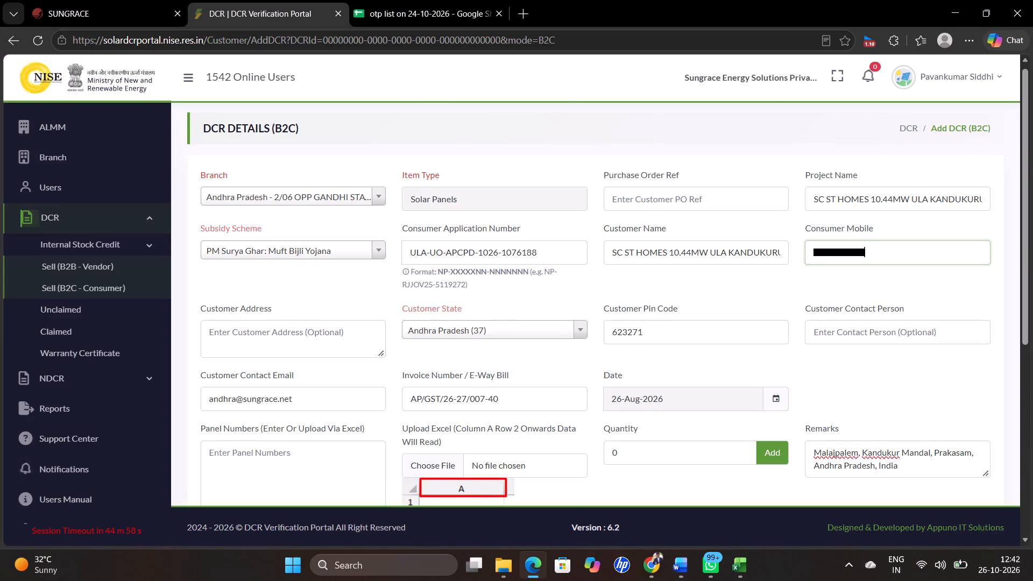
scroll(675, 299, down, 4)
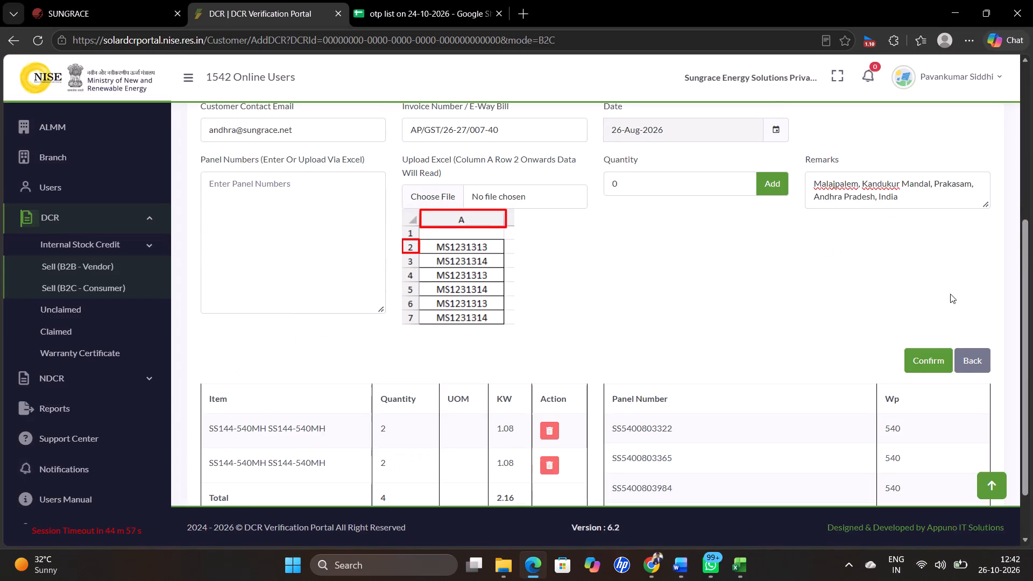
scroll(711, 331, up, 5)
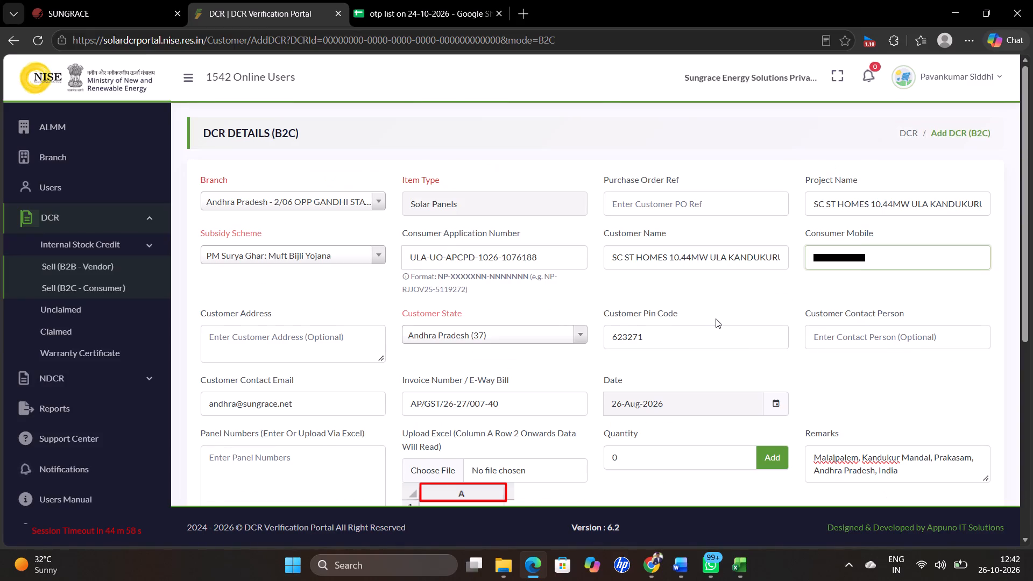
Copy the consumer's service number from the Quick Copy Details in SUNGRACE.
scroll(732, 304, down, 5)
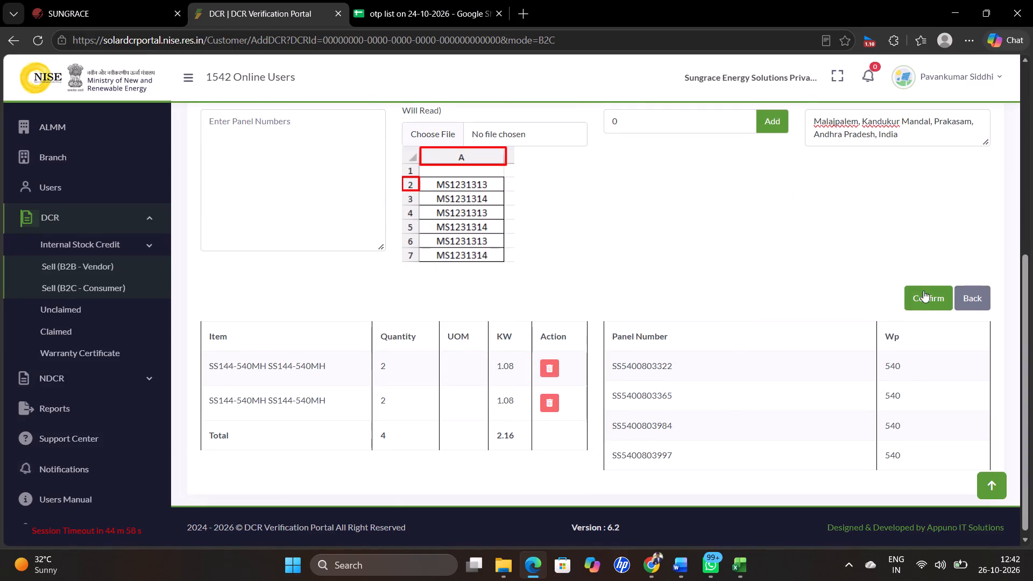
click(81, 9)
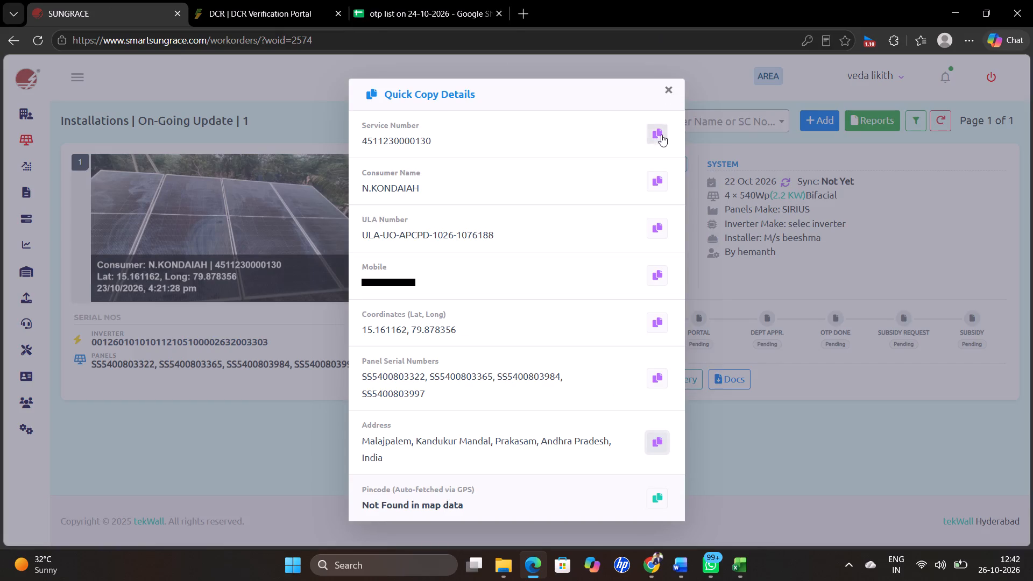
click(661, 134)
click(643, 132)
Confirm the completed B2C DCR for invoice AP/GST/26-27/007-40 on the DCR portal.
click(277, 16)
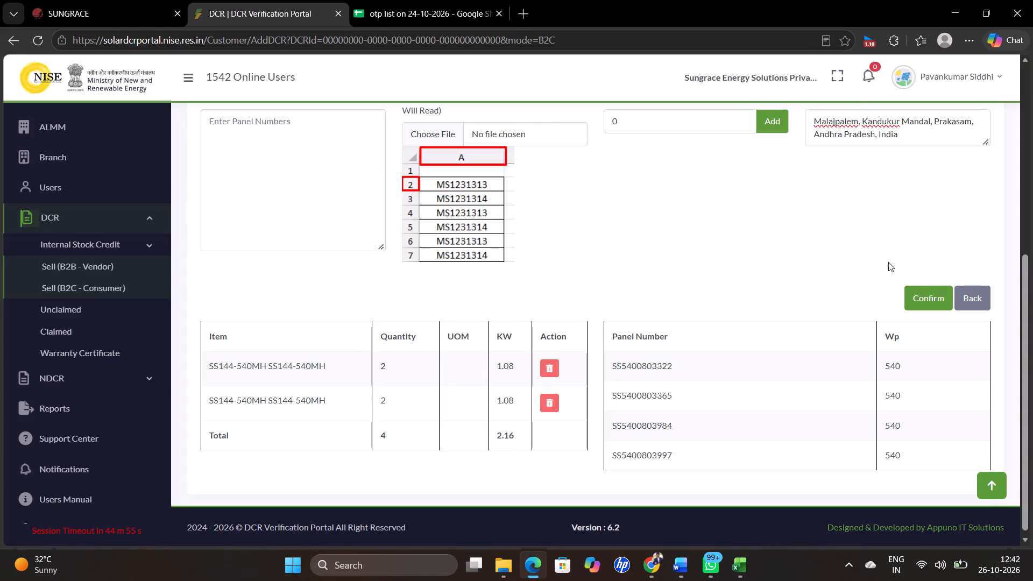
click(927, 295)
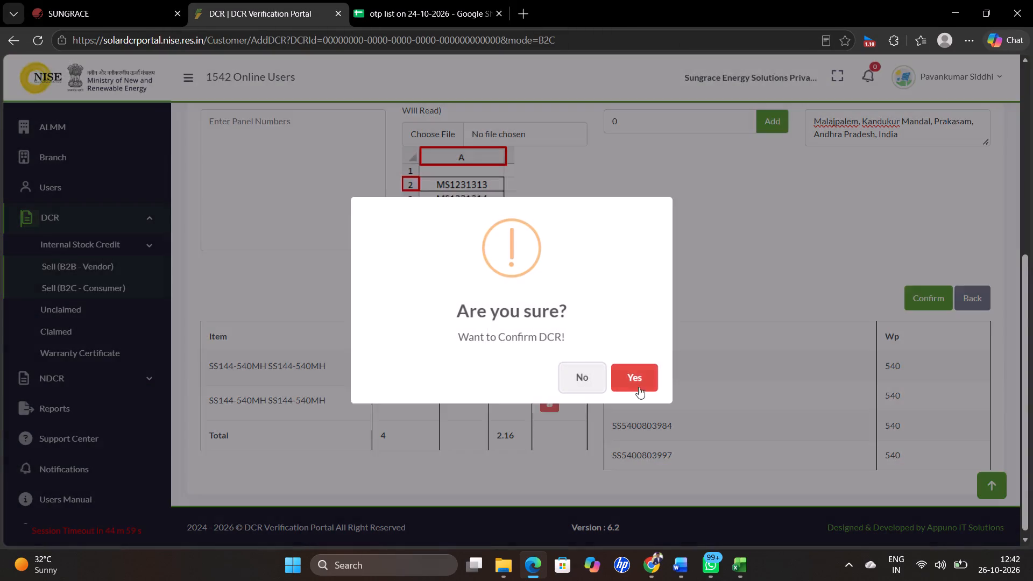
click(639, 386)
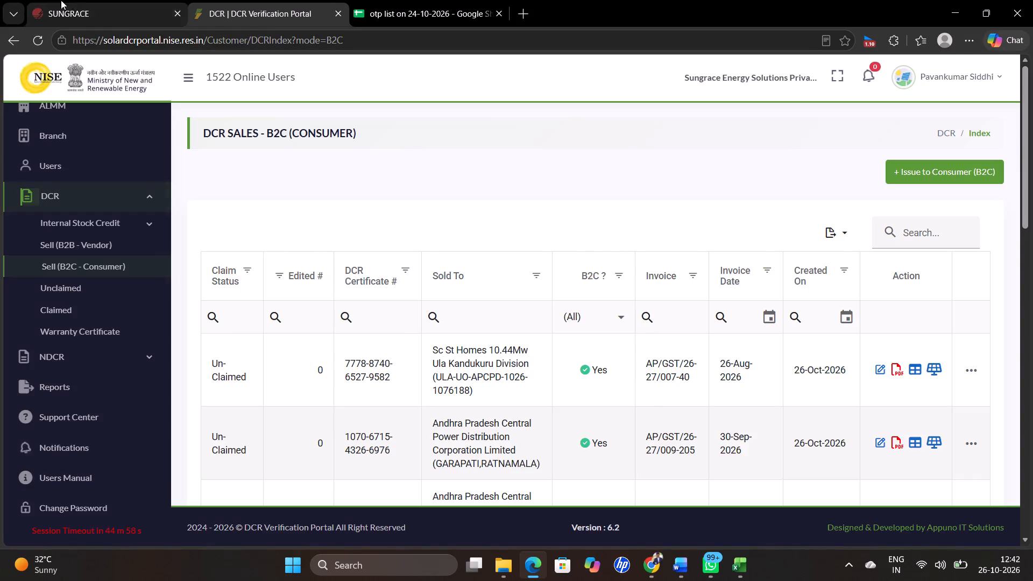
Close the consumer's Quick Copy Details in SUNGRACE.
click(87, 0)
click(669, 89)
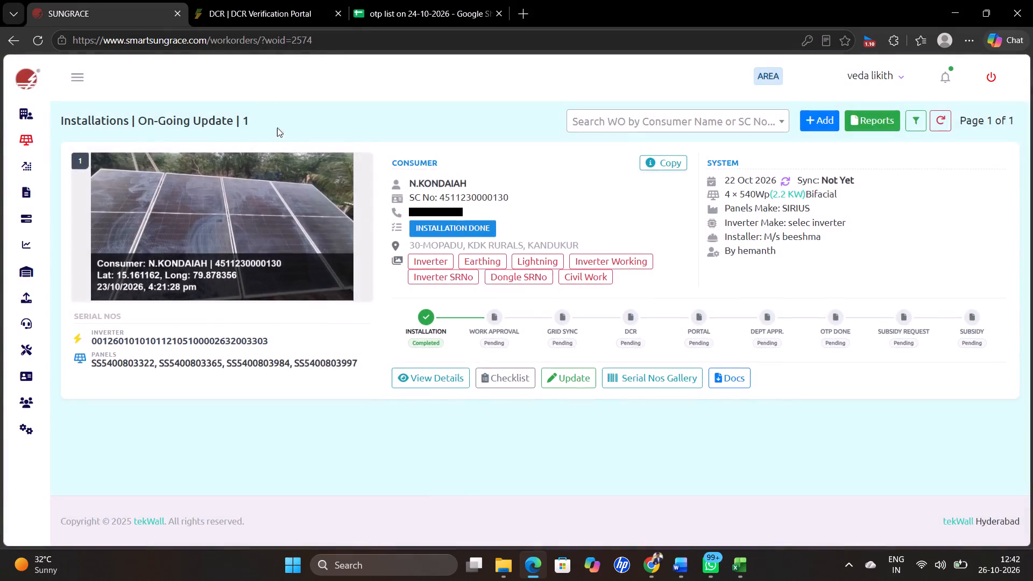
Open the certificate PDF for invoice AP/GST/26-27/007-40 and choose folder 40 inside dcr crf/DCR7 as its save location.
click(246, 5)
click(902, 375)
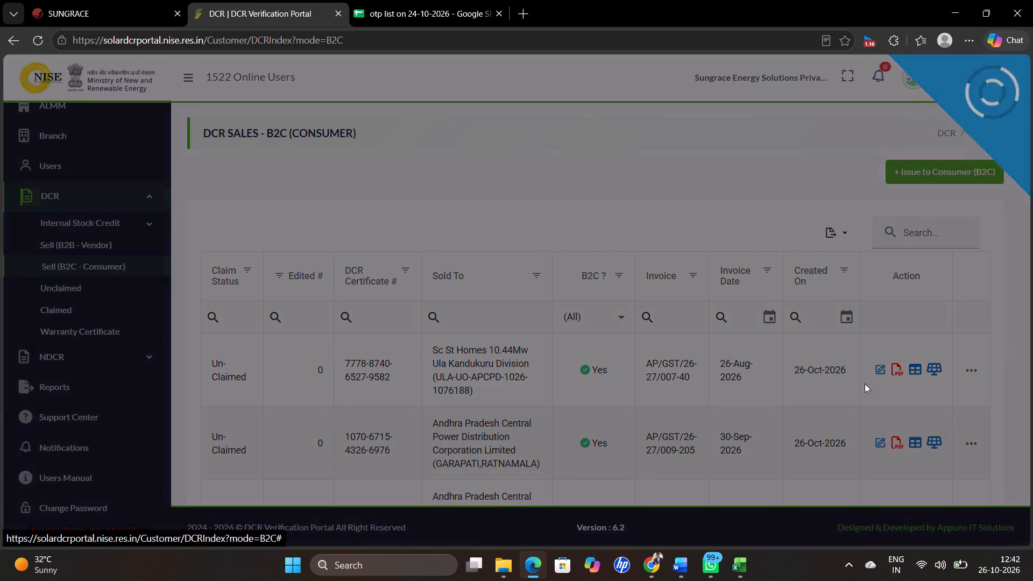
click(834, 145)
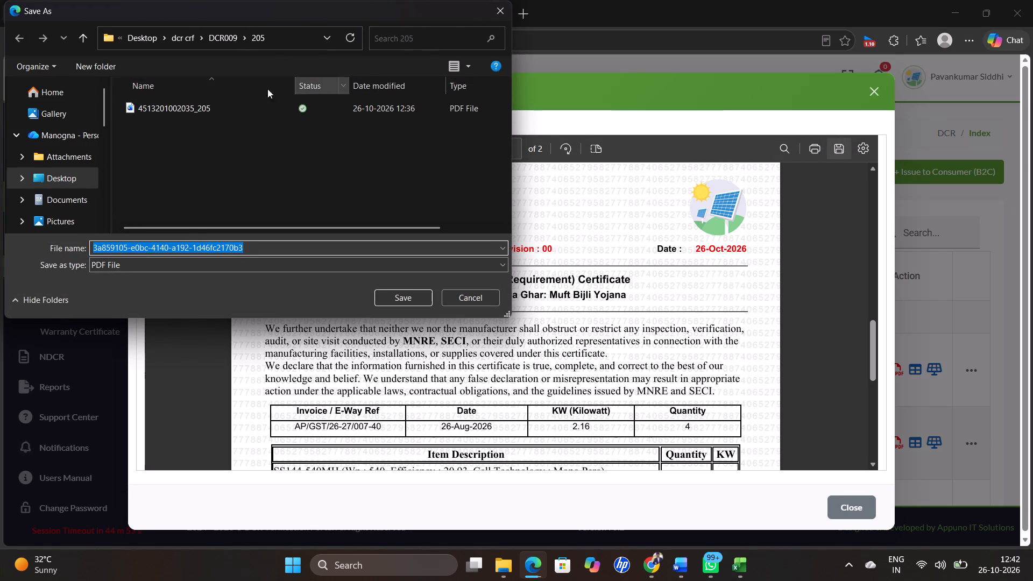
click(200, 35)
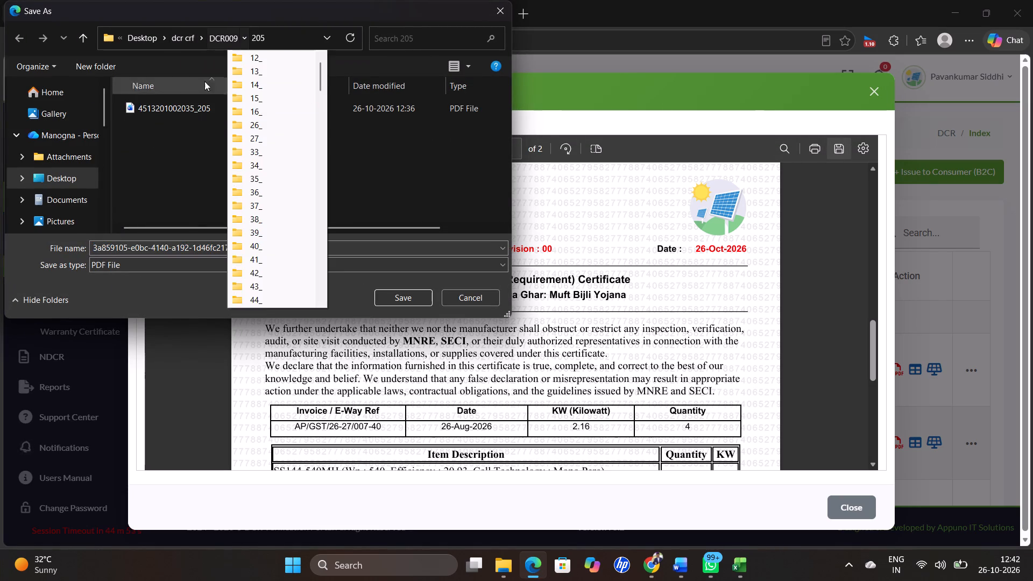
click(214, 123)
scroll(278, 148, down, 8)
scroll(264, 162, up, 8)
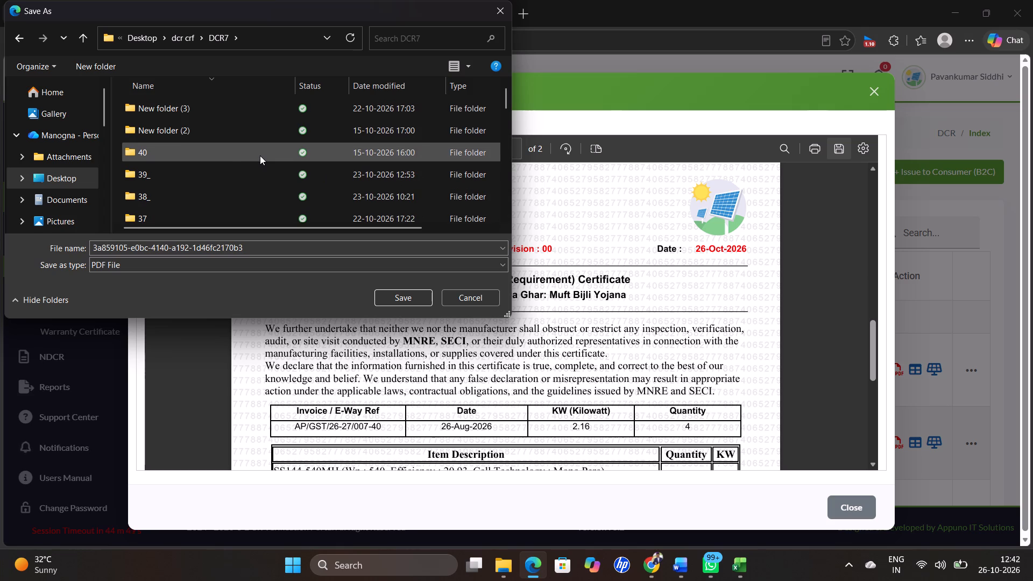
double_click(216, 151)
Save the certificate PDF under the copied service number followed by _40.
drag(279, 238, 281, 247)
click(281, 247)
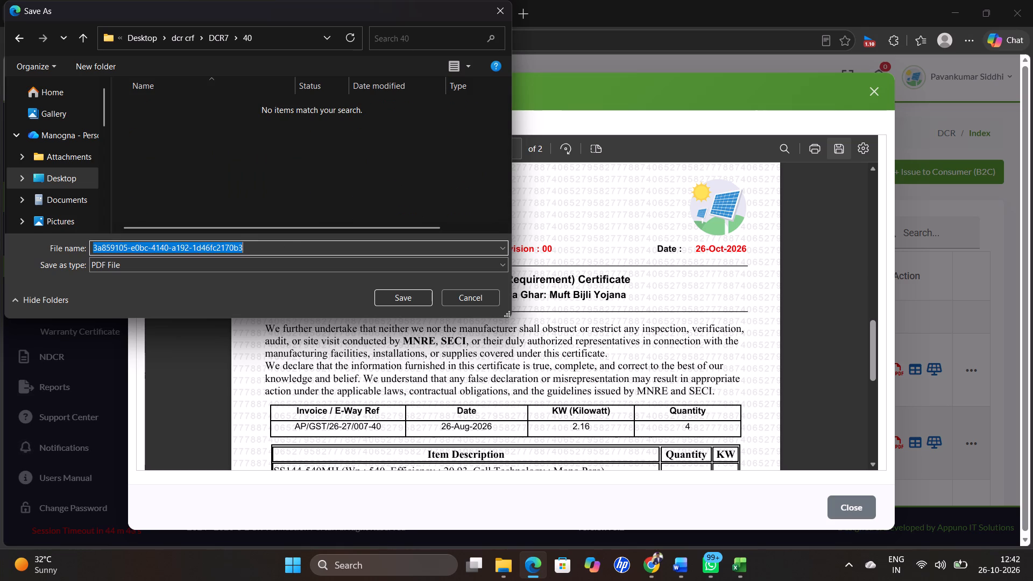
key(BackSpace)
key(ctrl+v)
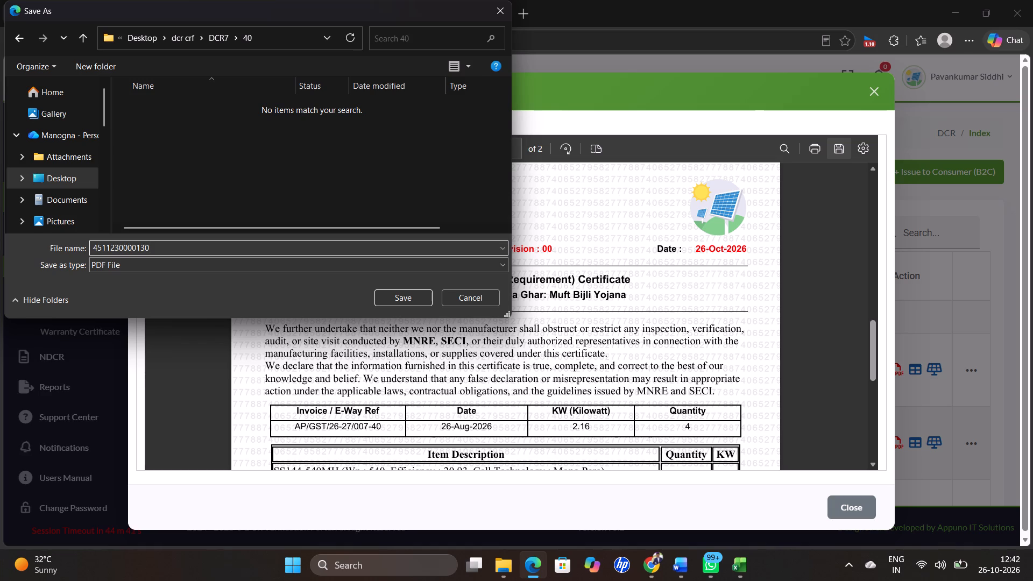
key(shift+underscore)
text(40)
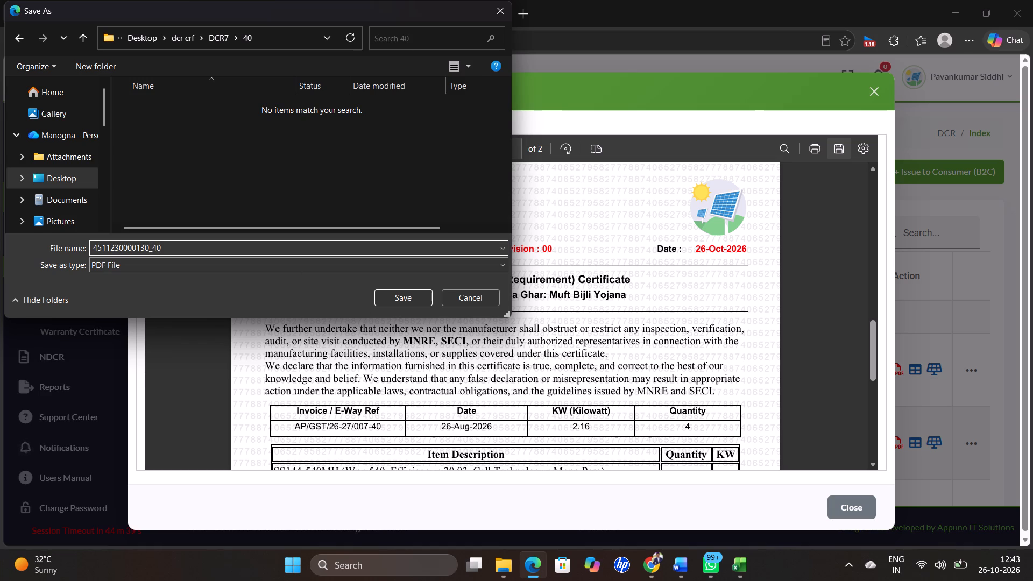
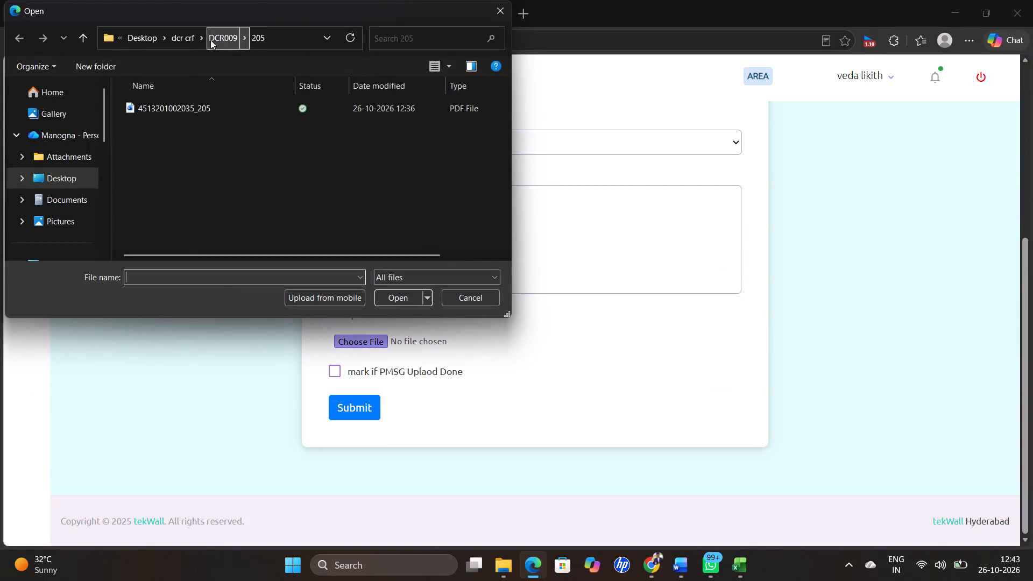
Attach the certificate PDF ending in _40 from dcr crf/DCR7/40 as the DCR upload and submit the work order form.
click(202, 36)
click(227, 120)
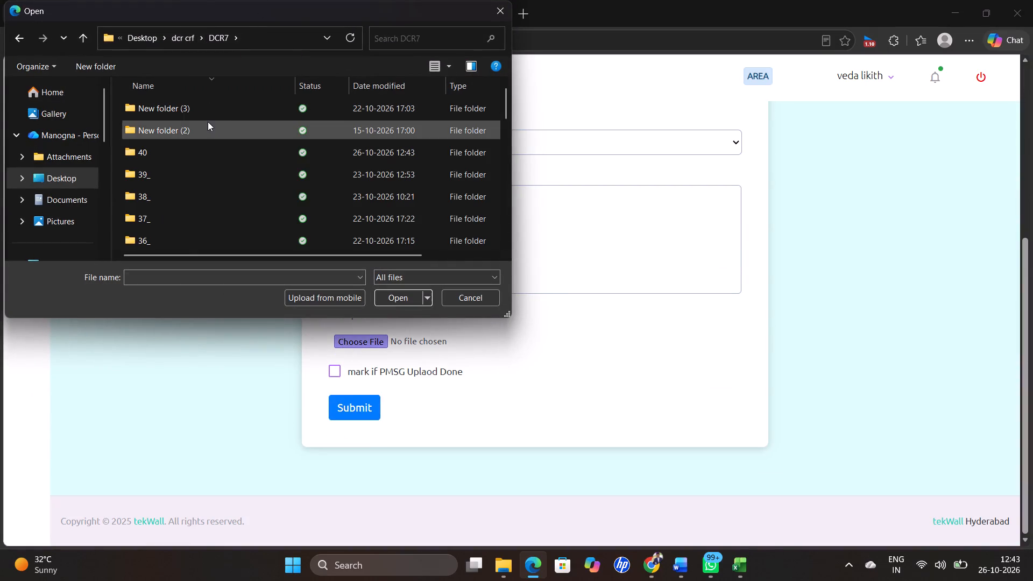
click(197, 153)
double_click(197, 152)
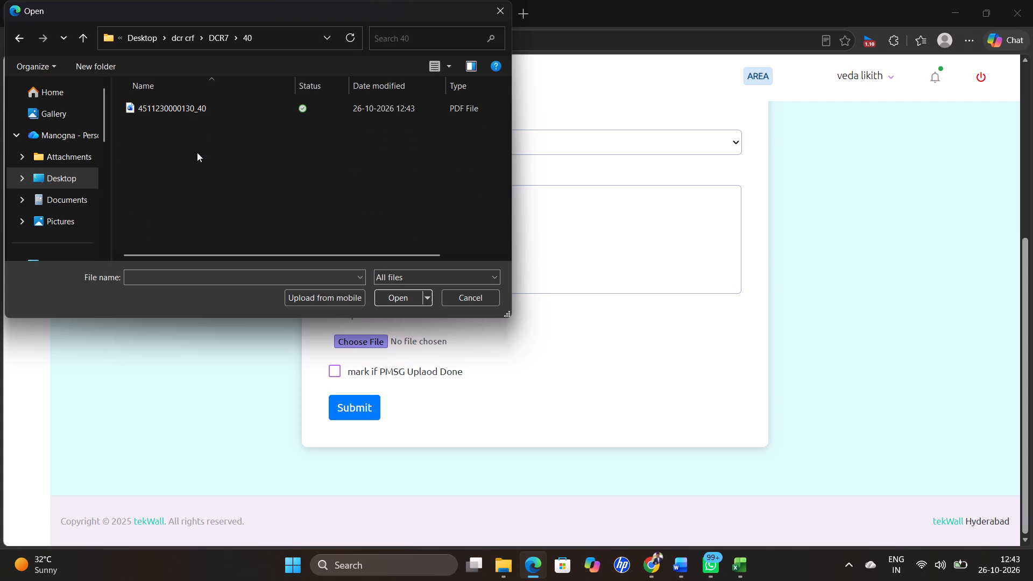
click(206, 112)
click(206, 108)
double_click(226, 115)
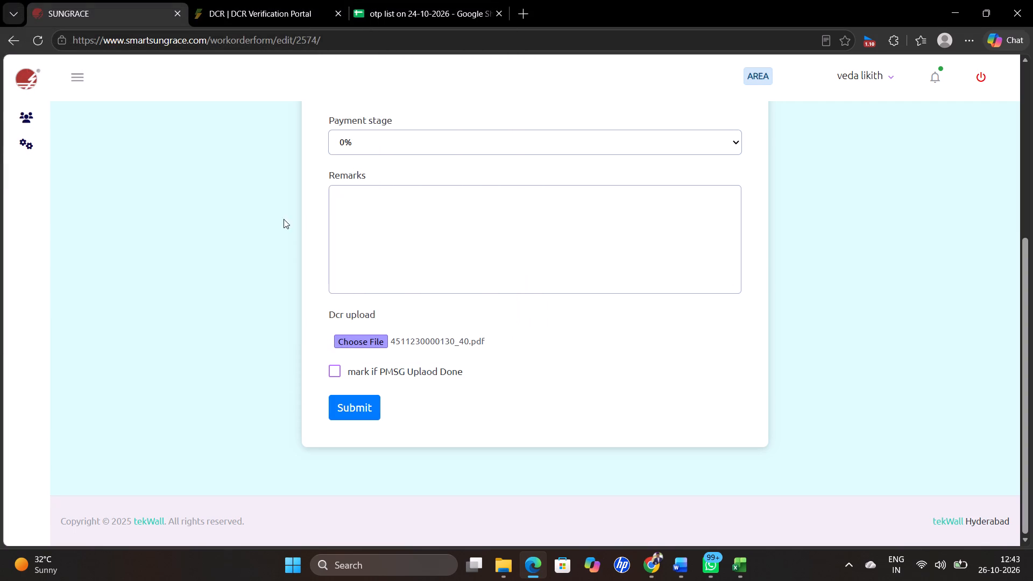
click(361, 407)
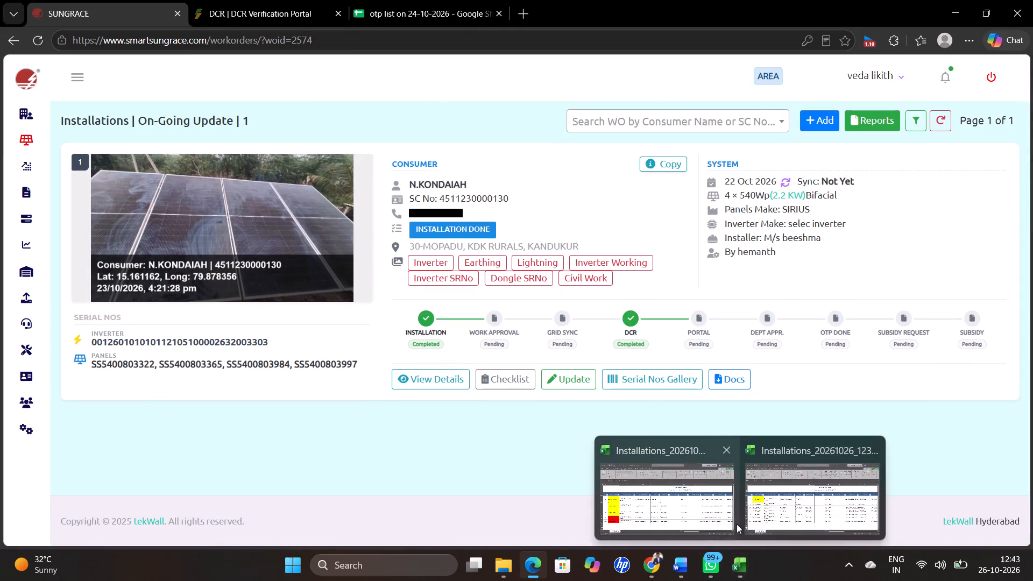
Switch to the Installations_20261026_123000 workbook in Excel.
click(764, 506)
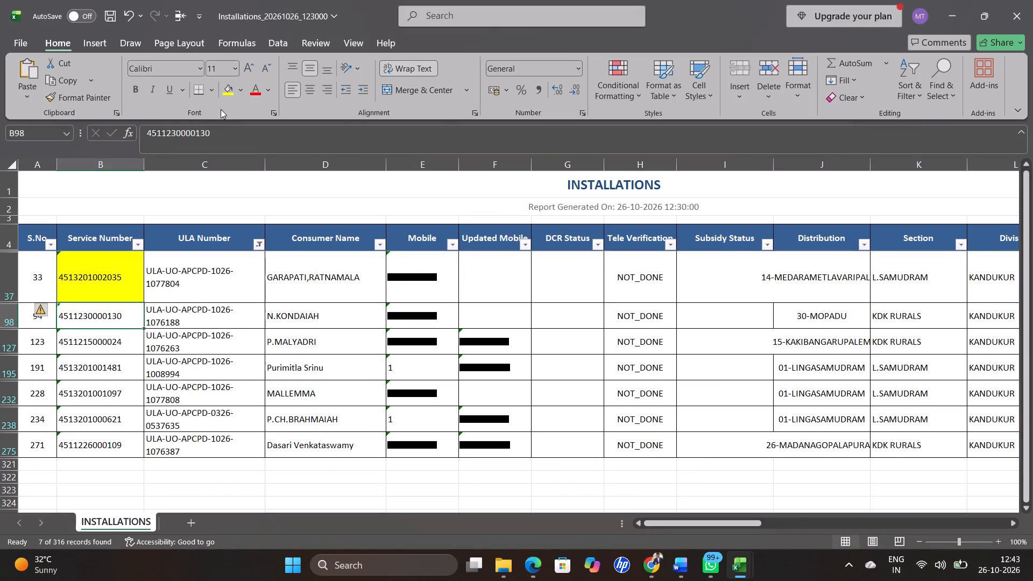
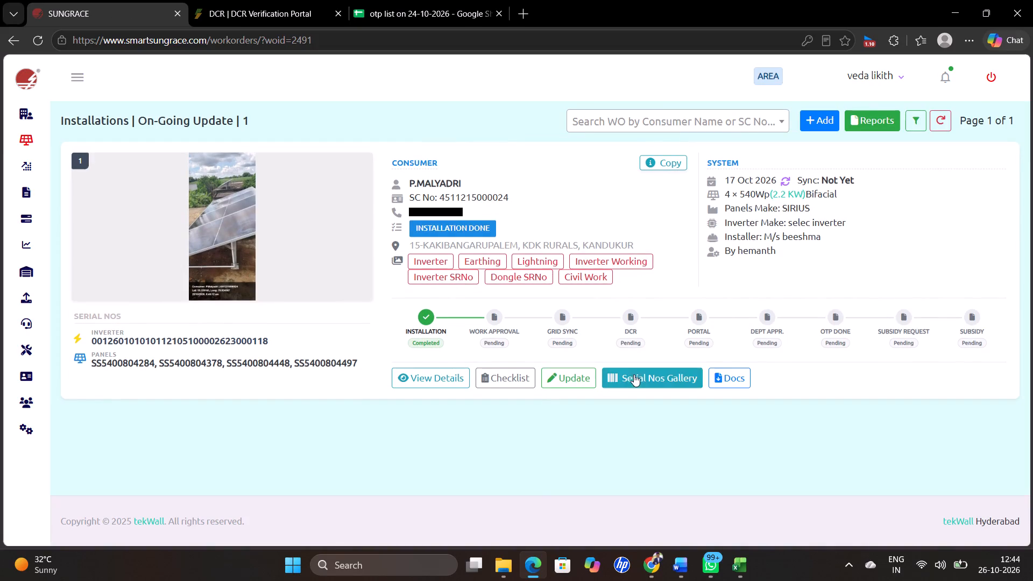
Start a new B2C DCR issue form and fill Consumer Application Number with the ULA number copied from the SUNGRACE work order.
click(665, 166)
click(659, 240)
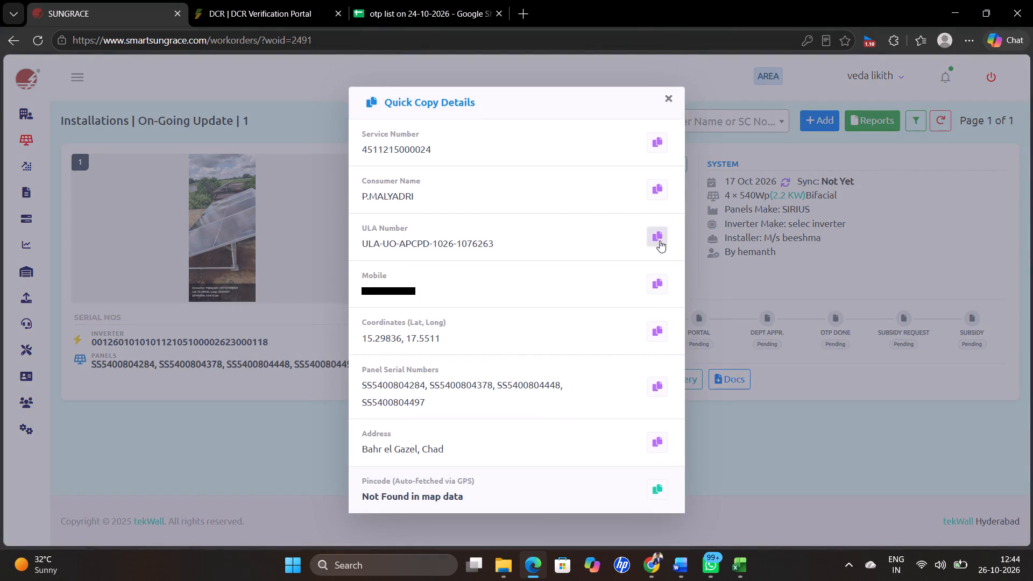
click(641, 141)
click(244, 17)
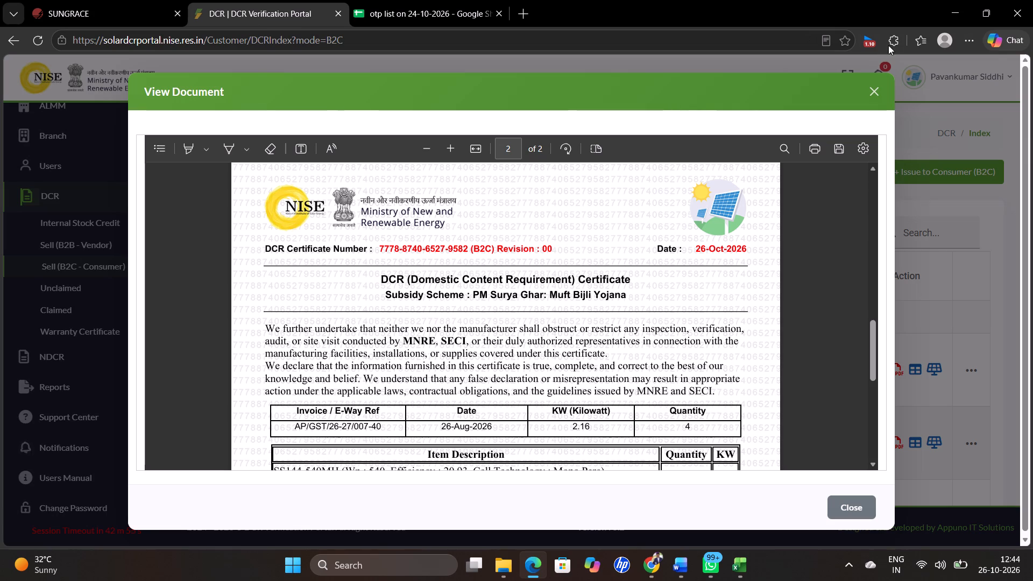
click(875, 83)
click(945, 174)
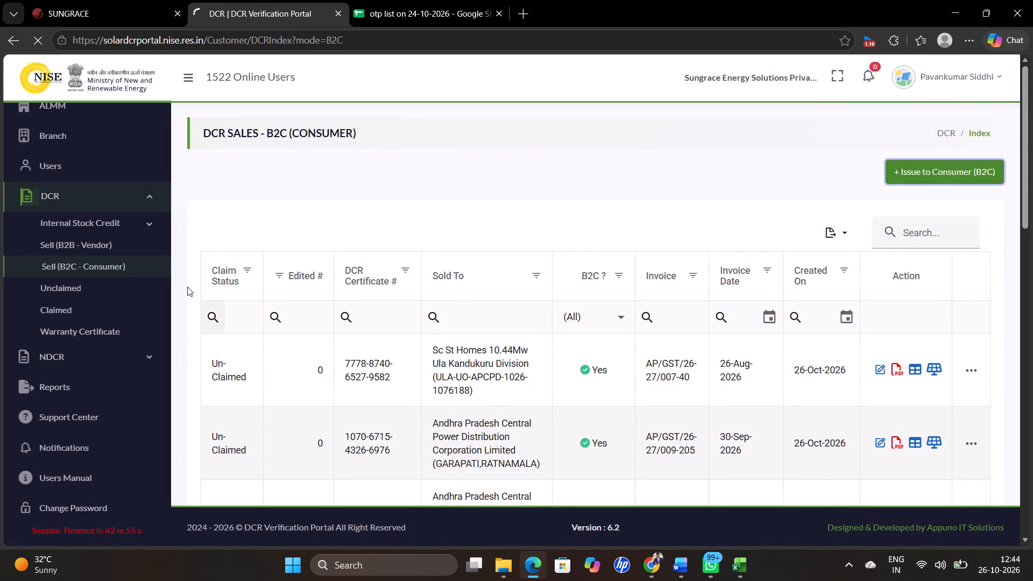
click(488, 261)
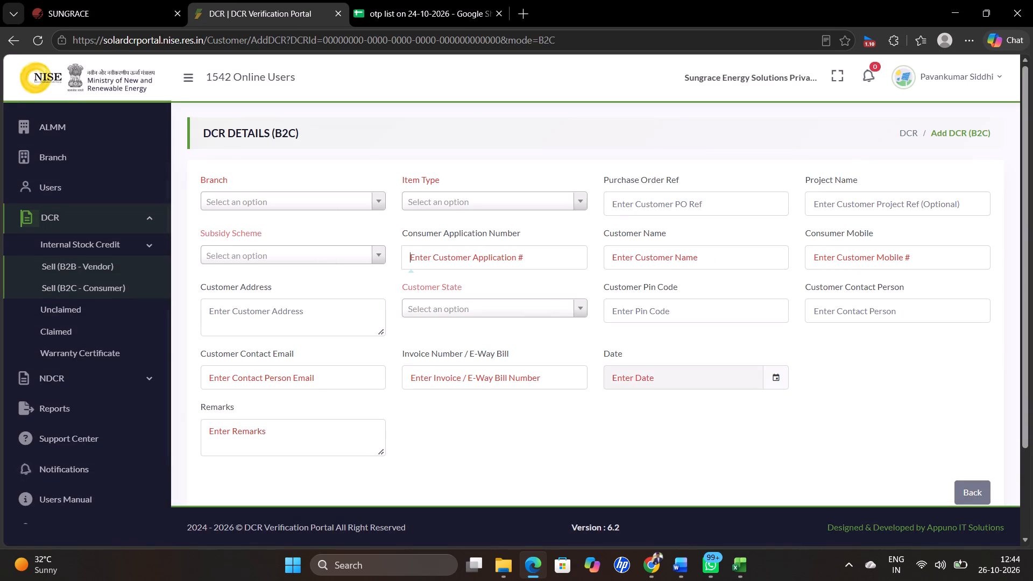
key(ctrl+v)
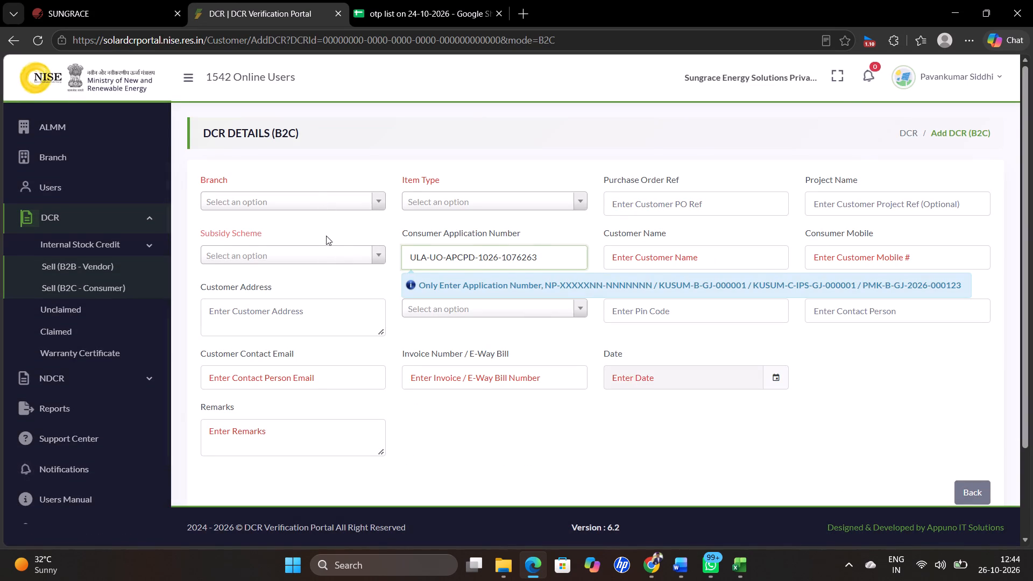
Select the Andhra Pradesh branch, item type Solar Panels, scheme PM Surya Ghar: Muft Bijli Yojana and customer state Andhra Pradesh (37).
click(320, 194)
click(287, 267)
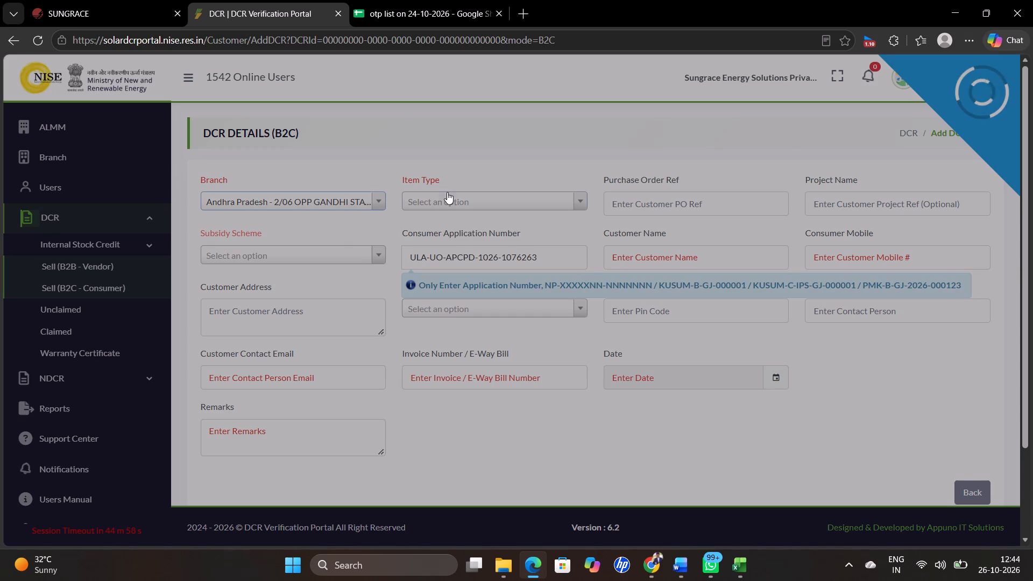
click(447, 192)
click(440, 245)
click(326, 255)
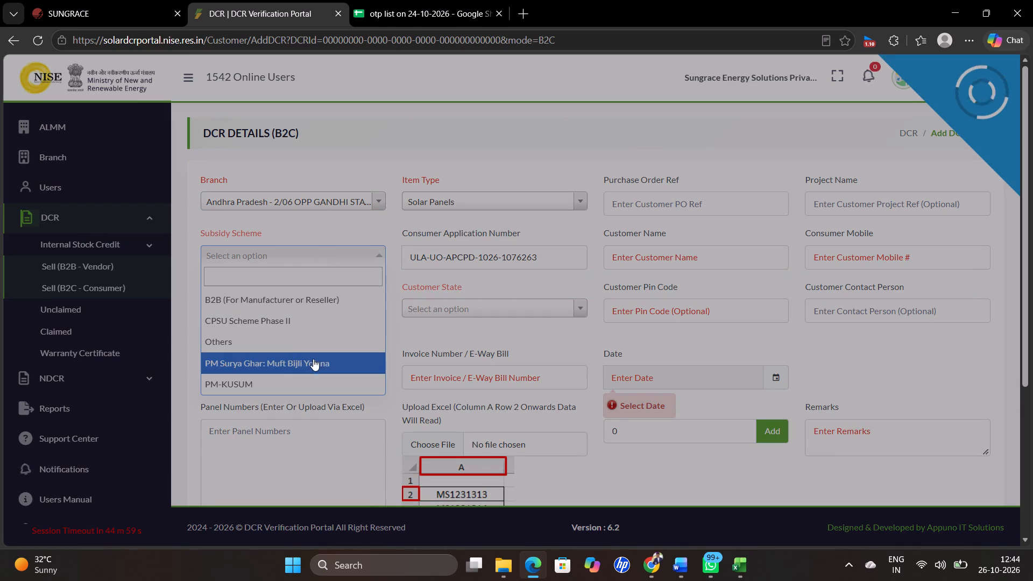
click(313, 359)
click(305, 339)
click(557, 339)
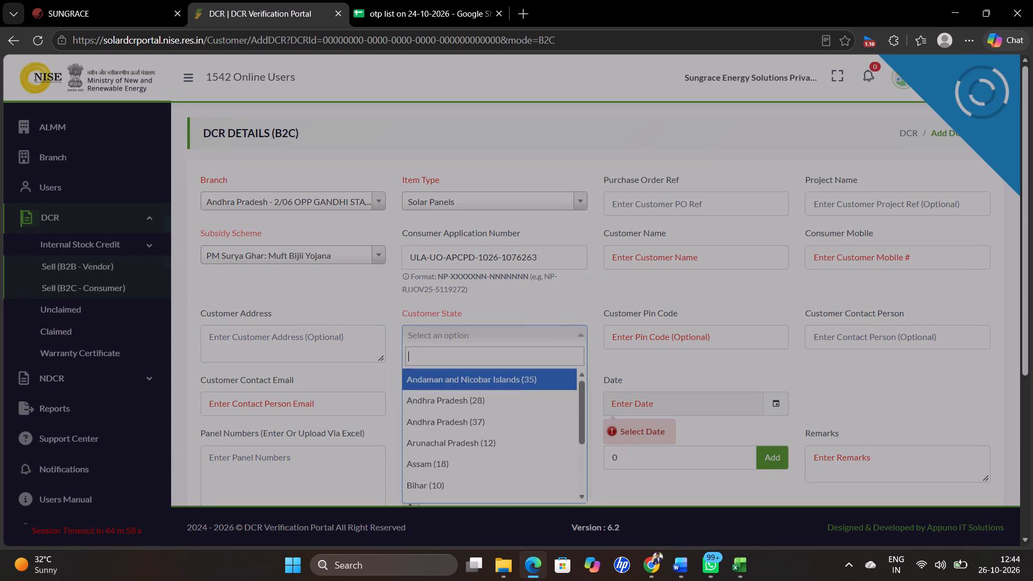
drag(507, 409, 504, 422)
click(568, 327)
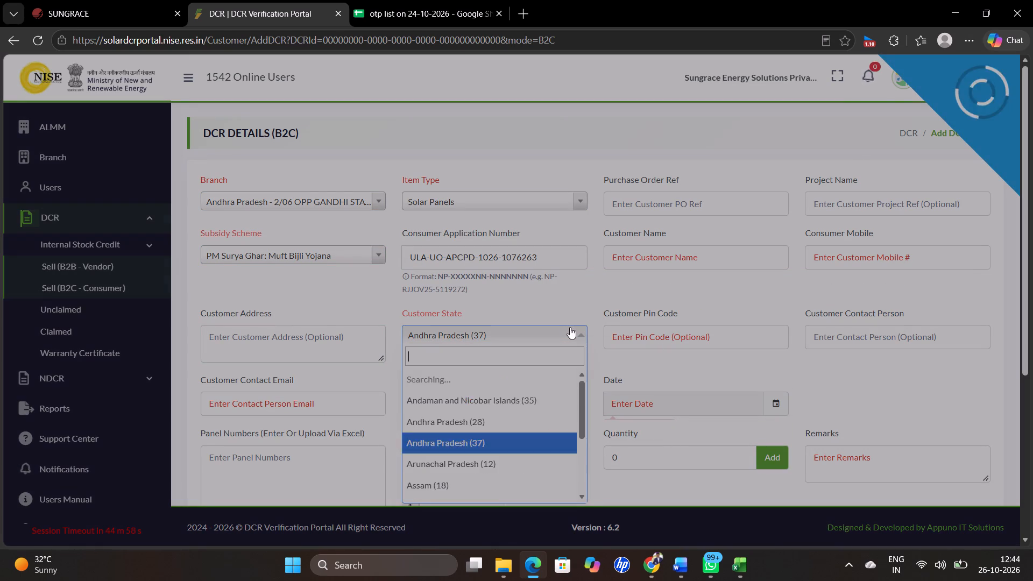
click(531, 416)
click(711, 327)
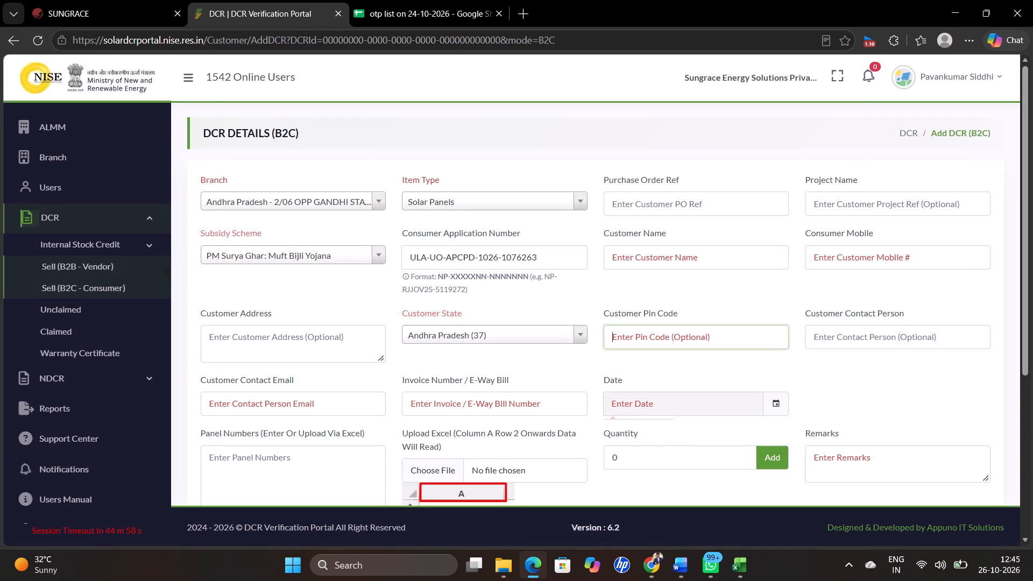
Copy the four panel serial numbers from the SUNGRACE work order's Quick Copy Details into the form's Panel Numbers.
click(119, 4)
click(643, 386)
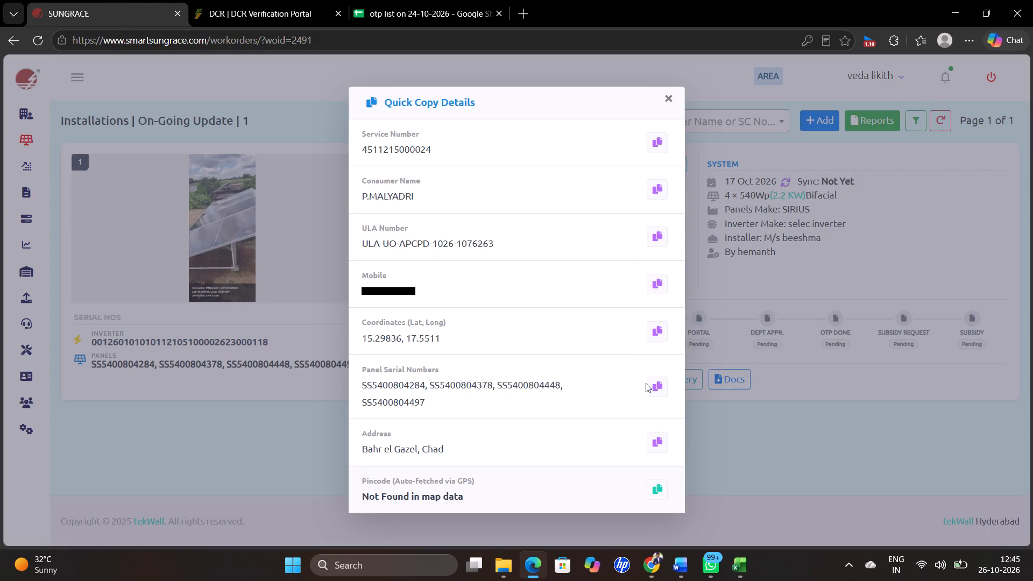
click(649, 382)
click(644, 147)
click(269, 9)
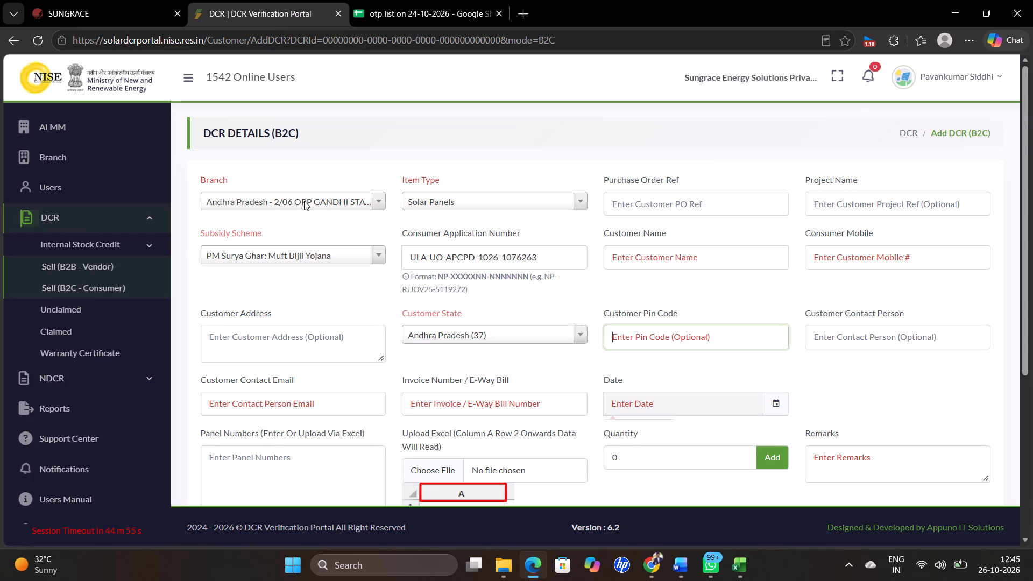
click(271, 466)
key(ctrl+v)
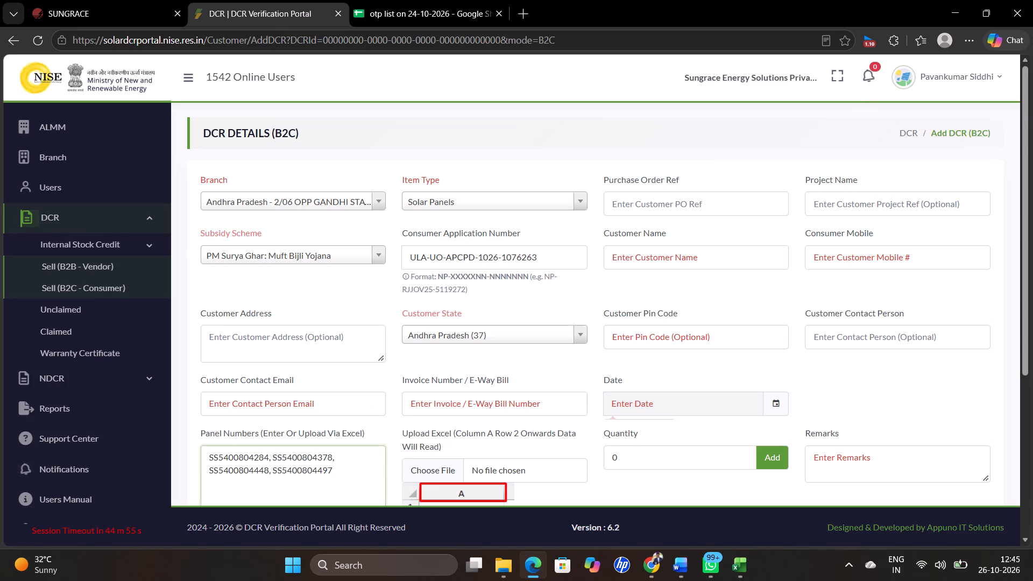
Separate the pasted panel serial numbers onto their own lines, replacing the commas with line breaks.
click(274, 459)
key(Left)
key(BackSpace)
key(Return)
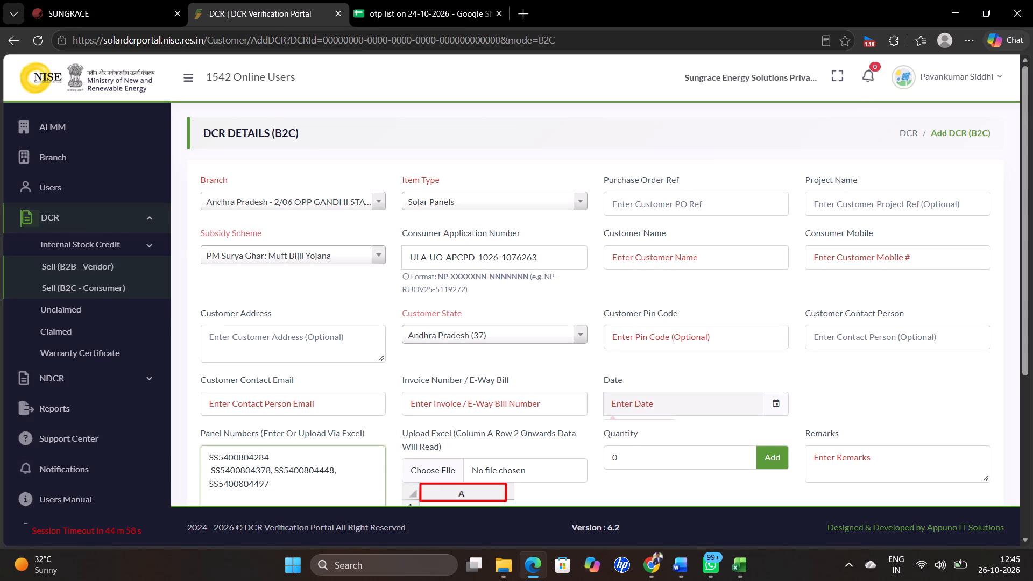
click(270, 471)
key(Right)
key(BackSpace)
key(Return)
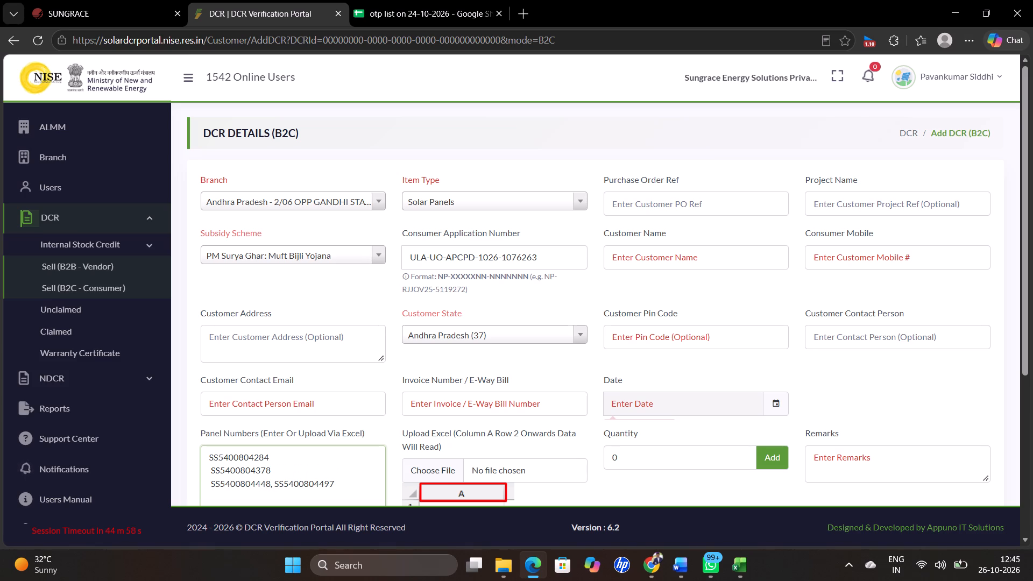
click(272, 486)
key(BackSpace)
key(Return)
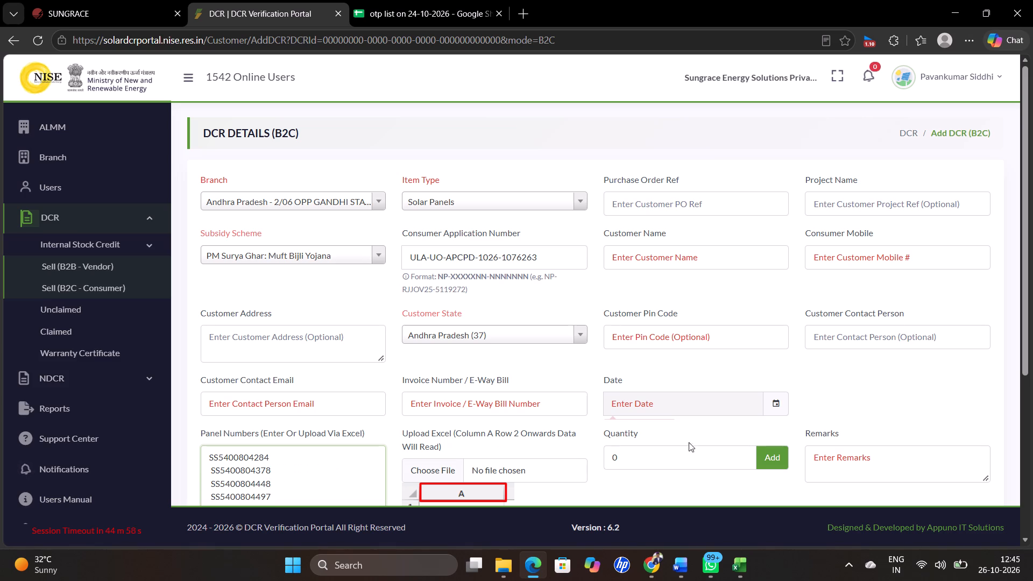
Set the panel Quantity to 4.
click(690, 448)
key(BackSpace)
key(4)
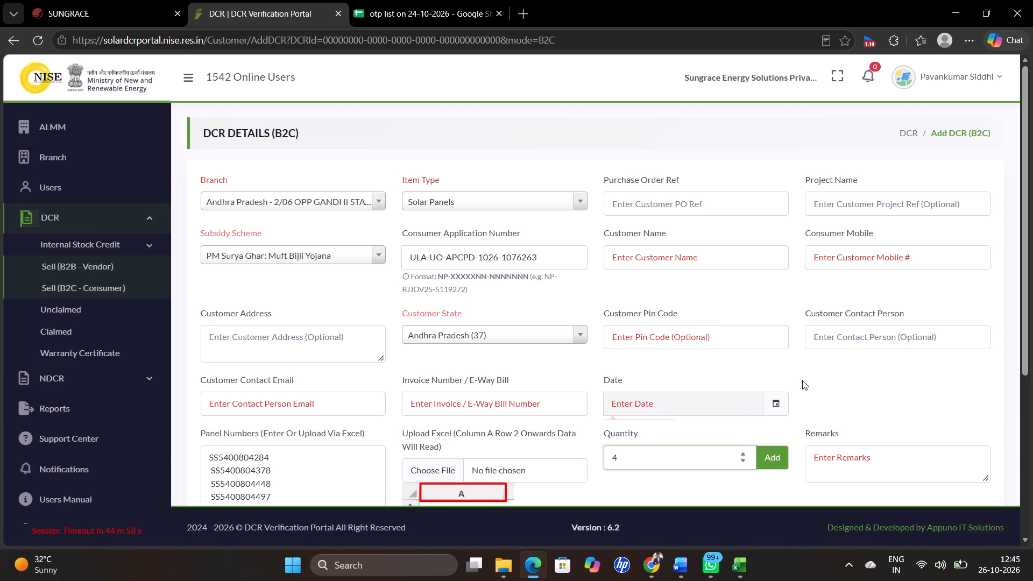
Choose 12 August 2026 as the DCR form's Date.
click(747, 403)
double_click(623, 240)
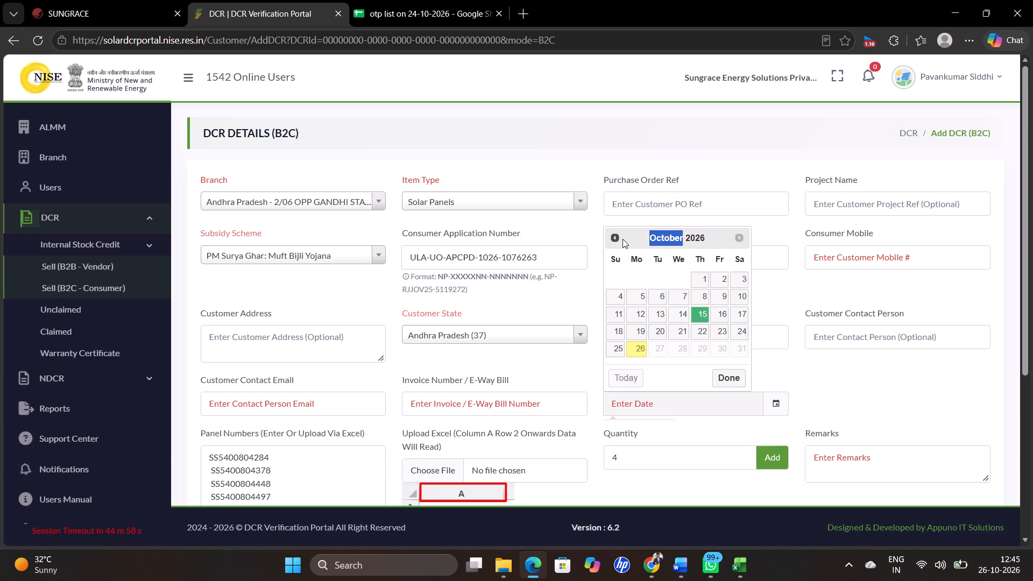
double_click(619, 239)
click(686, 310)
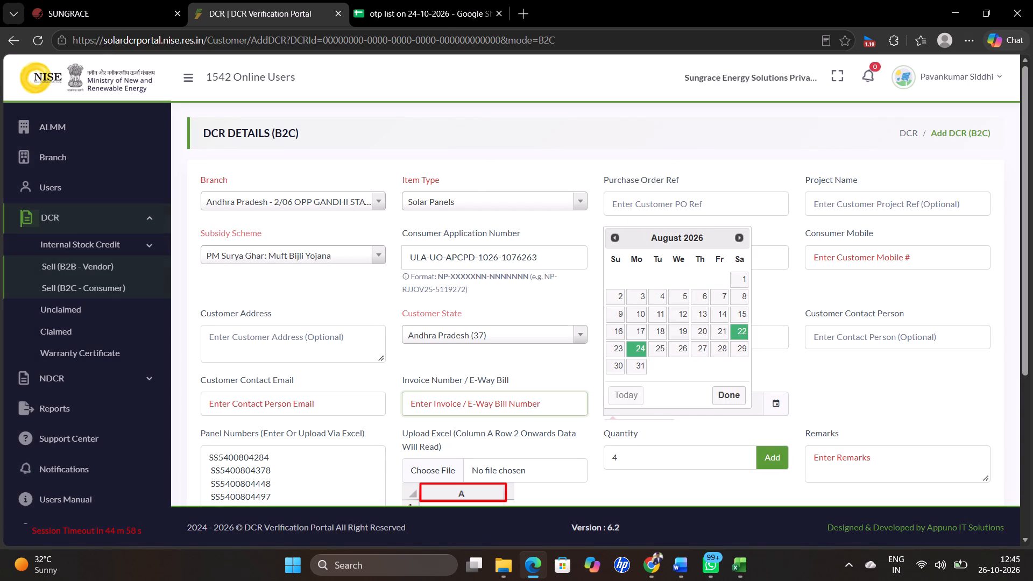
click(680, 315)
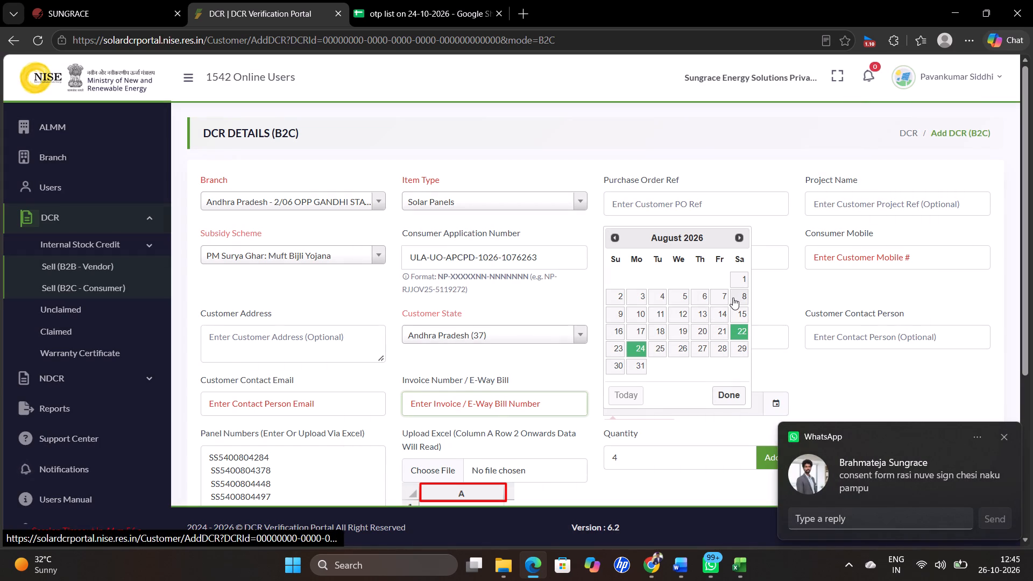
double_click(680, 317)
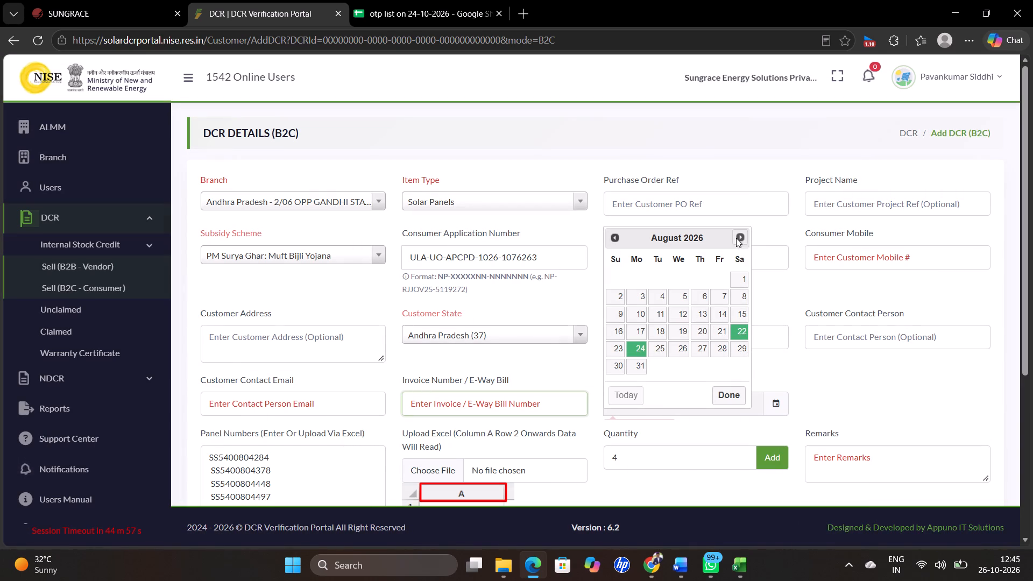
click(826, 328)
click(837, 378)
click(733, 395)
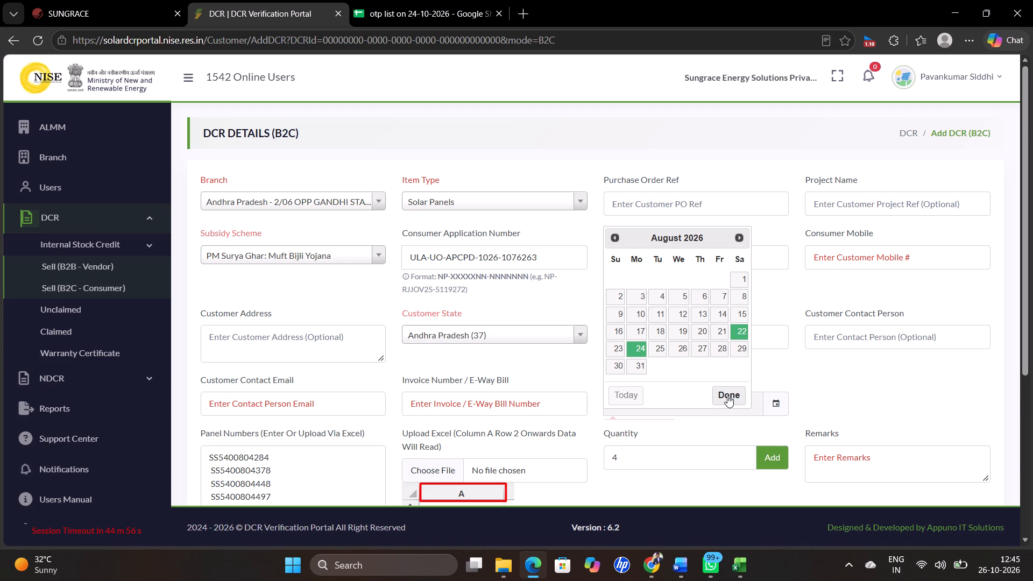
click(569, 267)
click(590, 327)
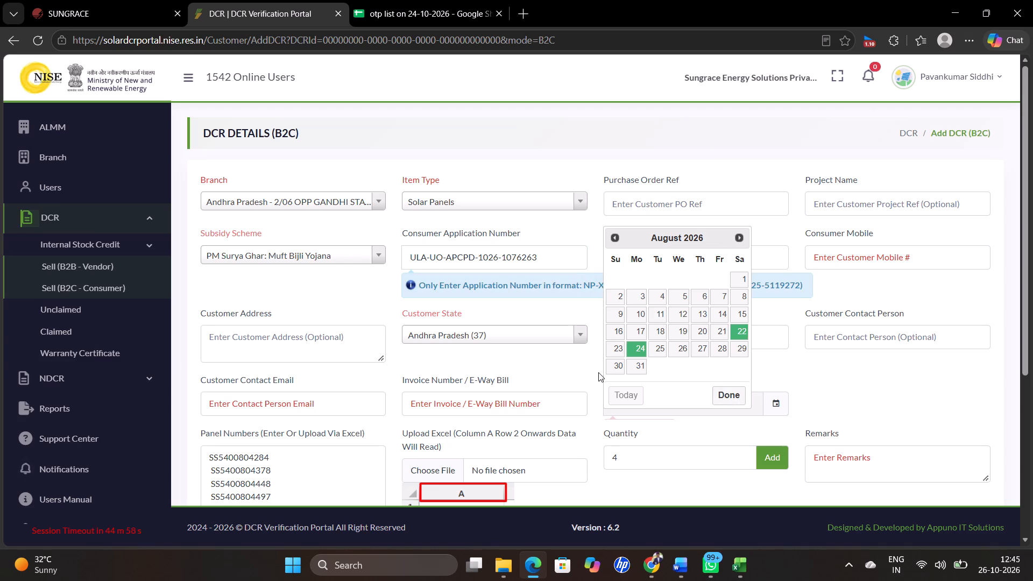
click(688, 317)
click(680, 311)
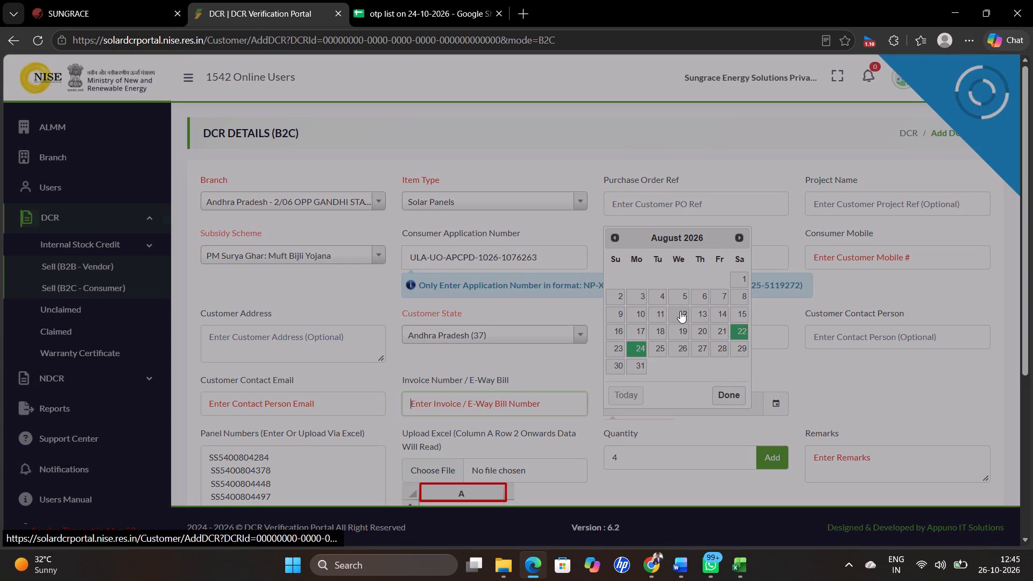
click(680, 313)
click(730, 391)
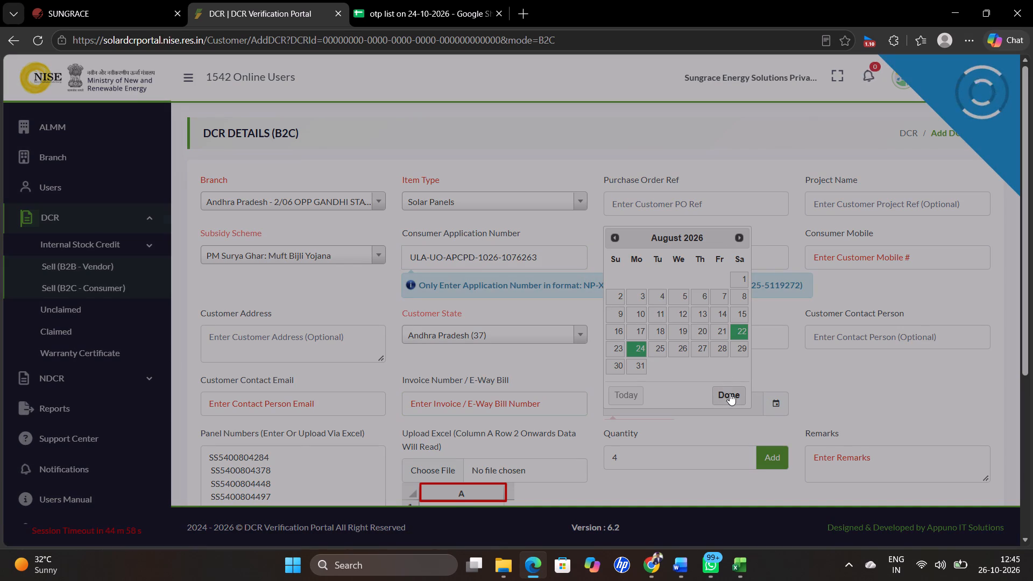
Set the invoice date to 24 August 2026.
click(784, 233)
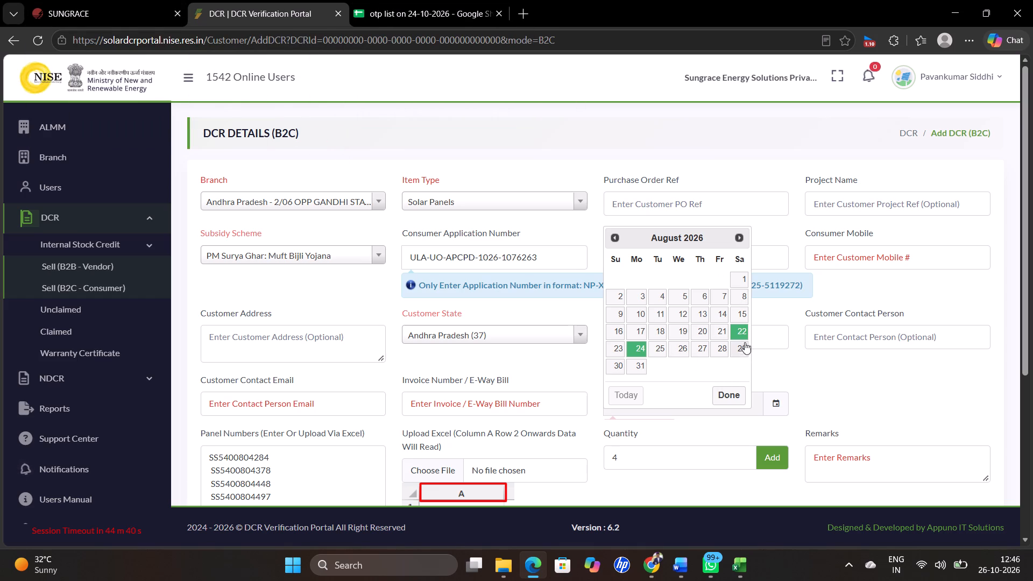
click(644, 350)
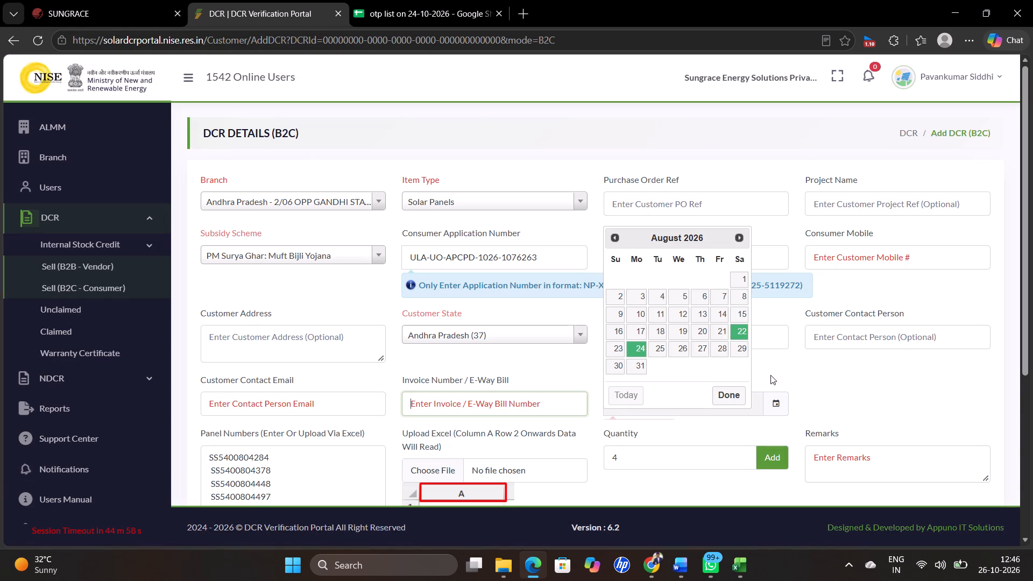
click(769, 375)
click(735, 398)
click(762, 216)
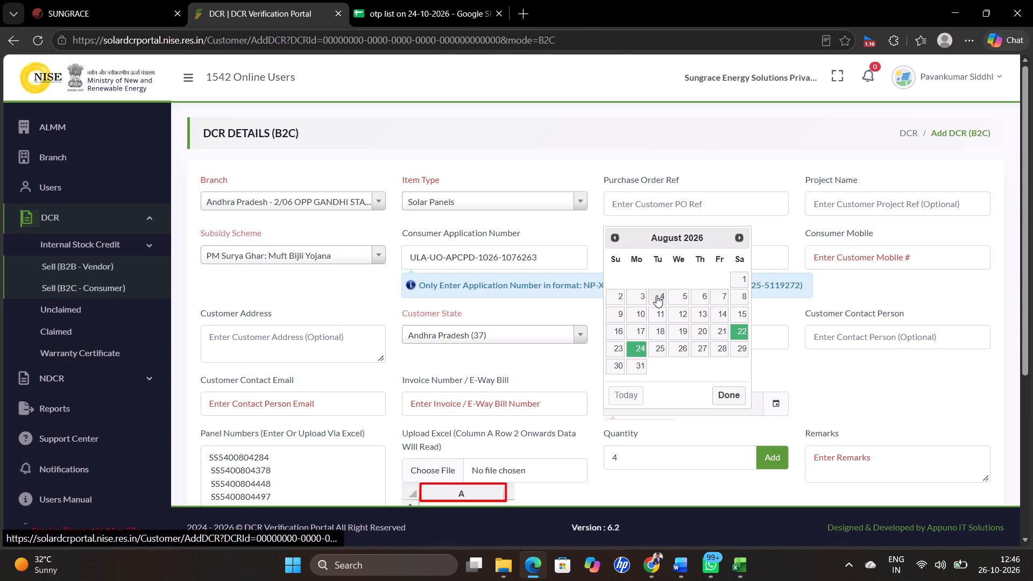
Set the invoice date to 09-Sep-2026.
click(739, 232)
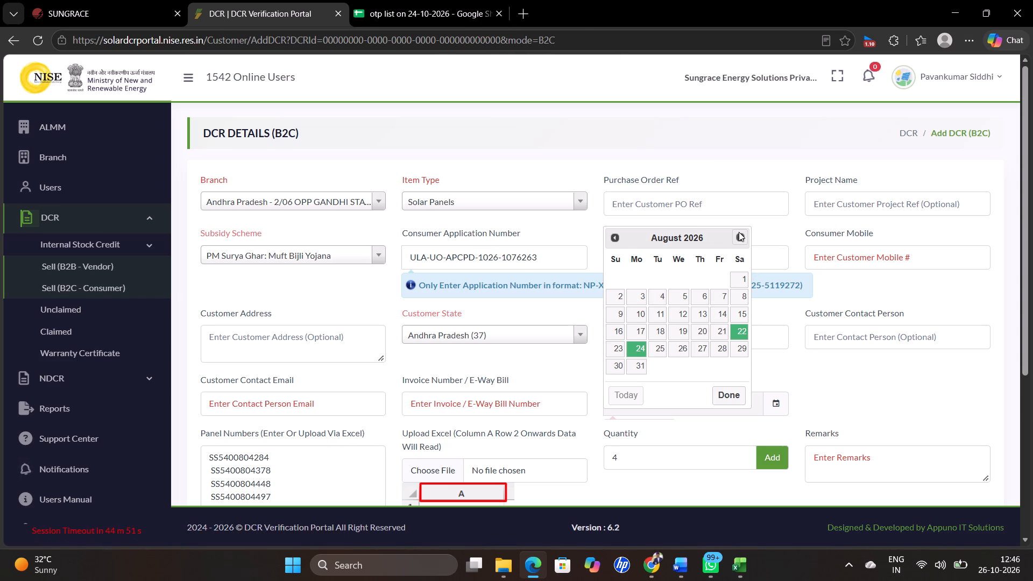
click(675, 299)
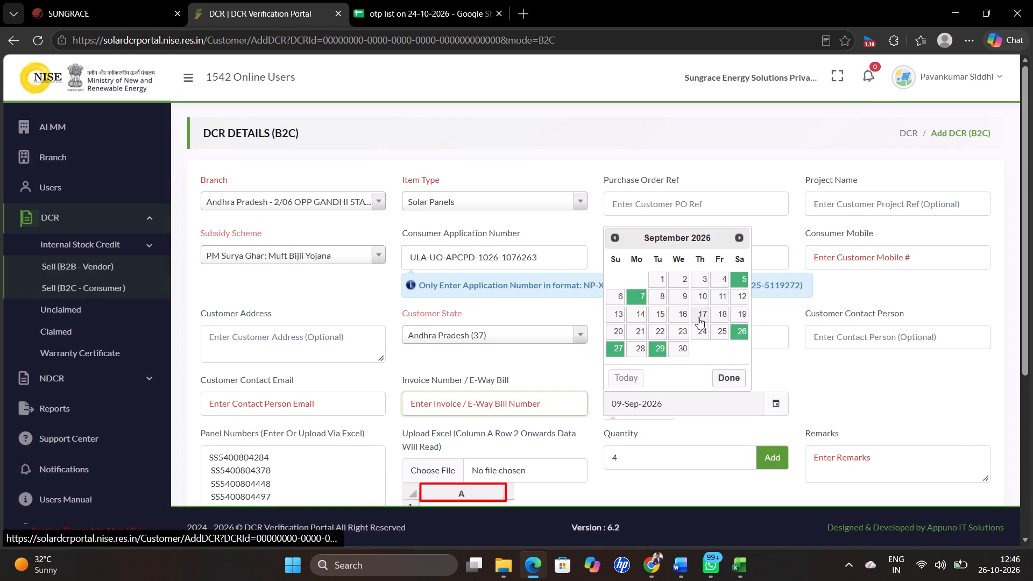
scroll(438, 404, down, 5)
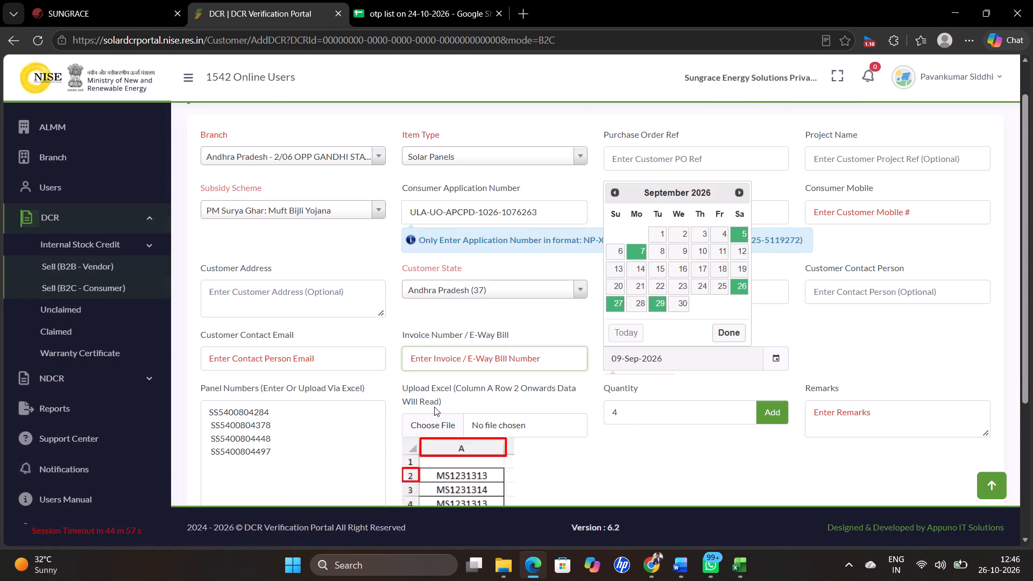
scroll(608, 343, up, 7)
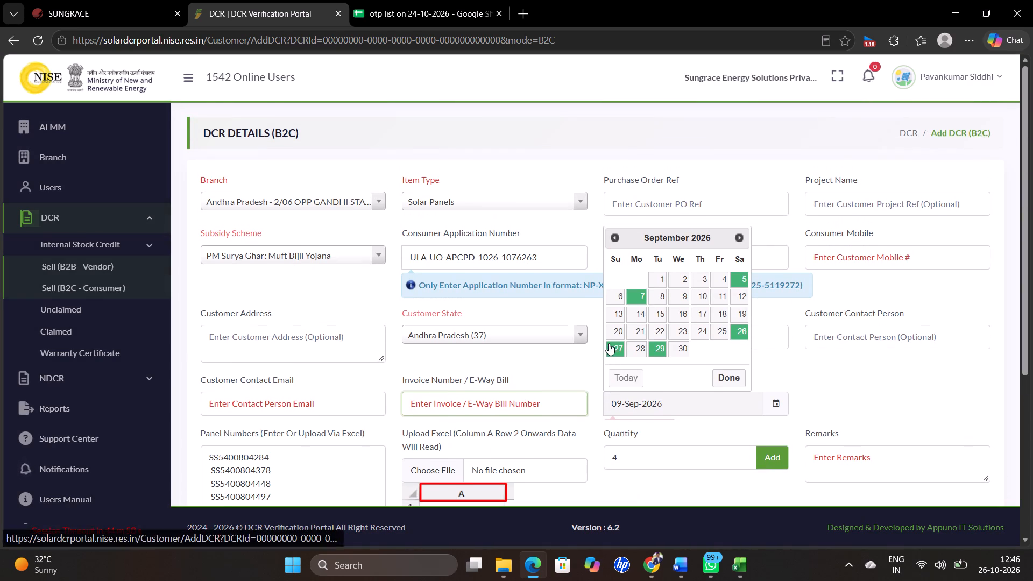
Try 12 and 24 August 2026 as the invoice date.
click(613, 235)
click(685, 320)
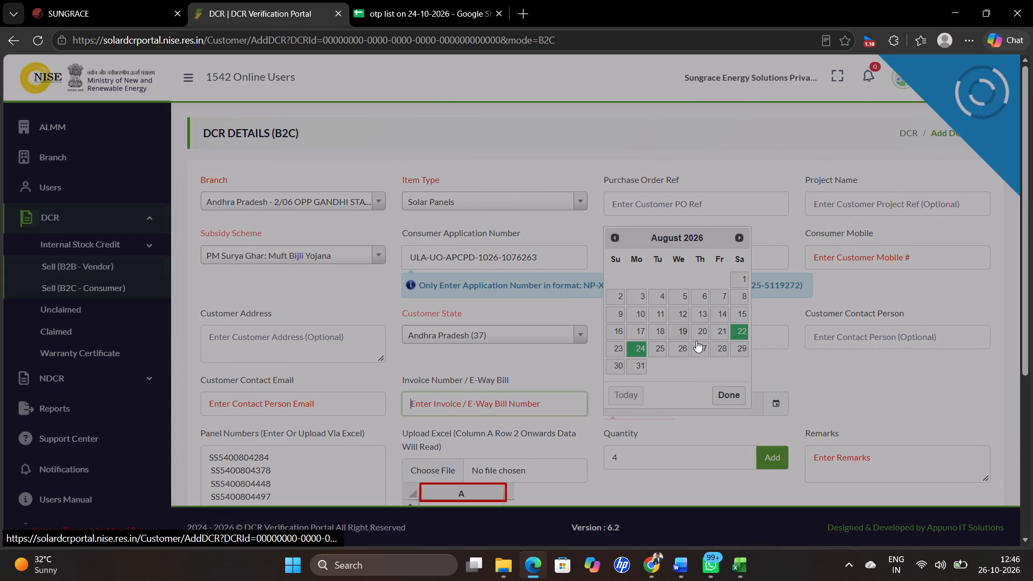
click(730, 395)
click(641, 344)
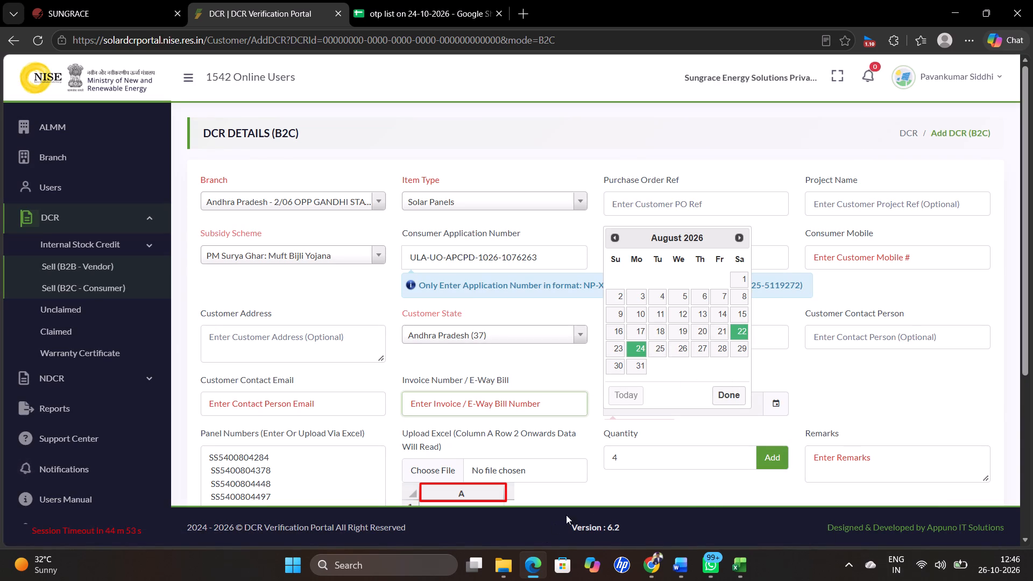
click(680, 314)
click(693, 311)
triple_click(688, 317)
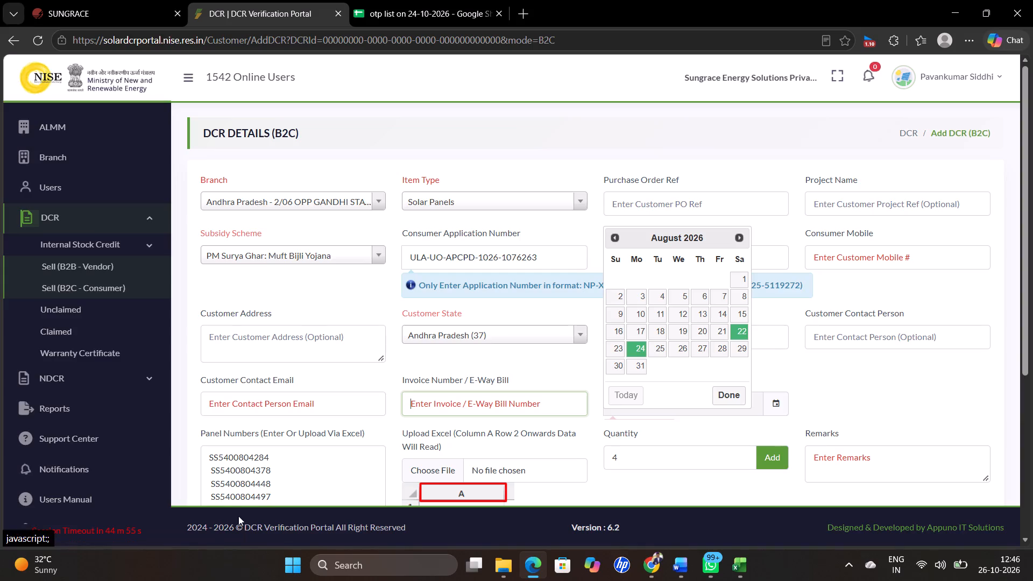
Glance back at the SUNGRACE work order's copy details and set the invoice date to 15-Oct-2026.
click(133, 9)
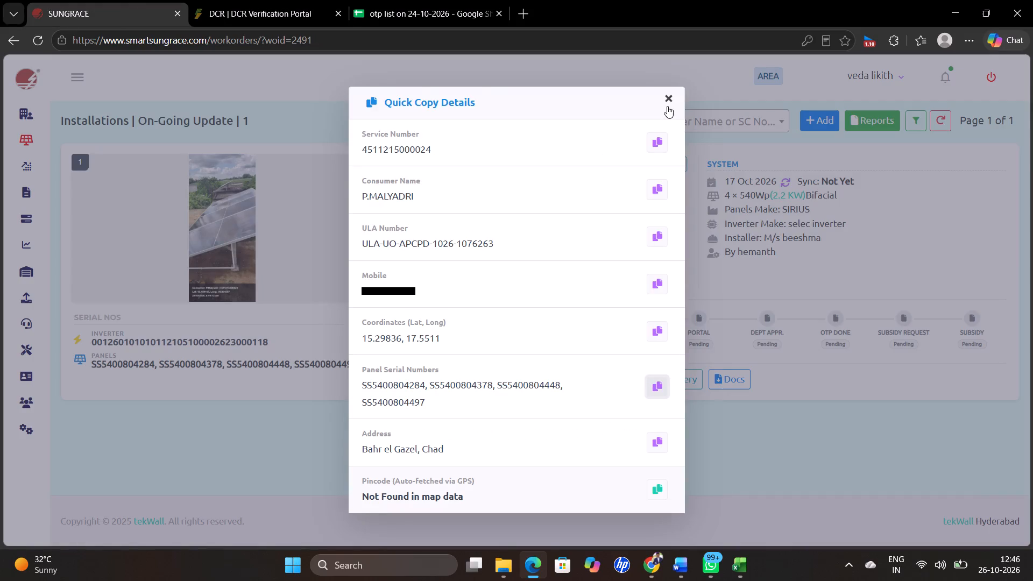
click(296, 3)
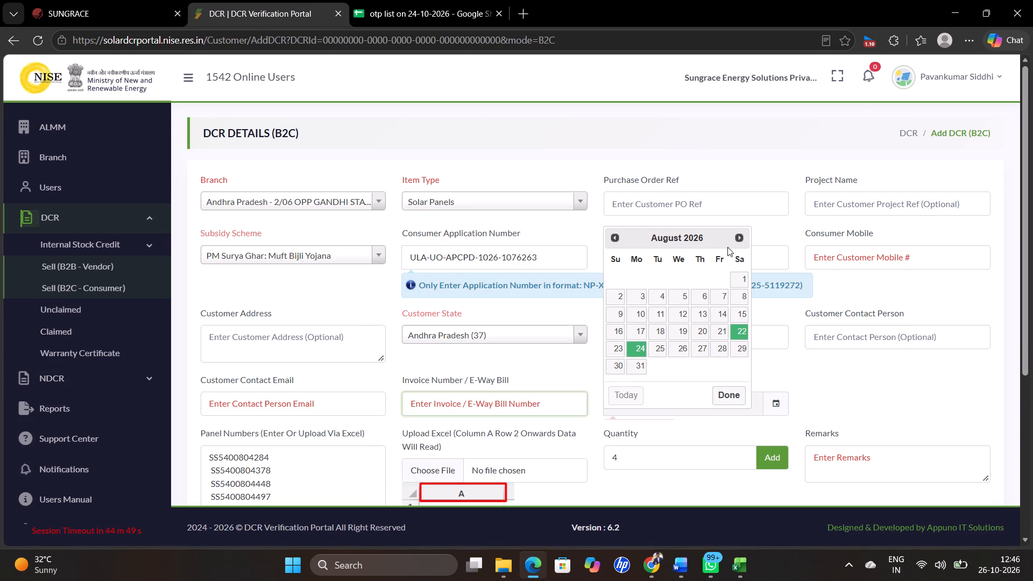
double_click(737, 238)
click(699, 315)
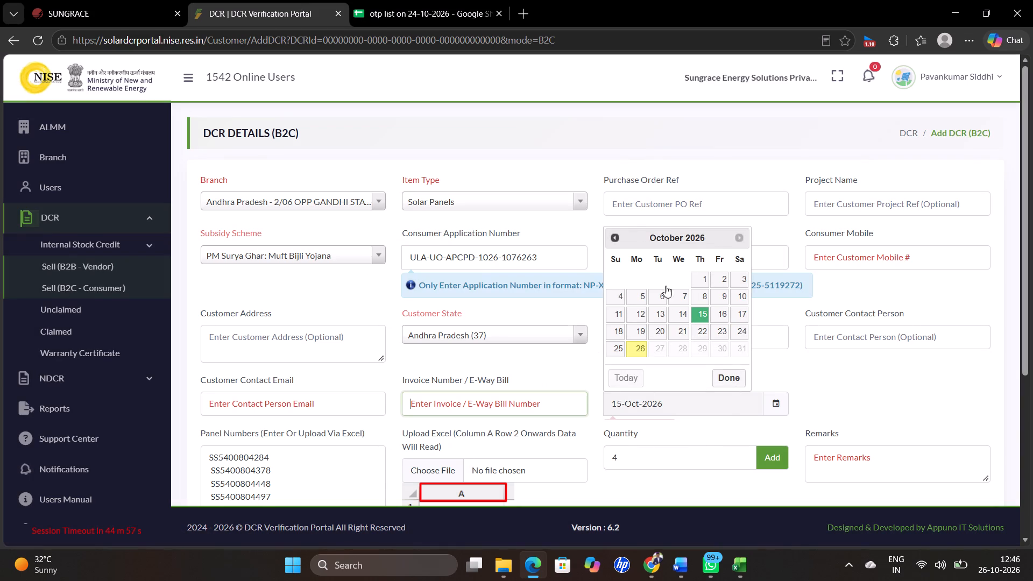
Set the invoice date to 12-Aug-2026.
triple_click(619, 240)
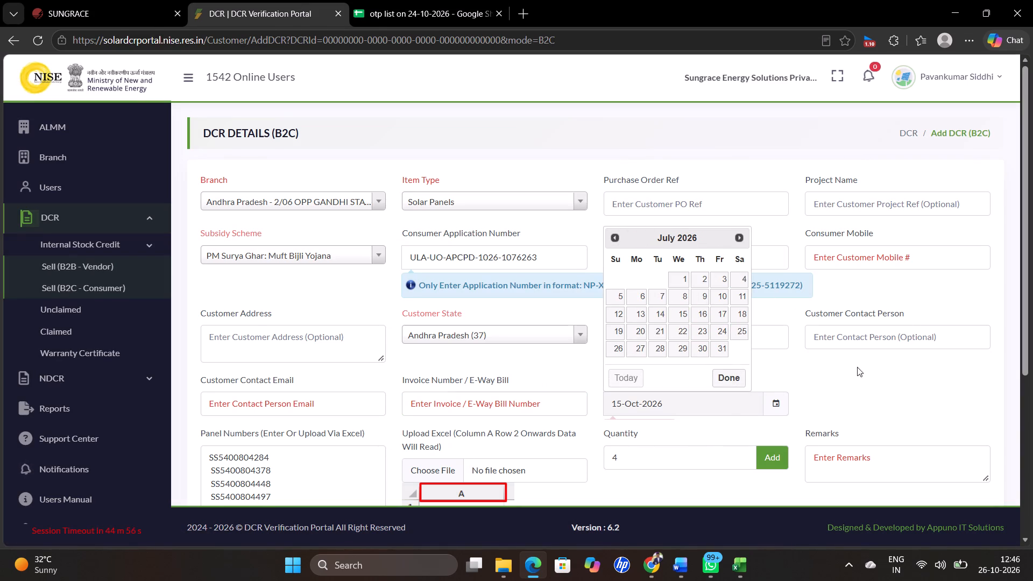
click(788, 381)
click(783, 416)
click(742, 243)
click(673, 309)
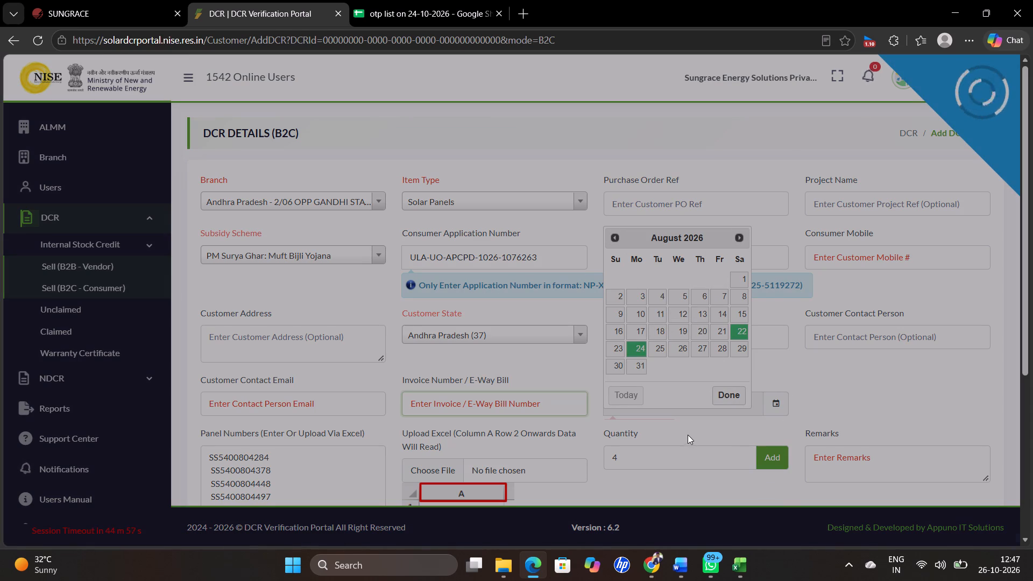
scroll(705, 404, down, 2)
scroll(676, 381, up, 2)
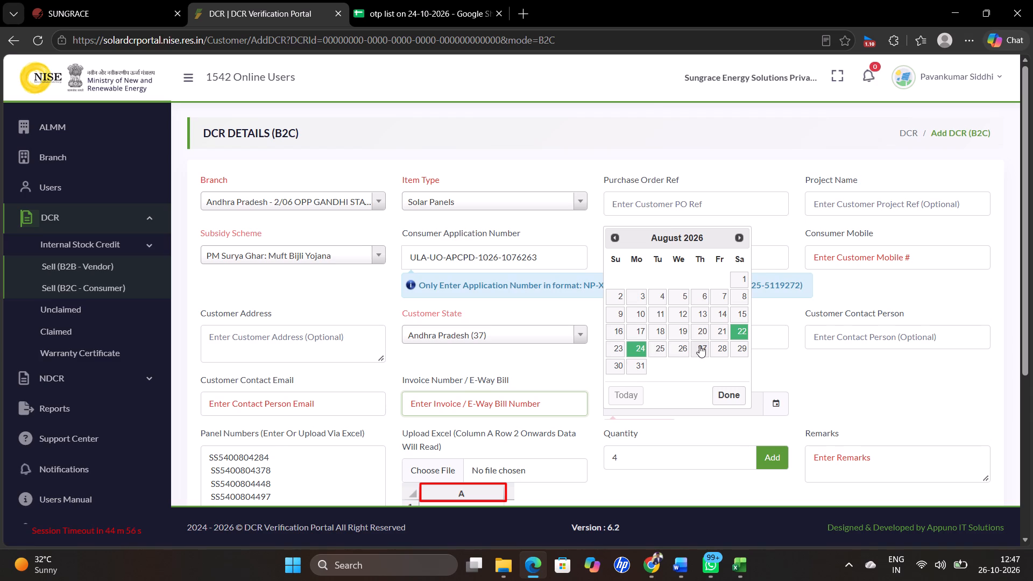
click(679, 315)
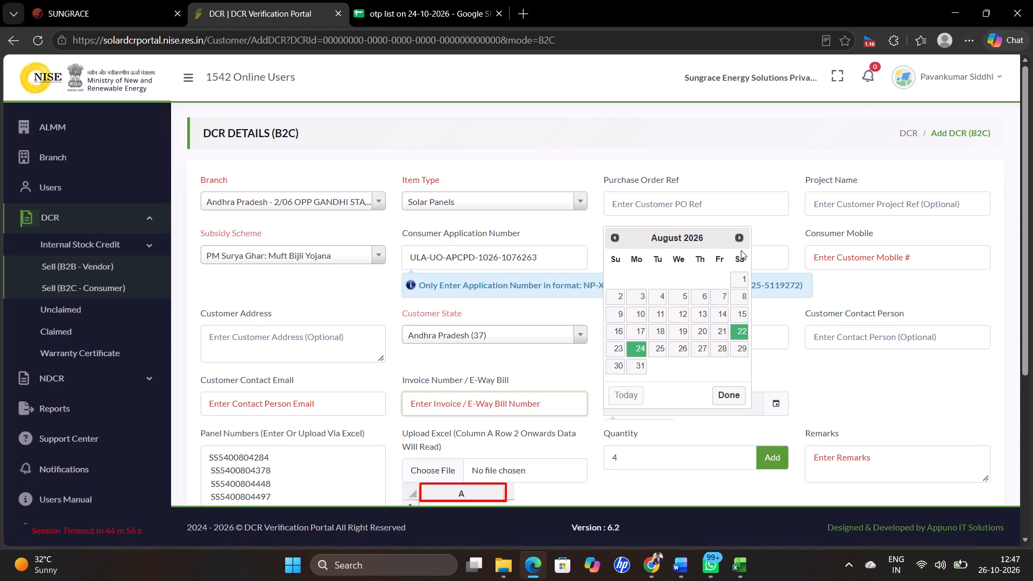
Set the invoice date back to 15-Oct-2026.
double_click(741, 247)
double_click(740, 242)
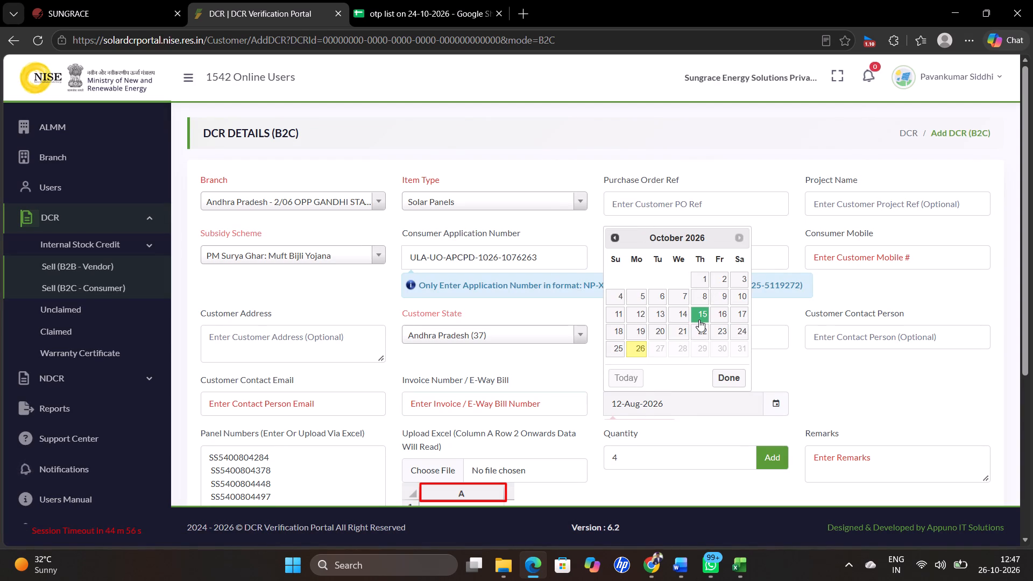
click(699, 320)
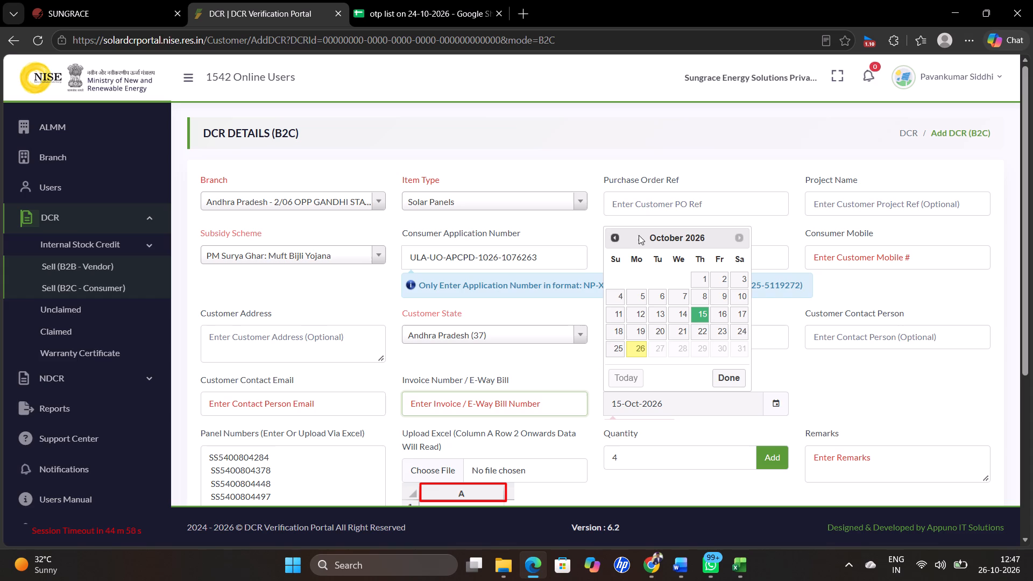
Set the invoice date to 12-Aug-2026 and try to add the four entered panels to the DCR.
double_click(616, 237)
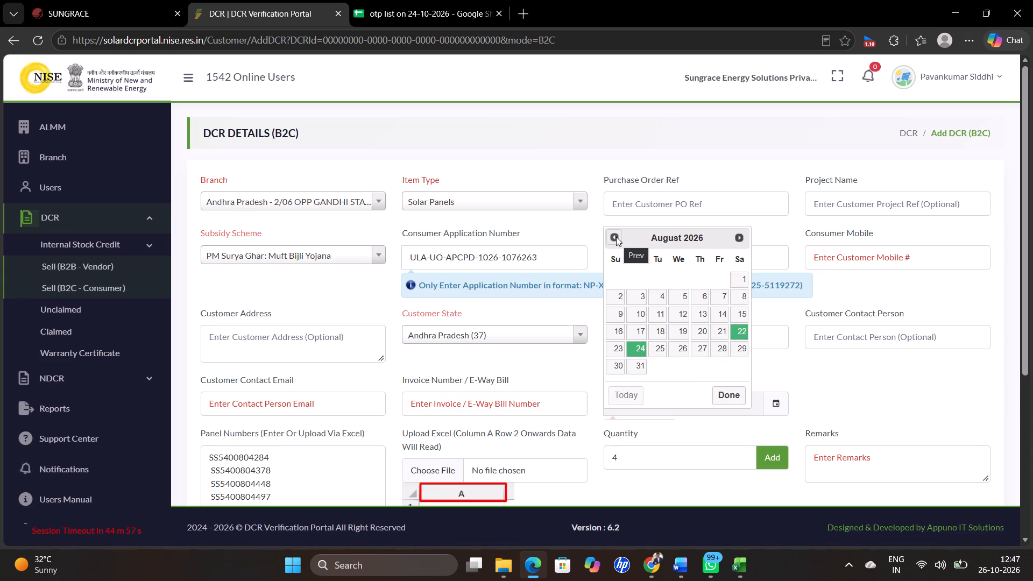
click(685, 312)
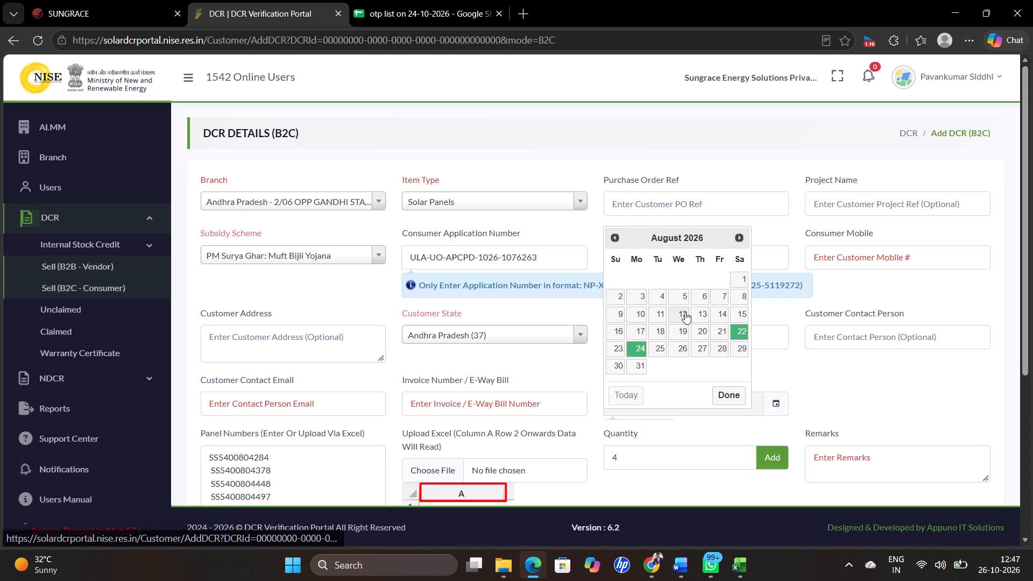
click(732, 392)
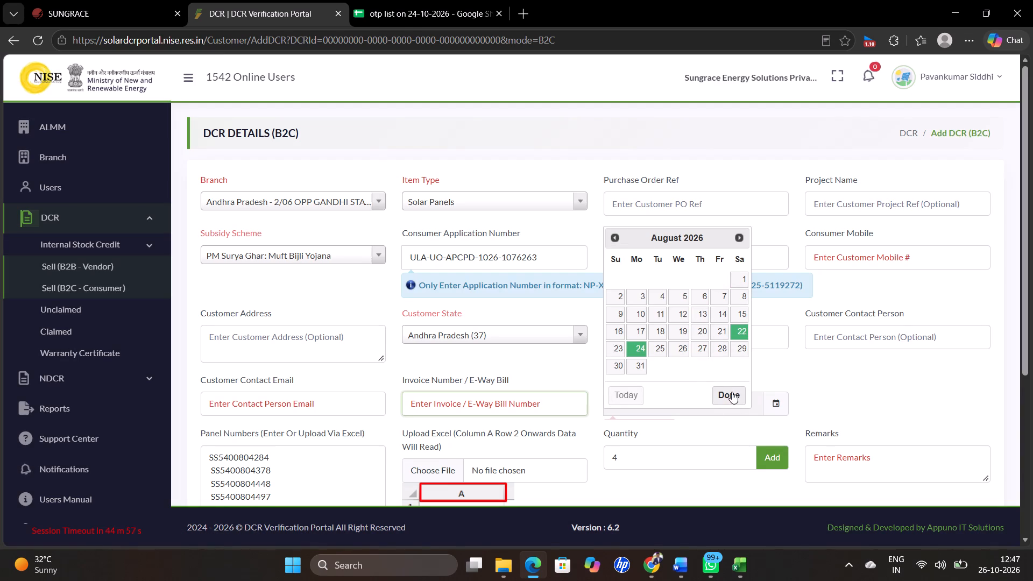
click(769, 460)
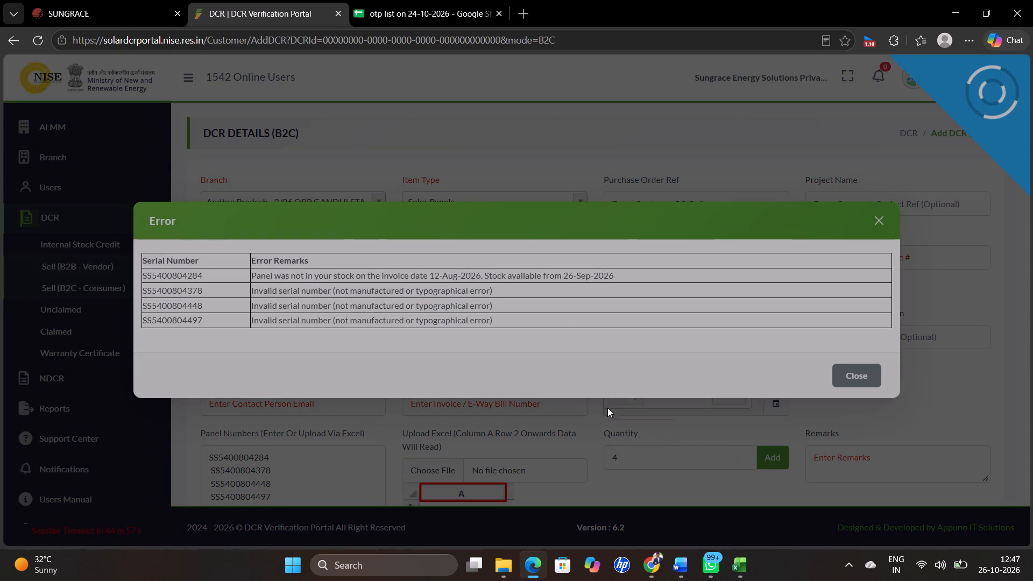
click(878, 218)
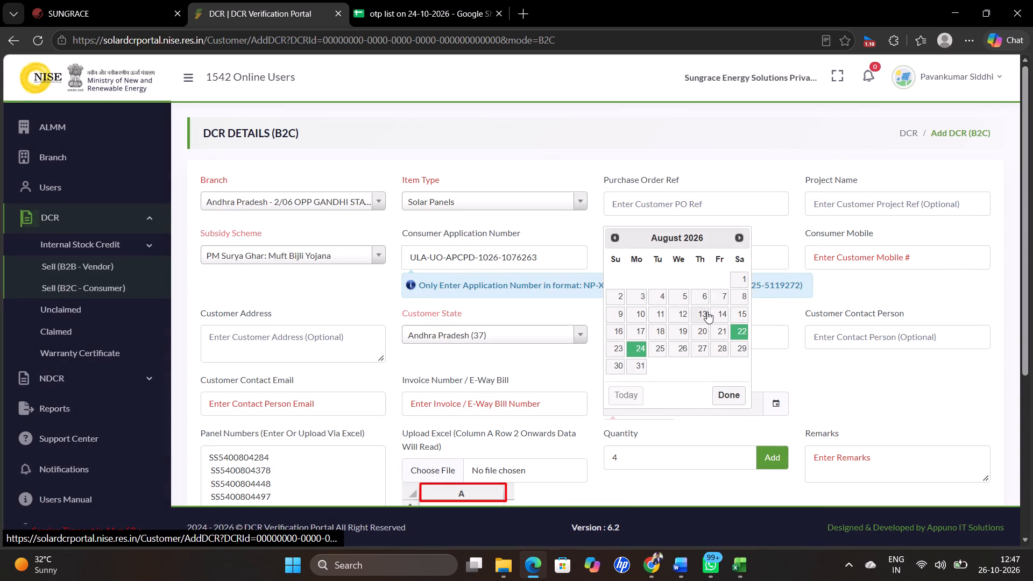
click(746, 235)
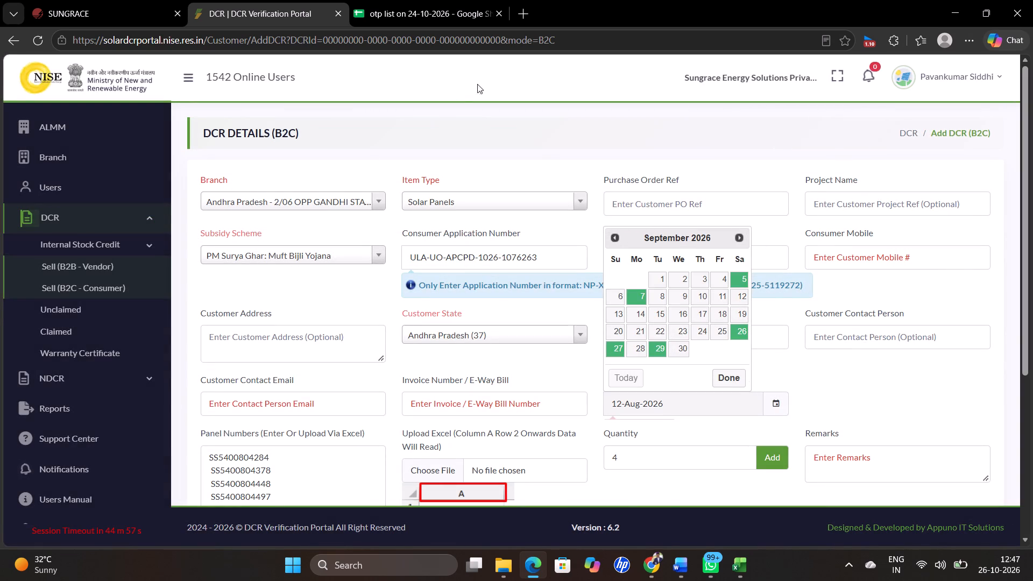
Switch to the Installations workbook in Excel and fill the service number cell of S.No 123 with red.
click(763, 501)
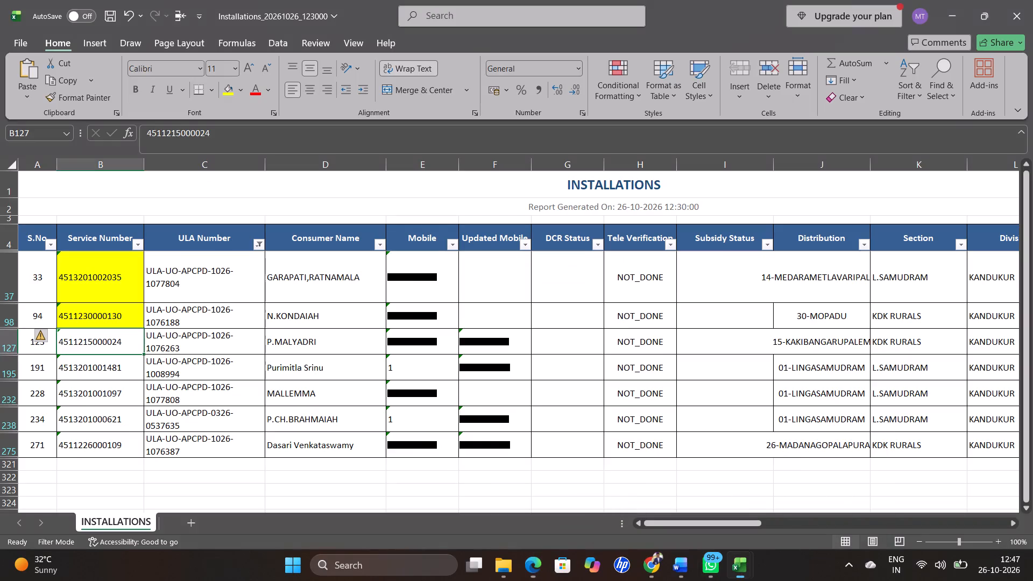
click(242, 88)
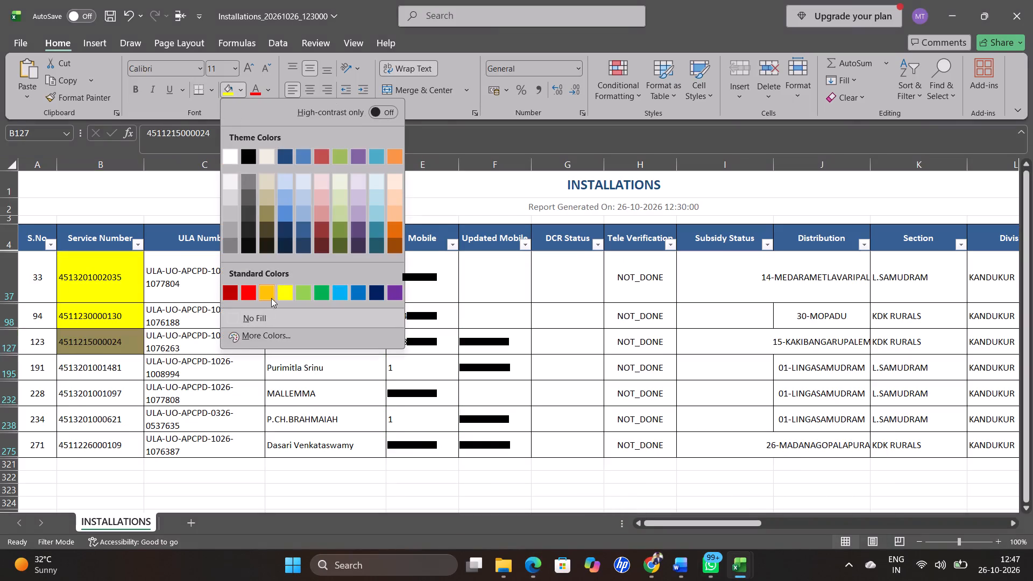
click(252, 288)
Copy the service number of S.No 191 and use it to find and open that consumer's work order in SUNGRACE.
drag(122, 359, 122, 366)
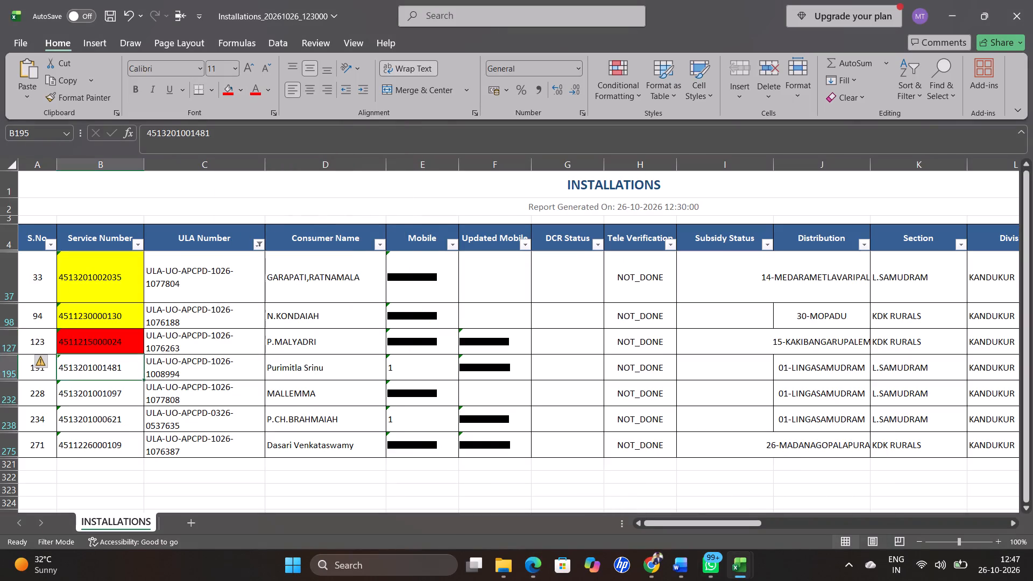
key(ctrl+c)
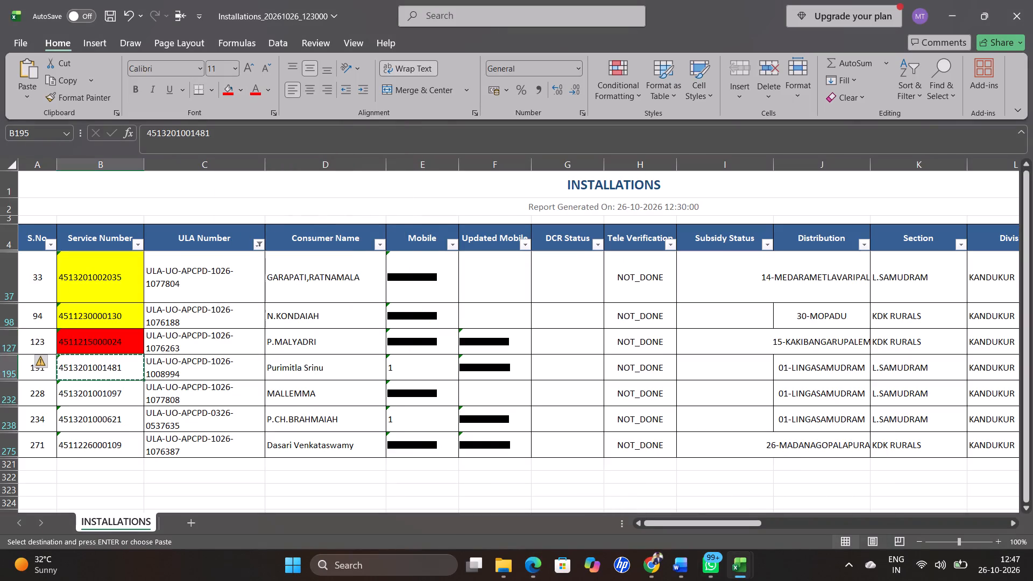
click(557, 494)
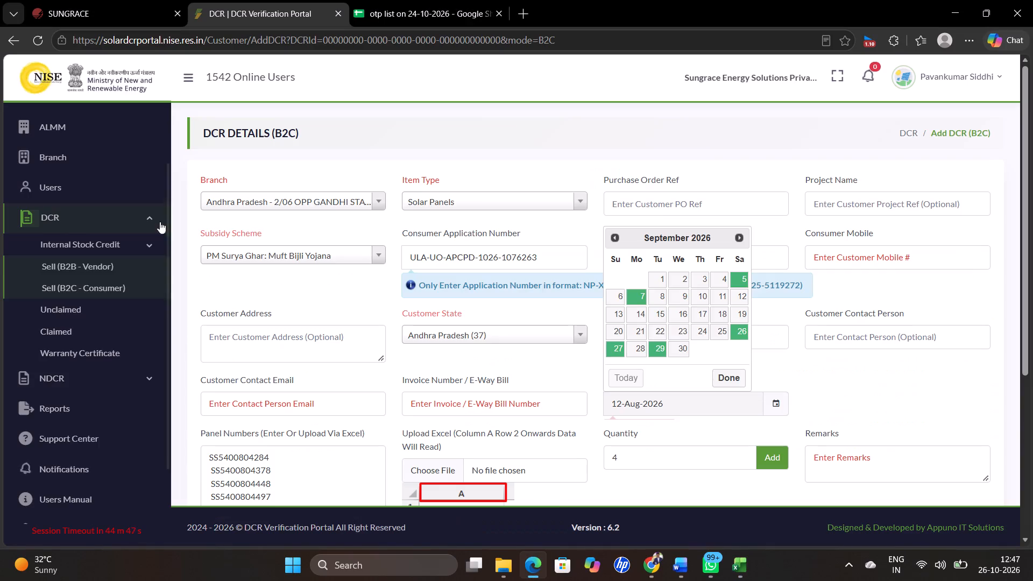
scroll(384, 133, up, 6)
click(92, 12)
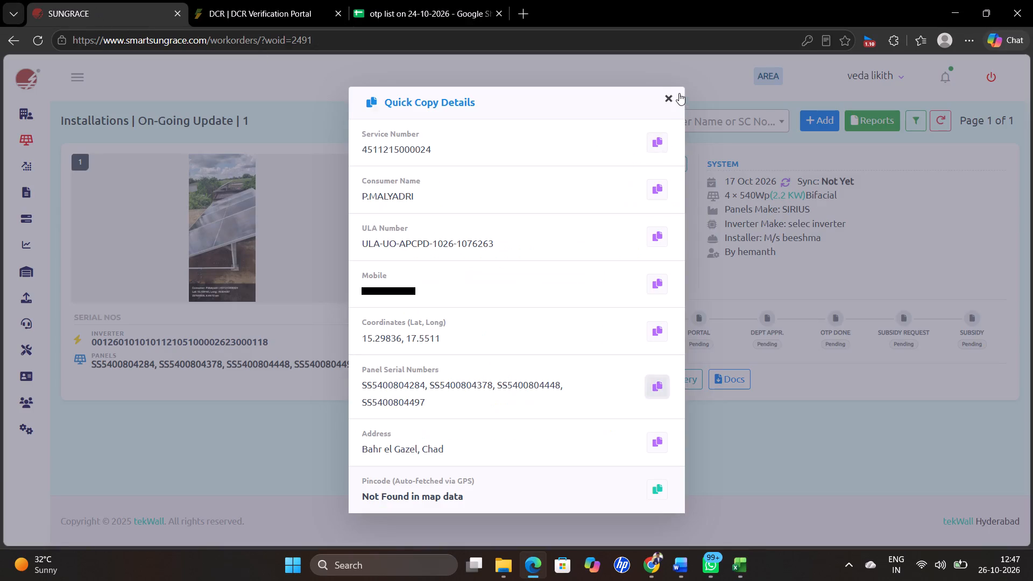
click(679, 93)
click(681, 116)
key(ctrl+v)
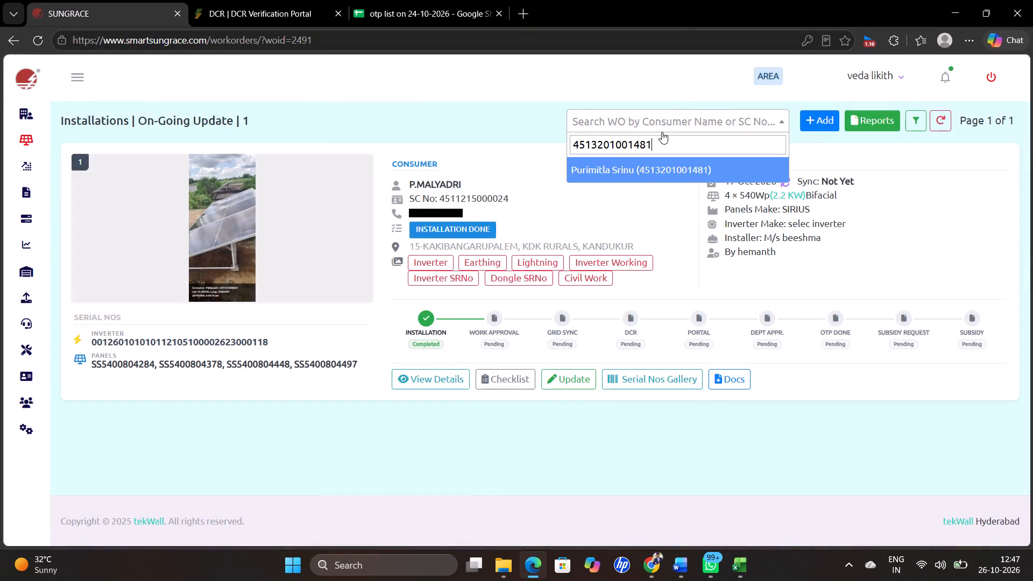
key(Return)
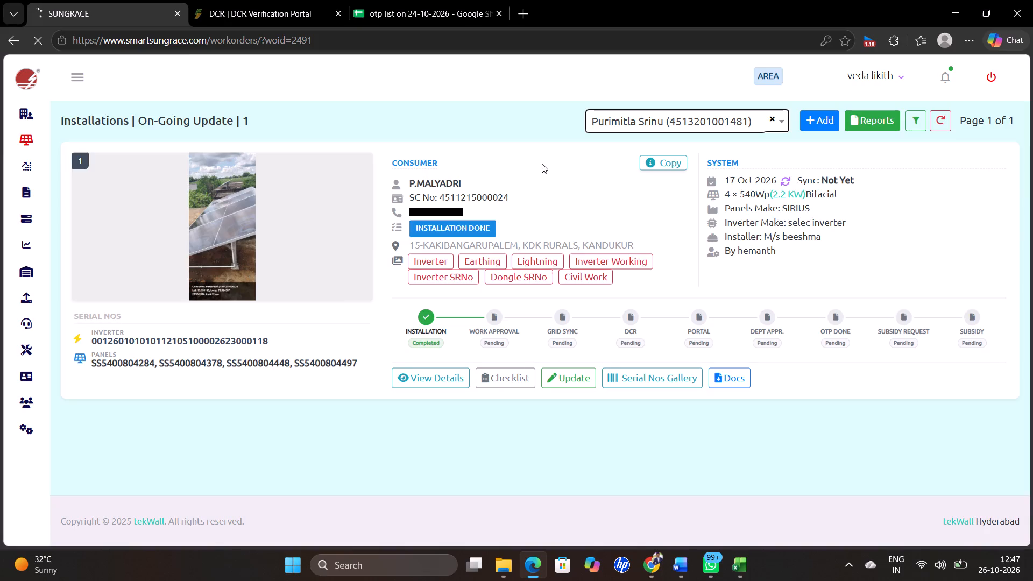
Copy the ULA number from the work order's copy details and replace the DCR form's consumer application number with it.
click(673, 162)
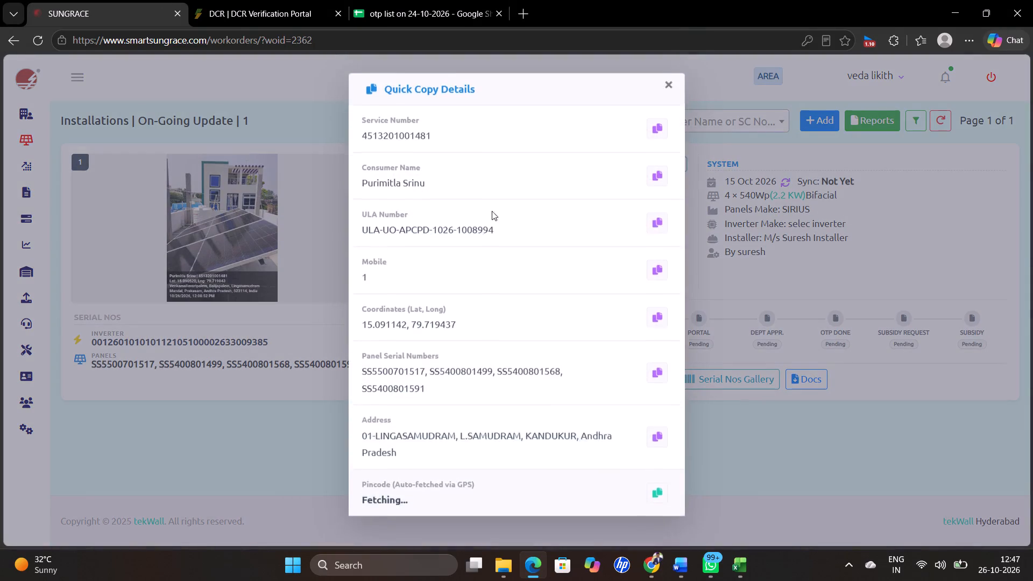
click(656, 235)
click(636, 132)
click(285, 0)
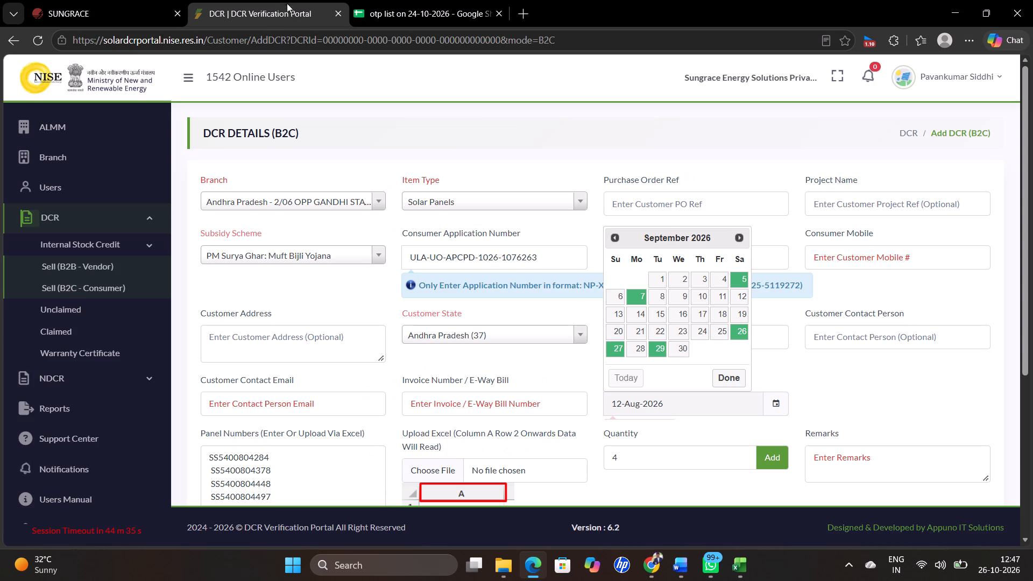
triple_click(497, 260)
key(ctrl+v)
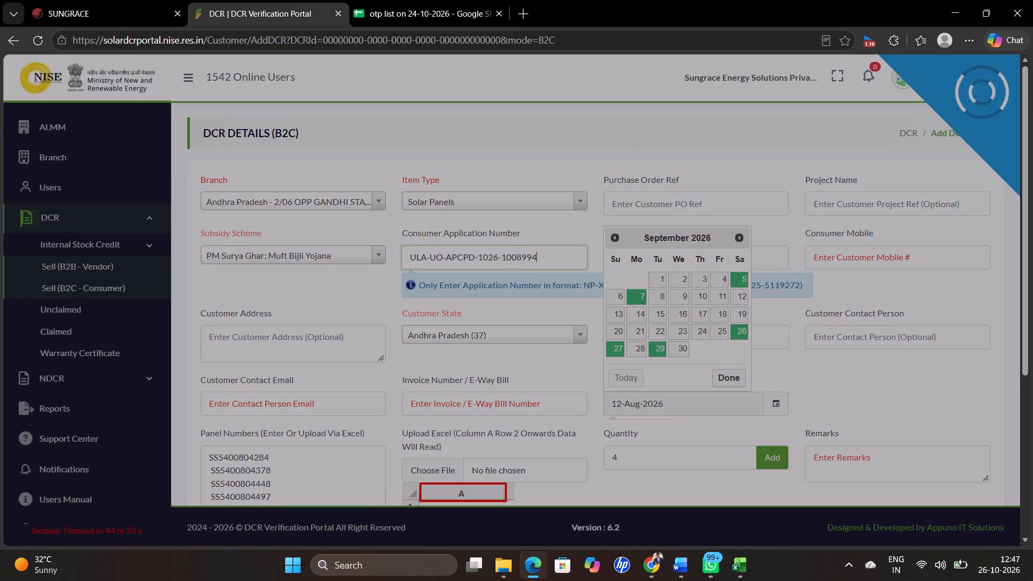
scroll(401, 312, down, 4)
drag(266, 270, 206, 191)
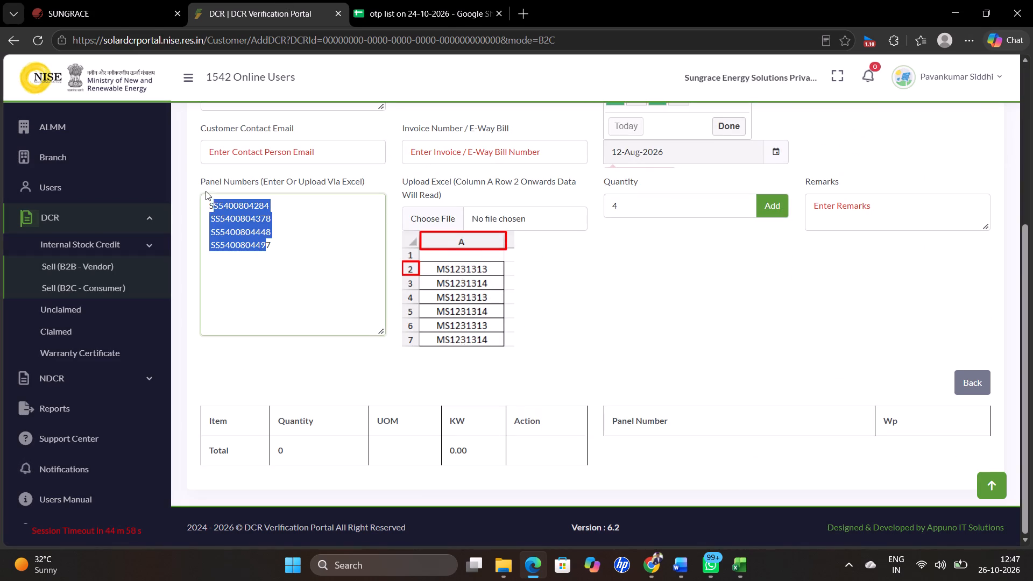
drag(206, 191, 184, 191)
click(387, 294)
drag(294, 265, 179, 207)
drag(179, 207, 178, 207)
key(BackSpace)
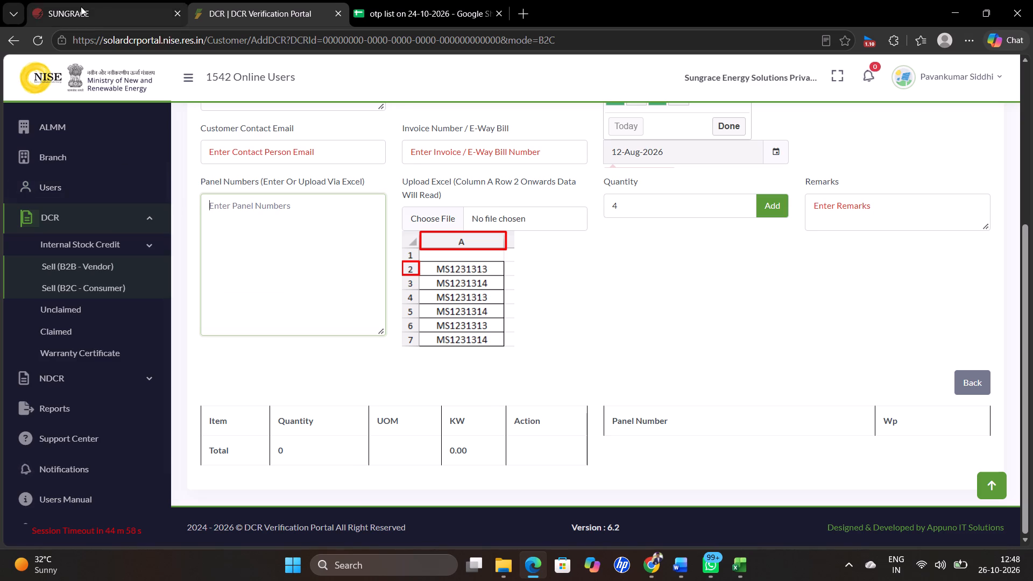
click(81, 6)
click(652, 374)
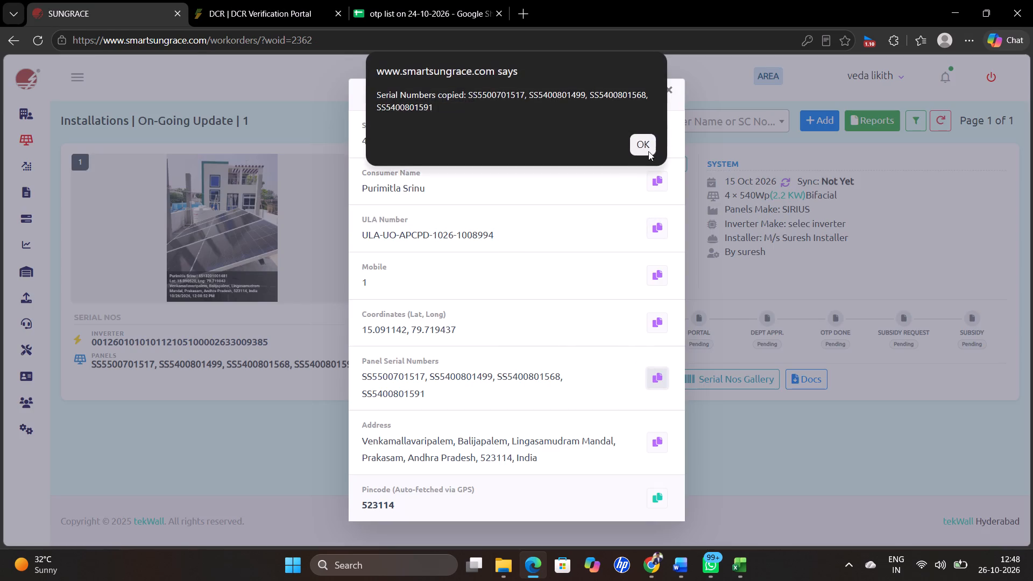
click(646, 147)
click(256, 21)
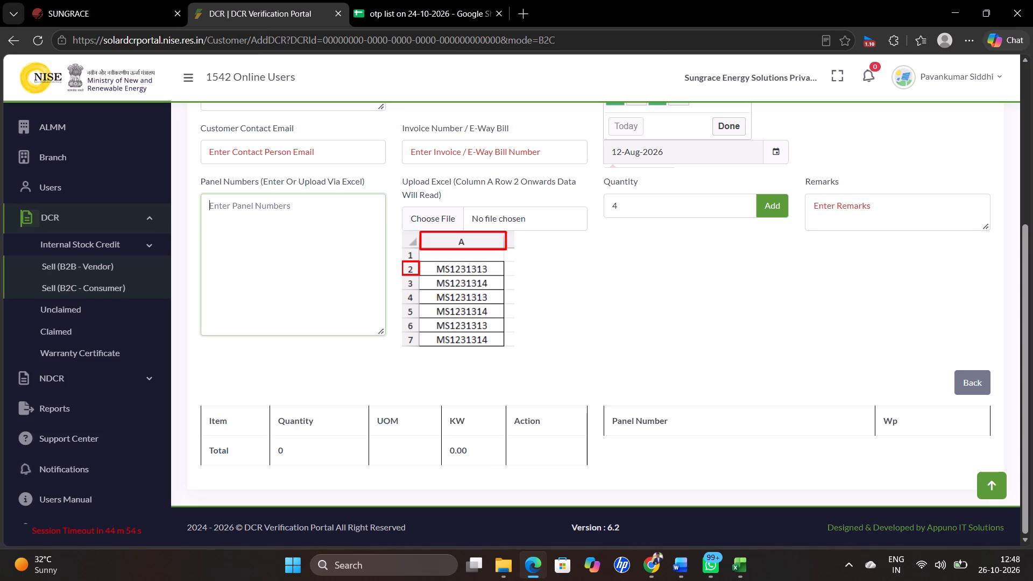
ctrl+click(305, 260)
key(ctrl+v)
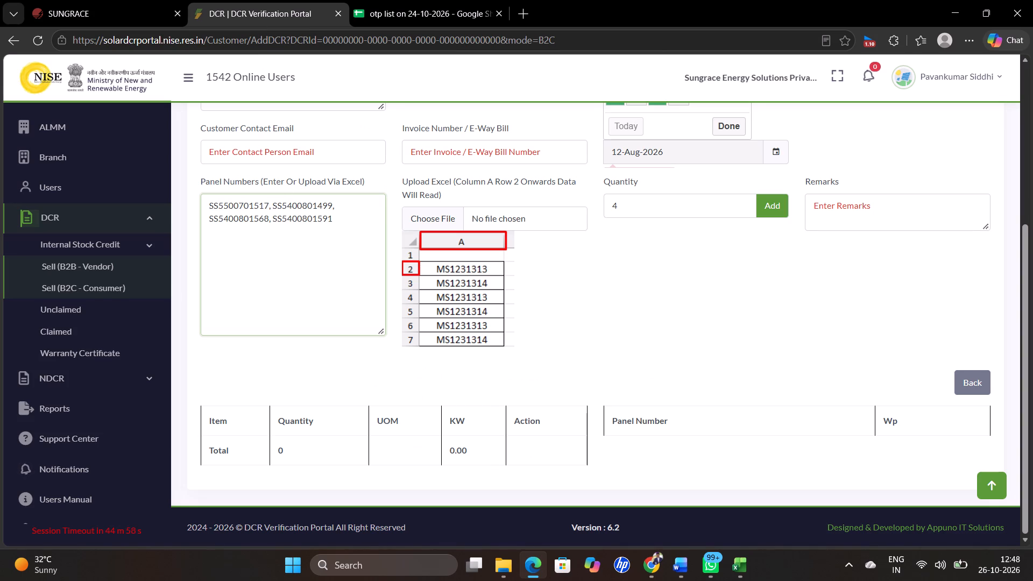
Put each of the four panel numbers in the DCR form on its own line, without commas between them.
click(275, 204)
key(Left)
key(Left)
key(BackSpace)
key(Return)
key(Right)
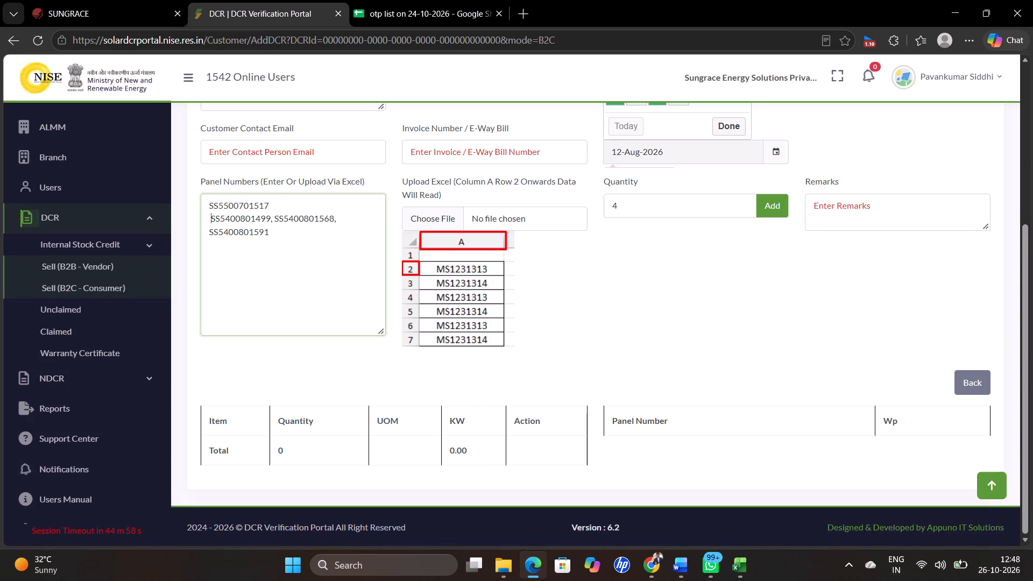
key(Right)
key(Right)
key(Right)
key(Right)
key(Right)
key(Right)
key(Right)
key(Right)
key(Right)
key(Right)
key(Right)
key(Right)
key(Right)
key(BackSpace)
key(Return)
key(Right)
key(Right)
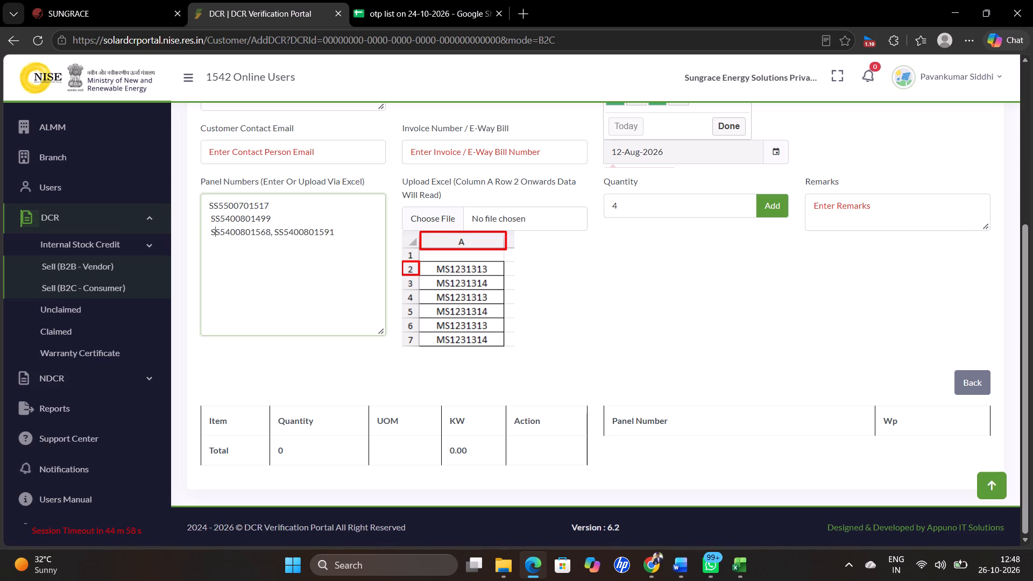
key(Right)
key(Right)
key(Right)
key(Right)
key(Right)
key(Right)
key(Right)
key(Right)
key(Right)
key(Right)
key(Right)
key(Right)
key(BackSpace)
key(Return)
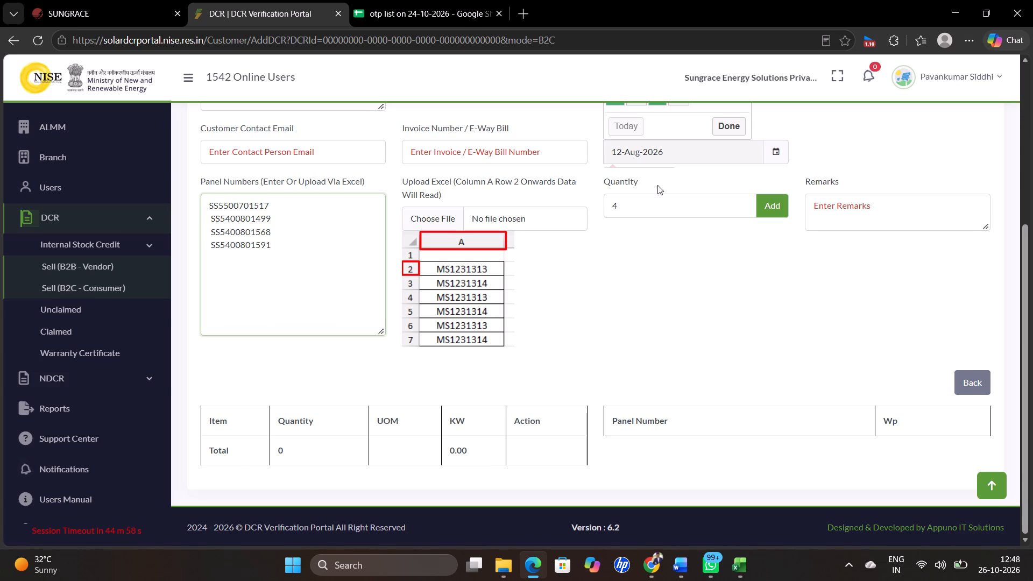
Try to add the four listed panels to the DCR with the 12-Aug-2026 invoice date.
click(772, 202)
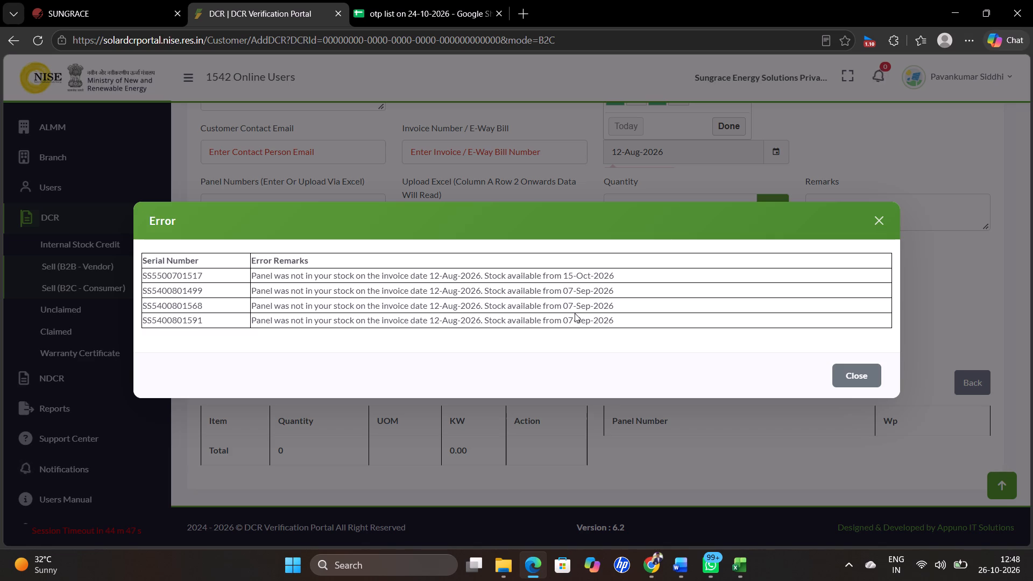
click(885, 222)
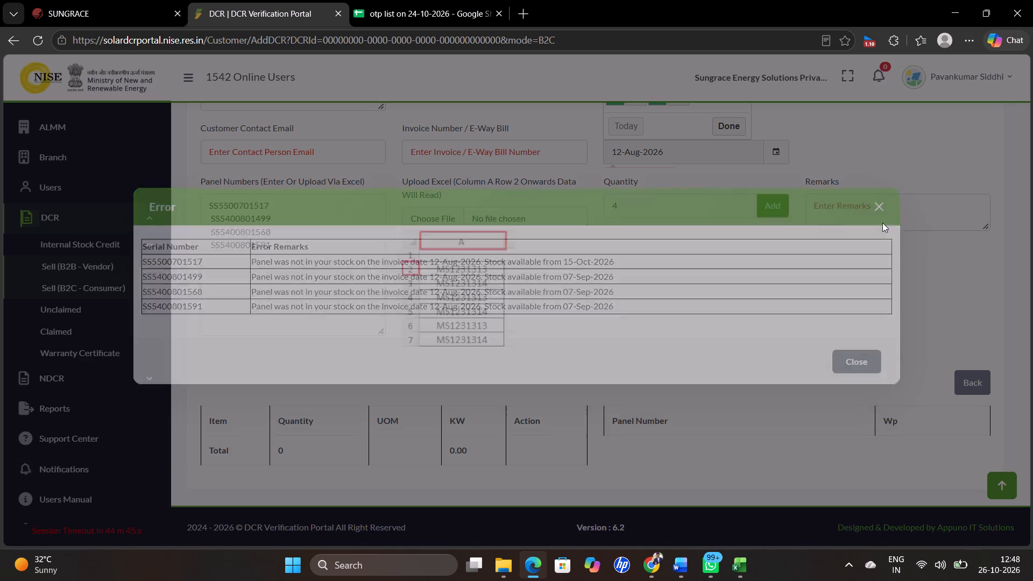
Set the DCR form's invoice date to 30-Sep-2026 and try again to add the four panels.
scroll(751, 257, up, 4)
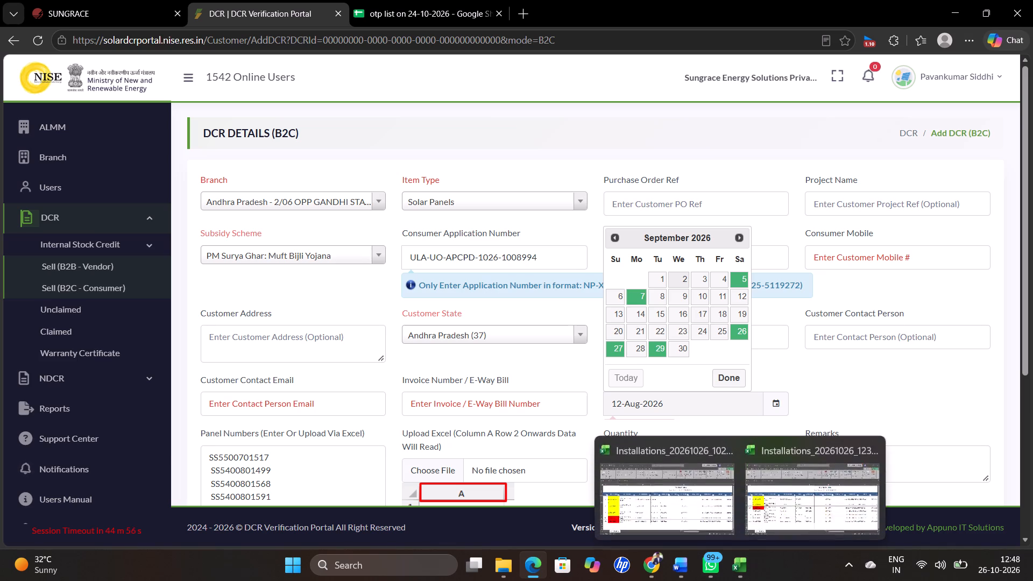
scroll(740, 265, down, 2)
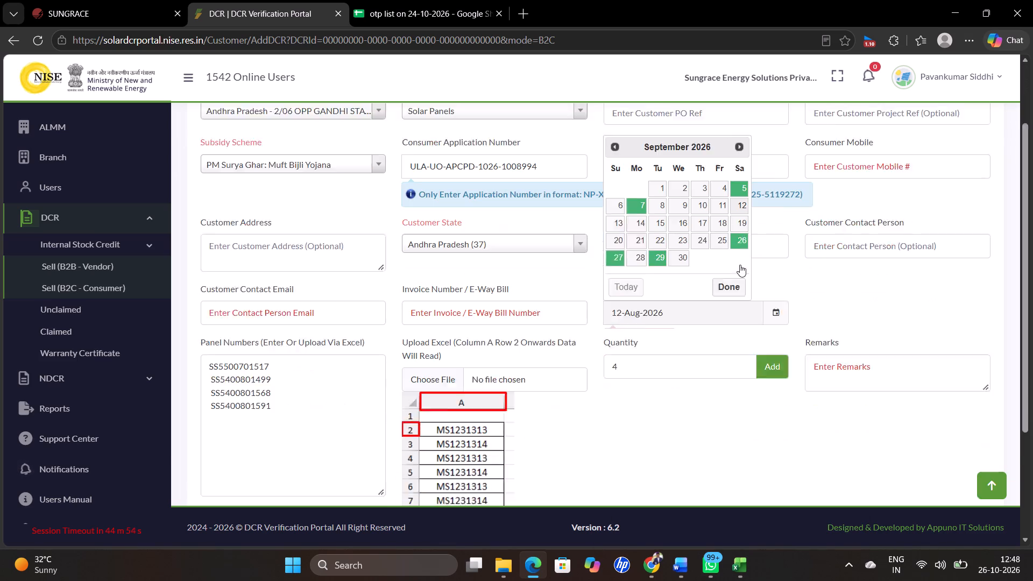
scroll(733, 252, up, 2)
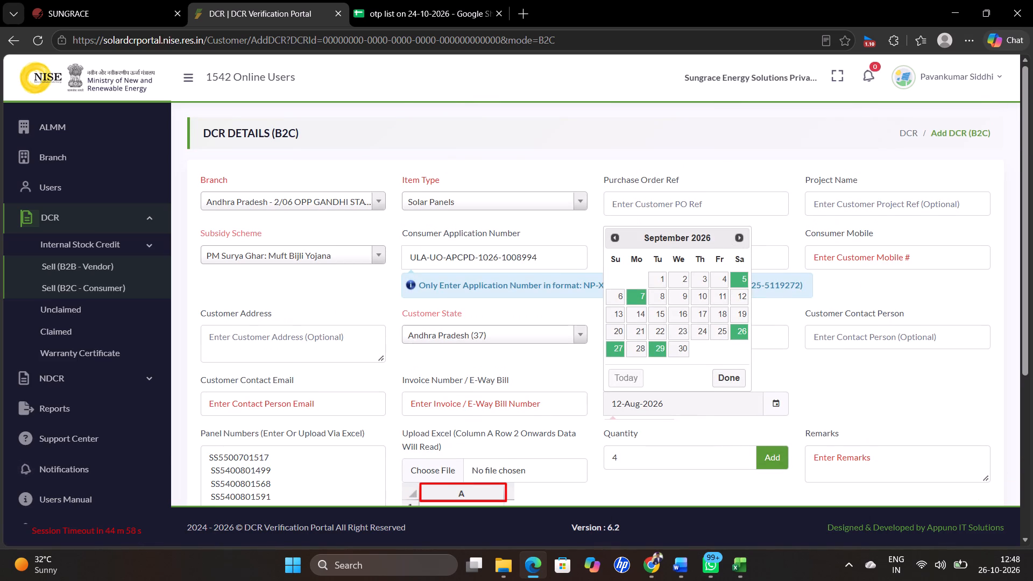
click(739, 239)
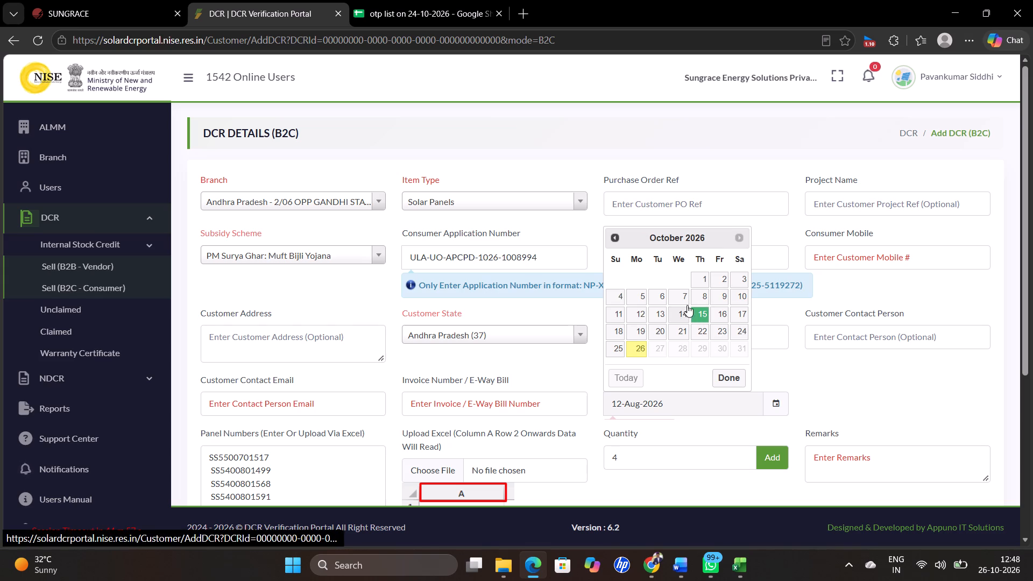
click(726, 377)
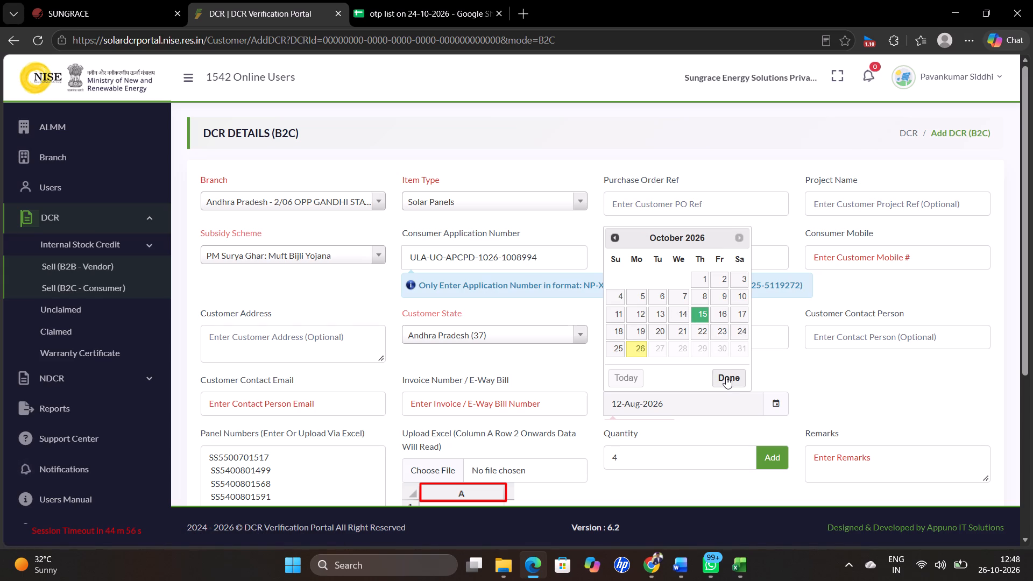
click(618, 237)
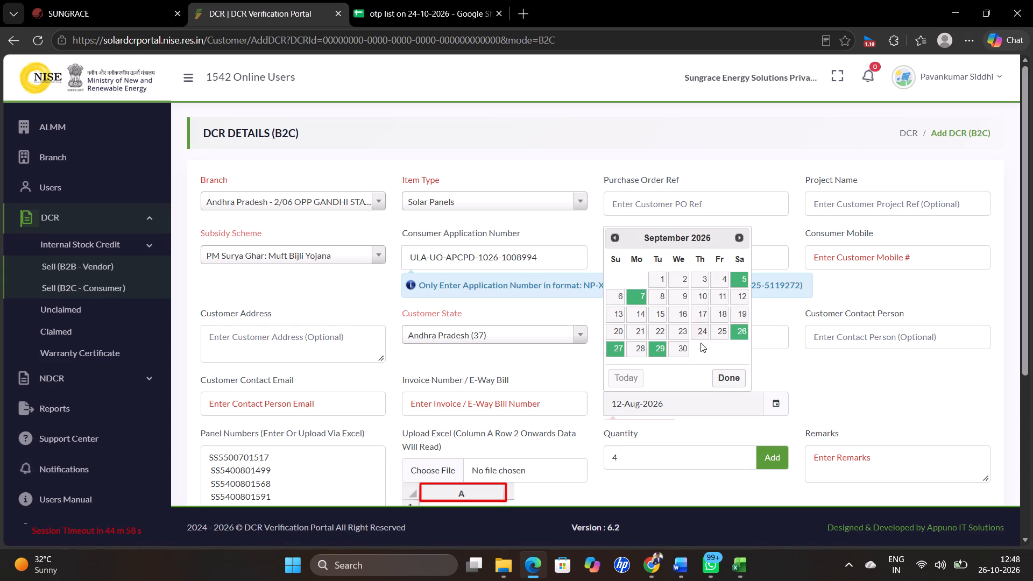
click(684, 353)
scroll(666, 361, down, 5)
scroll(711, 302, up, 2)
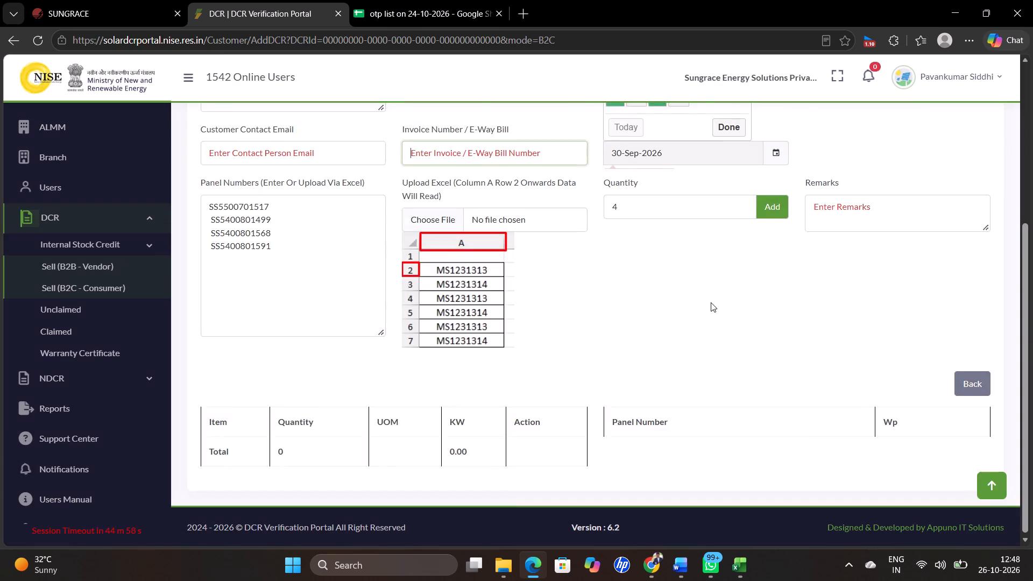
click(771, 339)
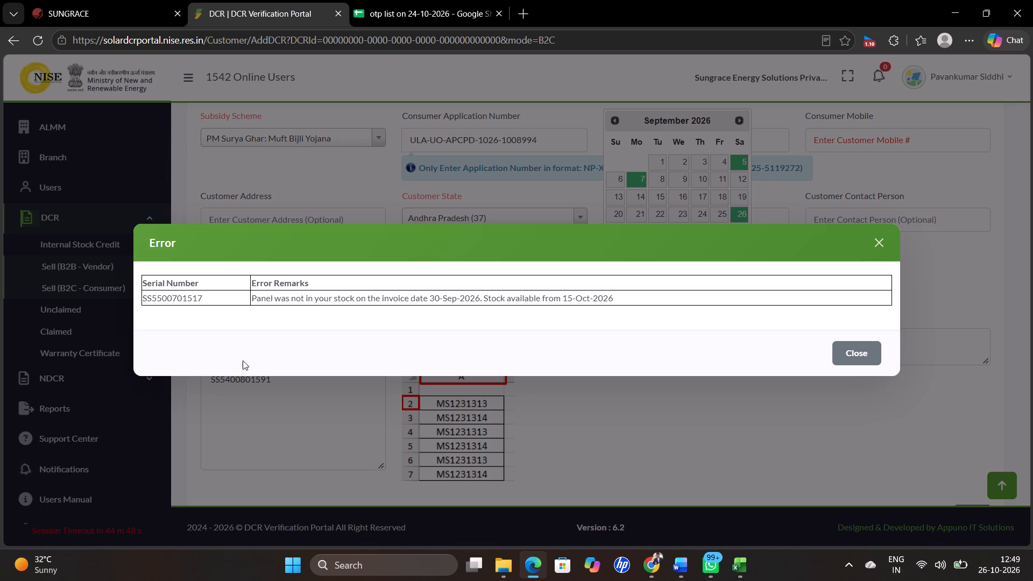
click(292, 555)
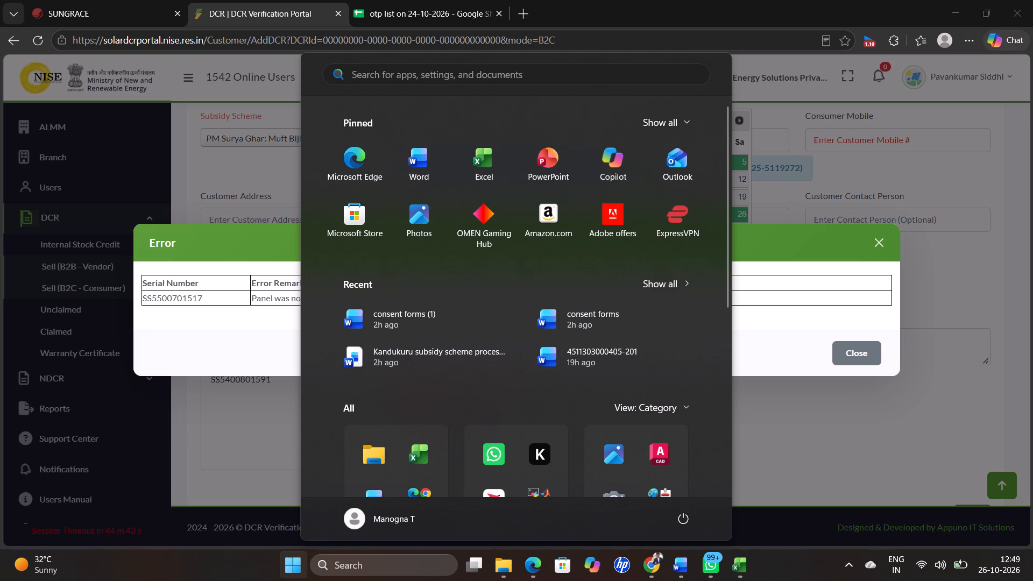
text(snip)
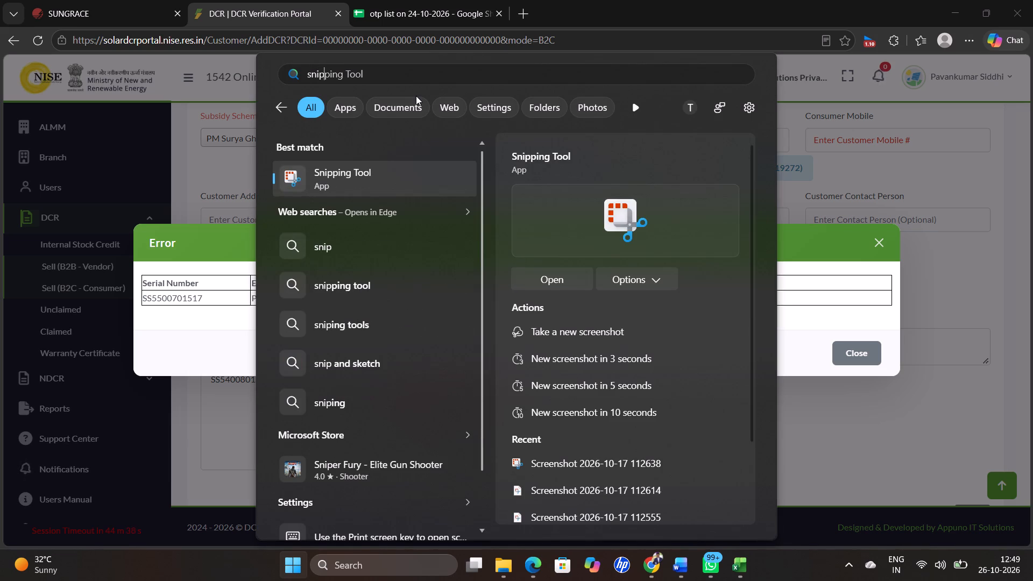
click(563, 273)
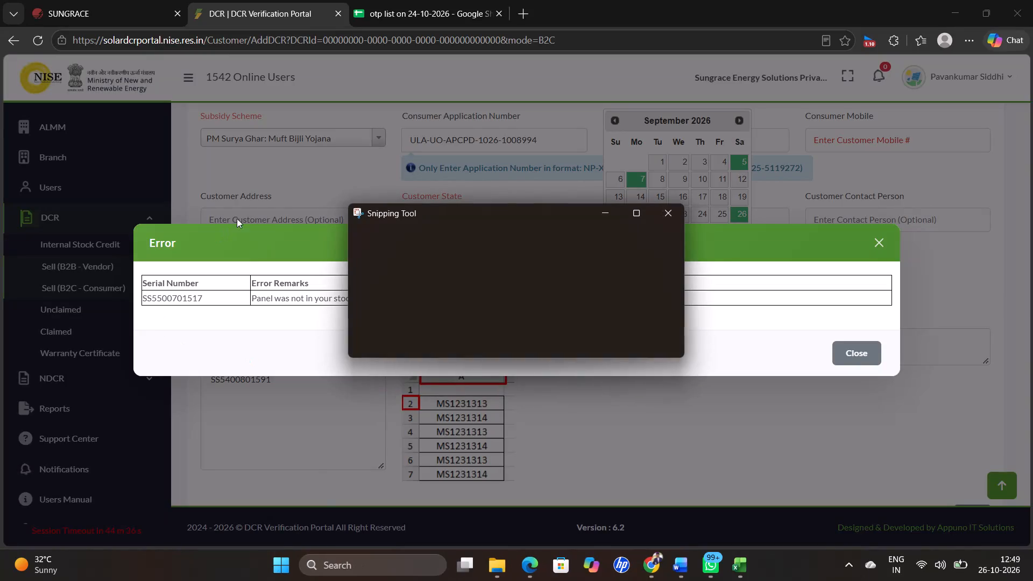
click(376, 242)
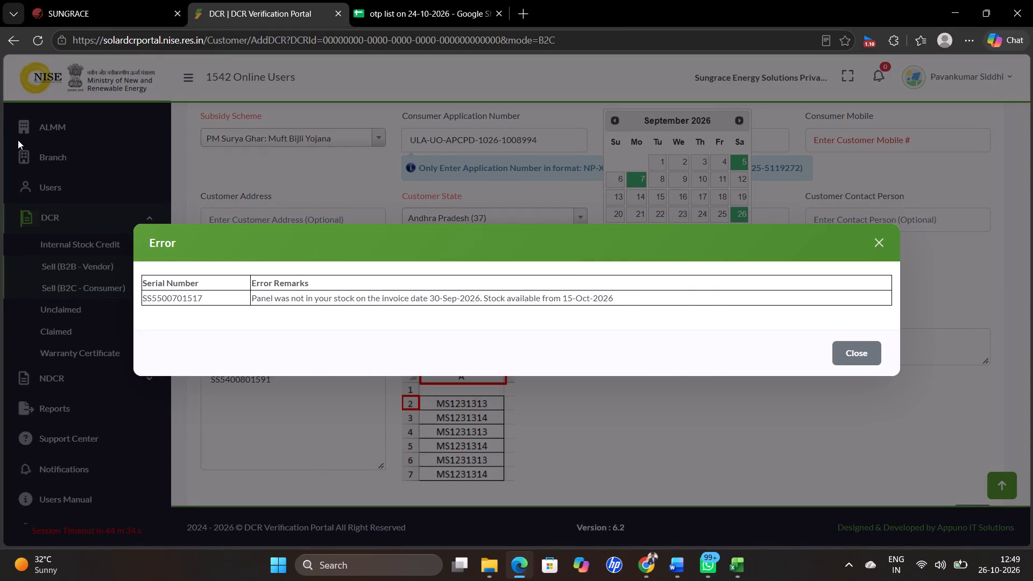
drag(56, 127, 975, 448)
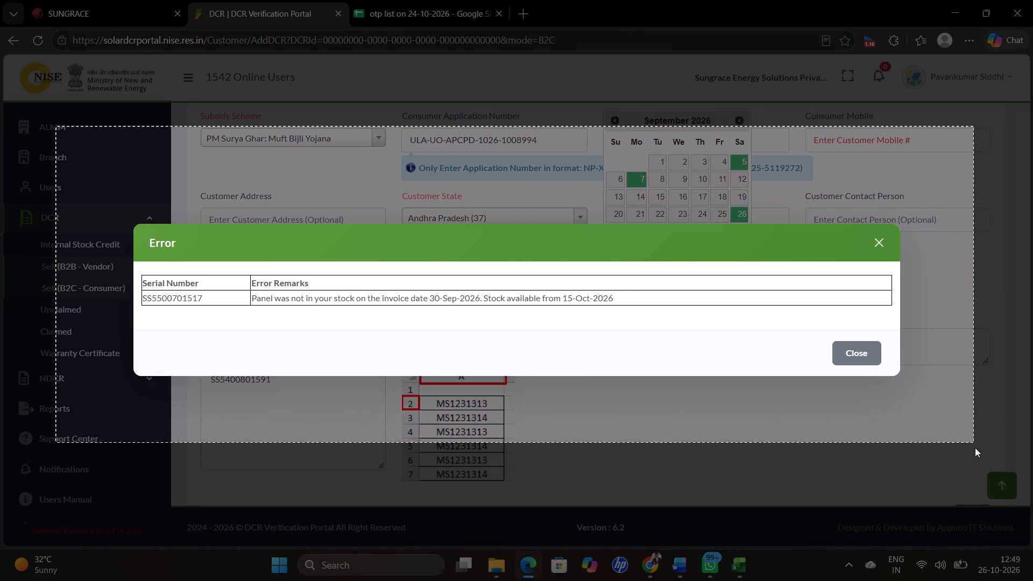
drag(975, 448, 975, 448)
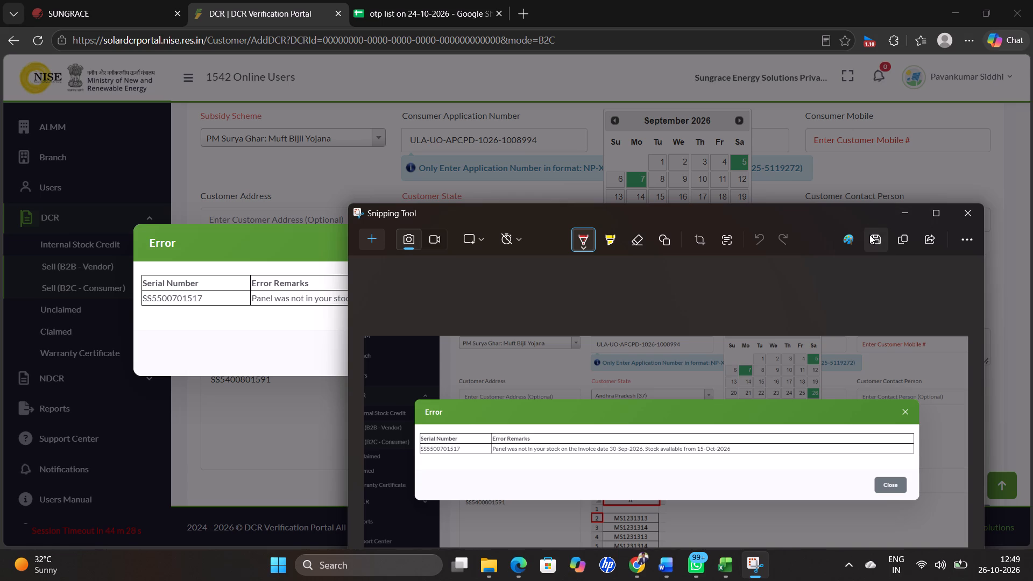
Save the captured error screenshot as a PNG in the Downloads folder, without replacing the existing copy in Screenshots.
click(880, 237)
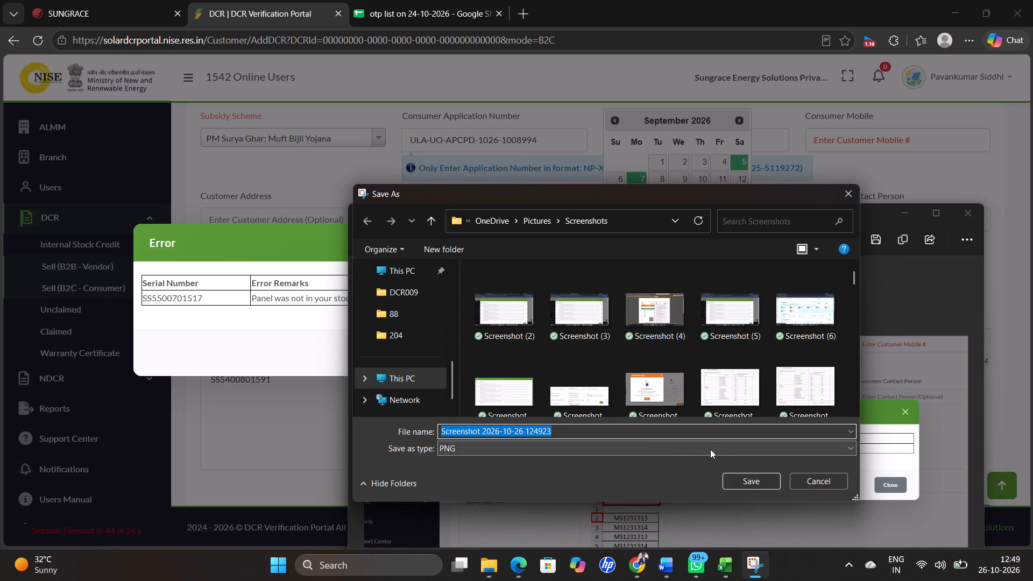
click(760, 478)
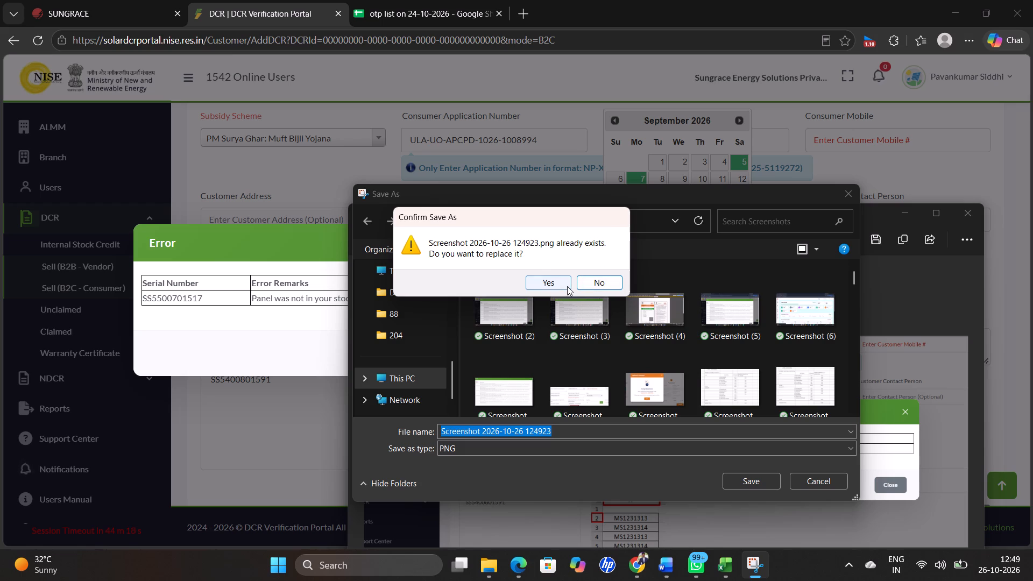
click(593, 282)
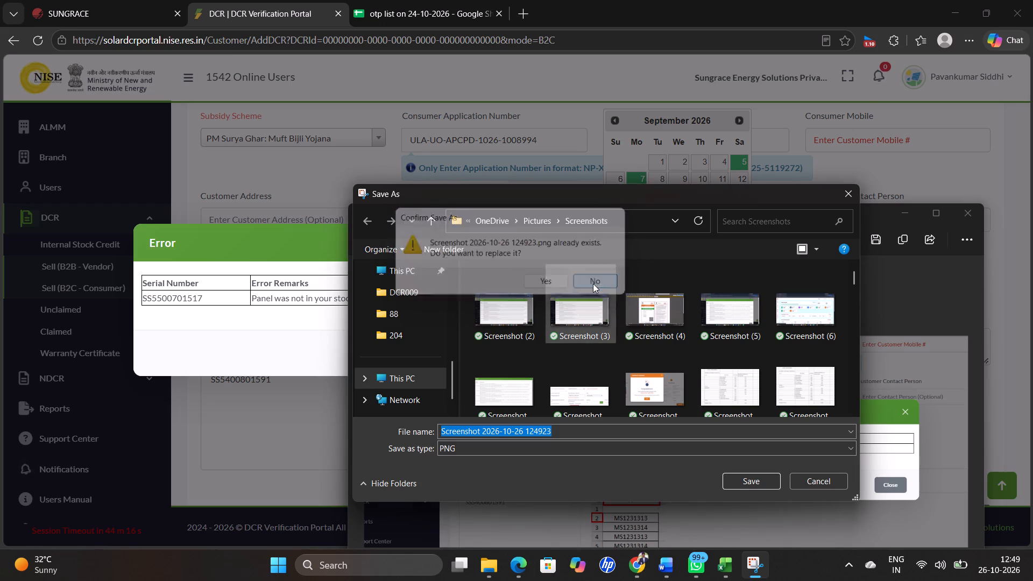
click(596, 424)
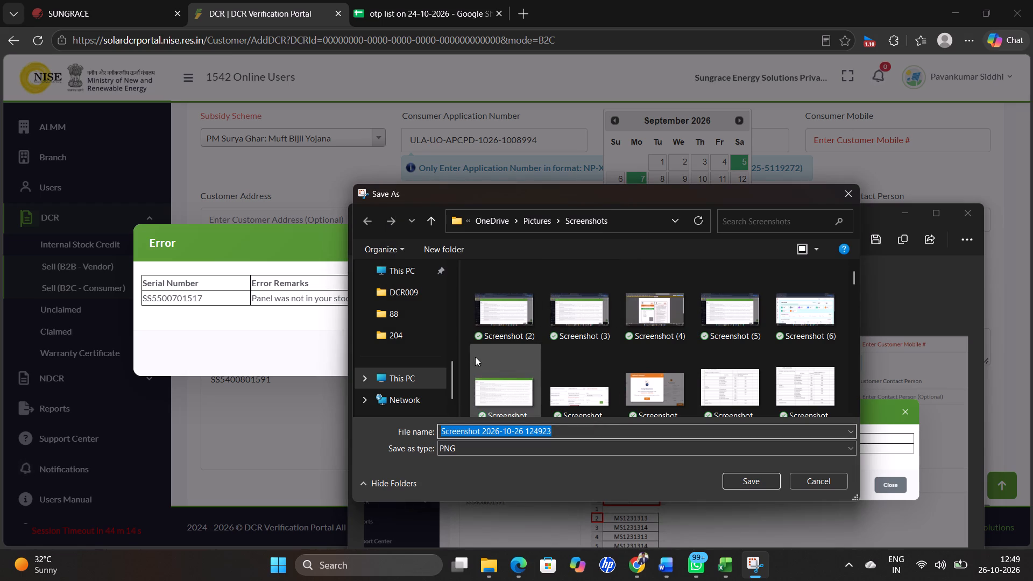
scroll(406, 353, down, 1)
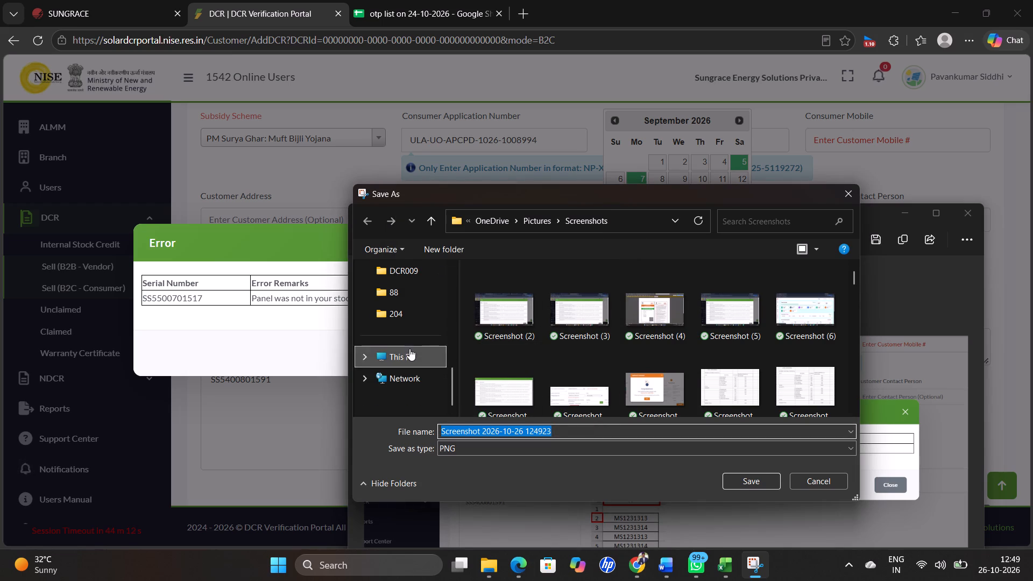
scroll(409, 349, up, 2)
click(418, 318)
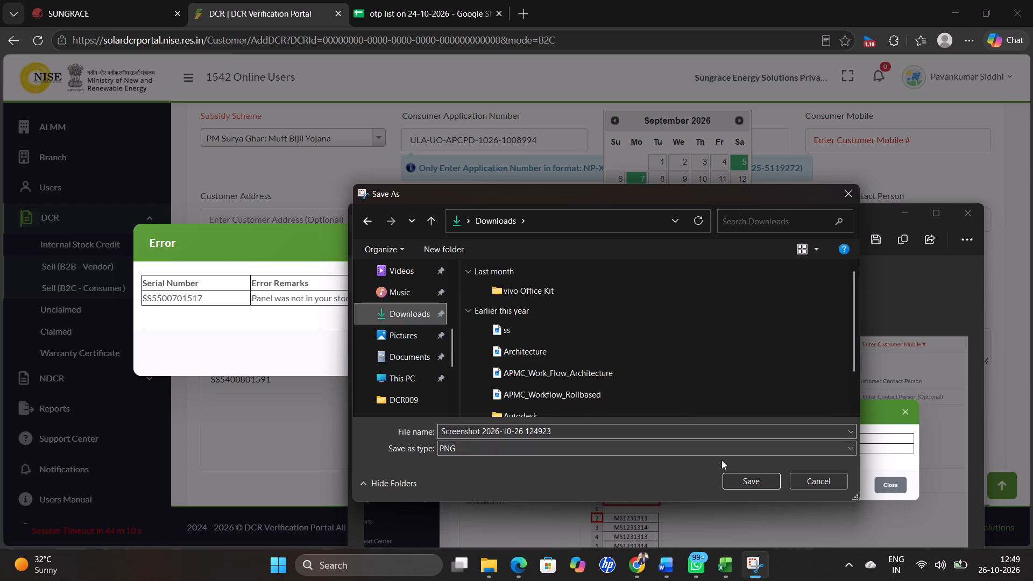
click(760, 483)
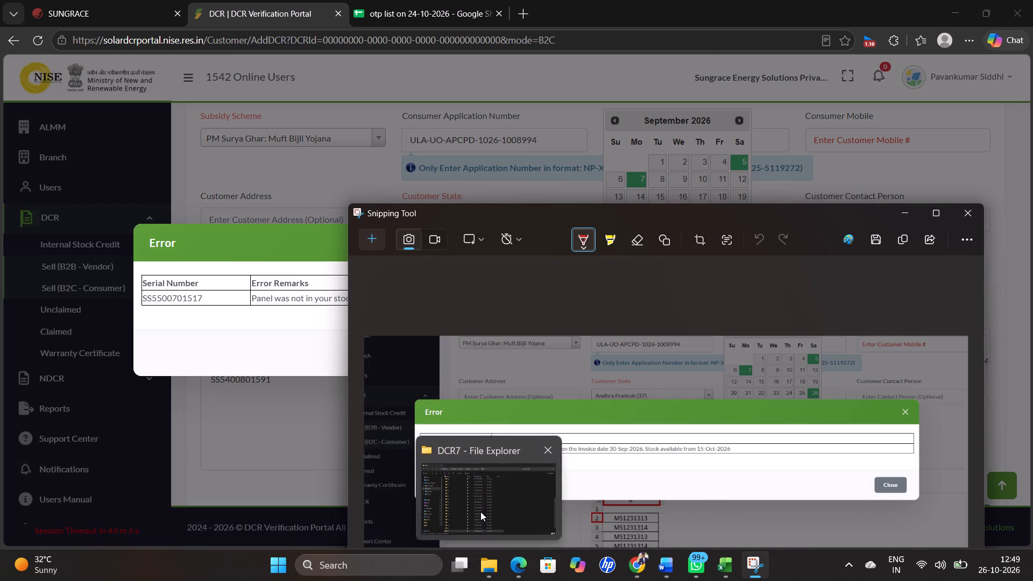
Switch to File Explorer and copy the new error screenshot file from the Downloads folder.
click(481, 511)
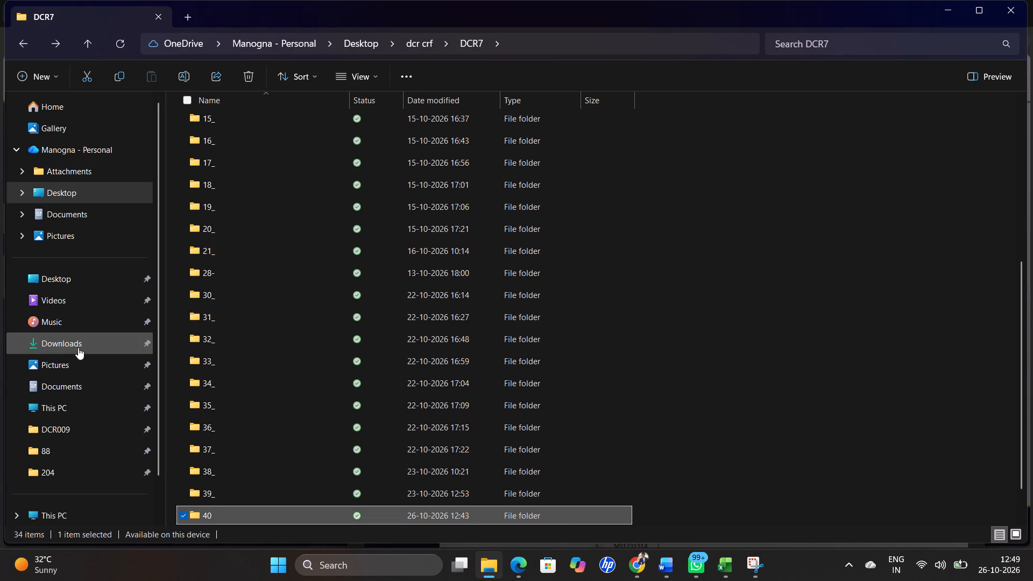
click(78, 348)
click(204, 140)
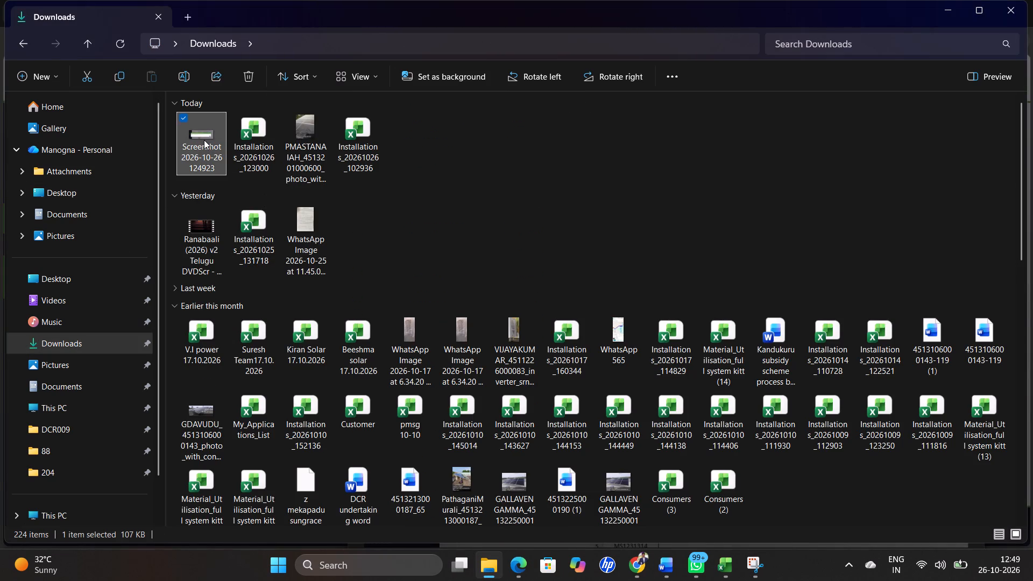
click(116, 73)
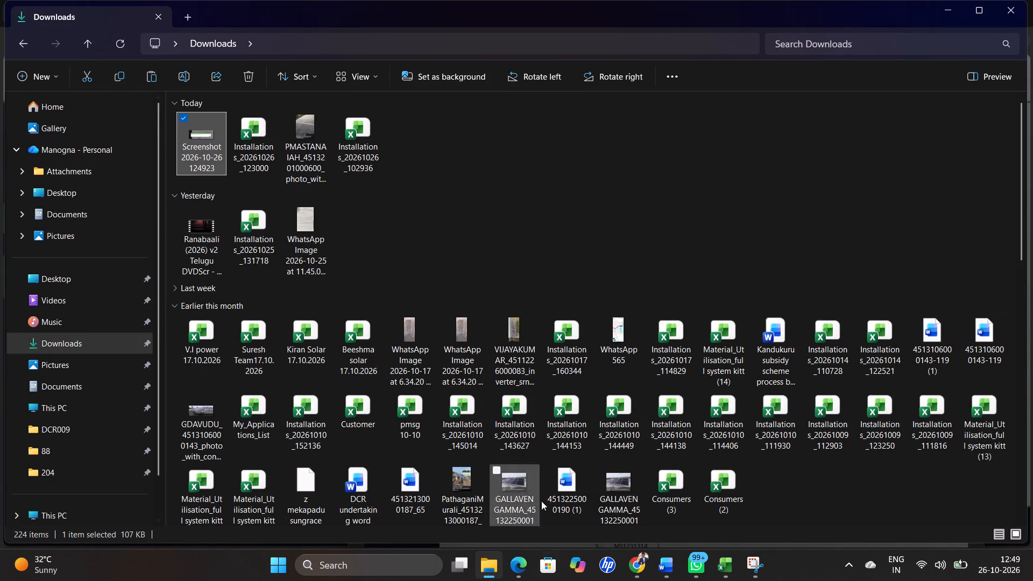
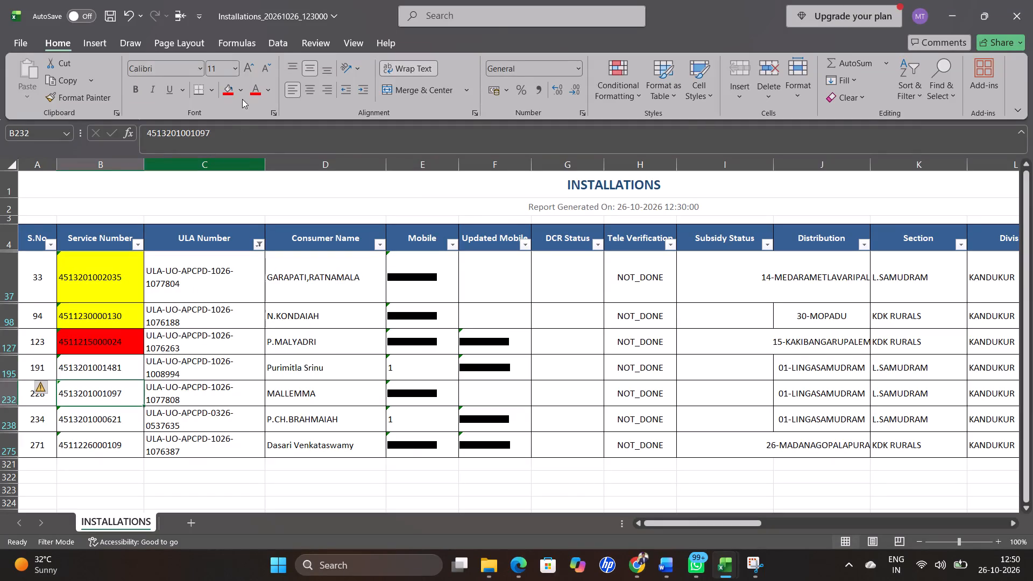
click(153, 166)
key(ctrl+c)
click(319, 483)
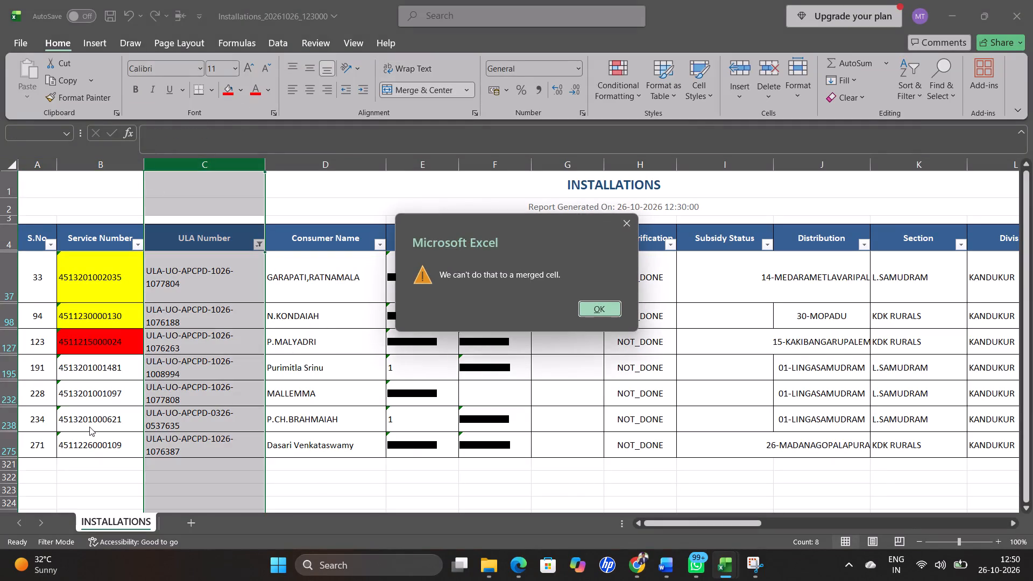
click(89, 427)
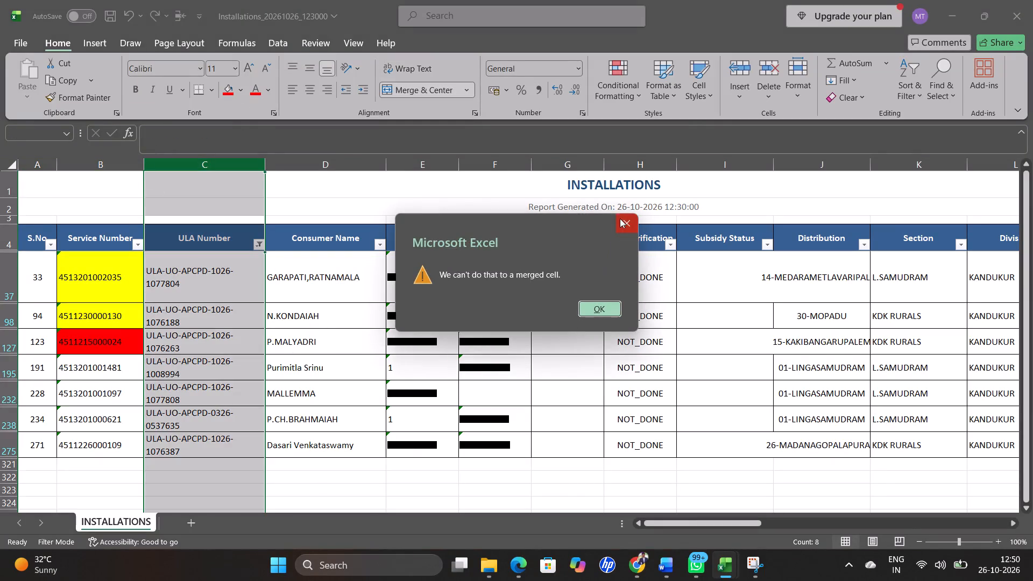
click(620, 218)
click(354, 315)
Copy the service number in row 232 and use it to open the matching work order on the SUNGRACE site in Edge.
click(91, 389)
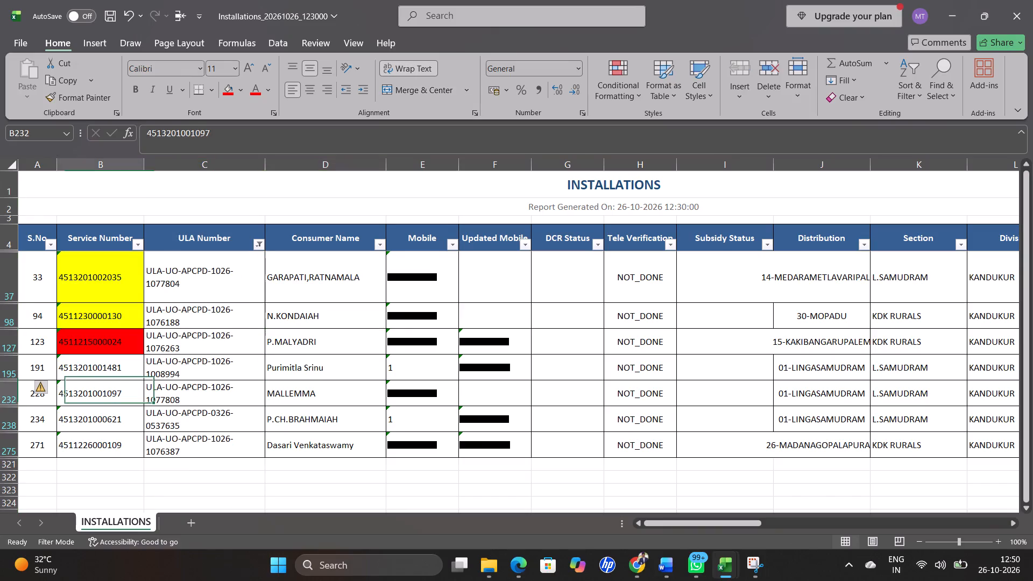
key(ctrl+c)
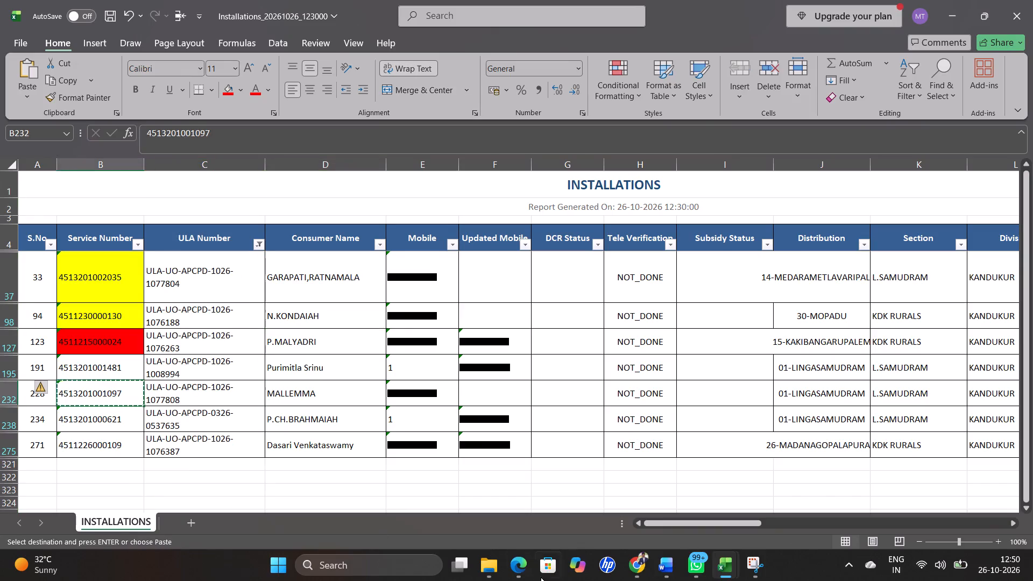
click(521, 520)
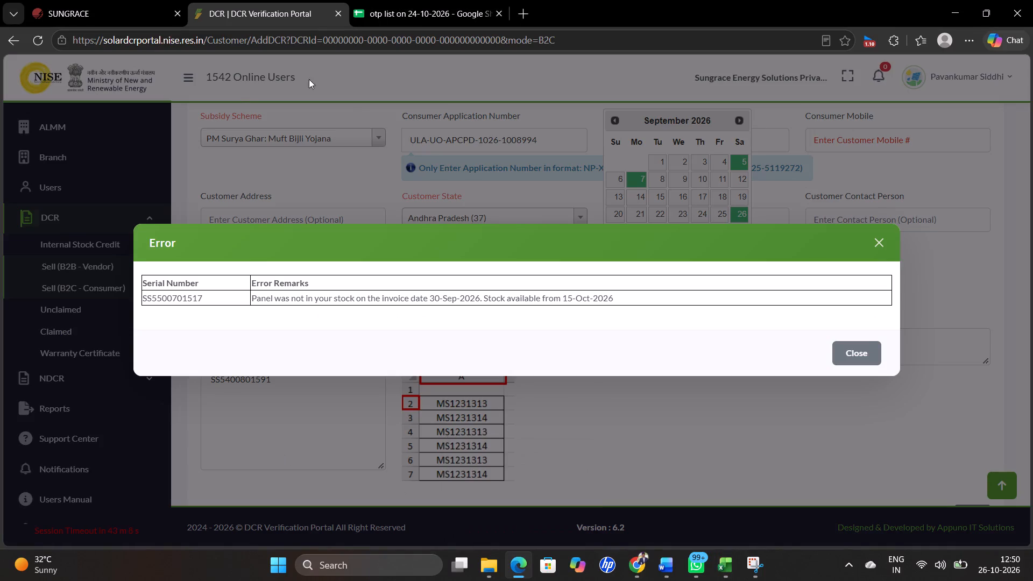
click(437, 179)
click(55, 13)
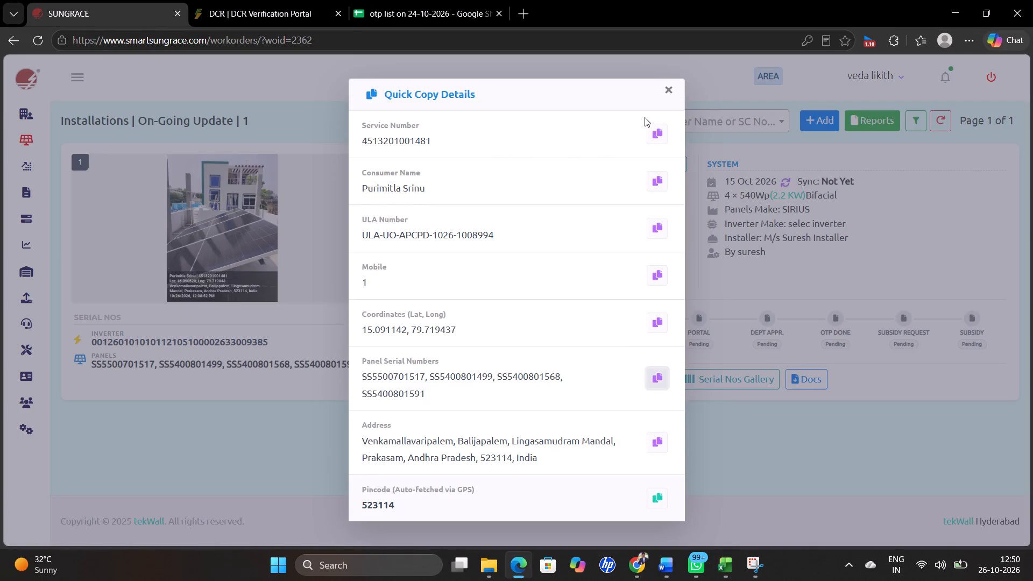
click(668, 90)
click(666, 121)
key(ctrl+v)
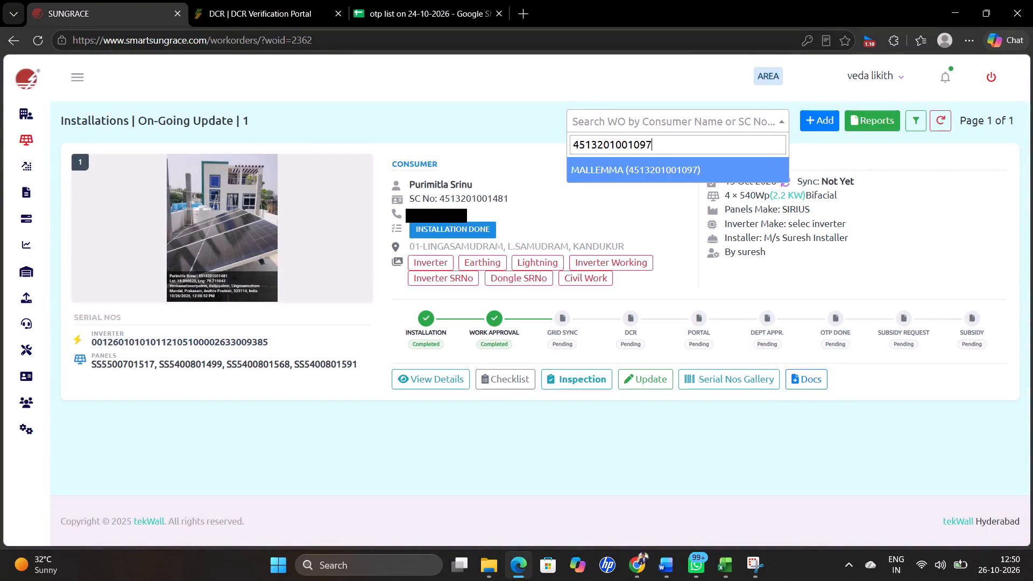
key(Return)
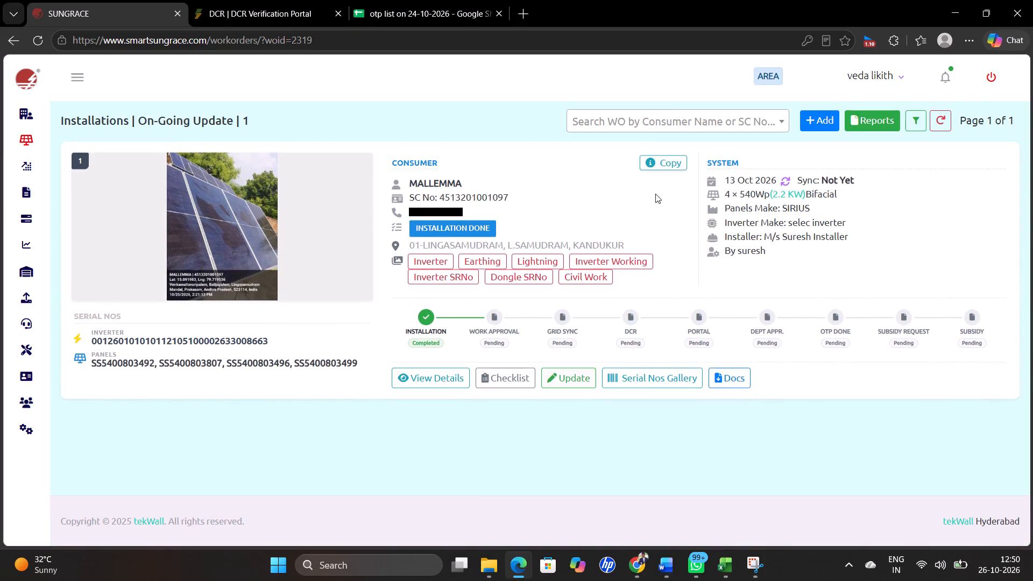
Copy the work order's ULA number and replace the Consumer Application Number with it in the DCR Details (B2C) form.
click(664, 155)
click(650, 232)
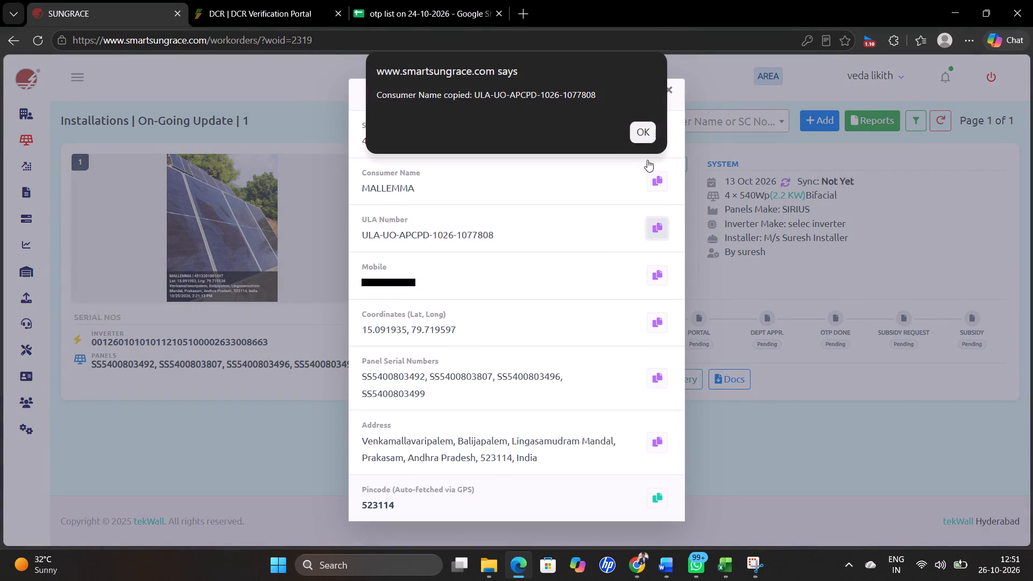
click(649, 135)
click(262, 16)
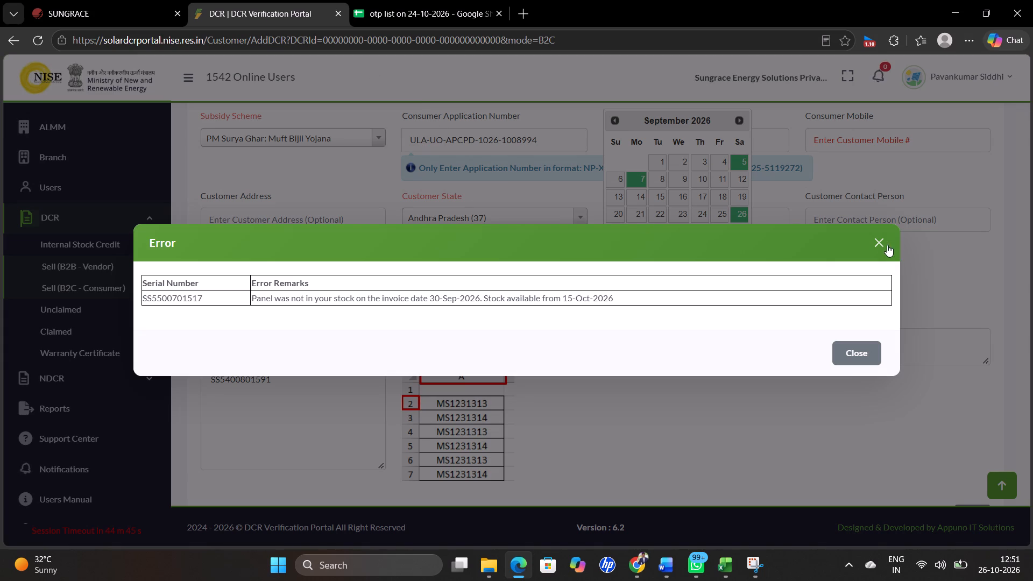
click(880, 243)
scroll(722, 268, up, 4)
drag(564, 261, 553, 261)
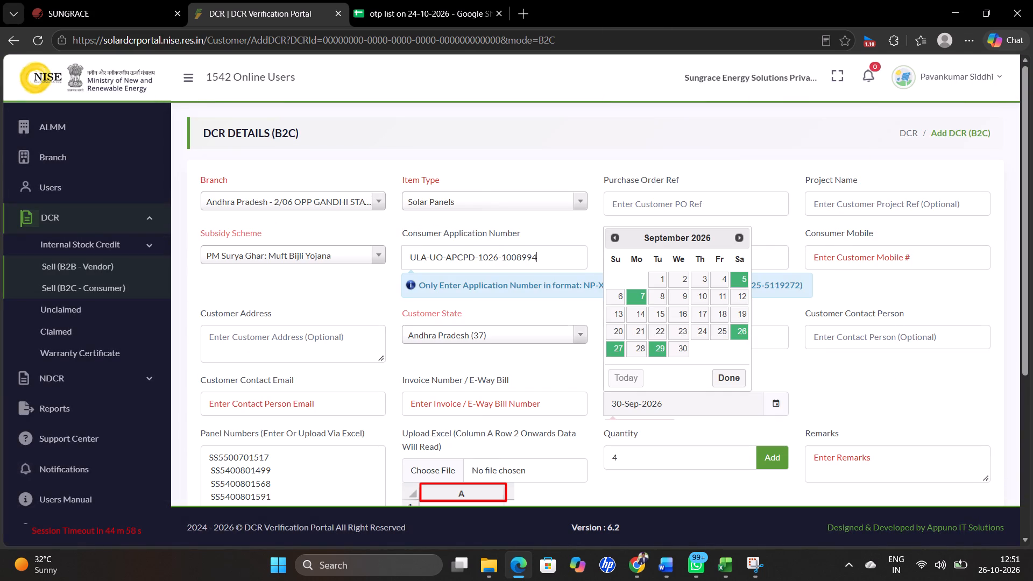
drag(553, 261, 427, 267)
click(560, 261)
drag(554, 261, 431, 269)
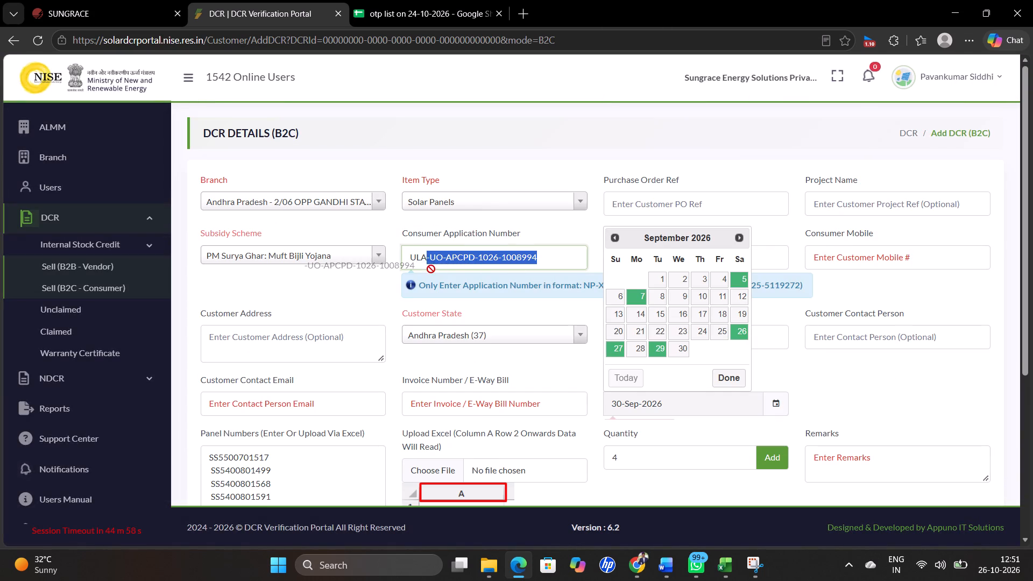
drag(431, 269, 526, 263)
click(543, 251)
double_click(519, 264)
double_click(509, 258)
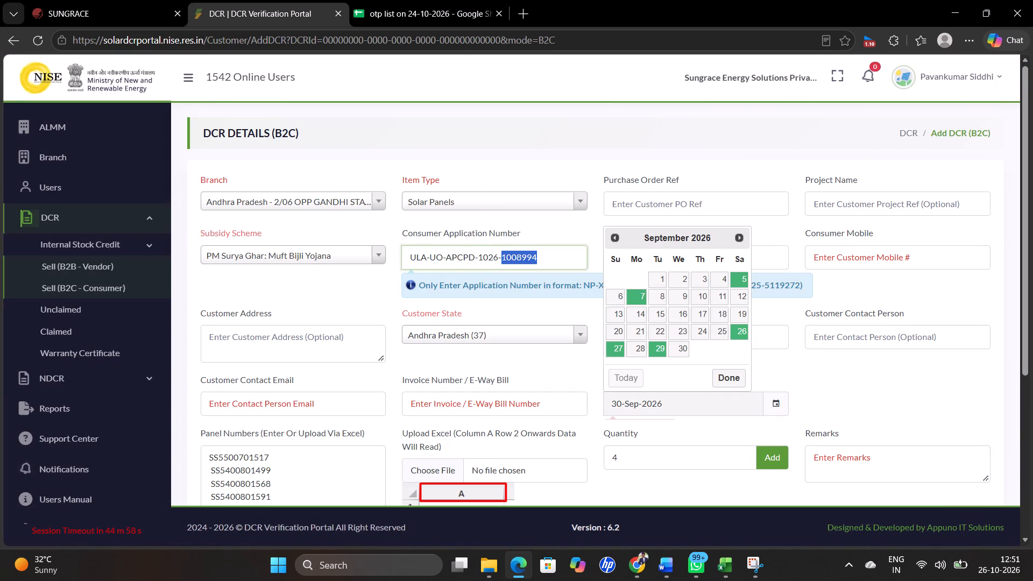
double_click(459, 263)
triple_click(491, 251)
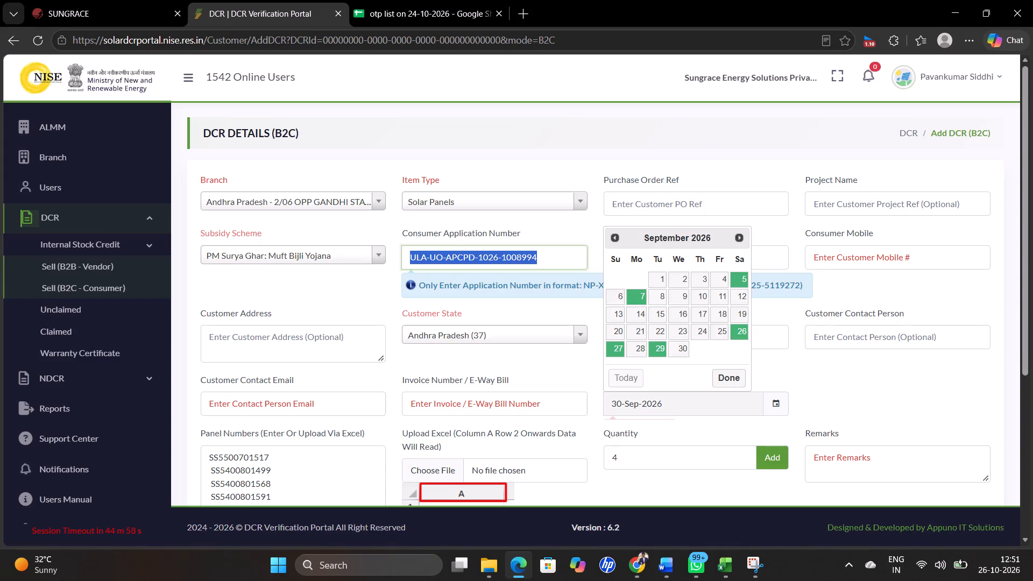
key(ctrl+v)
scroll(419, 399, down, 1)
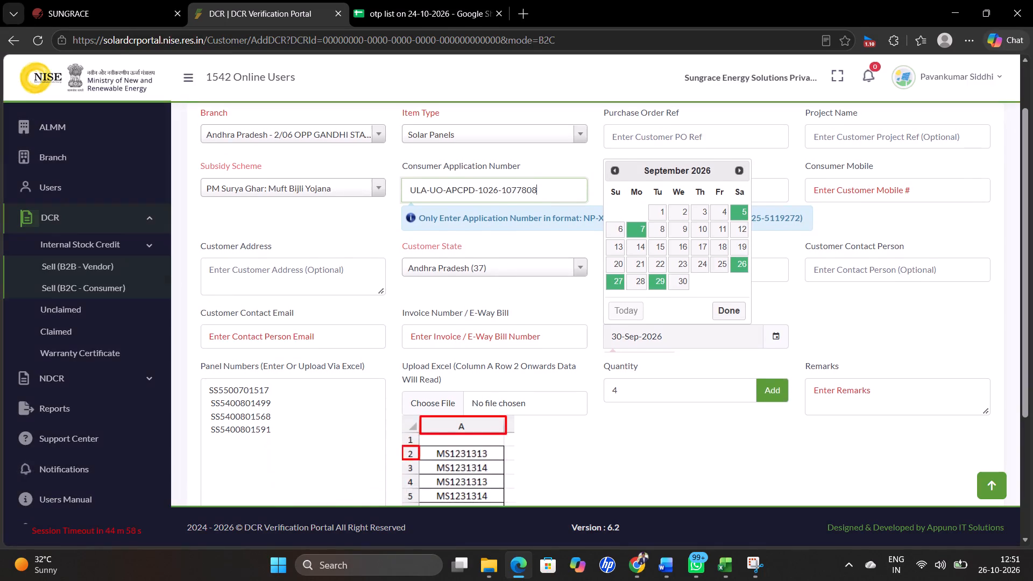
click(109, 24)
click(655, 386)
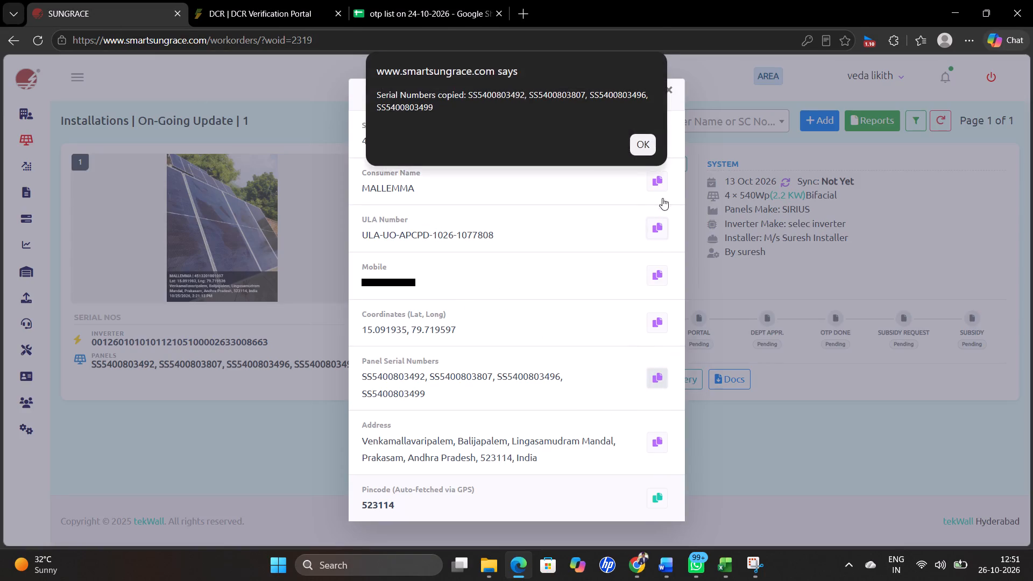
click(636, 155)
click(234, 18)
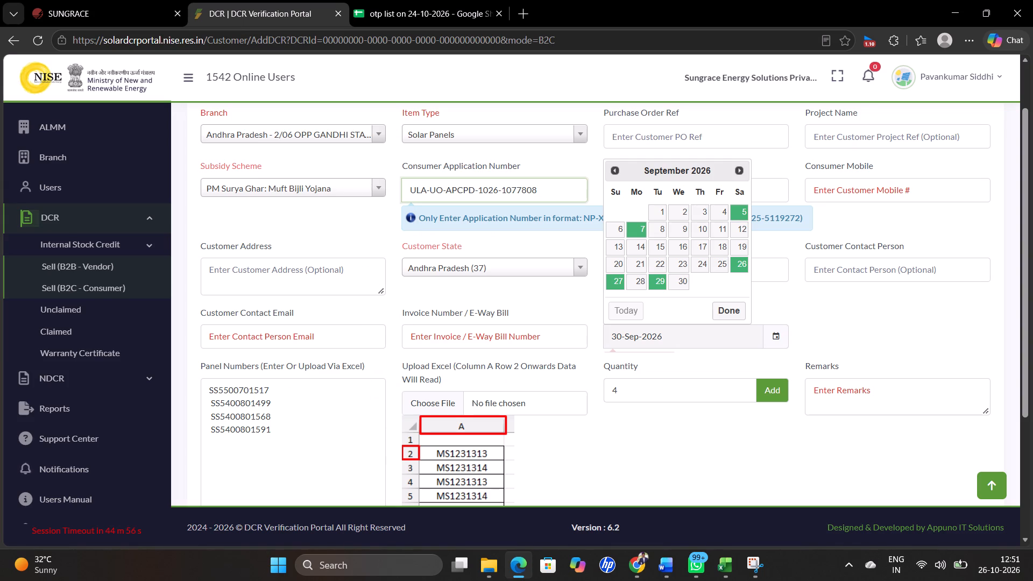
drag(303, 459, 196, 381)
key(ctrl+v)
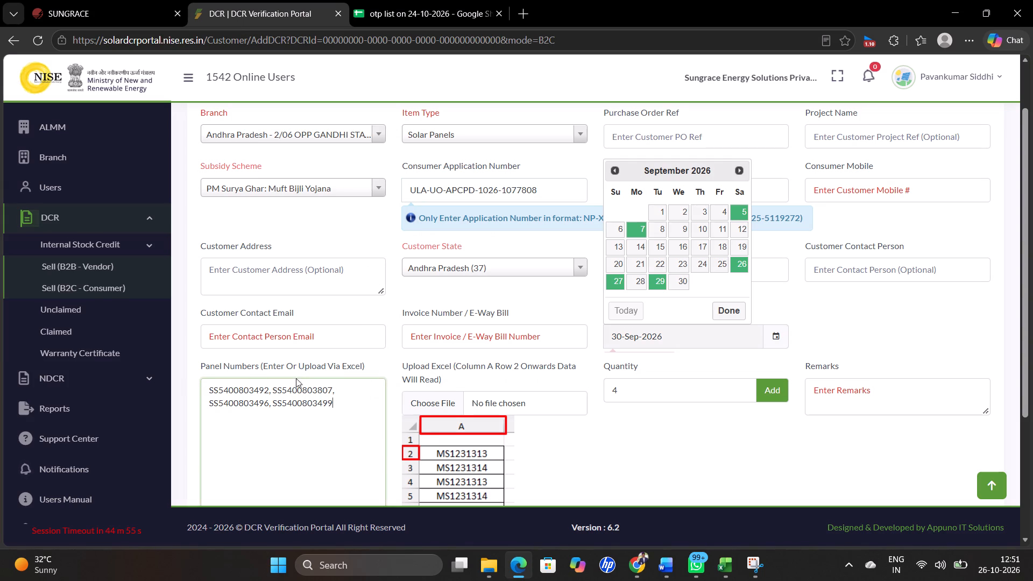
Put each of the four panel serial numbers on its own line and remove the commas between them.
click(275, 393)
key(Left)
key(Left)
key(BackSpace)
key(Return)
key(Right)
key(Right)
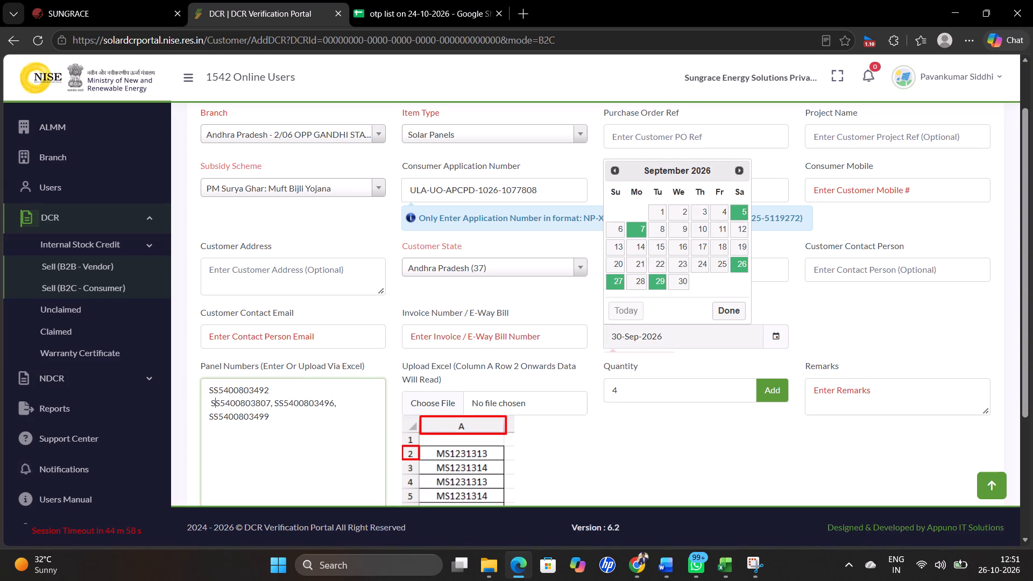
key(Right)
key(Right)
key(Right)
key(Right)
key(Right)
key(Right)
key(Right)
key(Right)
key(Right)
key(Right)
key(Right)
key(Right)
key(BackSpace)
key(Return)
key(Right)
key(Right)
key(Right)
key(Right)
key(Right)
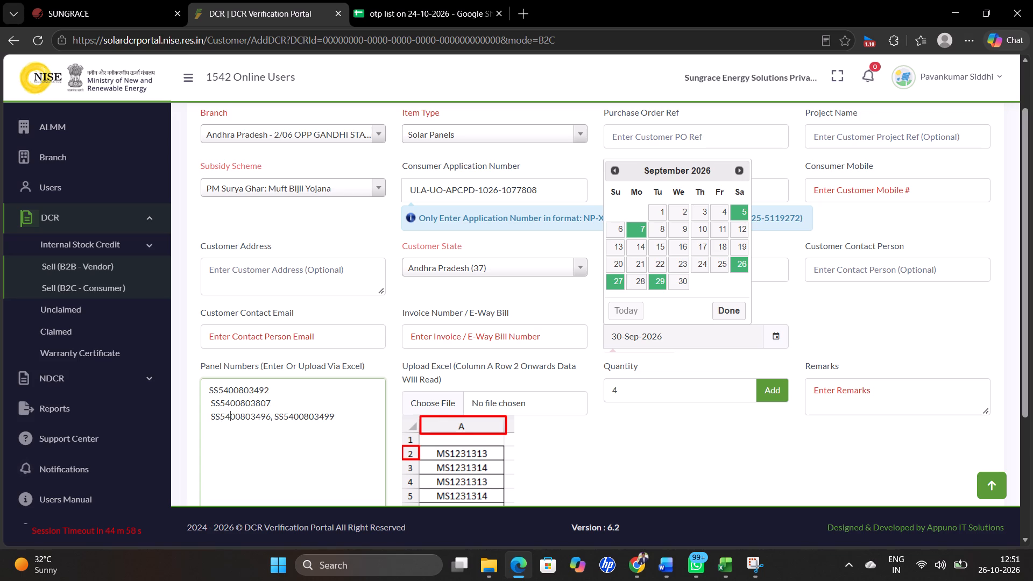
key(Right)
key(Right)
key(Right)
key(Right)
key(Right)
key(Right)
key(Right)
key(Right)
key(Right)
key(BackSpace)
key(Return)
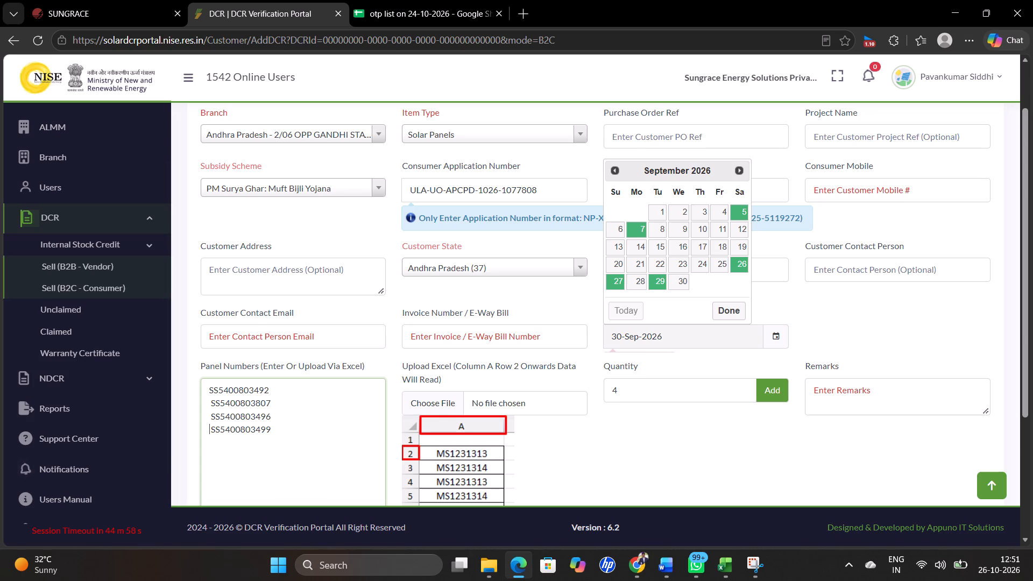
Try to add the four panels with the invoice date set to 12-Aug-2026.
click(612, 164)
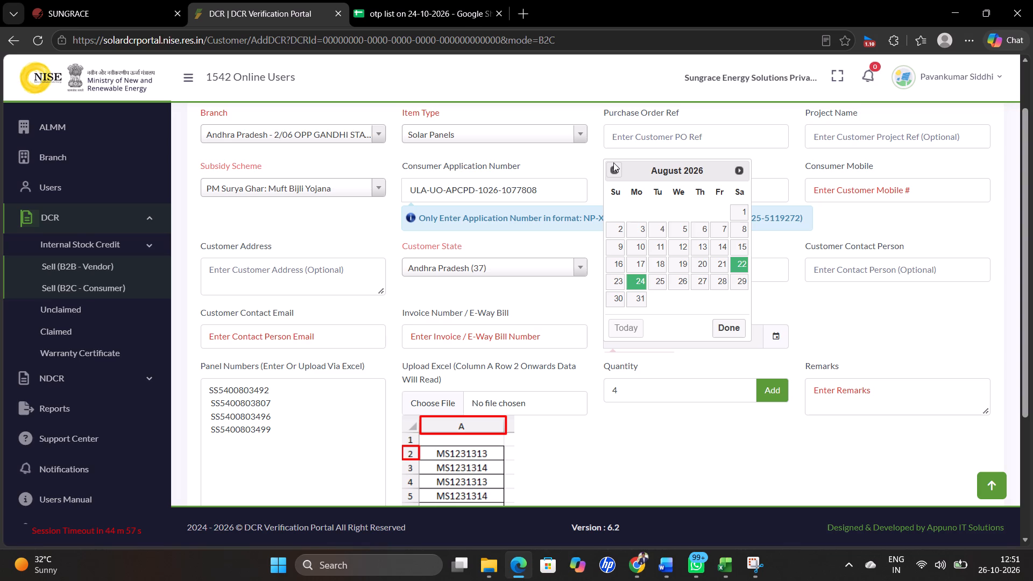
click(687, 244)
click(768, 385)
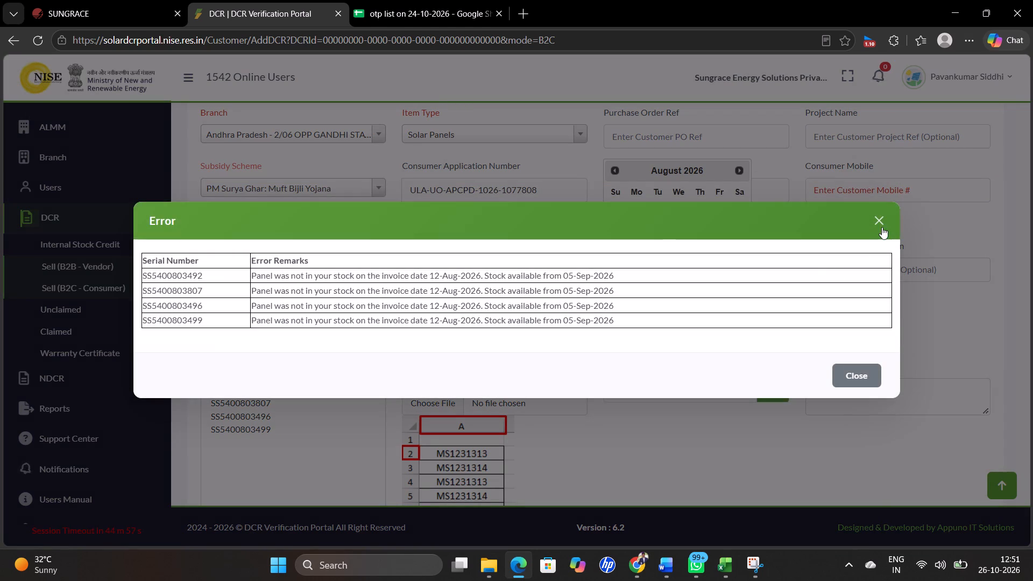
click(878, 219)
Set the invoice date to 08-Sep-2026 and add the four panels to the DCR entry.
click(738, 168)
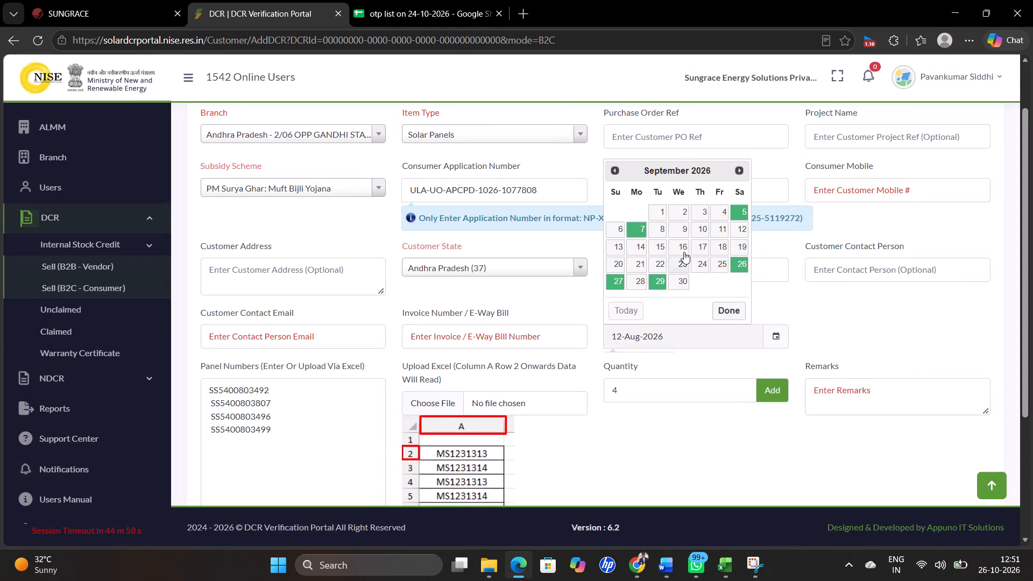
click(661, 223)
click(775, 391)
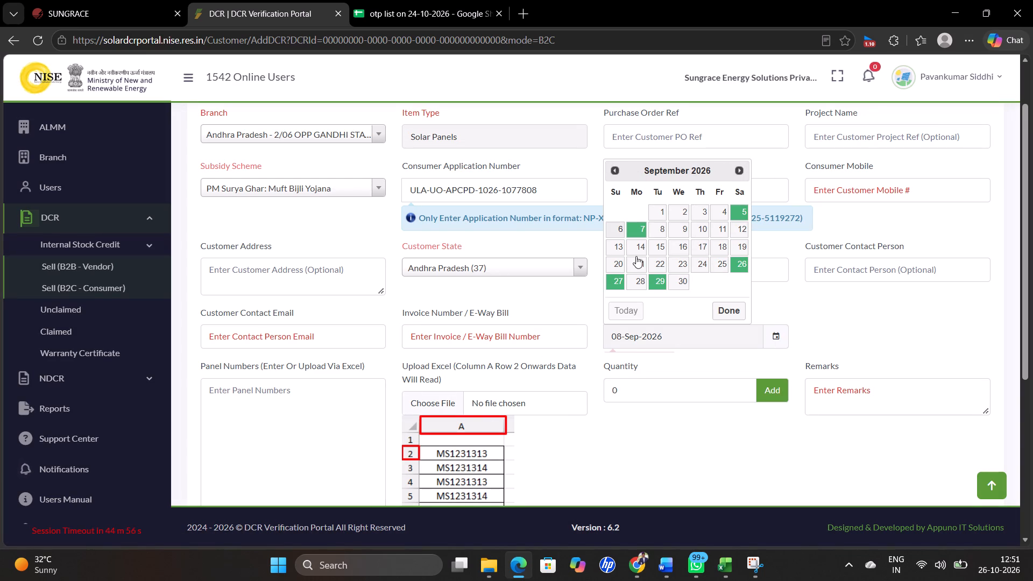
click(724, 307)
scroll(770, 215, down, 3)
scroll(772, 210, up, 3)
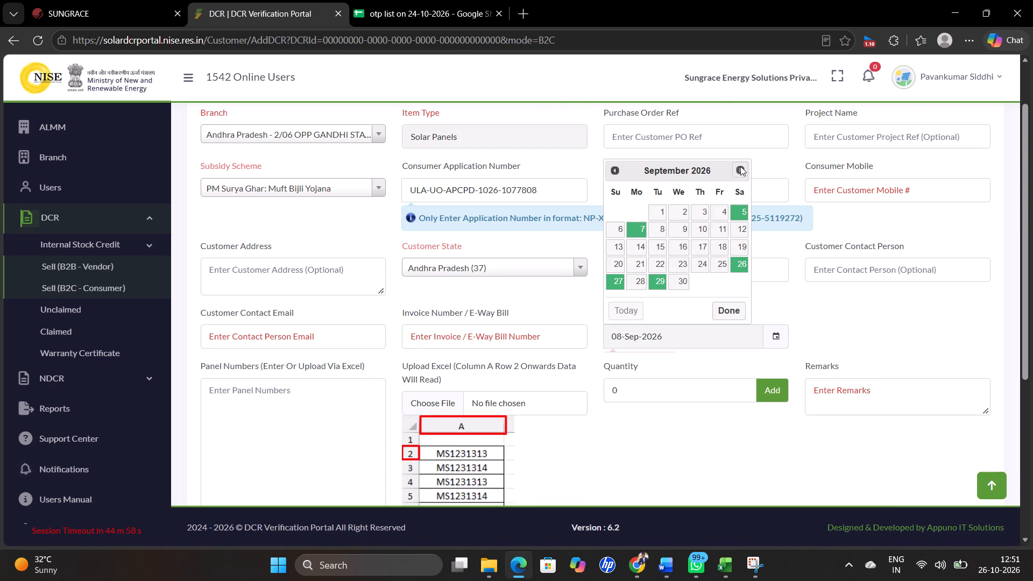
Copy the address from the SUNGRACE work order details and paste it into the DCR form's Remarks.
click(63, 0)
click(654, 438)
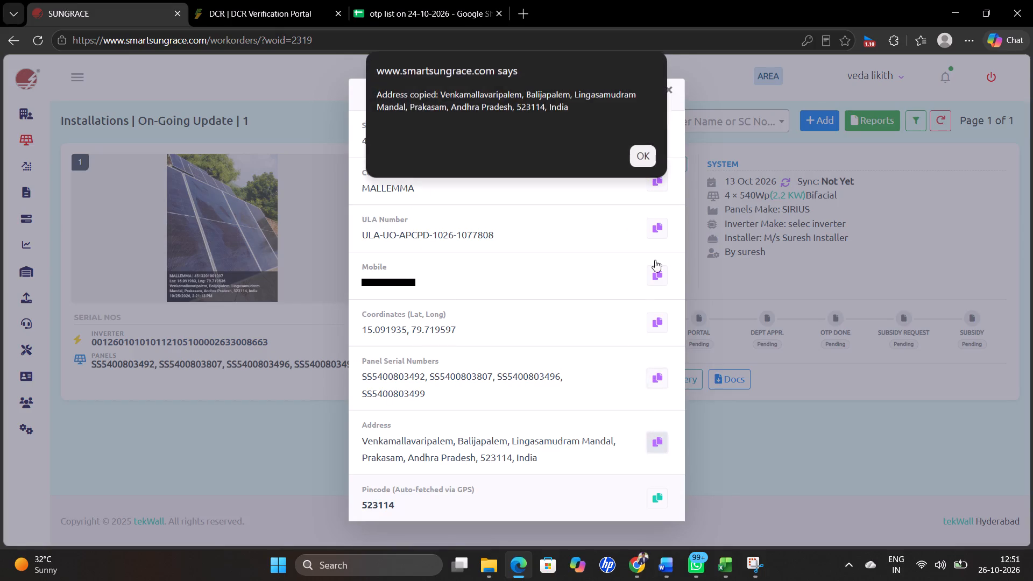
click(646, 156)
click(250, 12)
click(840, 404)
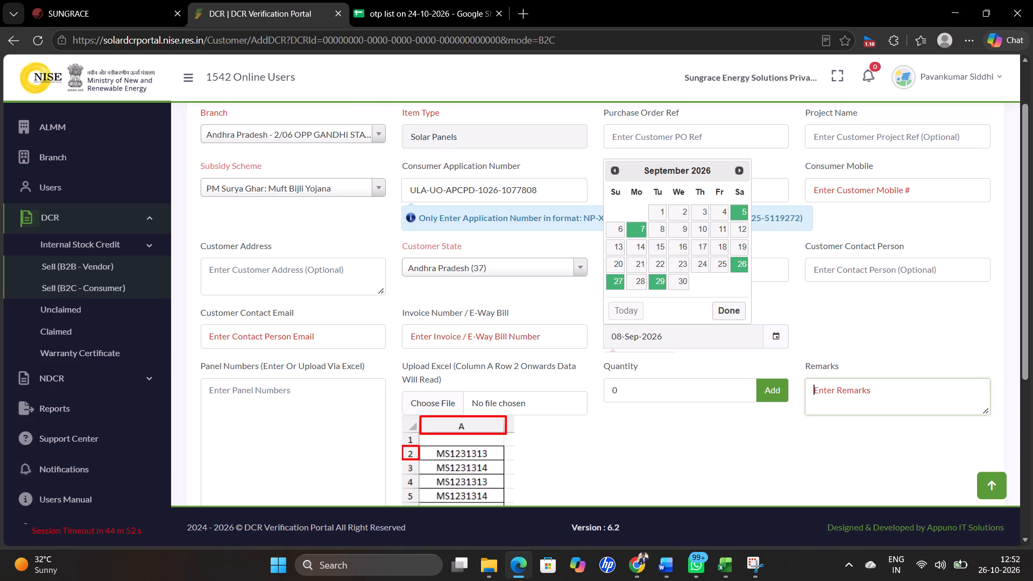
drag(833, 408, 817, 419)
key(ctrl+v)
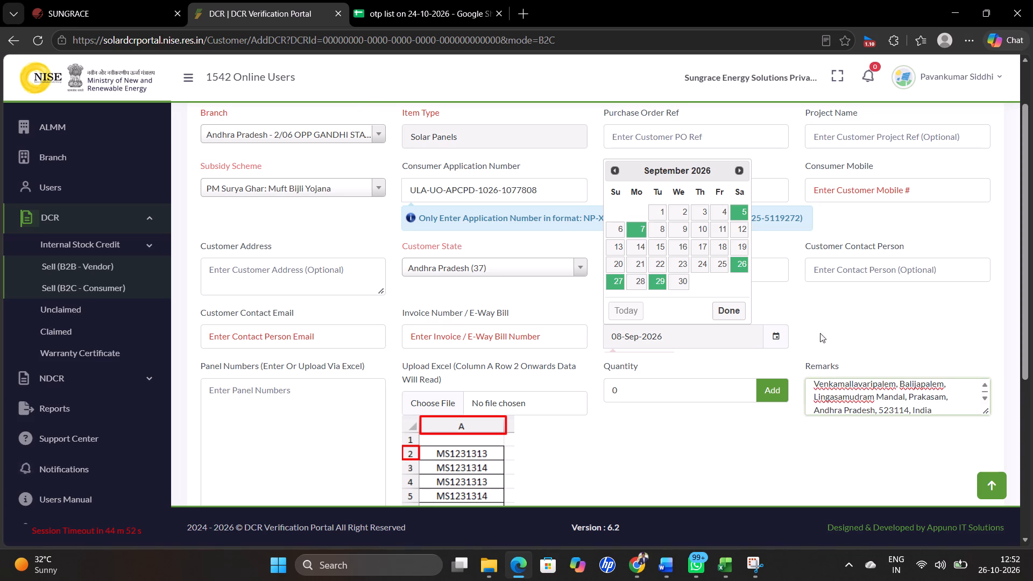
Switch to the Word document with the subsidy process details and look up the invoice number for the Sep 8 date.
click(843, 188)
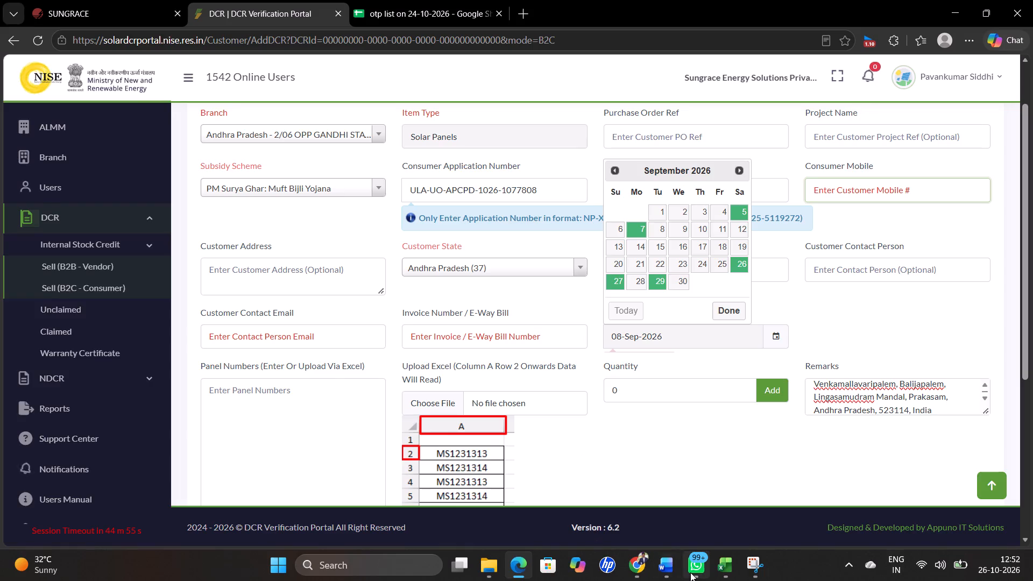
click(677, 500)
scroll(602, 497, down, 8)
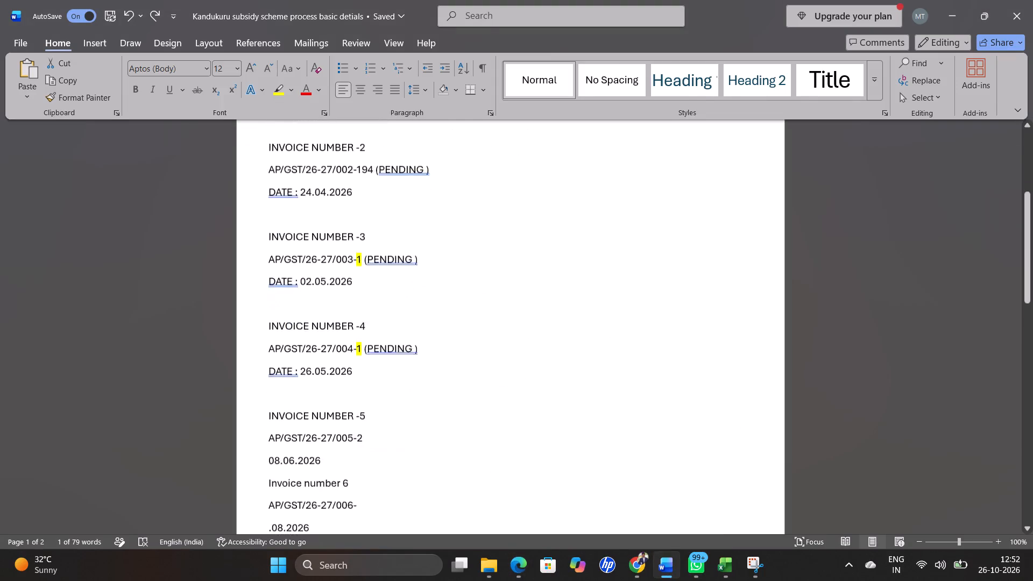
scroll(379, 452, down, 10)
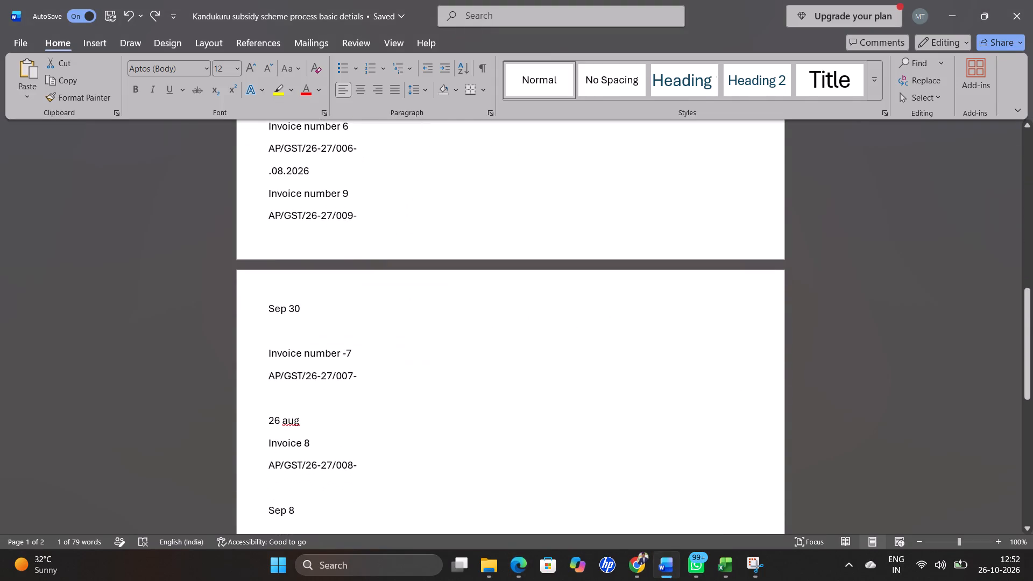
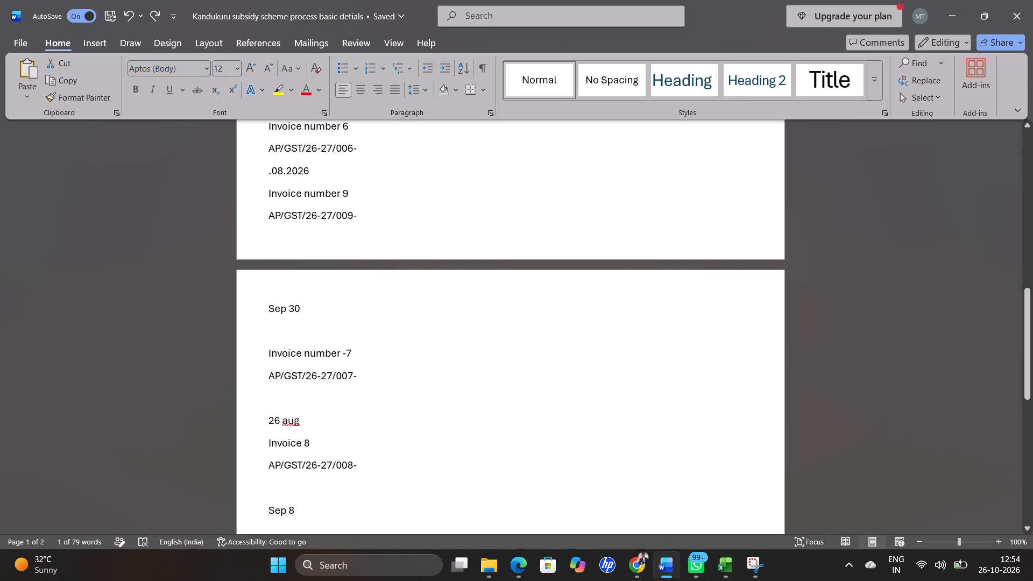
Copy the invoice prefix AP/GST/26-27/008- from the Word document into the DCR form's Invoice Number field in Edge.
drag(363, 465, 252, 477)
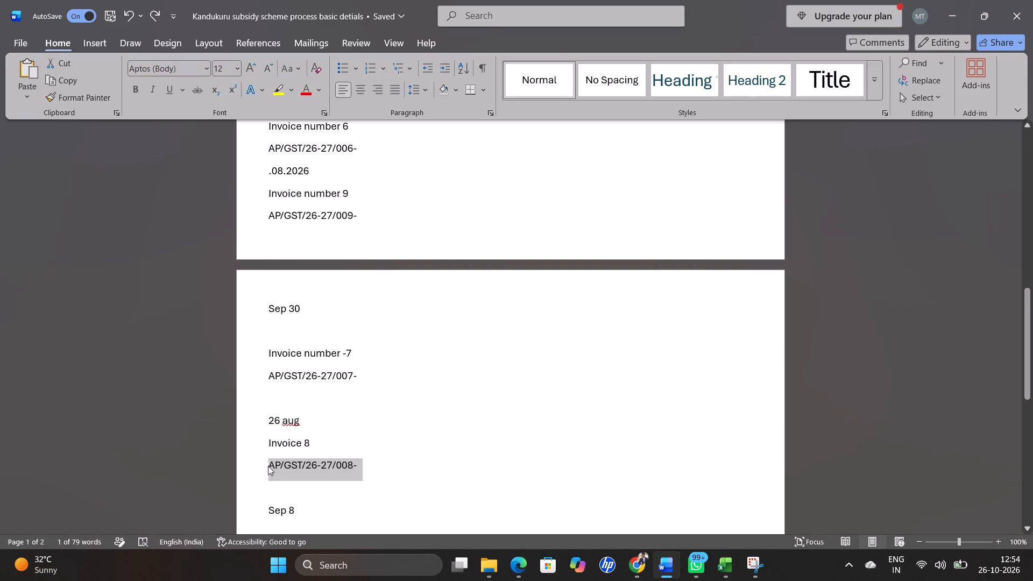
key(ctrl+c)
click(530, 529)
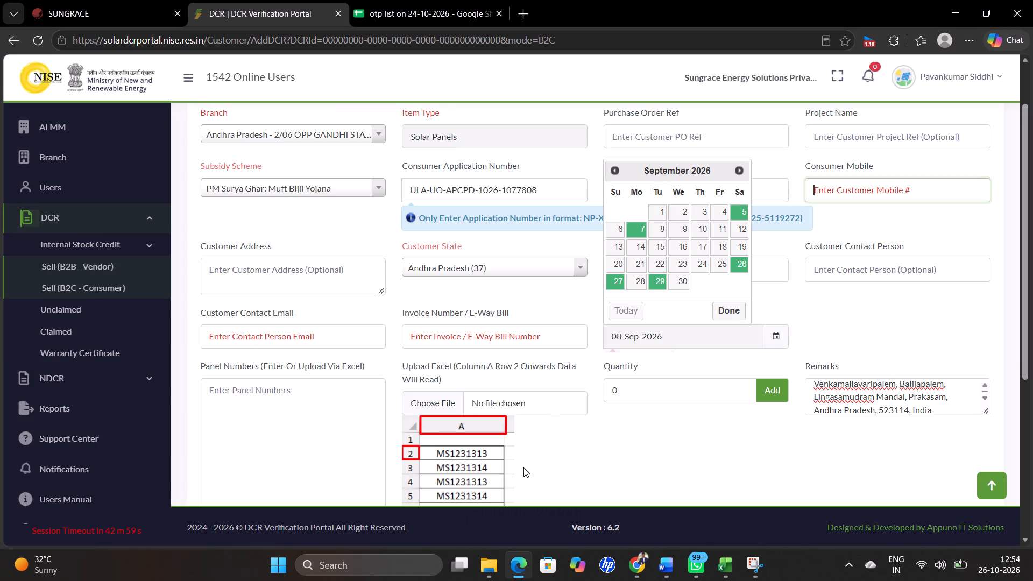
click(543, 345)
key(ctrl+v)
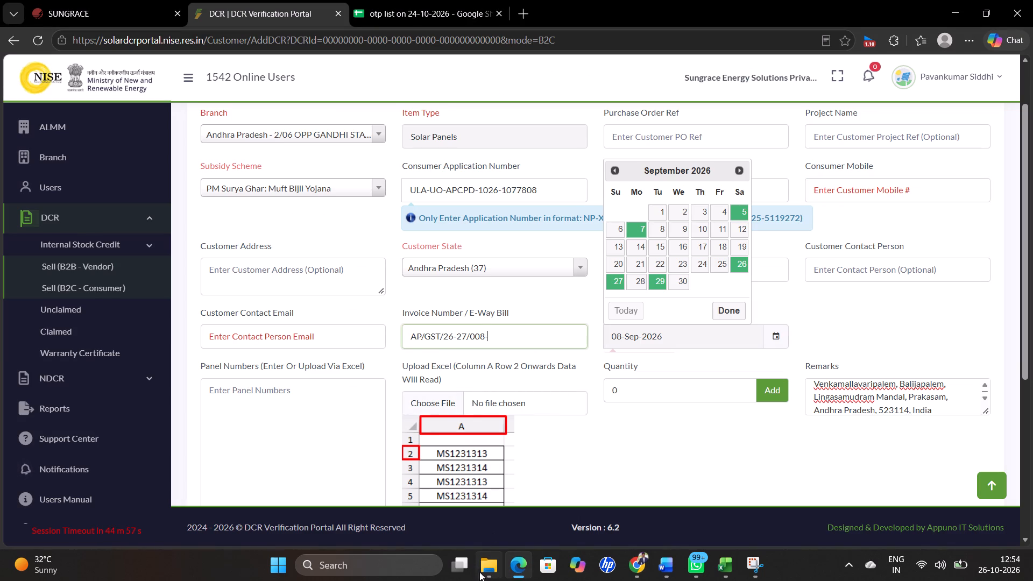
Check the last numbered folder in dcr crf > DCR008 in File Explorer, then complete the form's invoice number as AP/GST/26-27/008-93.
click(461, 487)
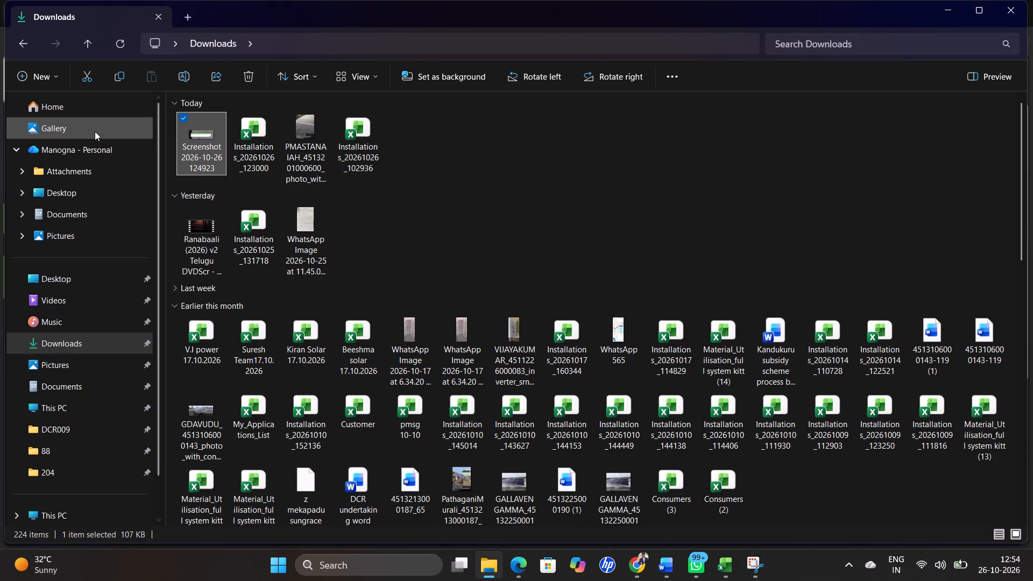
scroll(97, 130, up, 4)
double_click(76, 289)
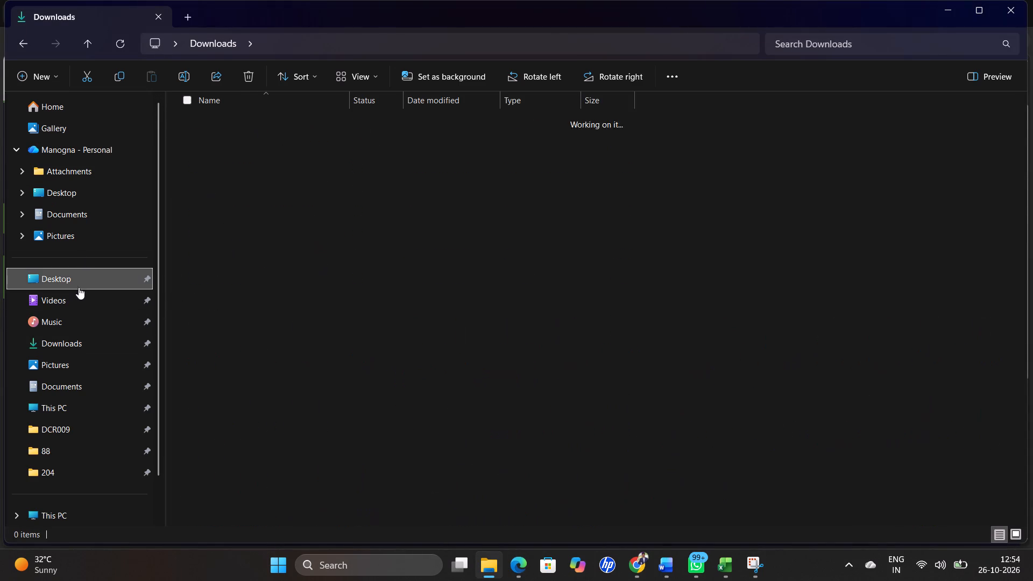
double_click(266, 128)
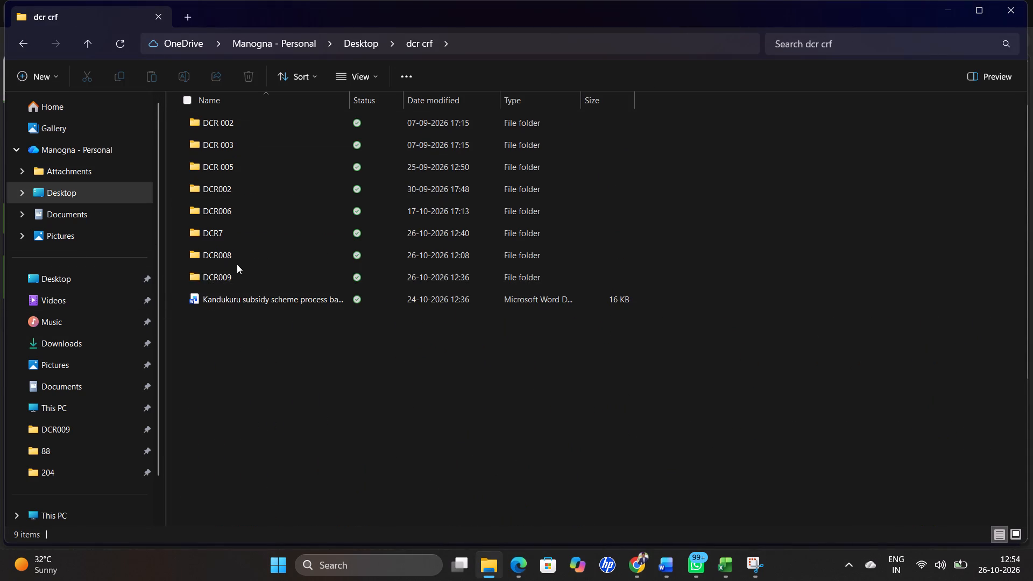
triple_click(237, 259)
scroll(270, 202, down, 20)
scroll(270, 202, down, 1)
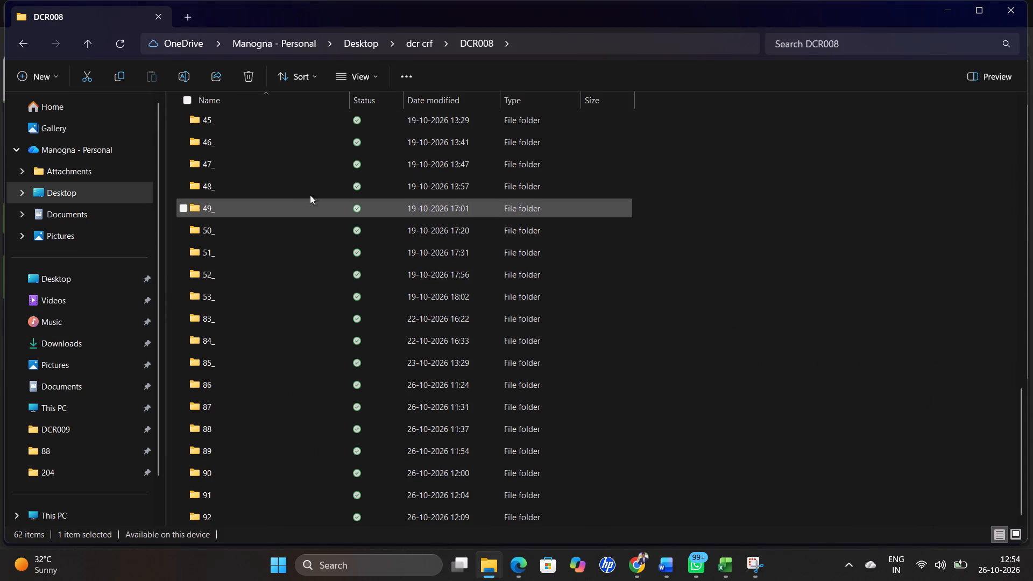
scroll(310, 195, down, 5)
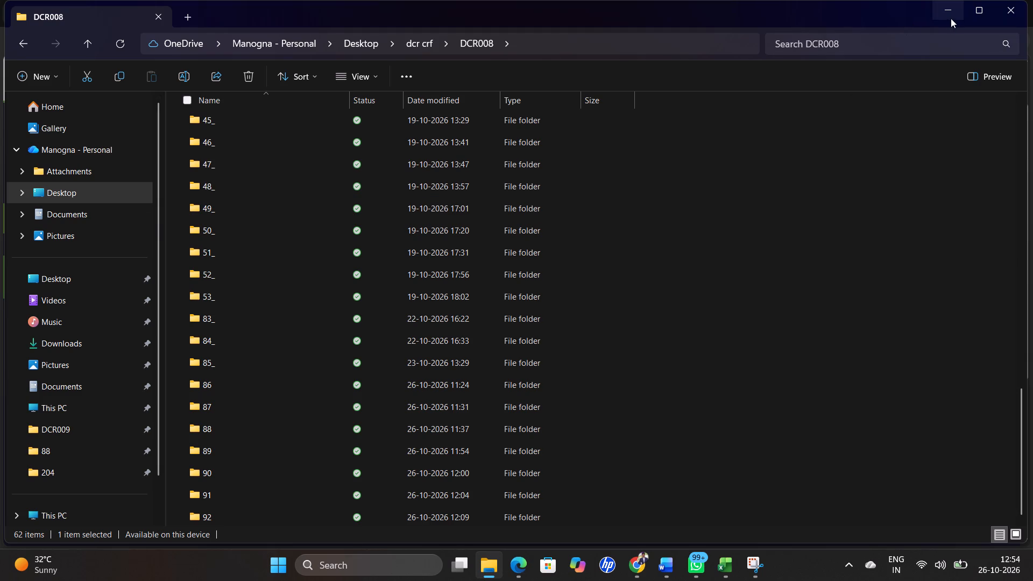
click(519, 520)
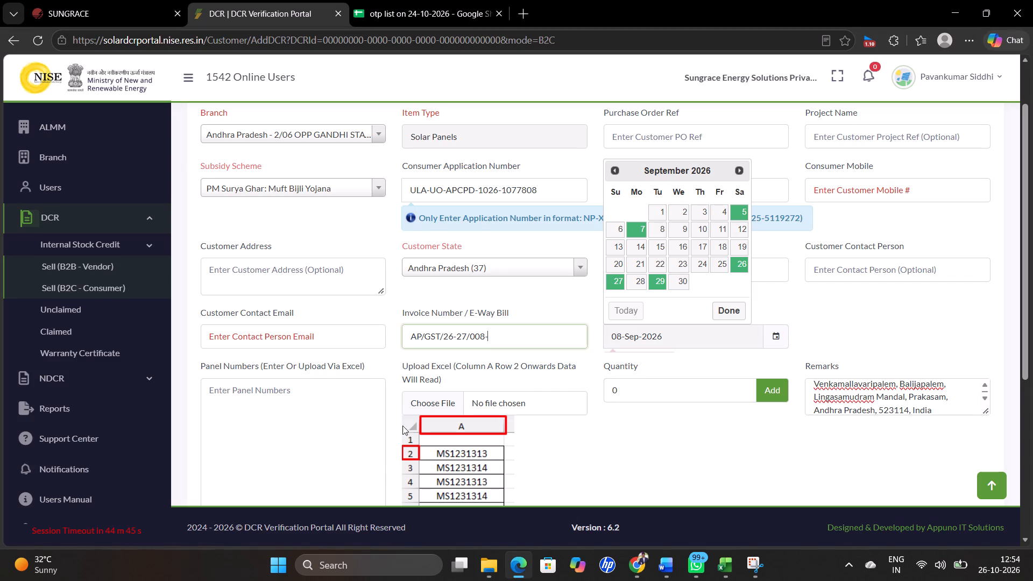
text(93)
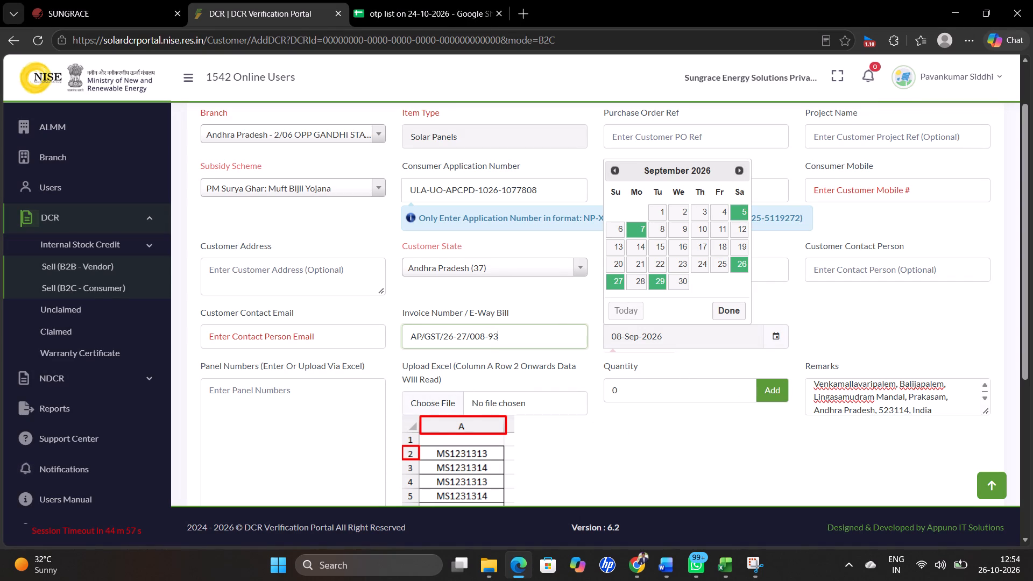
Copy the company e-mail address from the Word document with the subsidy details into the DCR form's Customer Contact Email in Edge.
click(341, 334)
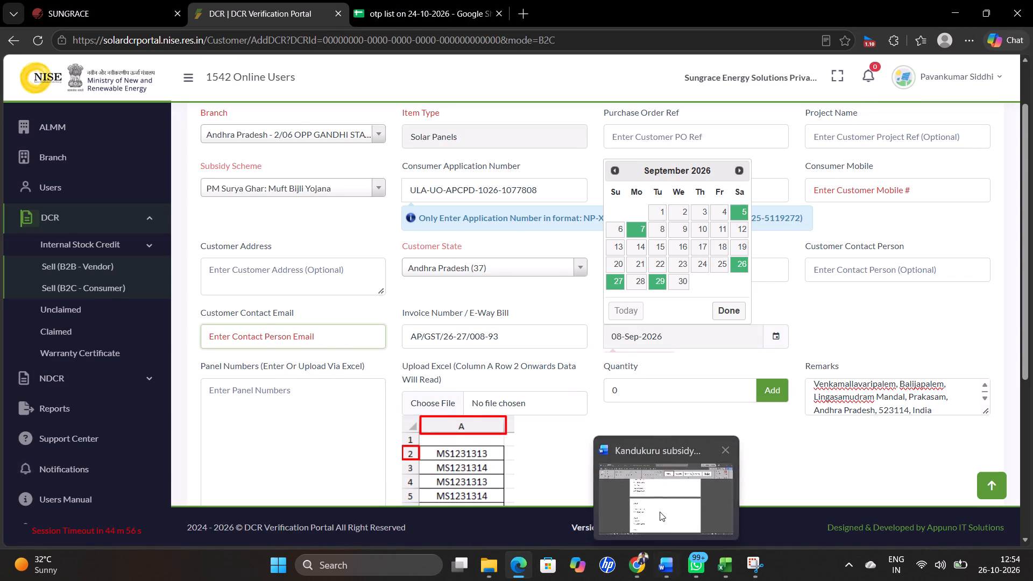
click(660, 512)
scroll(546, 477, up, 15)
scroll(349, 362, up, 5)
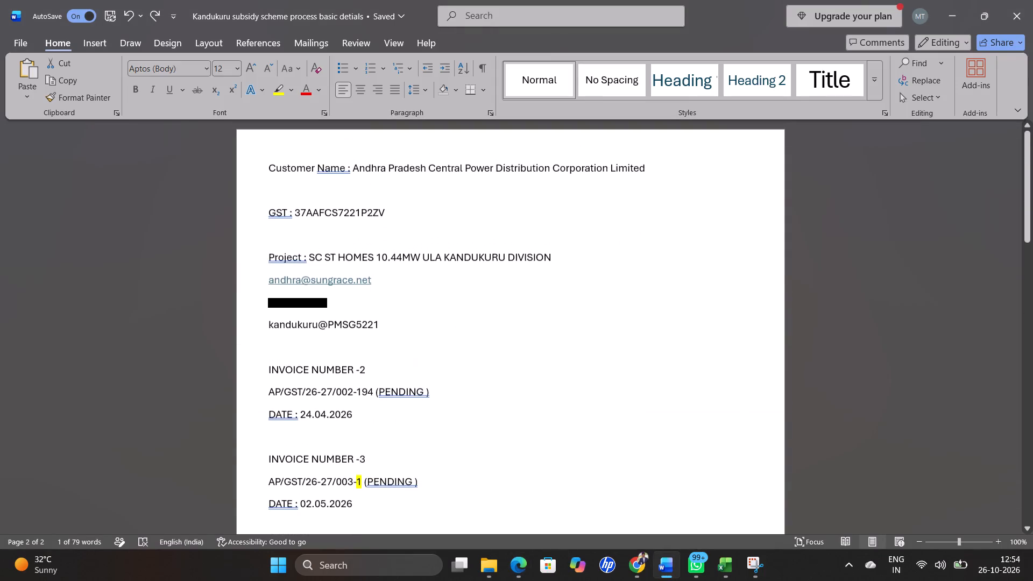
drag(269, 281, 378, 294)
key(ctrl+c)
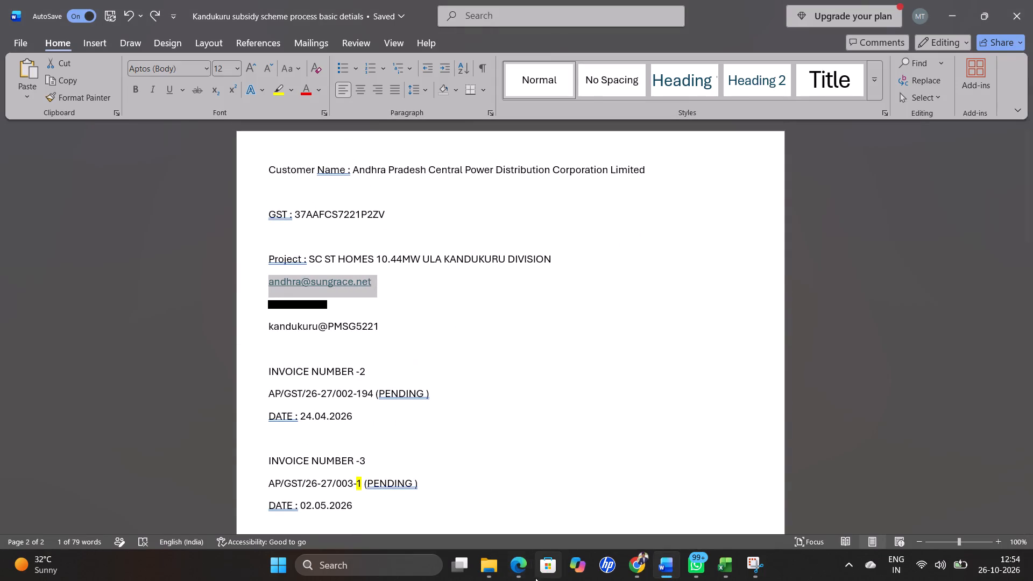
click(512, 560)
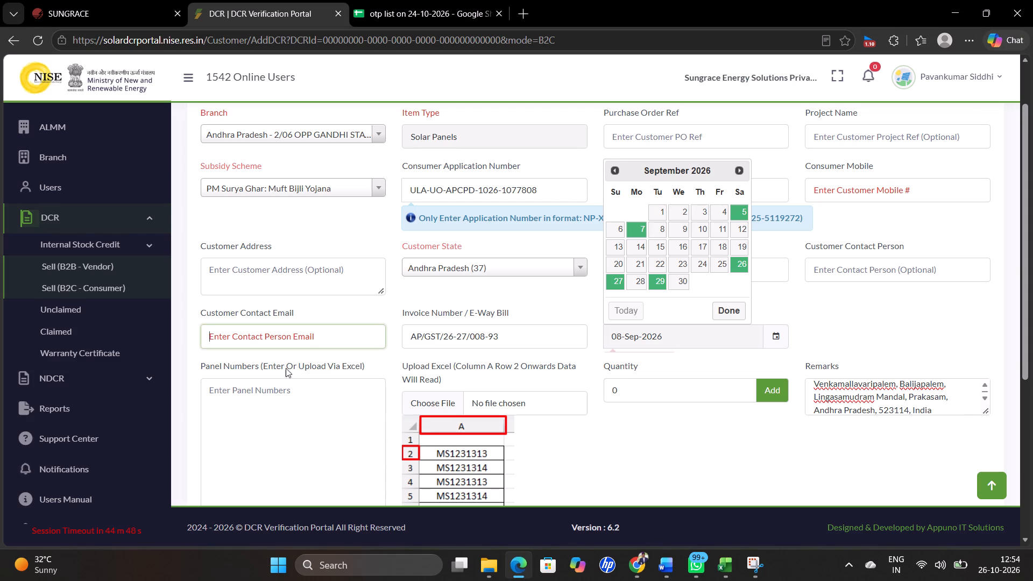
key(ctrl+v)
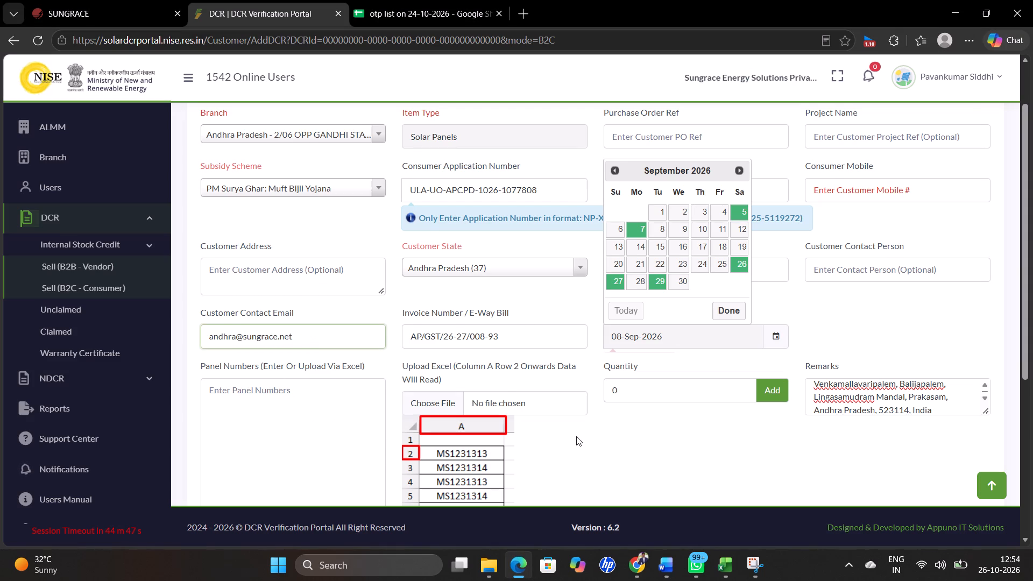
Copy the project name SC ST HOMES 10.44MW ULA KANDUKURU DIVISION from the Word document into the DCR form's Project Name in Edge.
scroll(575, 428, up, 5)
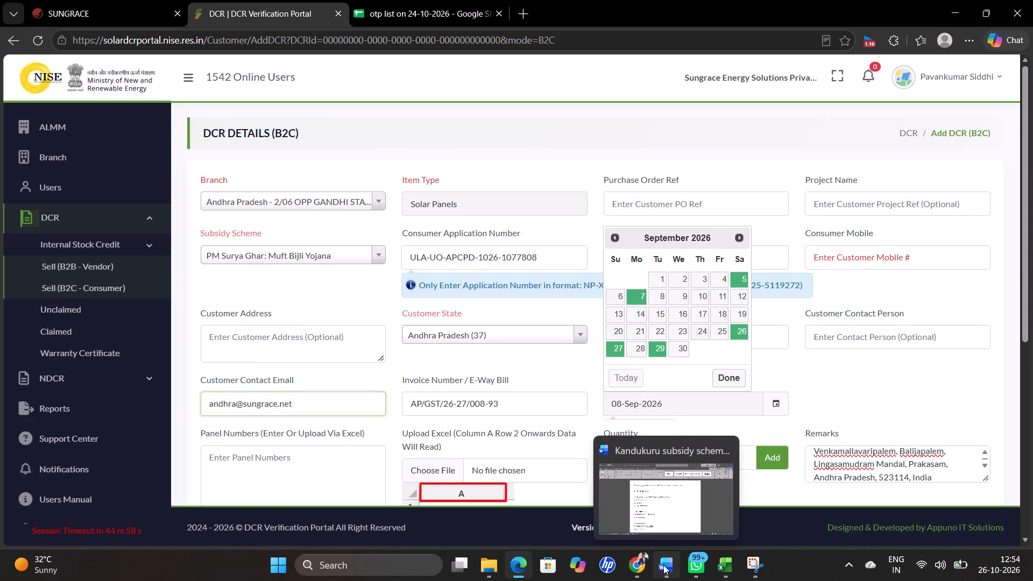
click(676, 528)
scroll(372, 399, up, 4)
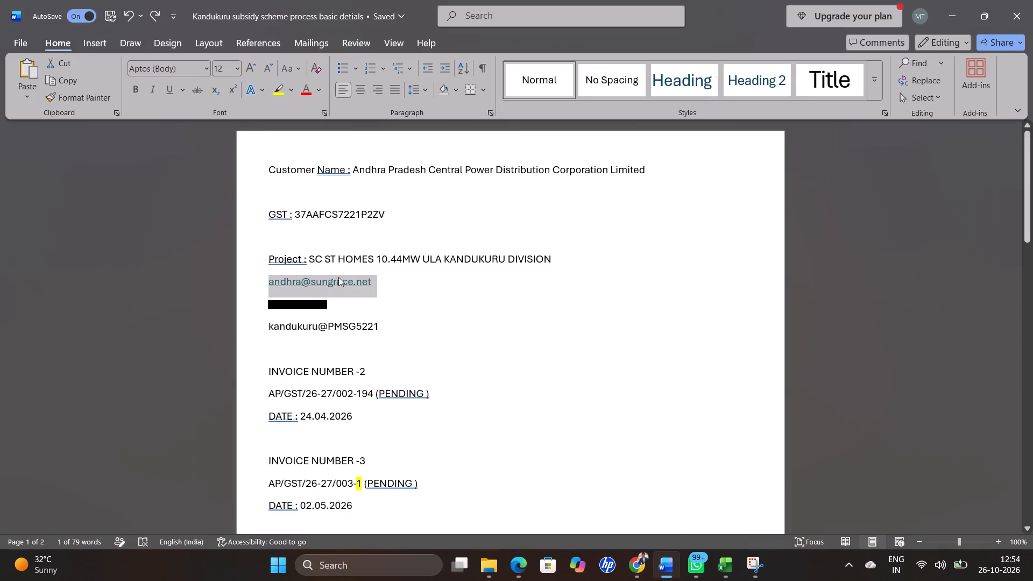
drag(312, 261, 516, 268)
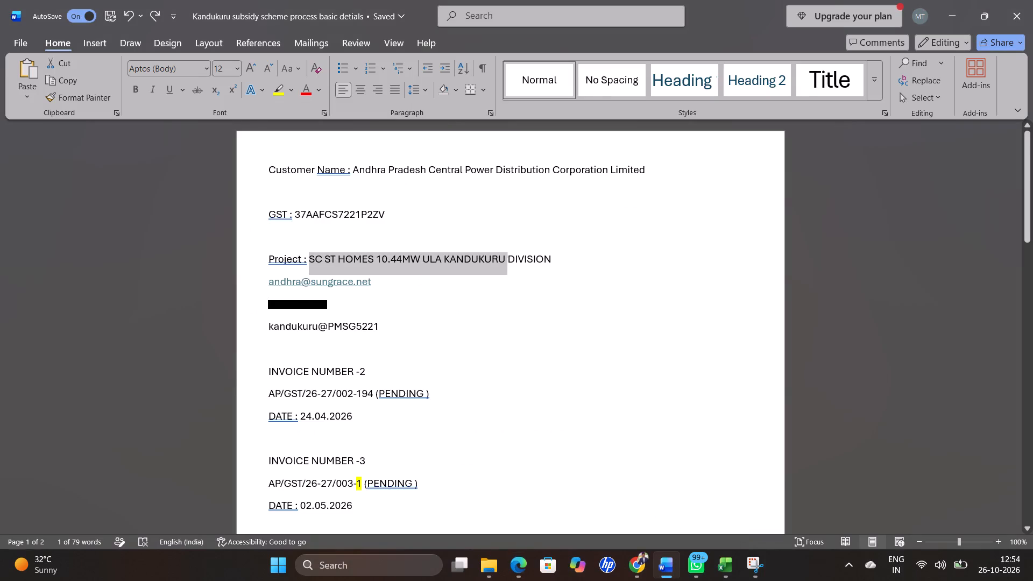
drag(516, 268, 540, 269)
key(ctrl+c)
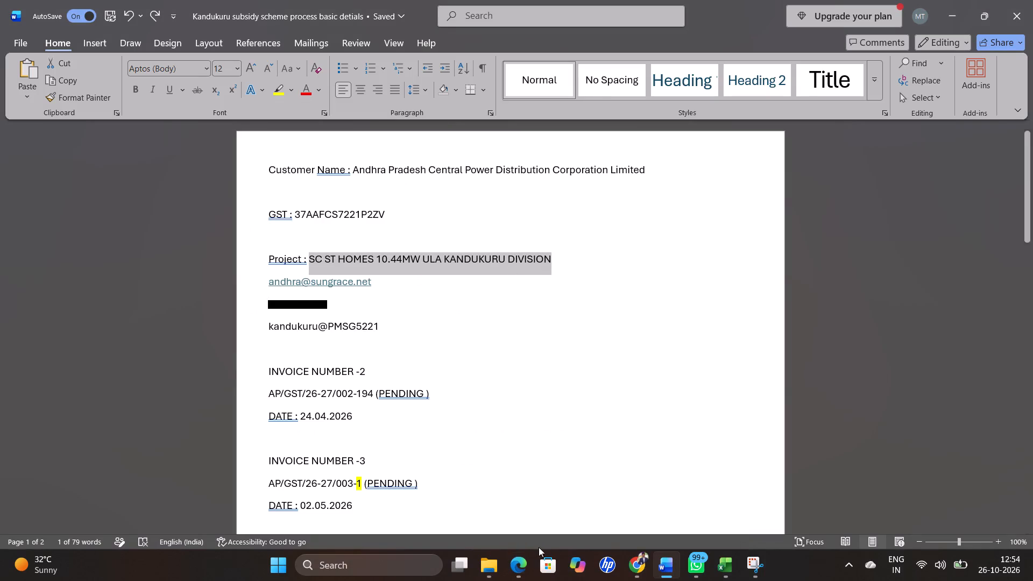
click(527, 565)
click(890, 200)
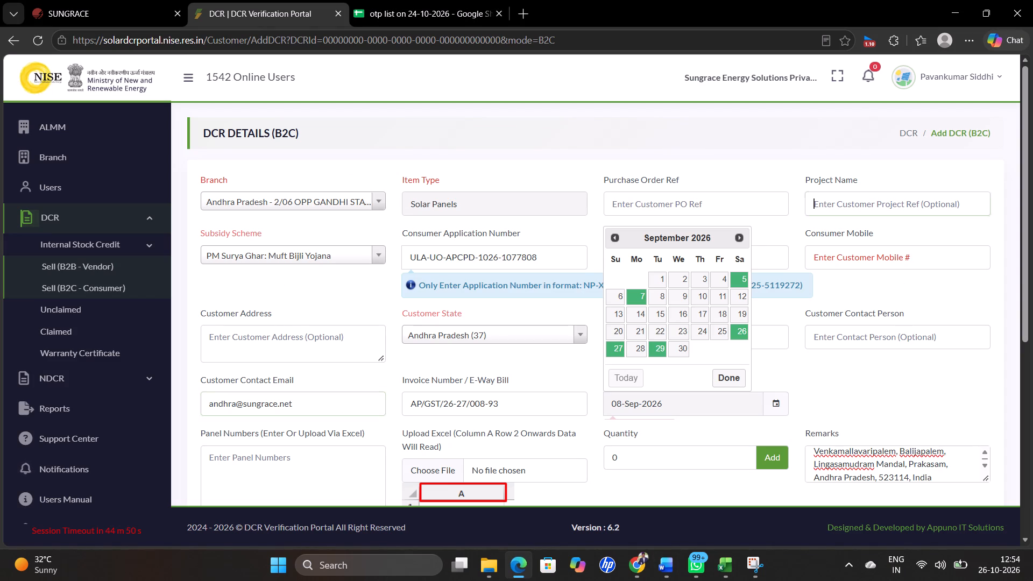
key(ctrl+v)
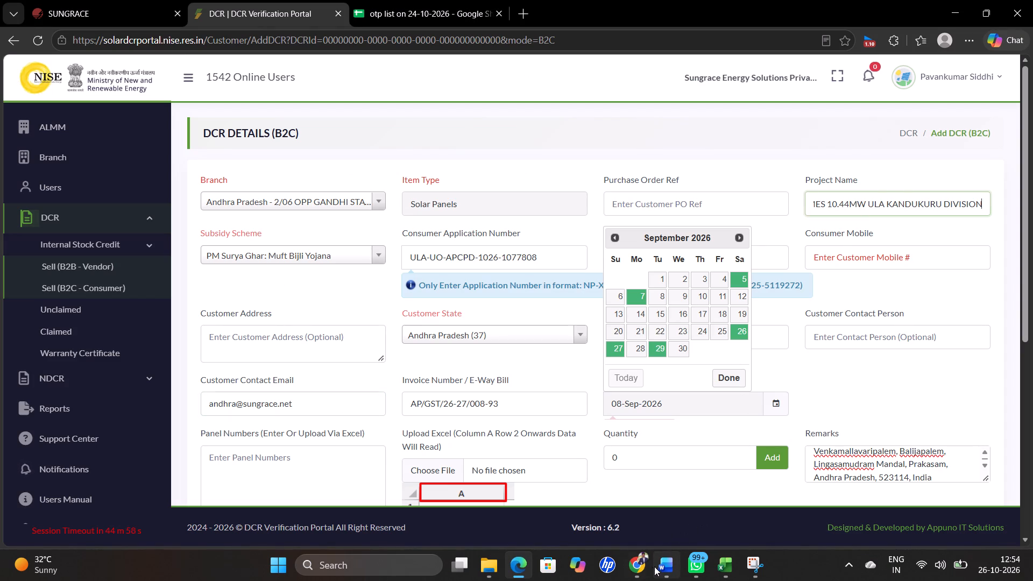
Copy the mobile number from the Word document into the DCR form's Consumer Mobile field.
click(669, 509)
scroll(535, 409, up, 1)
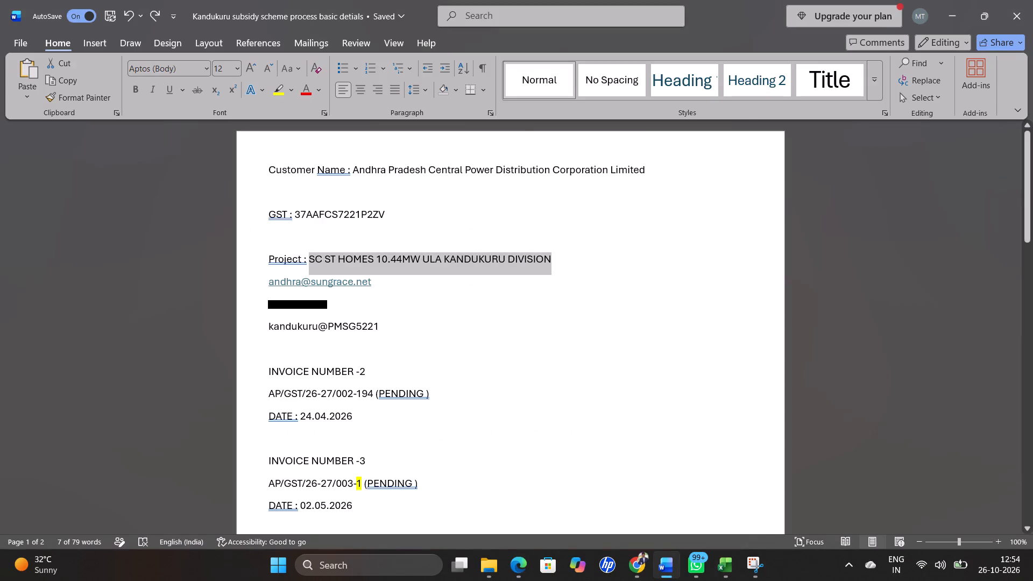
drag(262, 308, 347, 314)
key(ctrl+c)
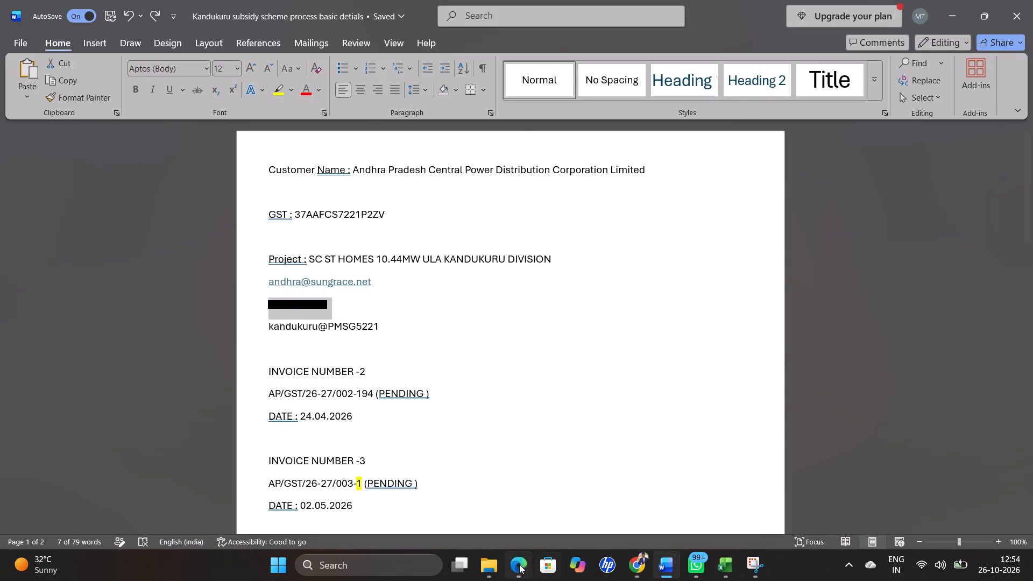
click(541, 508)
click(853, 253)
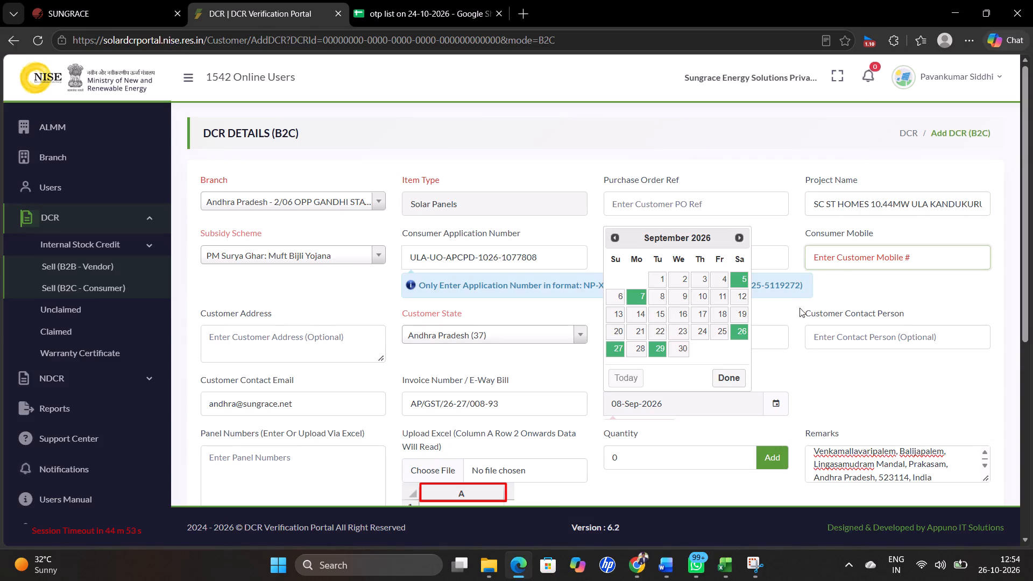
key(ctrl+v)
click(663, 507)
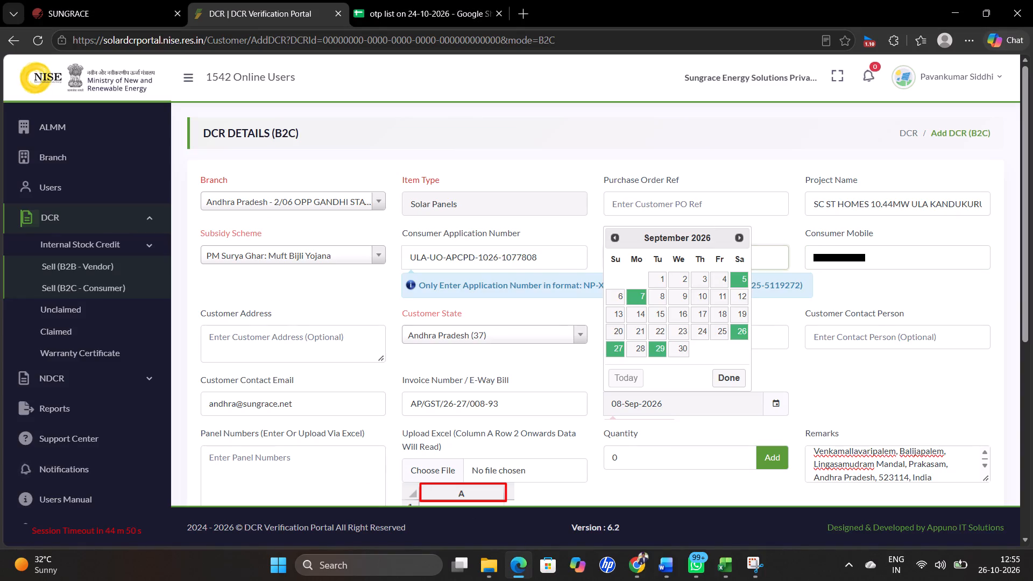
key(ctrl+v)
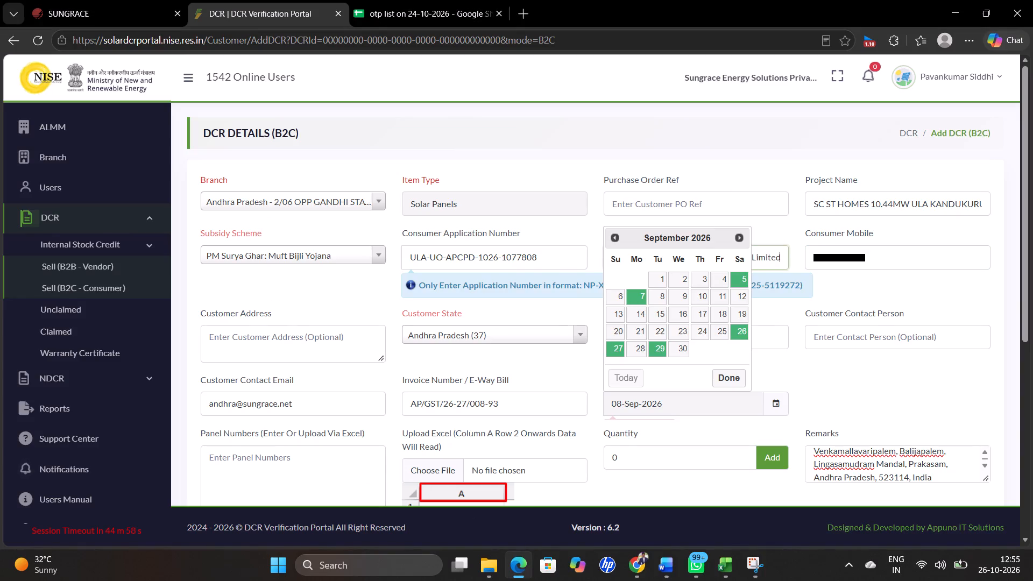
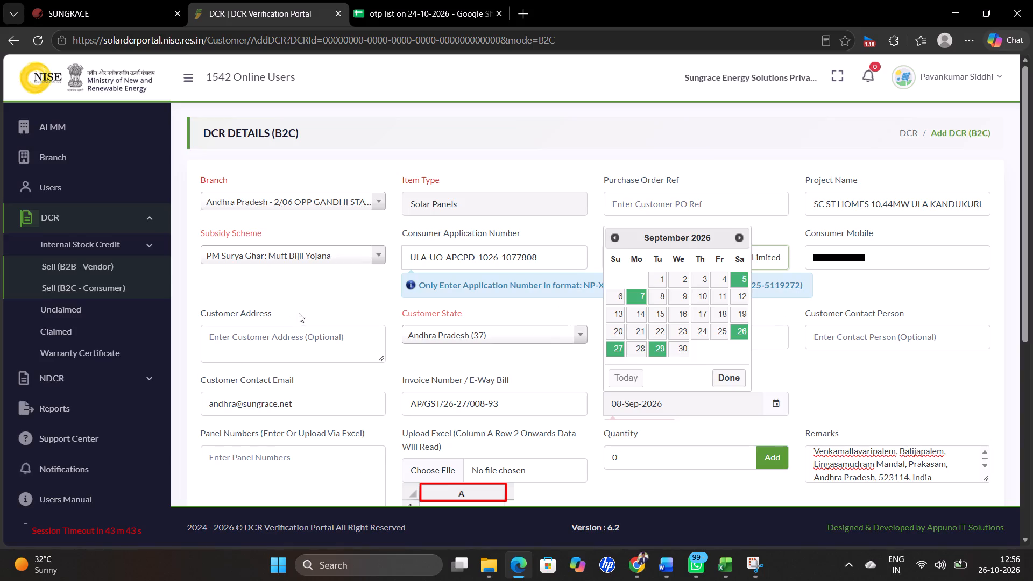
Copy the consumer's pincode from the SUNGRACE quick copy details and return to the B2C DCR form.
scroll(369, 317, down, 3)
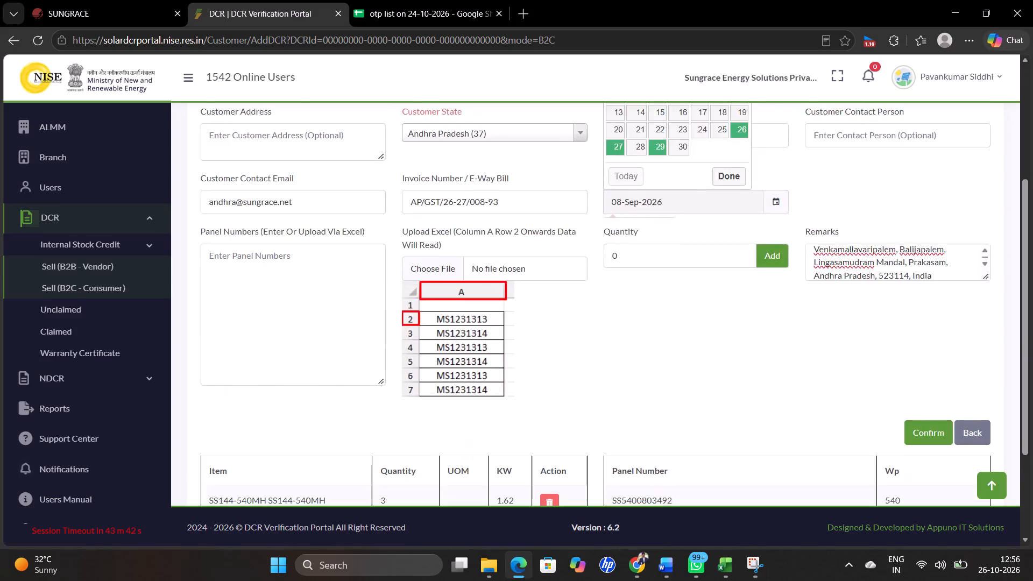
scroll(369, 327, down, 4)
scroll(372, 326, up, 8)
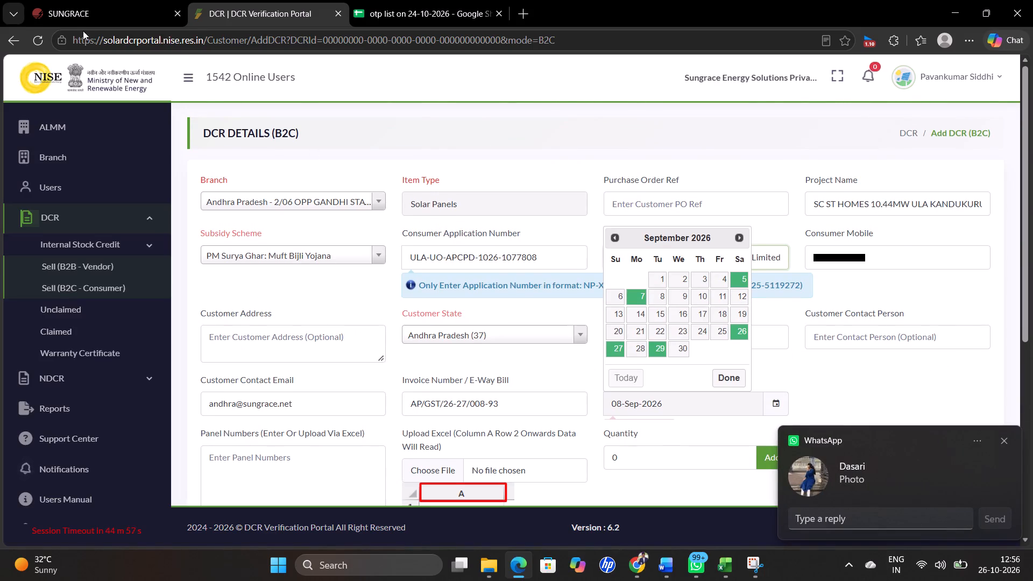
click(95, 18)
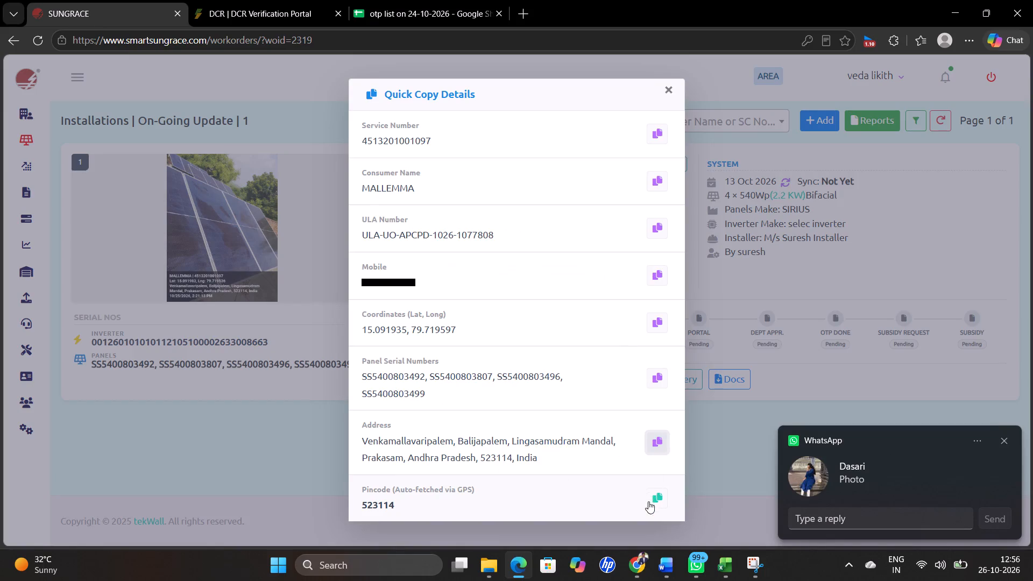
click(648, 501)
click(641, 136)
click(304, 22)
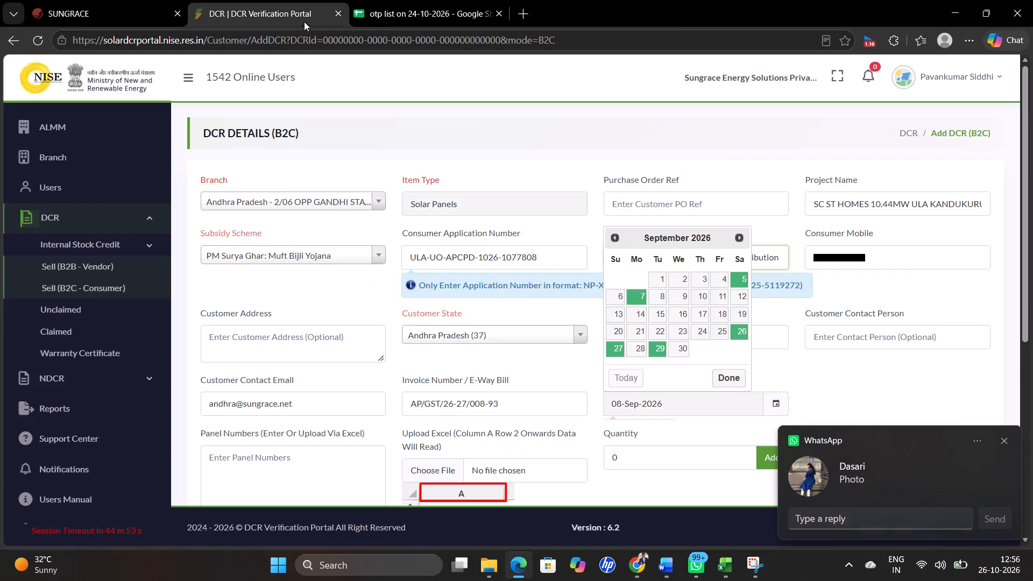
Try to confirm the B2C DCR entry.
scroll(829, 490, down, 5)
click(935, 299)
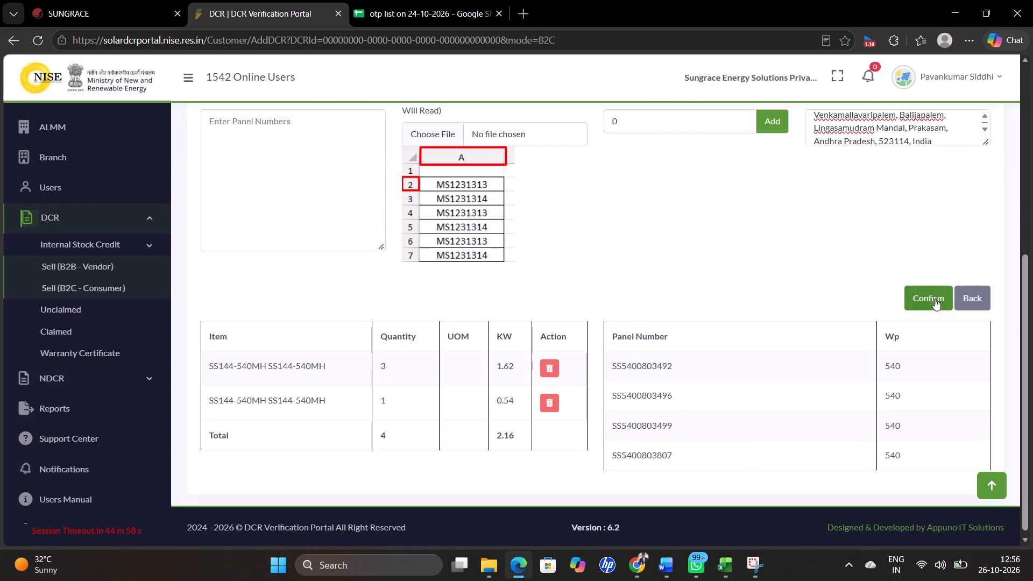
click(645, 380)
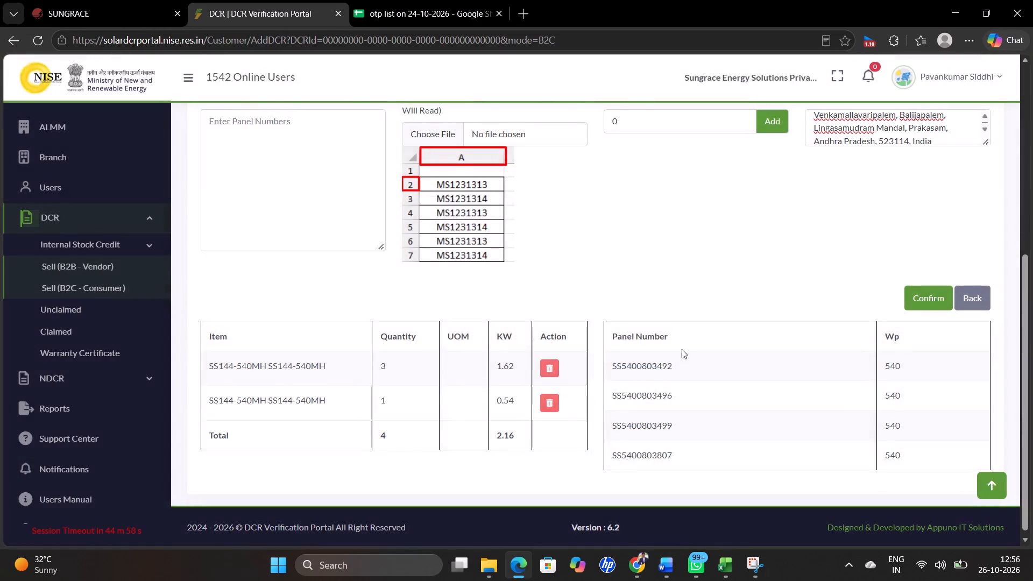
Paste the copied pincode into the field beside Customer State in the DCR form.
scroll(691, 342, up, 5)
click(769, 333)
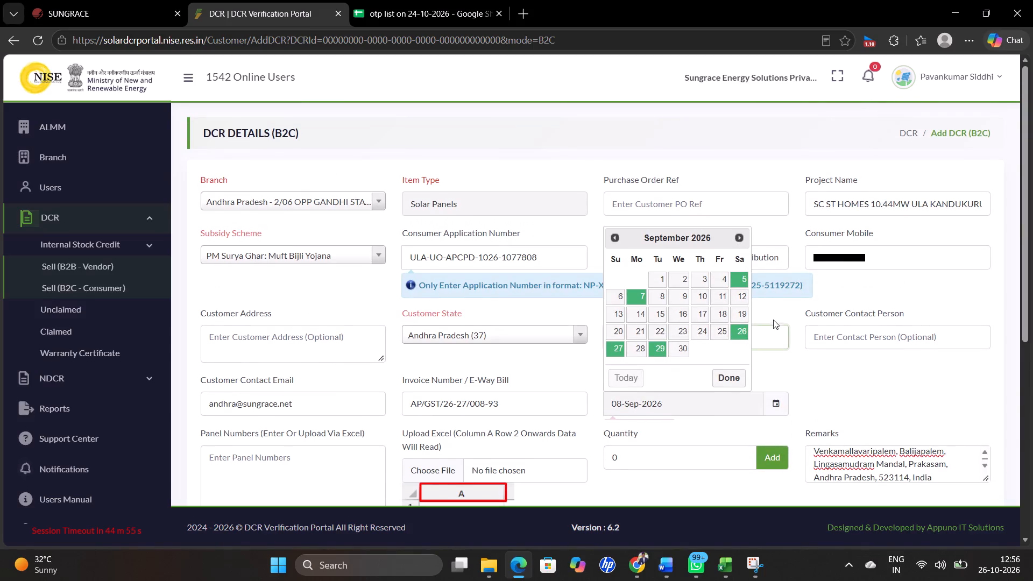
key(ctrl+v)
Submit the completed B2C DCR entry and accept its confirmation.
scroll(803, 381, down, 5)
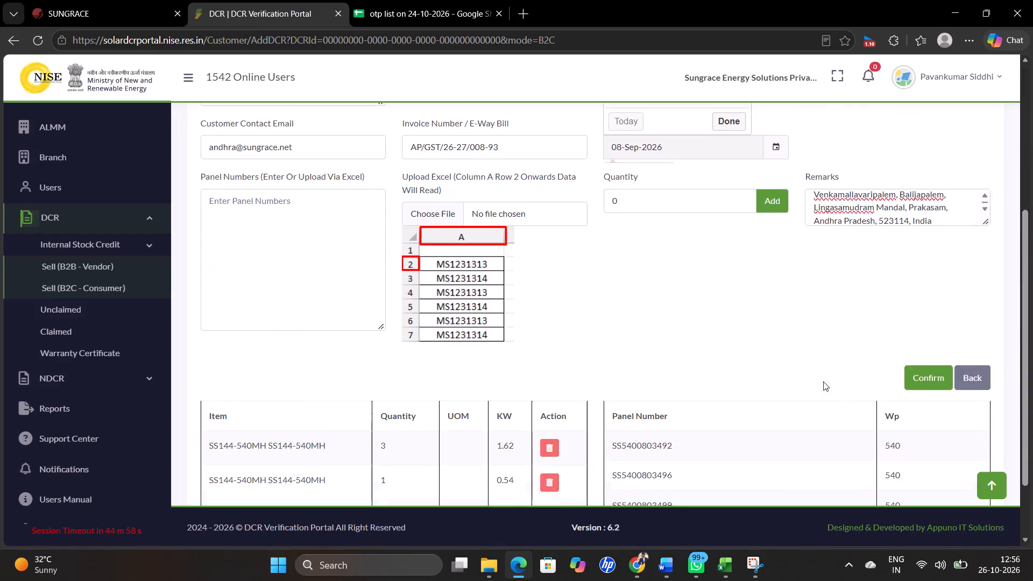
click(917, 296)
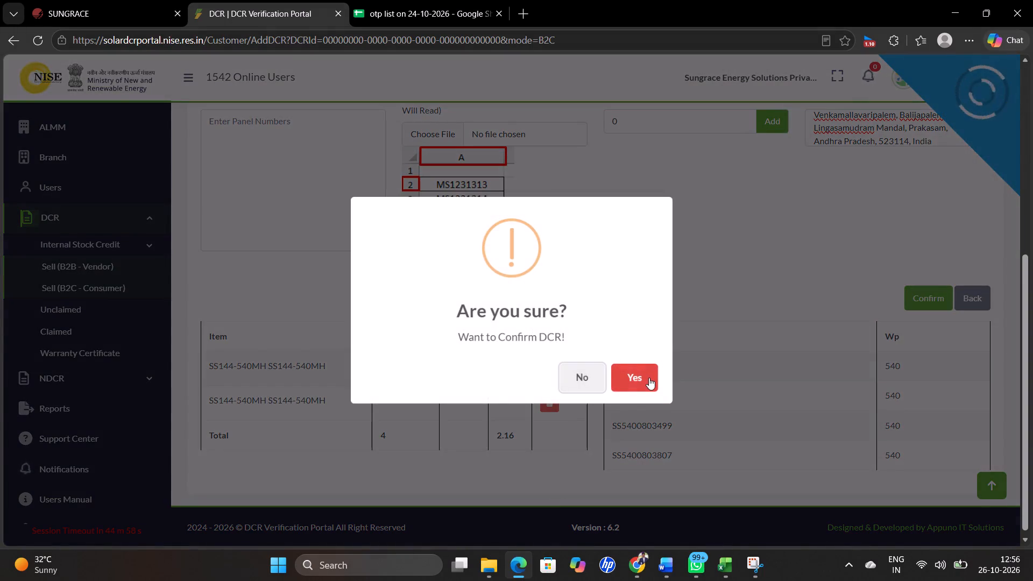
click(649, 378)
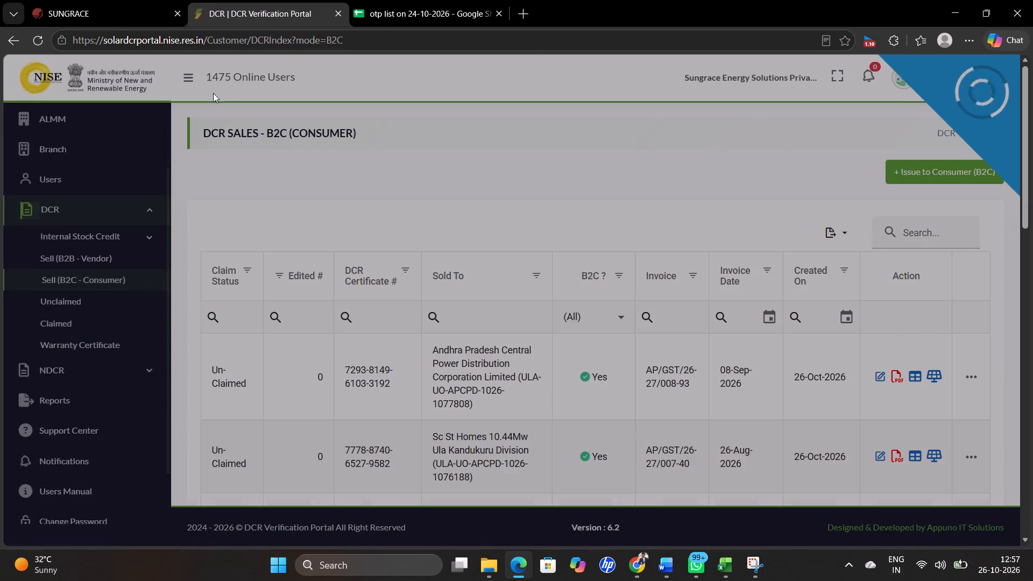
Copy the consumer's service number from the SUNGRACE quick copy details and return to the DCR sales list.
click(118, 0)
click(655, 139)
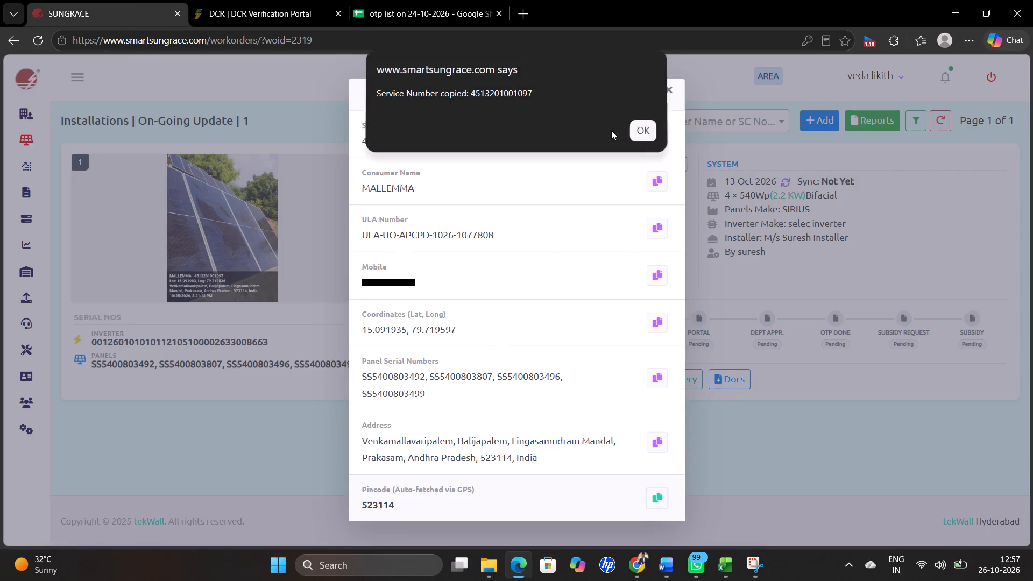
click(642, 129)
click(283, 9)
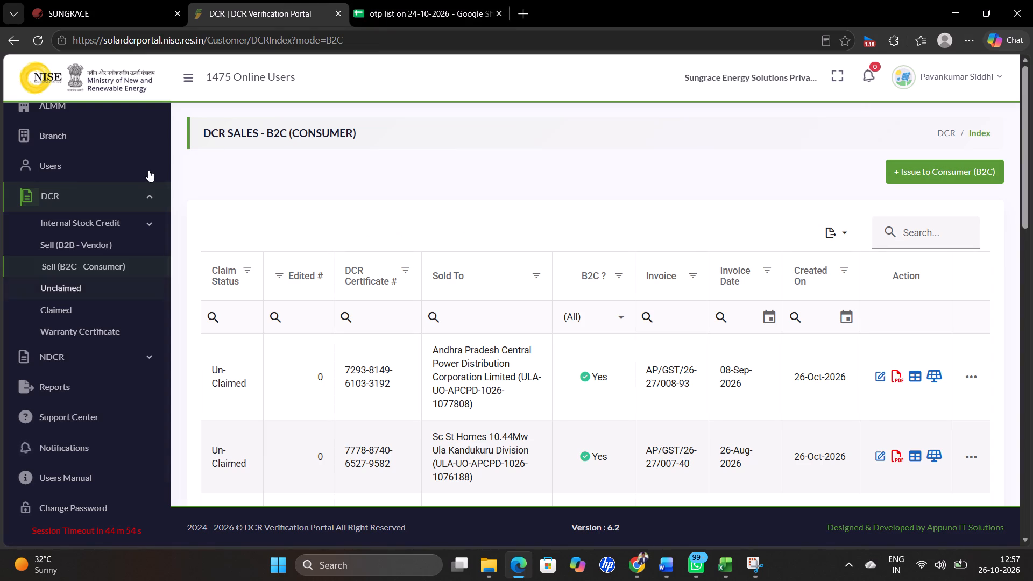
Open the PDF certificate of the DCR with invoice AP/GST/26-27/008-93.
click(897, 381)
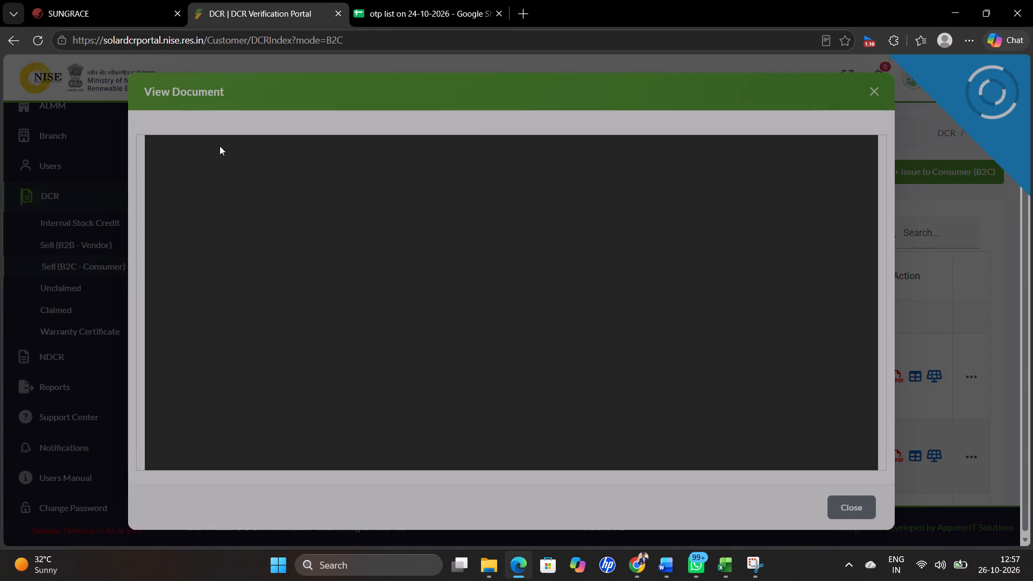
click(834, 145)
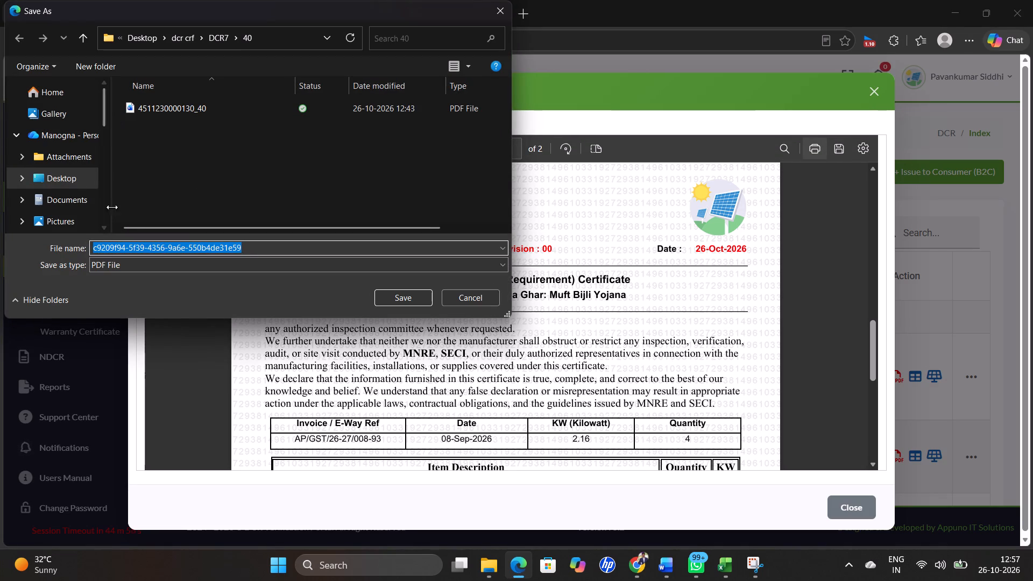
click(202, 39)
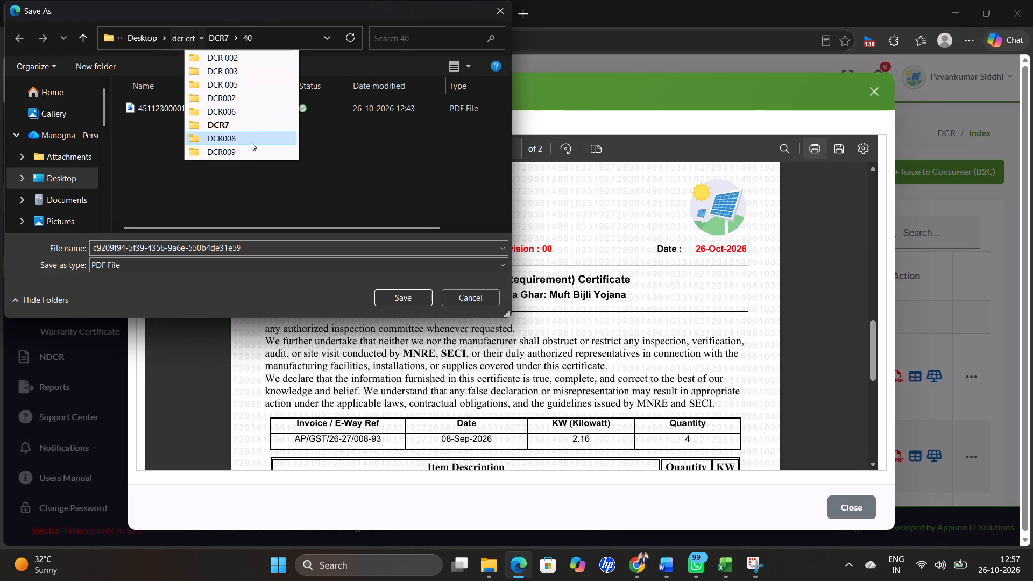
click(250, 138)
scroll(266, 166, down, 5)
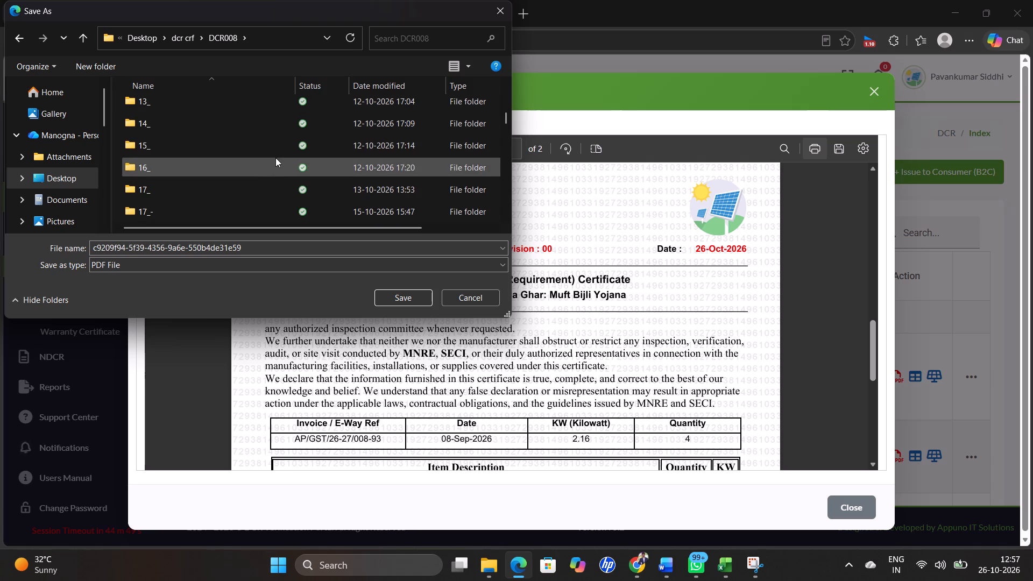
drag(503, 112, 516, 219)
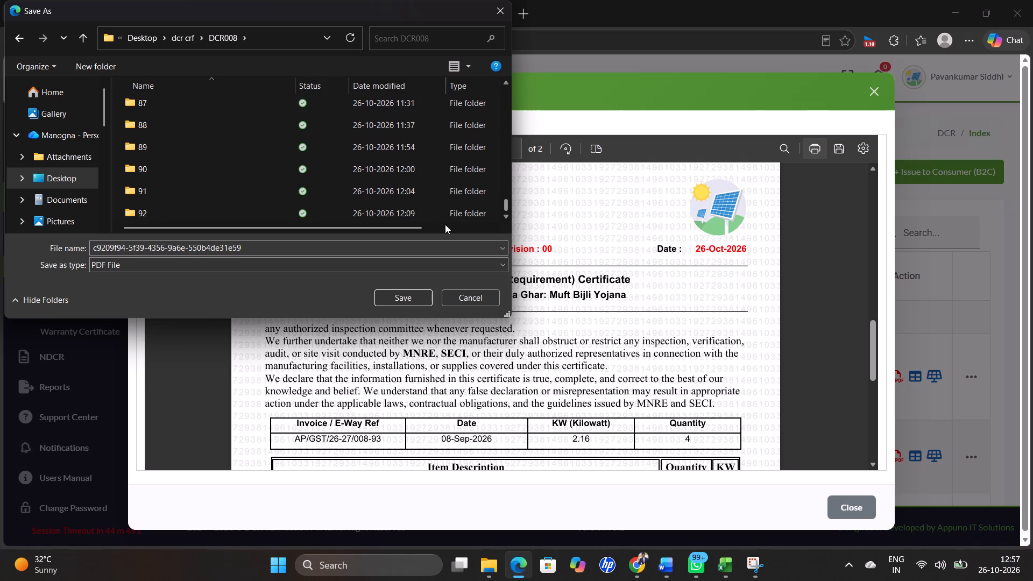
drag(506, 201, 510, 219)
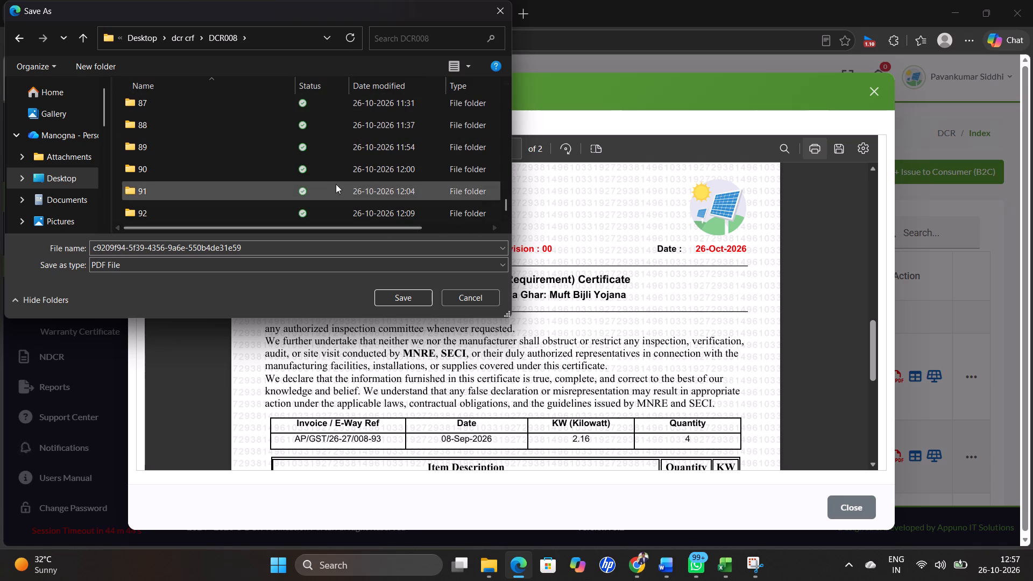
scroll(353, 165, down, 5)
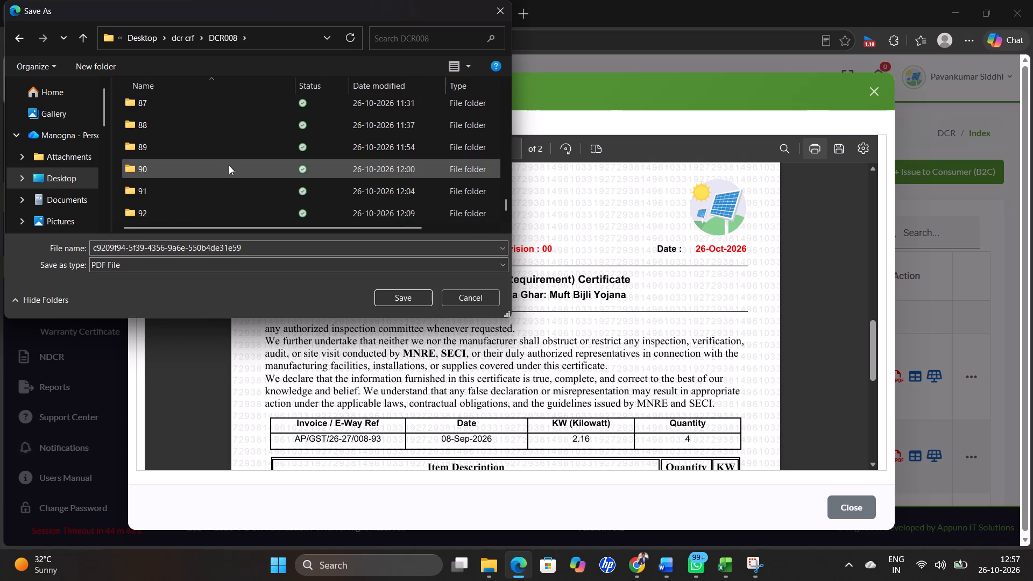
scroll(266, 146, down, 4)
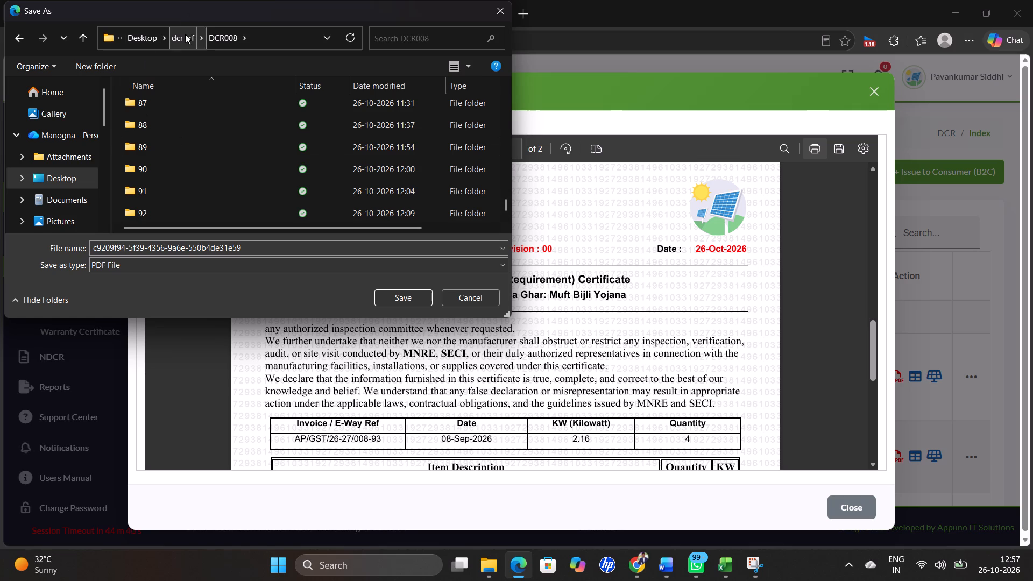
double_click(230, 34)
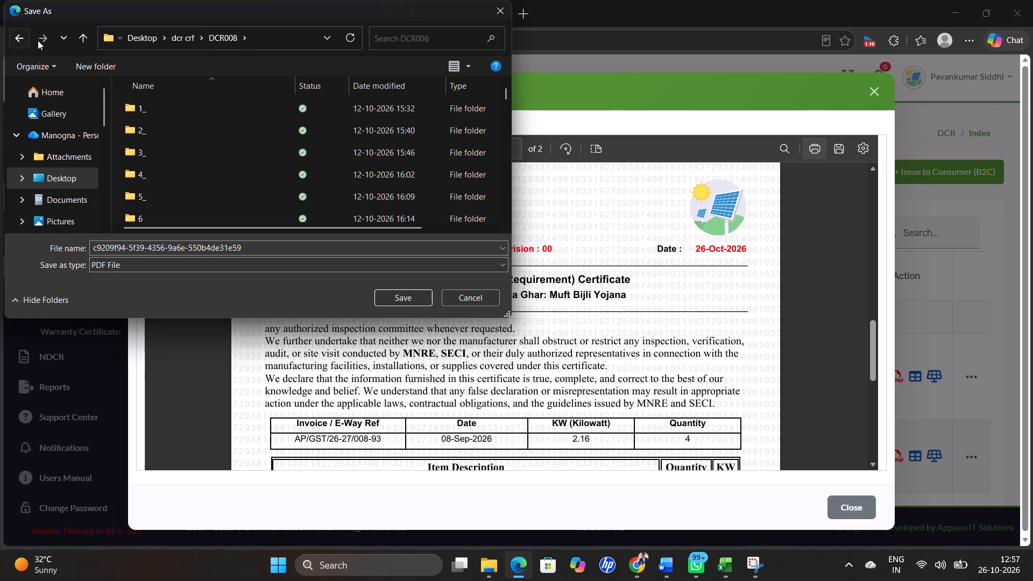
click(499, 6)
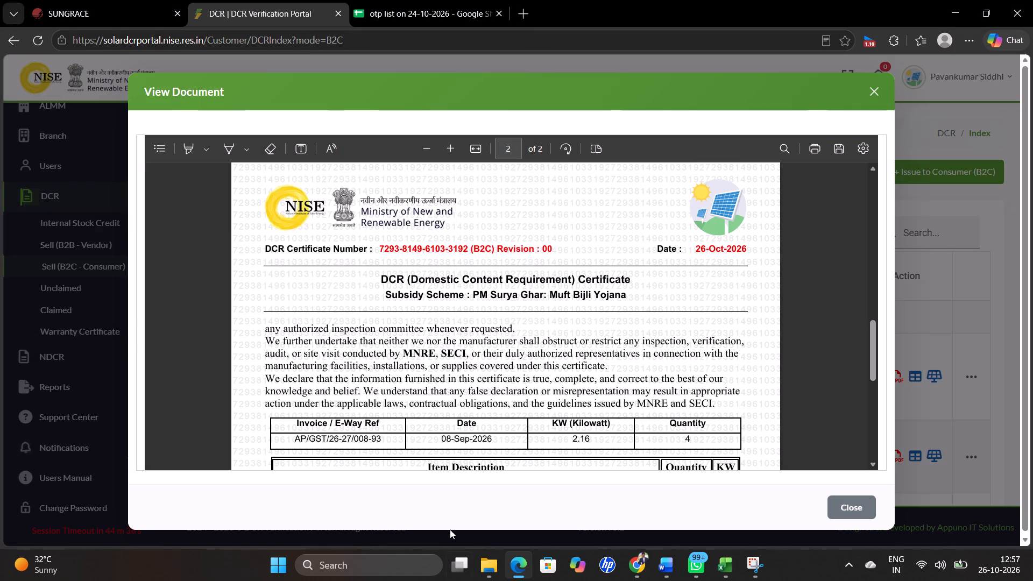
In File Explorer, create a folder named 93 inside dcr crf > DCR008 and open it.
click(477, 506)
scroll(278, 270, down, 5)
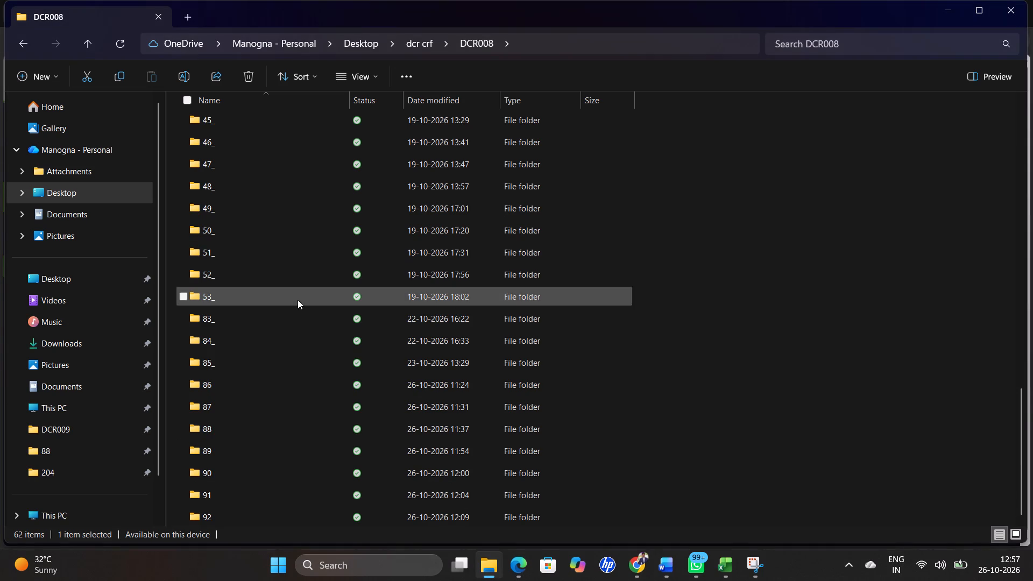
scroll(298, 300, down, 4)
click(49, 75)
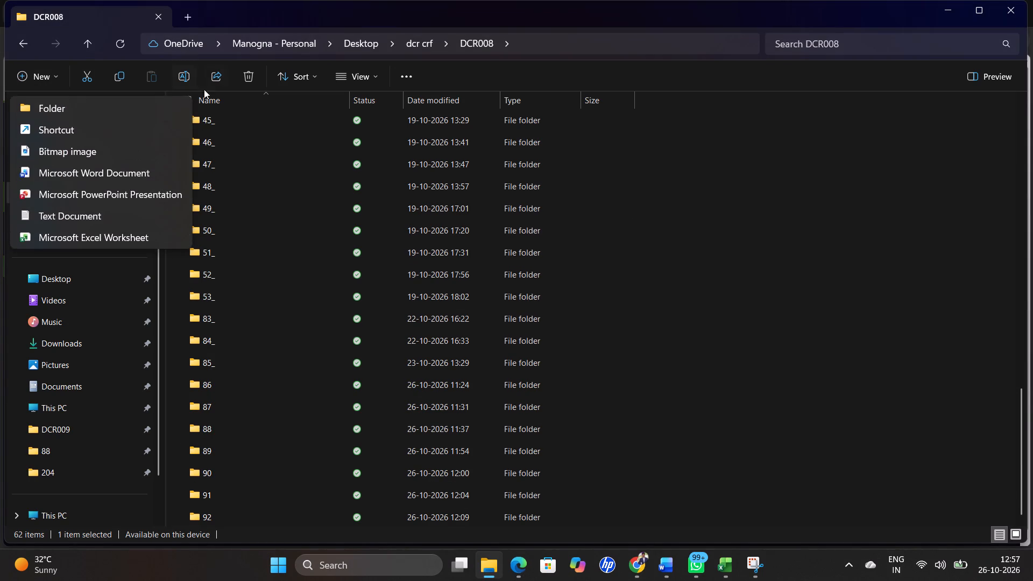
click(120, 116)
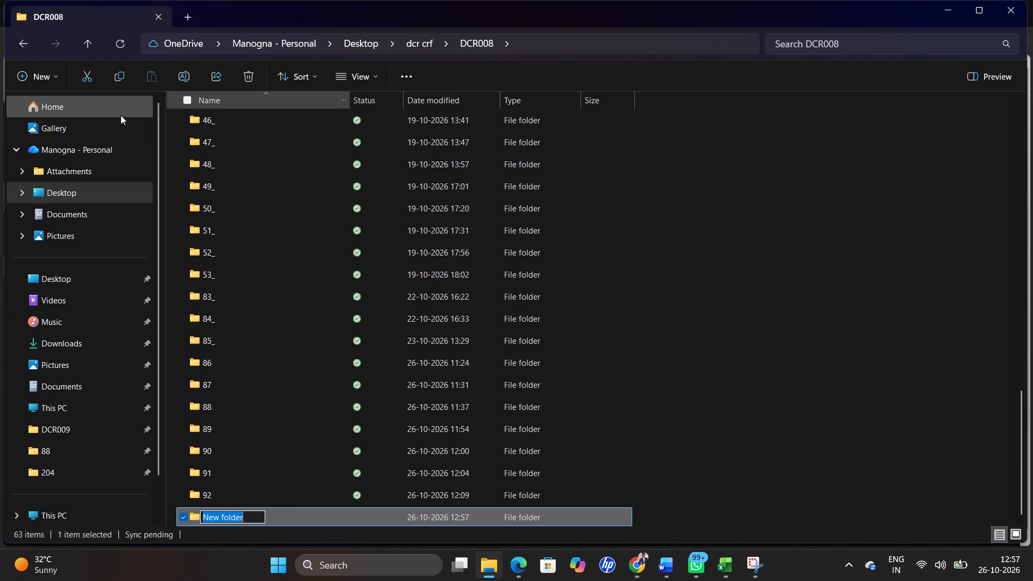
key(BackSpace)
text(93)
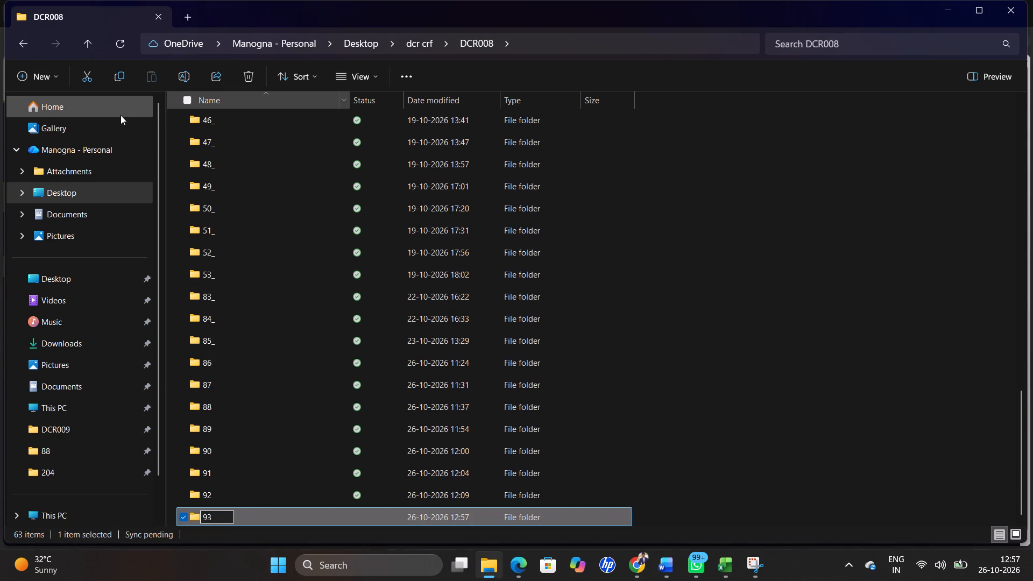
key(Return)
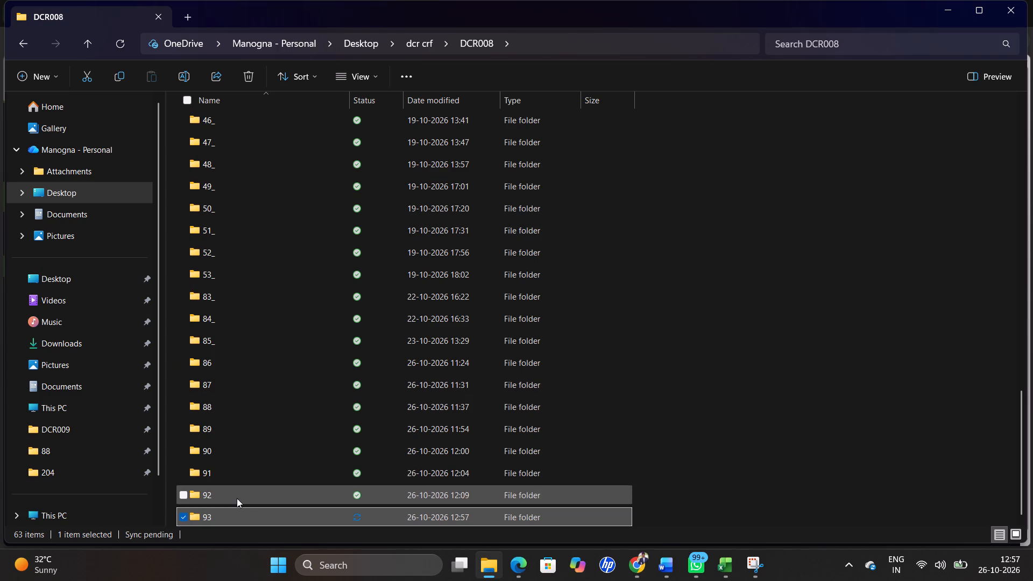
double_click(244, 516)
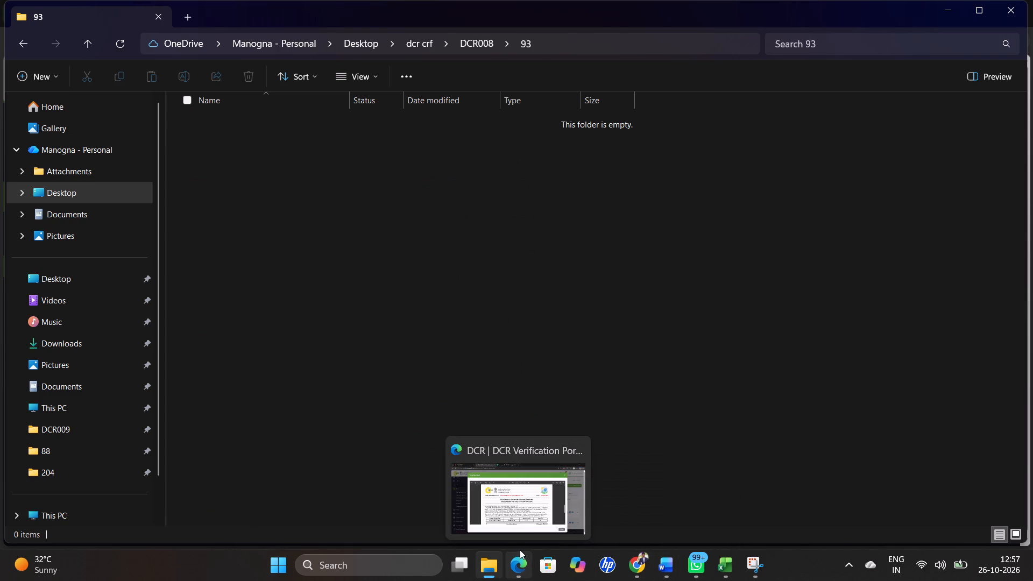
Back in Edge, save the certificate PDF in dcr crf > DCR008 > 93, named with the copied service number followed by _93.
click(520, 524)
click(839, 146)
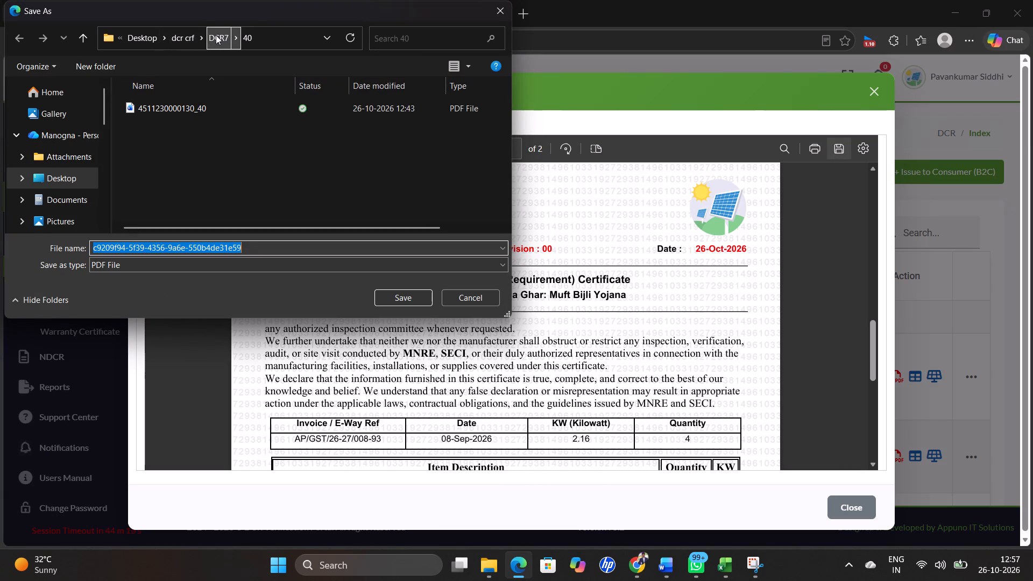
click(204, 34)
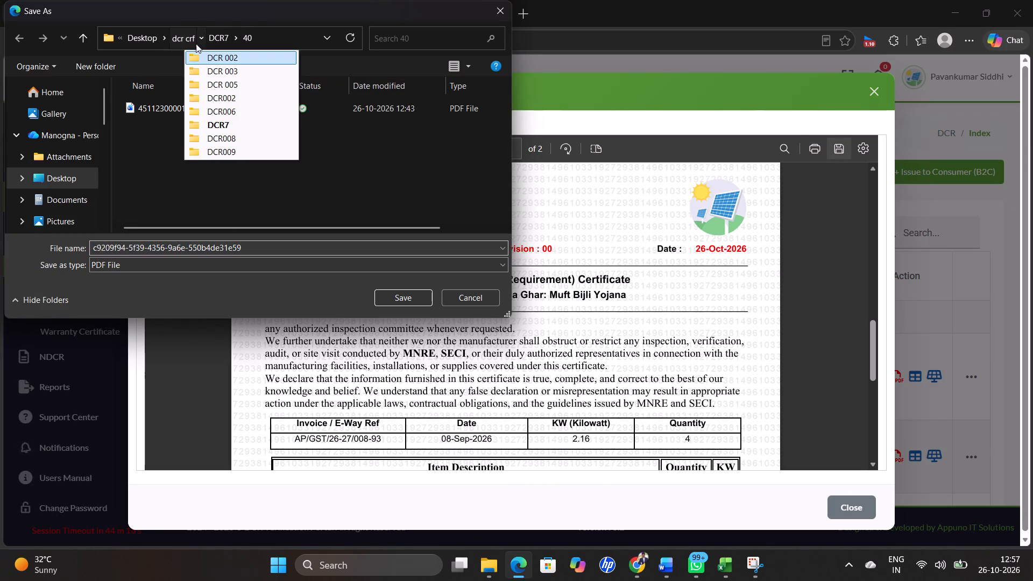
click(227, 140)
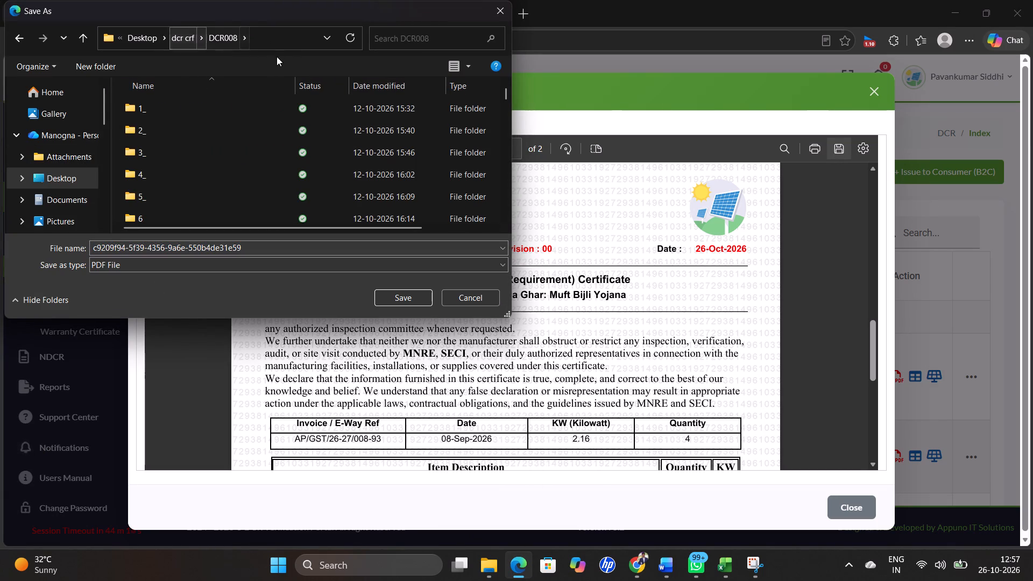
drag(503, 94, 507, 225)
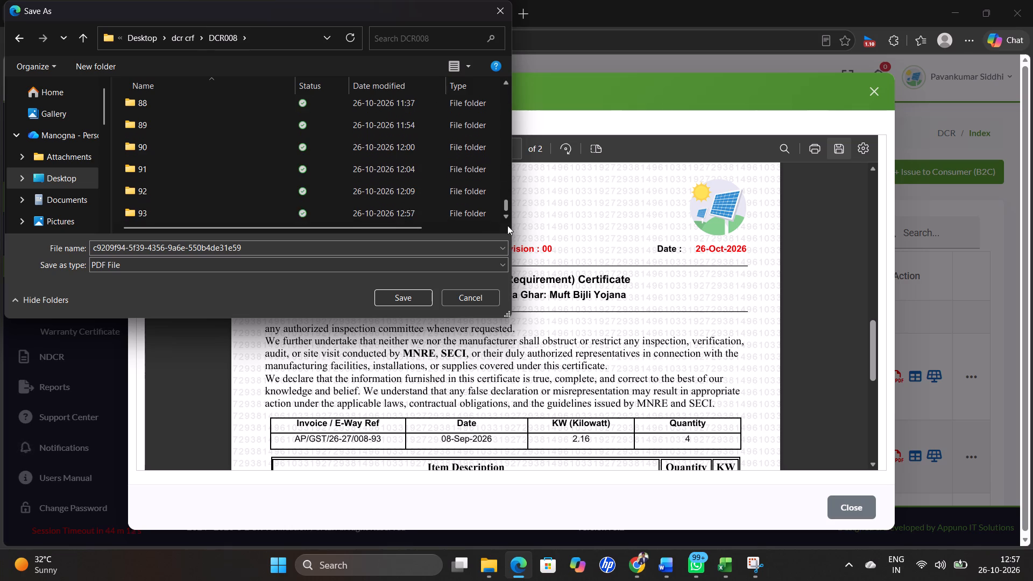
drag(507, 225, 510, 228)
double_click(244, 209)
click(266, 244)
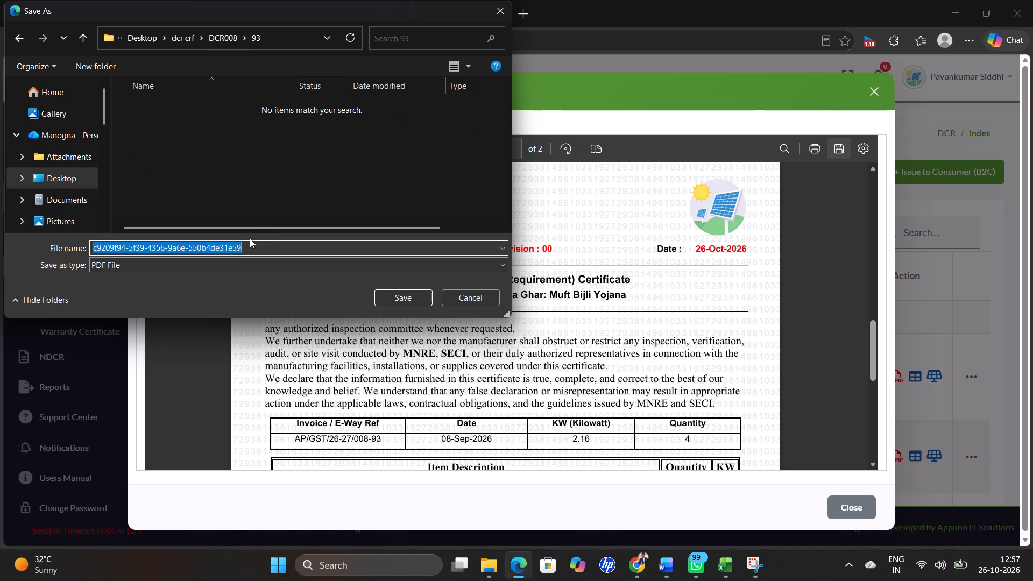
key(BackSpace)
key(ctrl+v)
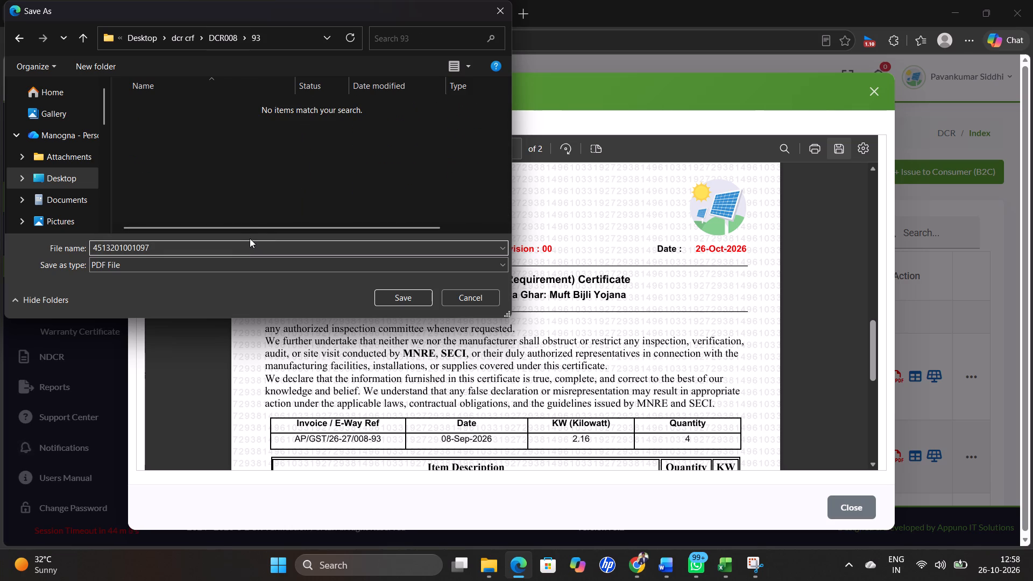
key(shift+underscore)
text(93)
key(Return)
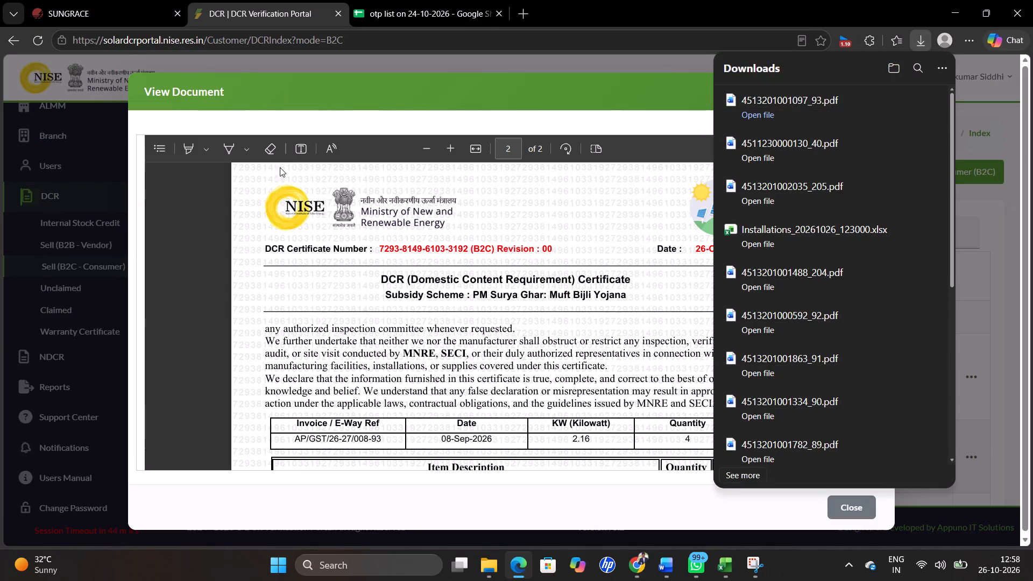
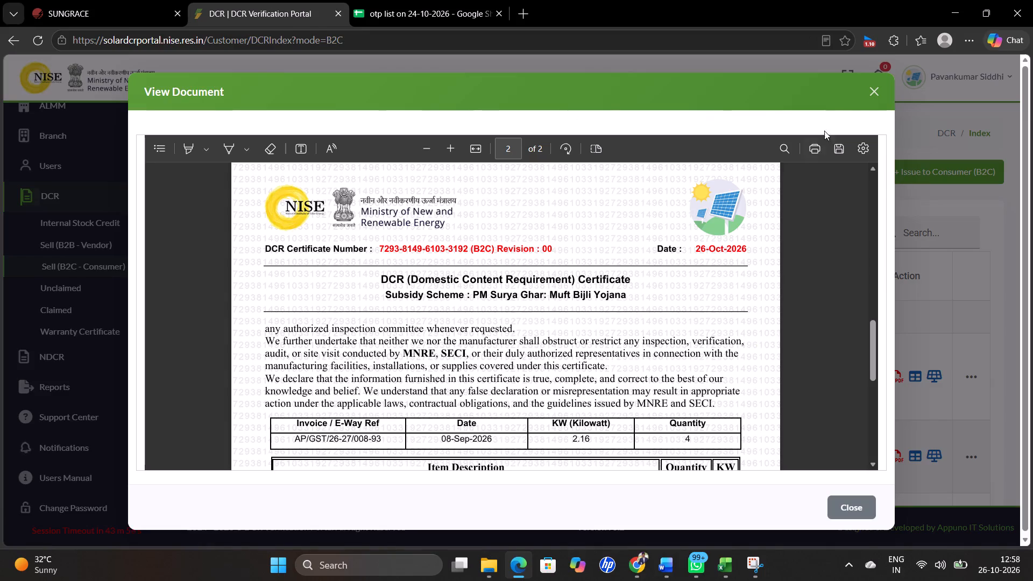
Close the certificate viewer and open the Project Stage update form for the row 232 consumer's installation in SUNGRACE.
click(872, 88)
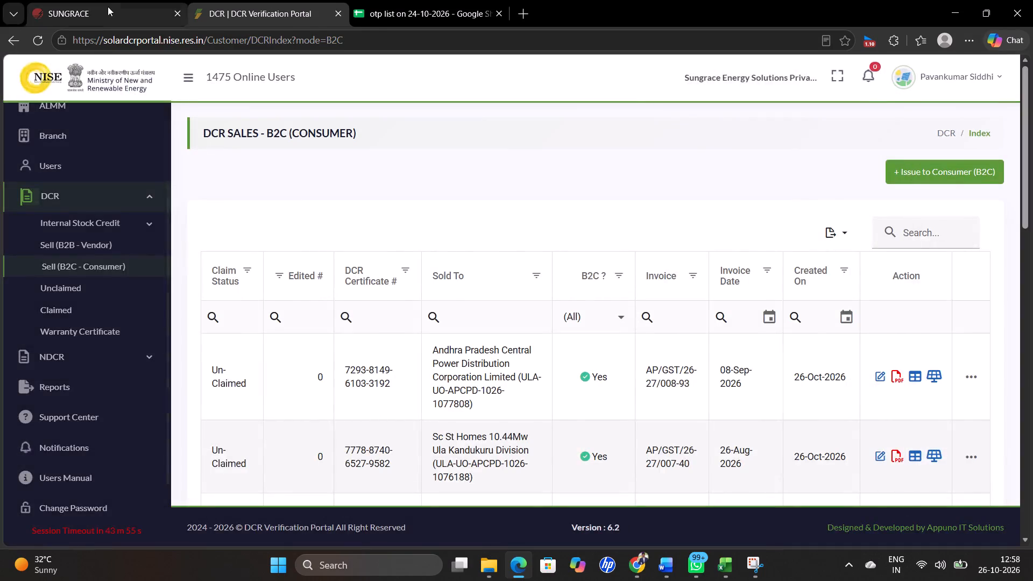
click(109, 3)
click(568, 377)
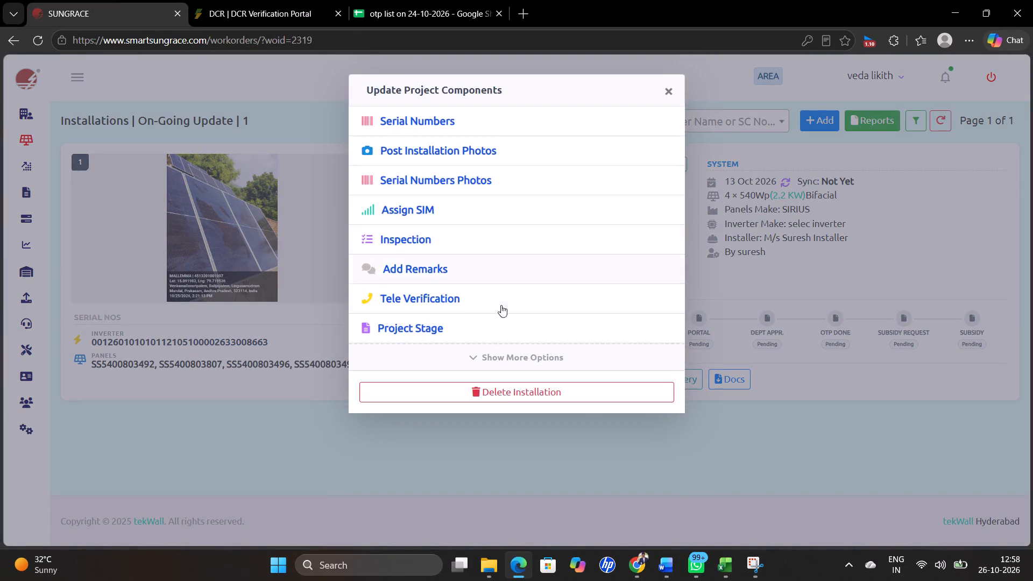
click(468, 334)
scroll(264, 212, down, 5)
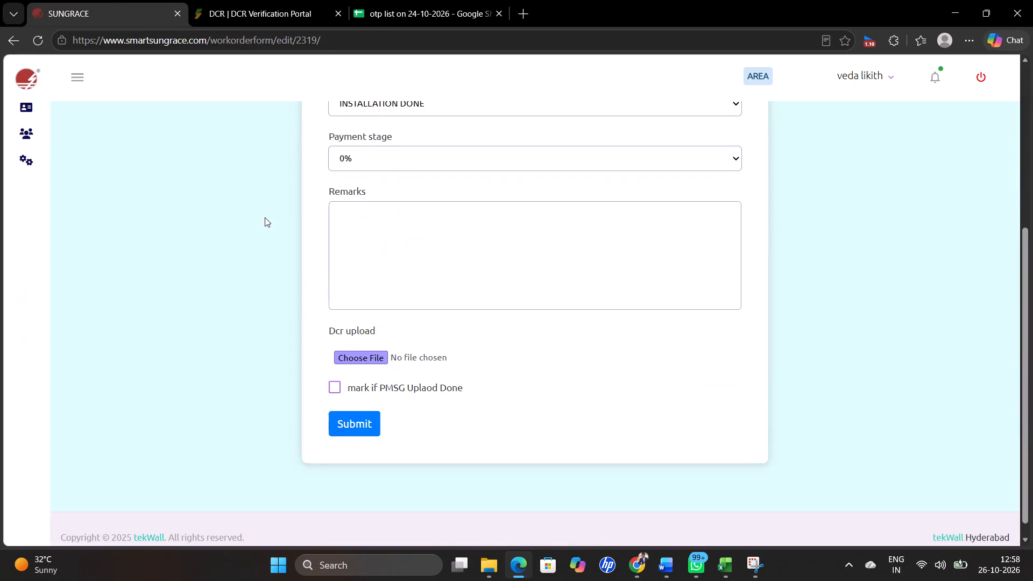
Attach the certificate PDF from dcr crf > DCR008 > 93 as the Dcr upload and submit the form.
click(376, 350)
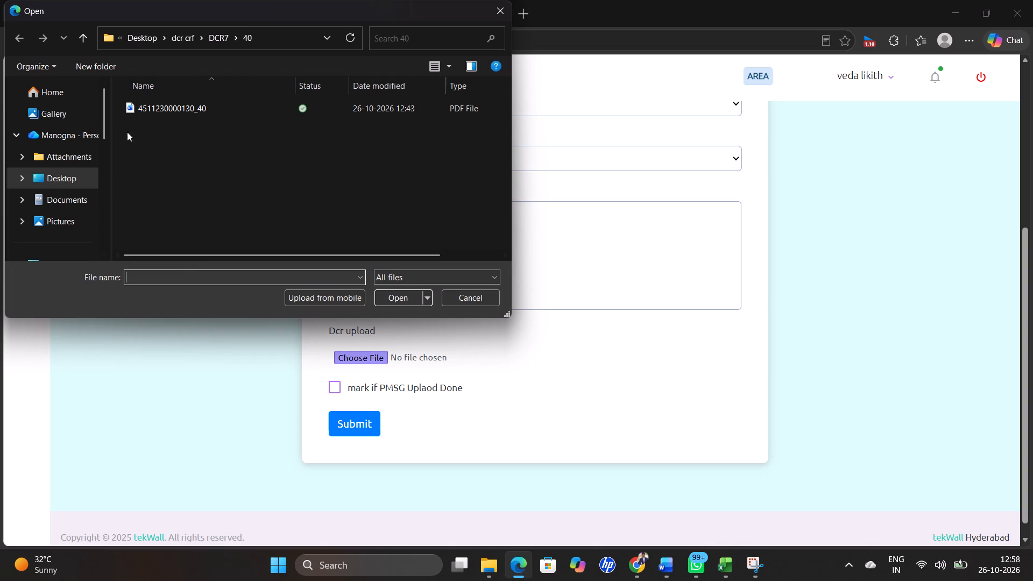
click(203, 40)
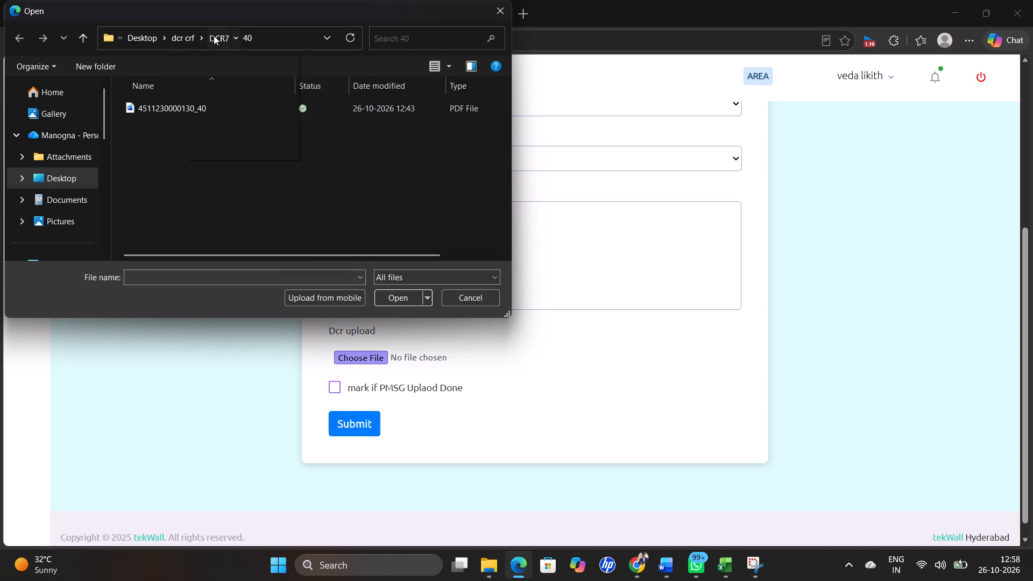
click(196, 36)
click(160, 239)
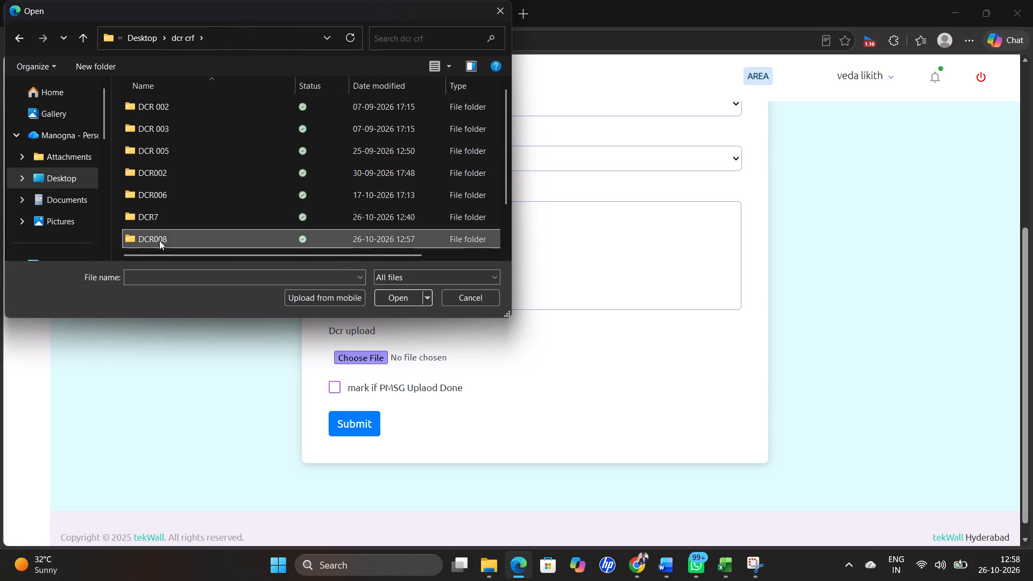
double_click(206, 243)
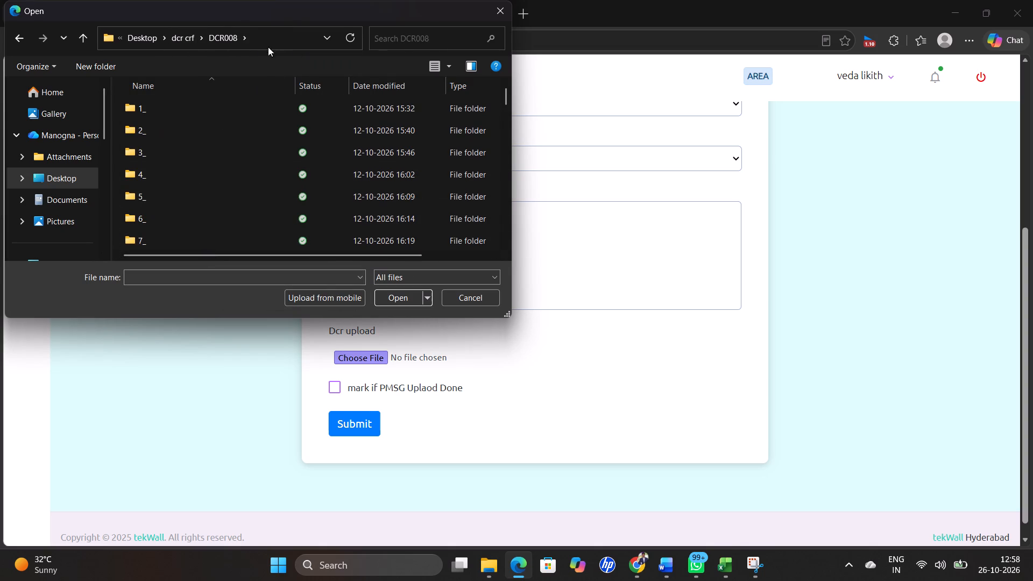
click(247, 39)
scroll(253, 154, down, 16)
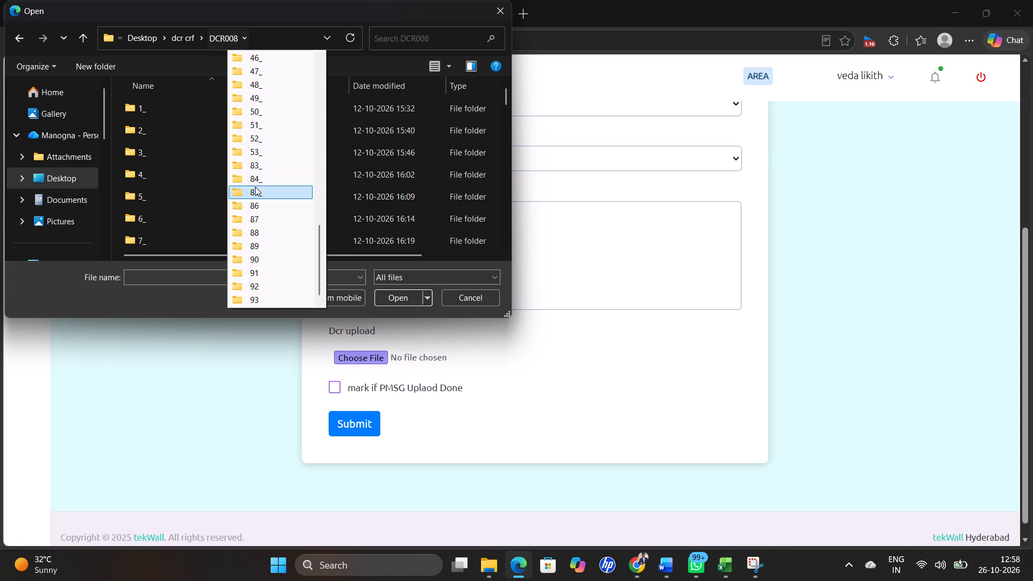
scroll(255, 187, down, 4)
triple_click(262, 297)
click(228, 96)
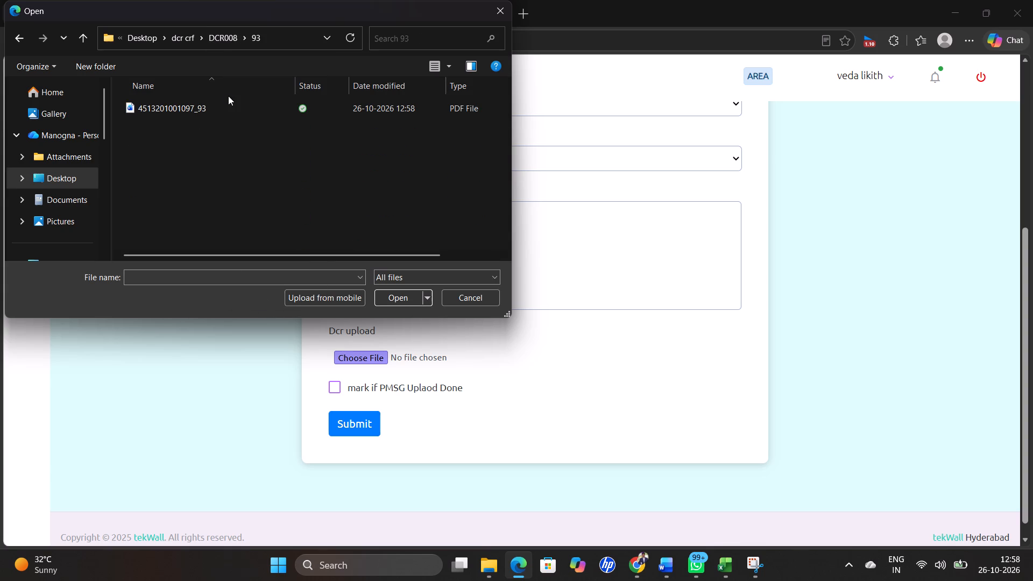
double_click(227, 103)
click(355, 425)
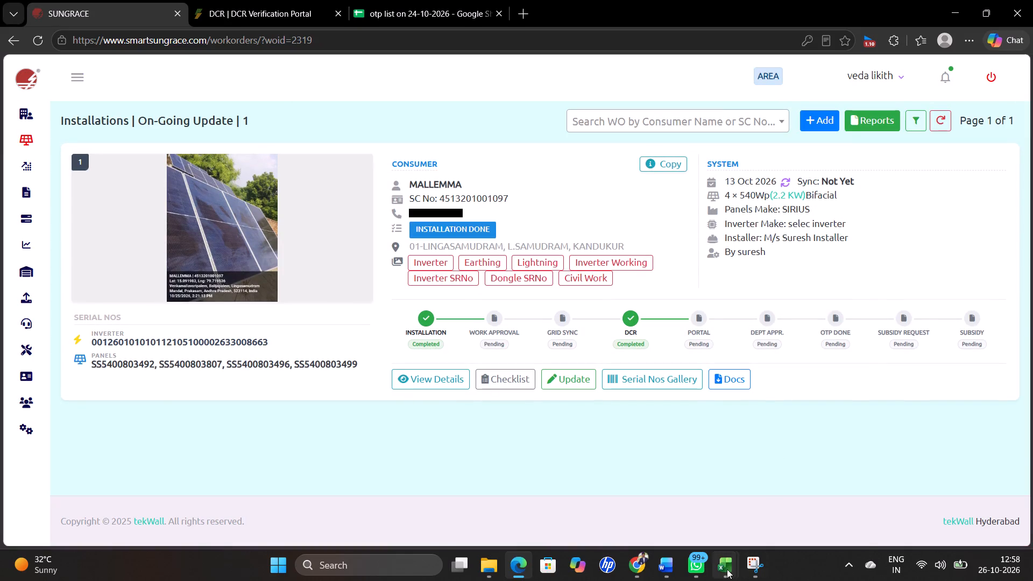
In the Excel INSTALLATIONS sheet, fill the service number cell B232 with yellow.
click(740, 506)
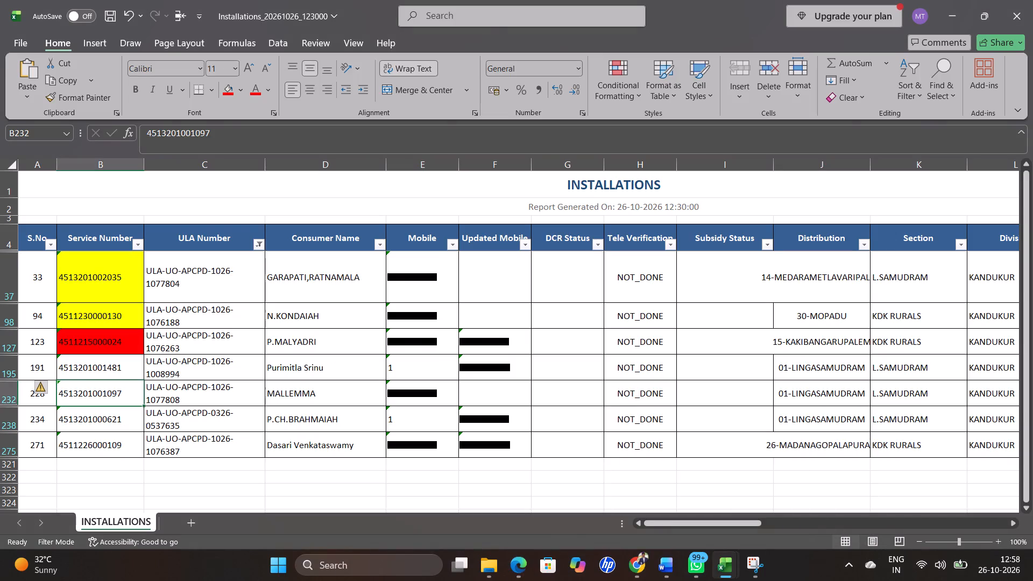
click(242, 88)
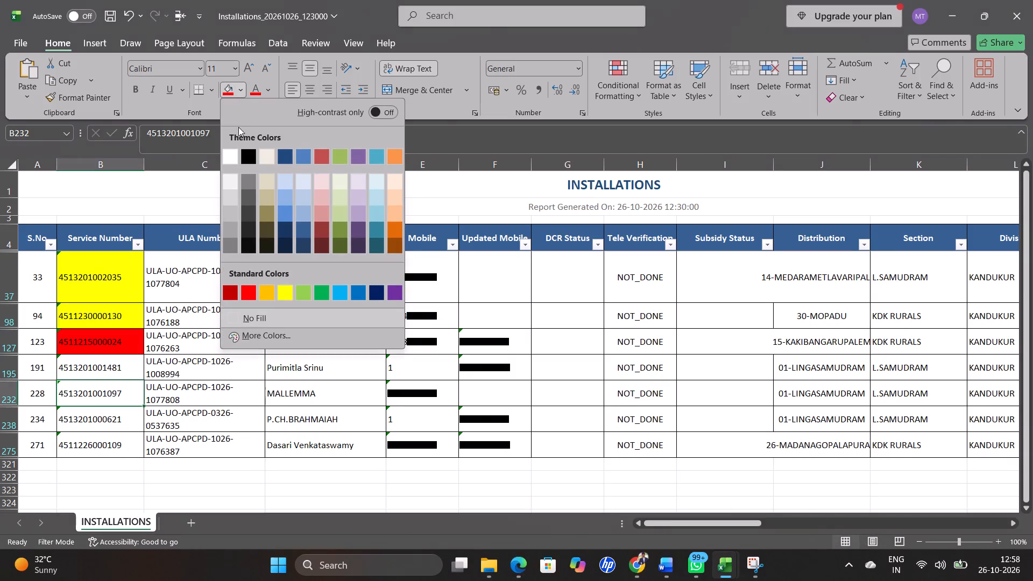
click(287, 291)
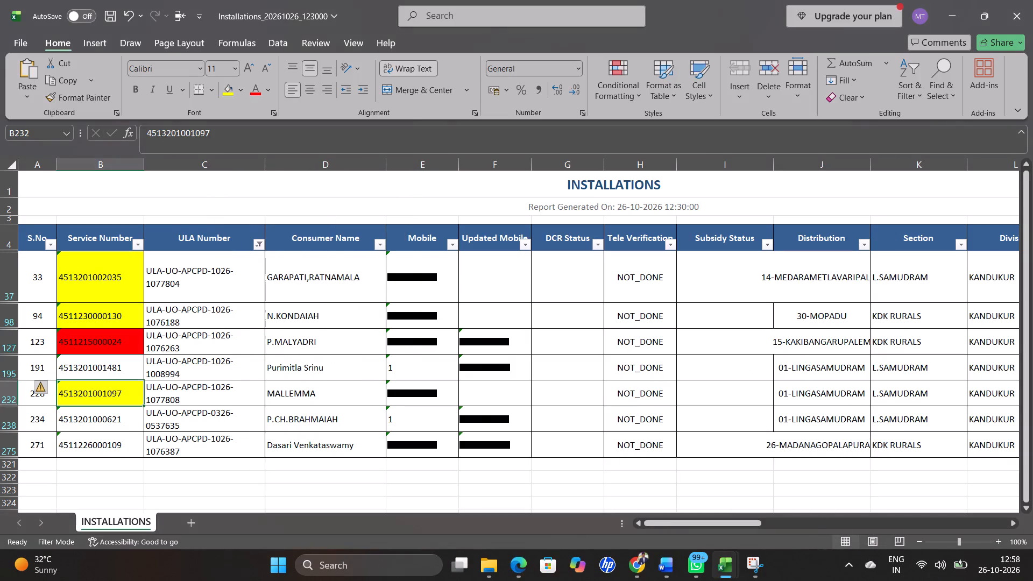
Copy the service number in cell B195 and use it to open that consumer's work order in SUNGRACE in Edge.
click(130, 359)
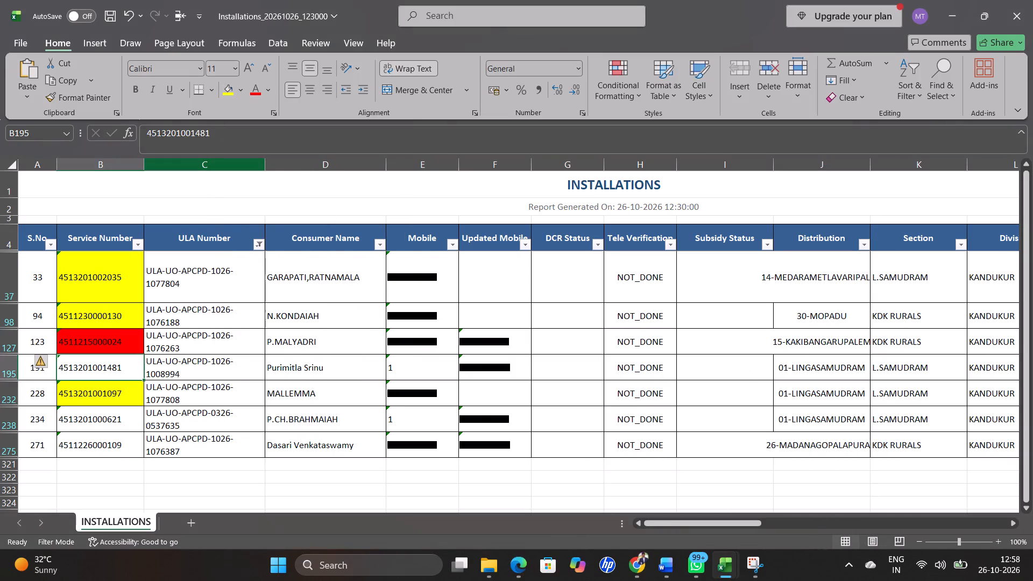
key(ctrl+c)
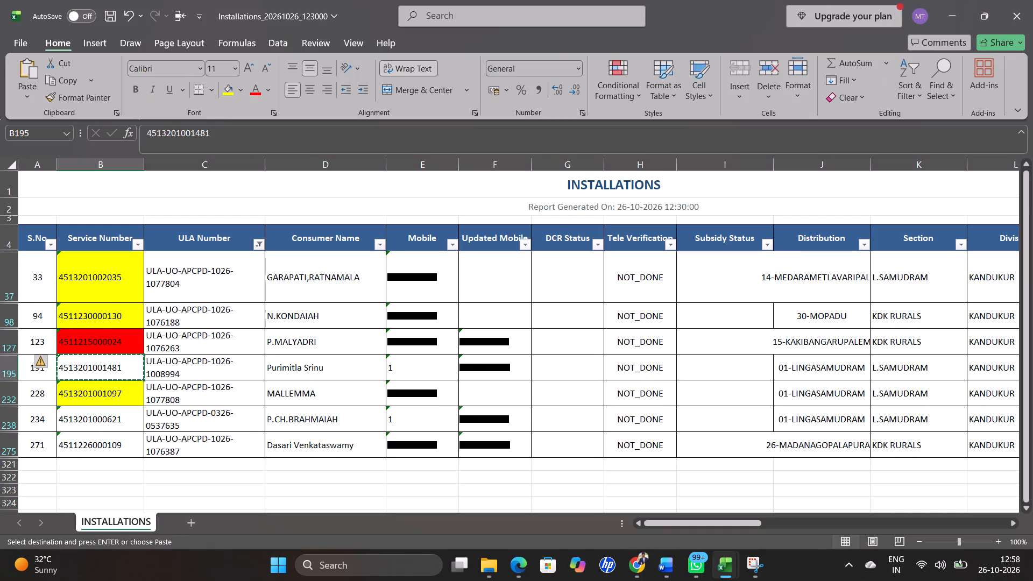
click(515, 520)
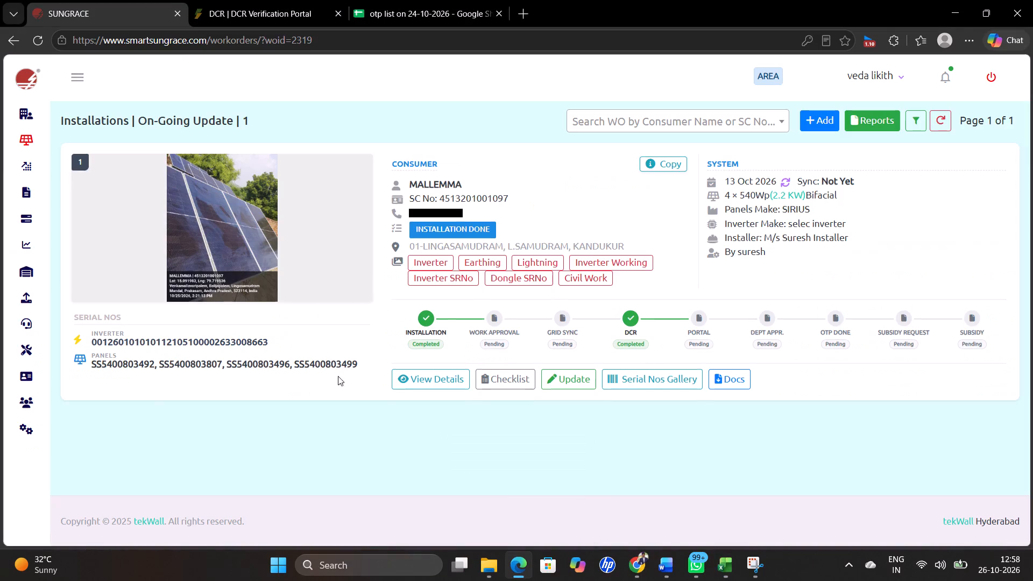
click(615, 124)
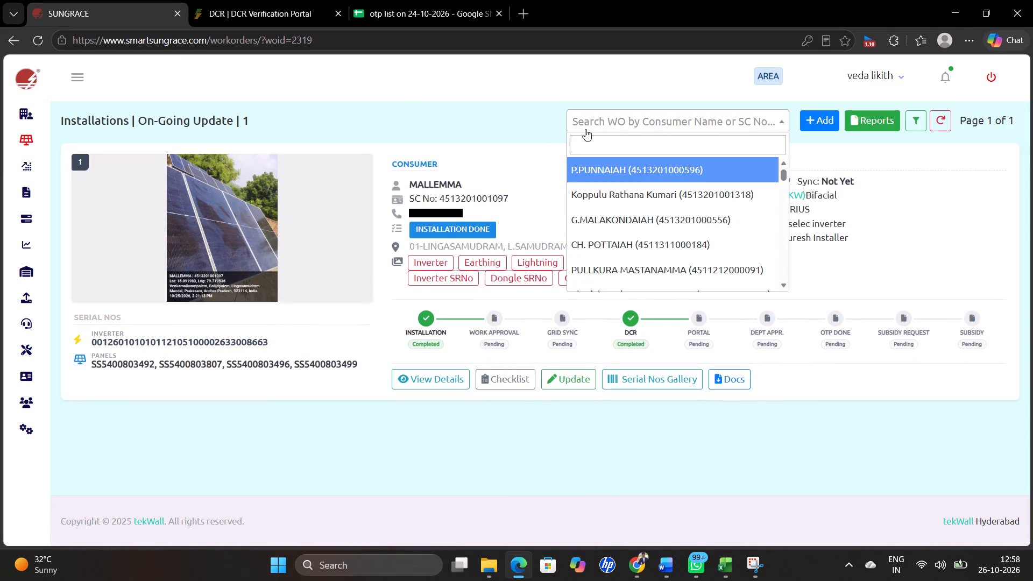
key(ctrl+v)
key(Return)
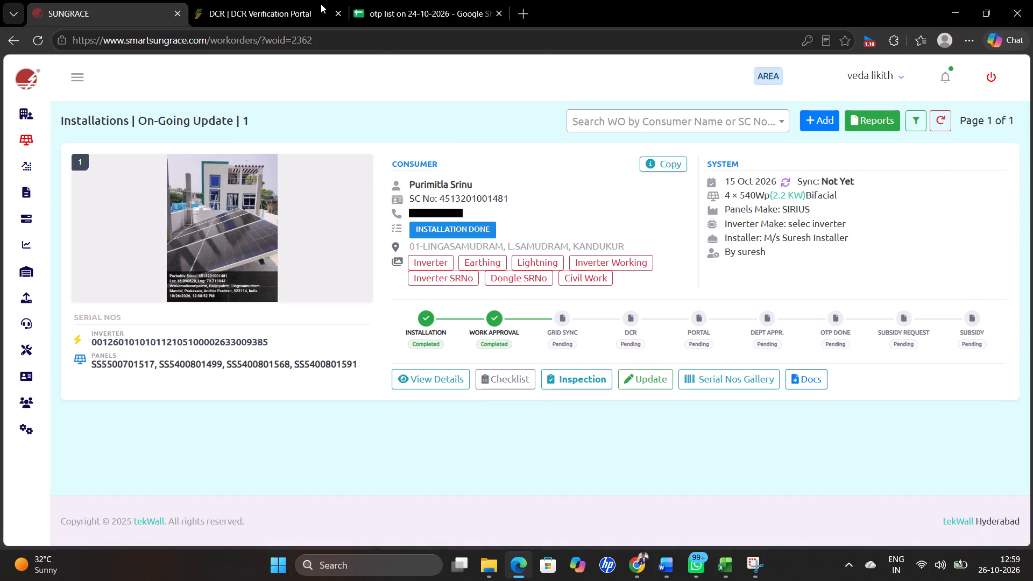
Review the consumer's quick copy details in SUNGRACE and return to the DCR sales list.
click(663, 166)
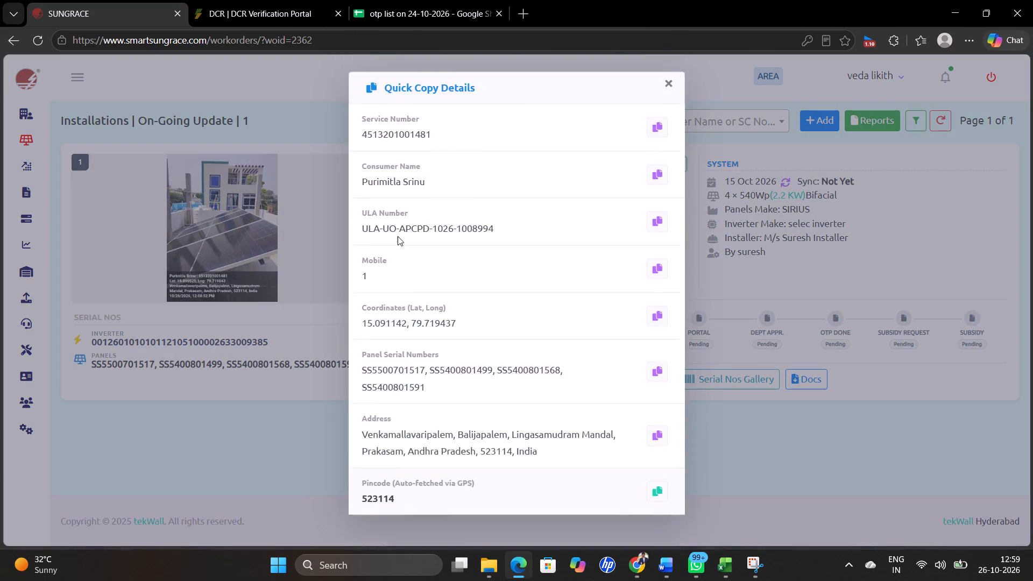
click(673, 95)
click(261, 12)
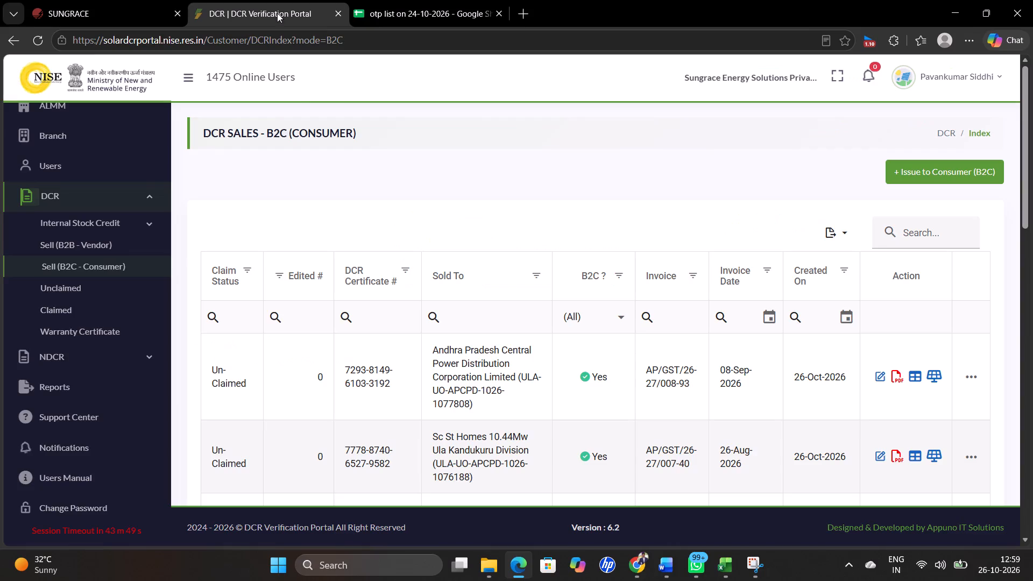
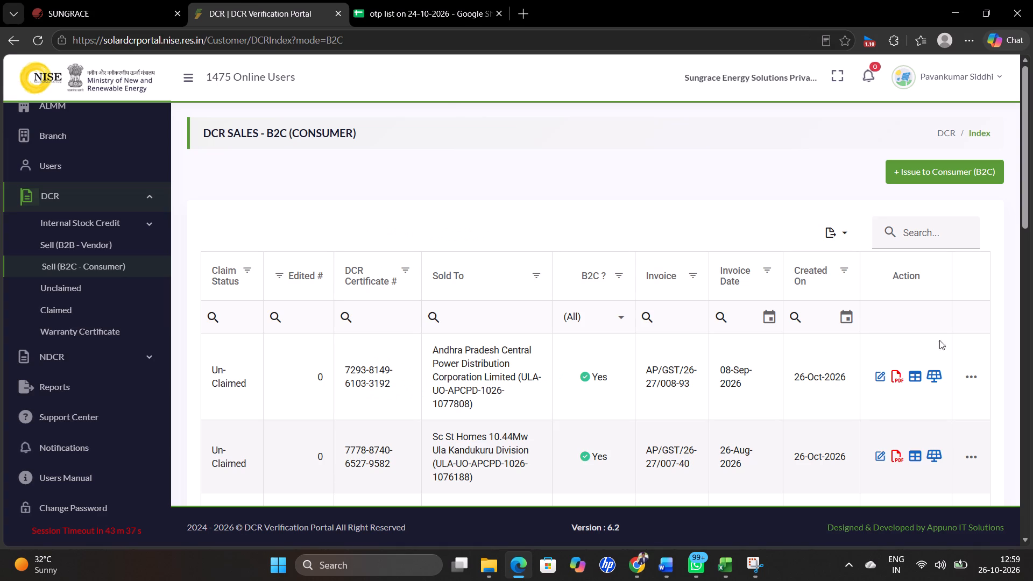
Start a new B2C consumer issue with the Andhra Pradesh branch, item type Solar Panels and subsidy scheme PM Surya Ghar: Muft Bijli Yojana.
click(959, 170)
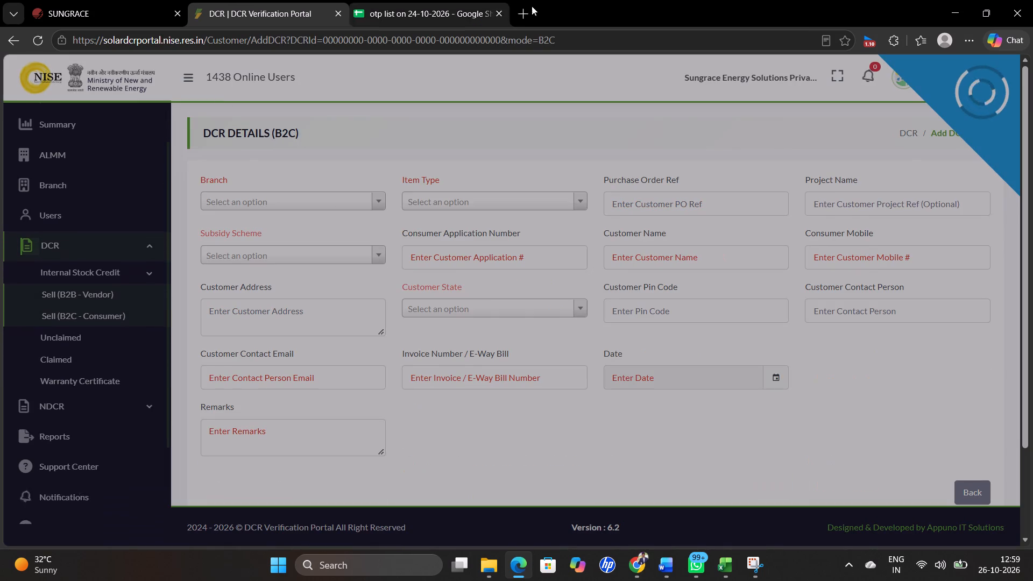
click(370, 187)
click(369, 194)
click(331, 246)
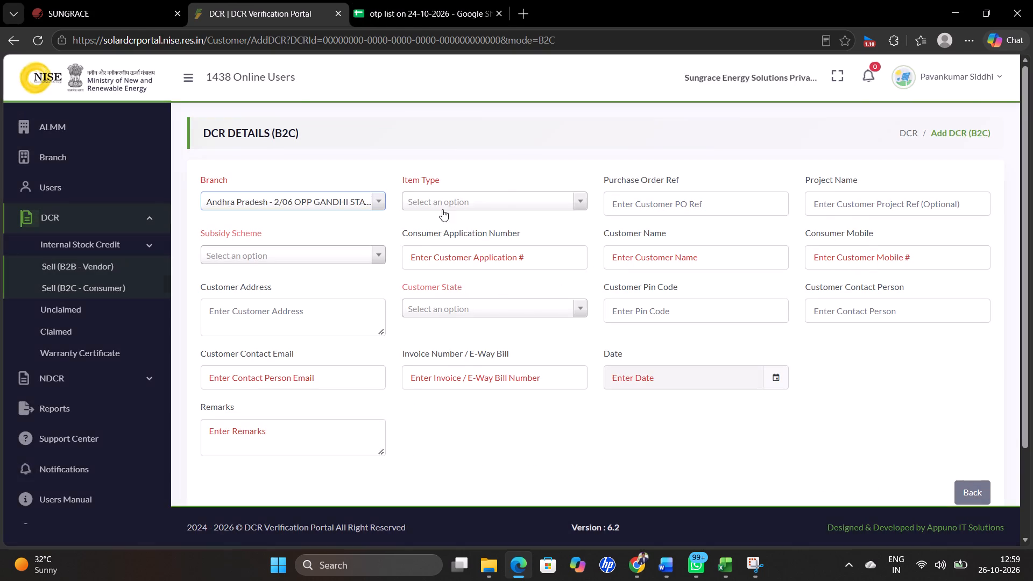
click(452, 203)
click(434, 242)
click(372, 247)
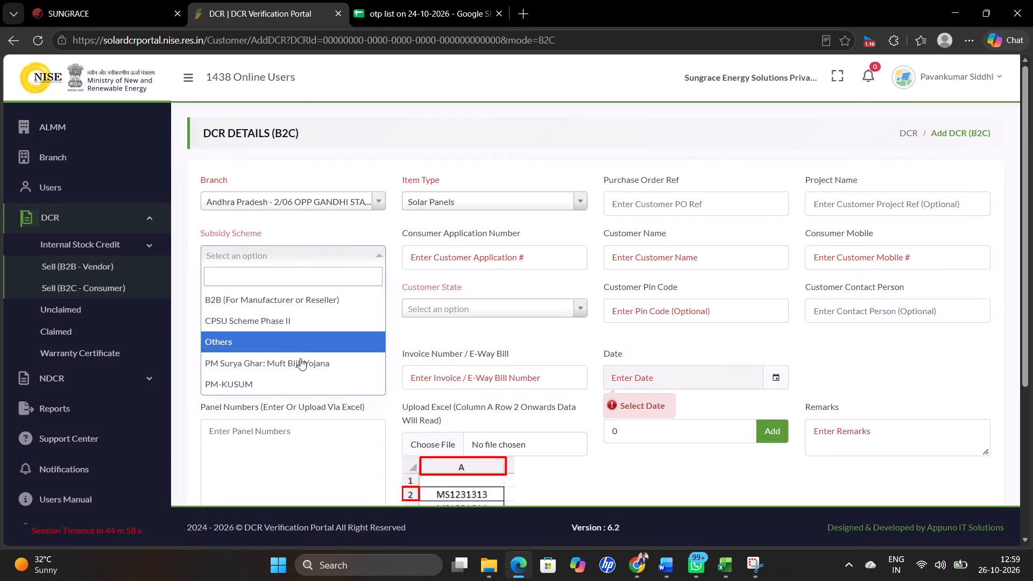
click(301, 360)
Enter the copied ULA number as the consumer application number and set the customer state to Andhra Pradesh (37).
click(498, 263)
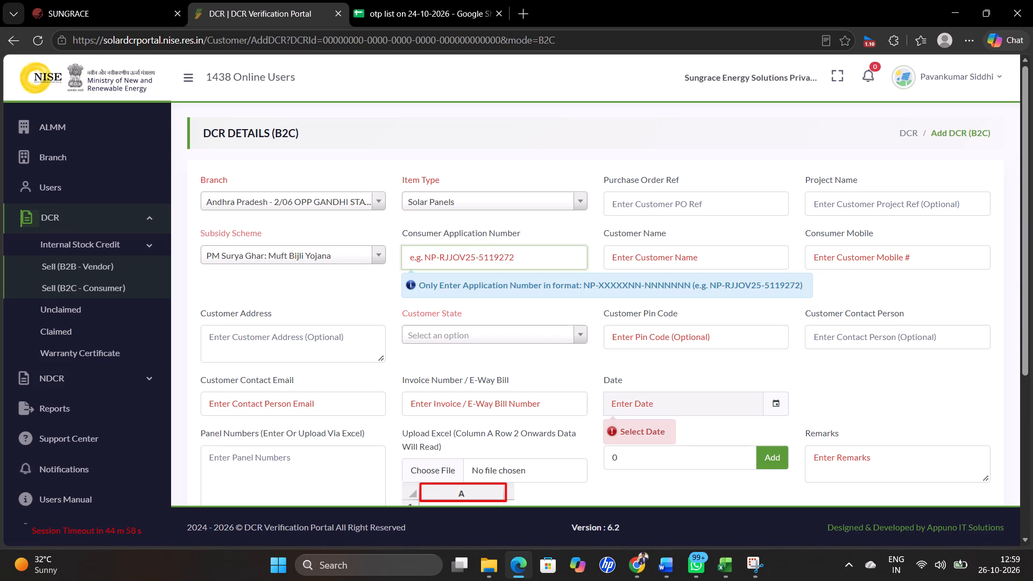
key(ctrl+v)
click(486, 316)
click(489, 331)
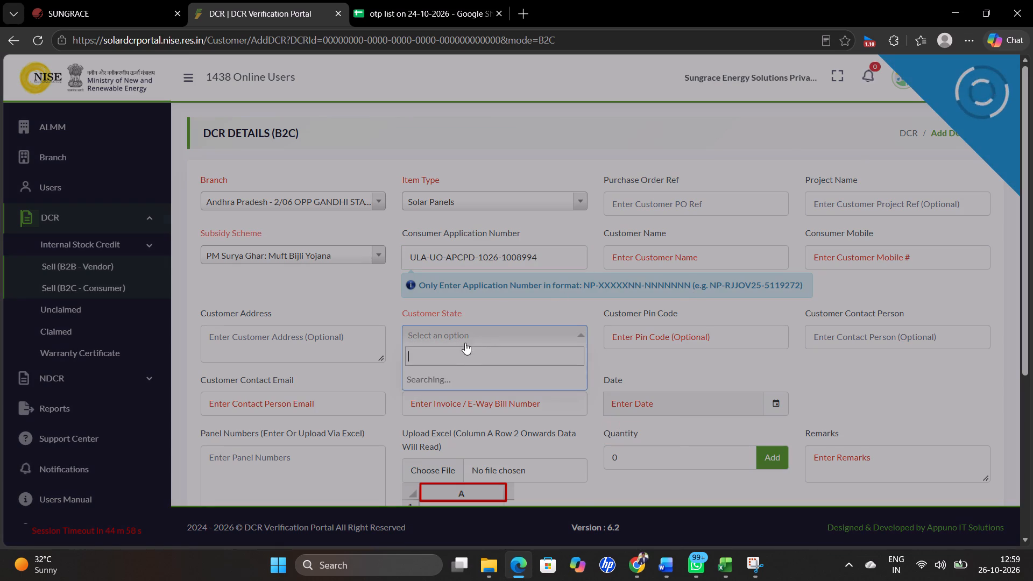
click(446, 433)
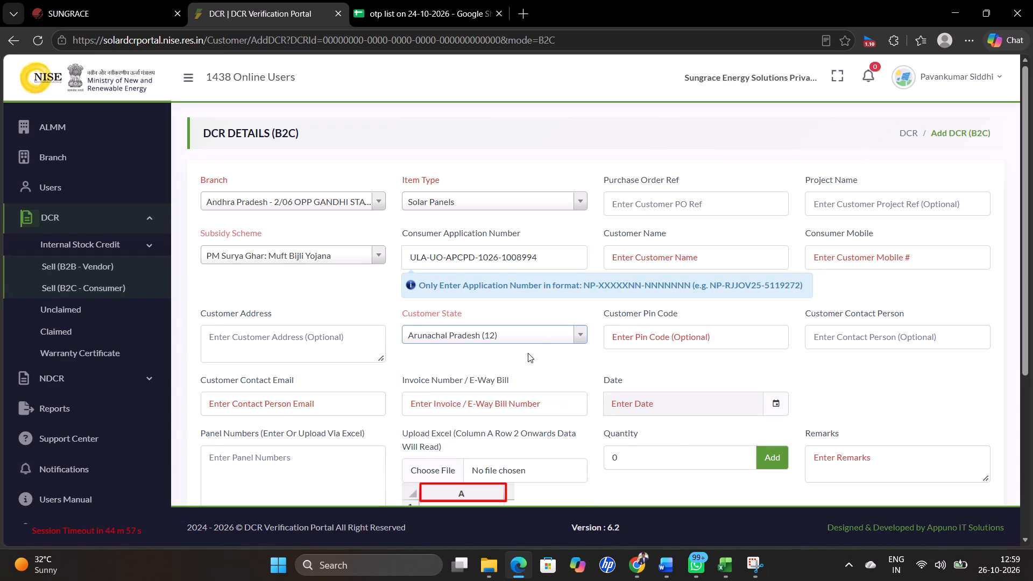
click(543, 337)
click(428, 426)
Copy the panel serial numbers from the consumer's SUNGRACE quick copy details into the DCR form's Panel Numbers field.
click(314, 314)
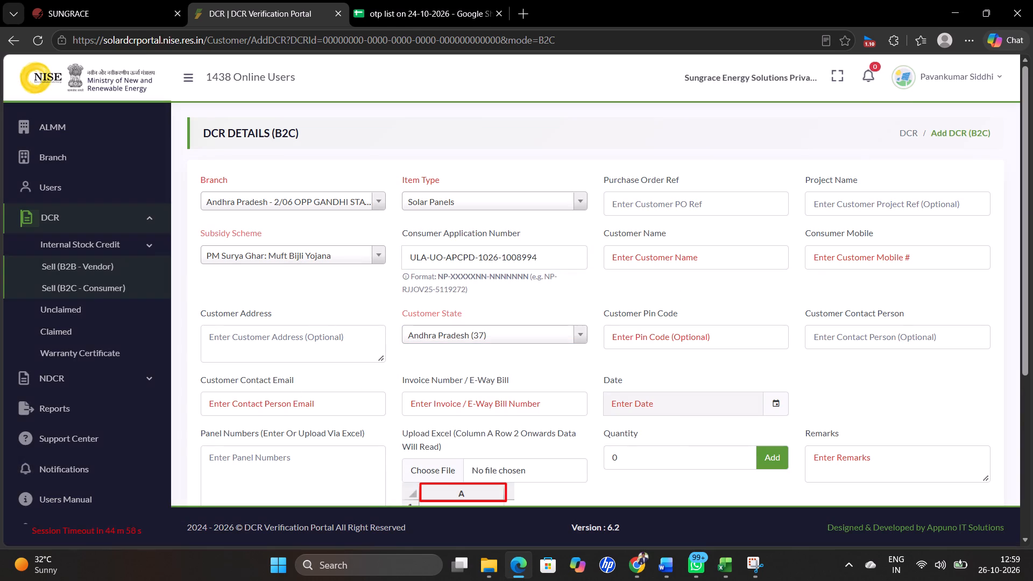
click(293, 393)
click(104, 8)
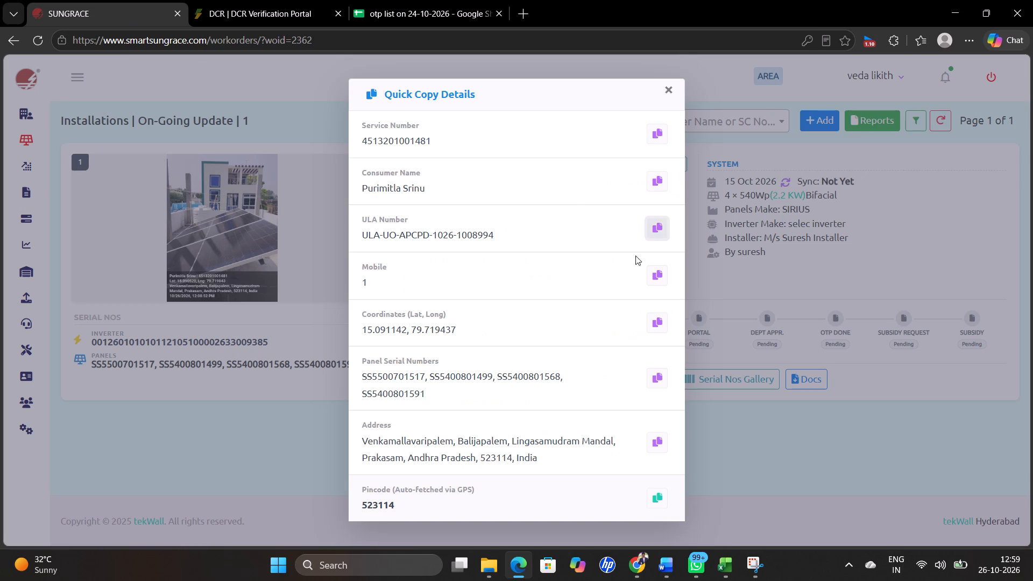
click(658, 388)
click(645, 148)
click(303, 2)
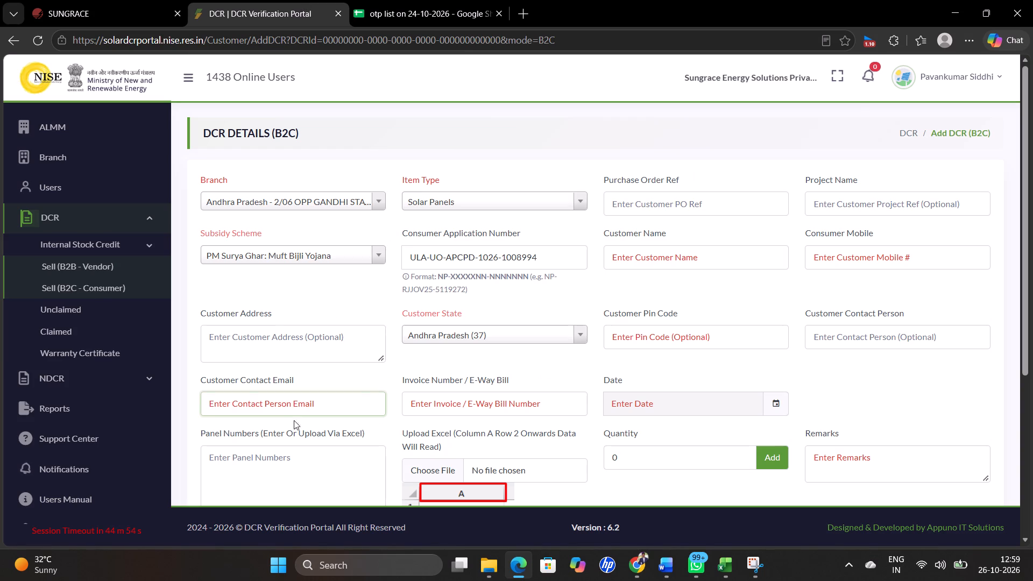
click(278, 456)
key(ctrl+v)
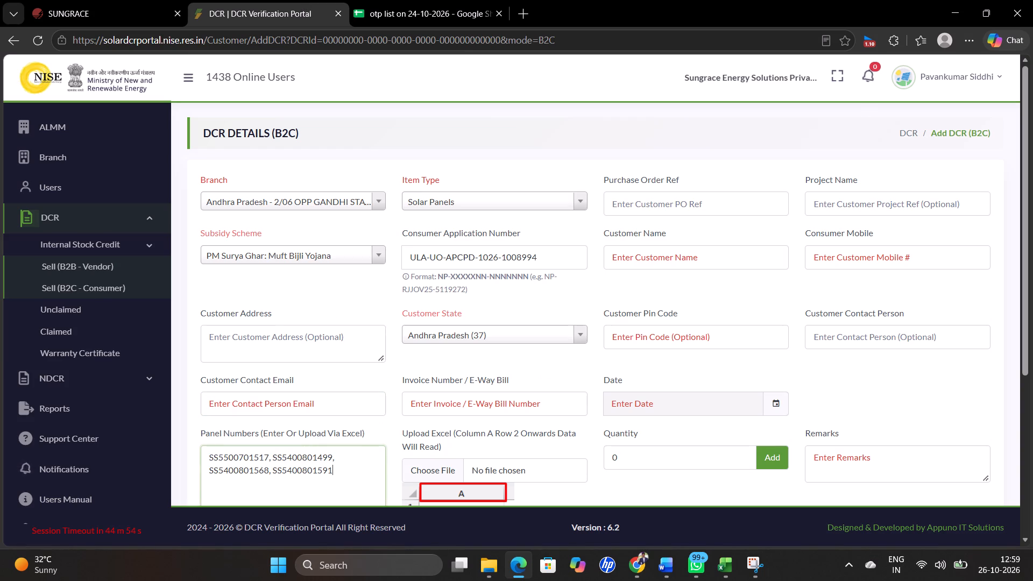
Replace the commas between the four panel serial numbers with line breaks so each number is on its own line.
click(275, 464)
key(Left)
key(Left)
key(BackSpace)
key(Return)
key(Right)
key(Right)
key(Right)
key(Right)
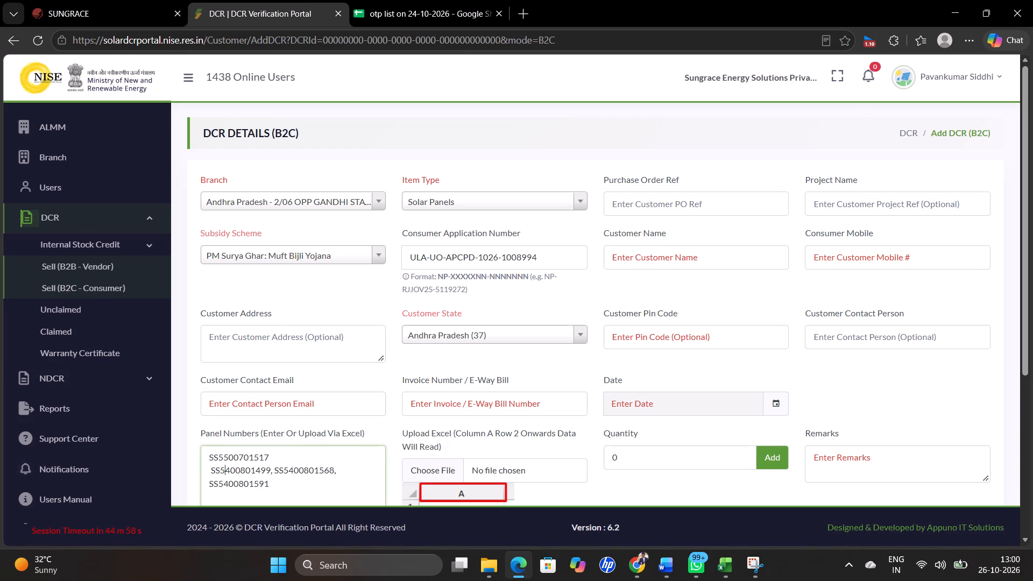
key(Right)
key(Right)
key(Right)
key(Right)
key(Right)
key(Right)
key(Right)
key(Right)
key(Right)
key(Right)
key(BackSpace)
key(Return)
key(Right)
key(Right)
key(Right)
key(Right)
key(Right)
key(Right)
key(Right)
key(Right)
key(Right)
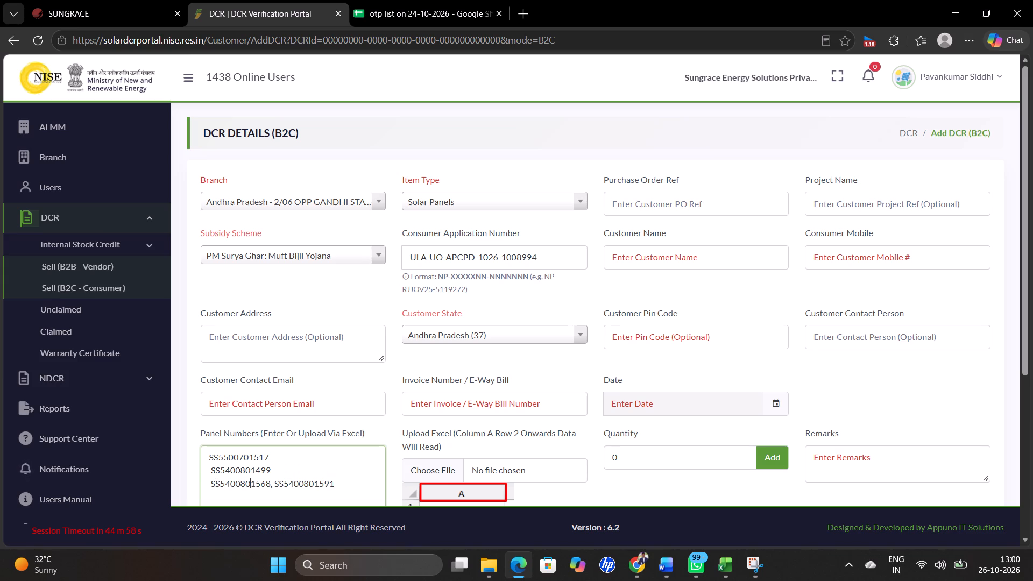
key(Right)
key(Right)
key(Right)
key(Right)
key(Right)
key(BackSpace)
key(Return)
Set the panel quantity to 4 and the date to 15-Oct-2026.
click(671, 456)
key(BackSpace)
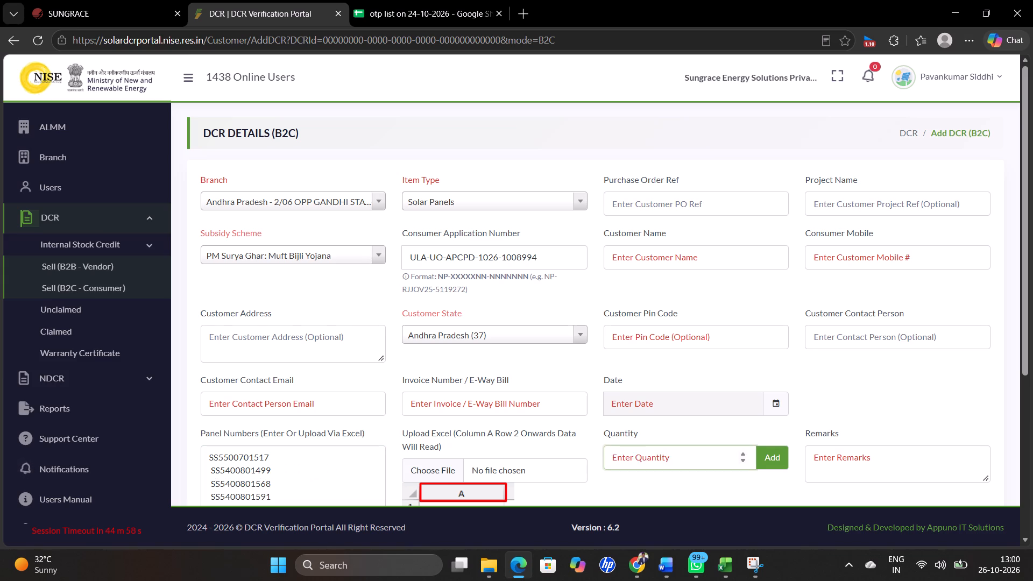
key(4)
click(771, 411)
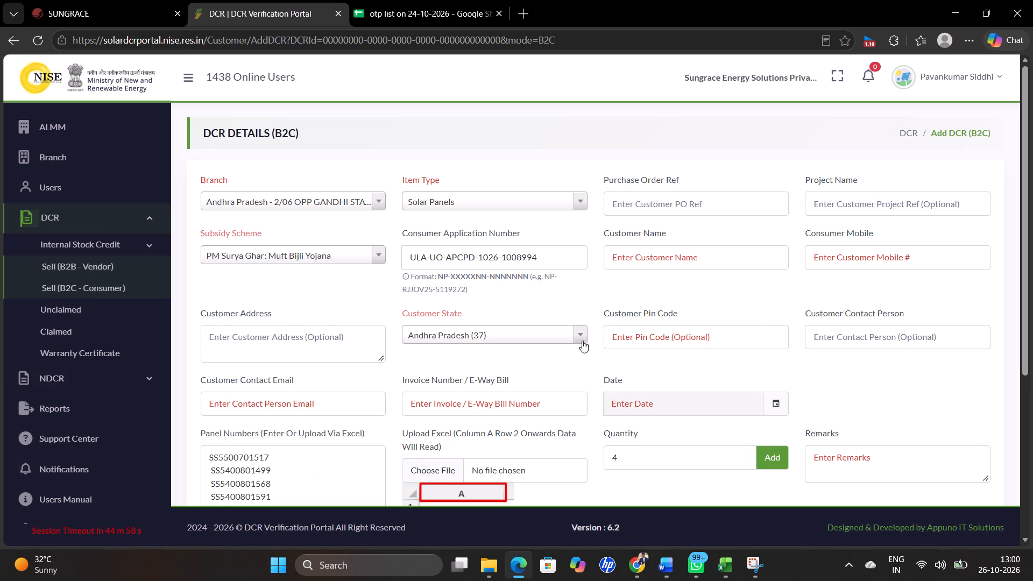
click(678, 395)
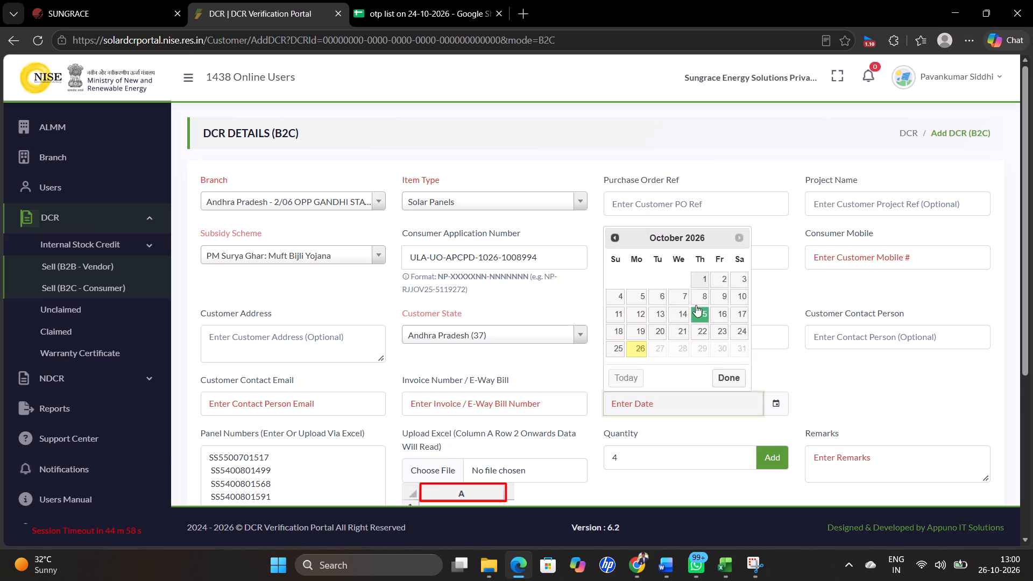
click(702, 313)
Copy the consumer's address from the SUNGRACE quick copy details into the DCR form's Remarks field.
click(642, 333)
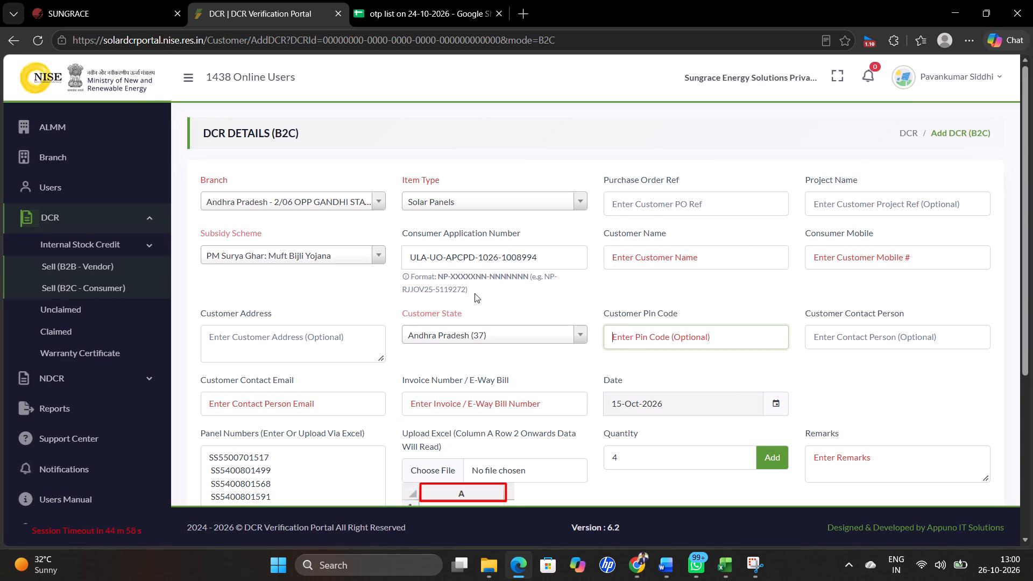
click(85, 11)
click(648, 435)
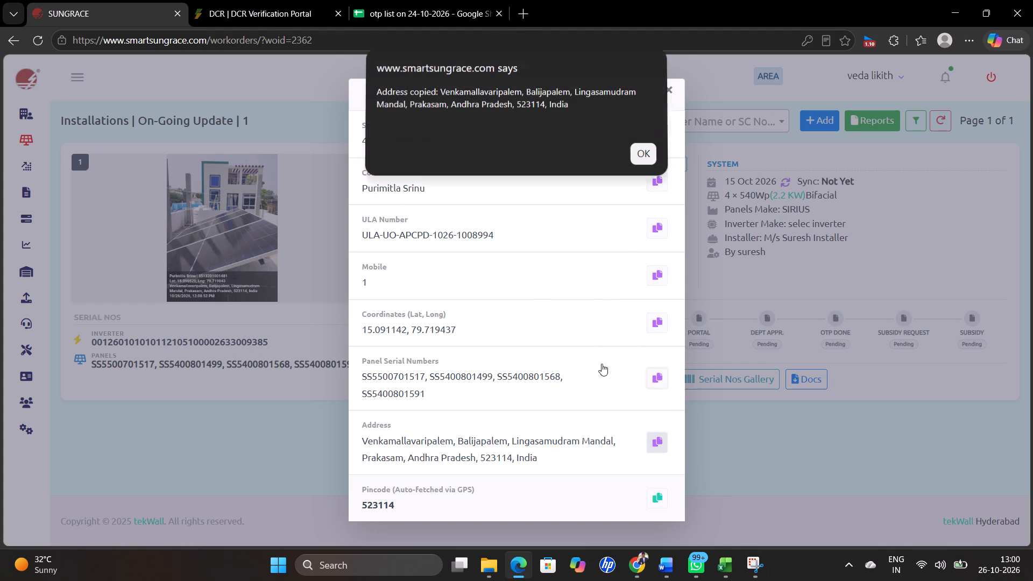
click(644, 166)
click(277, 8)
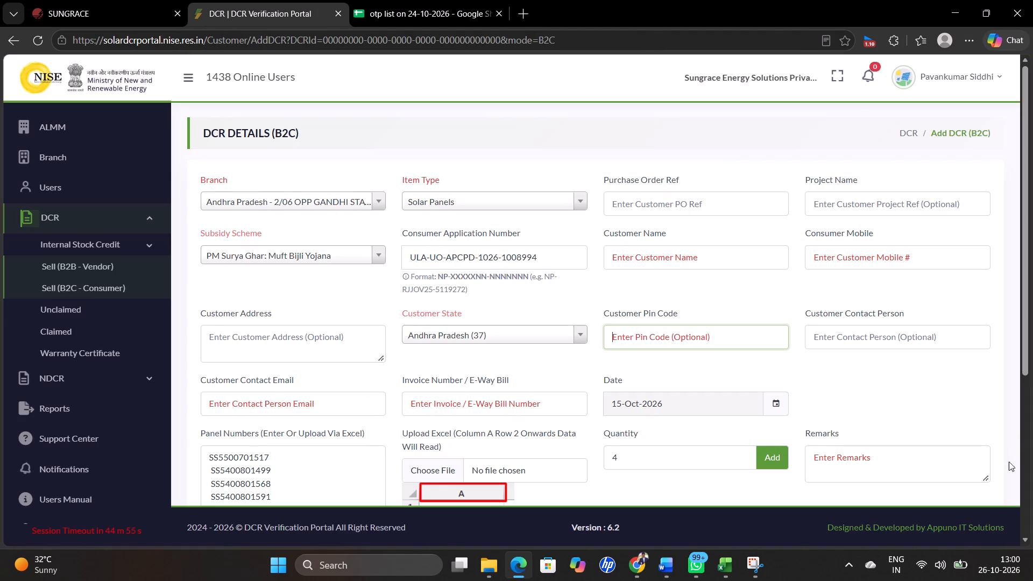
click(936, 472)
key(ctrl+v)
ctrl+click(921, 497)
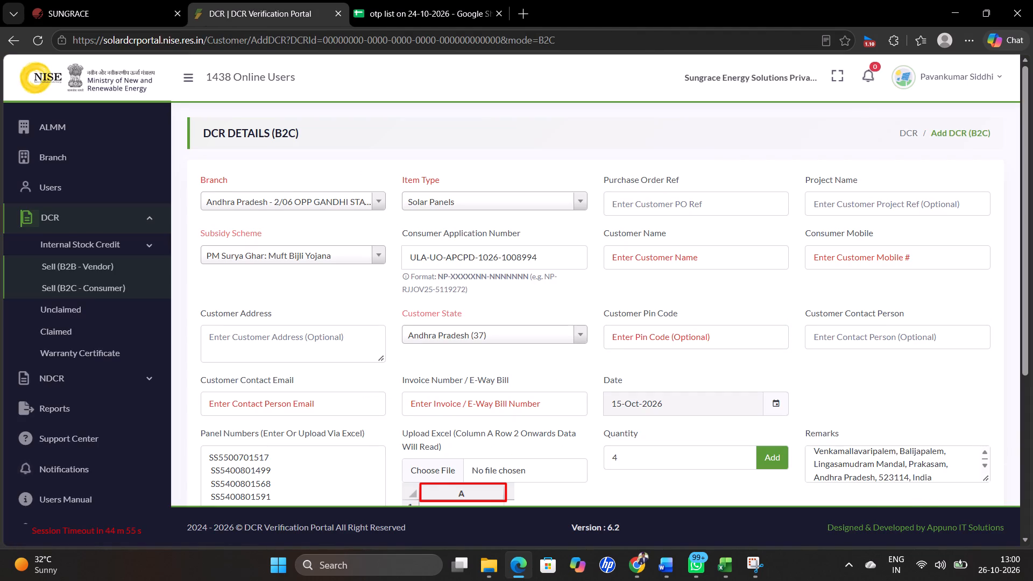
Copy the pin code from the address in Remarks into the Customer Pin Code field.
double_click(905, 477)
key(ctrl+c)
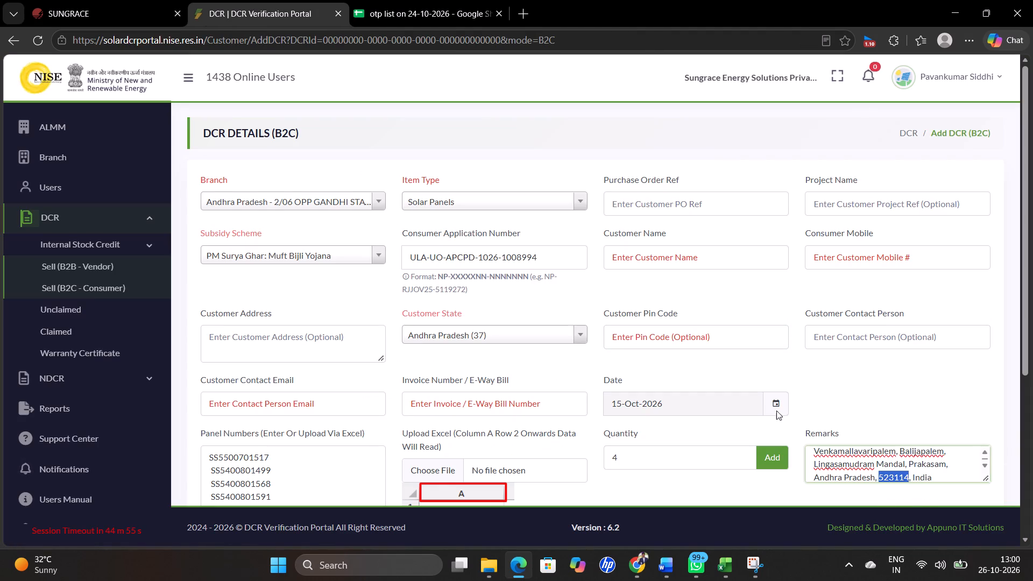
click(716, 342)
key(ctrl+v)
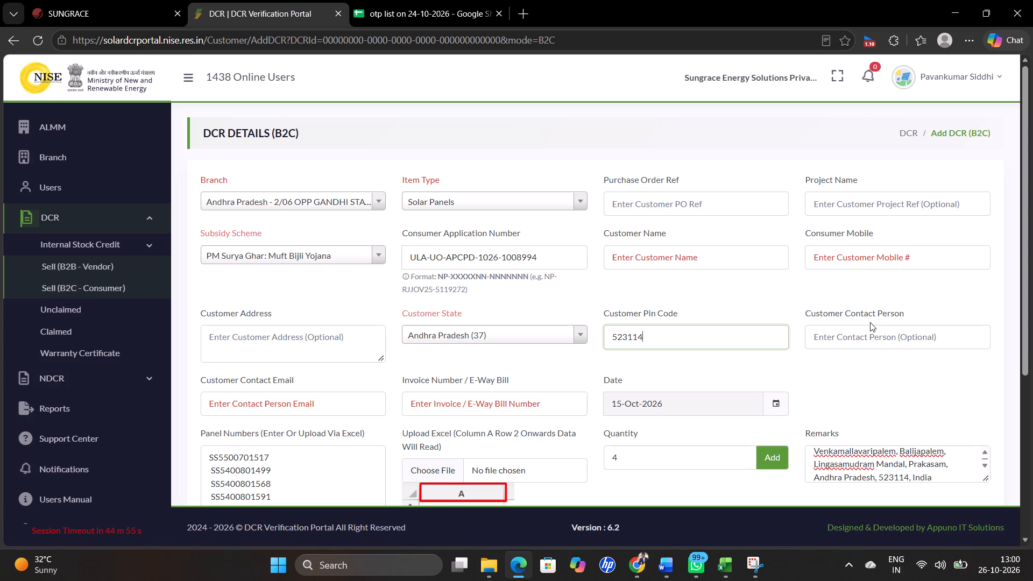
Copy the customer name Andhra Pradesh Central Power Distribution Corporation Limited from the Word document into the Customer Name field.
click(854, 266)
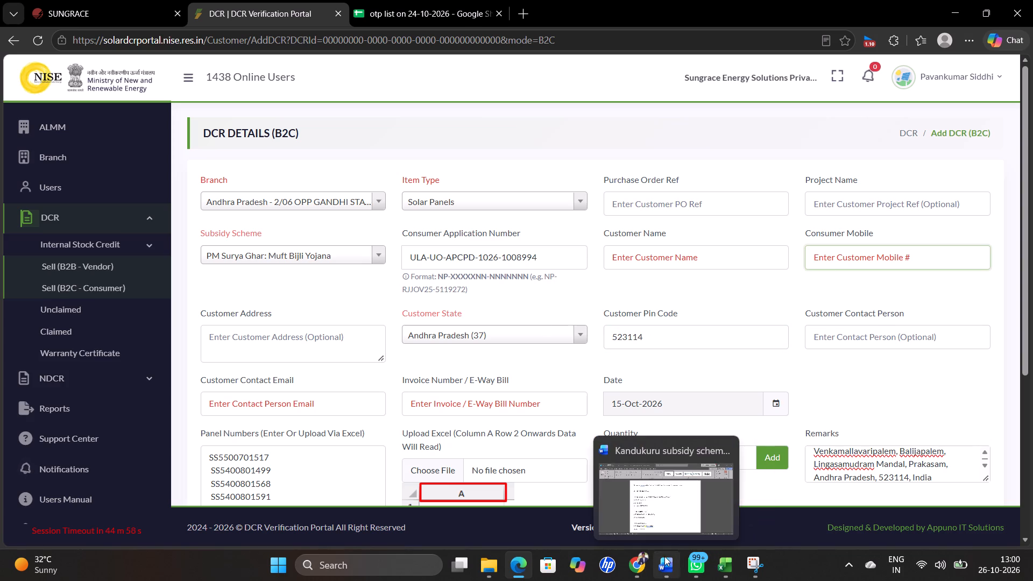
click(661, 519)
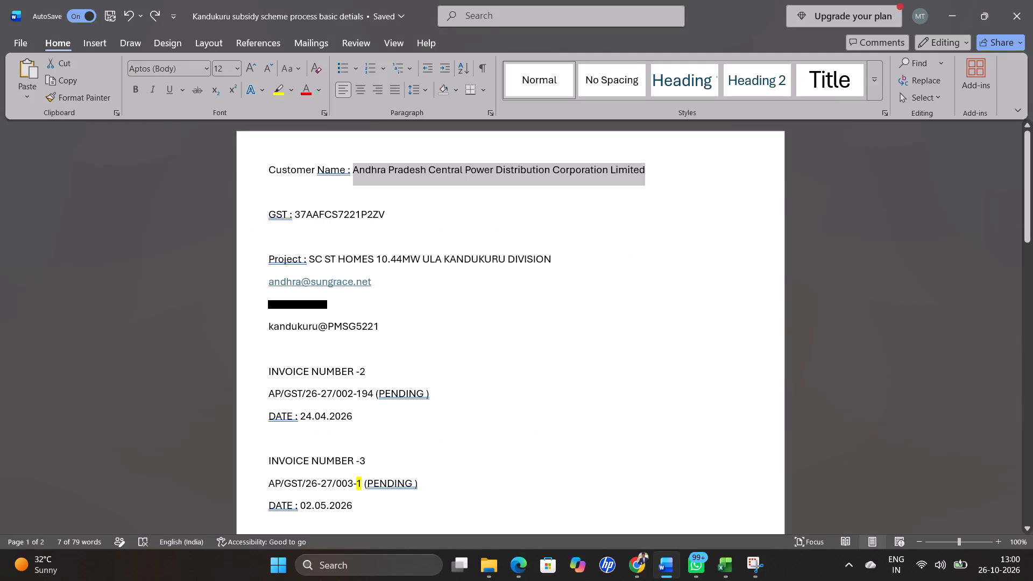
key(ctrl+c)
click(513, 557)
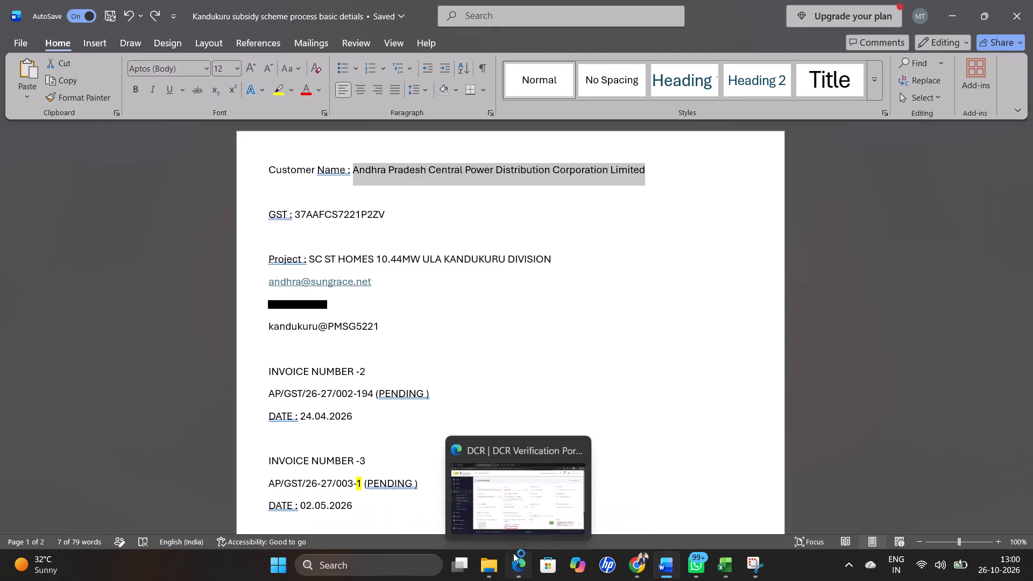
click(514, 568)
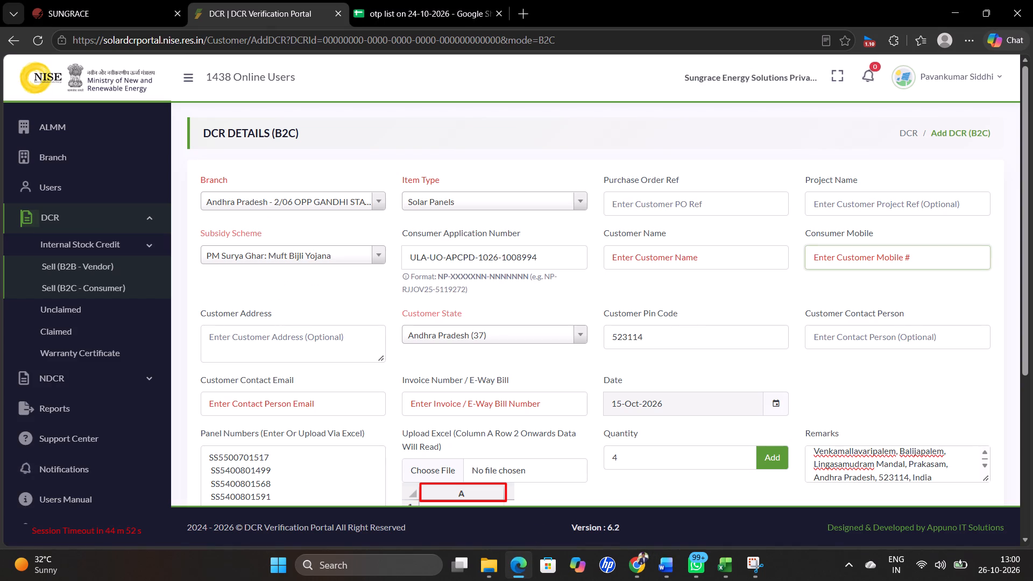
click(697, 250)
key(ctrl+v)
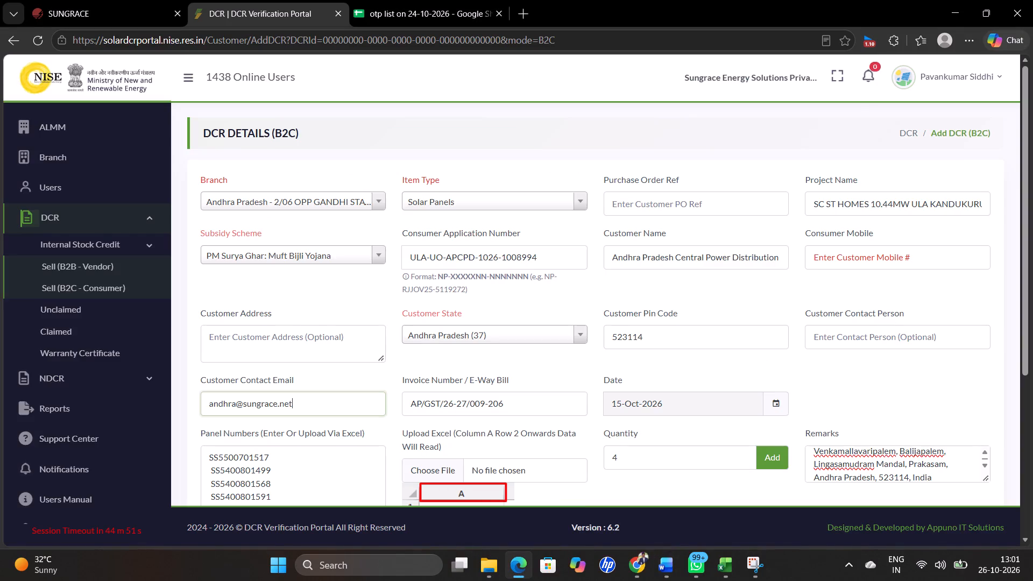
click(896, 258)
key(ctrl+v)
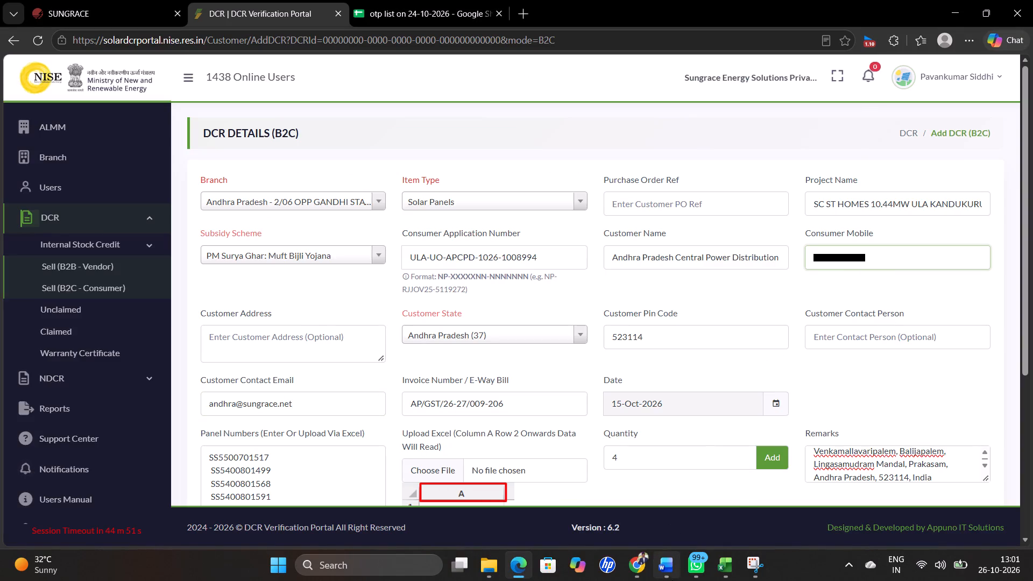
Check the Word document's basic details and review all the filled fields and panel numbers in the DCR form.
click(644, 495)
scroll(514, 455, down, 3)
scroll(463, 428, up, 1)
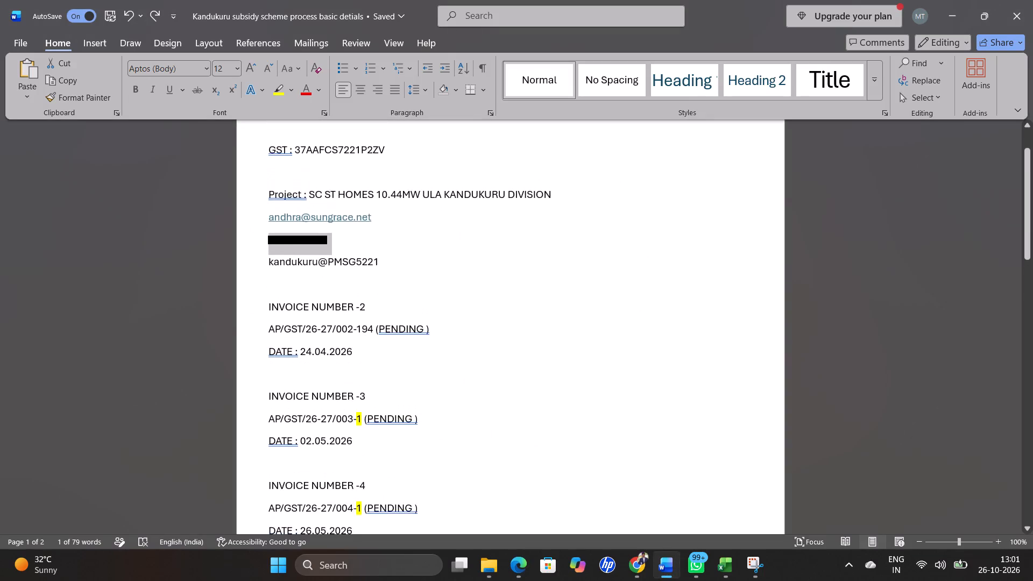
scroll(462, 428, up, 5)
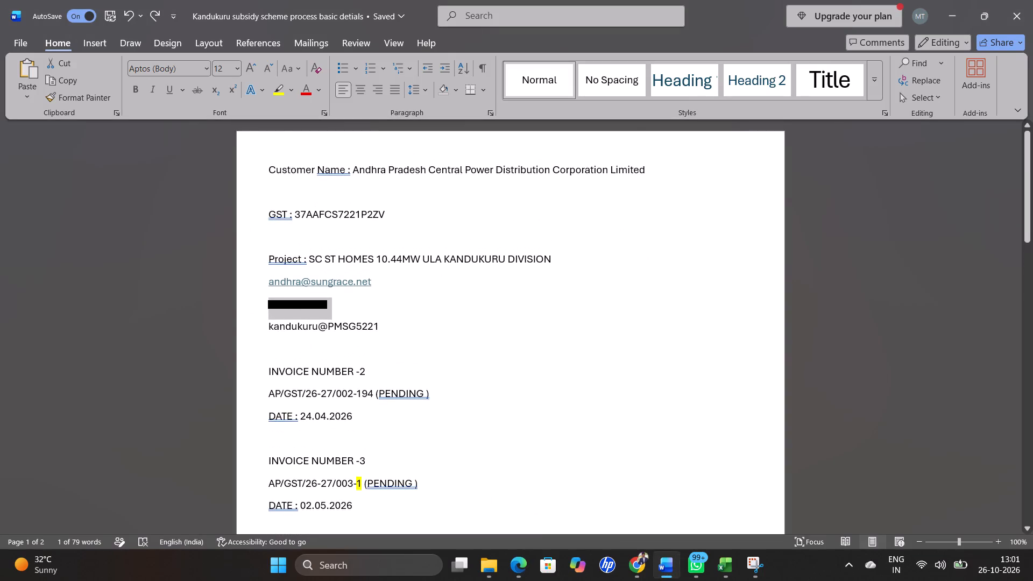
click(530, 508)
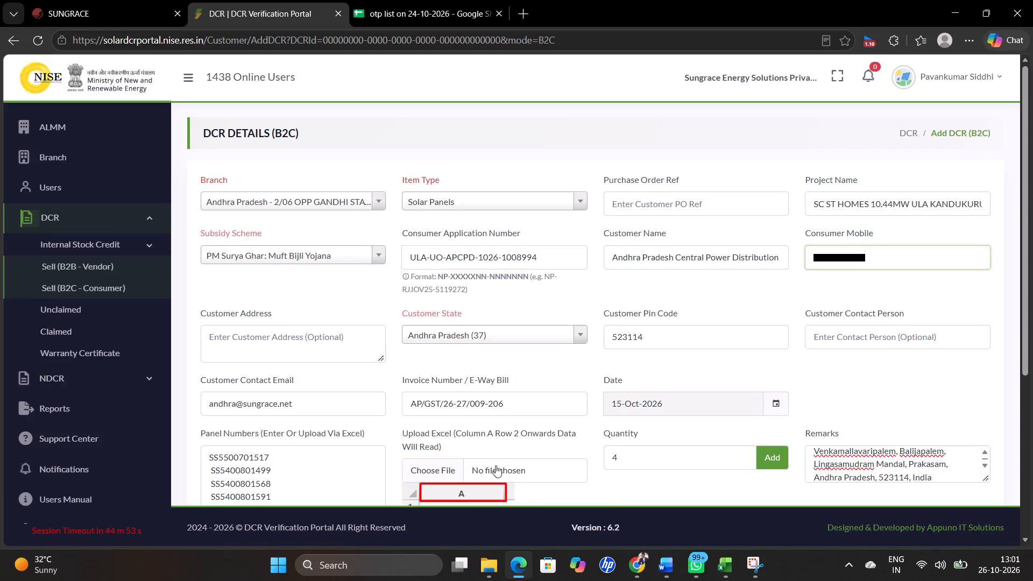
scroll(518, 416, down, 7)
scroll(524, 420, up, 2)
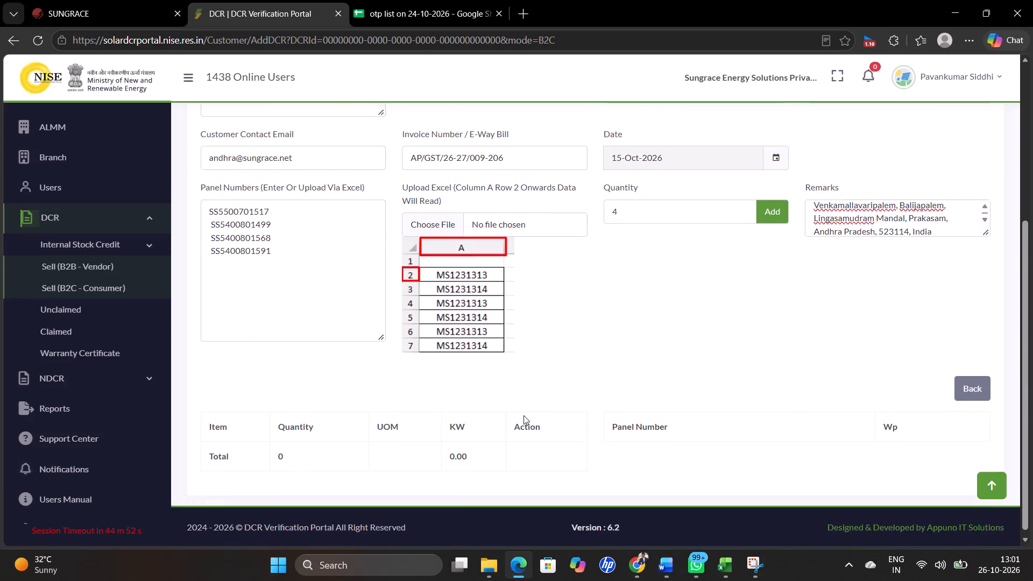
scroll(523, 415, up, 4)
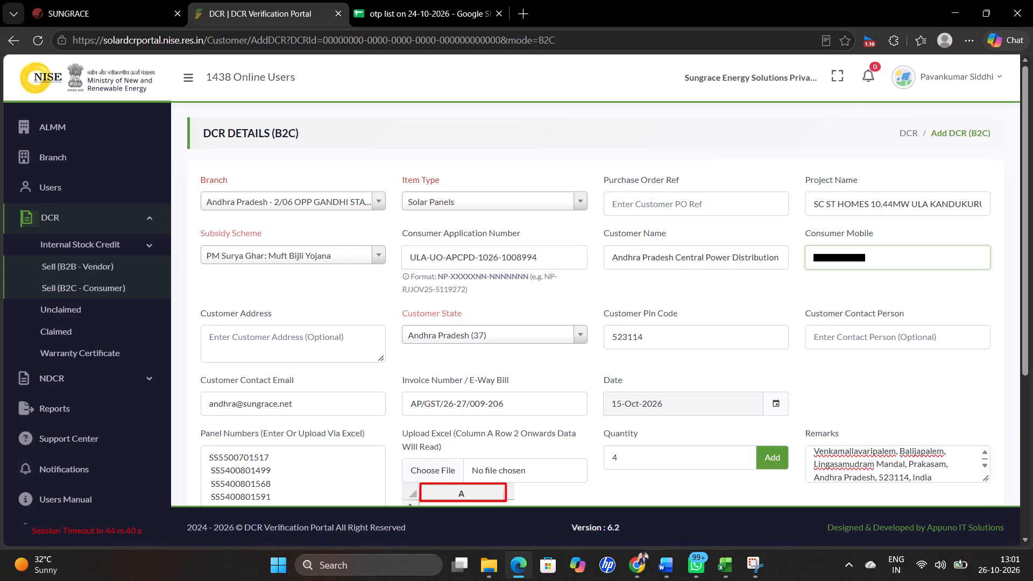
scroll(483, 270, down, 8)
scroll(851, 322, up, 4)
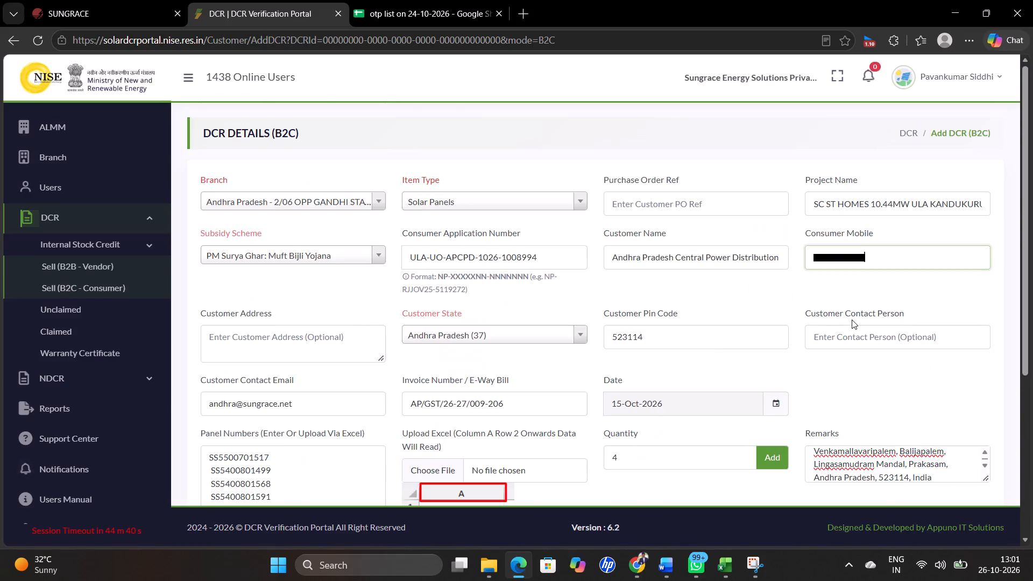
scroll(544, 395, down, 8)
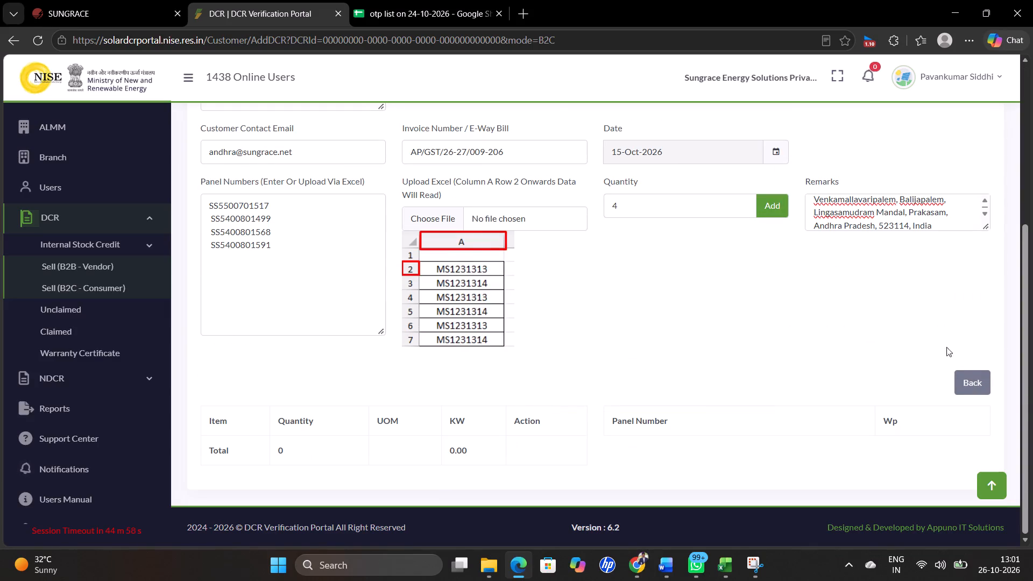
scroll(965, 390, down, 5)
scroll(851, 386, up, 3)
scroll(822, 389, down, 2)
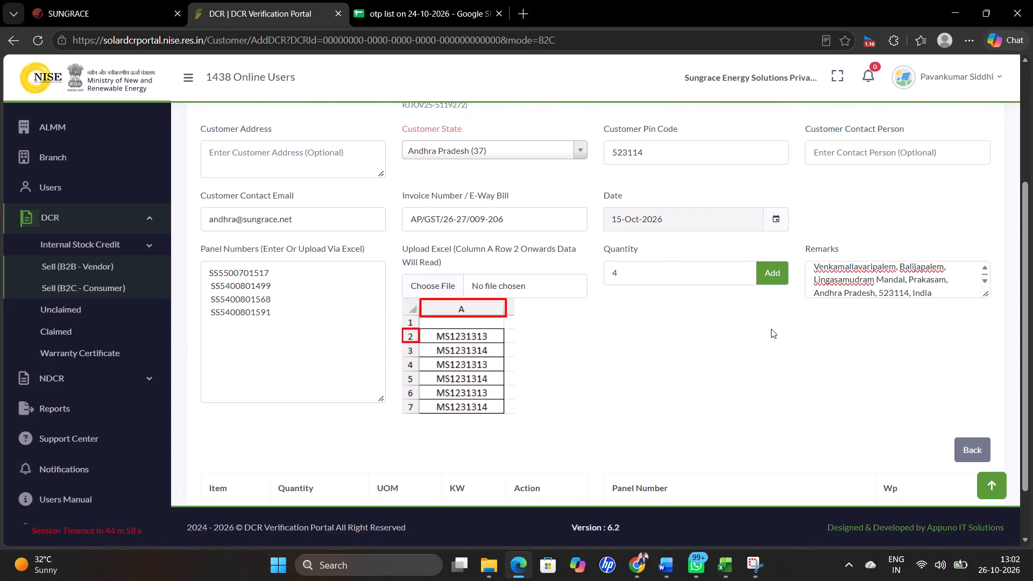
Add the entered panel numbers to the DCR item list and submit the form for confirmation.
click(774, 270)
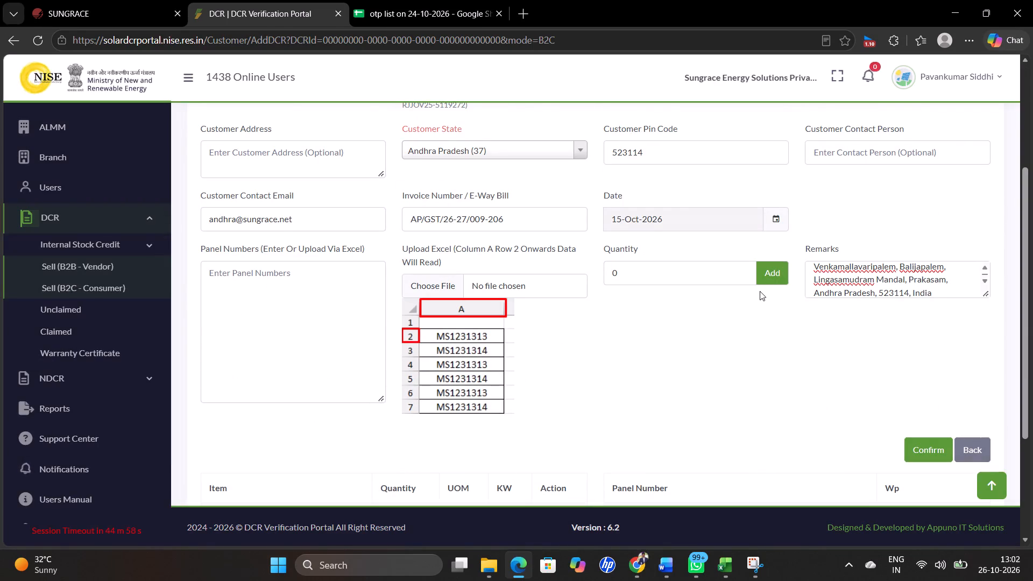
scroll(859, 307, down, 4)
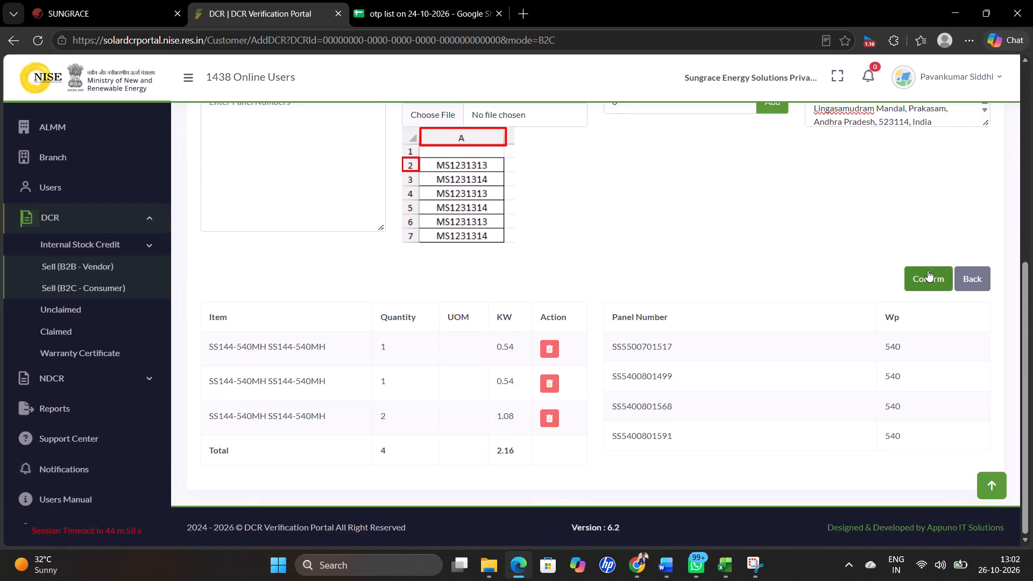
click(928, 270)
Copy the consumer's service number from the SUNGRACE quick copy details.
click(117, 0)
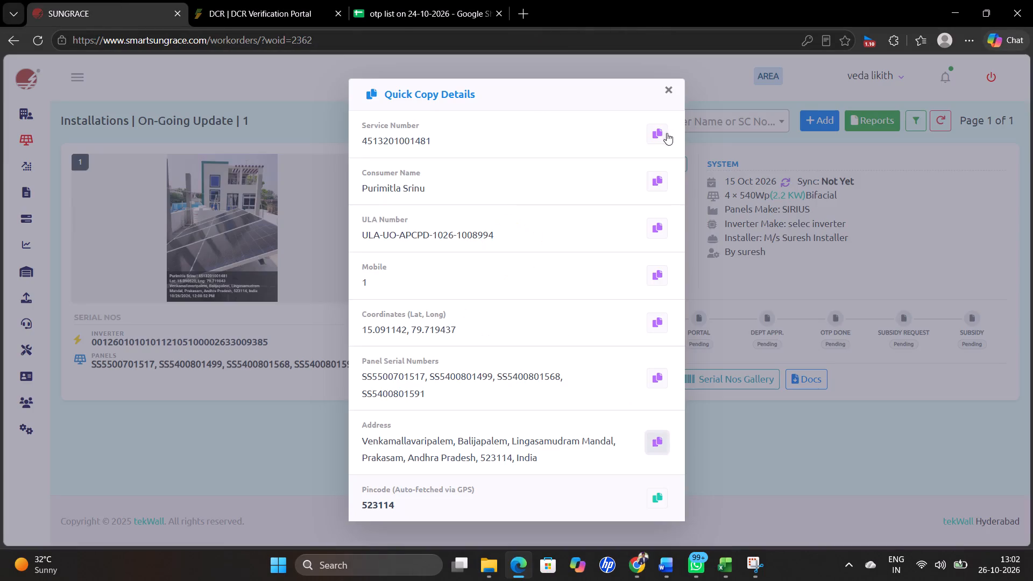
click(665, 134)
click(639, 133)
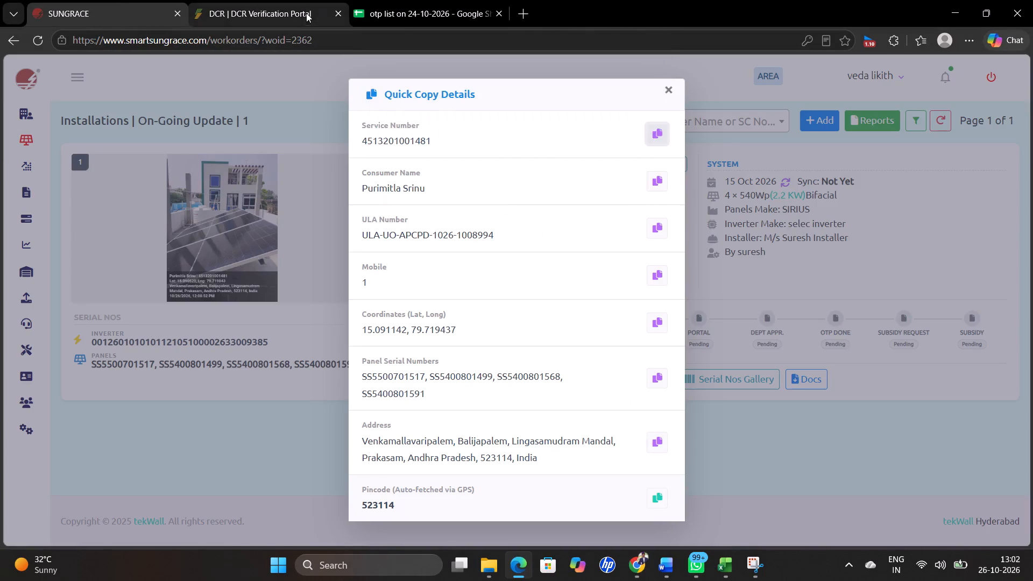
Return to the DCR portal and confirm issuing the B2C DCR certificate.
click(307, 14)
click(640, 373)
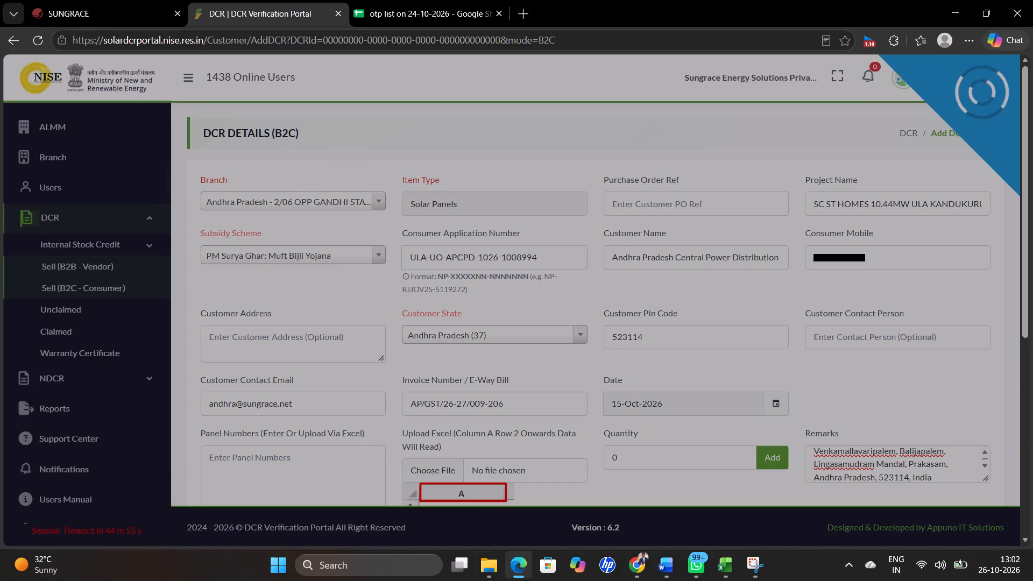
scroll(634, 465, down, 3)
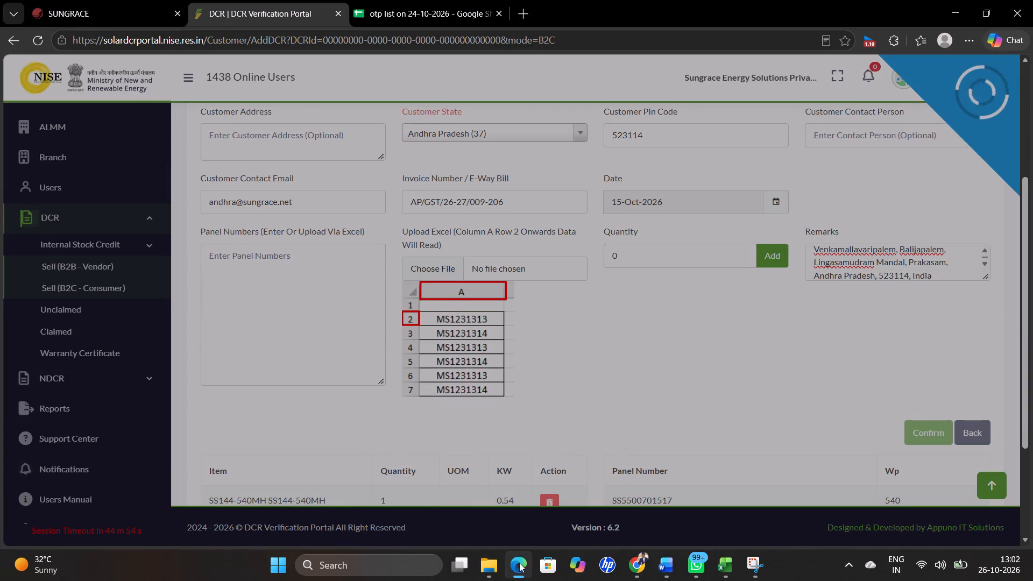
In File Explorer, create a folder named 206 inside the DCR009 folder.
click(522, 560)
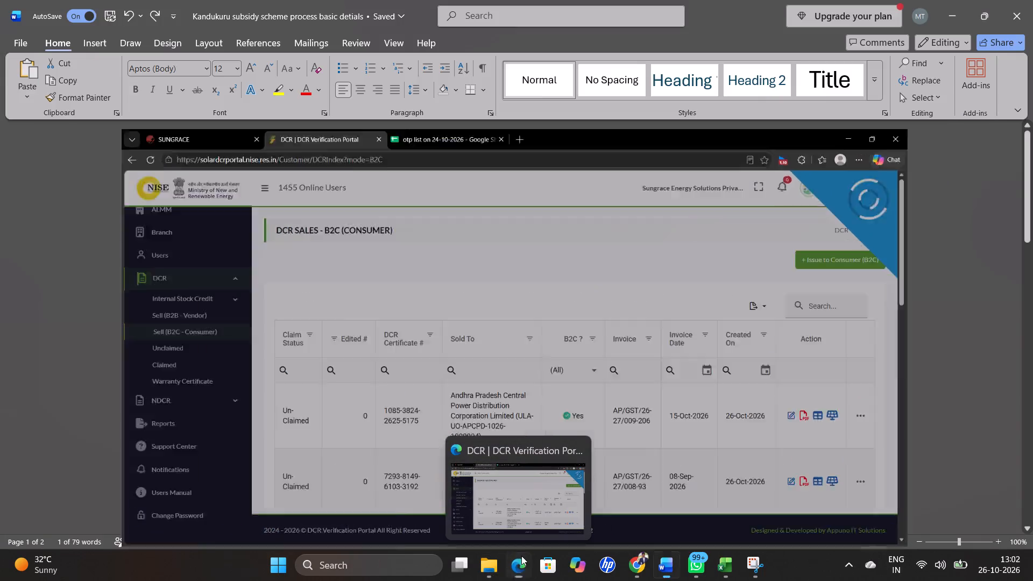
click(497, 568)
click(22, 44)
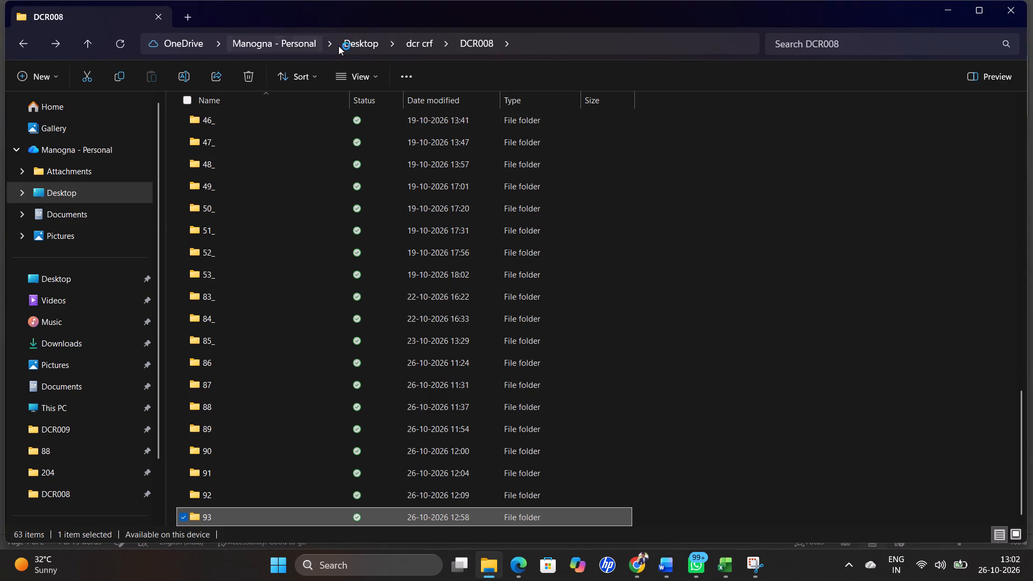
click(451, 44)
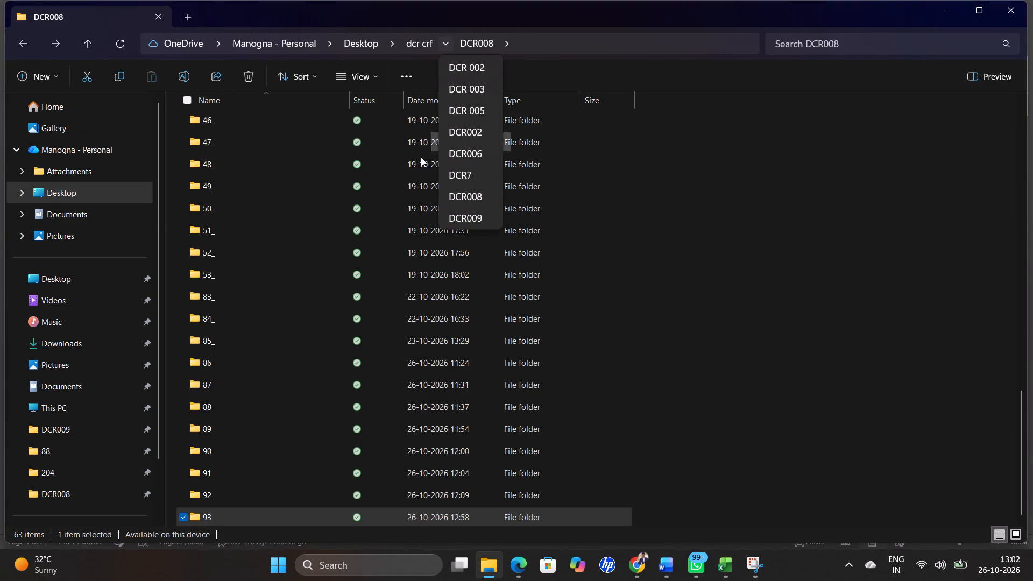
click(460, 212)
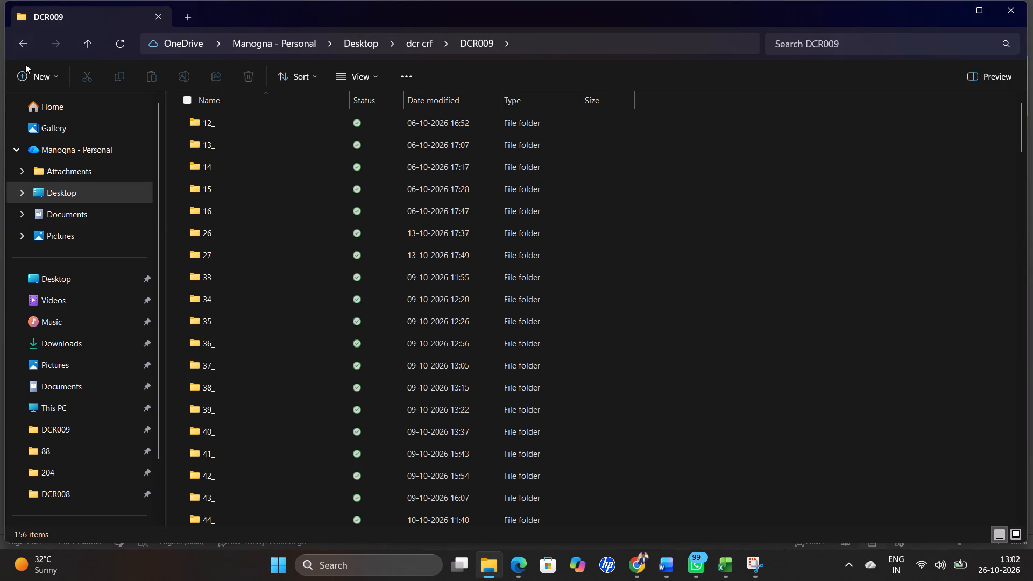
click(43, 74)
click(69, 108)
key(BackSpace)
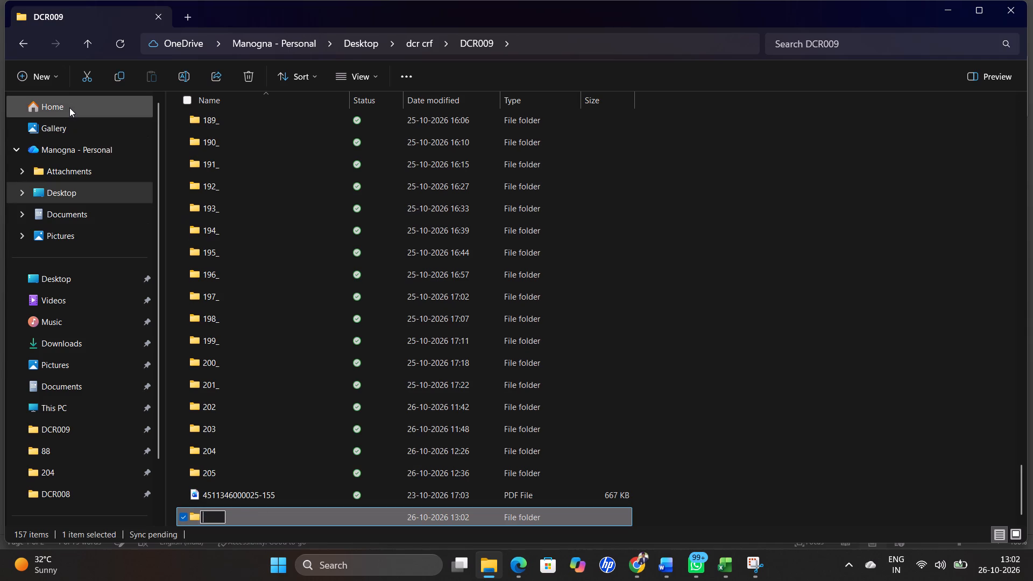
text(206)
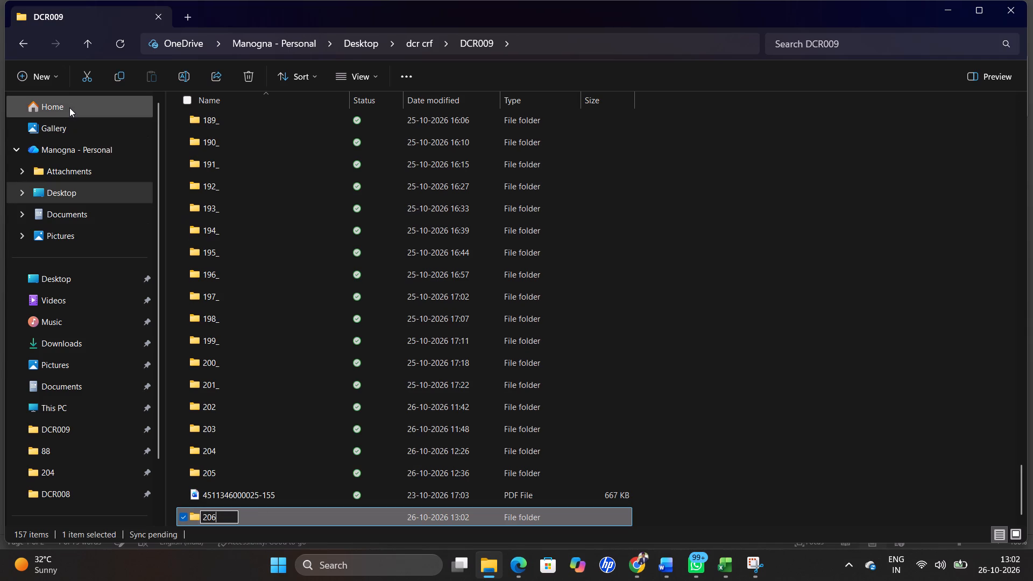
key(Return)
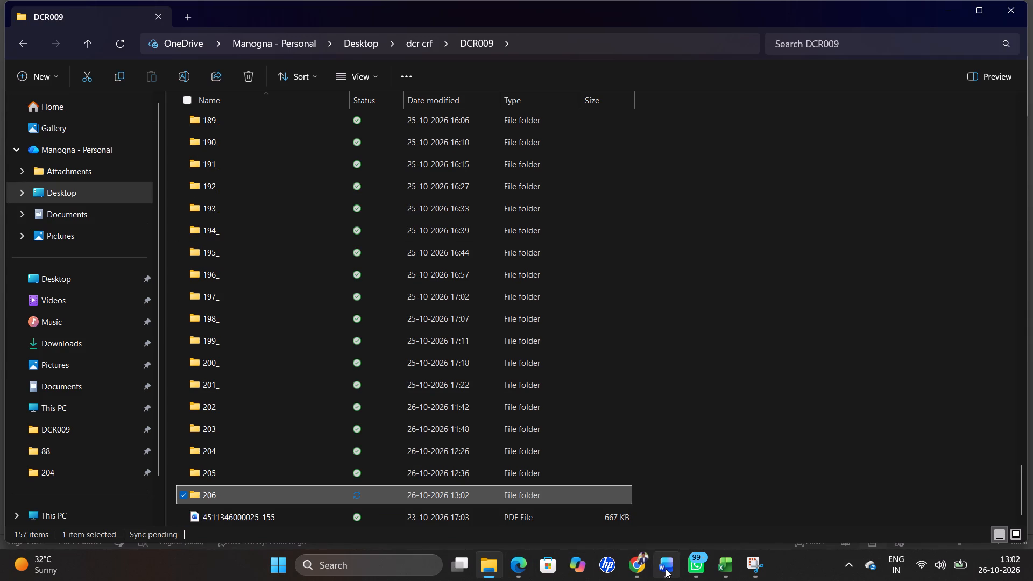
Back in the DCR portal, open the certificate PDF for invoice AP/GST/26-27/009-206 from the B2C sales list.
click(523, 520)
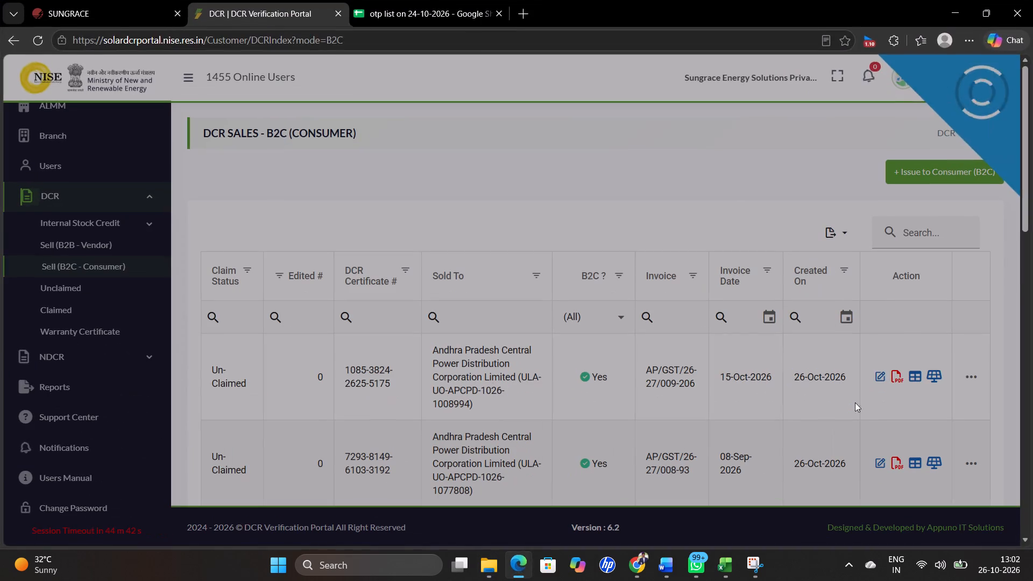
click(895, 371)
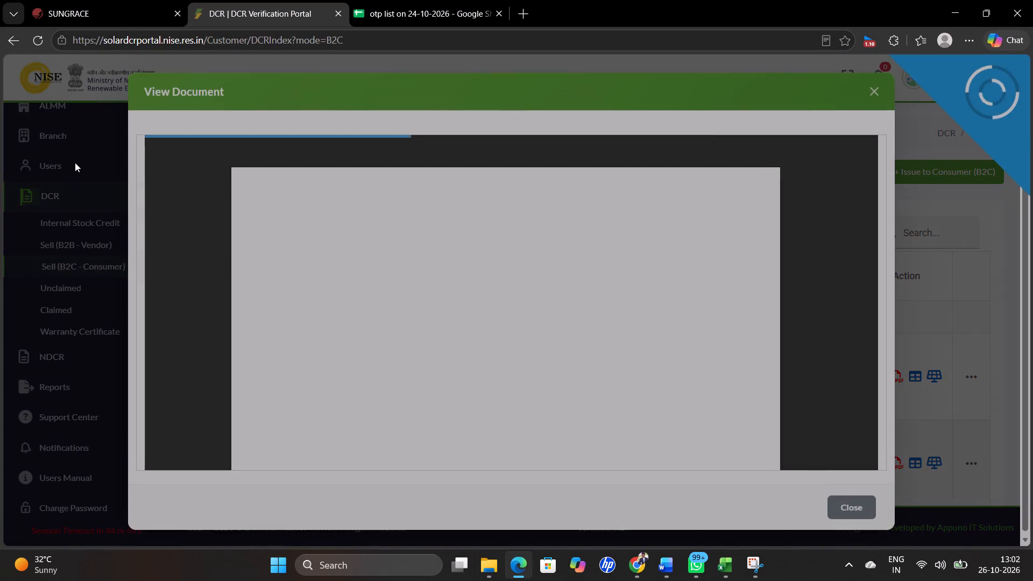
Copy the consumer's service number from the SUNGRACE quick copy details.
click(92, 3)
click(661, 128)
click(644, 133)
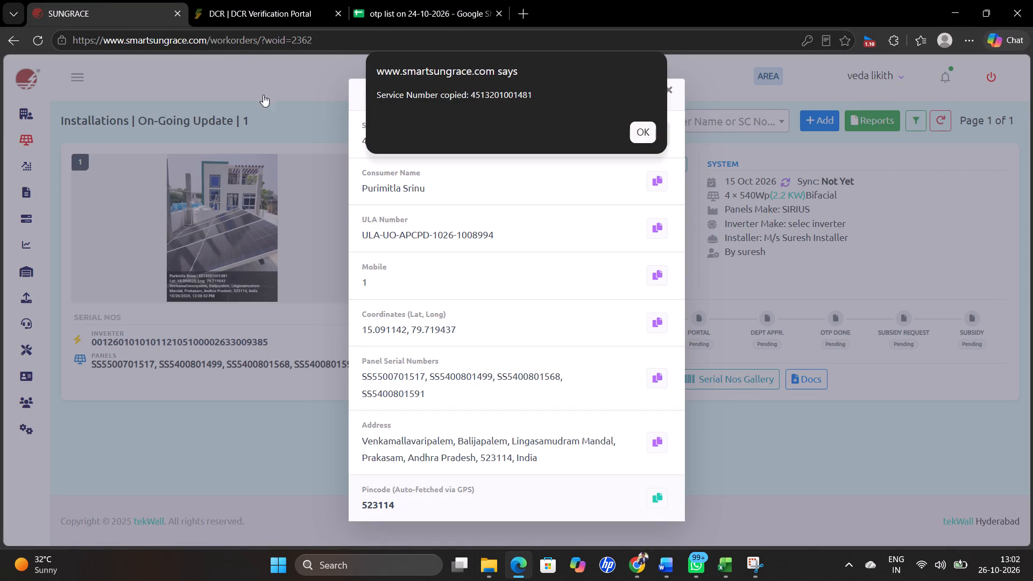
click(644, 127)
Save the certificate PDF from the DCR portal into DCR009 folder 206, named with the copied service number followed by _206.
click(295, 0)
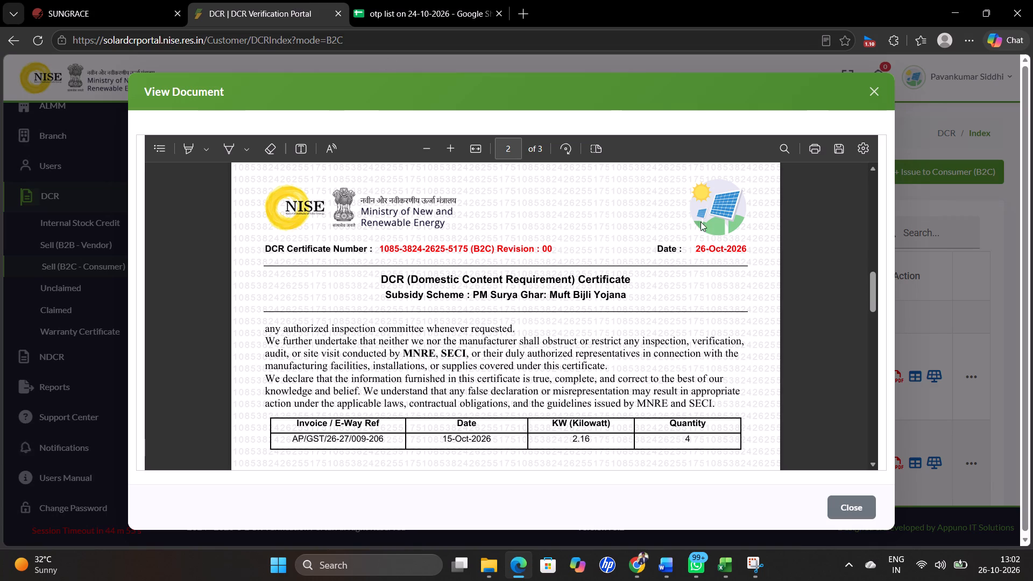
click(835, 148)
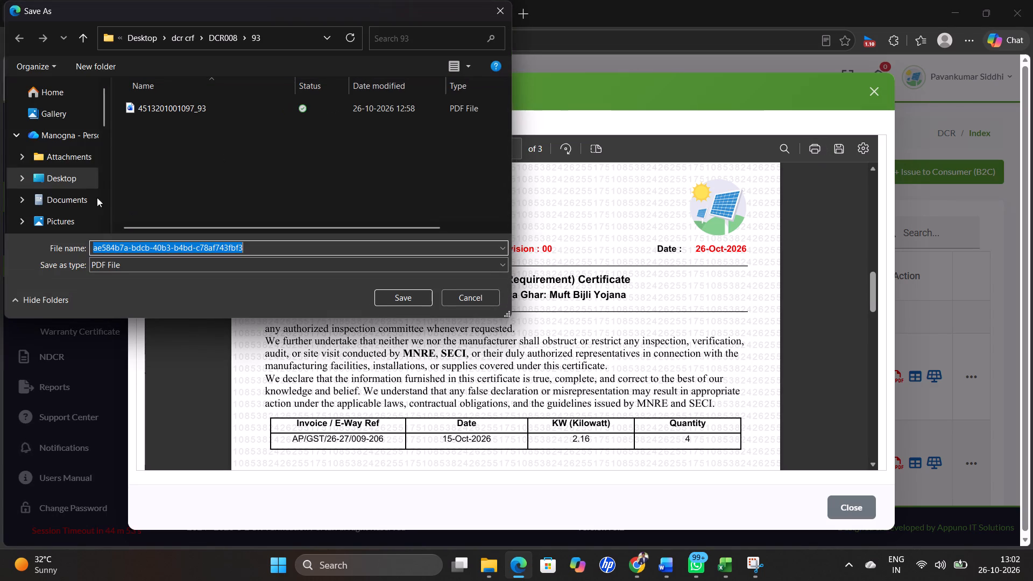
click(240, 36)
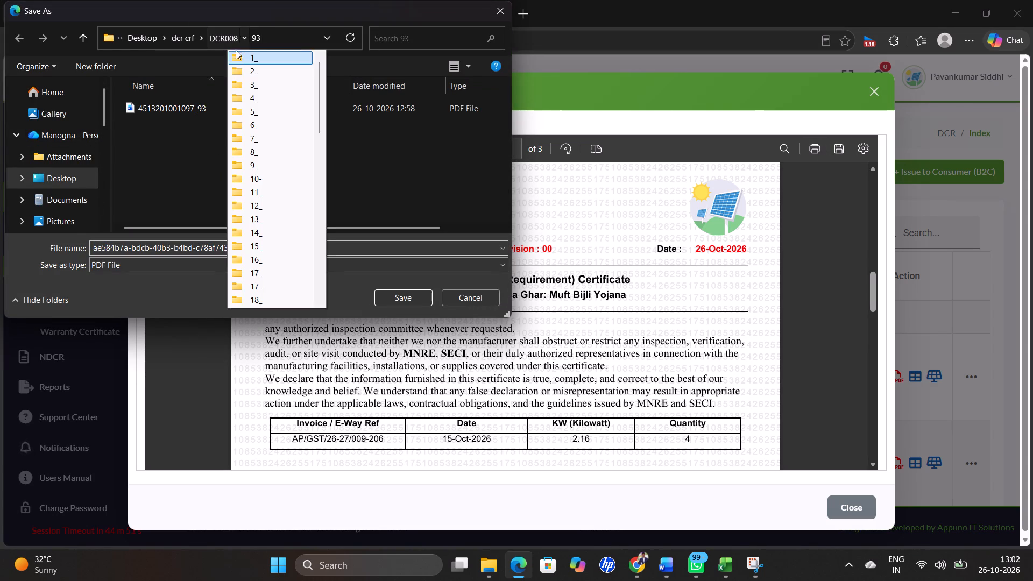
click(203, 36)
click(199, 37)
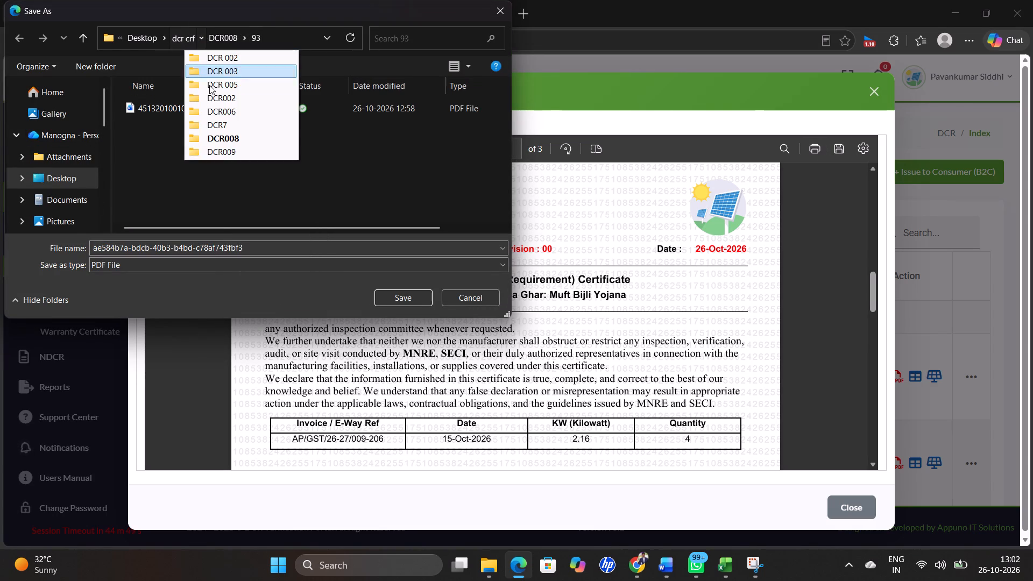
click(225, 152)
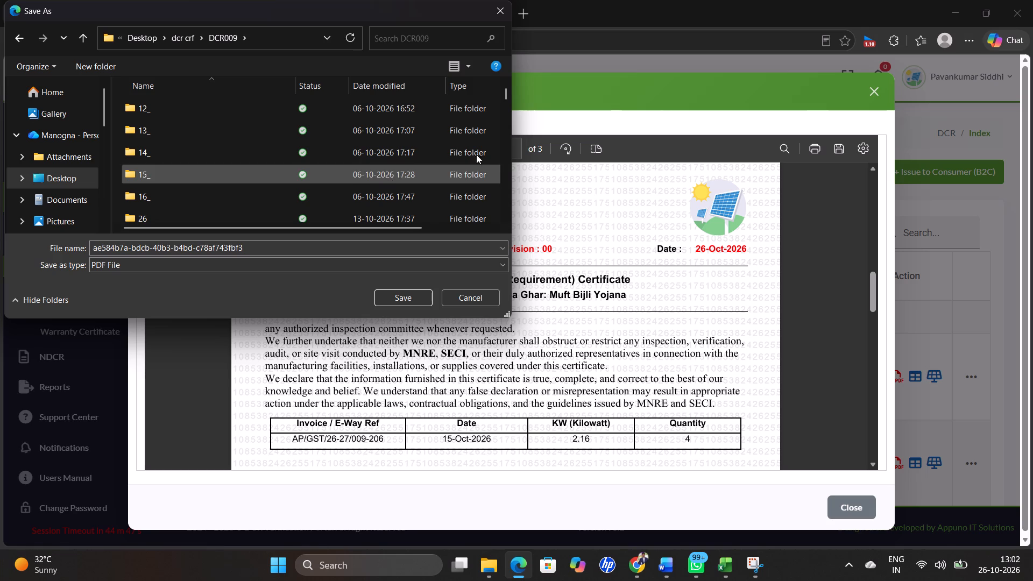
drag(507, 94, 511, 218)
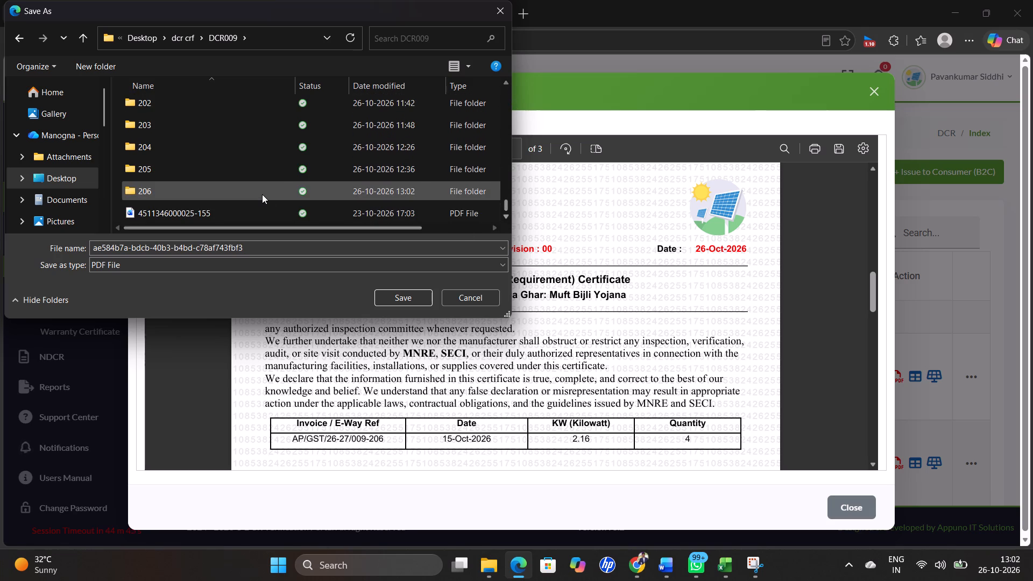
double_click(262, 194)
click(266, 245)
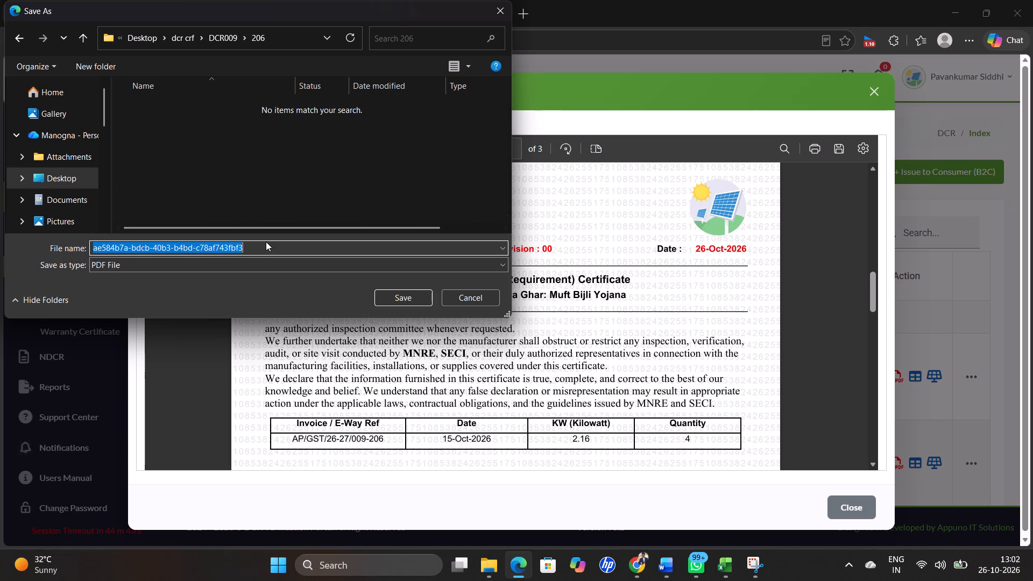
key(BackSpace)
key(ctrl+v)
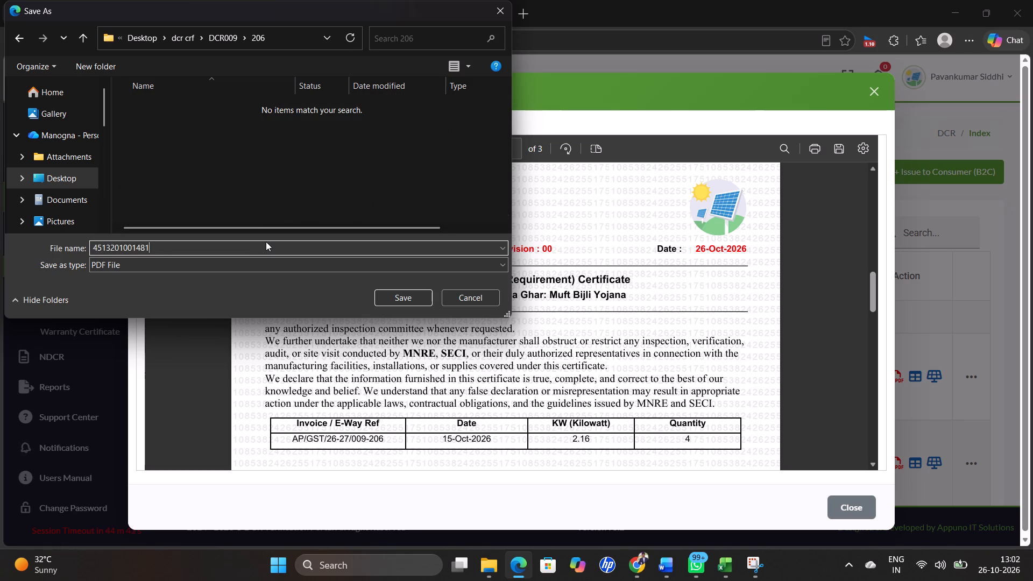
key(shift+underscore)
text(206)
key(Return)
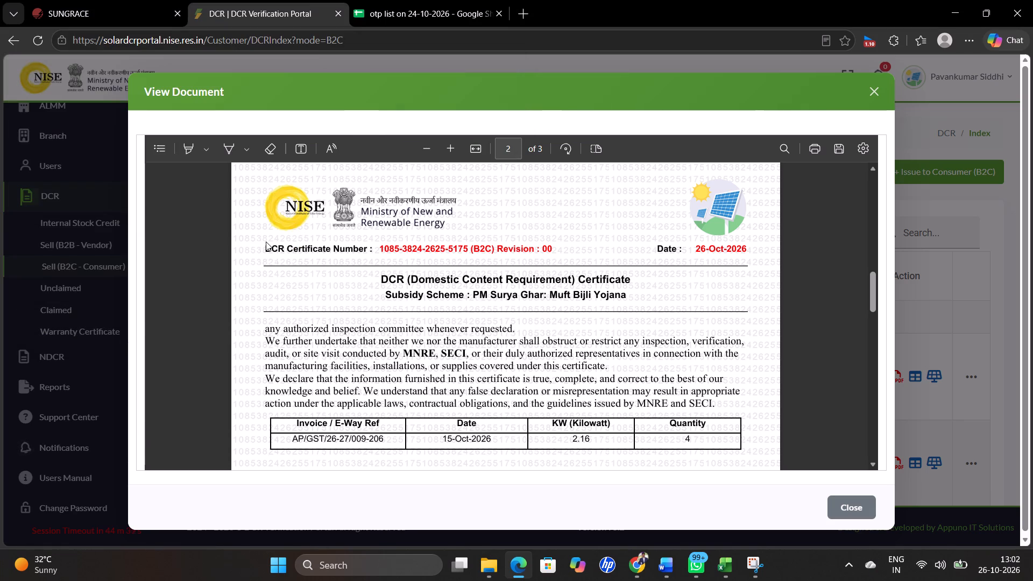
Close the certificate view and log out of the DCR portal.
click(965, 126)
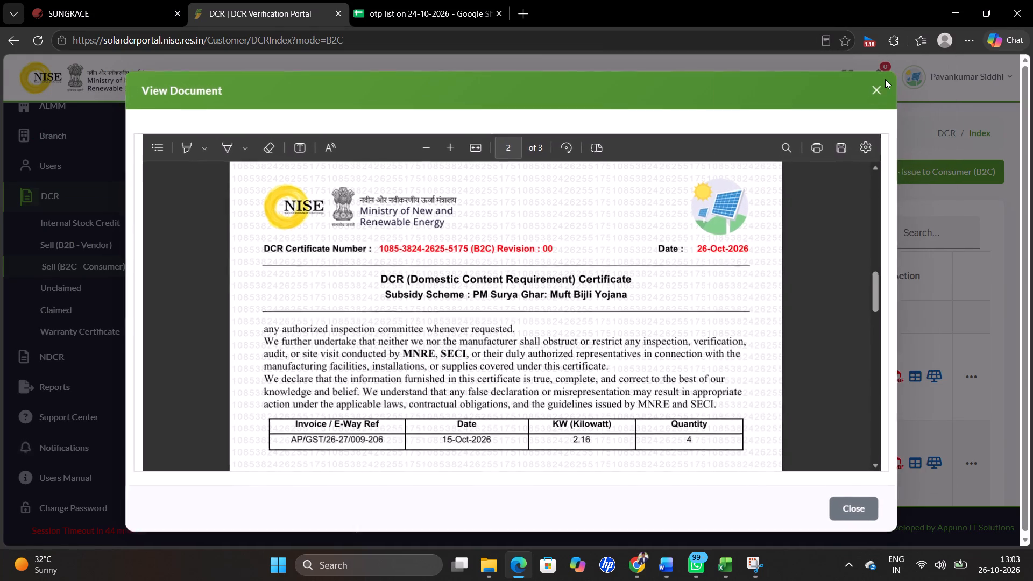
click(875, 86)
click(1000, 72)
click(946, 143)
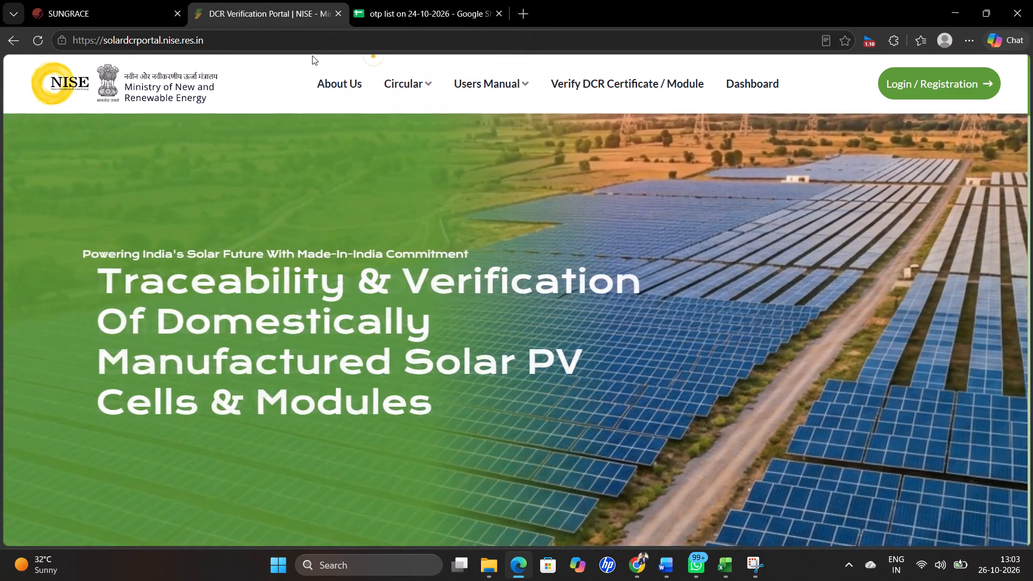
In SUNGRACE, close the quick copy details and open the installation's Project Stage form.
click(153, 8)
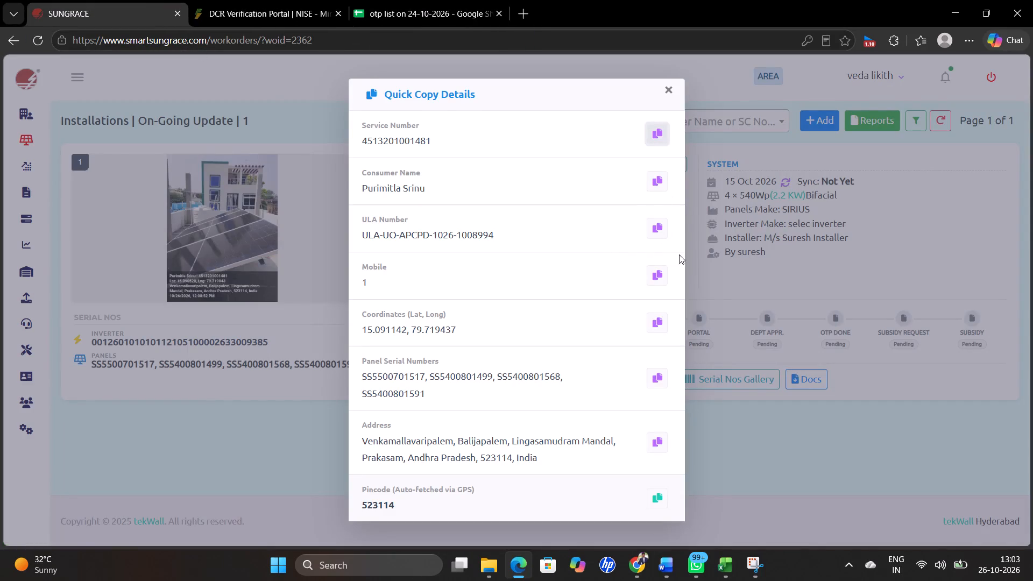
click(671, 89)
click(634, 381)
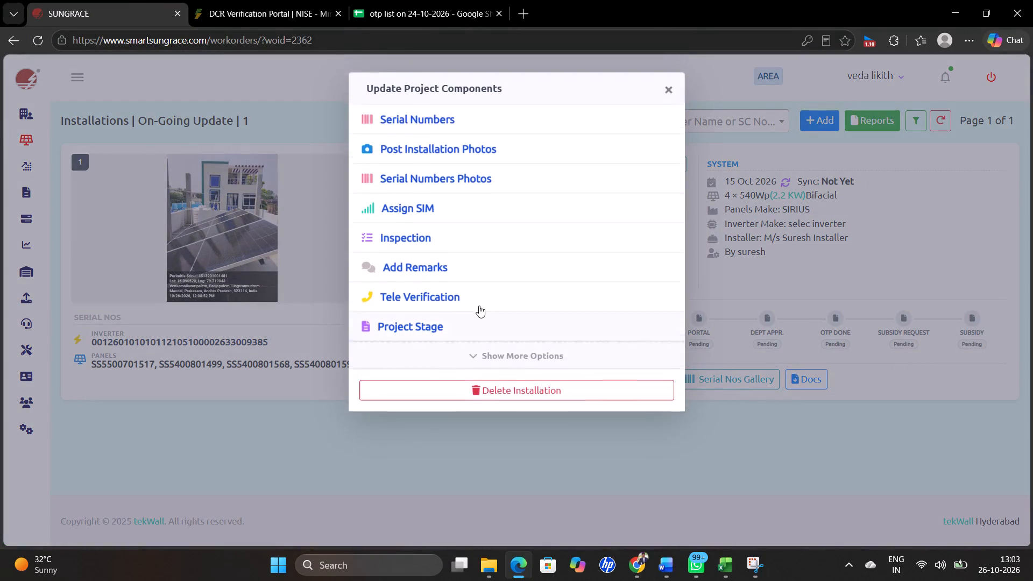
click(462, 324)
Attach the saved certificate PDF ending in _206 from DCR009 folder 206 as the form's DCR upload.
scroll(485, 261, down, 5)
click(369, 335)
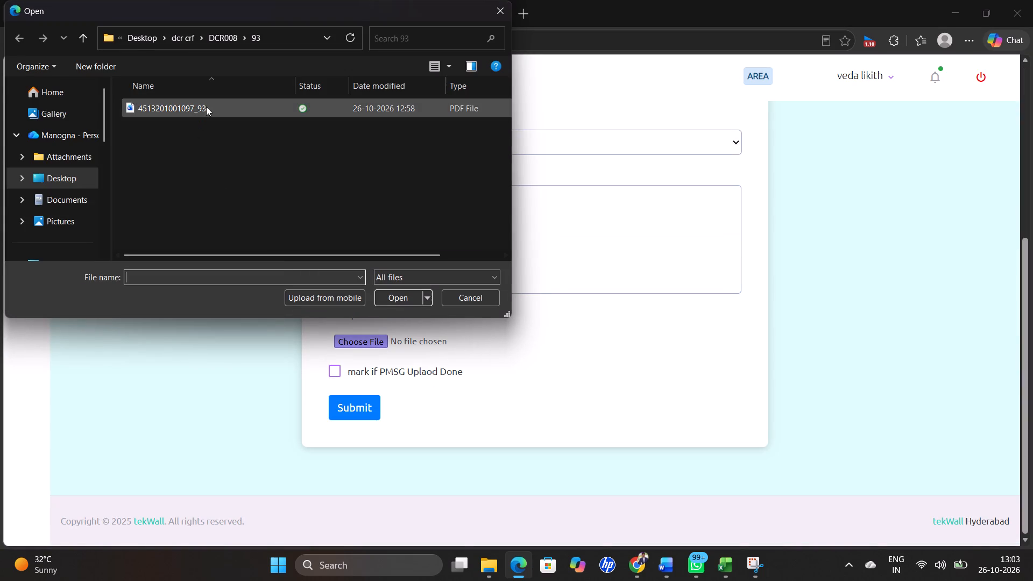
click(199, 37)
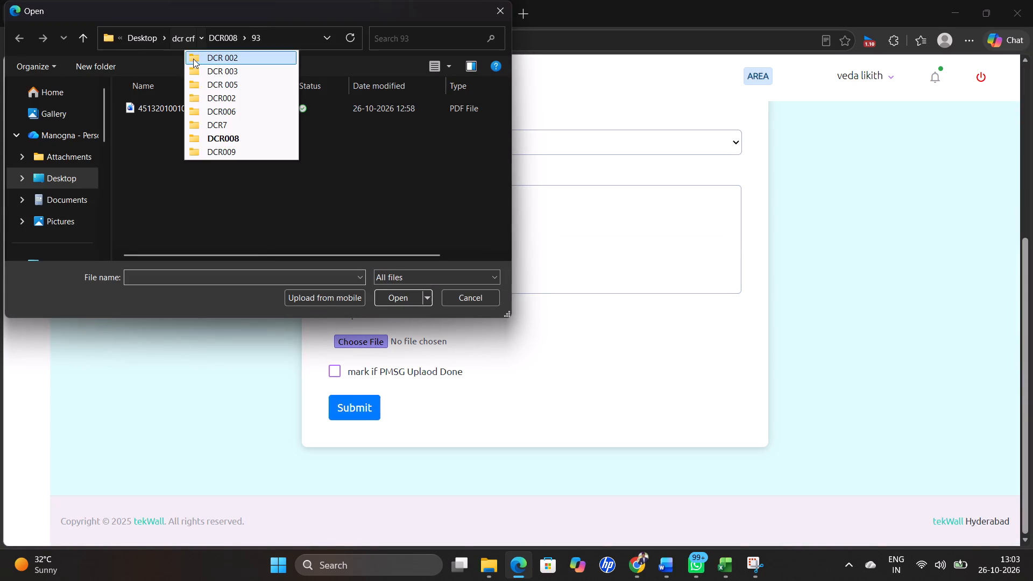
click(209, 158)
click(215, 154)
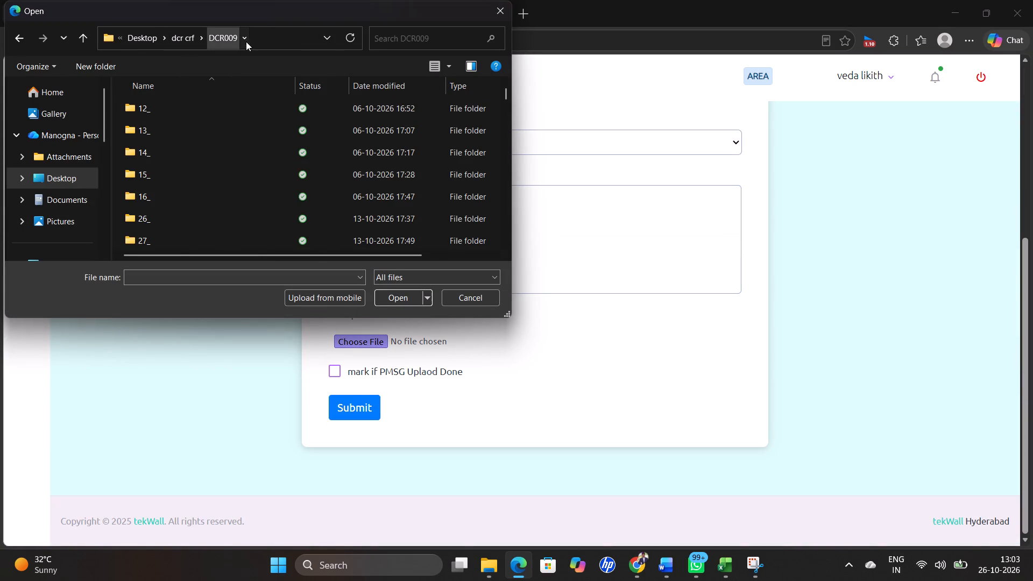
click(246, 41)
scroll(266, 252, down, 15)
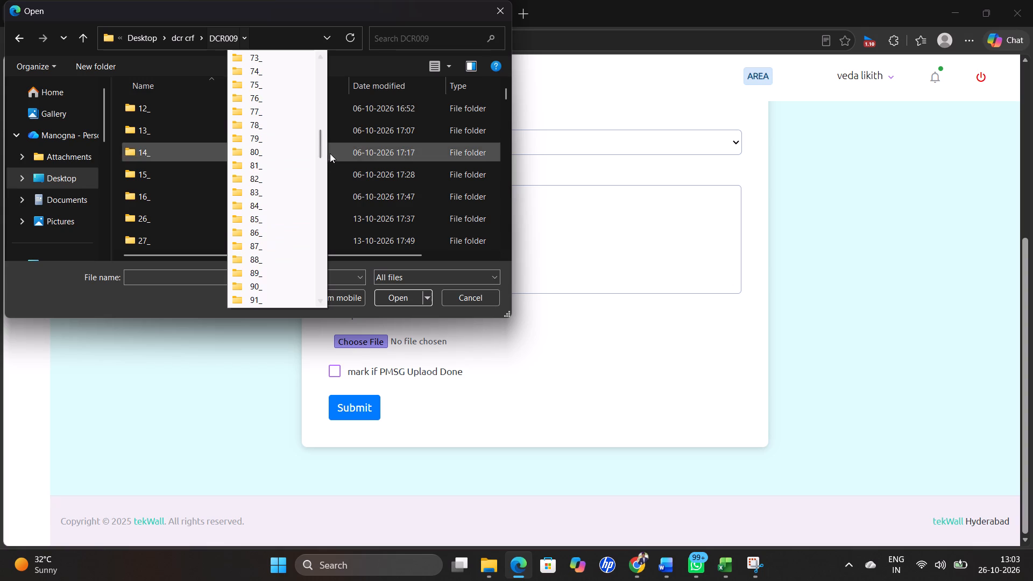
drag(321, 153, 300, 325)
double_click(266, 300)
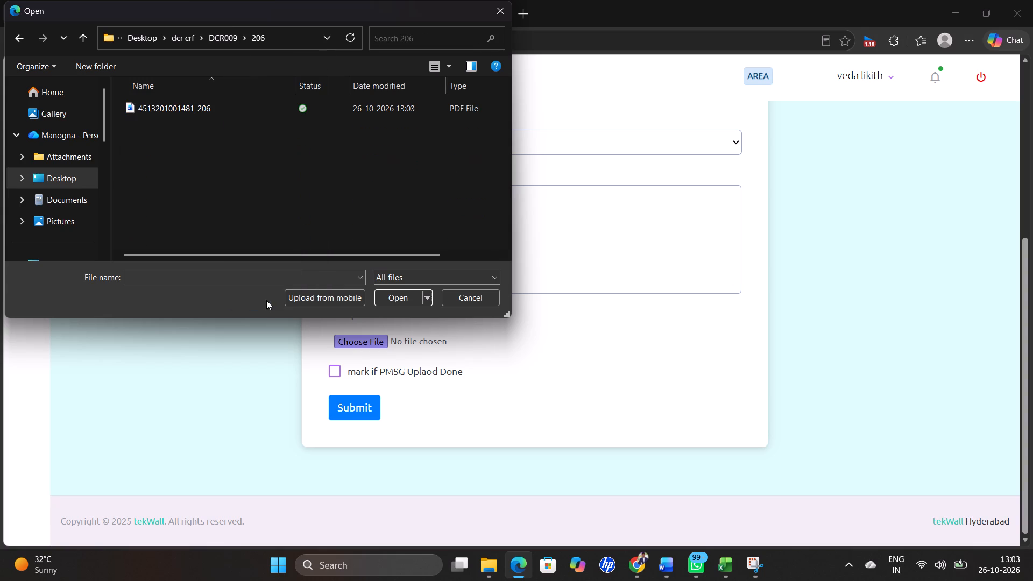
click(233, 111)
click(399, 299)
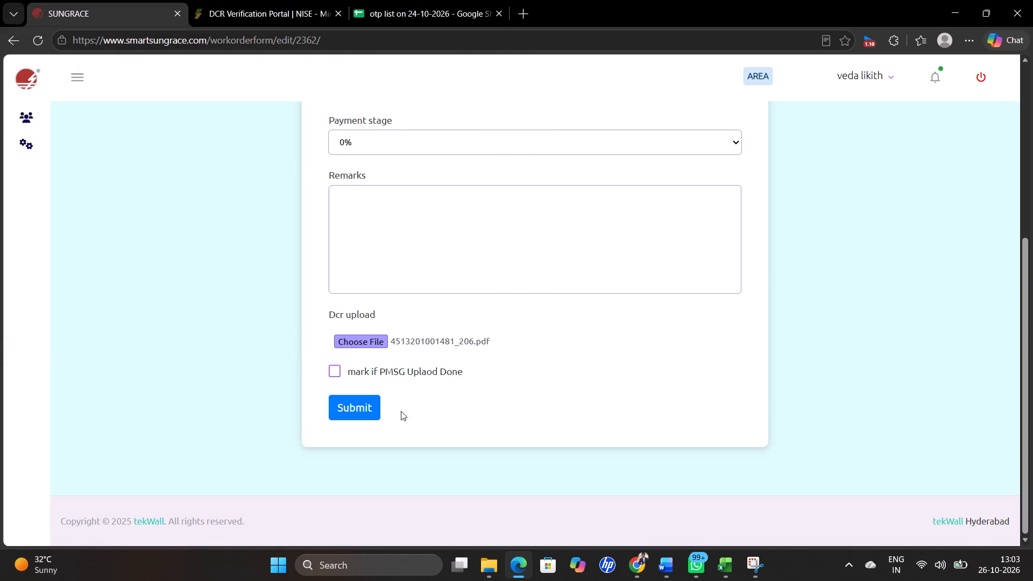